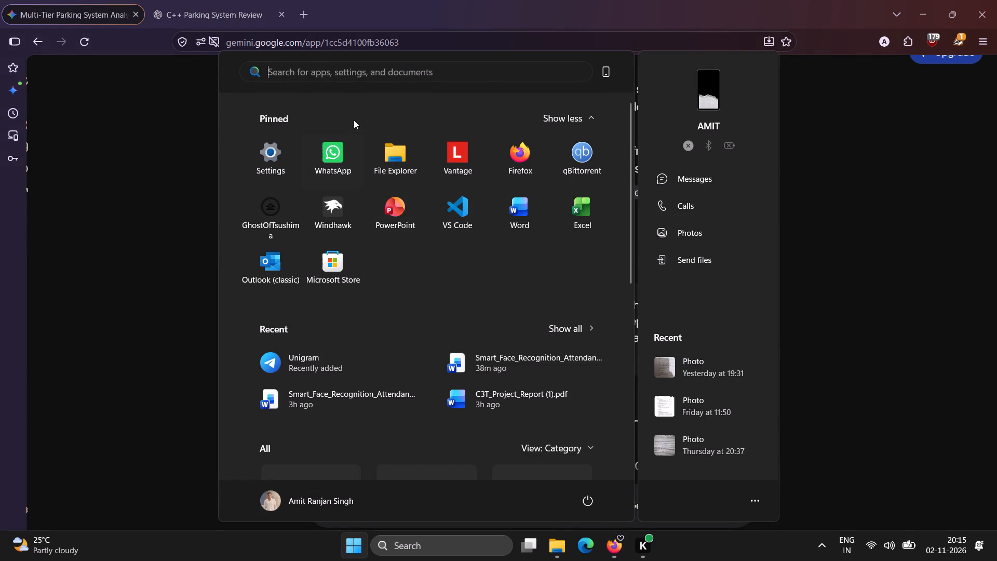
{"action": "key", "text": "w"}
{"action": "left_click", "coordinate": [384, 171]}
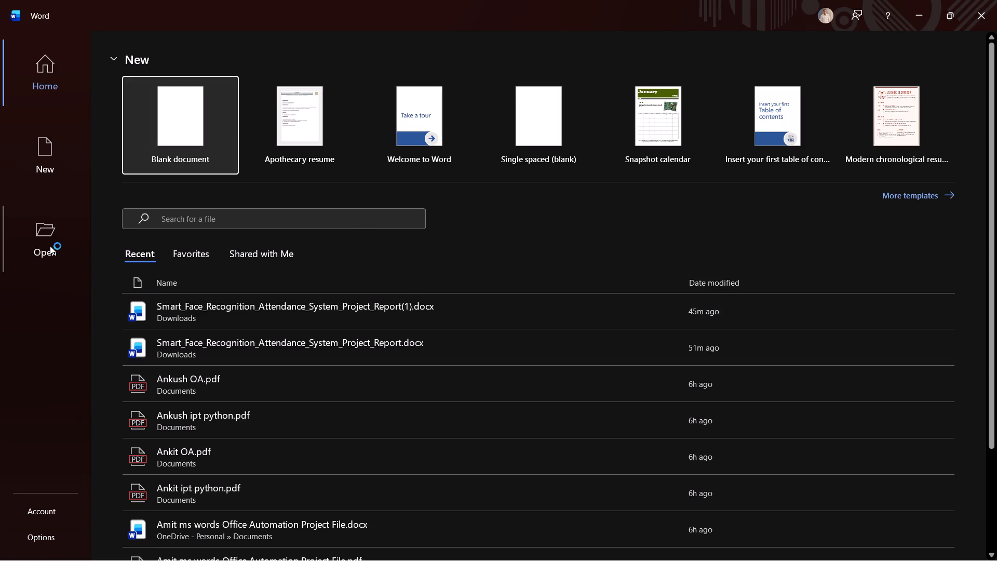
{"action": "left_click", "coordinate": [50, 246]}
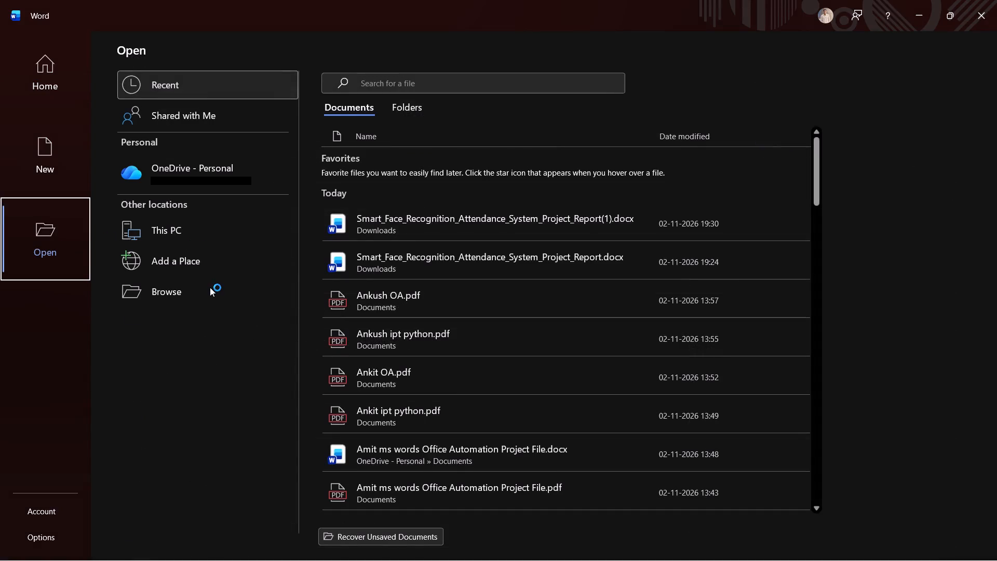
{"action": "left_click", "coordinate": [210, 287]}
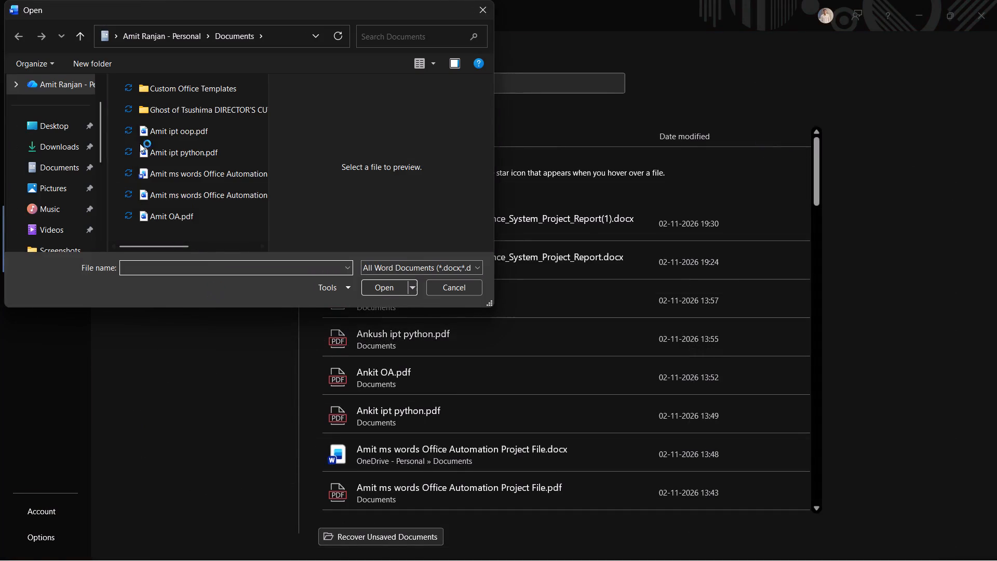
{"action": "left_click", "coordinate": [49, 146]}
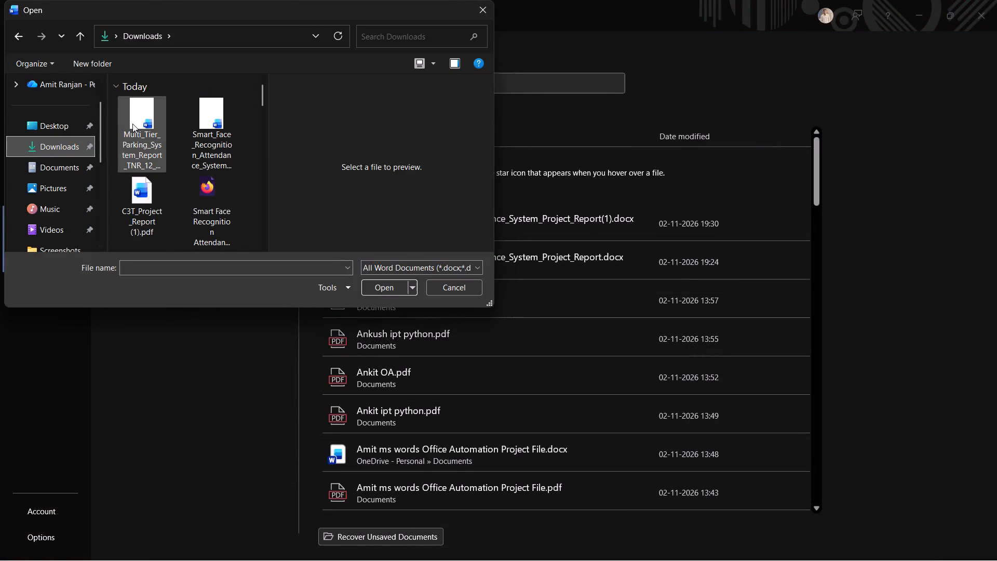
{"action": "left_click", "coordinate": [132, 124]}
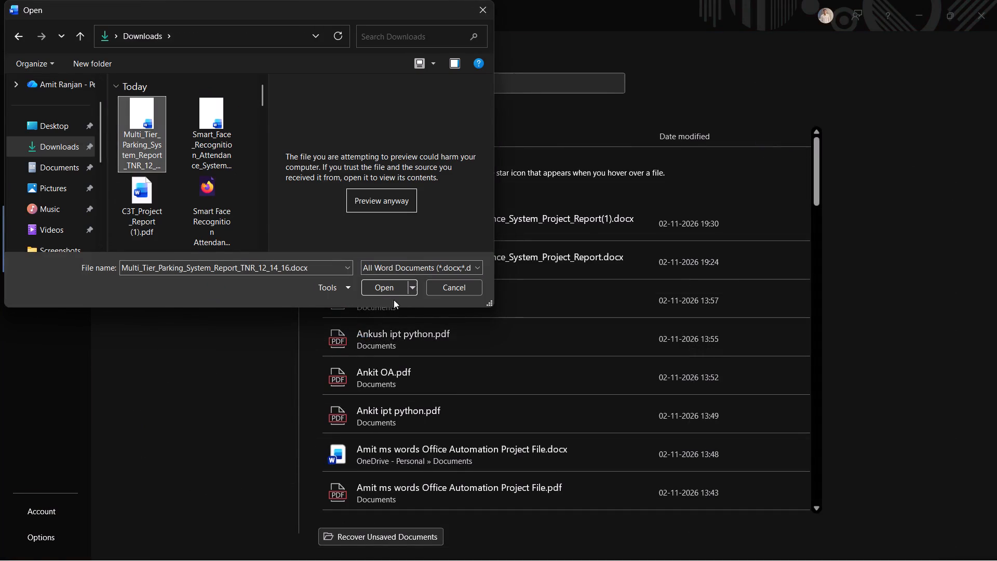
{"action": "left_click", "coordinate": [395, 291]}
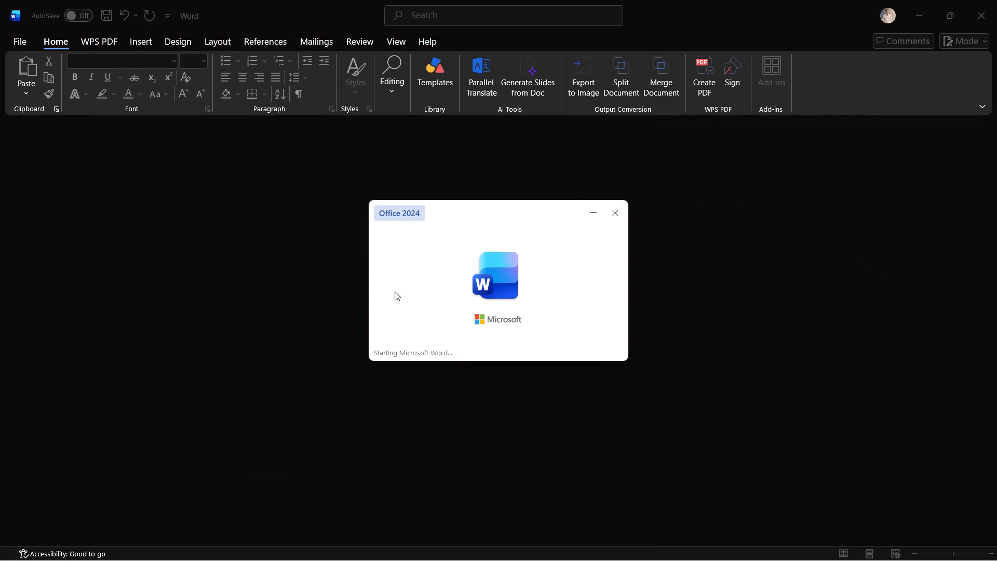
Enable editing for the protected Multi_Tier_Parking_System_Report_TNR_12_14_16.docx.
{"action": "scroll", "coordinate": [550, 284], "scroll_direction": "down", "scroll_amount": 2}
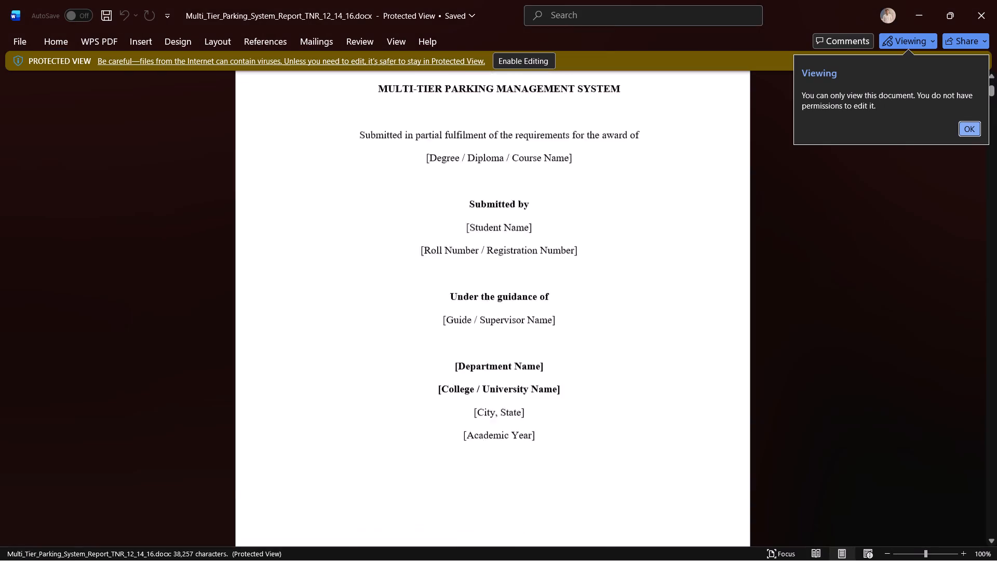
{"action": "scroll", "coordinate": [550, 284], "scroll_direction": "down", "scroll_amount": 3}
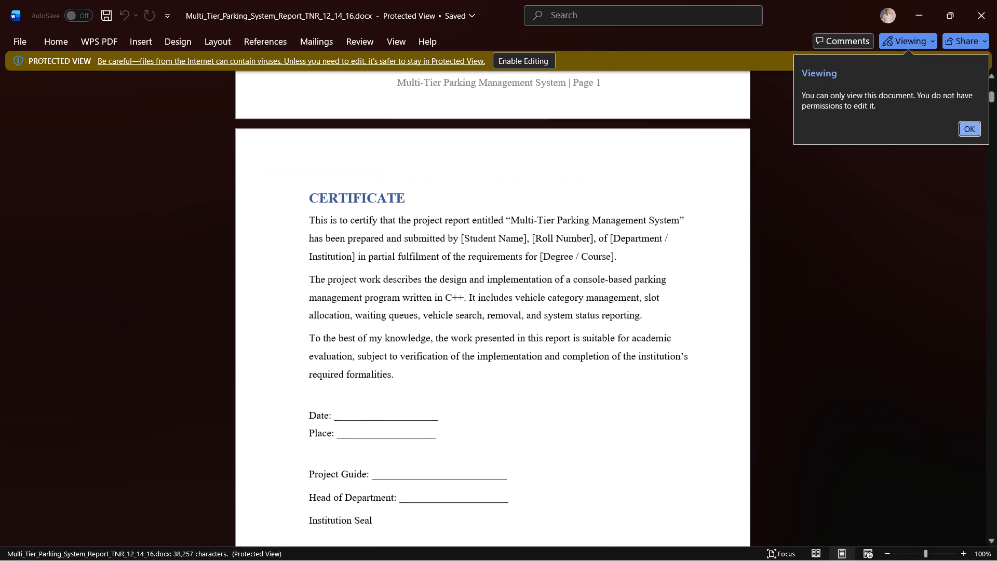
{"action": "scroll", "coordinate": [550, 284], "scroll_direction": "down", "scroll_amount": 1}
{"action": "scroll", "coordinate": [550, 284], "scroll_direction": "down", "scroll_amount": 5, "text": "ctrl"}
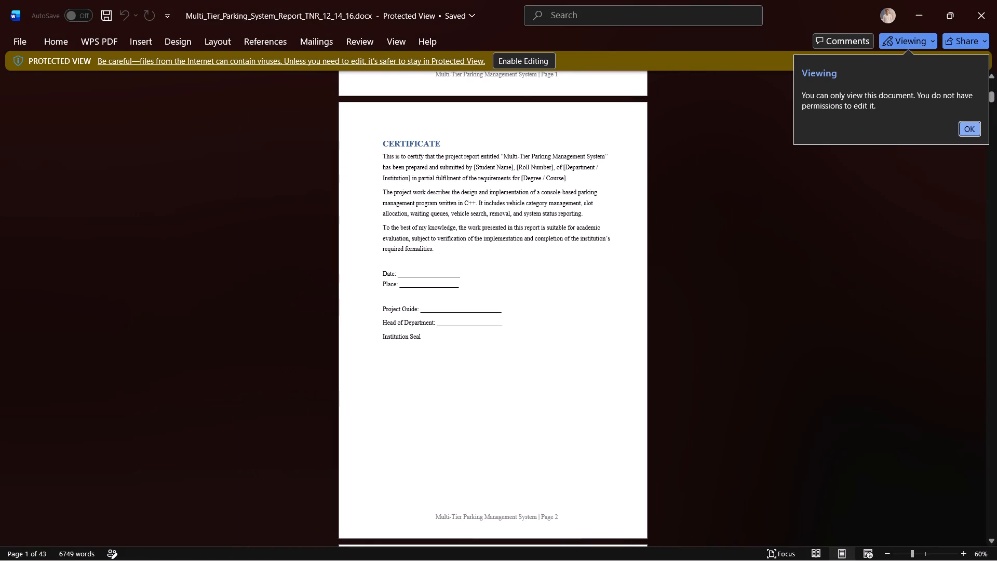
{"action": "left_click", "coordinate": [517, 66]}
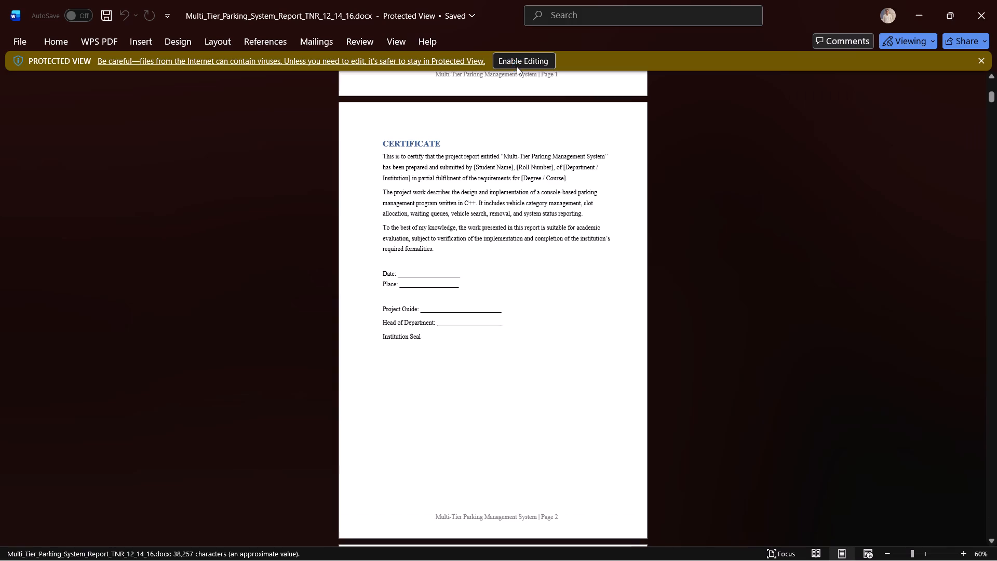
Set the font of the entire report to Times New Roman.
{"action": "scroll", "coordinate": [513, 268], "scroll_direction": "down", "scroll_amount": 3, "text": "ctrl"}
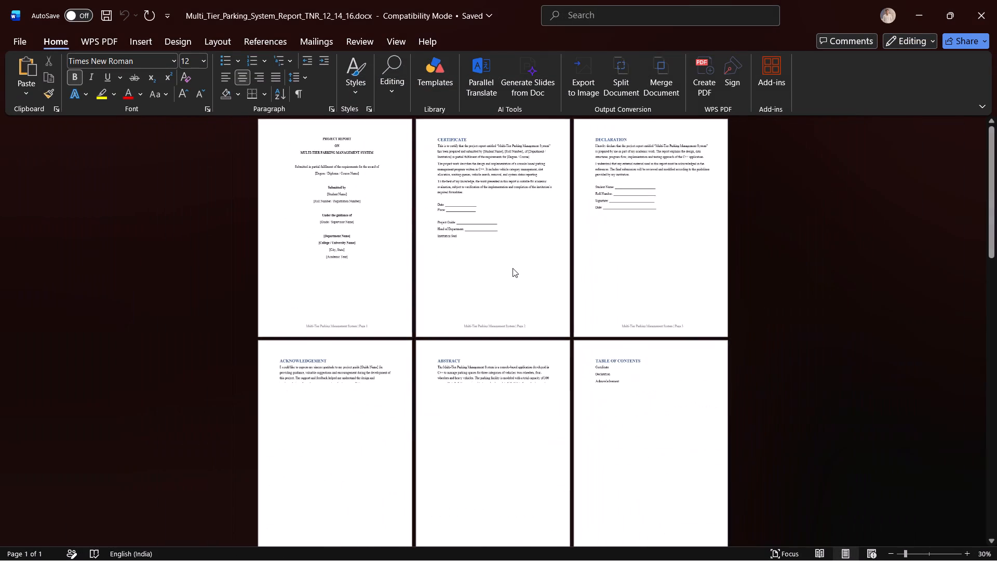
{"action": "scroll", "coordinate": [513, 268], "scroll_direction": "down", "scroll_amount": 3, "text": "ctrl"}
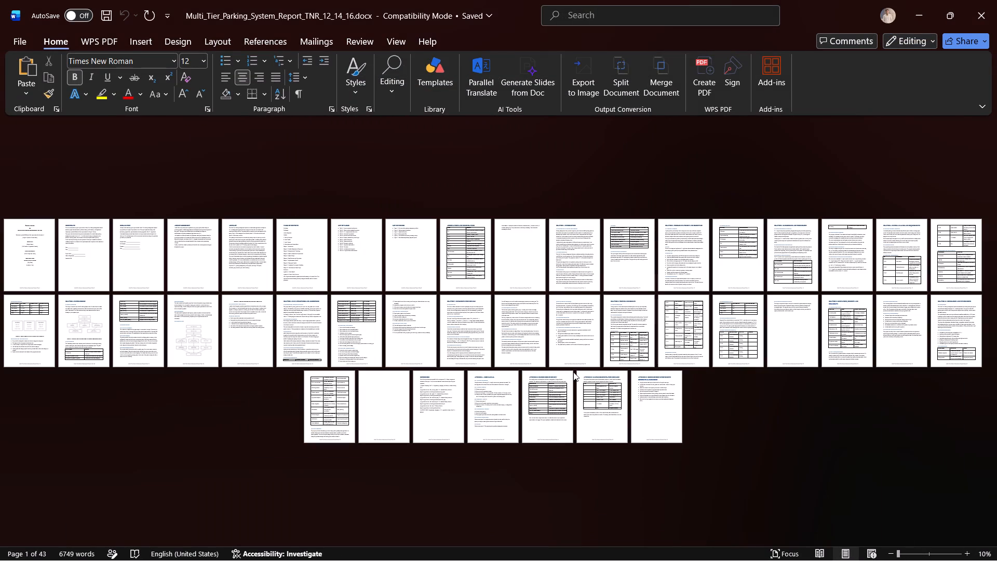
{"action": "key", "text": "ctrl+a"}
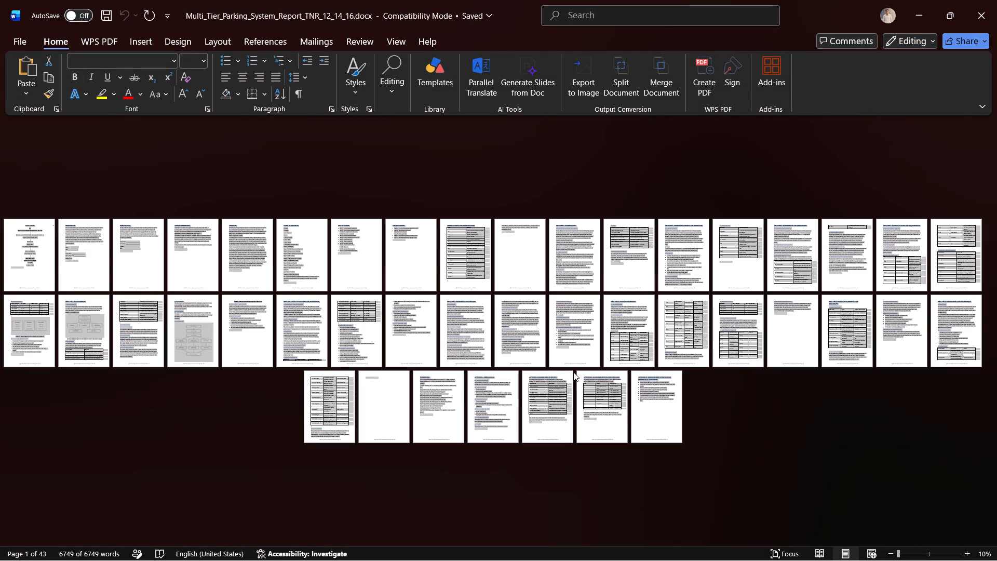
{"action": "left_click", "coordinate": [170, 59]}
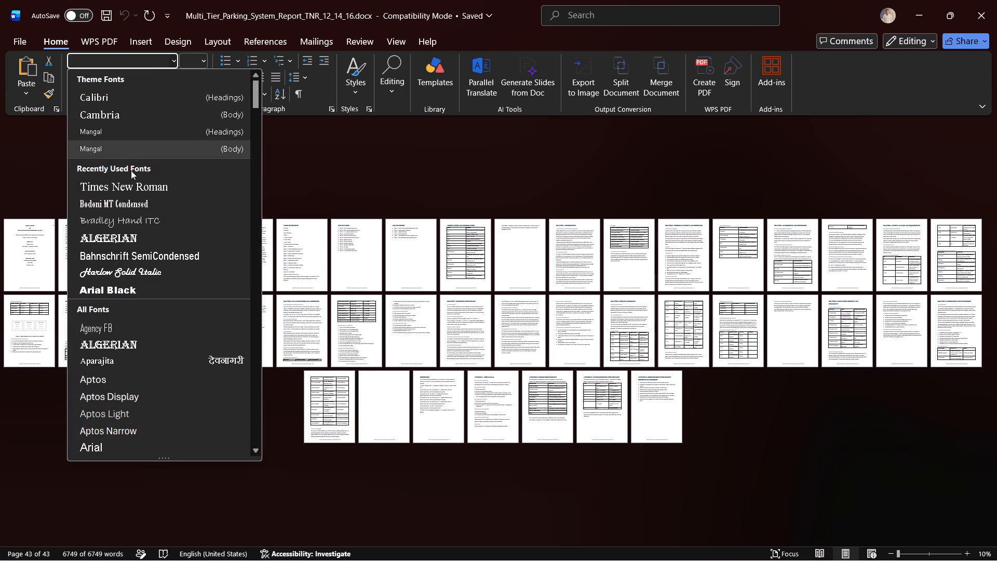
{"action": "left_click", "coordinate": [139, 185]}
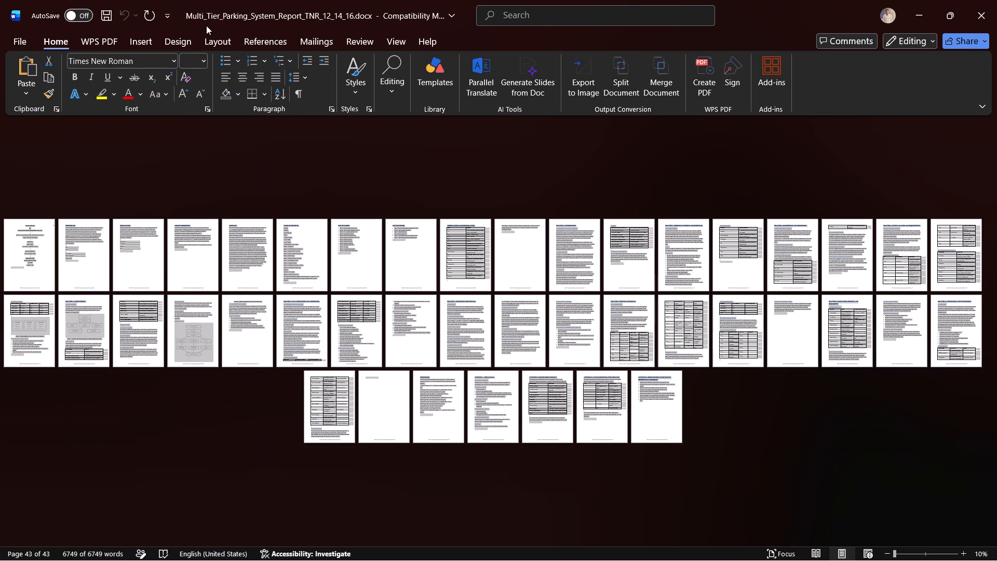
Set the font colour of all the report's text to black and clear the whole-document selection.
{"action": "left_click", "coordinate": [142, 97]}
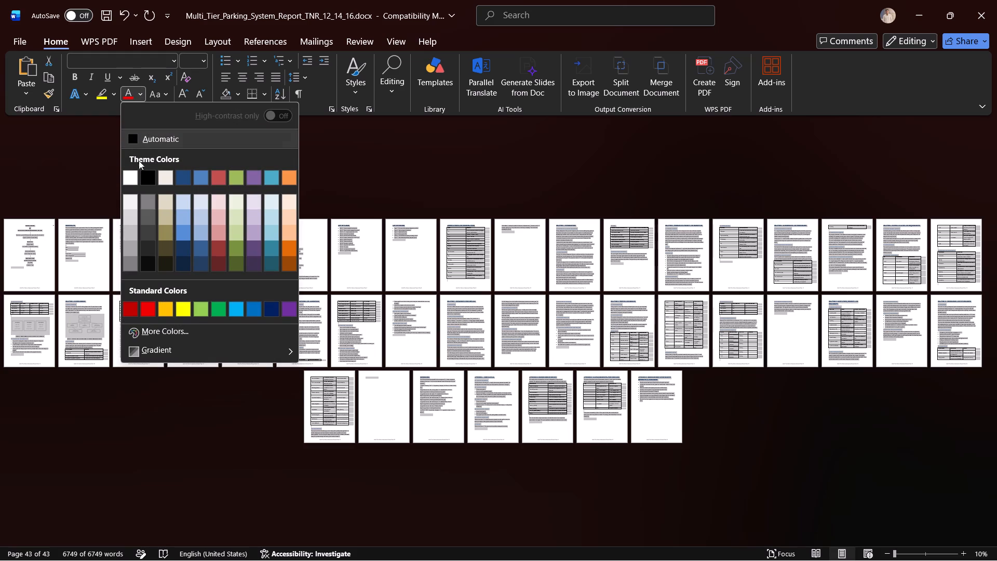
{"action": "left_click", "coordinate": [147, 170]}
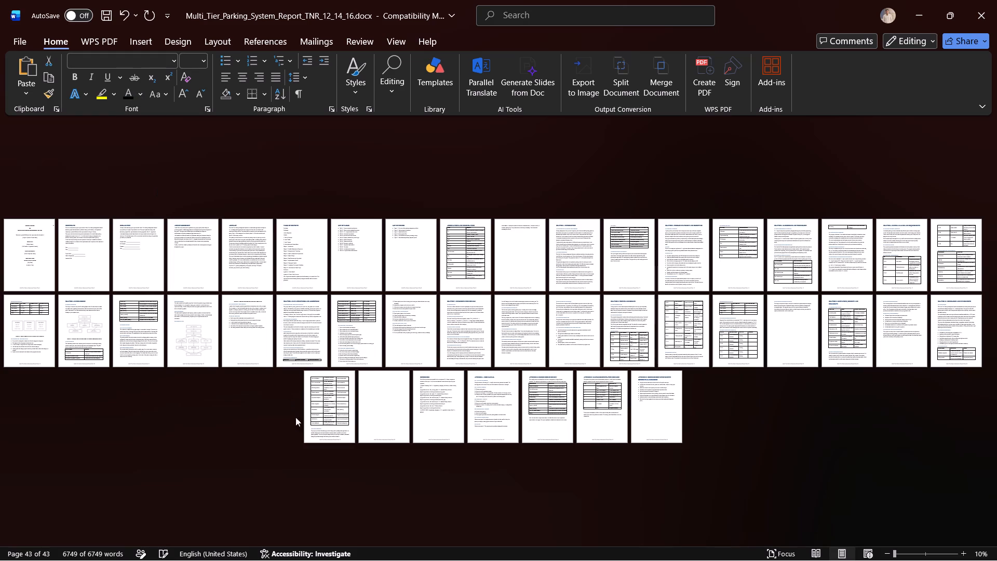
{"action": "left_click", "coordinate": [250, 435]}
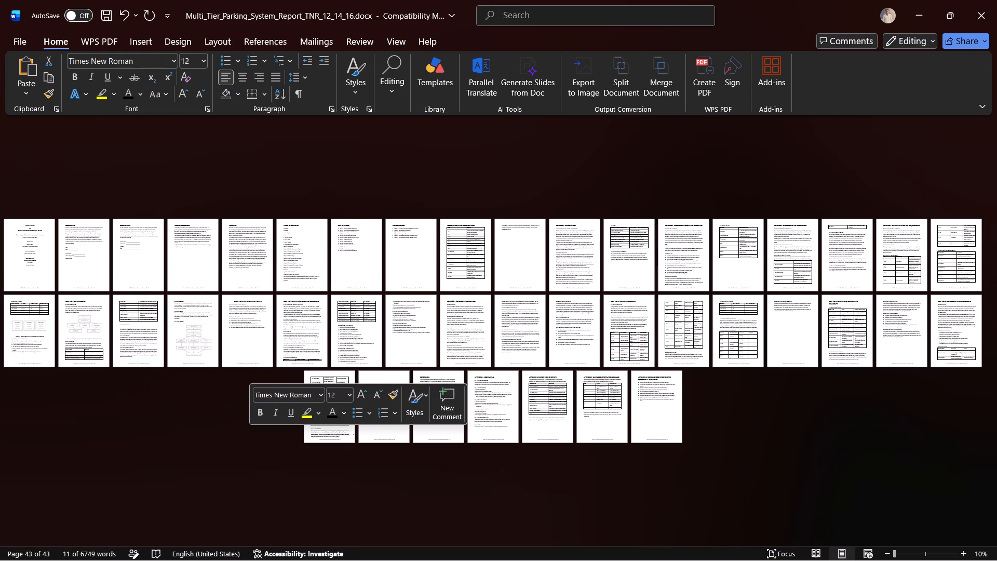
Check the reformatted report backwards from the 10.4 Final Remarks section through the chapters to the cover page.
{"action": "scroll", "coordinate": [250, 435], "scroll_direction": "up", "scroll_amount": 6, "text": "ctrl"}
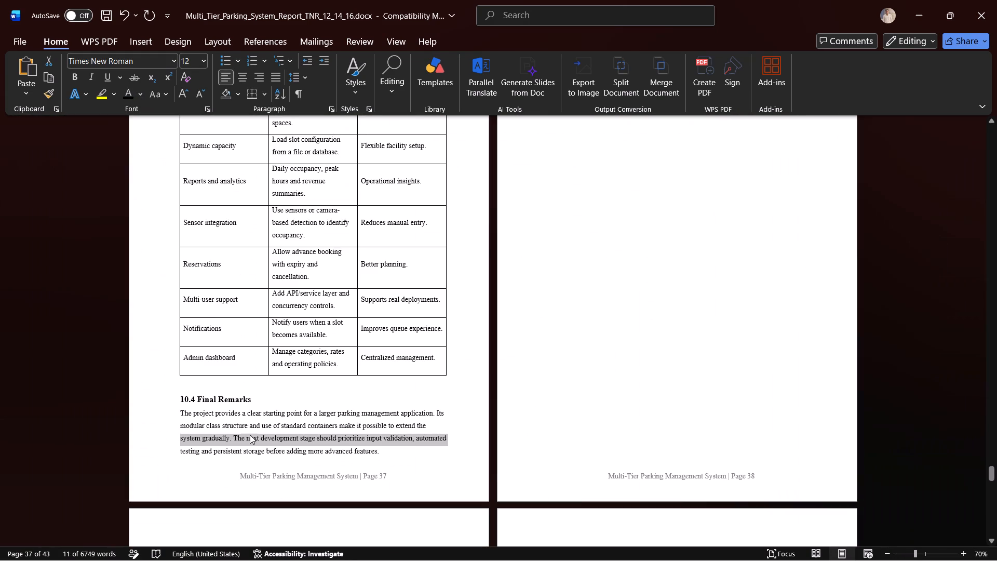
{"action": "scroll", "coordinate": [350, 374], "scroll_direction": "up", "scroll_amount": 14}
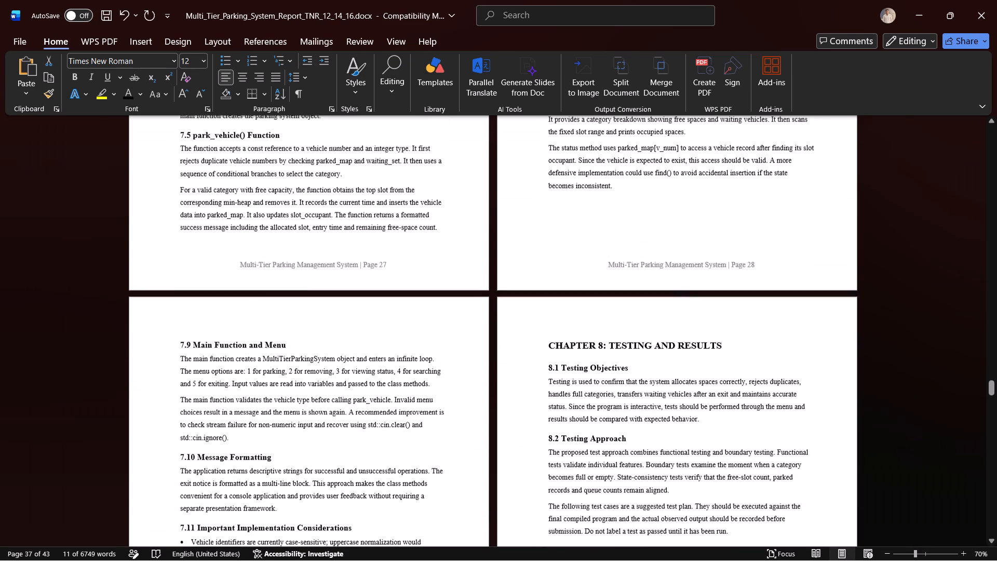
{"action": "scroll", "coordinate": [350, 374], "scroll_direction": "up", "scroll_amount": 13}
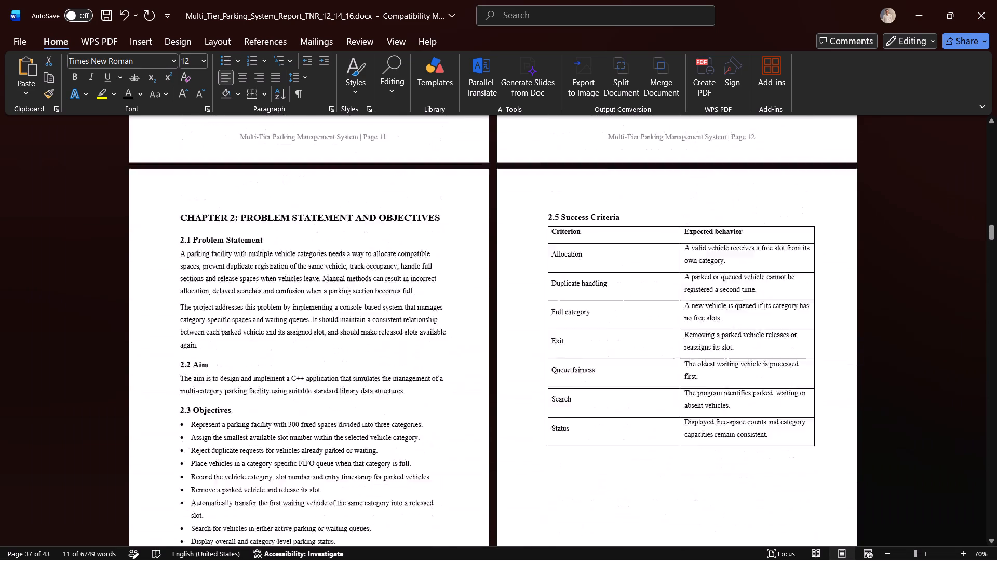
{"action": "scroll", "coordinate": [350, 374], "scroll_direction": "up", "scroll_amount": 11}
{"action": "scroll", "coordinate": [350, 374], "scroll_direction": "up", "scroll_amount": 12}
{"action": "scroll", "coordinate": [350, 374], "scroll_direction": "down", "scroll_amount": 1}
{"action": "scroll", "coordinate": [350, 374], "scroll_direction": "up", "scroll_amount": 1, "text": "ctrl"}
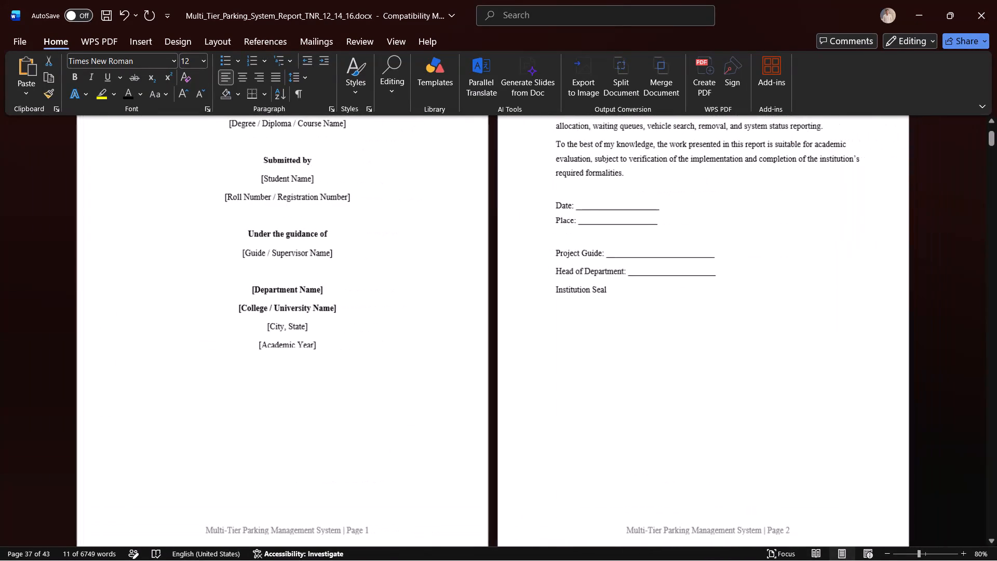
{"action": "scroll", "coordinate": [350, 374], "scroll_direction": "up", "scroll_amount": 1, "text": "ctrl"}
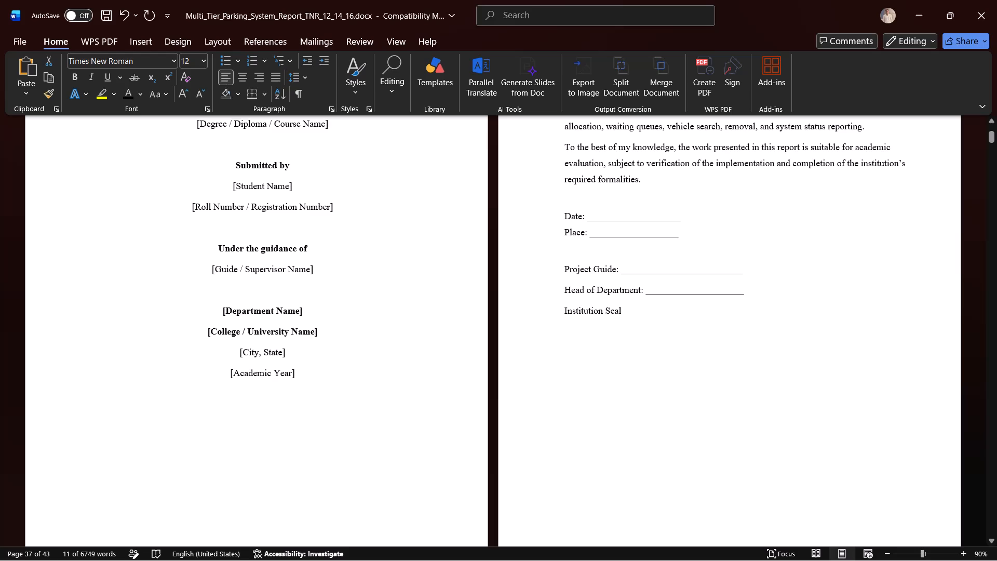
{"action": "scroll", "coordinate": [350, 374], "scroll_direction": "up", "scroll_amount": 1, "text": "ctrl"}
Review the front matter from the Certificate through the contents and lists to the Abbreviations and Nomenclature pages.
{"action": "scroll", "coordinate": [350, 374], "scroll_direction": "down", "scroll_amount": 5}
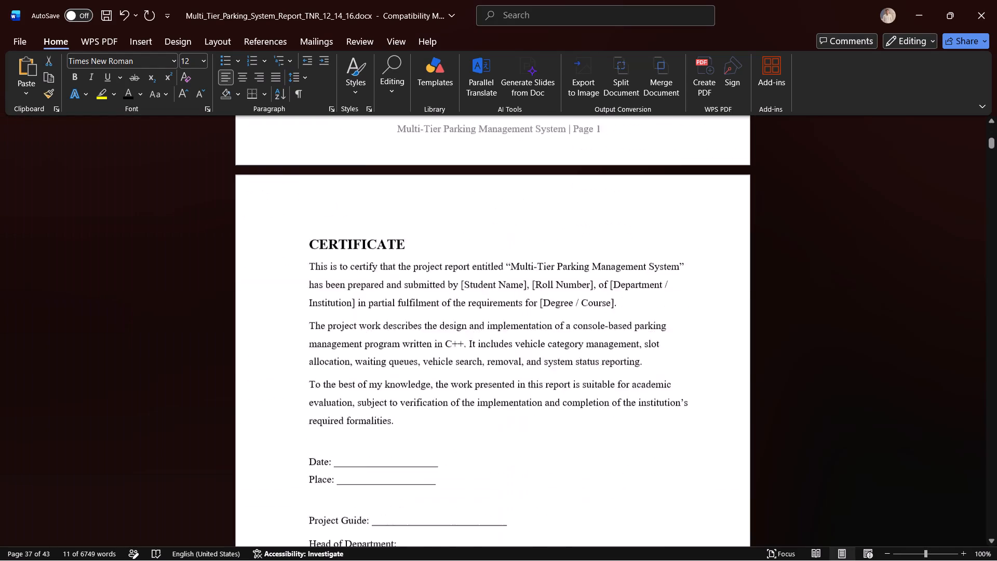
{"action": "scroll", "coordinate": [350, 374], "scroll_direction": "down", "scroll_amount": 4}
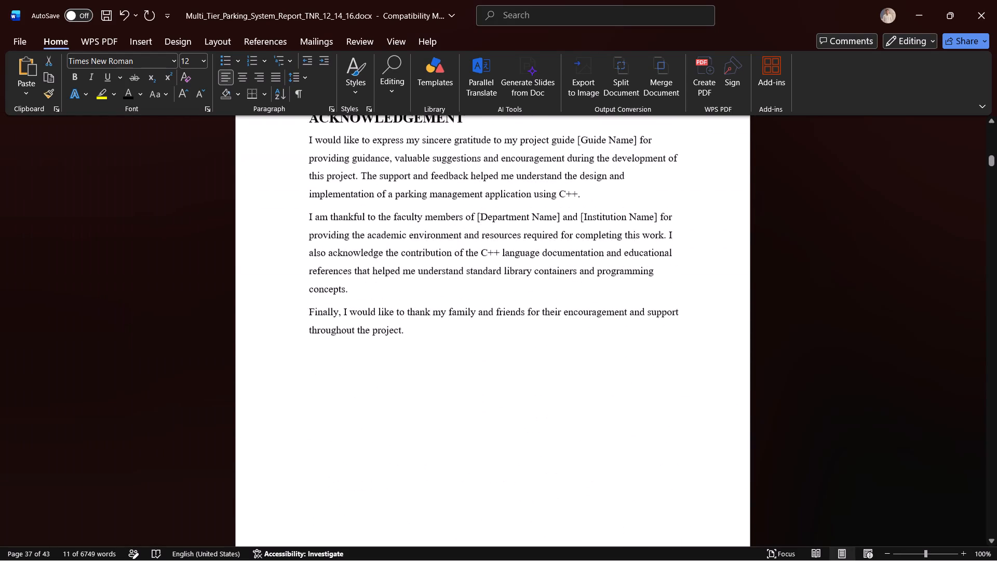
{"action": "scroll", "coordinate": [350, 374], "scroll_direction": "down", "scroll_amount": 7}
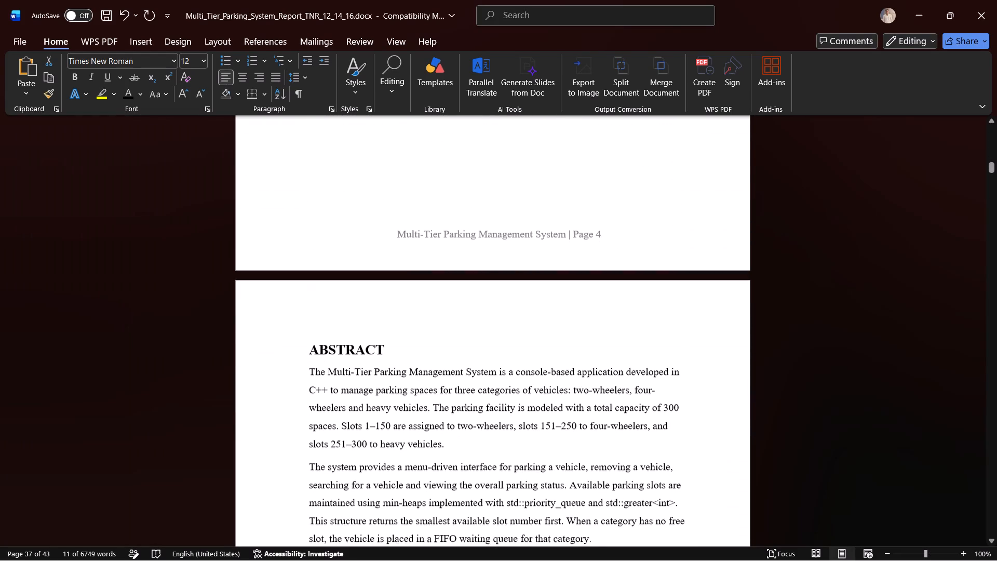
{"action": "scroll", "coordinate": [350, 374], "scroll_direction": "down", "scroll_amount": 6}
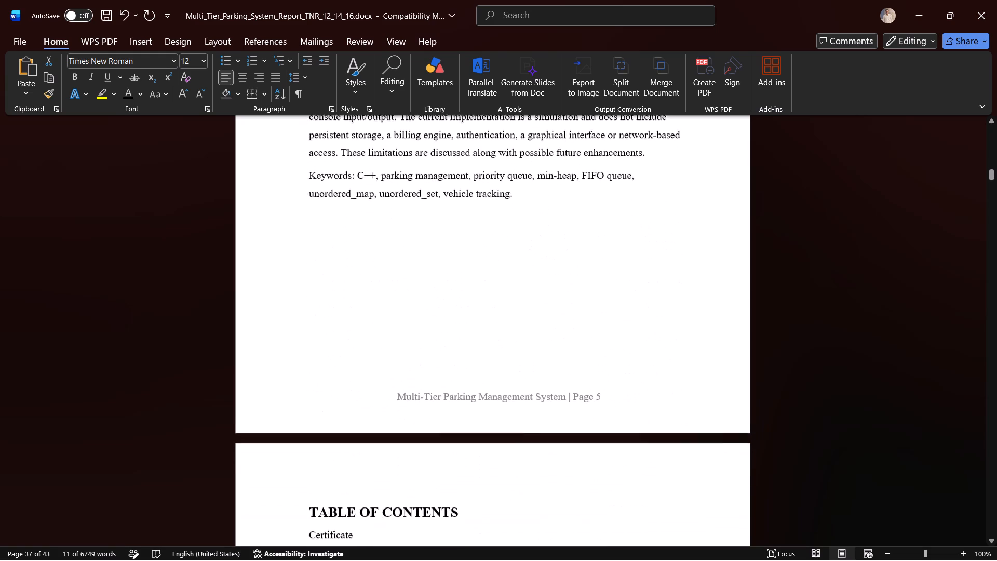
{"action": "scroll", "coordinate": [350, 374], "scroll_direction": "down", "scroll_amount": 1}
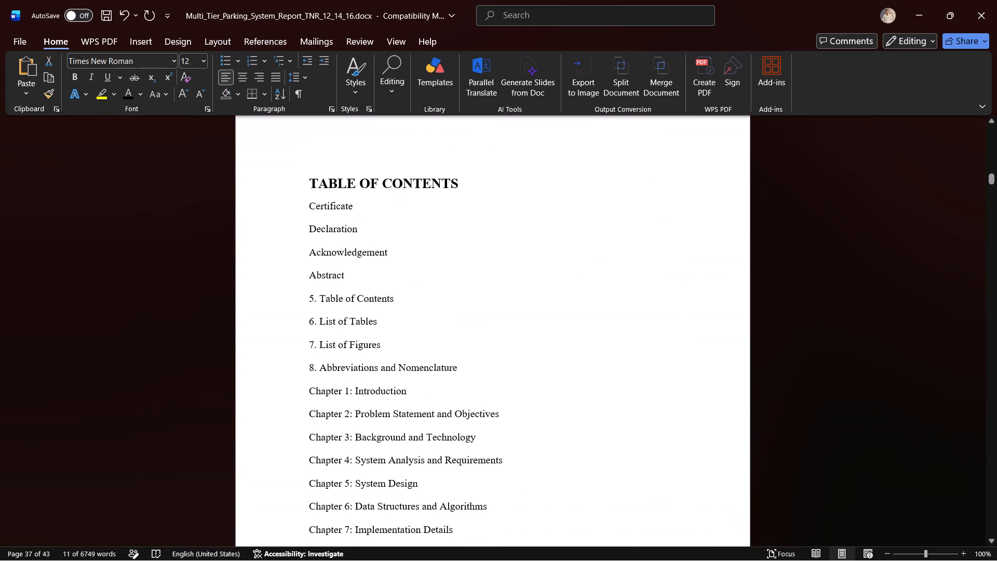
{"action": "scroll", "coordinate": [350, 374], "scroll_direction": "down", "scroll_amount": 3}
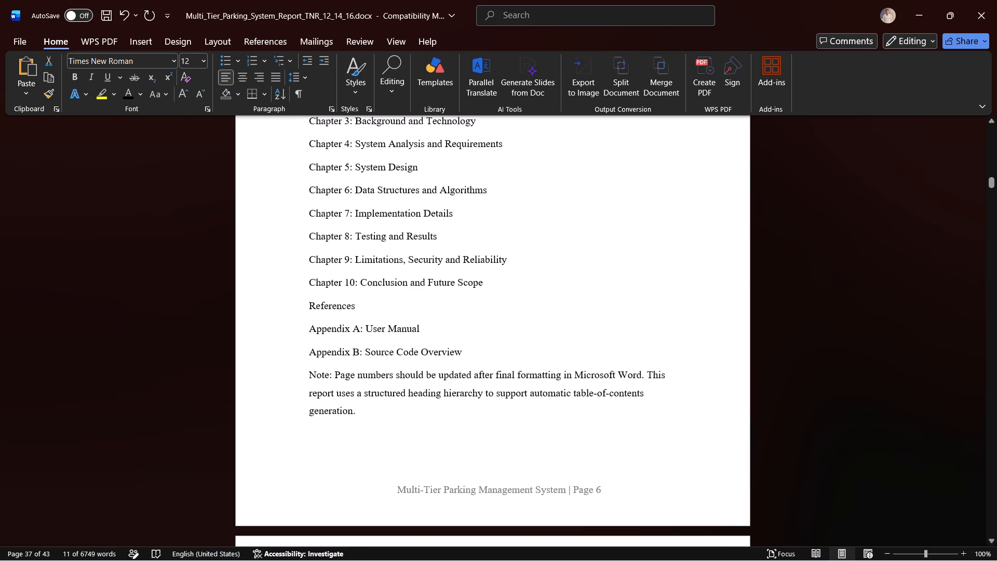
{"action": "scroll", "coordinate": [350, 374], "scroll_direction": "down", "scroll_amount": 2}
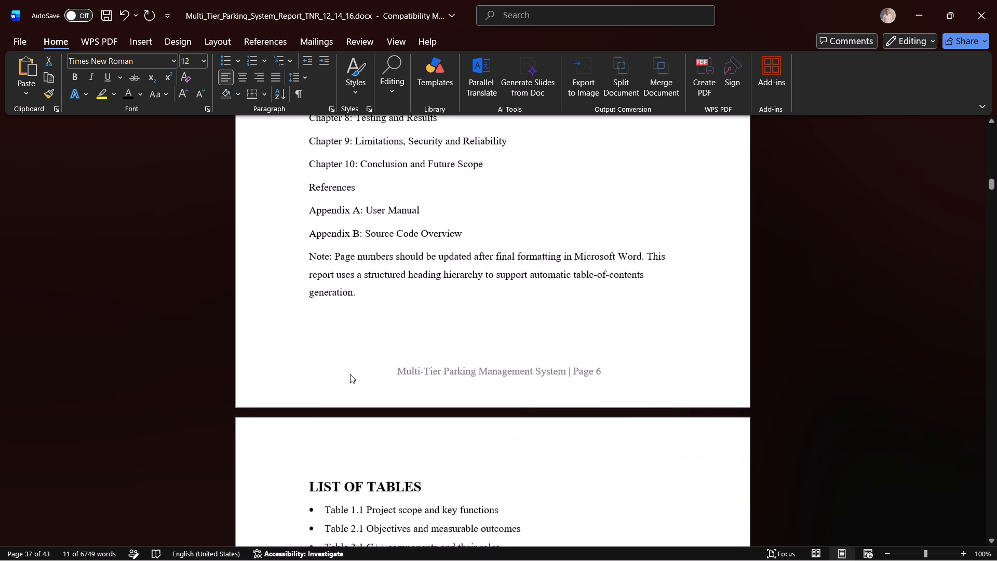
{"action": "scroll", "coordinate": [350, 374], "scroll_direction": "down", "scroll_amount": 2}
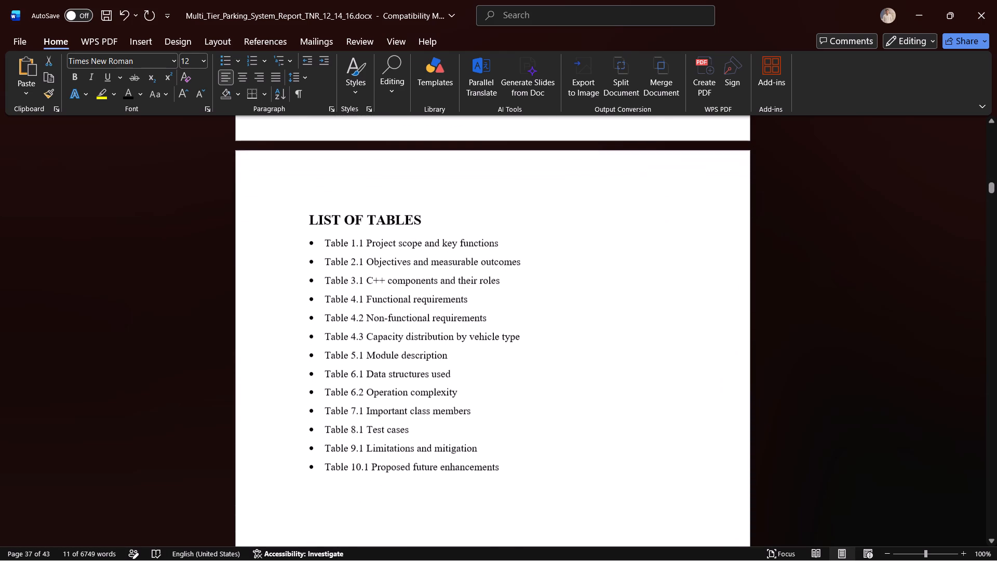
{"action": "scroll", "coordinate": [350, 374], "scroll_direction": "down", "scroll_amount": 7}
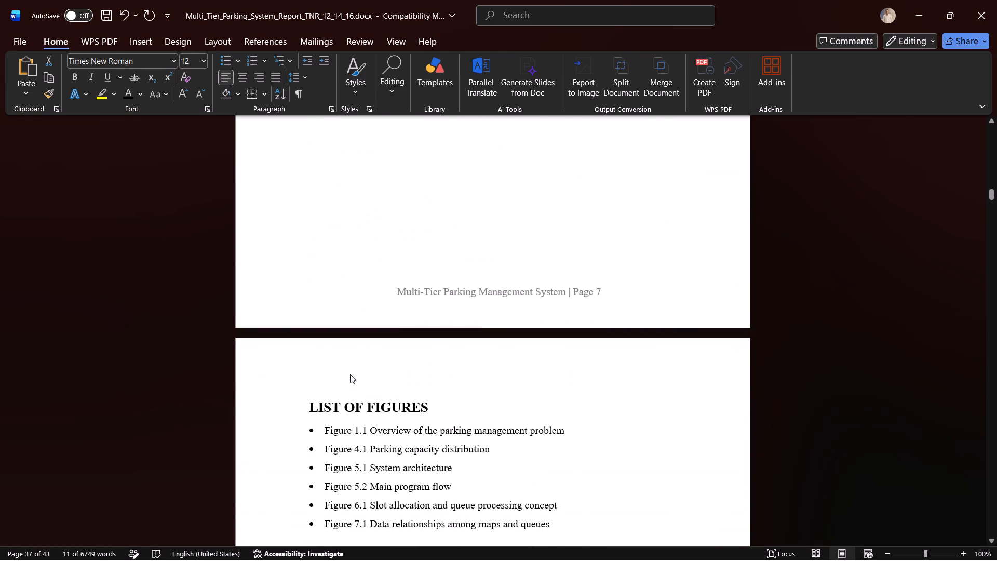
{"action": "scroll", "coordinate": [350, 374], "scroll_direction": "down", "scroll_amount": 8}
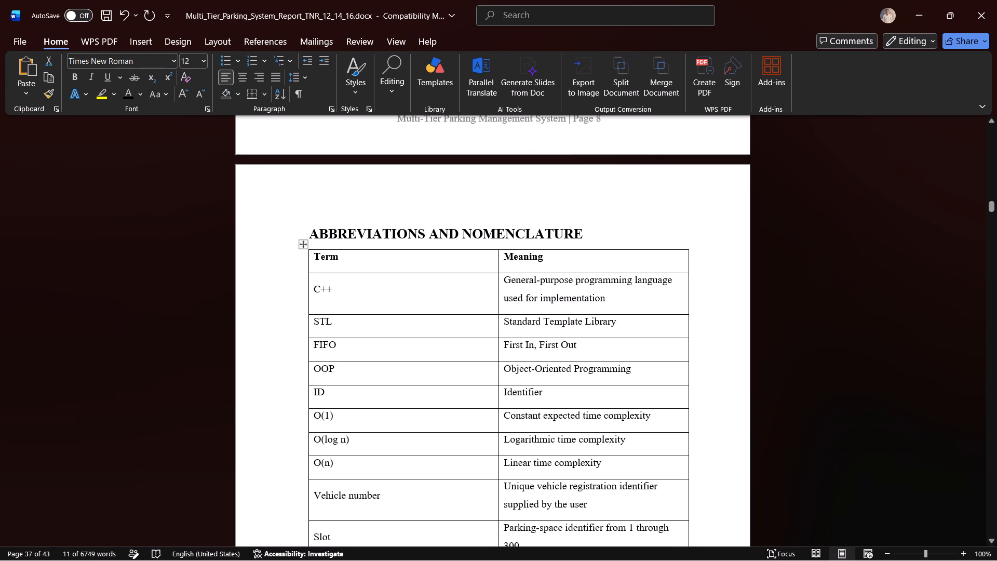
{"action": "scroll", "coordinate": [350, 374], "scroll_direction": "down", "scroll_amount": 1}
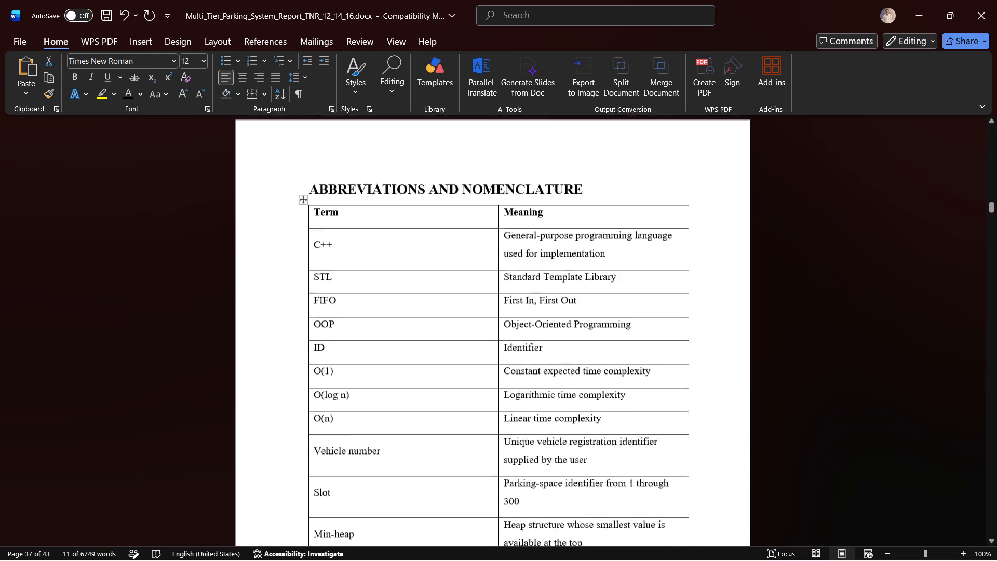
{"action": "scroll", "coordinate": [350, 374], "scroll_direction": "down", "scroll_amount": 4}
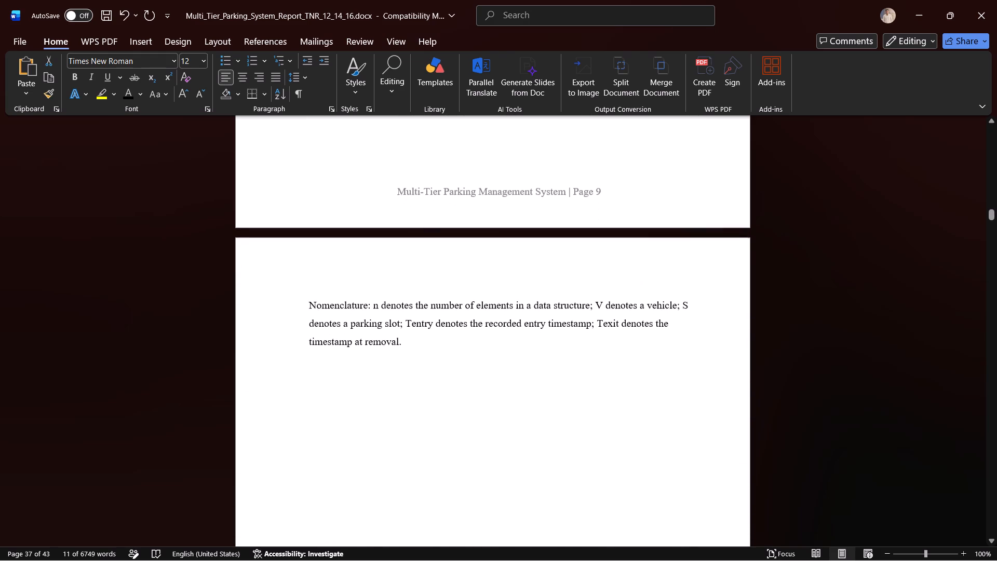
{"action": "scroll", "coordinate": [350, 374], "scroll_direction": "down", "scroll_amount": 1}
Open the page 9 footer for editing.
{"action": "left_click", "coordinate": [452, 193]}
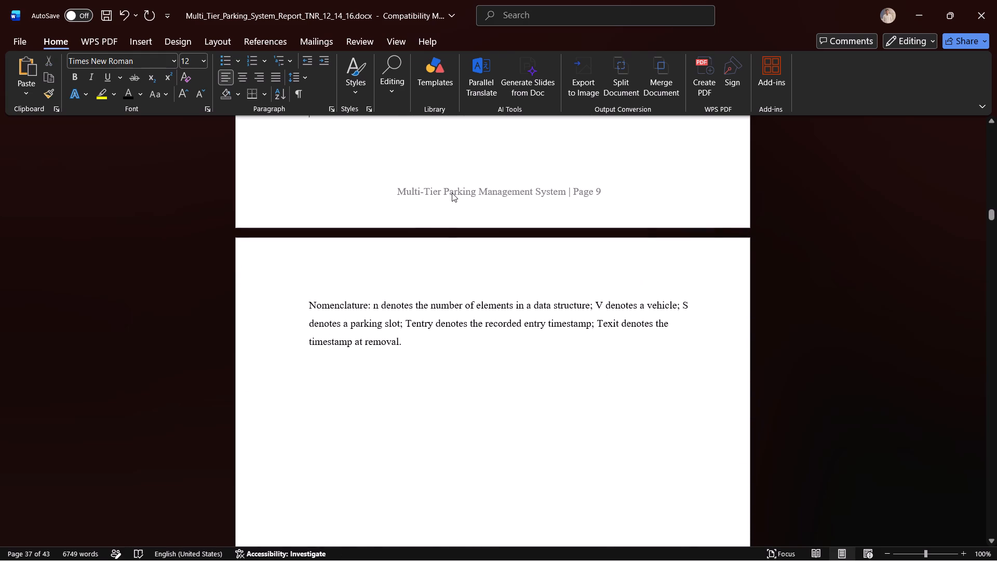
{"action": "left_click", "coordinate": [500, 185]}
{"action": "double_click", "coordinate": [500, 185]}
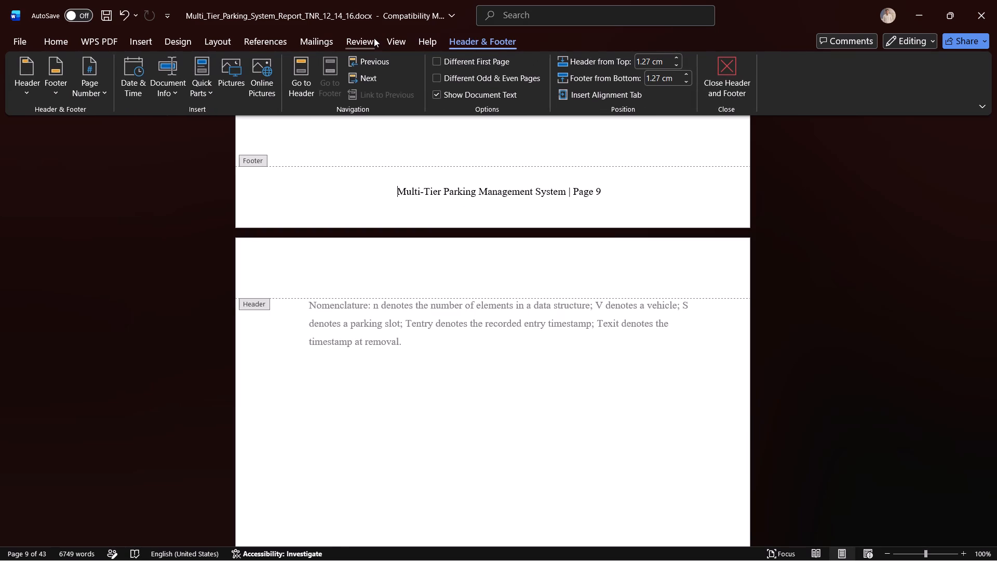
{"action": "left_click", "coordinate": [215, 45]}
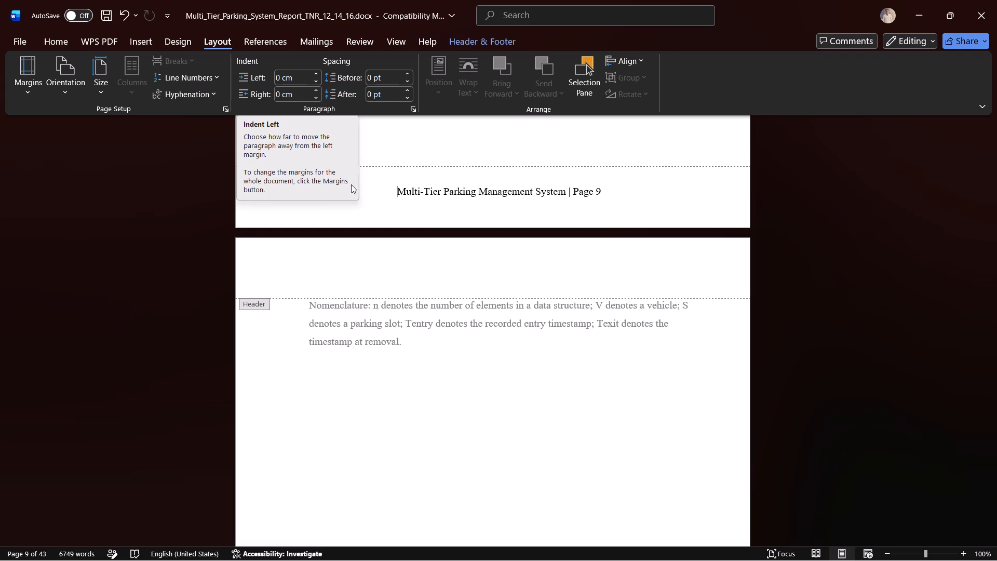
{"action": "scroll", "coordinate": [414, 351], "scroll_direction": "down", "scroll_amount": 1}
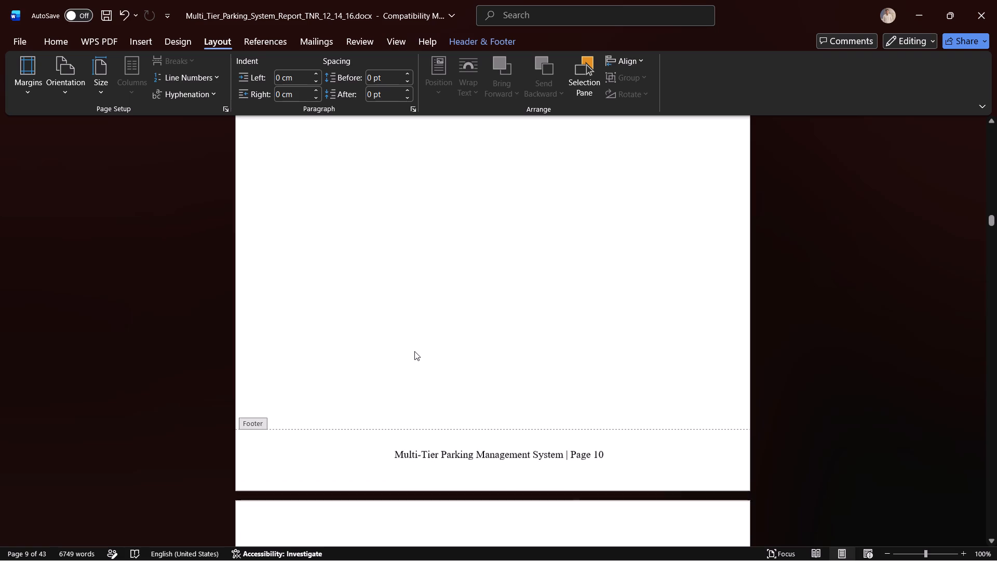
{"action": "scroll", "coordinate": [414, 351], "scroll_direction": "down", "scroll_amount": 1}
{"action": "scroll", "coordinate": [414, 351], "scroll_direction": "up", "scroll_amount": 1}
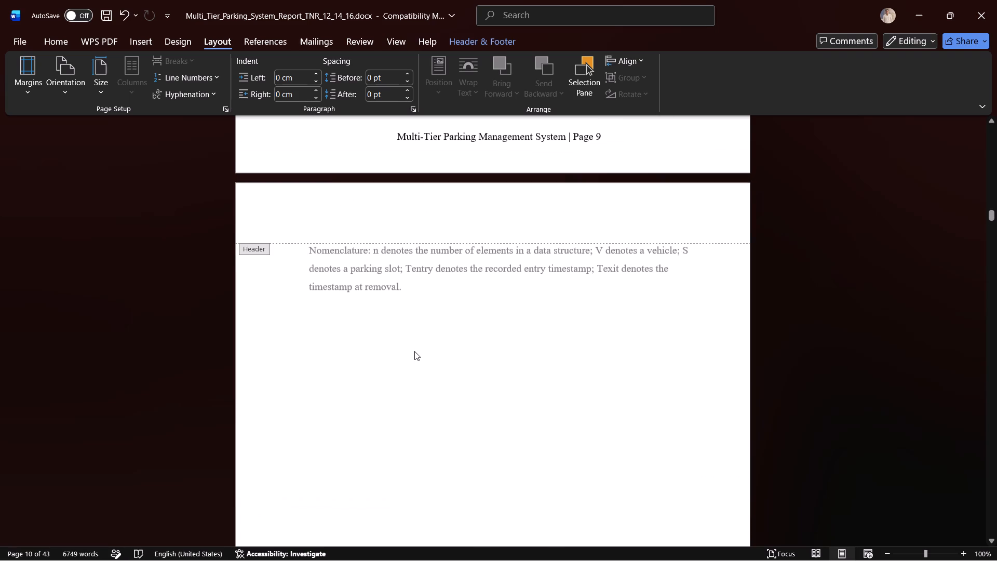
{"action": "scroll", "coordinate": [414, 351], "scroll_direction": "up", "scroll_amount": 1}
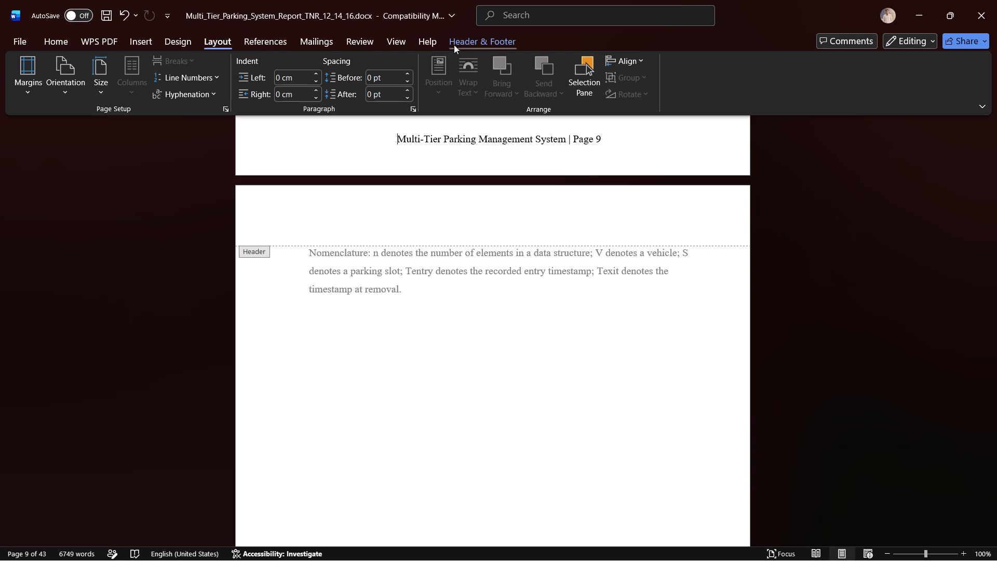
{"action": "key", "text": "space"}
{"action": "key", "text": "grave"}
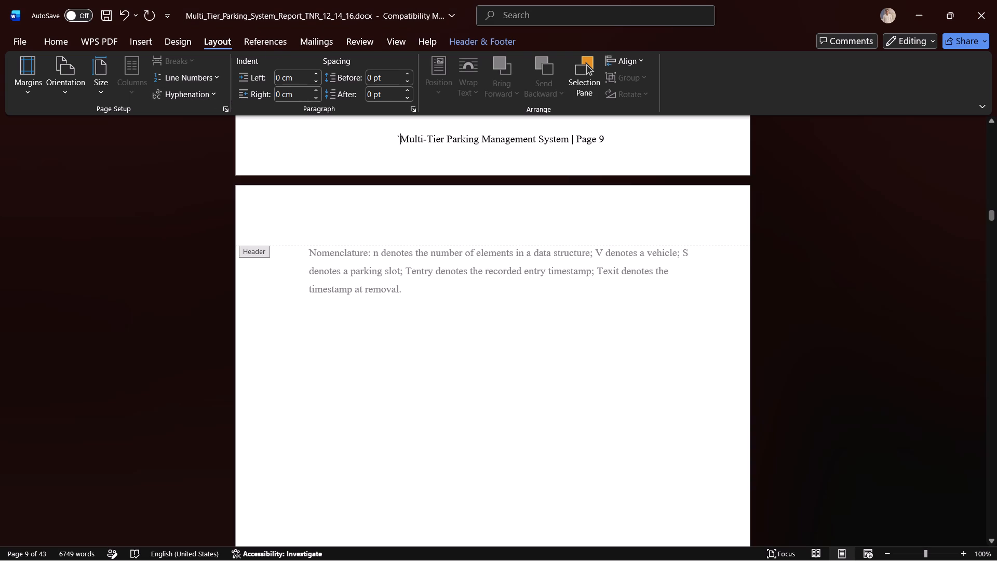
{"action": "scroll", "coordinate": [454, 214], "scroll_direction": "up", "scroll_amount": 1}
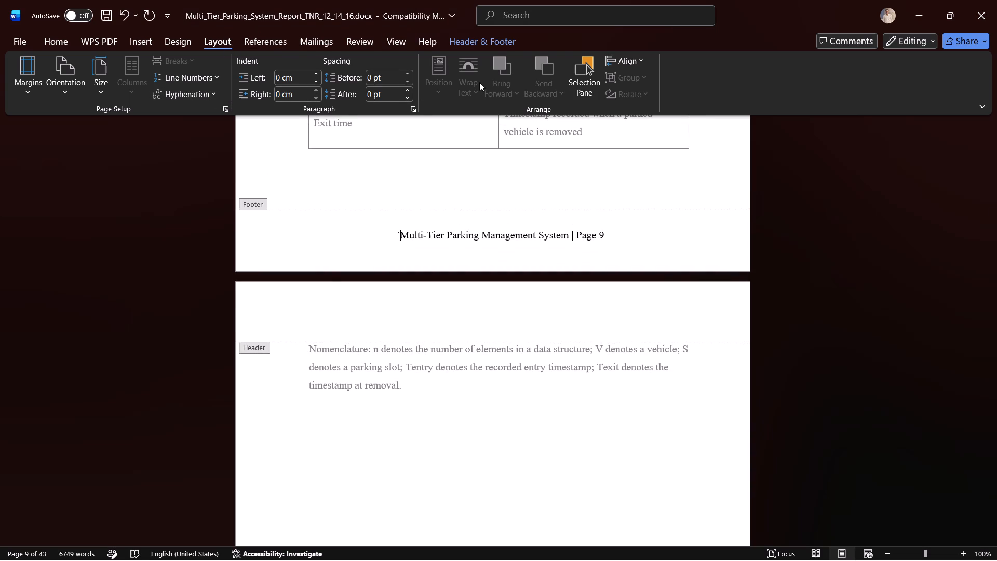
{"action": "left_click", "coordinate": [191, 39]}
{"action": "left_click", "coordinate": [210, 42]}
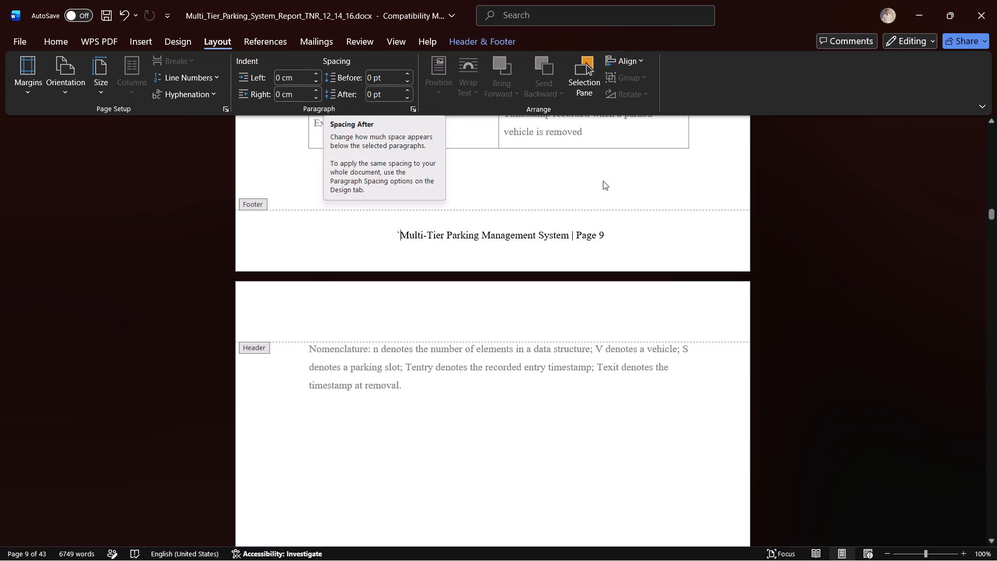
Remove the page header from the report.
{"action": "left_click", "coordinate": [463, 42]}
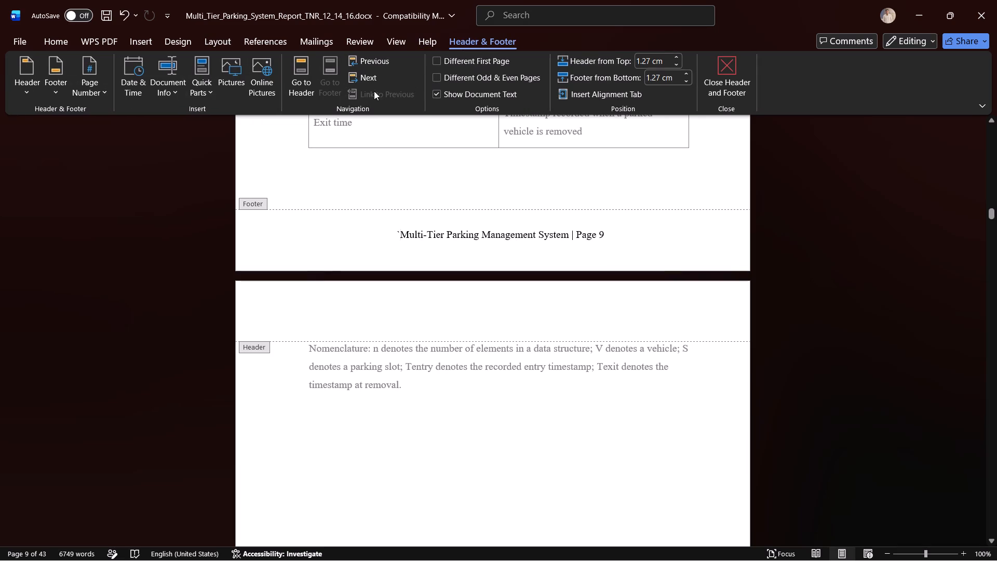
{"action": "left_click", "coordinate": [308, 95]}
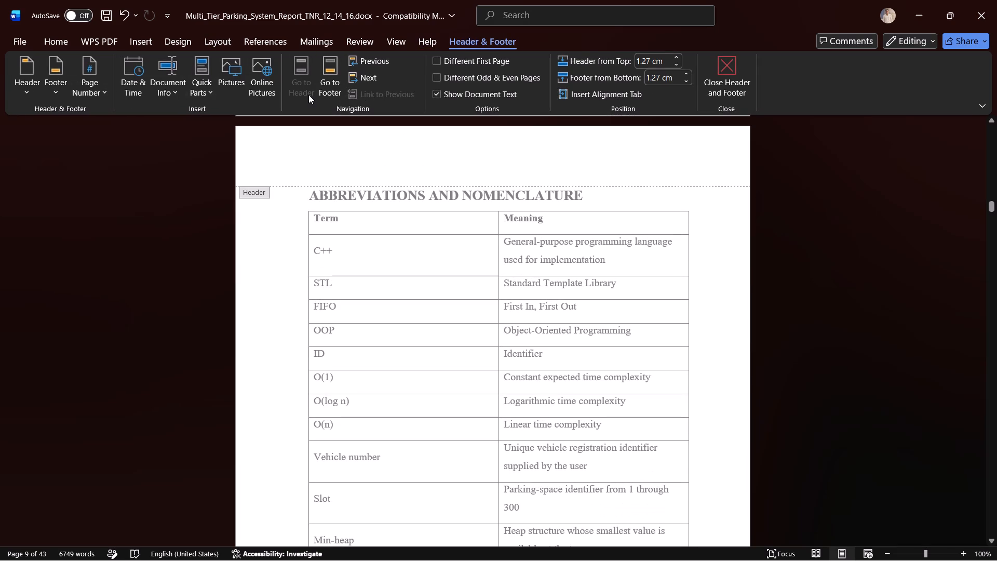
{"action": "left_click", "coordinate": [331, 88]}
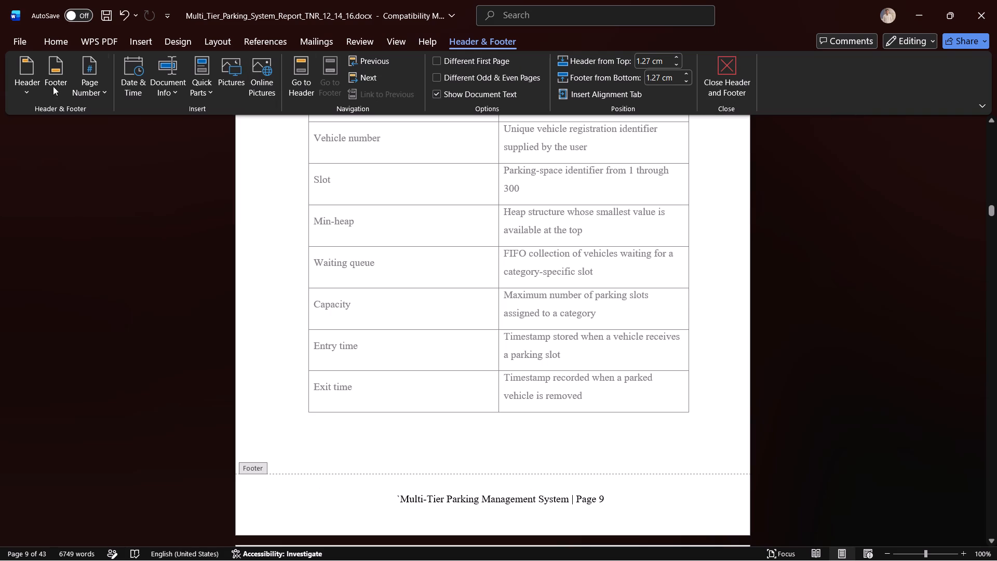
{"action": "left_click", "coordinate": [28, 91]}
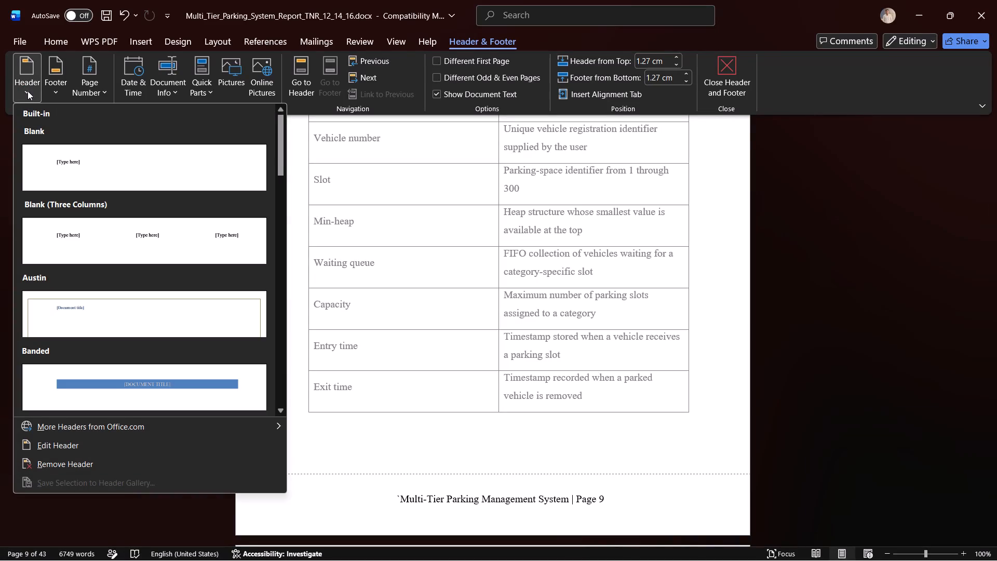
{"action": "left_click", "coordinate": [82, 466]}
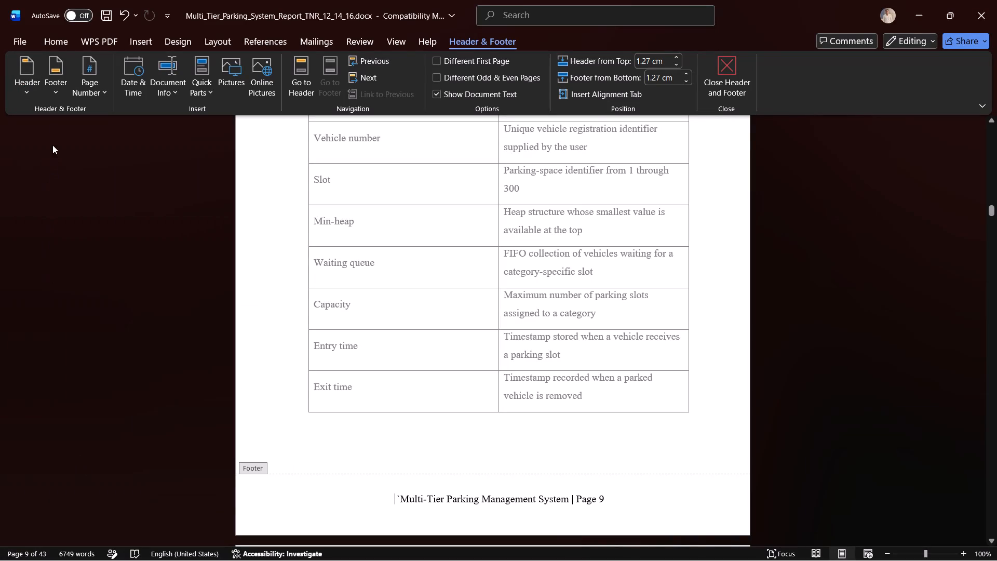
Remove the page footer with the report title and page number.
{"action": "left_click", "coordinate": [51, 88]}
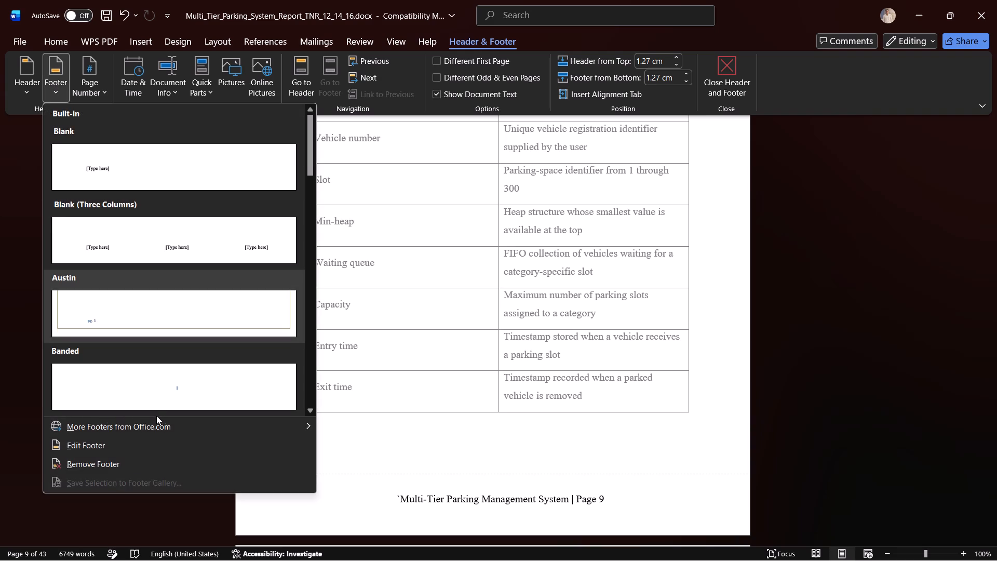
{"action": "left_click", "coordinate": [124, 463]}
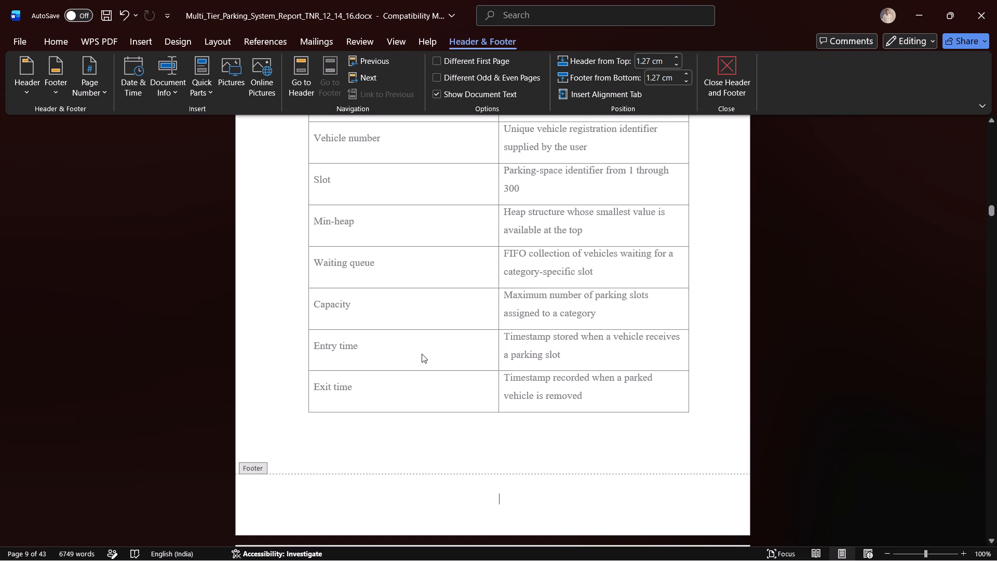
Set the footer's distance from the bottom edge of the page to 0 cm.
{"action": "left_click", "coordinate": [683, 82]}
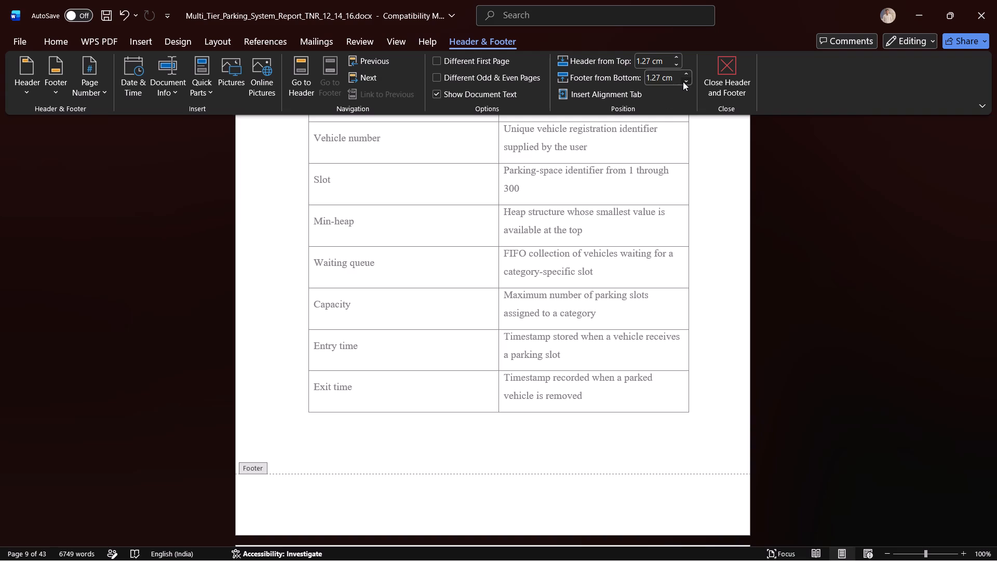
{"action": "left_click", "coordinate": [683, 82]}
{"action": "left_click", "coordinate": [683, 82]}
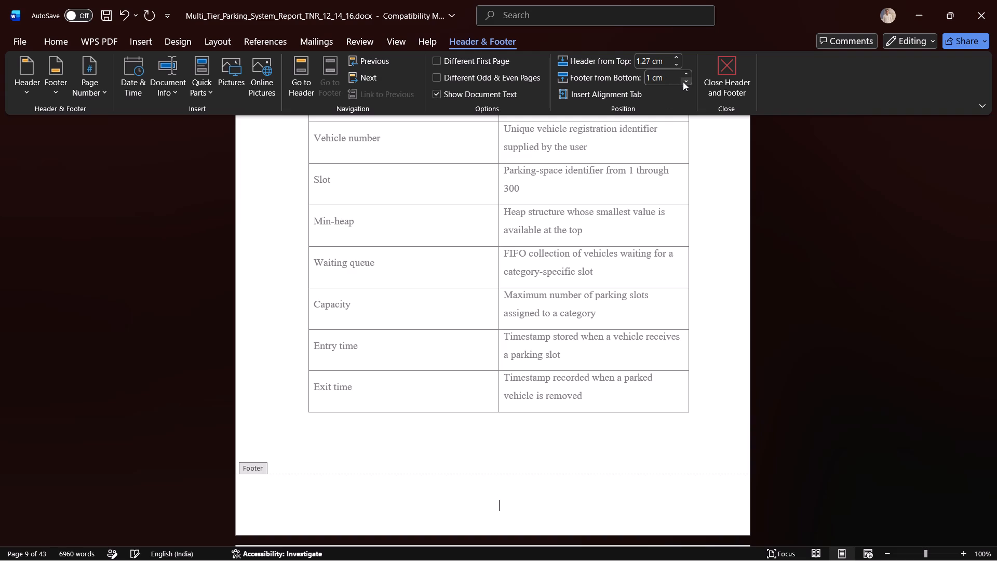
{"action": "left_click", "coordinate": [683, 82]}
{"action": "left_click", "coordinate": [683, 82]}
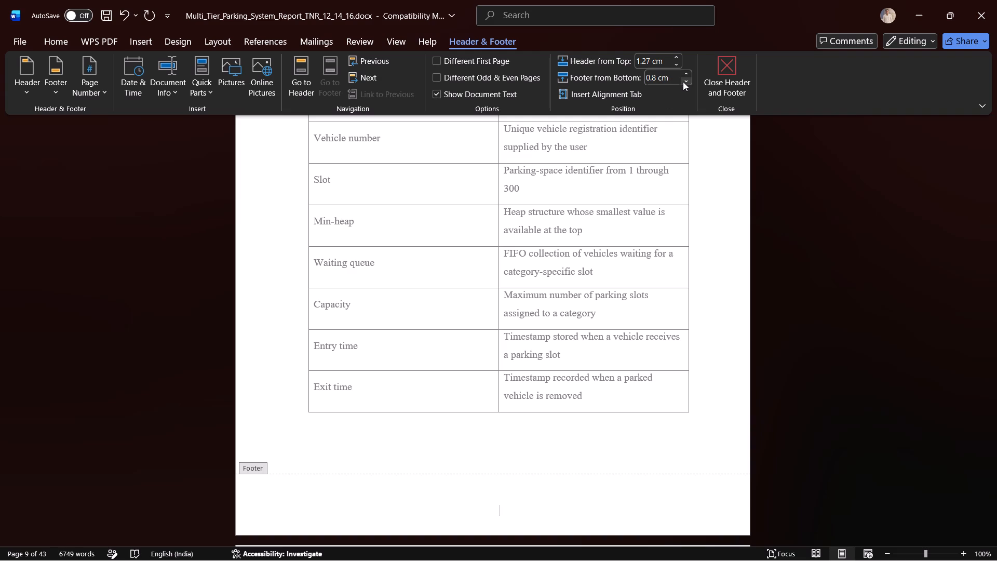
{"action": "triple_click", "coordinate": [683, 82]}
{"action": "left_click", "coordinate": [683, 82]}
{"action": "triple_click", "coordinate": [683, 82]}
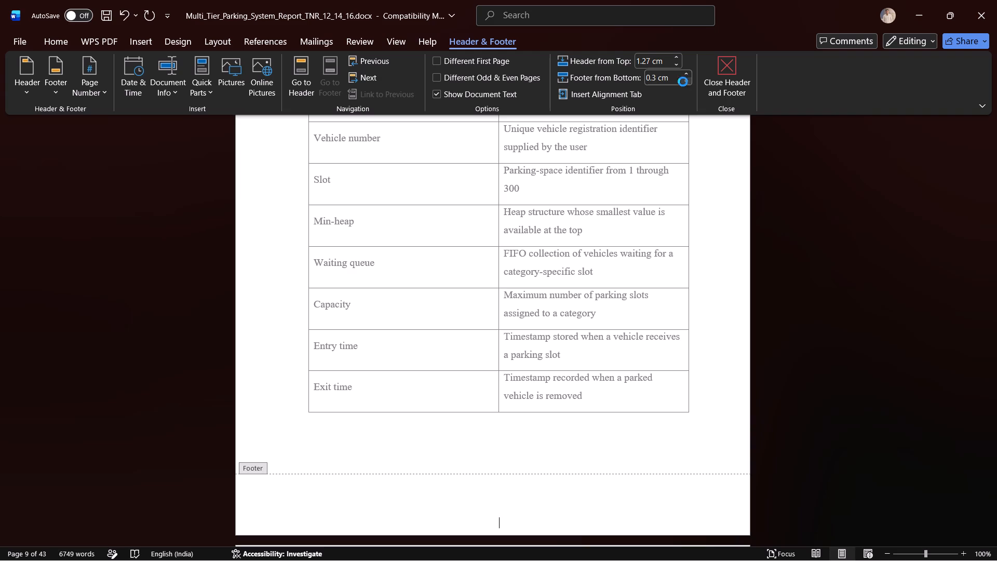
{"action": "left_click", "coordinate": [683, 82]}
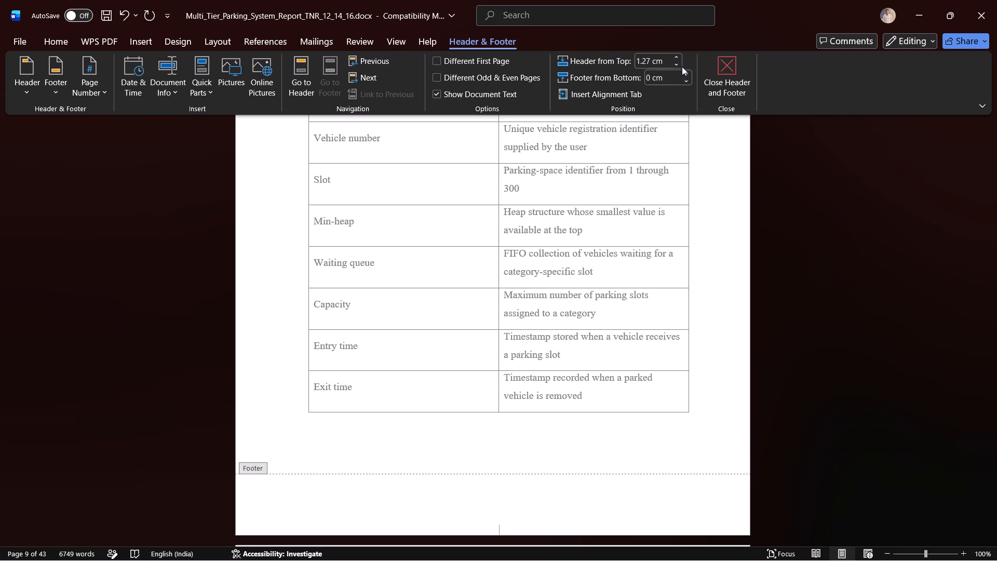
Set the header's distance from the top edge of the page to 0 cm.
{"action": "triple_click", "coordinate": [673, 63]}
{"action": "triple_click", "coordinate": [673, 63]}
{"action": "triple_click", "coordinate": [673, 63]}
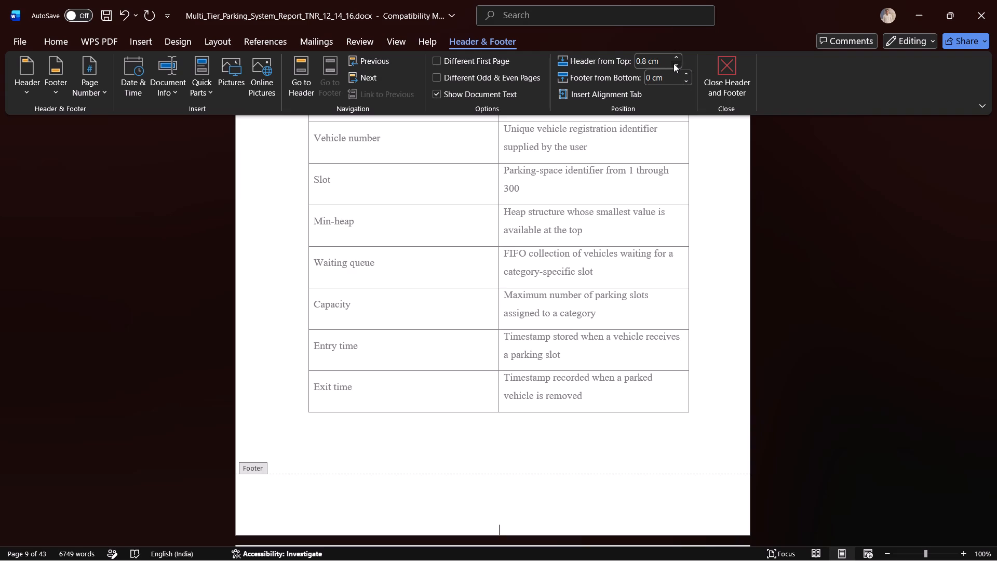
{"action": "triple_click", "coordinate": [673, 63]}
{"action": "double_click", "coordinate": [673, 63]}
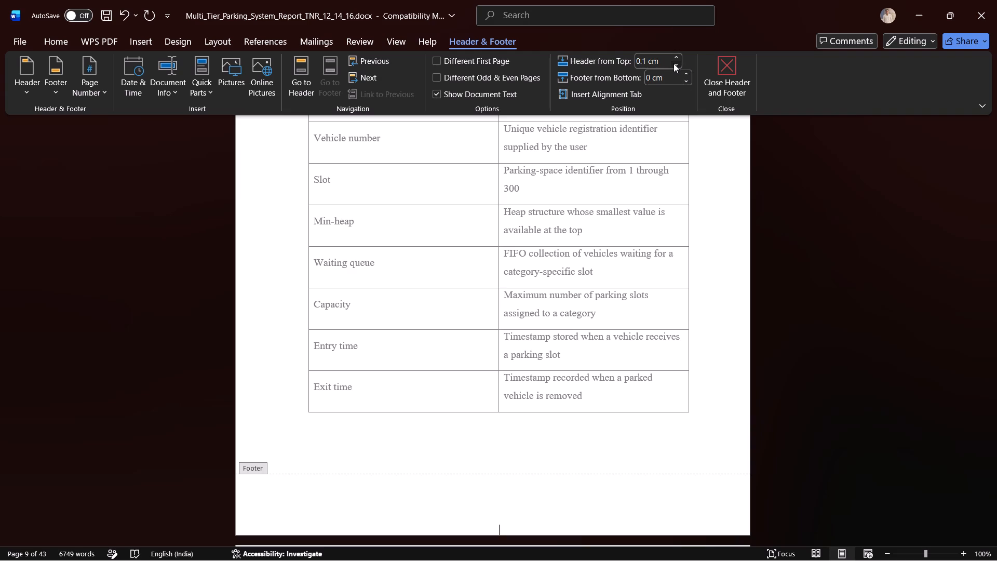
{"action": "left_click", "coordinate": [673, 63]}
{"action": "key", "text": "Return"}
Apply the header and footer removal once more to the report.
{"action": "left_click", "coordinate": [29, 94]}
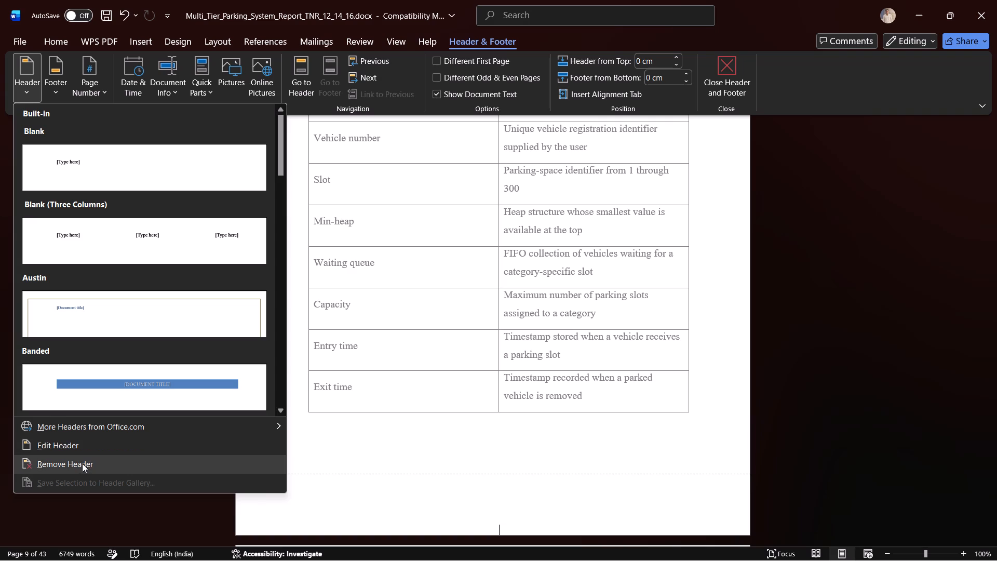
{"action": "left_click", "coordinate": [82, 463]}
{"action": "left_click", "coordinate": [102, 447]}
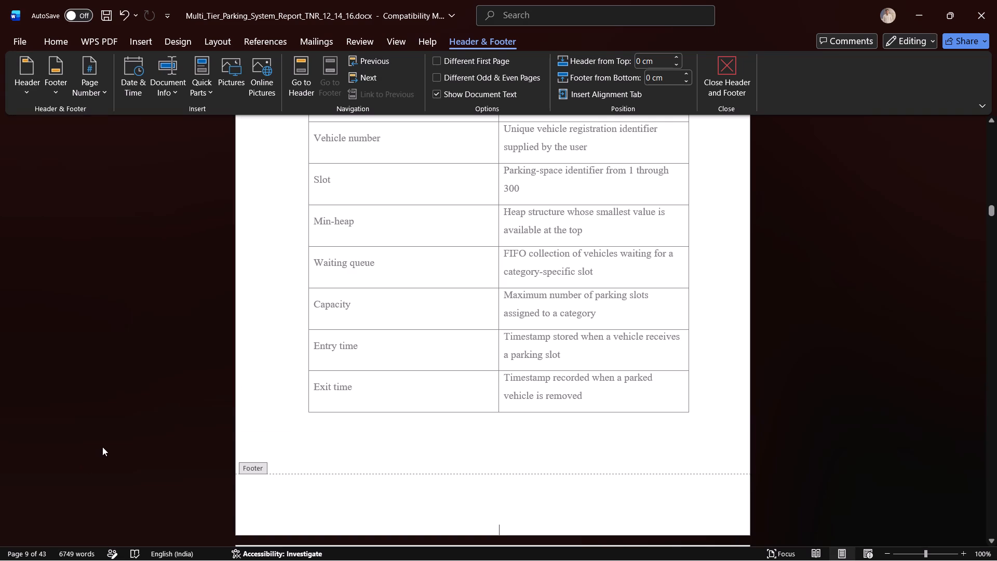
{"action": "left_click", "coordinate": [51, 93]}
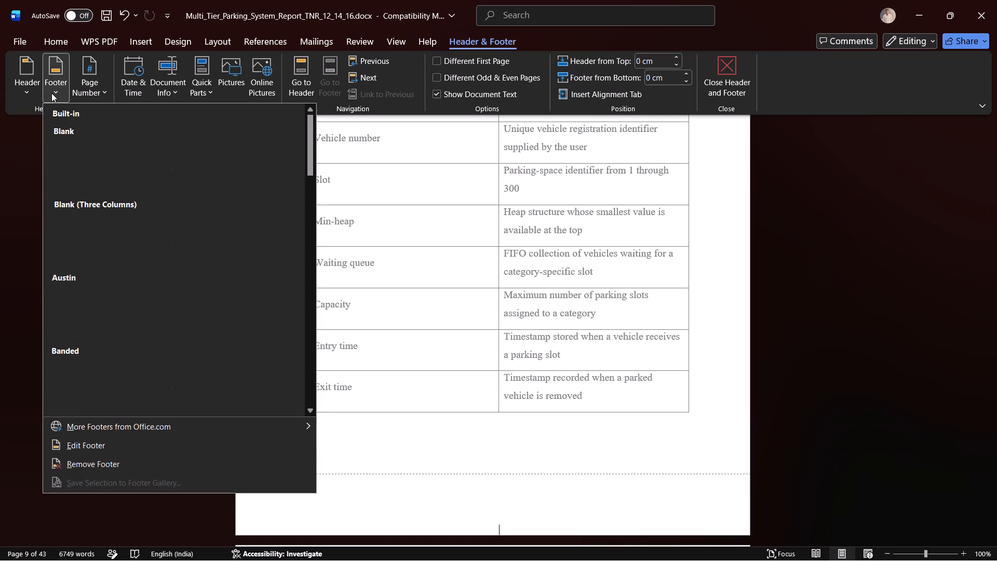
{"action": "left_click", "coordinate": [103, 457]}
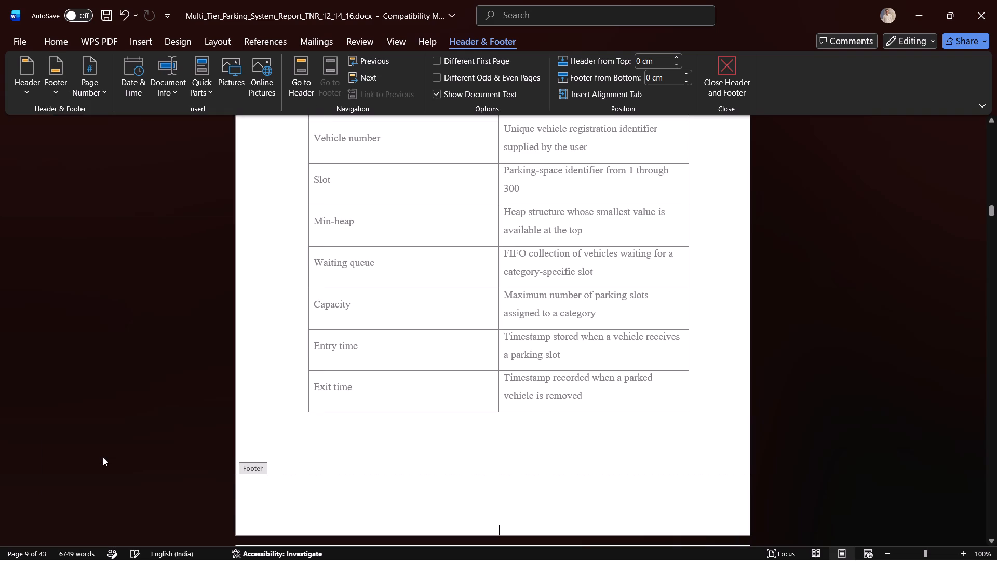
Open the page setup for the whole document and set the left margin to 0.
{"action": "scroll", "coordinate": [798, 325], "scroll_direction": "up", "scroll_amount": 1}
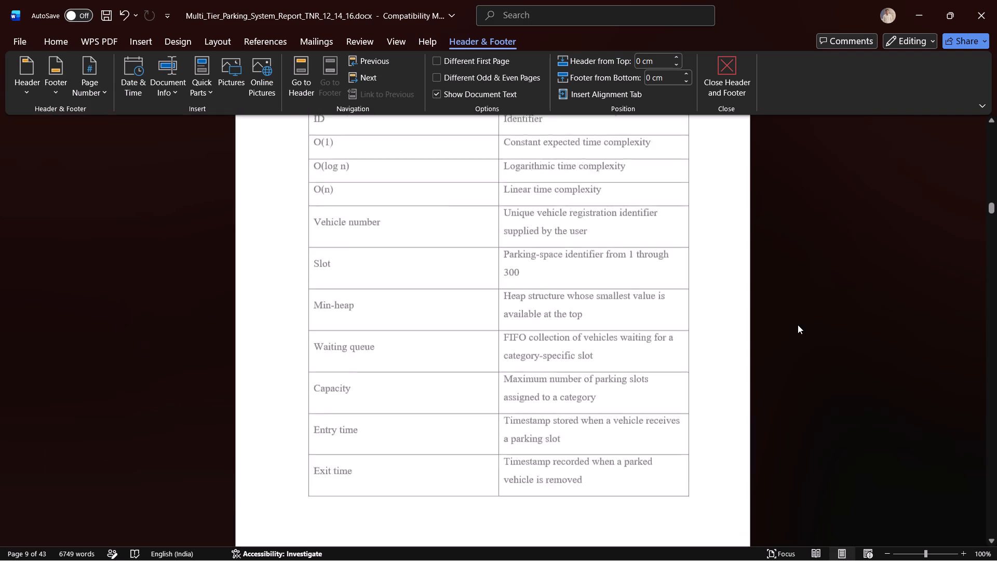
{"action": "scroll", "coordinate": [798, 325], "scroll_direction": "up", "scroll_amount": 4}
{"action": "left_click", "coordinate": [798, 325]}
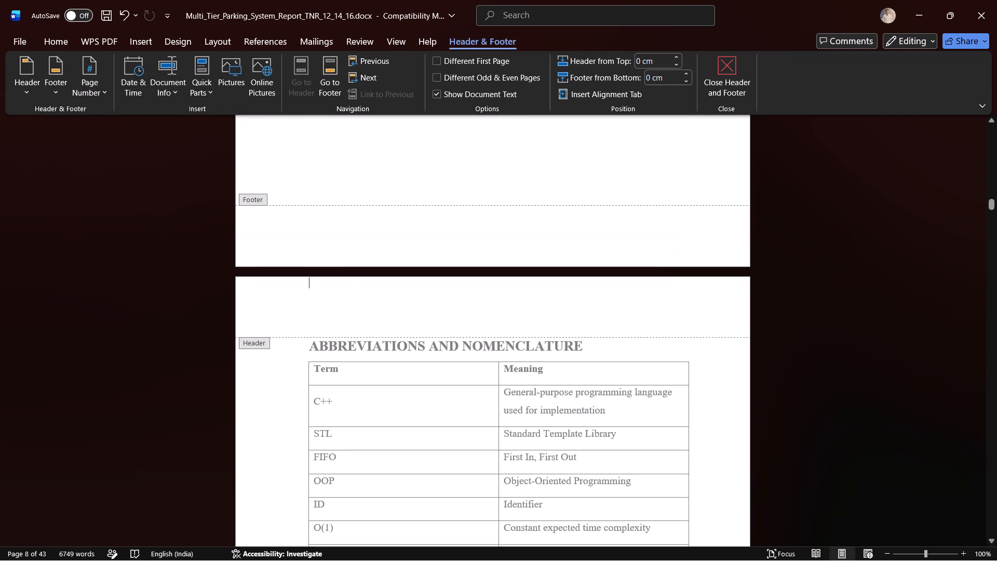
{"action": "double_click", "coordinate": [798, 325]}
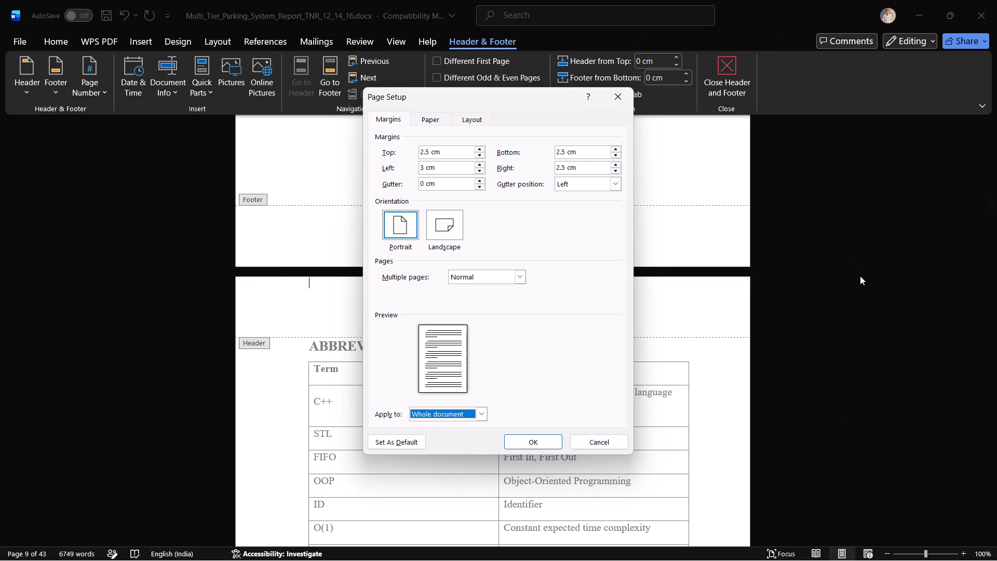
{"action": "left_click", "coordinate": [479, 172]}
{"action": "triple_click", "coordinate": [479, 172]}
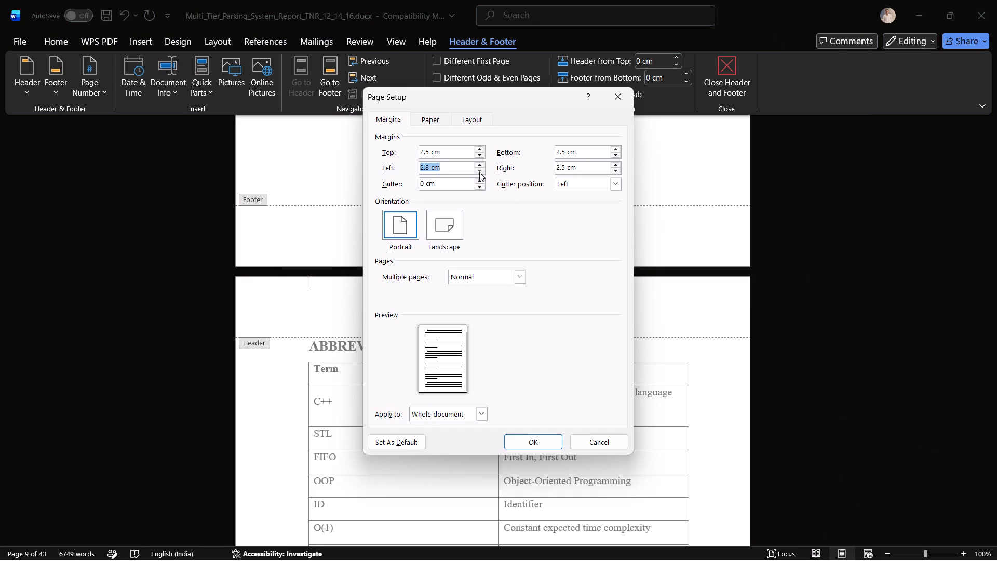
{"action": "triple_click", "coordinate": [479, 172]}
{"action": "triple_click", "coordinate": [479, 172]}
{"action": "left_click", "coordinate": [448, 167]}
{"action": "key", "text": "BackSpace"}
{"action": "key", "text": "BackSpace"}
{"action": "key", "text": "BackSpace"}
{"action": "key", "text": "BackSpace"}
{"action": "key", "text": "BackSpace"}
{"action": "key", "text": "BackSpace"}
{"action": "key", "text": "BackSpace"}
{"action": "key", "text": "BackSpace"}
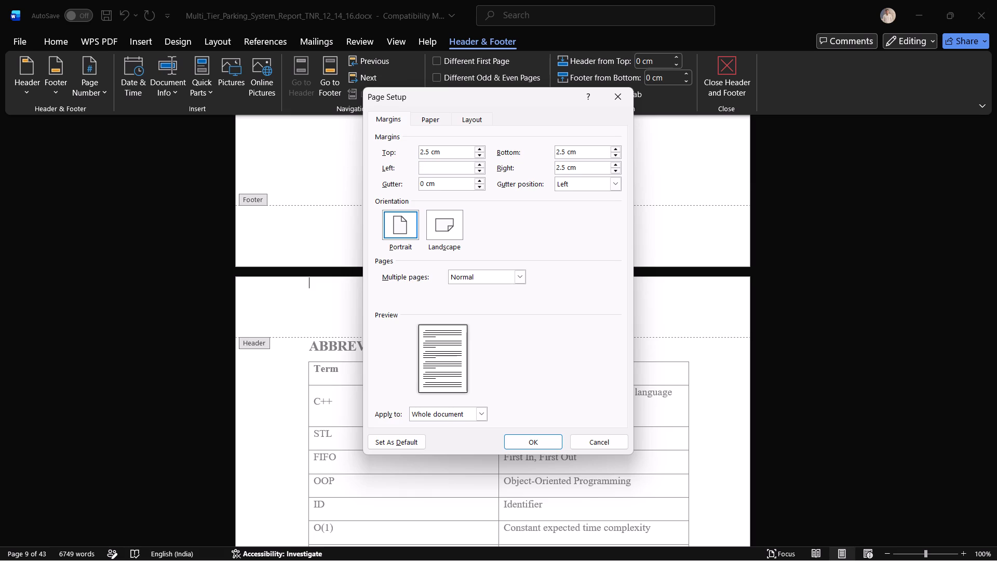
{"action": "key", "text": "0"}
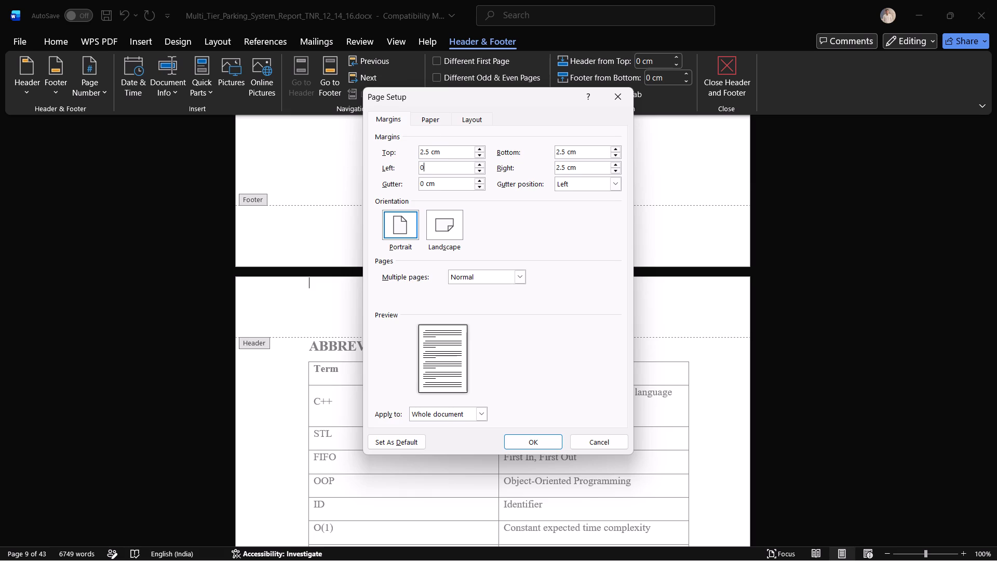
Set the top page margin to 0 for the whole document.
{"action": "left_click", "coordinate": [447, 151]}
{"action": "double_click", "coordinate": [447, 151]}
{"action": "key", "text": "BackSpace"}
{"action": "key", "text": "BackSpace"}
{"action": "key", "text": "BackSpace"}
{"action": "key", "text": "BackSpace"}
{"action": "key", "text": "BackSpace"}
{"action": "key", "text": "BackSpace"}
{"action": "key", "text": "BackSpace"}
{"action": "key", "text": "BackSpace"}
{"action": "key", "text": "BackSpace"}
{"action": "key", "text": "0"}
Set the bottom page margin to 0 for the whole document.
{"action": "left_click", "coordinate": [591, 151]}
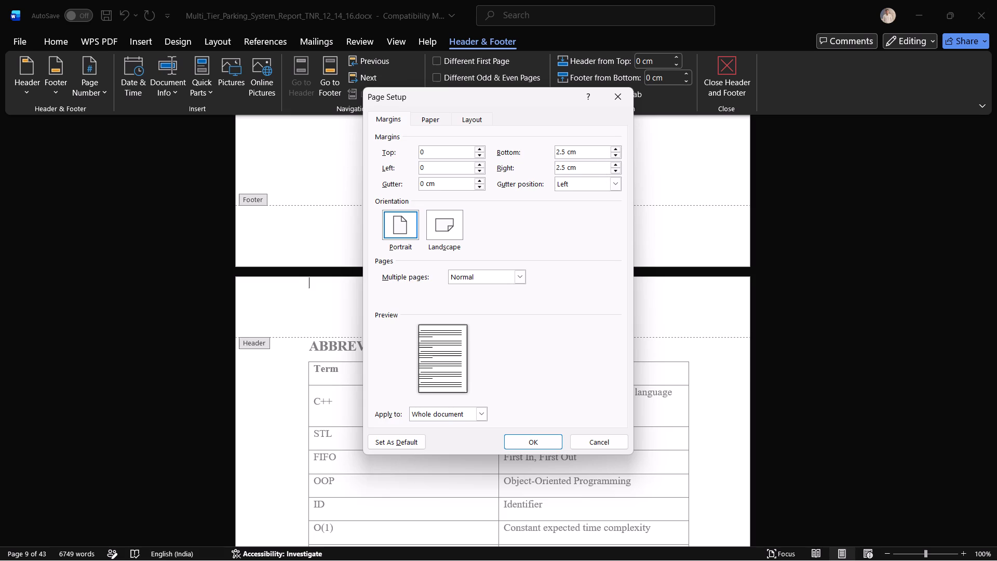
{"action": "key", "text": "BackSpace"}
{"action": "key", "text": "BackSpace"}
{"action": "key", "text": "BackSpace"}
{"action": "key", "text": "BackSpace"}
{"action": "key", "text": "BackSpace"}
{"action": "key", "text": "BackSpace"}
{"action": "key", "text": "BackSpace"}
{"action": "key", "text": "BackSpace"}
{"action": "key", "text": "BackSpace"}
{"action": "key", "text": "BackSpace"}
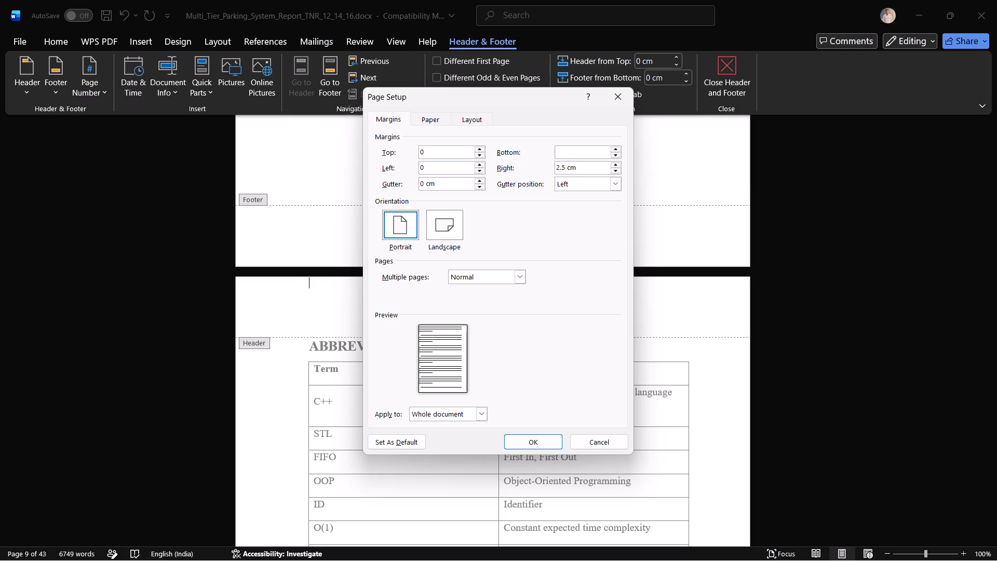
{"action": "key", "text": "0"}
Set the left and right page margins to 1 cm each and apply the page setup to the whole document.
{"action": "left_click", "coordinate": [444, 166]}
{"action": "key", "text": "BackSpace"}
{"action": "key", "text": "1"}
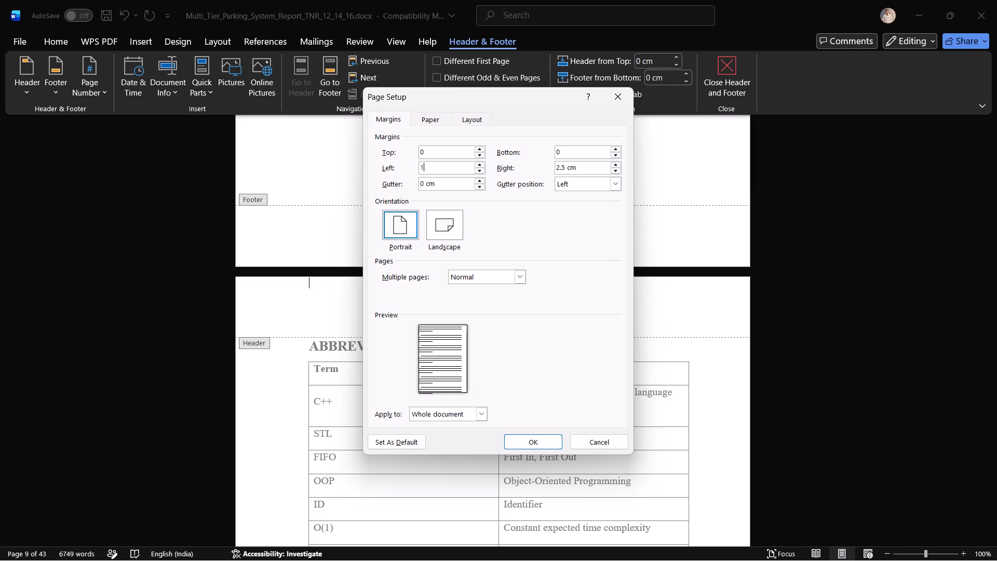
{"action": "left_click", "coordinate": [577, 168]}
{"action": "key", "text": "BackSpace"}
{"action": "key", "text": "BackSpace"}
{"action": "key", "text": "BackSpace"}
{"action": "key", "text": "BackSpace"}
{"action": "key", "text": "BackSpace"}
{"action": "key", "text": "BackSpace"}
{"action": "key", "text": "BackSpace"}
{"action": "key", "text": "1"}
{"action": "left_click", "coordinate": [549, 447]}
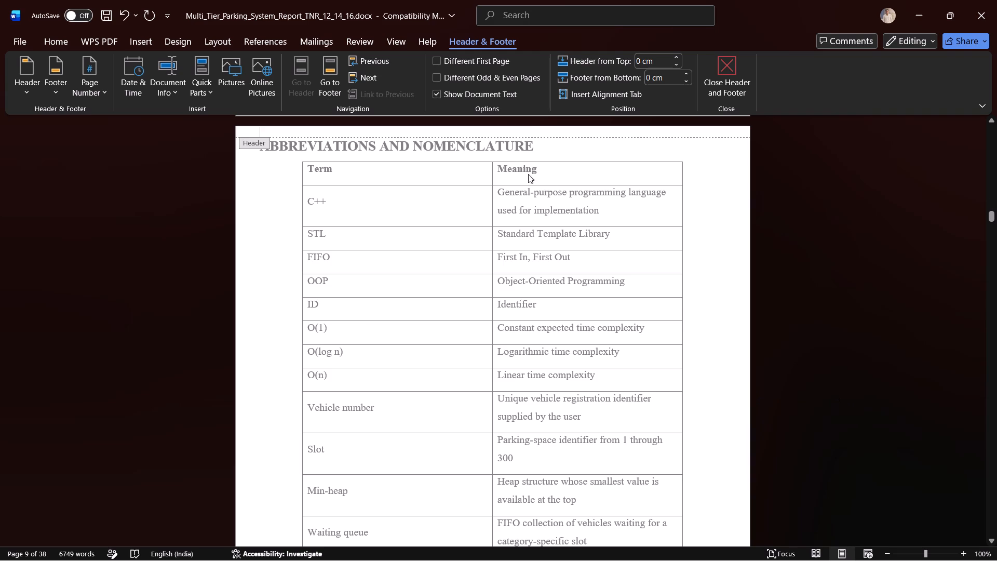
Set the header's distance from the top edge of the page to 1.3 cm and leave header and footer editing.
{"action": "scroll", "coordinate": [506, 161], "scroll_direction": "down", "scroll_amount": 4}
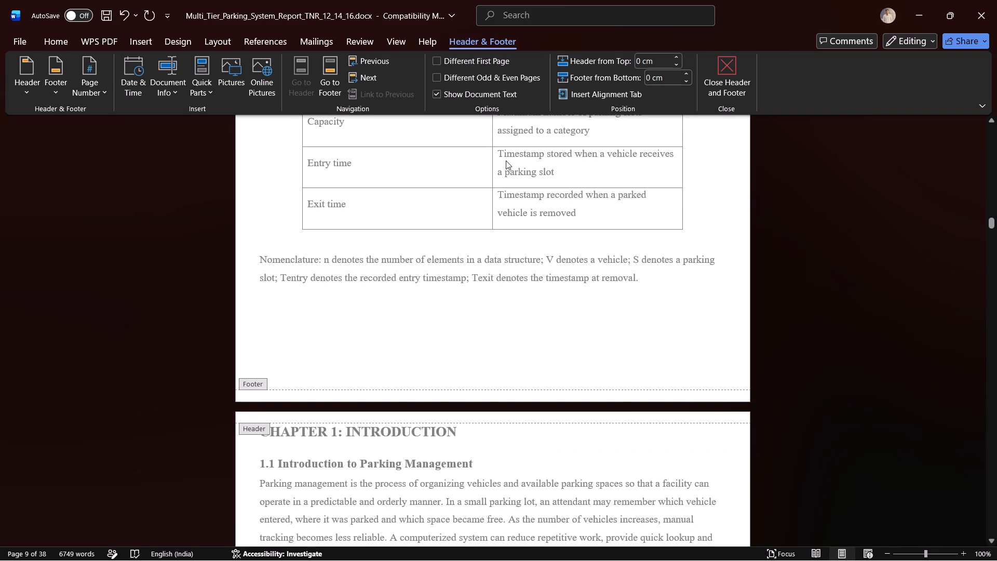
{"action": "scroll", "coordinate": [506, 161], "scroll_direction": "down", "scroll_amount": 1}
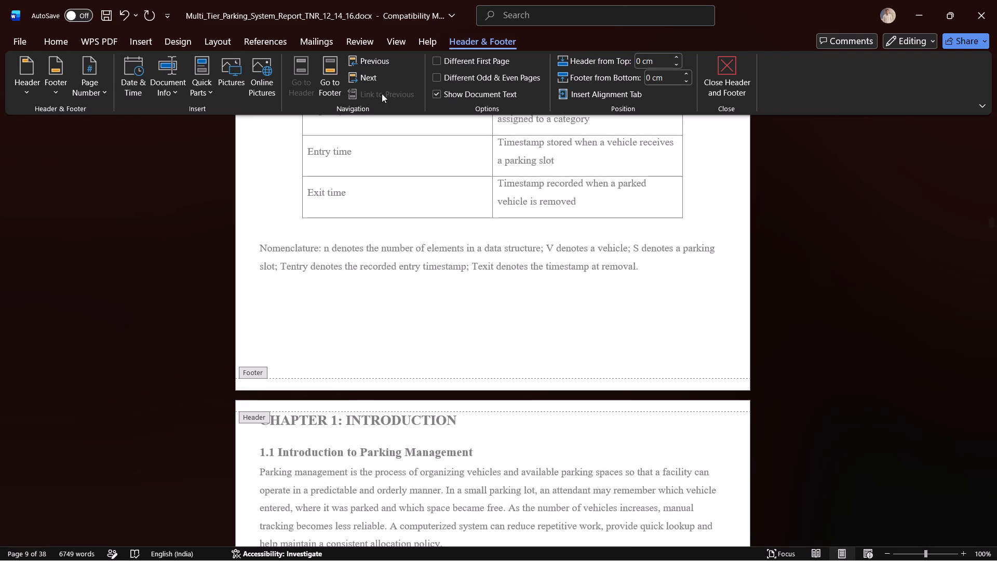
{"action": "left_click", "coordinate": [33, 95]}
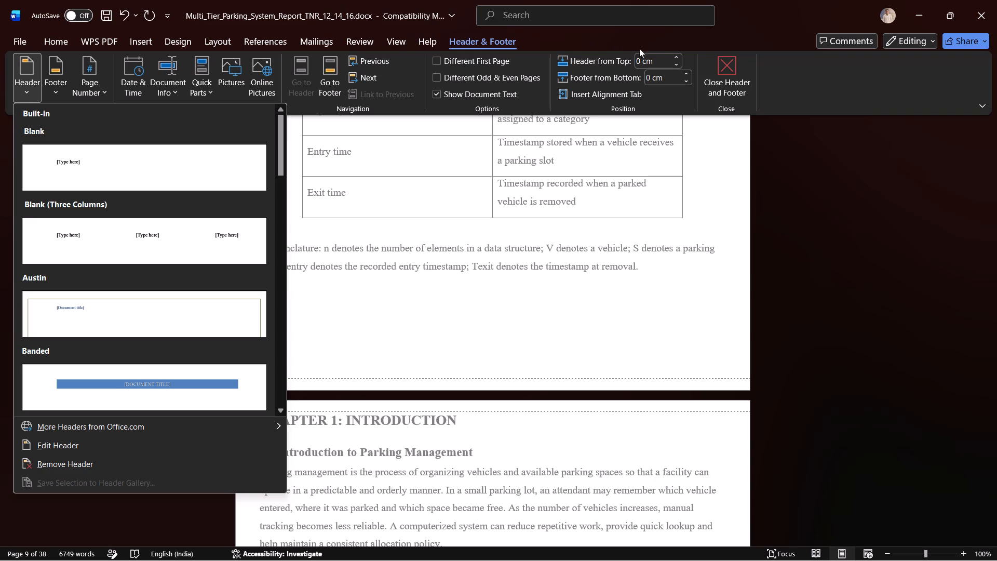
{"action": "left_click", "coordinate": [676, 58]}
{"action": "left_click", "coordinate": [676, 58]}
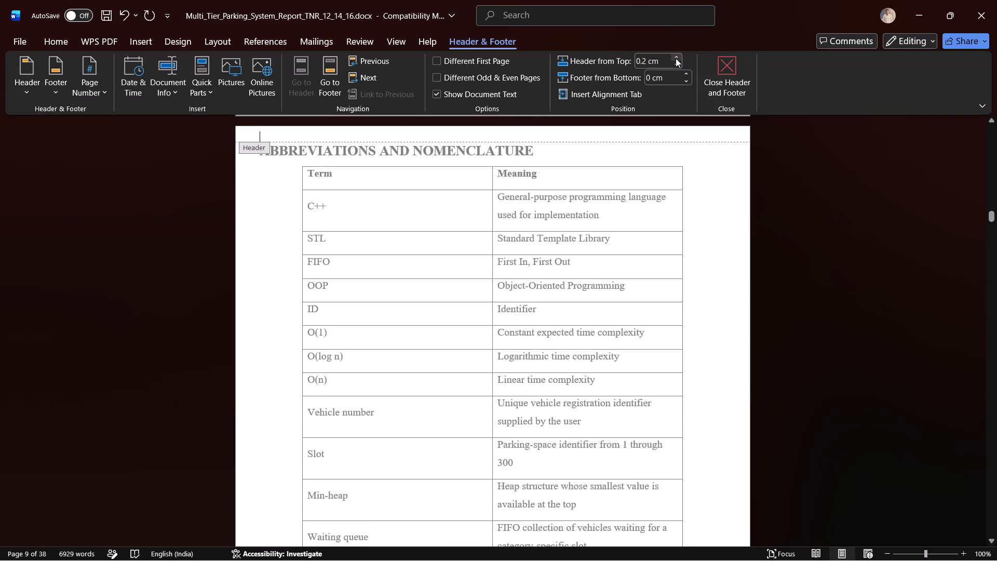
{"action": "triple_click", "coordinate": [676, 58]}
{"action": "triple_click", "coordinate": [676, 58]}
{"action": "left_click", "coordinate": [676, 58]}
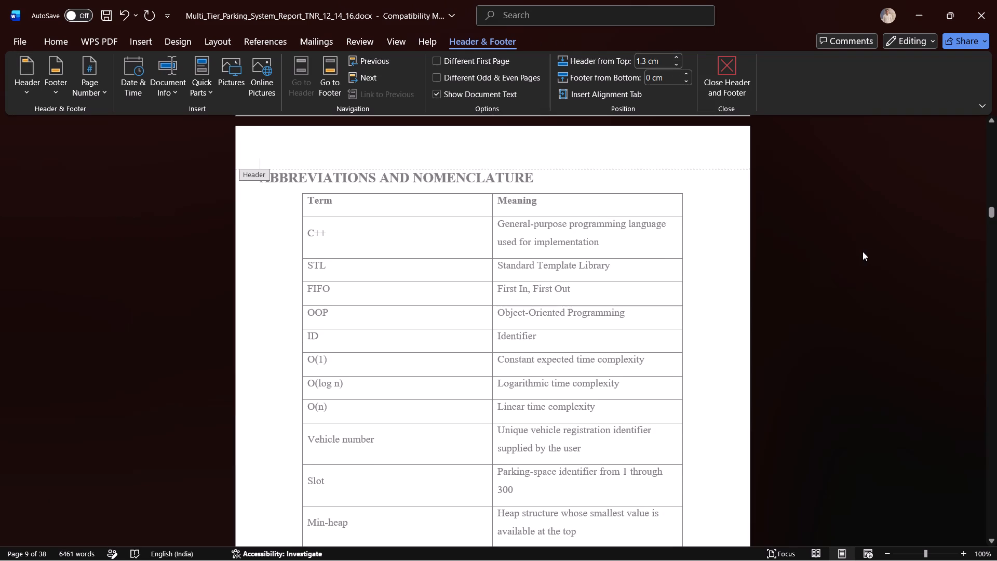
{"action": "left_click", "coordinate": [831, 242]}
{"action": "scroll", "coordinate": [831, 242], "scroll_direction": "down", "scroll_amount": 4}
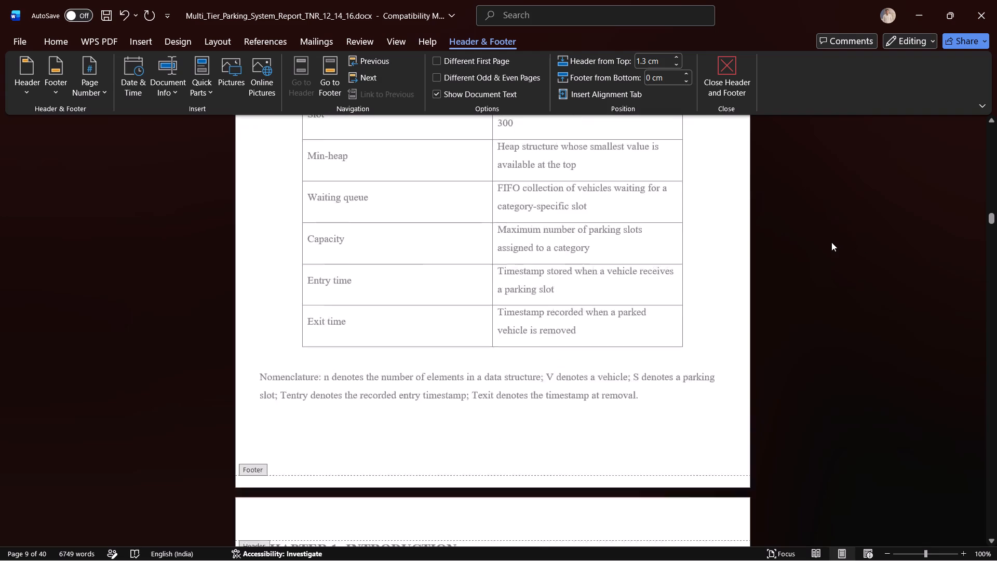
{"action": "left_click", "coordinate": [831, 242]}
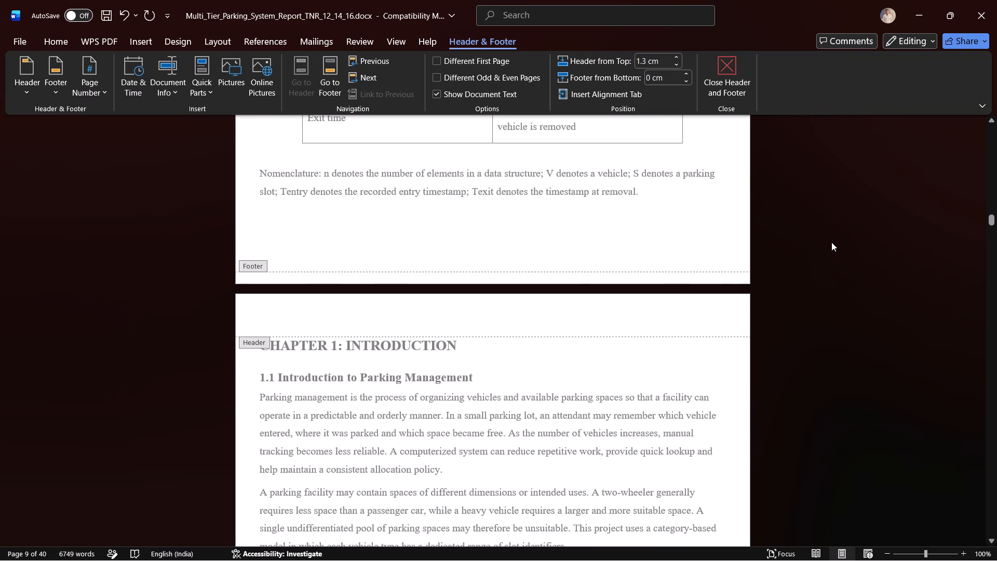
{"action": "left_click", "coordinate": [729, 82]}
Examine the page margins and spacing from Chapter 1 back through the abbreviations and list of figures to the table of contents.
{"action": "scroll", "coordinate": [846, 274], "scroll_direction": "down", "scroll_amount": 1}
{"action": "scroll", "coordinate": [846, 274], "scroll_direction": "up", "scroll_amount": 1}
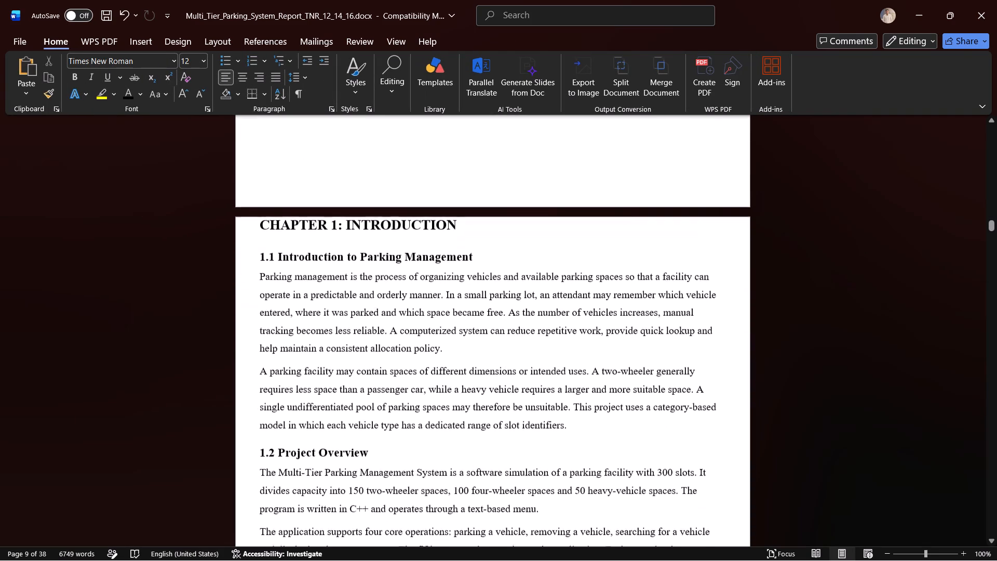
{"action": "scroll", "coordinate": [846, 274], "scroll_direction": "up", "scroll_amount": 4}
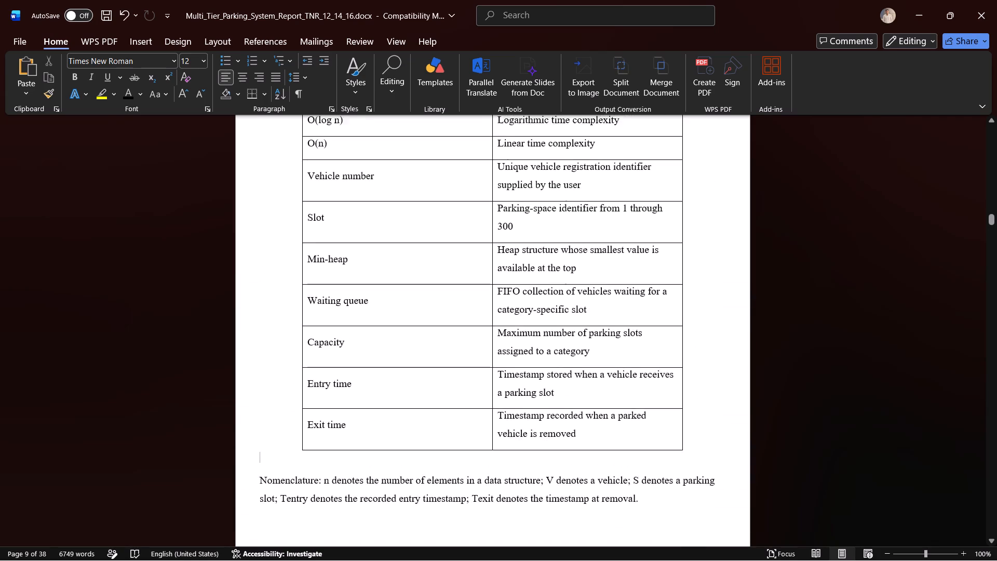
{"action": "scroll", "coordinate": [846, 274], "scroll_direction": "up", "scroll_amount": 5}
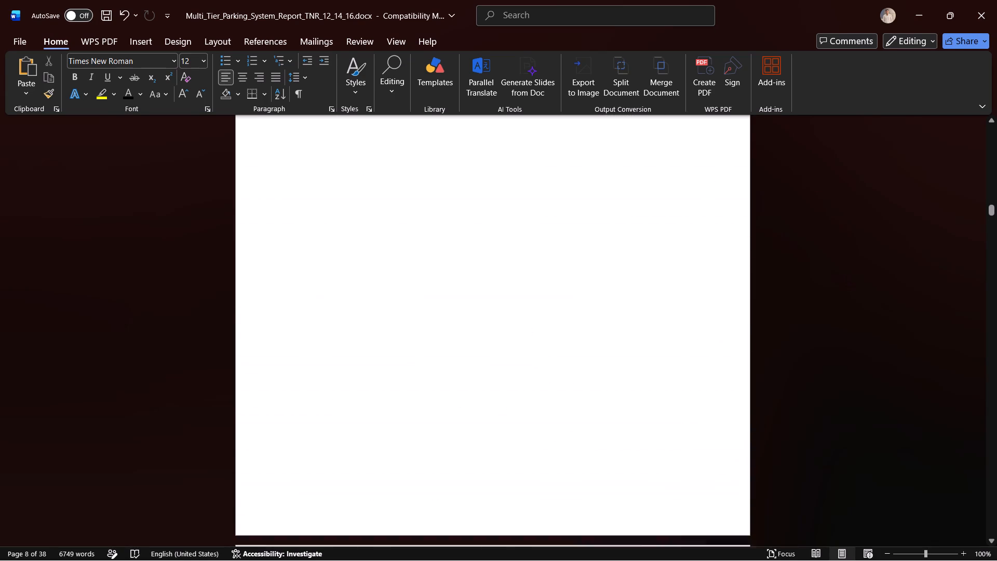
{"action": "scroll", "coordinate": [846, 274], "scroll_direction": "up", "scroll_amount": 2}
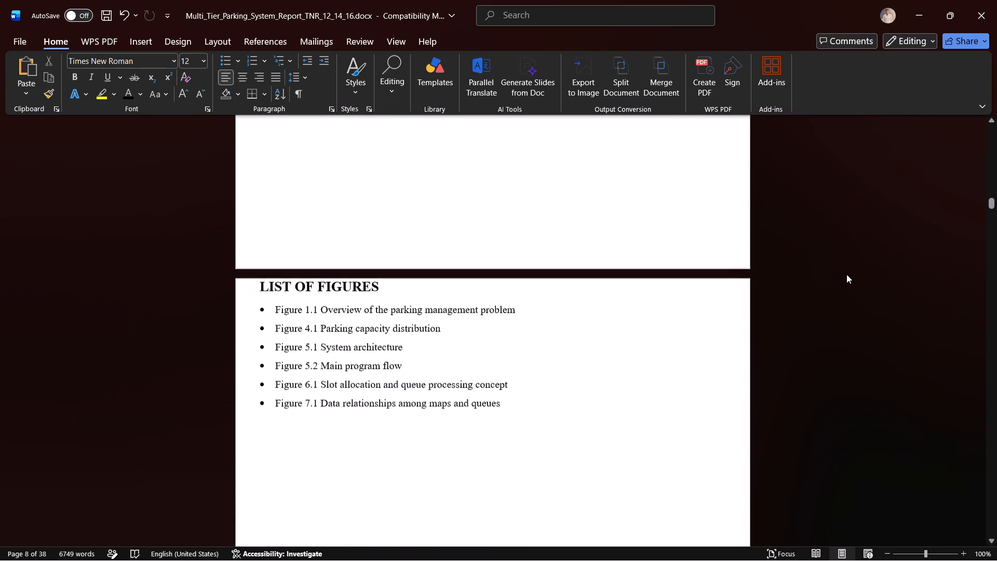
{"action": "scroll", "coordinate": [846, 274], "scroll_direction": "up", "scroll_amount": 2}
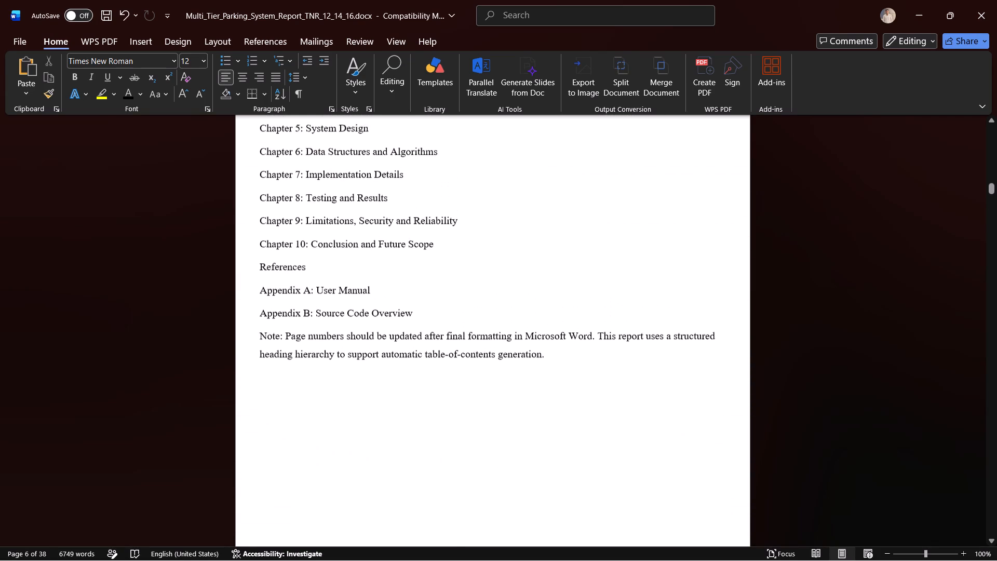
{"action": "scroll", "coordinate": [846, 274], "scroll_direction": "up", "scroll_amount": 2}
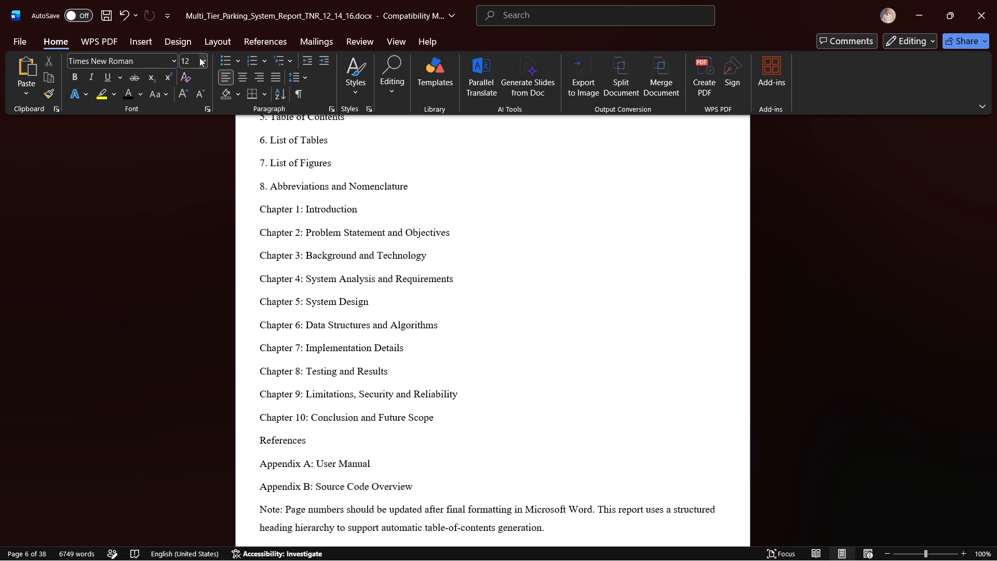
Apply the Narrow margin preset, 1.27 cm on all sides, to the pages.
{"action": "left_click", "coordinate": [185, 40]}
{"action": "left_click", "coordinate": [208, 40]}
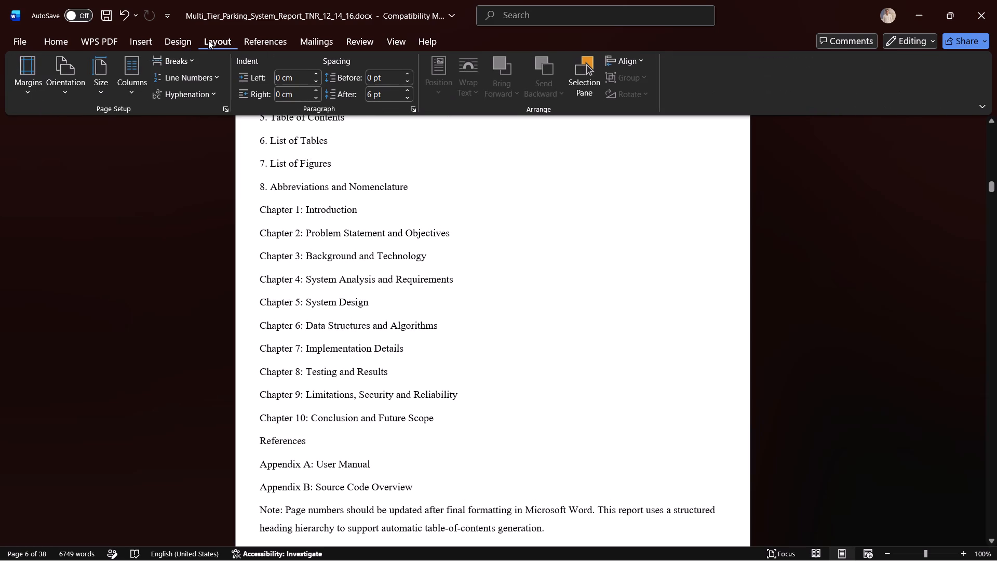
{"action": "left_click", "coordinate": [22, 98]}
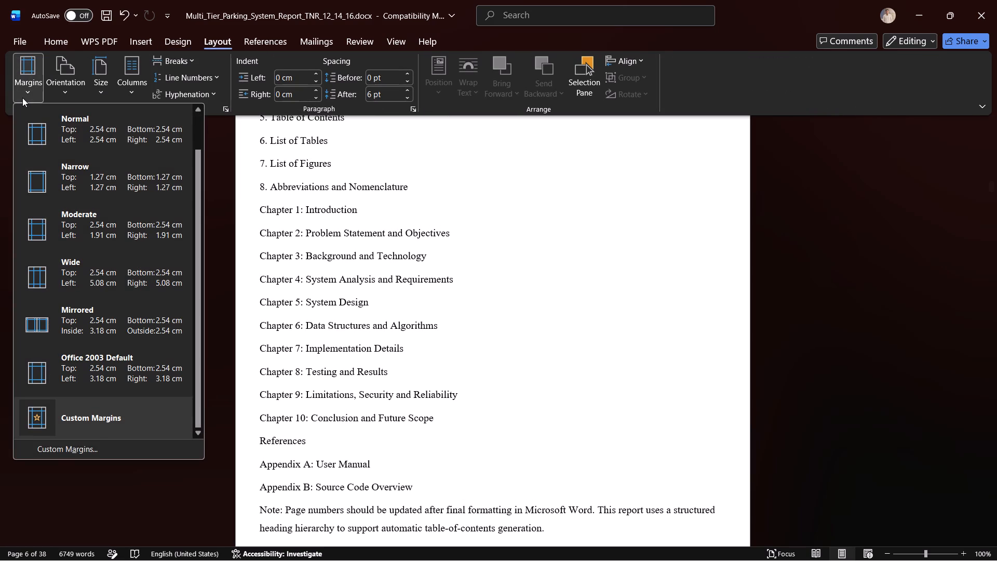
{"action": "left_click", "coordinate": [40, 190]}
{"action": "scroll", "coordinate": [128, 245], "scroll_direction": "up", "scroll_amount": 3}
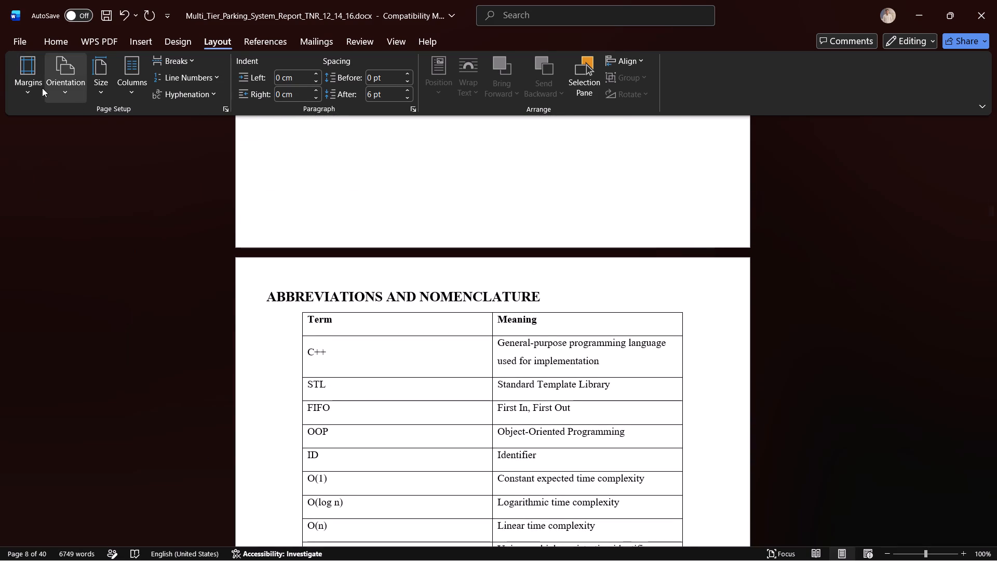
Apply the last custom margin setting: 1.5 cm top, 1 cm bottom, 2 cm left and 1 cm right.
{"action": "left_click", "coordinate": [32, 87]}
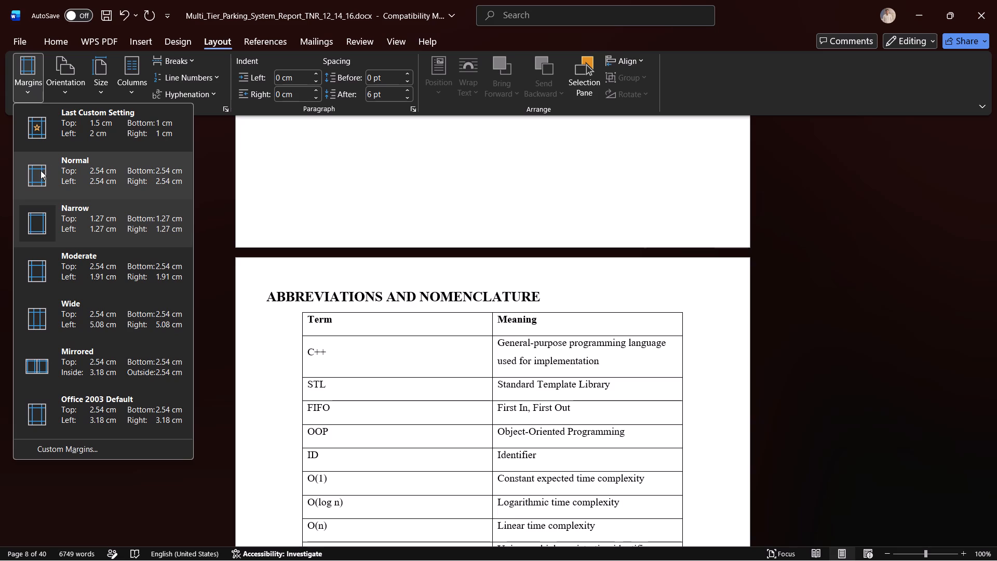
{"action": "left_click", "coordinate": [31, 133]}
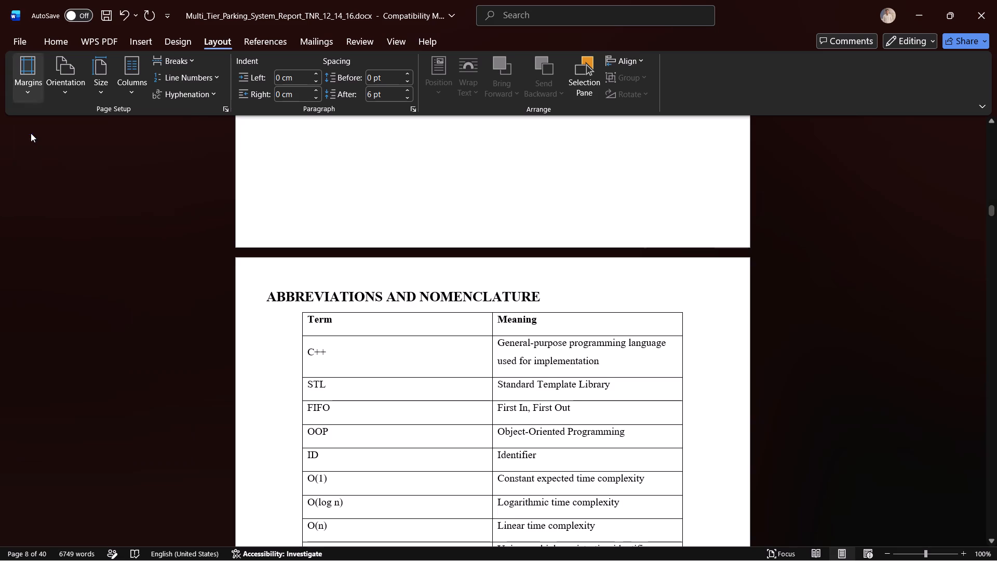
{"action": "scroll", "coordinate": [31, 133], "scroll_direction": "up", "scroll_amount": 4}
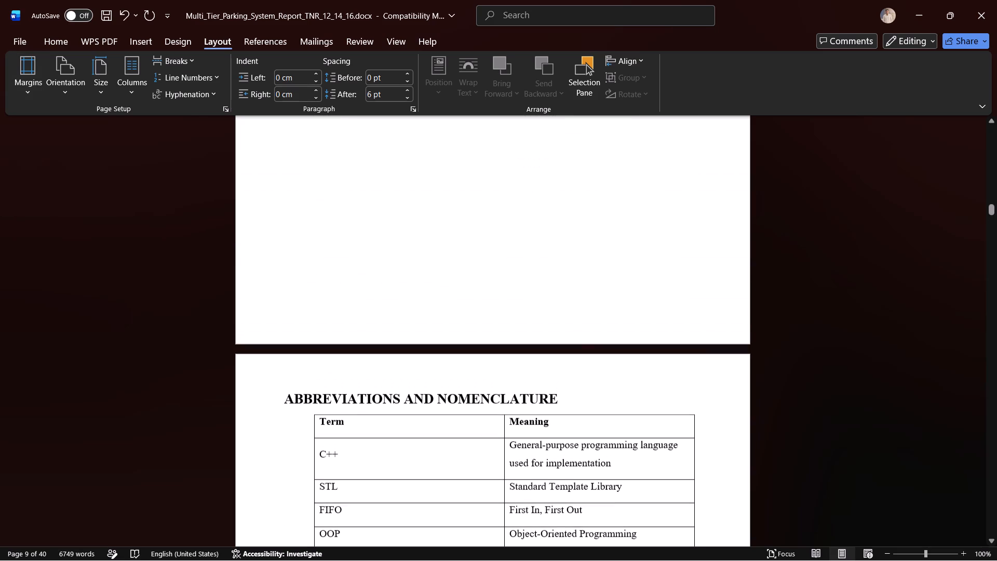
Apply the Normal margin preset, 2.54 cm on all sides, to the pages.
{"action": "left_click", "coordinate": [25, 71]}
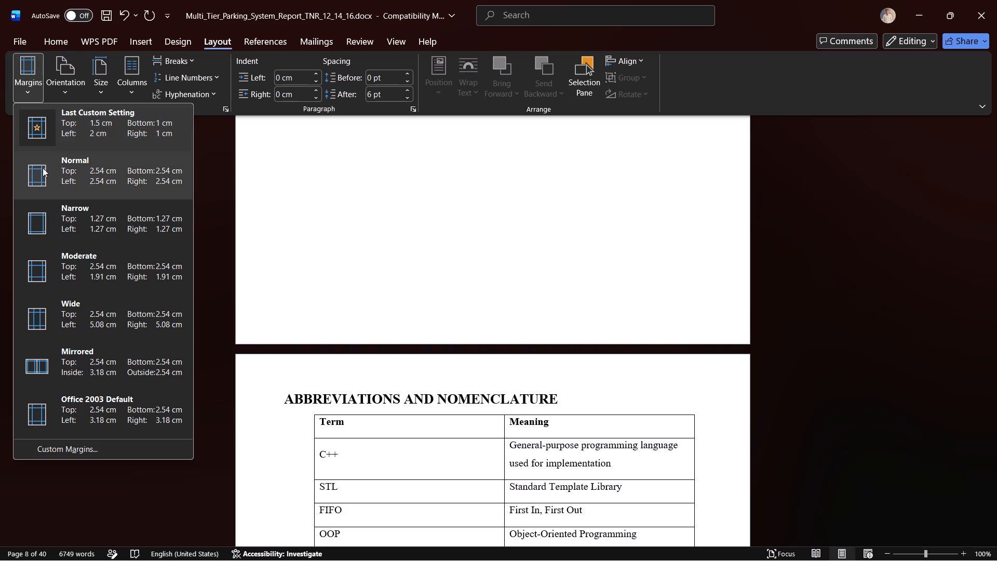
{"action": "left_click", "coordinate": [42, 173]}
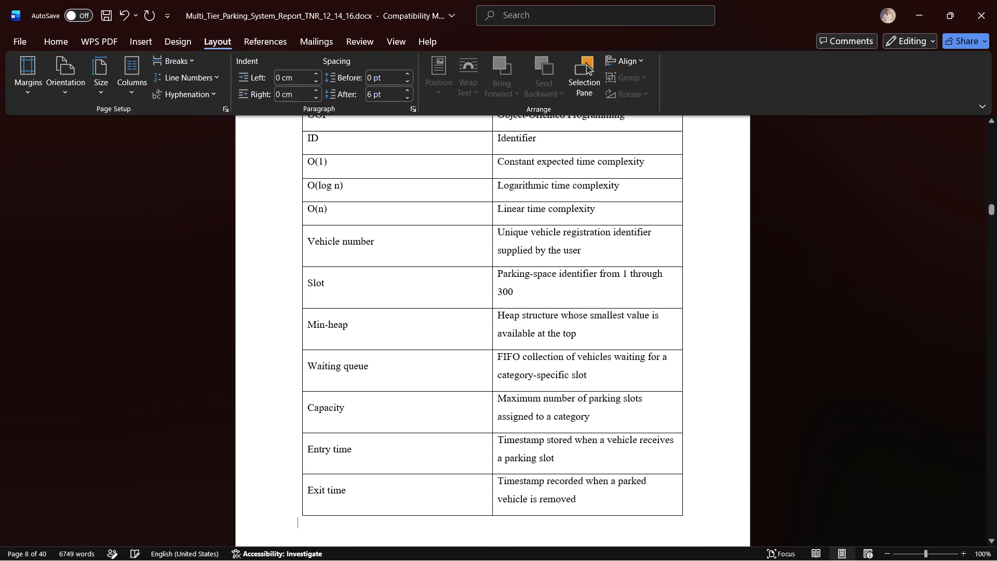
{"action": "scroll", "coordinate": [162, 293], "scroll_direction": "up", "scroll_amount": 3}
{"action": "left_click", "coordinate": [198, 298]}
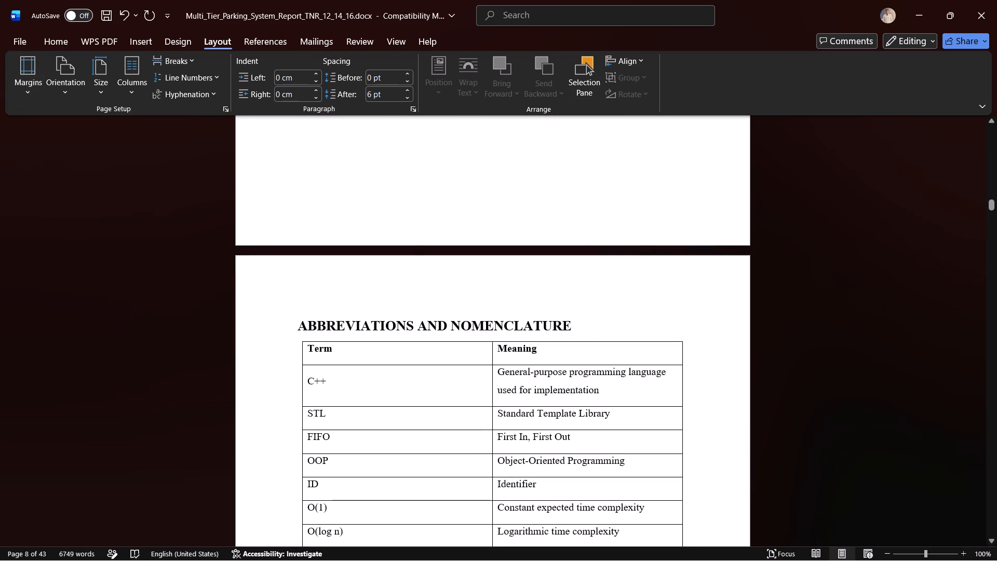
{"action": "left_click", "coordinate": [829, 258]}
Shrink the width of the Abbreviations and Nomenclature table slightly so it sits further inside the page margins.
{"action": "scroll", "coordinate": [829, 258], "scroll_direction": "down", "scroll_amount": 3}
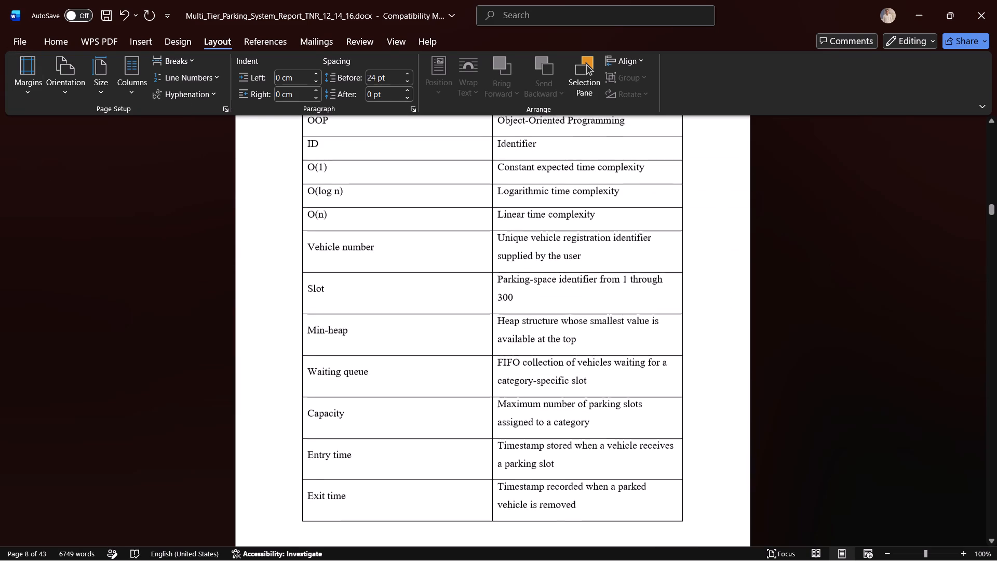
{"action": "scroll", "coordinate": [829, 258], "scroll_direction": "down", "scroll_amount": 3}
{"action": "scroll", "coordinate": [829, 258], "scroll_direction": "up", "scroll_amount": 1}
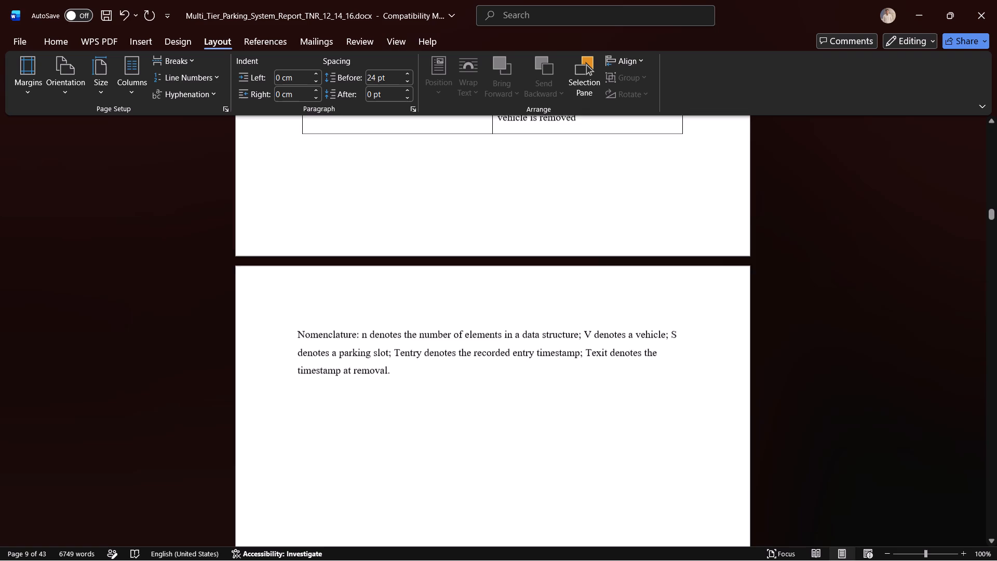
{"action": "scroll", "coordinate": [829, 258], "scroll_direction": "up", "scroll_amount": 2}
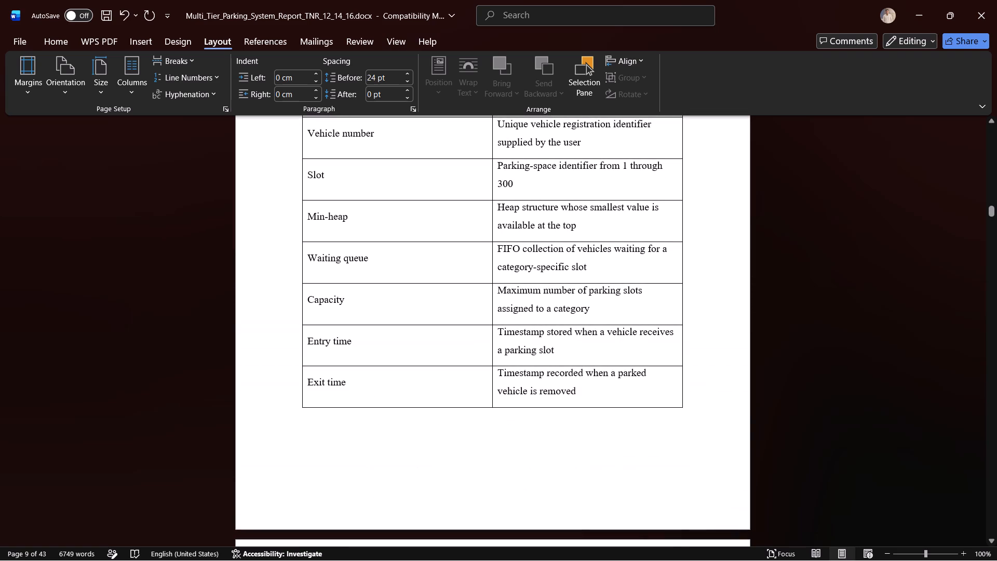
{"action": "left_click_drag", "start_coordinate": [691, 412], "coordinate": [684, 400]}
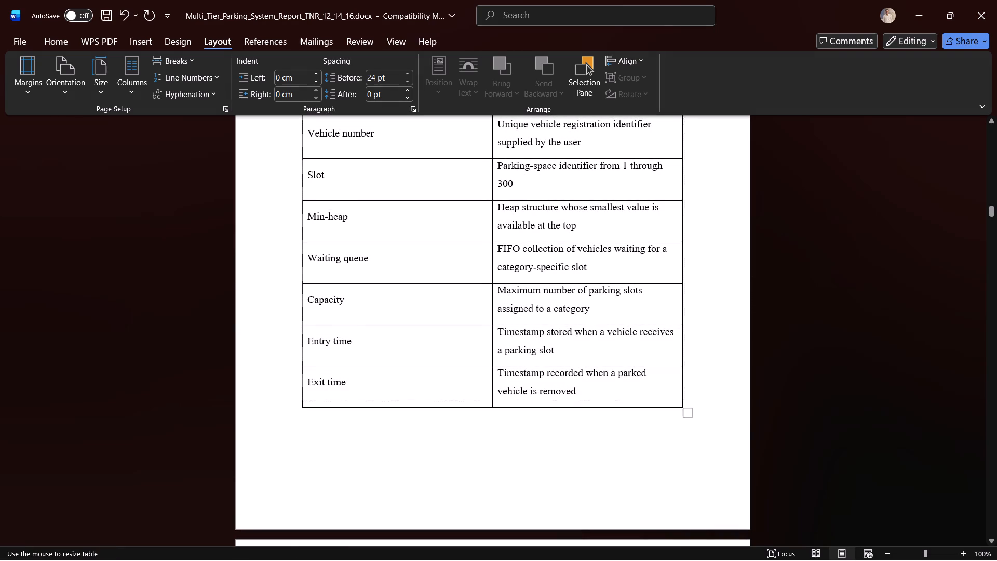
{"action": "left_click_drag", "start_coordinate": [684, 400], "coordinate": [671, 391]}
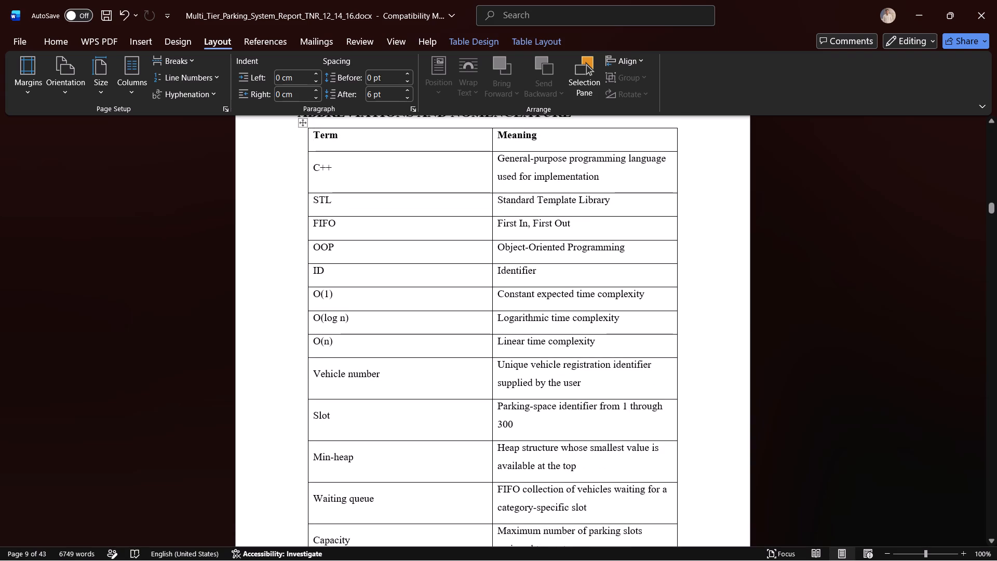
{"action": "scroll", "coordinate": [671, 391], "scroll_direction": "down", "scroll_amount": 4}
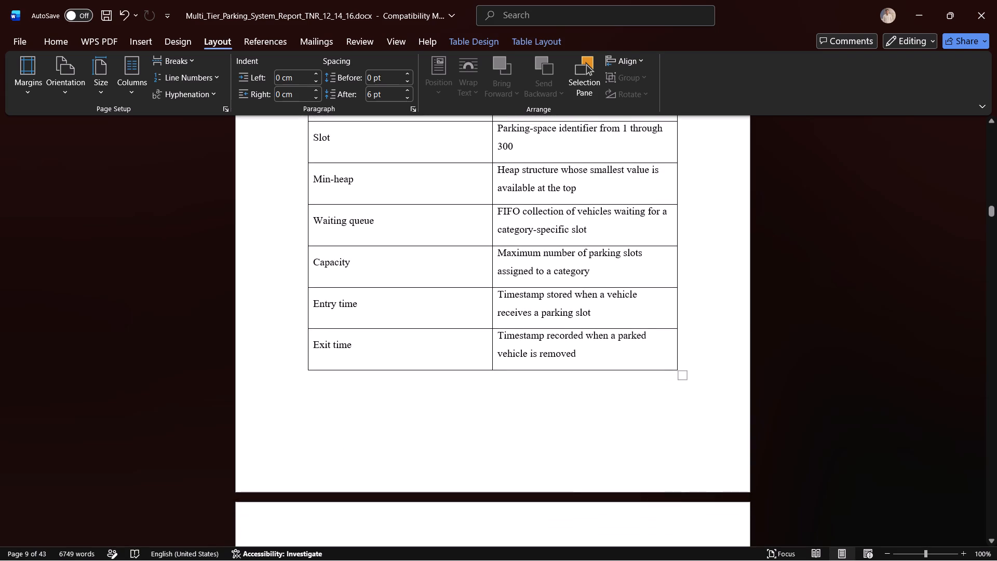
{"action": "left_click_drag", "start_coordinate": [681, 372], "coordinate": [661, 286]}
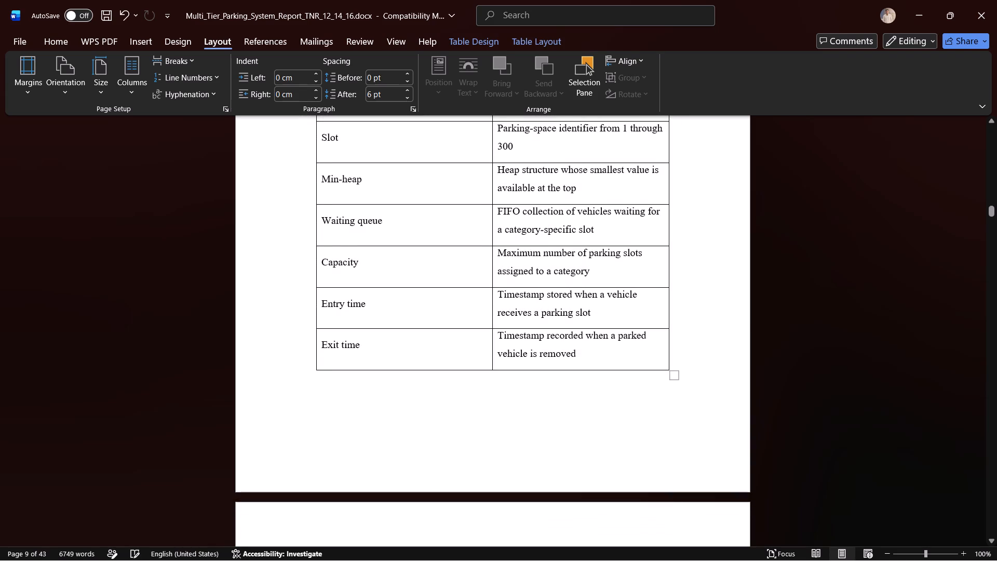
{"action": "scroll", "coordinate": [712, 362], "scroll_direction": "up", "scroll_amount": 2}
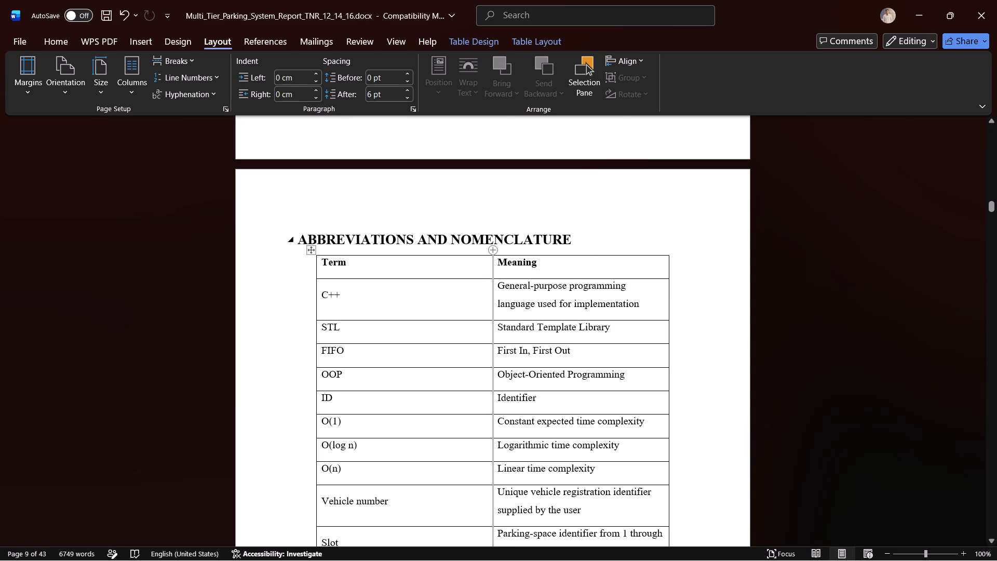
Delete the blank line before the Nomenclature paragraph to pull it up directly beneath the abbreviations table.
{"action": "scroll", "coordinate": [538, 251], "scroll_direction": "down", "scroll_amount": 5}
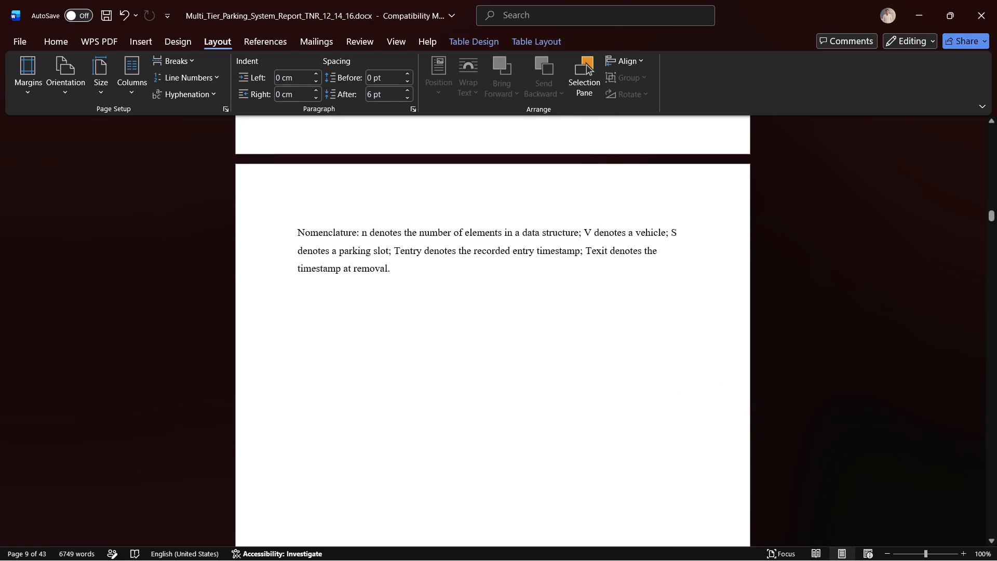
{"action": "left_click", "coordinate": [295, 233]}
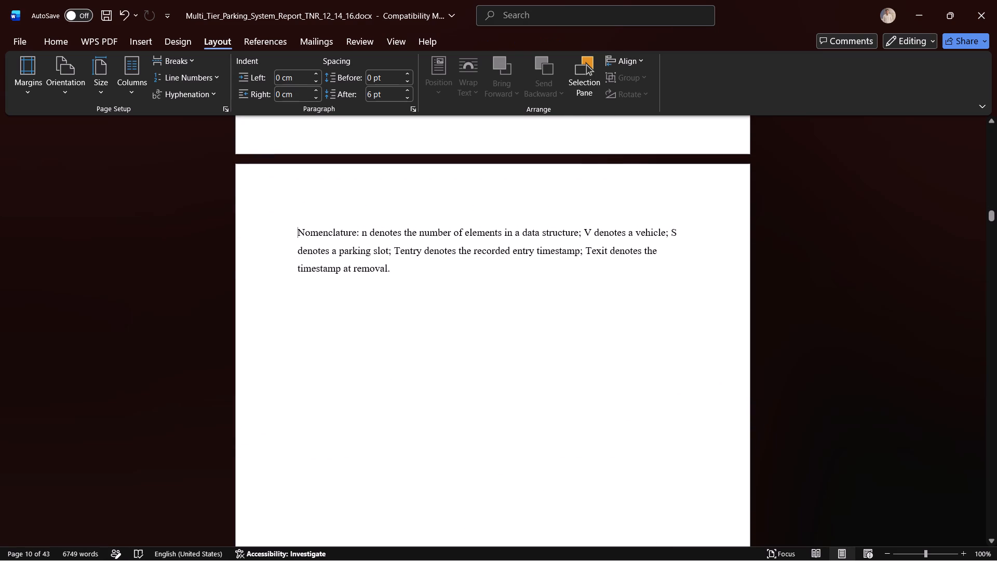
{"action": "key", "text": "BackSpace"}
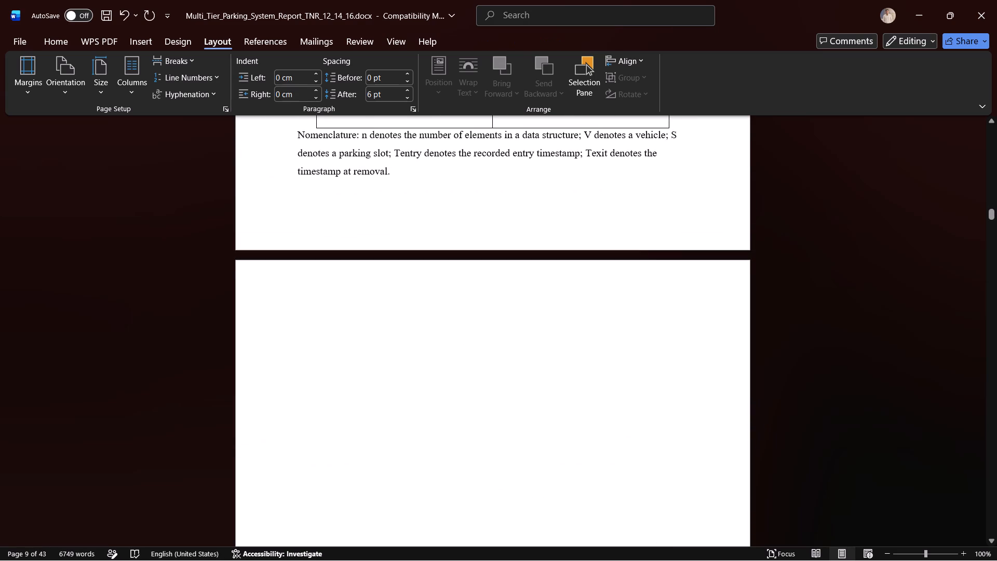
Examine the page layout from the abbreviations back through the front matter to the declaration, and also around section 3.4 in Chapter 3.
{"action": "scroll", "coordinate": [295, 233], "scroll_direction": "up", "scroll_amount": 4}
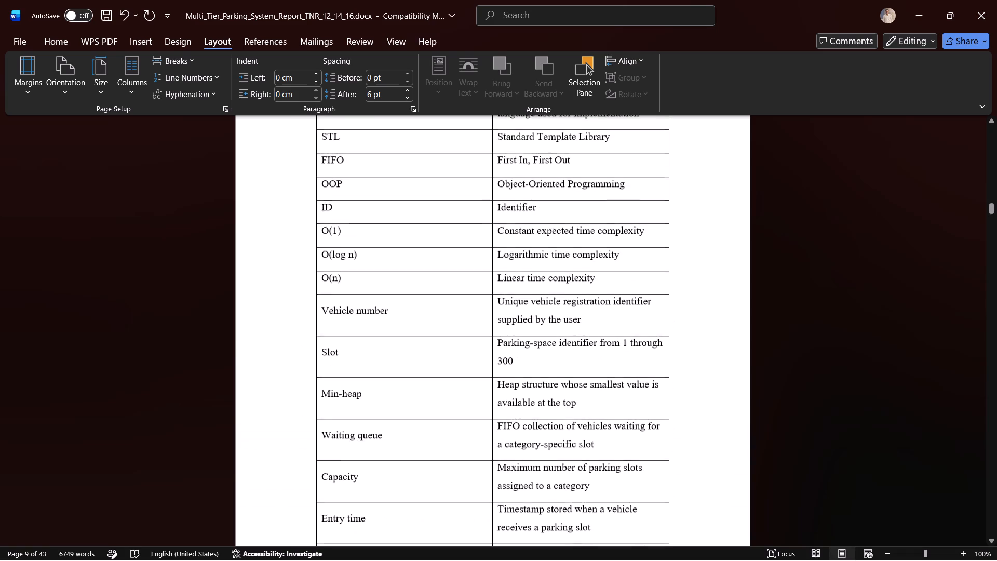
{"action": "scroll", "coordinate": [295, 233], "scroll_direction": "up", "scroll_amount": 1}
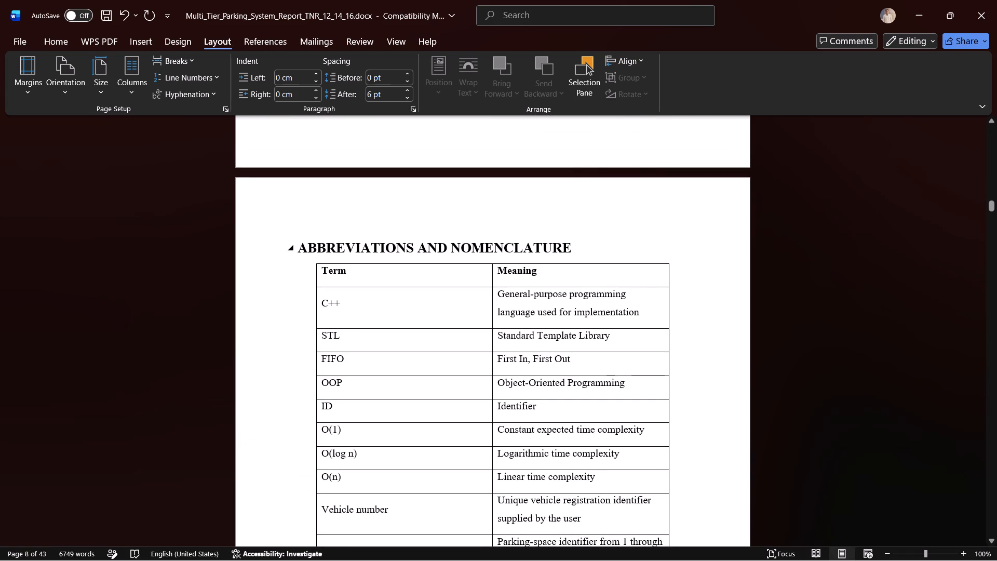
{"action": "scroll", "coordinate": [455, 248], "scroll_direction": "up", "scroll_amount": 2}
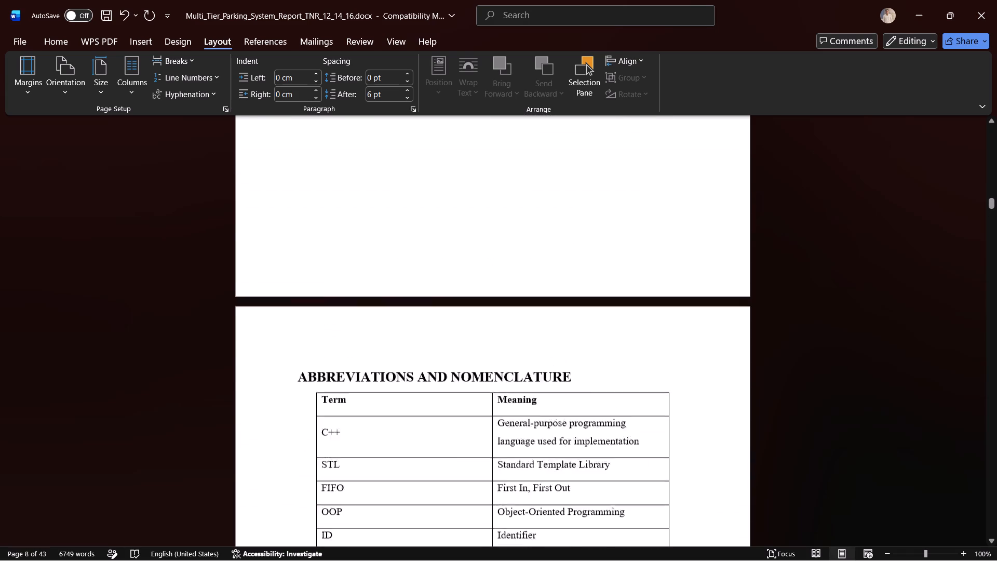
{"action": "scroll", "coordinate": [455, 248], "scroll_direction": "up", "scroll_amount": 6}
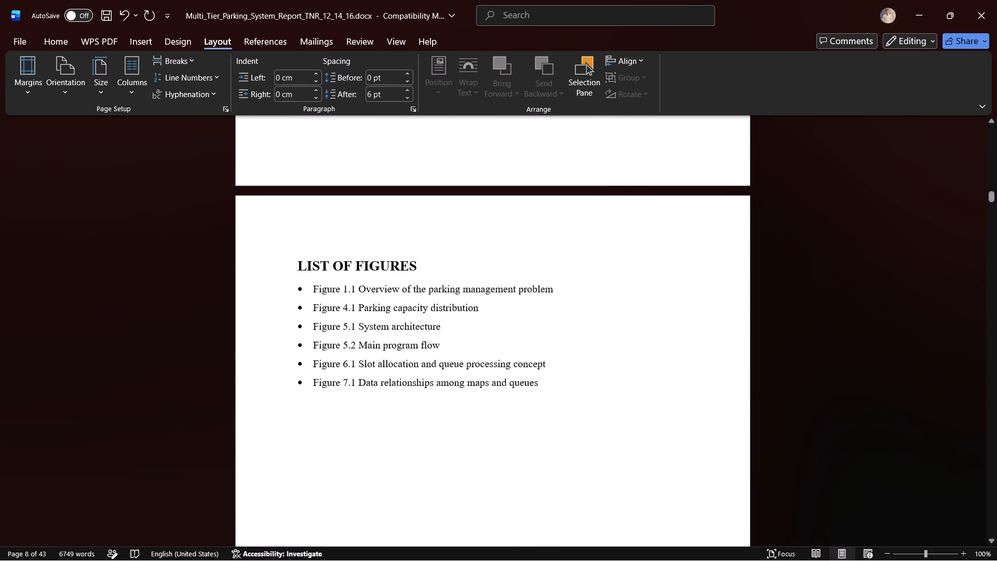
{"action": "scroll", "coordinate": [455, 248], "scroll_direction": "up", "scroll_amount": 1}
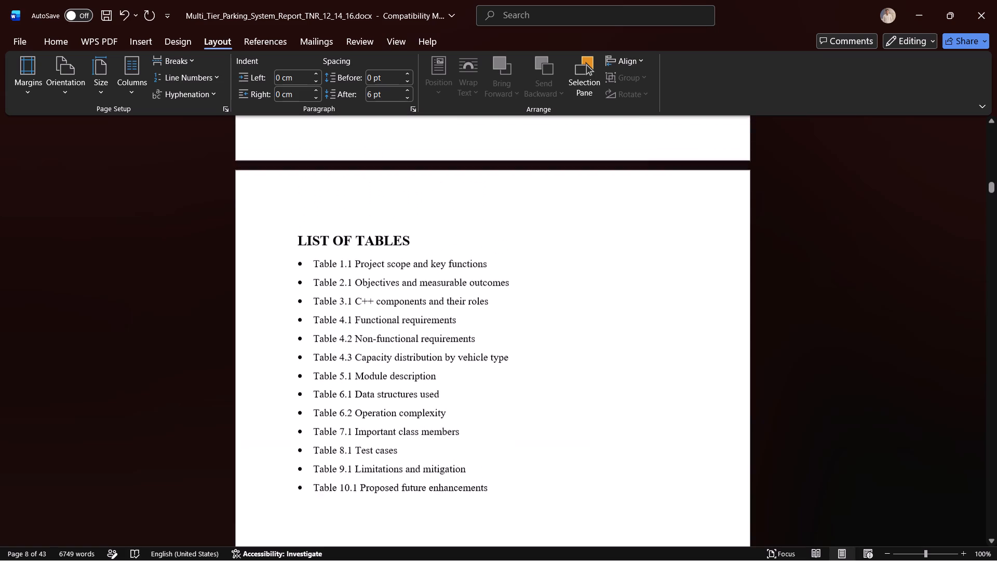
{"action": "scroll", "coordinate": [455, 248], "scroll_direction": "up", "scroll_amount": 1}
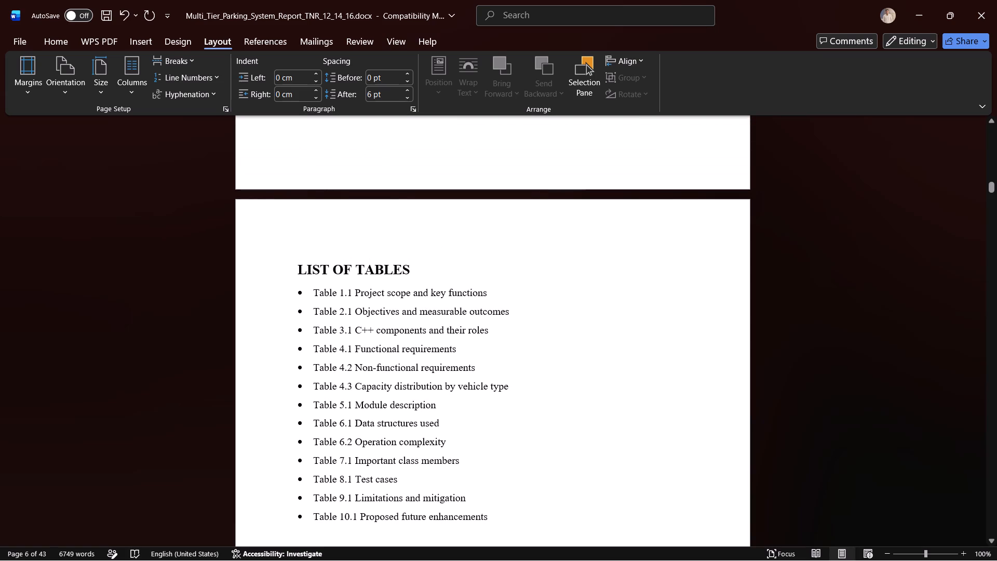
{"action": "scroll", "coordinate": [490, 292], "scroll_direction": "up", "scroll_amount": 1}
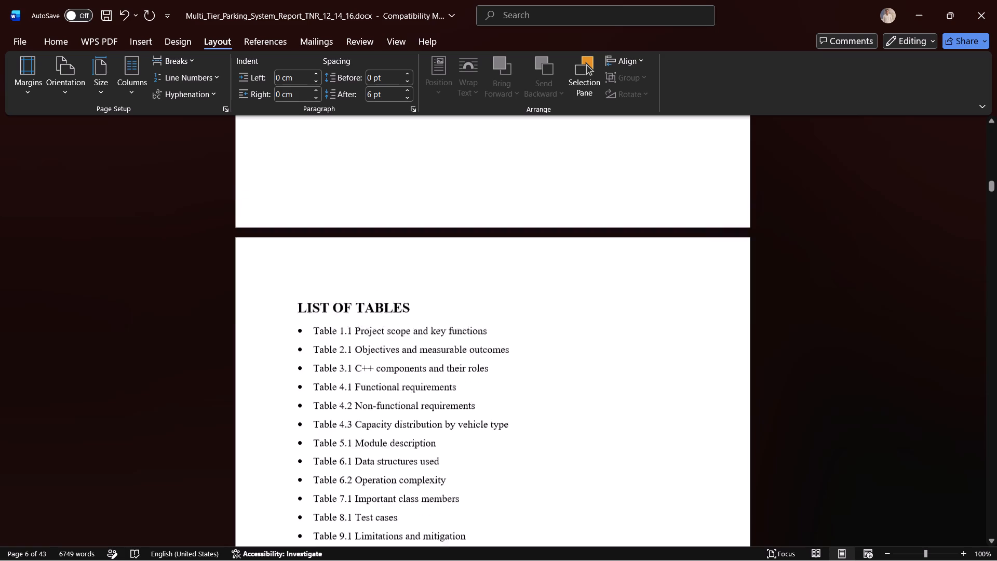
{"action": "scroll", "coordinate": [490, 292], "scroll_direction": "up", "scroll_amount": 4}
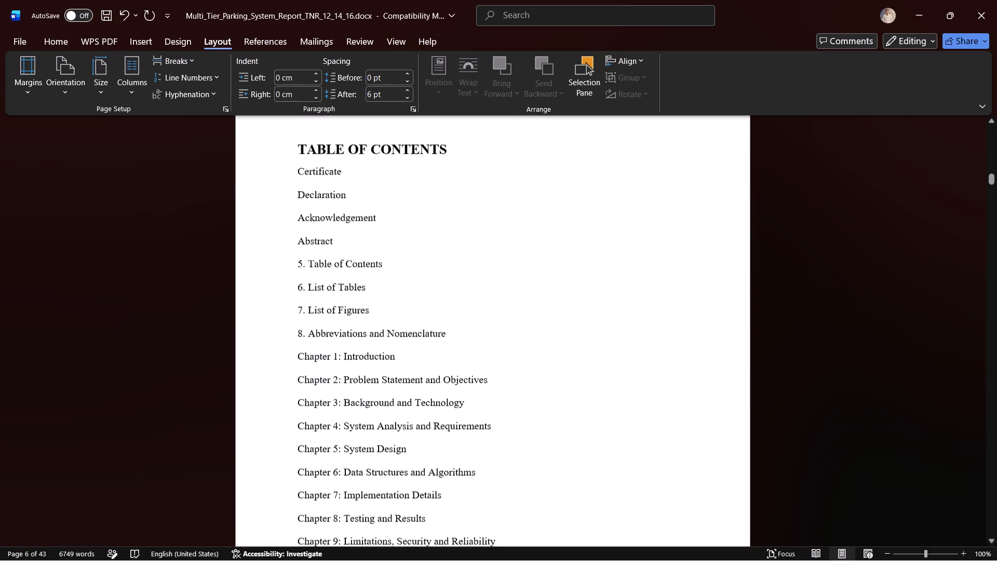
{"action": "scroll", "coordinate": [490, 292], "scroll_direction": "up", "scroll_amount": 5}
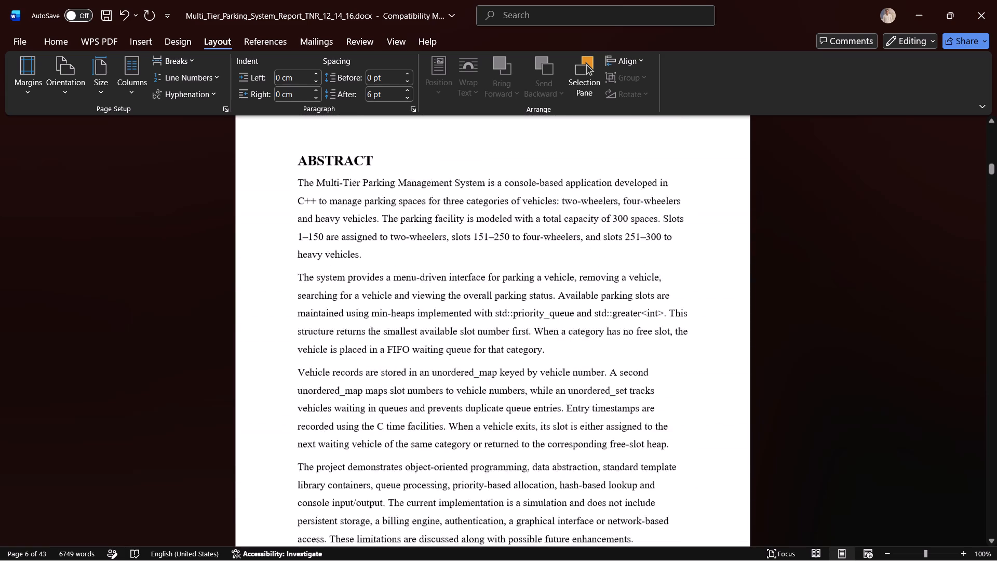
{"action": "scroll", "coordinate": [490, 292], "scroll_direction": "up", "scroll_amount": 2}
{"action": "scroll", "coordinate": [490, 292], "scroll_direction": "down", "scroll_amount": 1}
{"action": "scroll", "coordinate": [490, 292], "scroll_direction": "up", "scroll_amount": 2}
{"action": "scroll", "coordinate": [490, 292], "scroll_direction": "down", "scroll_amount": 1}
{"action": "scroll", "coordinate": [490, 292], "scroll_direction": "up", "scroll_amount": 1}
{"action": "scroll", "coordinate": [490, 292], "scroll_direction": "down", "scroll_amount": 1}
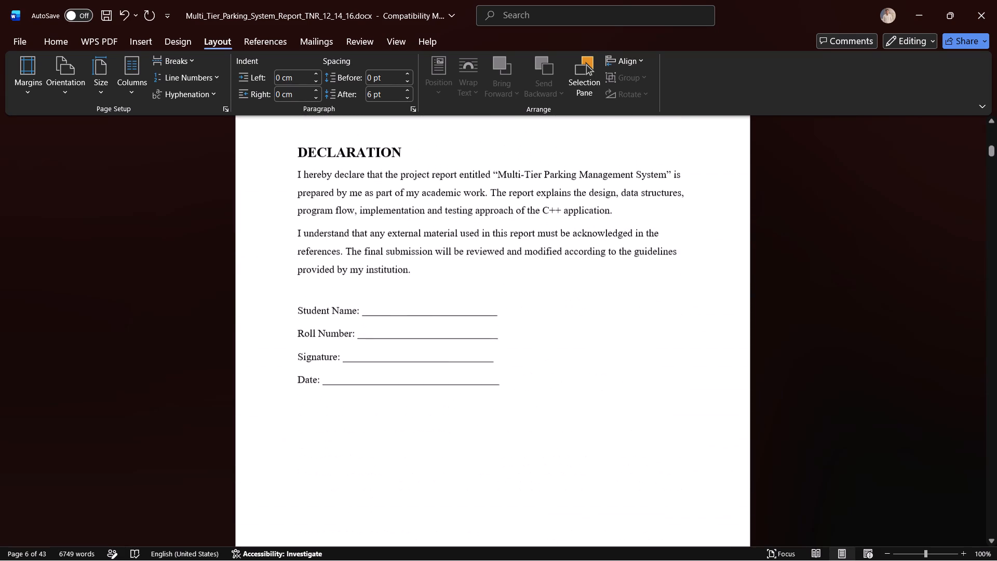
{"action": "scroll", "coordinate": [490, 292], "scroll_direction": "down", "scroll_amount": 1}
{"action": "scroll", "coordinate": [490, 292], "scroll_direction": "up", "scroll_amount": 2}
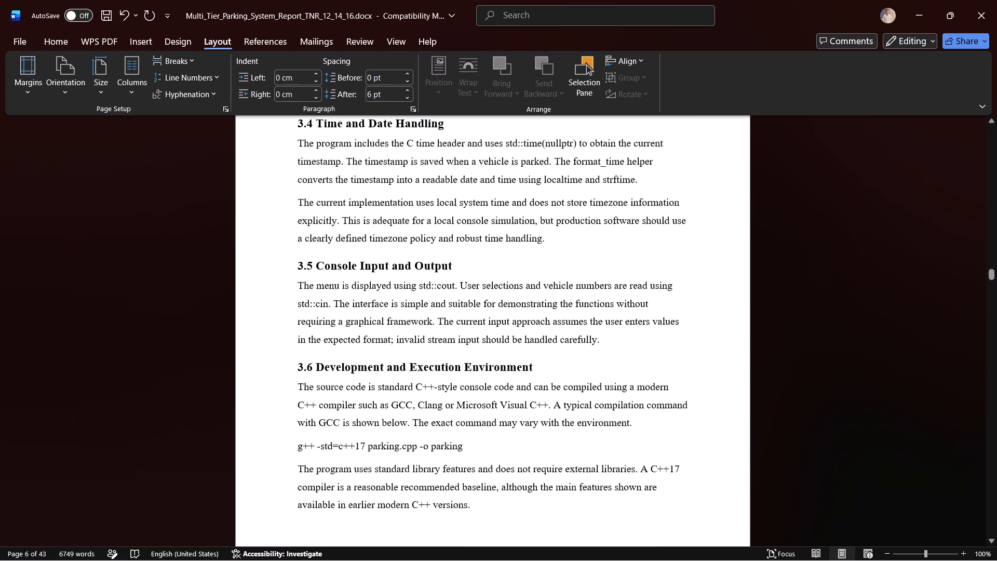
{"action": "scroll", "coordinate": [490, 292], "scroll_direction": "up", "scroll_amount": 1}
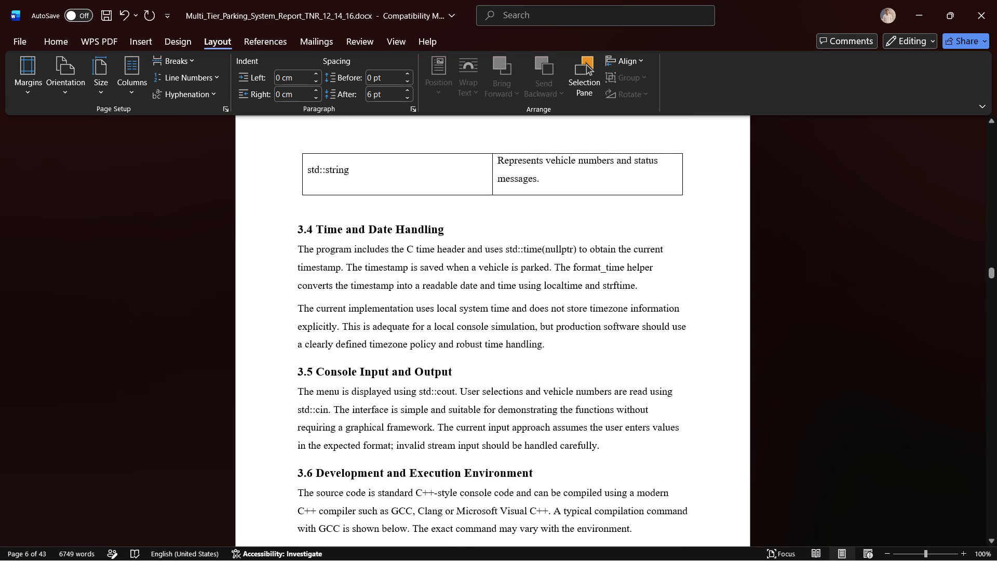
Check the font formatting of section 3.4's body text and its "Time and Date Handling" heading.
{"action": "left_click", "coordinate": [495, 249]}
{"action": "left_click", "coordinate": [62, 37]}
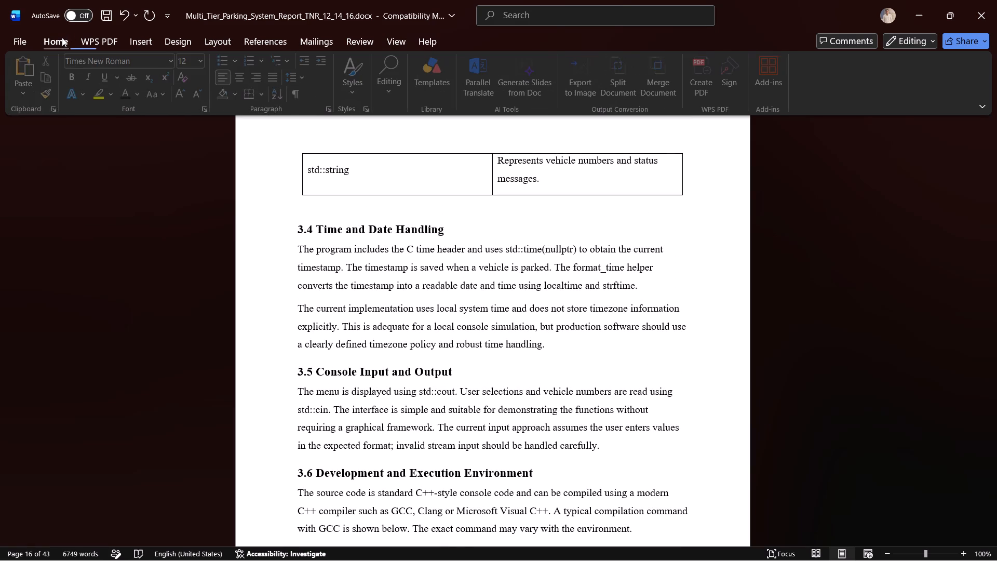
{"action": "left_click", "coordinate": [345, 223]}
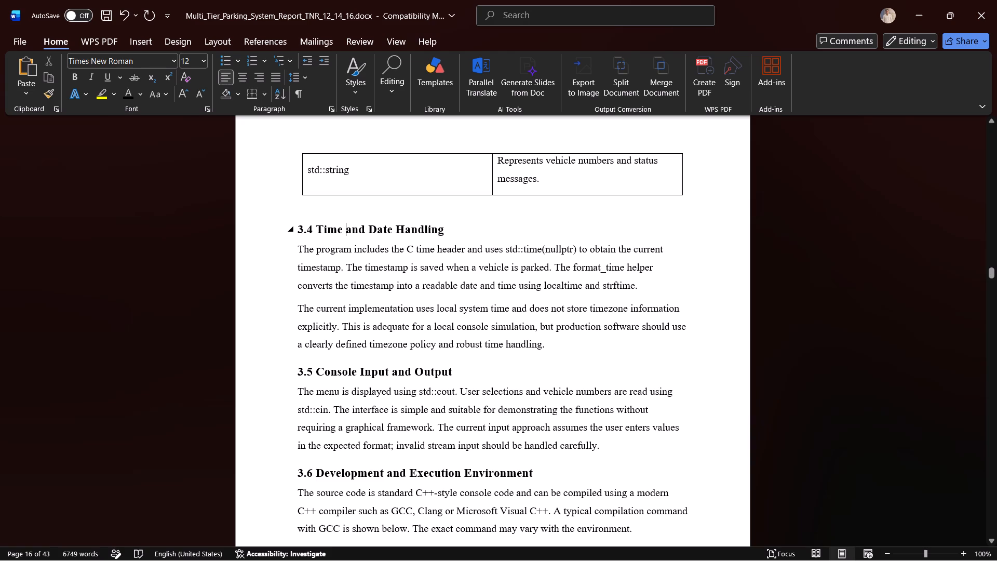
Examine the layout of the report's chapters, from the Chapter 4 opening back to the start of Chapter 1.
{"action": "scroll", "coordinate": [504, 326], "scroll_direction": "down", "scroll_amount": 4}
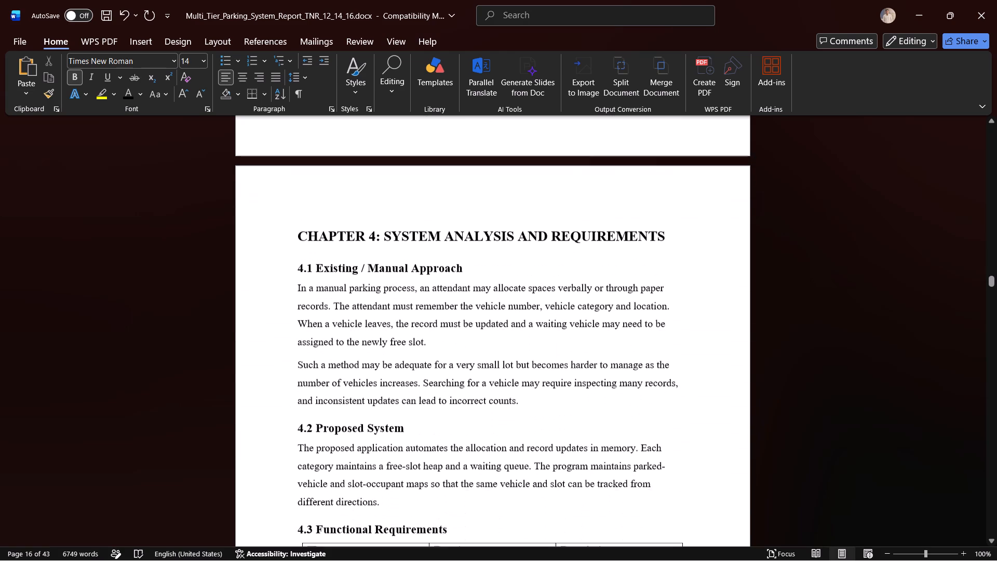
{"action": "scroll", "coordinate": [504, 326], "scroll_direction": "down", "scroll_amount": 1}
{"action": "scroll", "coordinate": [504, 326], "scroll_direction": "up", "scroll_amount": 1}
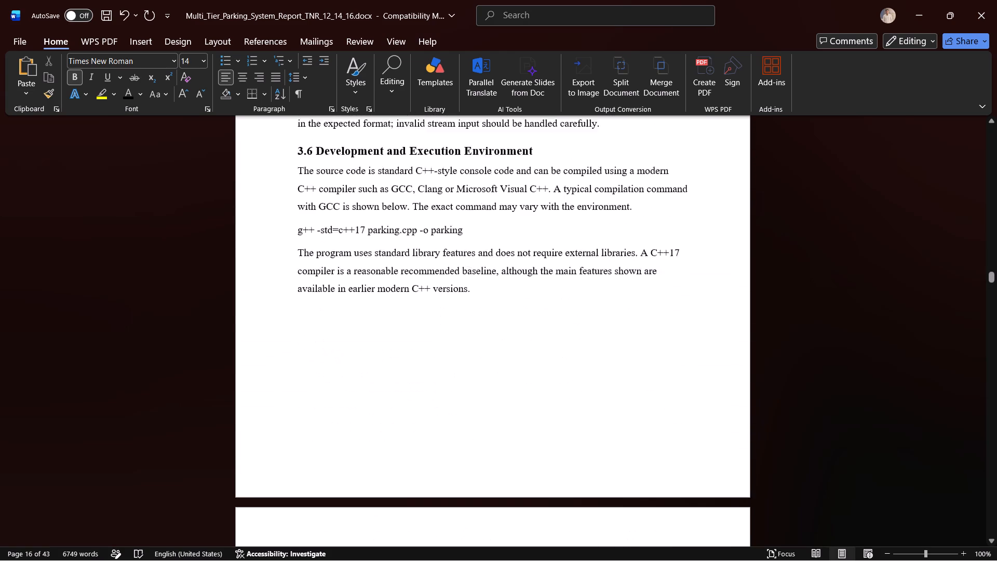
{"action": "scroll", "coordinate": [504, 326], "scroll_direction": "up", "scroll_amount": 8}
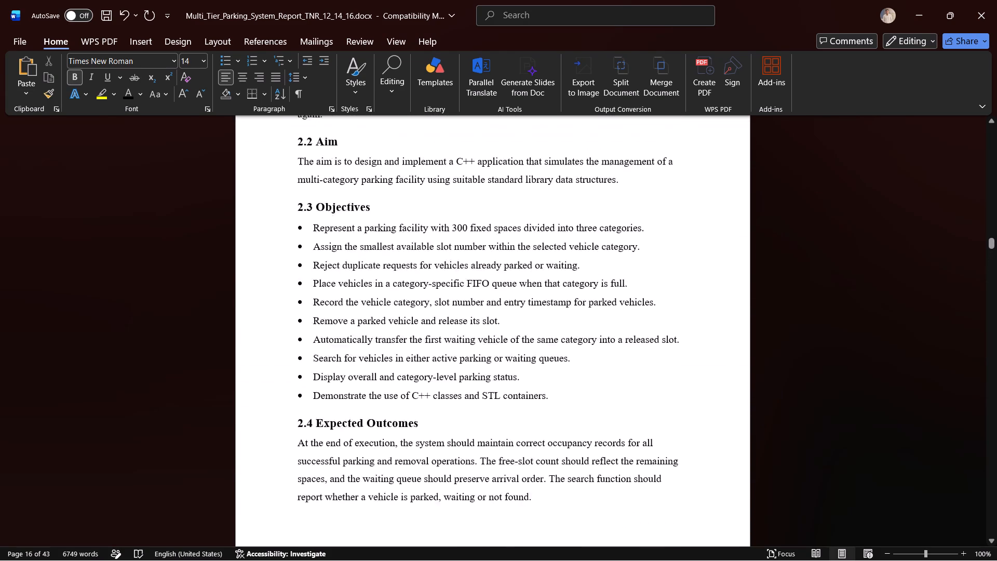
{"action": "scroll", "coordinate": [504, 326], "scroll_direction": "up", "scroll_amount": 3}
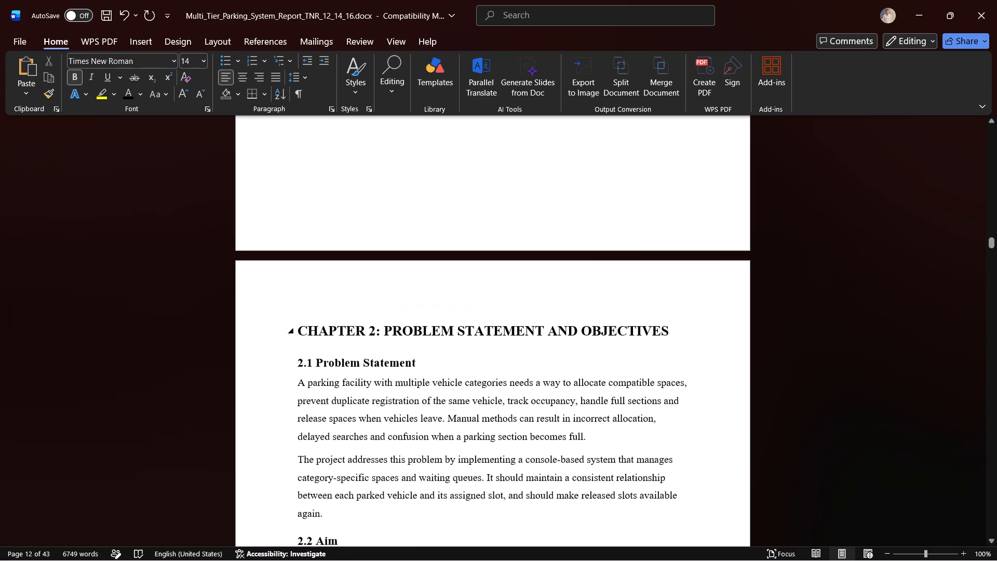
{"action": "scroll", "coordinate": [504, 326], "scroll_direction": "up", "scroll_amount": 3}
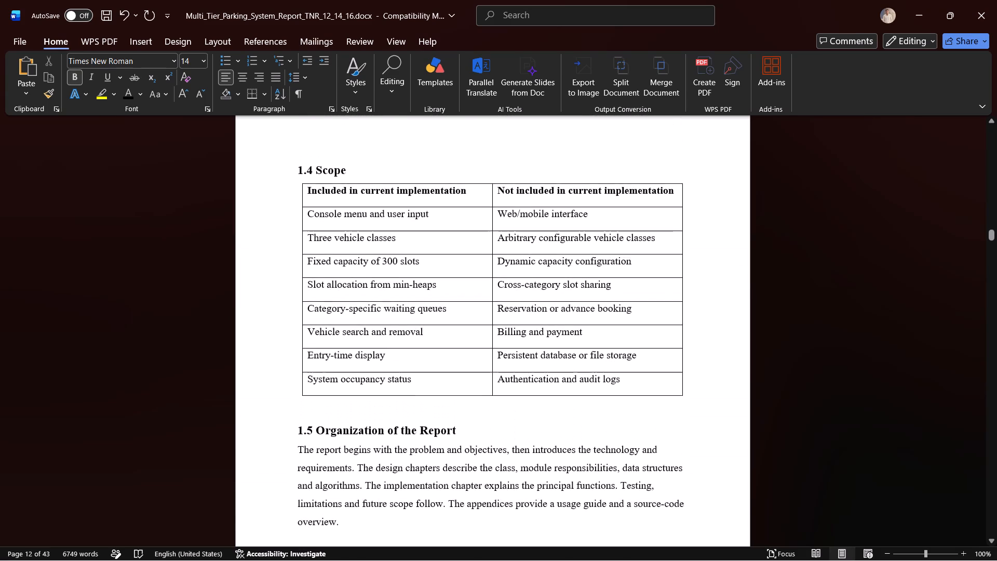
{"action": "scroll", "coordinate": [504, 326], "scroll_direction": "up", "scroll_amount": 10}
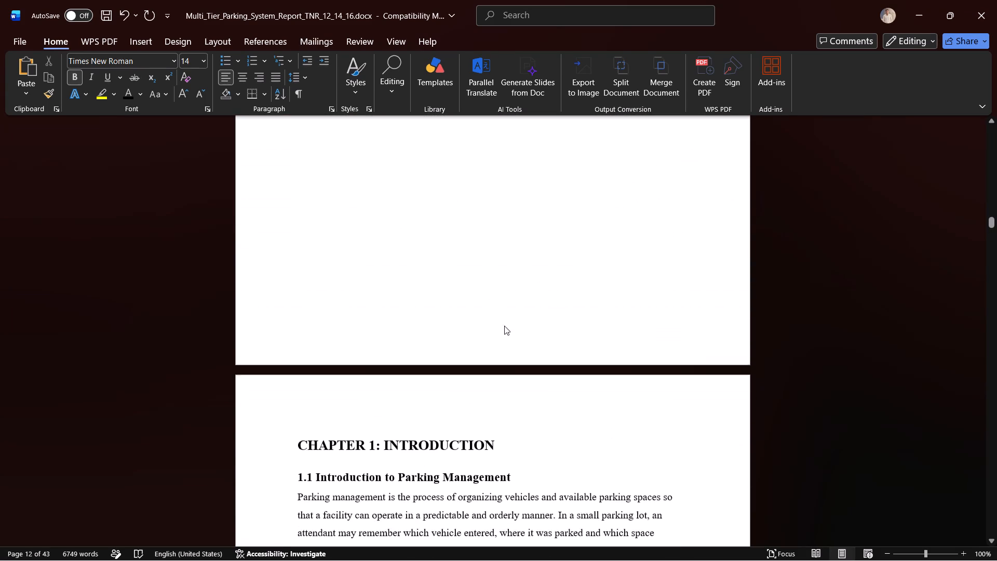
{"action": "scroll", "coordinate": [504, 326], "scroll_direction": "up", "scroll_amount": 1}
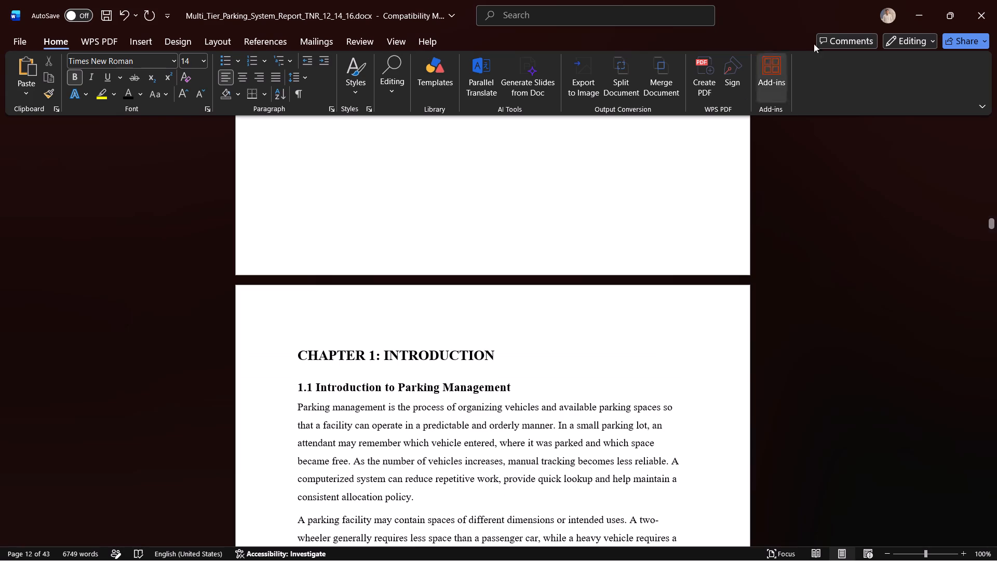
Restore the Word window to a smaller size and close the Firefox window with the Gemini chat behind it.
{"action": "left_click", "coordinate": [953, 8]}
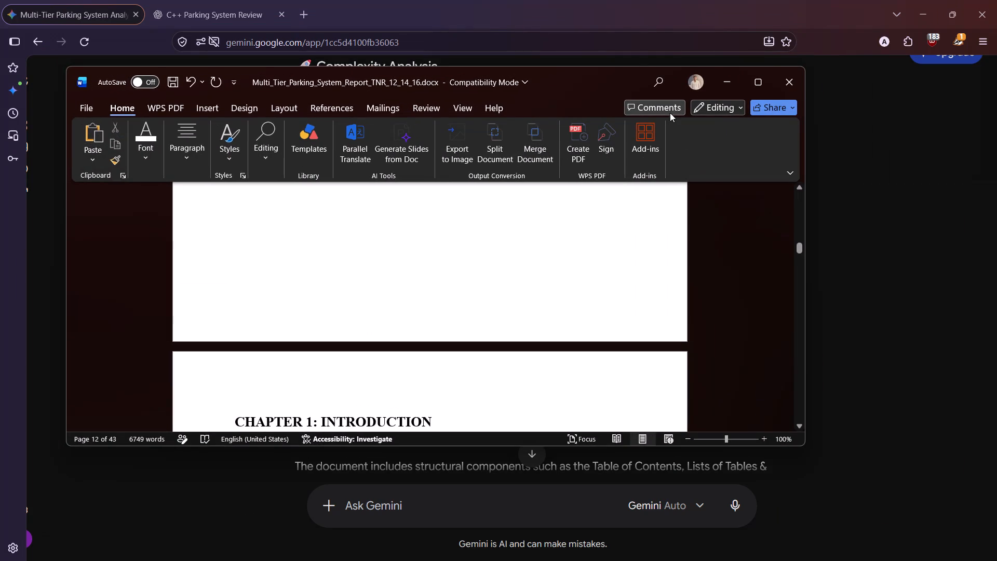
{"action": "left_click", "coordinate": [979, 12]}
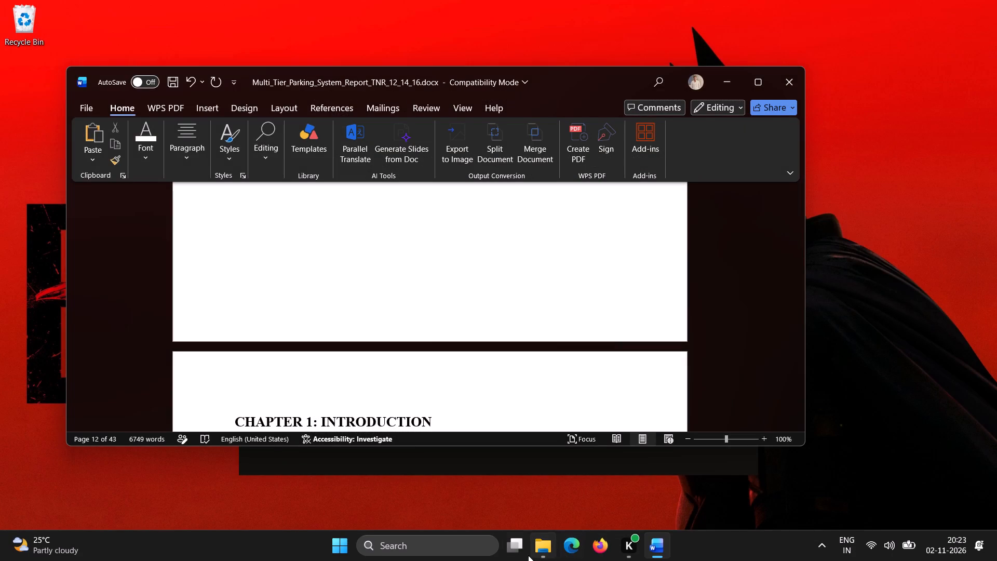
Switch to File Explorer and open C3T_Project_Report (1).pdf from the Downloads folder in Firefox.
{"action": "left_click", "coordinate": [550, 556]}
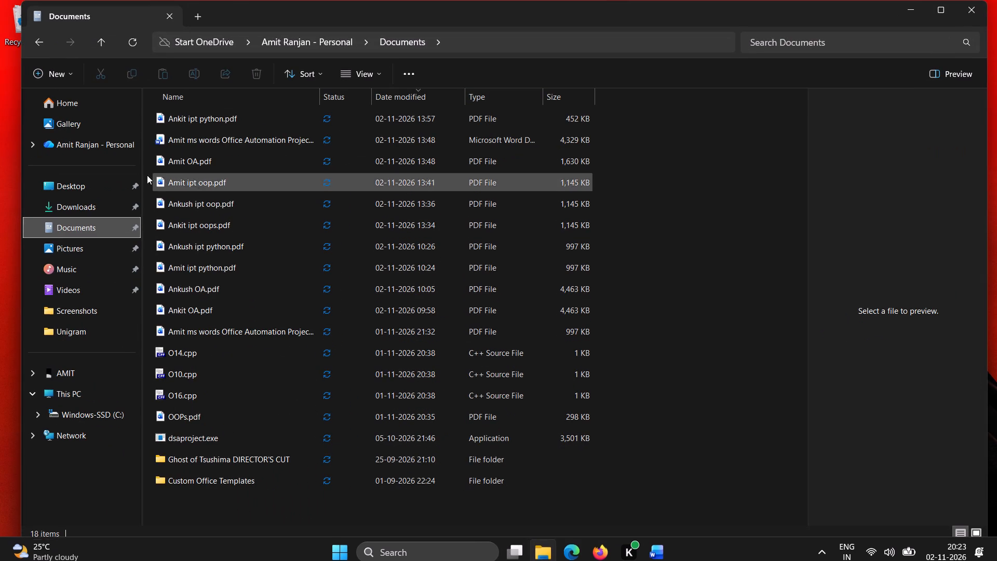
{"action": "left_click", "coordinate": [83, 225]}
{"action": "left_click", "coordinate": [72, 208]}
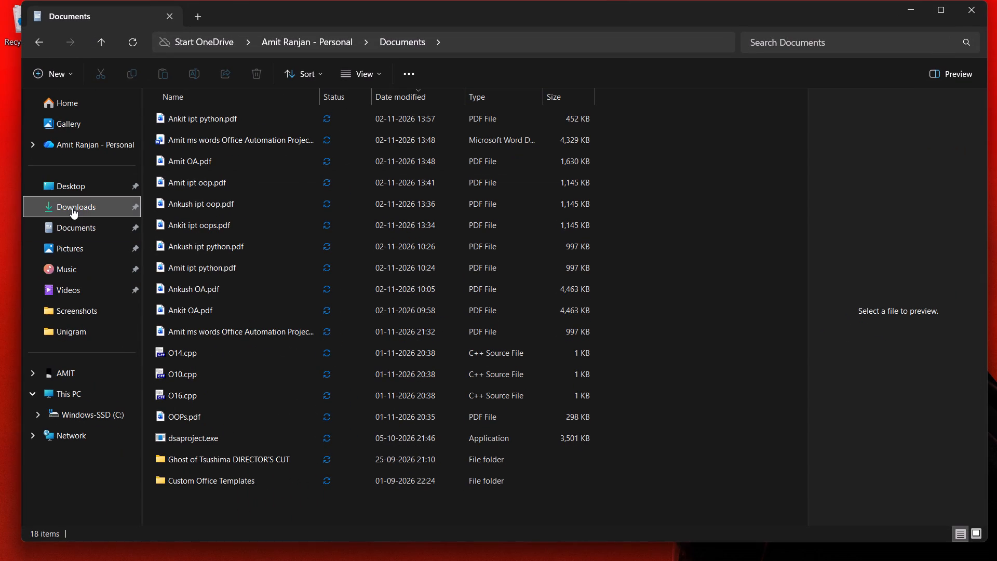
{"action": "left_click", "coordinate": [207, 169]}
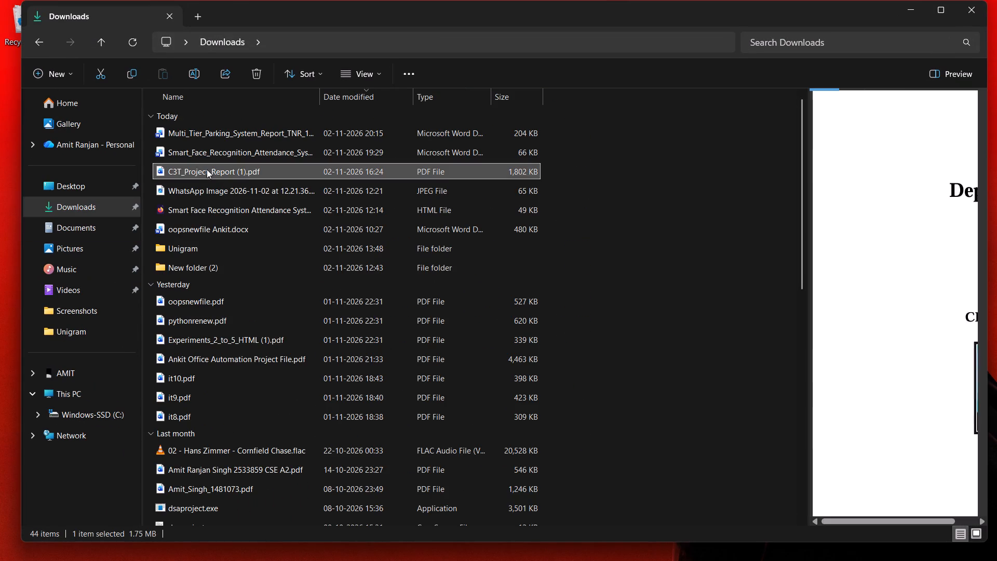
{"action": "right_click", "coordinate": [207, 169]}
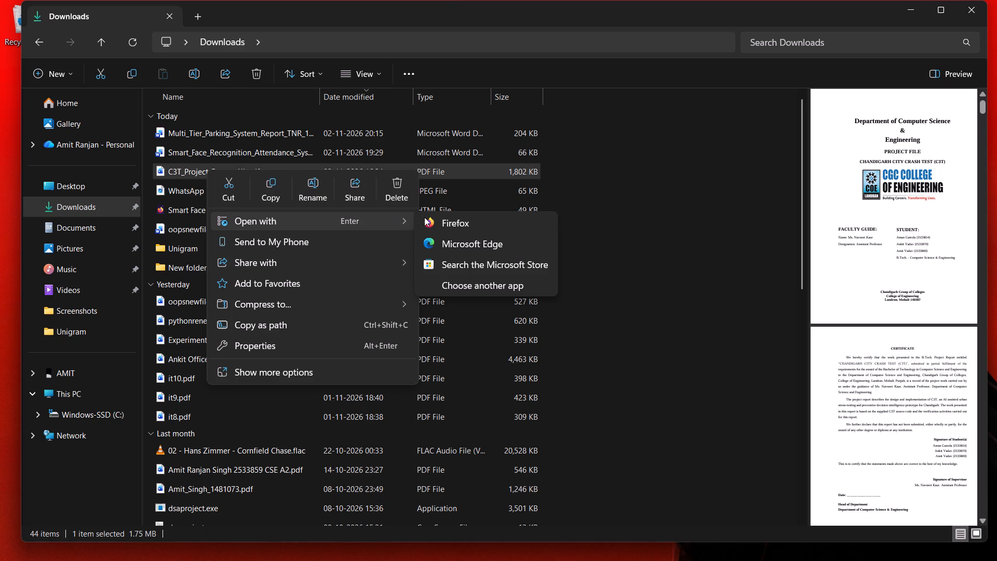
{"action": "left_click", "coordinate": [424, 217]}
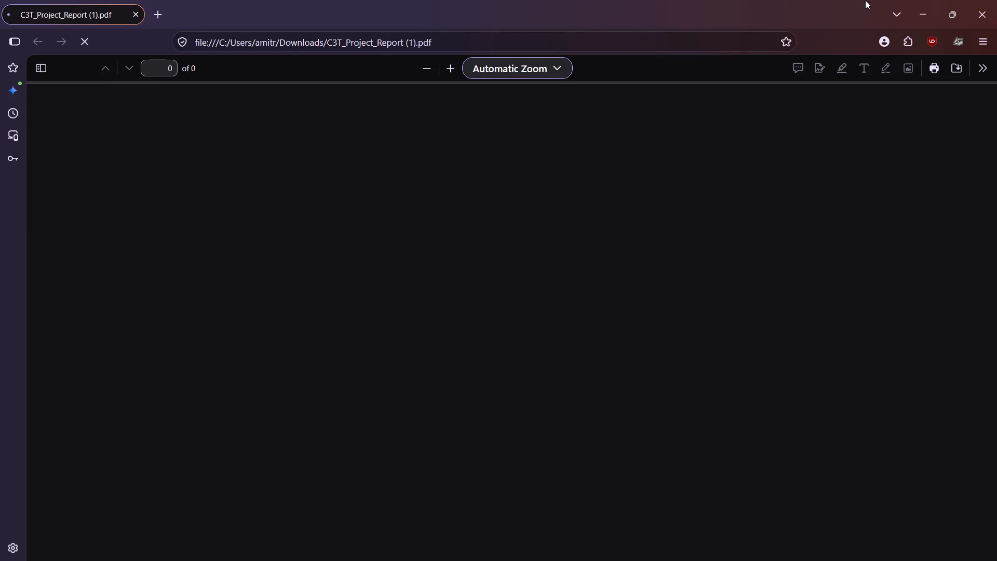
Arrange the C3T report PDF and the Word parking report side by side, with the PDF on the left half.
{"action": "left_click_drag", "start_coordinate": [699, 2], "coordinate": [489, 12]}
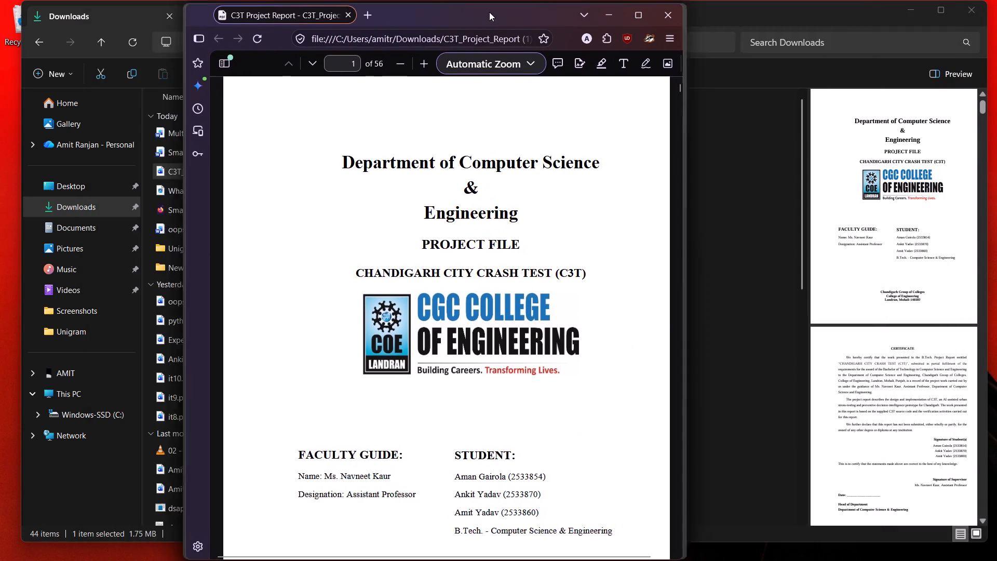
{"action": "left_click_drag", "start_coordinate": [489, 12], "coordinate": [181, 0]}
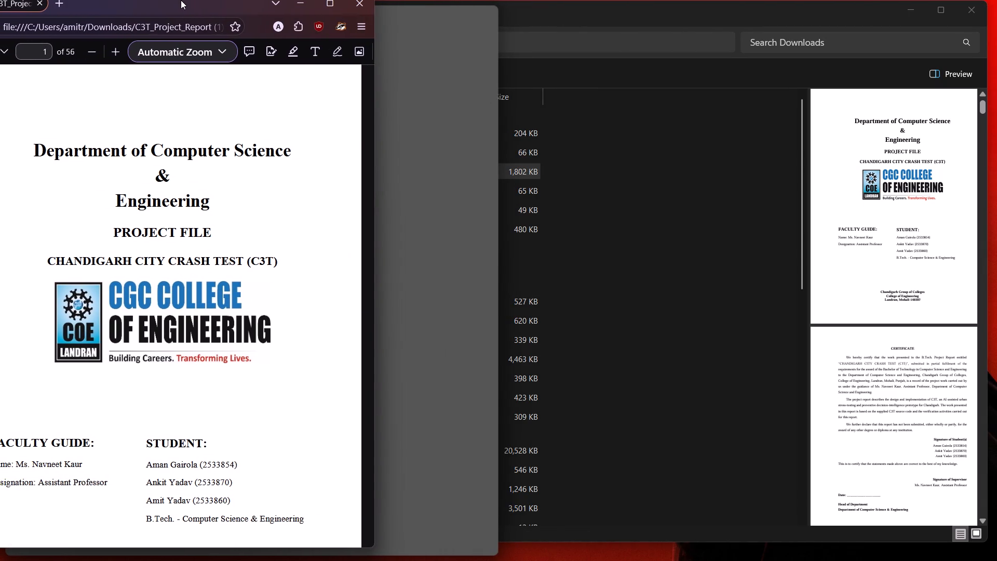
{"action": "left_click_drag", "start_coordinate": [181, 0], "coordinate": [808, 0]}
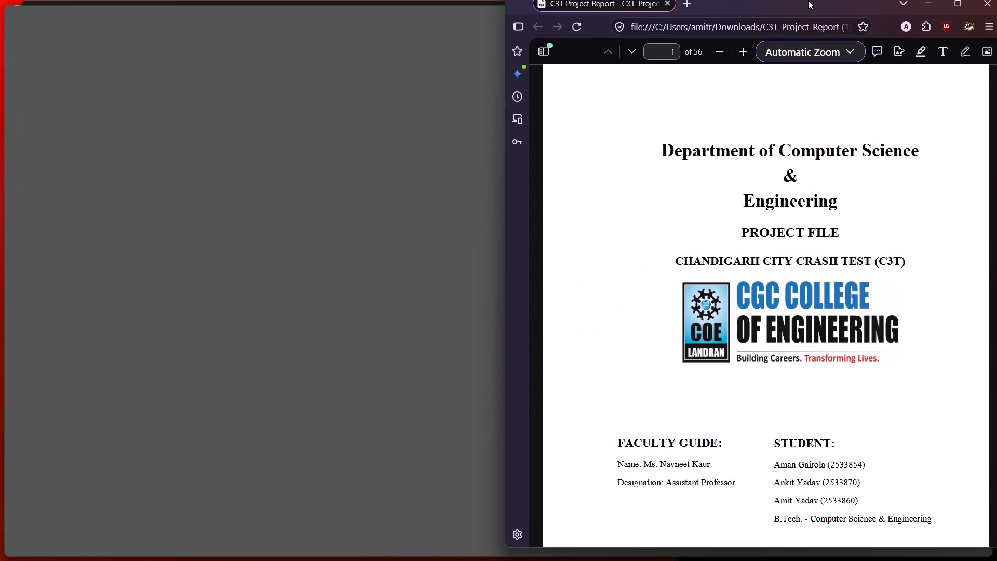
{"action": "left_click_drag", "start_coordinate": [808, 0], "coordinate": [258, 11]}
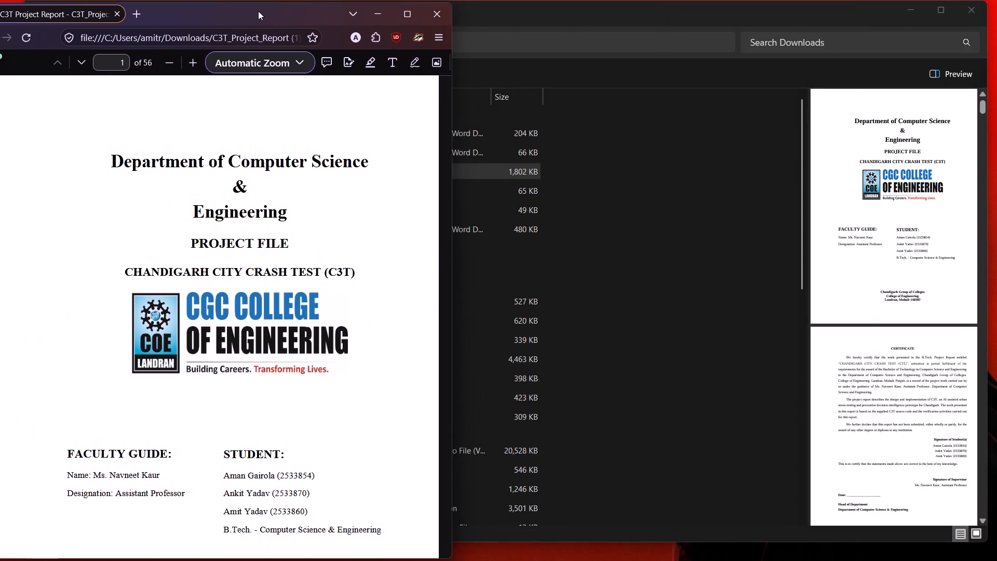
{"action": "left_click_drag", "start_coordinate": [258, 11], "coordinate": [88, 0]}
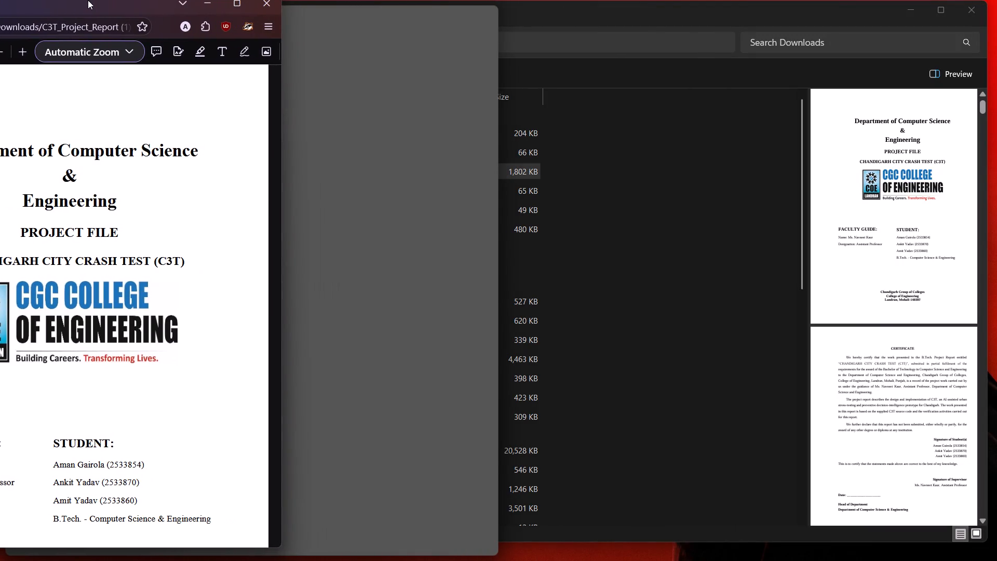
{"action": "left_click_drag", "start_coordinate": [88, 0], "coordinate": [98, 0]}
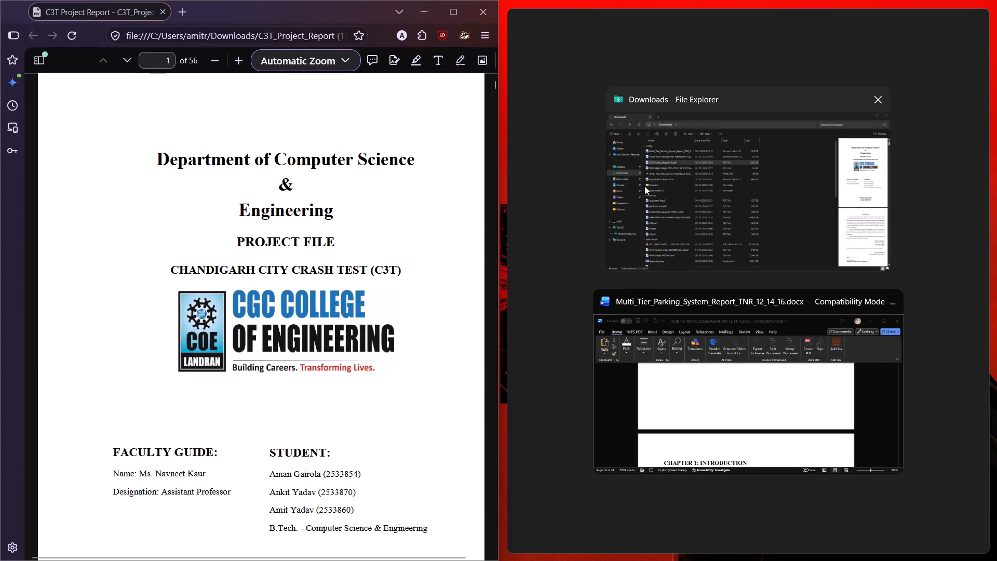
{"action": "left_click", "coordinate": [737, 378]}
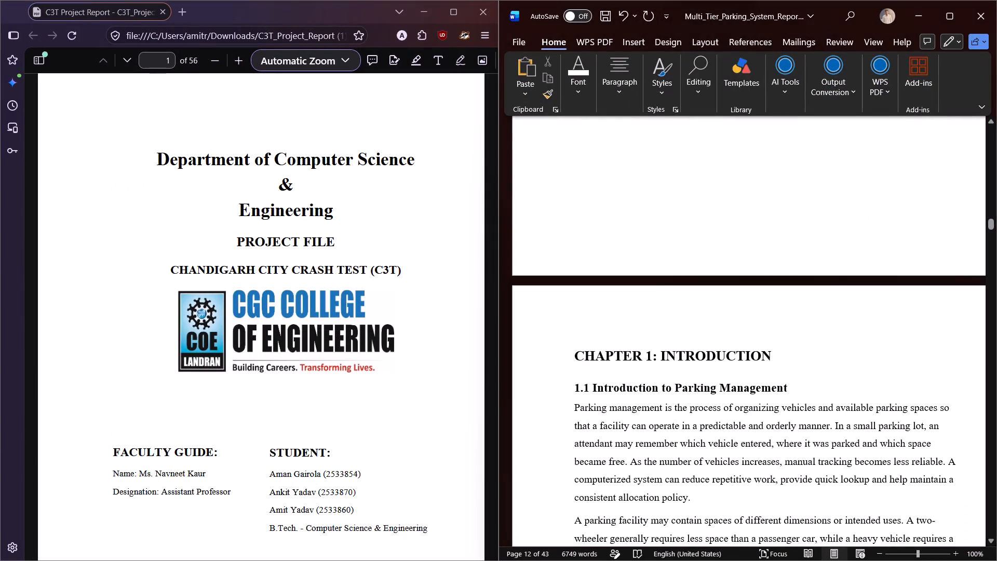
Examine the C3T report PDF's front matter, from the cover and certificate through the acknowledgement to the table of contents.
{"action": "scroll", "coordinate": [324, 383], "scroll_direction": "down", "scroll_amount": 7}
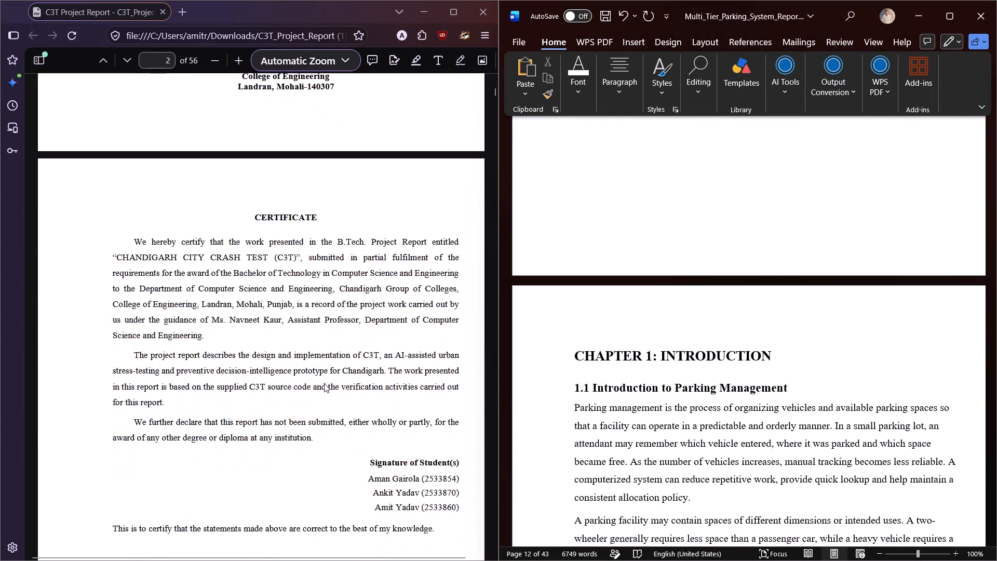
{"action": "scroll", "coordinate": [324, 383], "scroll_direction": "down", "scroll_amount": 8}
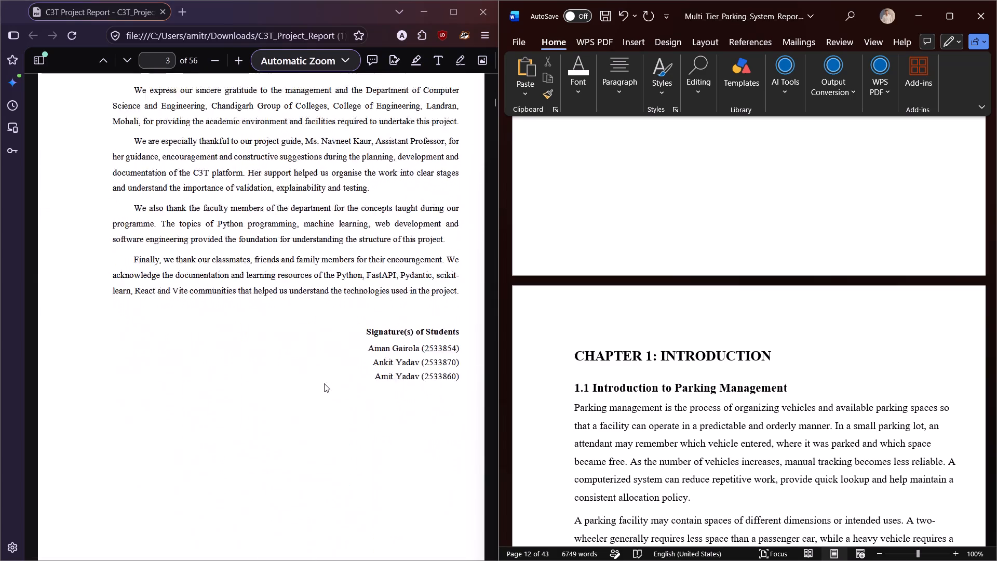
{"action": "scroll", "coordinate": [324, 383], "scroll_direction": "down", "scroll_amount": 6}
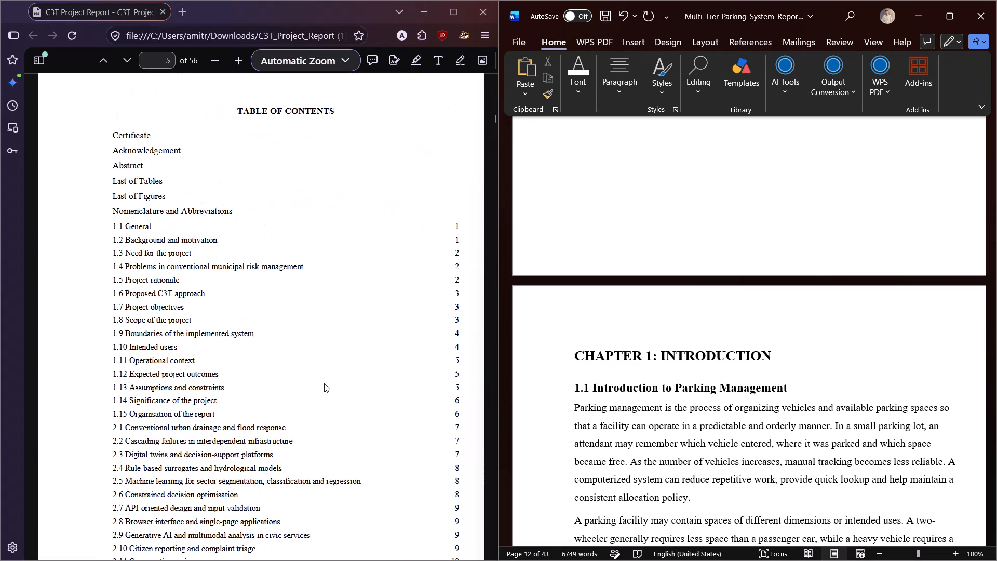
{"action": "scroll", "coordinate": [324, 383], "scroll_direction": "down", "scroll_amount": 1}
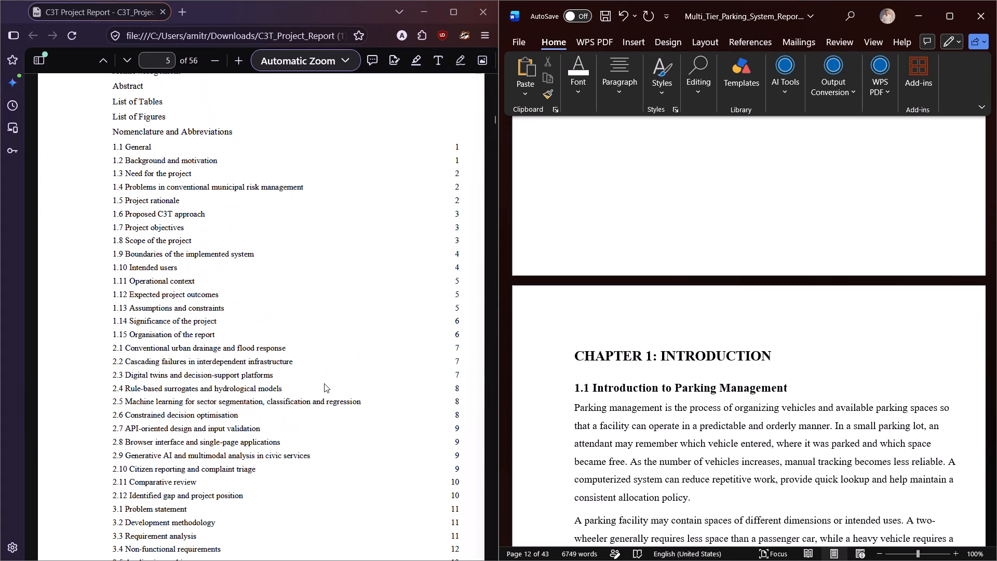
{"action": "scroll", "coordinate": [324, 383], "scroll_direction": "up", "scroll_amount": 2}
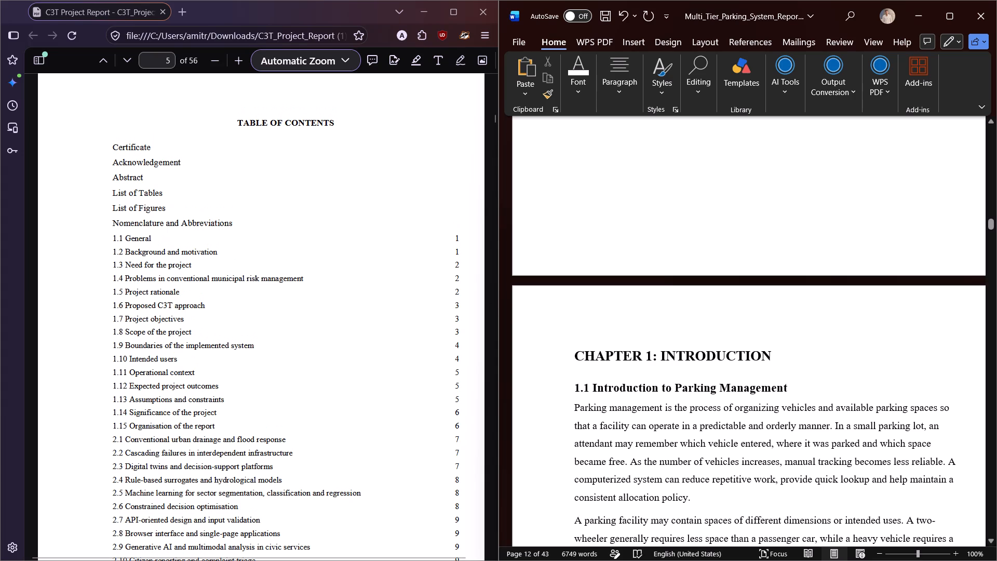
Examine chapters 1 and 2 of the parking report alongside the remaining table of contents pages in the C3T report PDF.
{"action": "scroll", "coordinate": [690, 398], "scroll_direction": "down", "scroll_amount": 3}
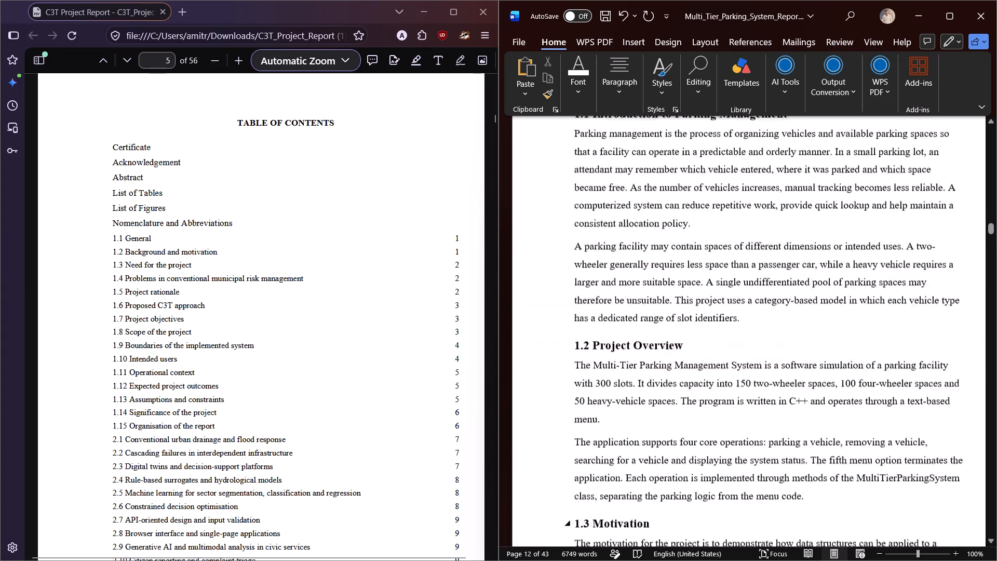
{"action": "scroll", "coordinate": [690, 398], "scroll_direction": "down", "scroll_amount": 4}
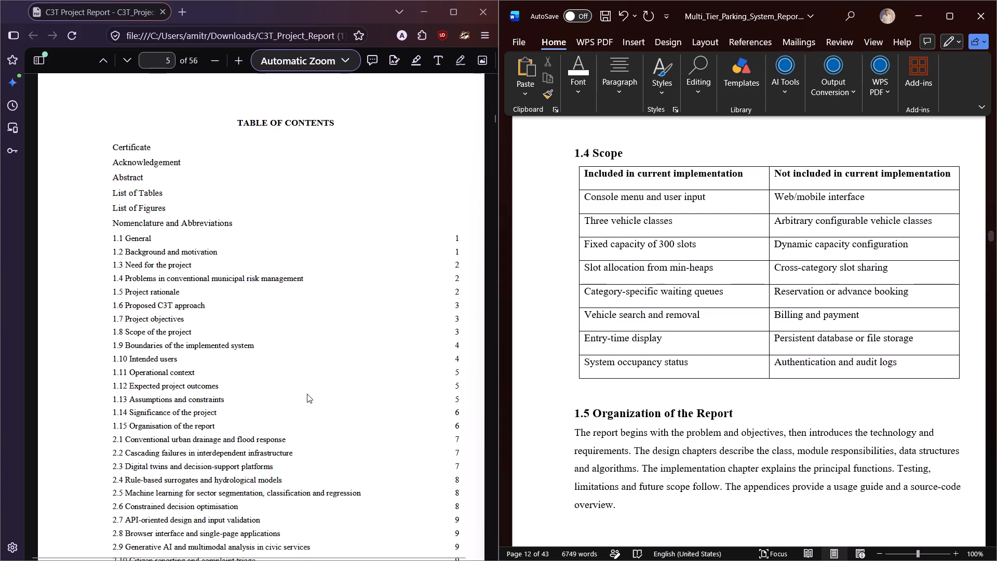
{"action": "scroll", "coordinate": [309, 396], "scroll_direction": "down", "scroll_amount": 4}
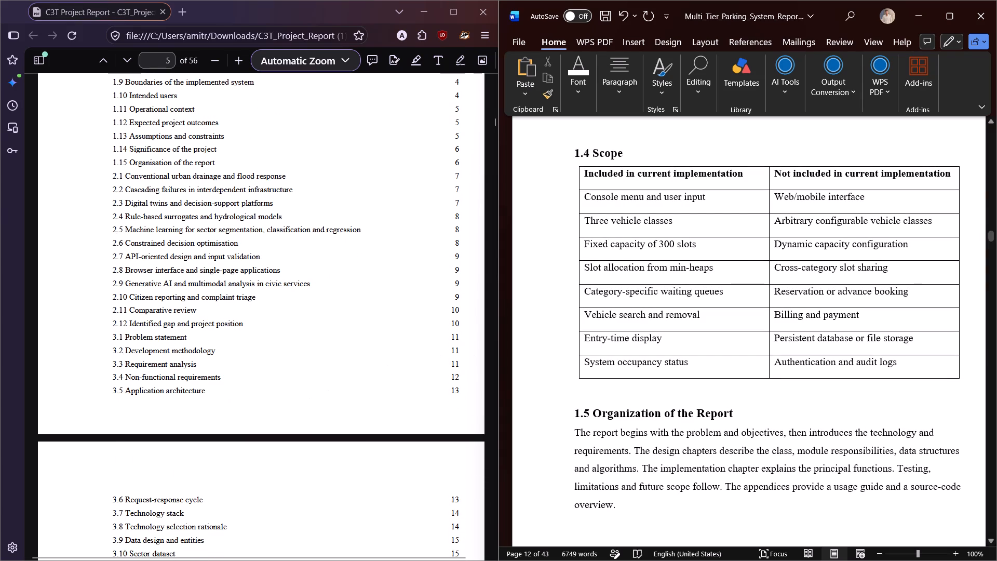
{"action": "scroll", "coordinate": [642, 390], "scroll_direction": "down", "scroll_amount": 4}
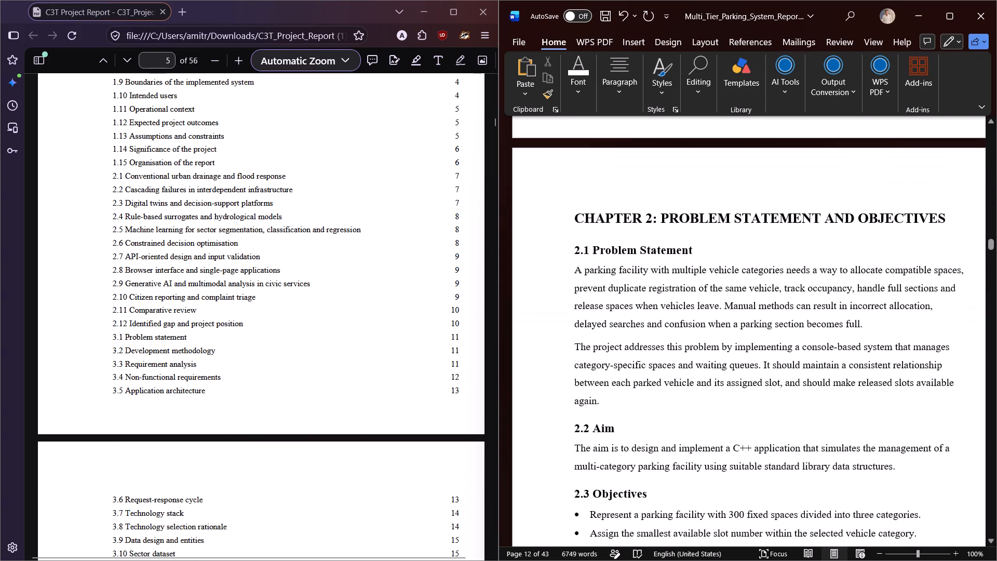
{"action": "scroll", "coordinate": [642, 385], "scroll_direction": "down", "scroll_amount": 1}
{"action": "scroll", "coordinate": [388, 442], "scroll_direction": "down", "scroll_amount": 7}
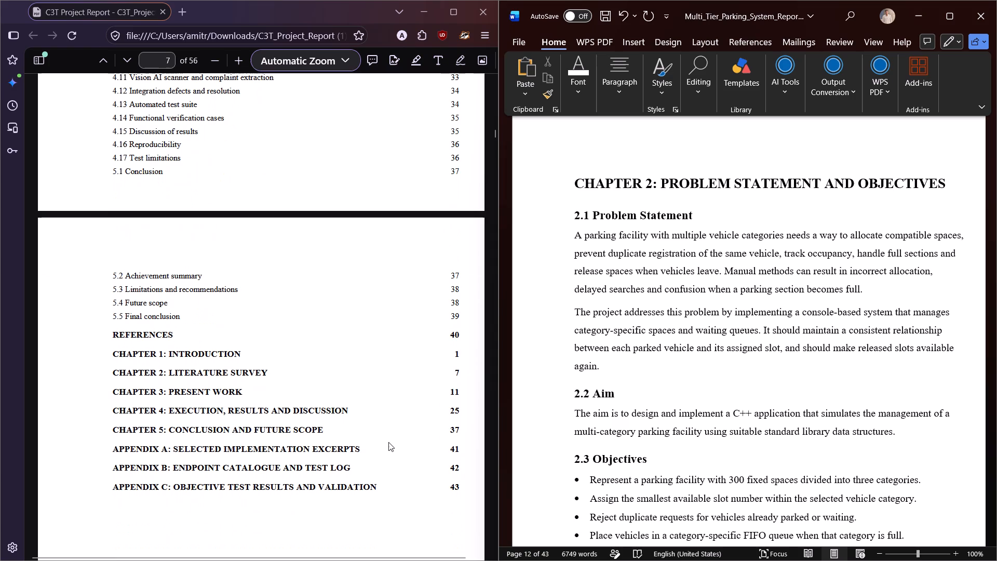
{"action": "scroll", "coordinate": [388, 442], "scroll_direction": "down", "scroll_amount": 2}
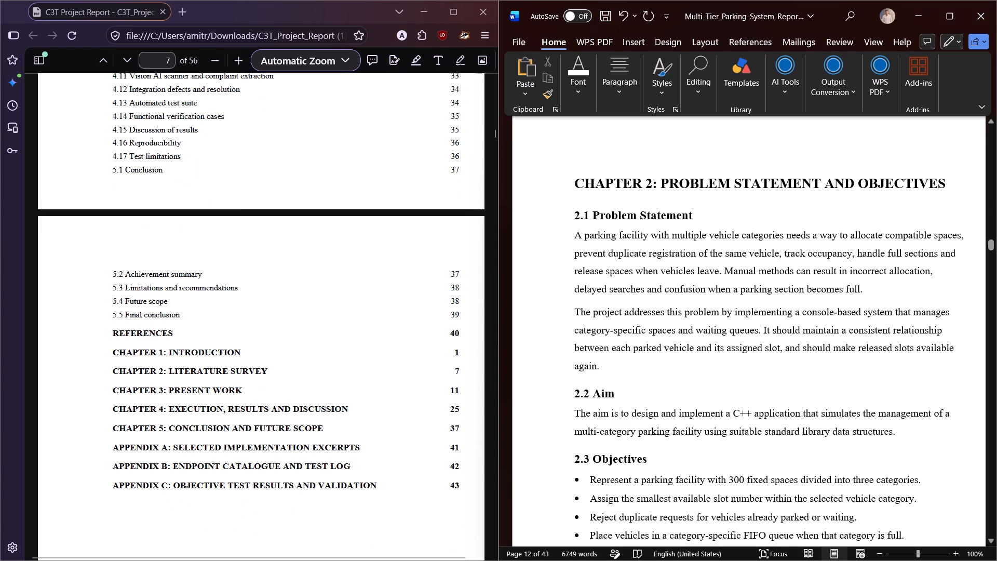
Compare the parking report's List of Figures page with the contents, list of tables and list of figures in the C3T report PDF.
{"action": "scroll", "coordinate": [652, 337], "scroll_direction": "up", "scroll_amount": 2}
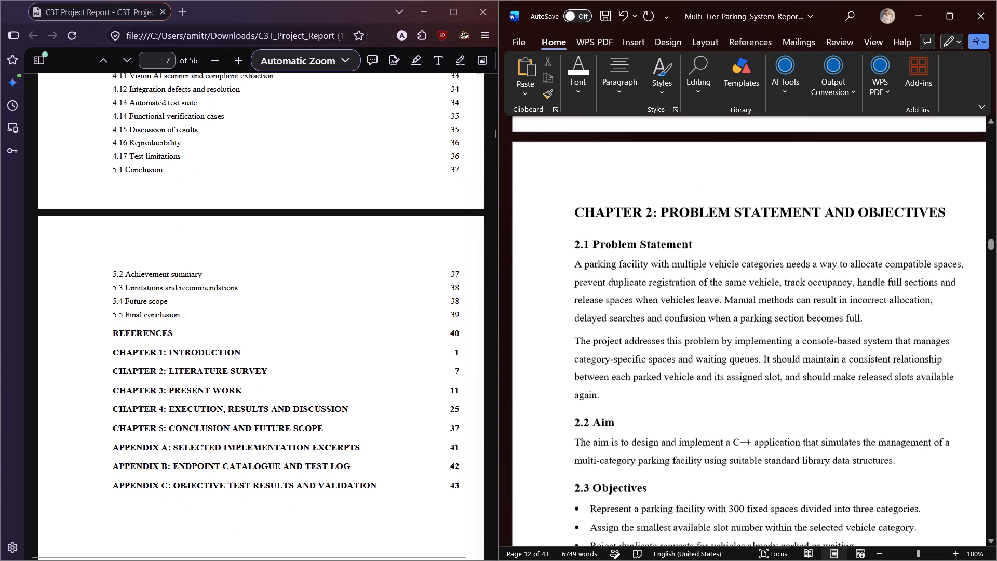
{"action": "scroll", "coordinate": [652, 337], "scroll_direction": "up", "scroll_amount": 6}
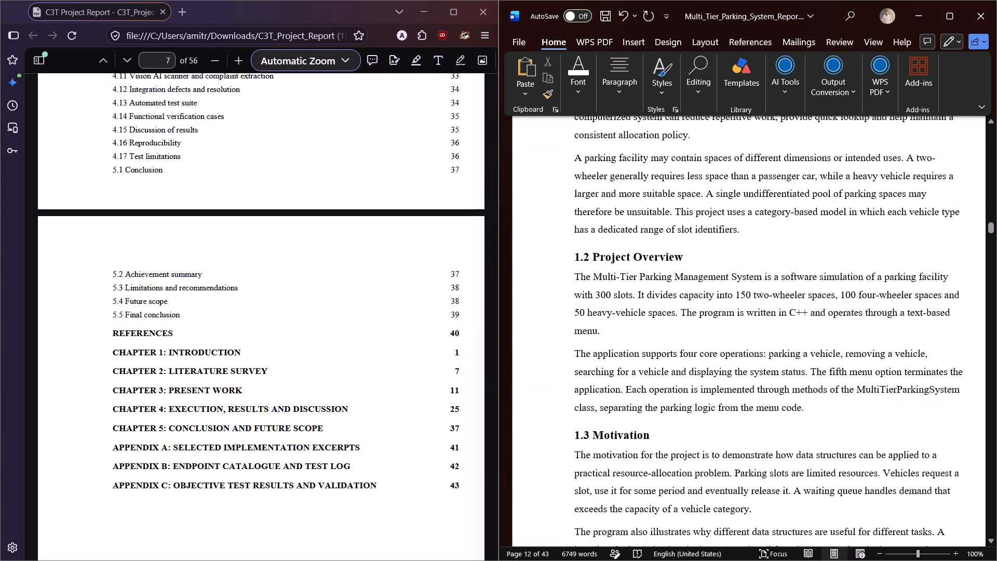
{"action": "scroll", "coordinate": [652, 337], "scroll_direction": "up", "scroll_amount": 2}
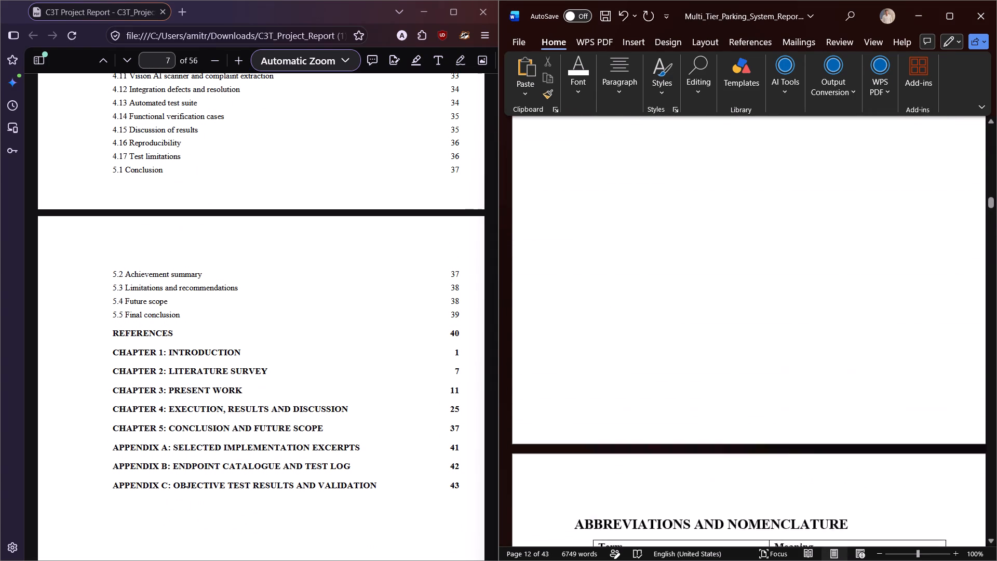
{"action": "scroll", "coordinate": [652, 337], "scroll_direction": "up", "scroll_amount": 2}
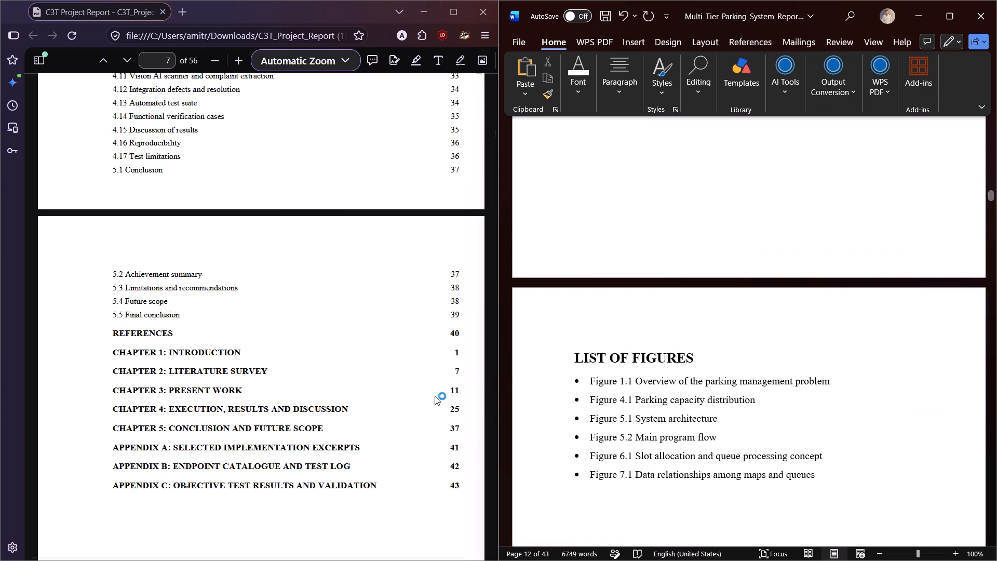
{"action": "scroll", "coordinate": [420, 402], "scroll_direction": "up", "scroll_amount": 10}
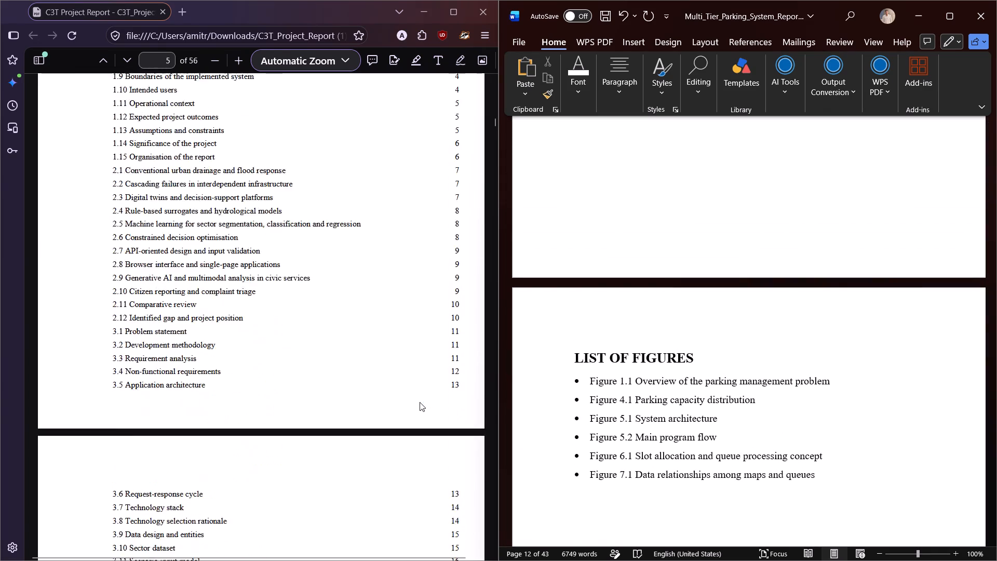
{"action": "scroll", "coordinate": [420, 402], "scroll_direction": "up", "scroll_amount": 2}
{"action": "scroll", "coordinate": [420, 402], "scroll_direction": "down", "scroll_amount": 5}
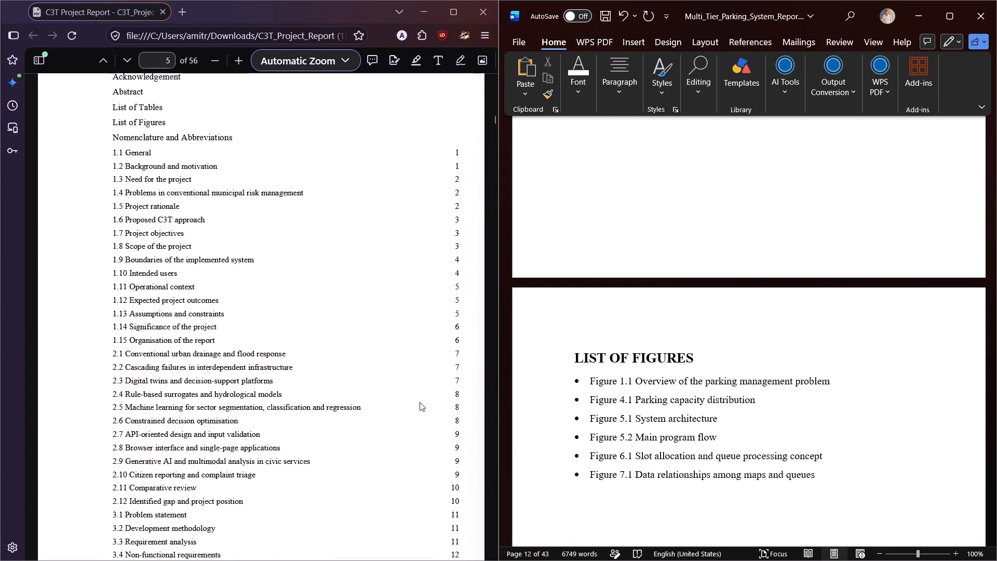
{"action": "scroll", "coordinate": [420, 402], "scroll_direction": "down", "scroll_amount": 9}
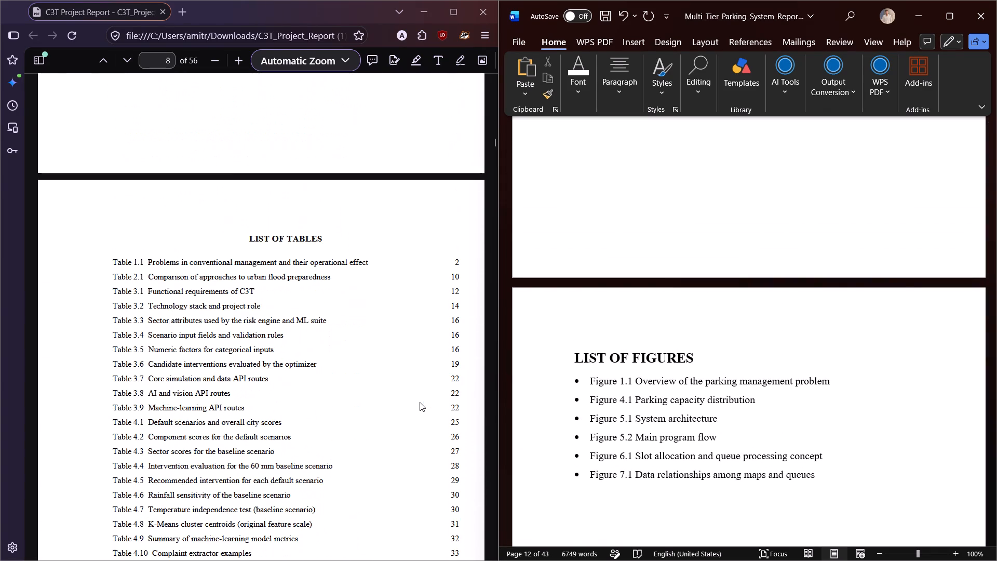
{"action": "scroll", "coordinate": [420, 402], "scroll_direction": "down", "scroll_amount": 1}
{"action": "scroll", "coordinate": [658, 339], "scroll_direction": "down", "scroll_amount": 1}
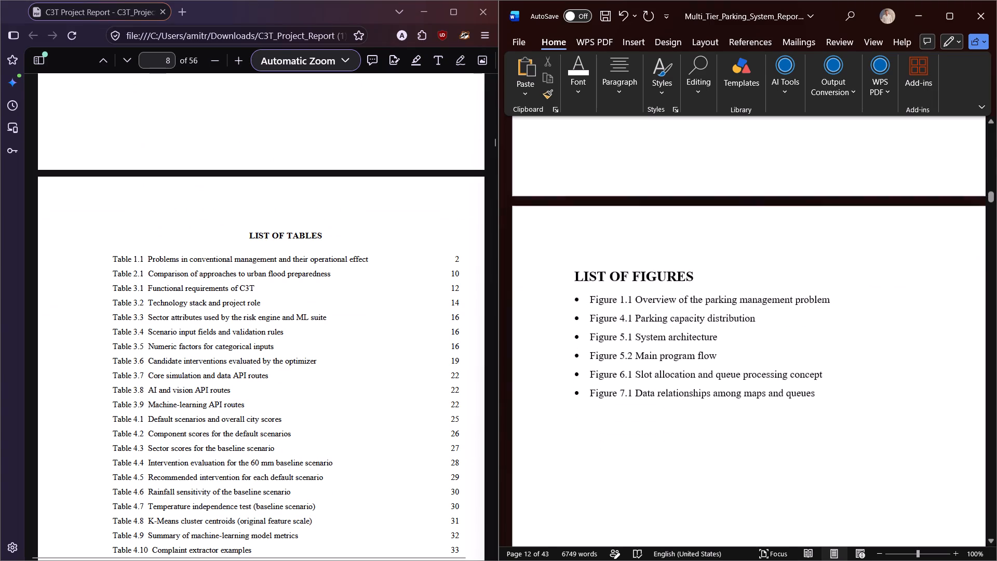
{"action": "scroll", "coordinate": [658, 339], "scroll_direction": "down", "scroll_amount": 1}
{"action": "scroll", "coordinate": [380, 446], "scroll_direction": "down", "scroll_amount": 5}
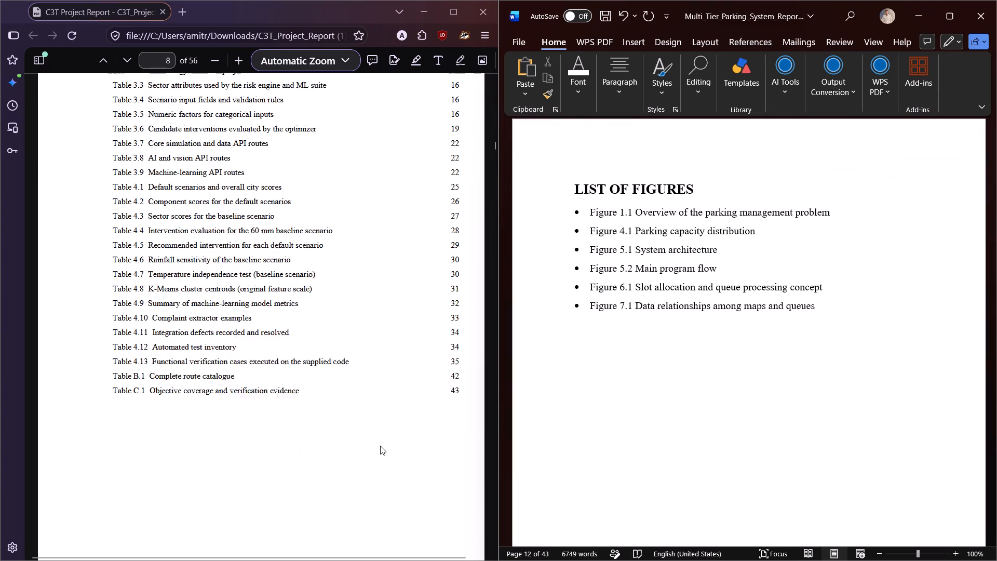
{"action": "scroll", "coordinate": [380, 446], "scroll_direction": "down", "scroll_amount": 3}
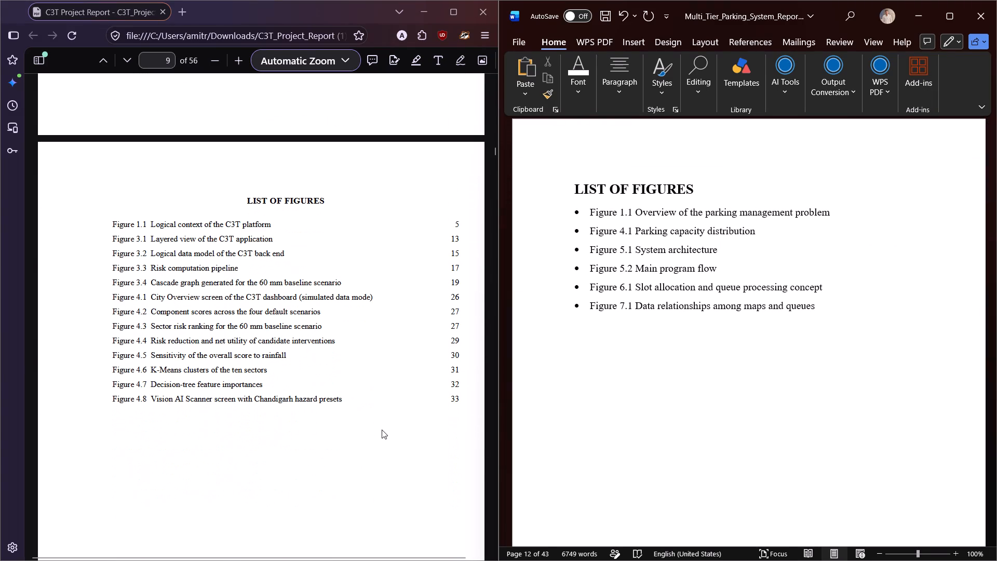
Compare the parking report's Abbreviations and Nomenclature section, up to the start of Chapter 1, with the C3T report's abbreviations table.
{"action": "scroll", "coordinate": [625, 327], "scroll_direction": "down", "scroll_amount": 2}
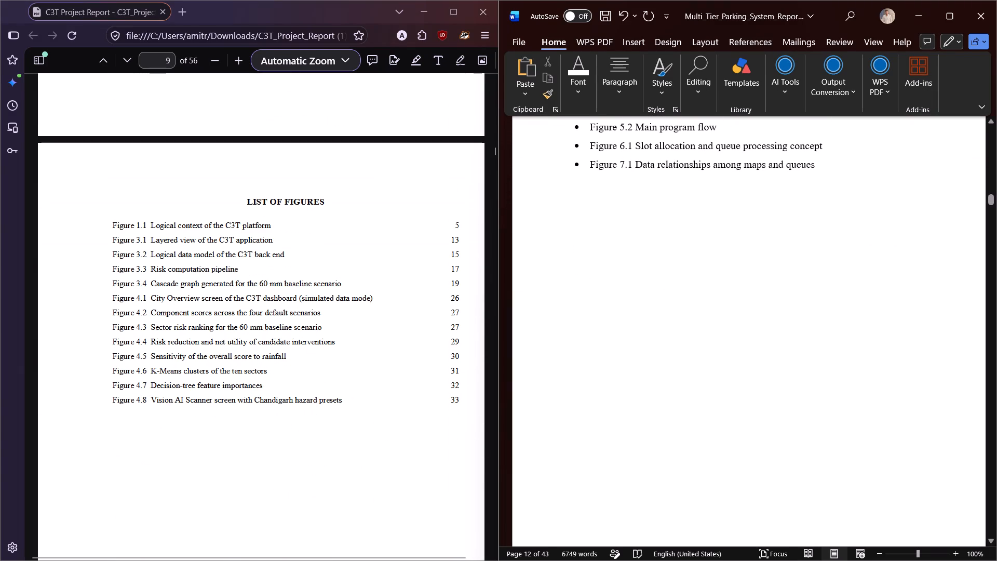
{"action": "scroll", "coordinate": [625, 327], "scroll_direction": "down", "scroll_amount": 5}
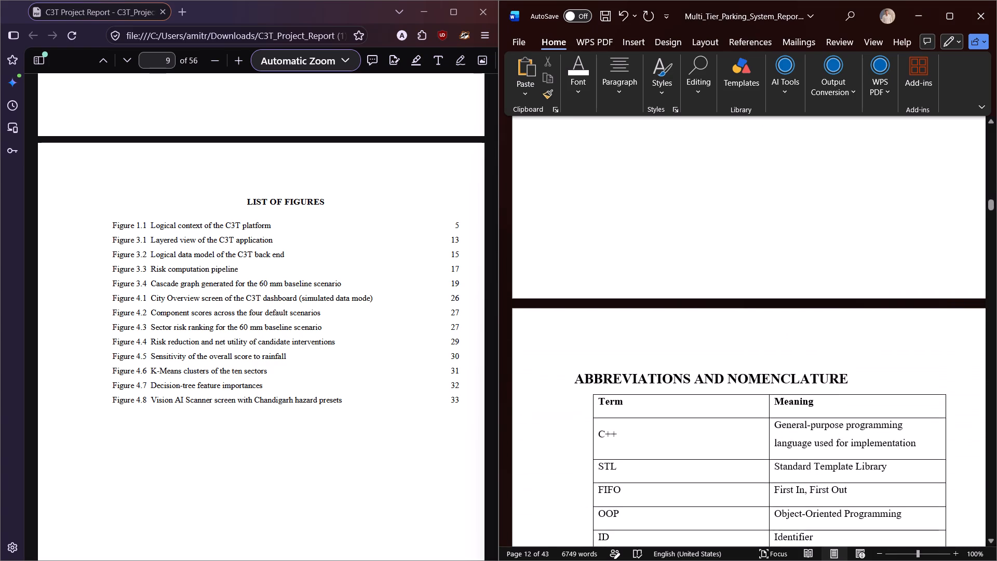
{"action": "scroll", "coordinate": [429, 404], "scroll_direction": "down", "scroll_amount": 5}
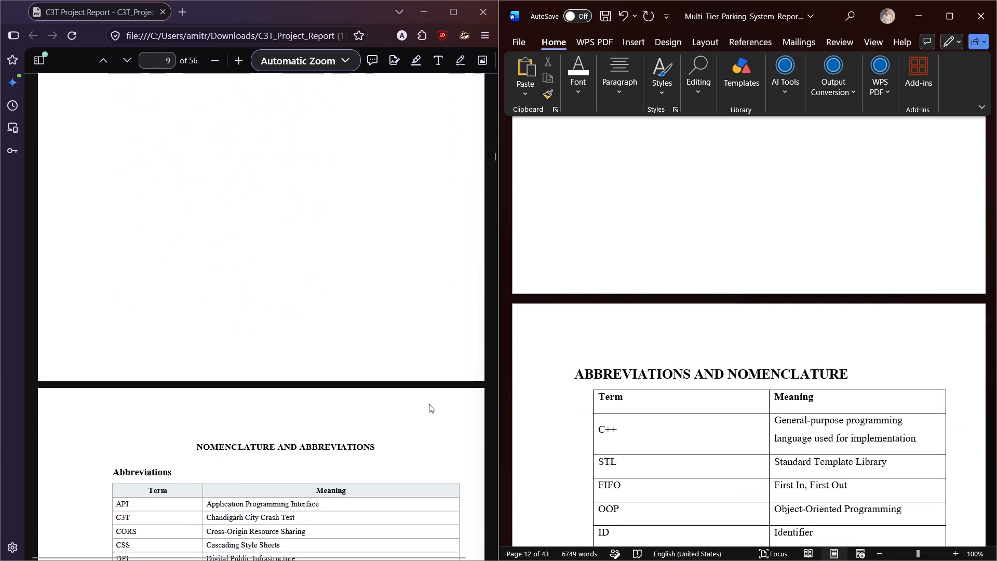
{"action": "scroll", "coordinate": [429, 404], "scroll_direction": "down", "scroll_amount": 2}
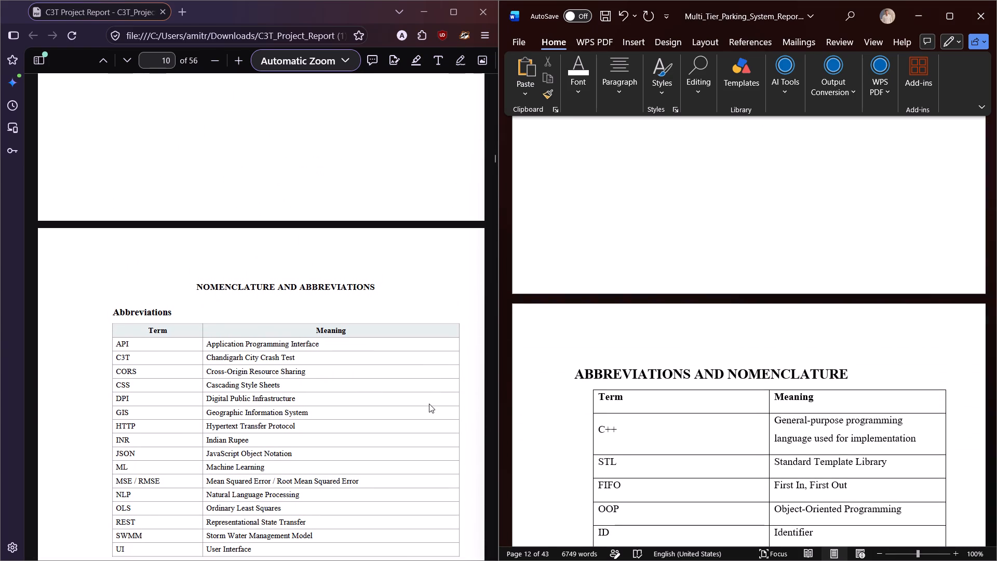
{"action": "scroll", "coordinate": [429, 404], "scroll_direction": "down", "scroll_amount": 4}
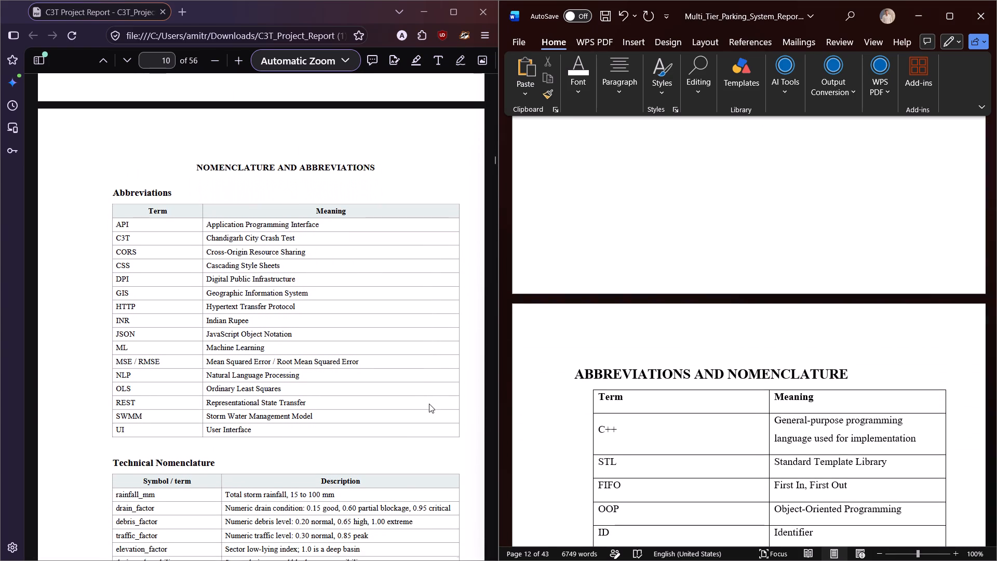
{"action": "left_click", "coordinate": [120, 210]}
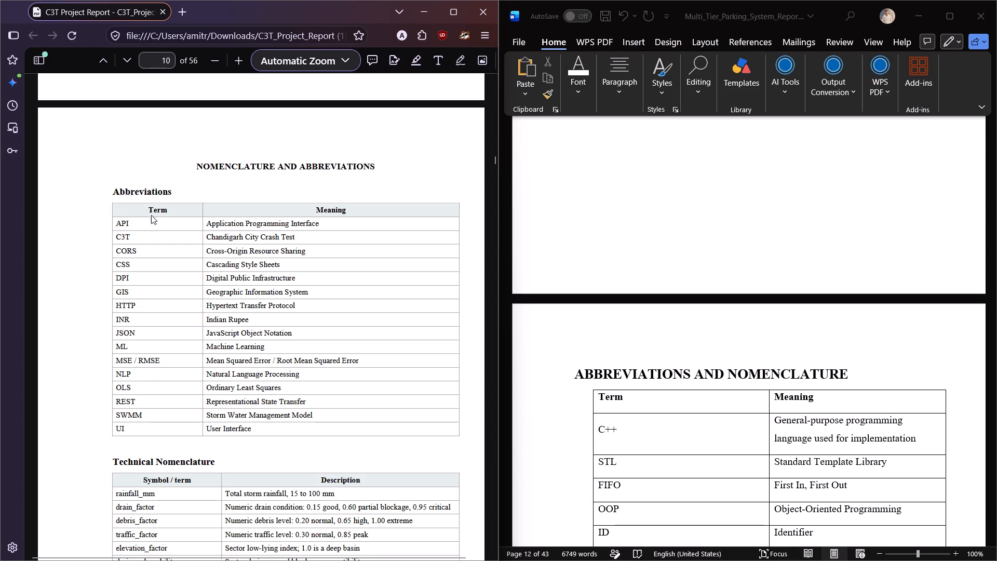
{"action": "scroll", "coordinate": [413, 286], "scroll_direction": "down", "scroll_amount": 1}
{"action": "scroll", "coordinate": [763, 316], "scroll_direction": "down", "scroll_amount": 1}
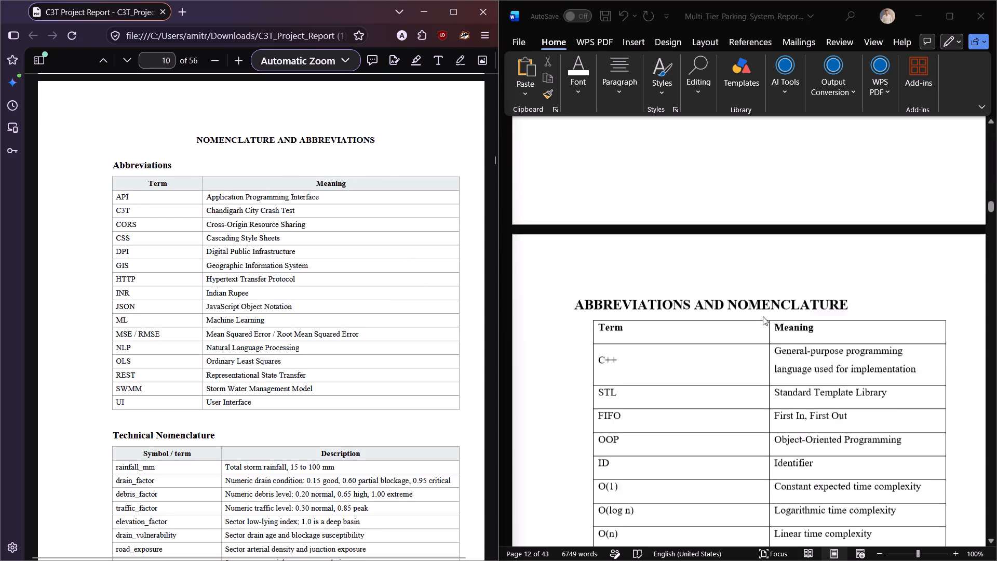
{"action": "scroll", "coordinate": [763, 316], "scroll_direction": "down", "scroll_amount": 5}
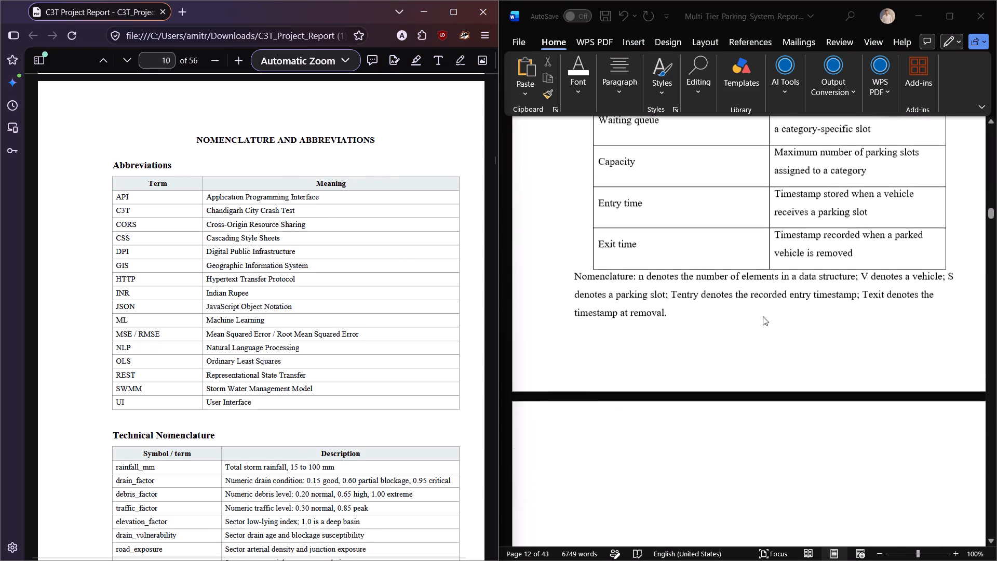
{"action": "scroll", "coordinate": [763, 316], "scroll_direction": "down", "scroll_amount": 2}
{"action": "scroll", "coordinate": [763, 316], "scroll_direction": "up", "scroll_amount": 1}
{"action": "scroll", "coordinate": [763, 316], "scroll_direction": "down", "scroll_amount": 1}
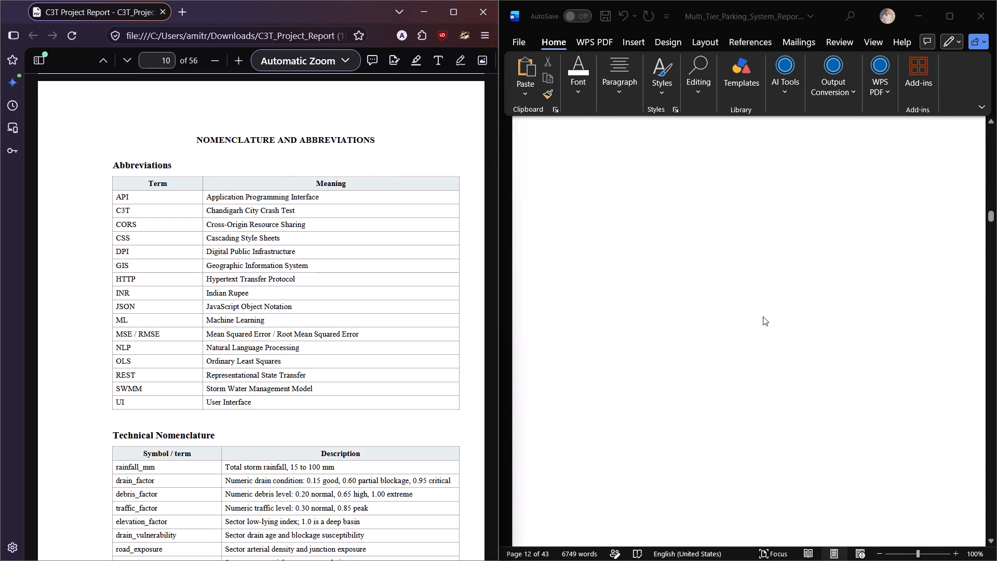
{"action": "scroll", "coordinate": [763, 316], "scroll_direction": "down", "scroll_amount": 1}
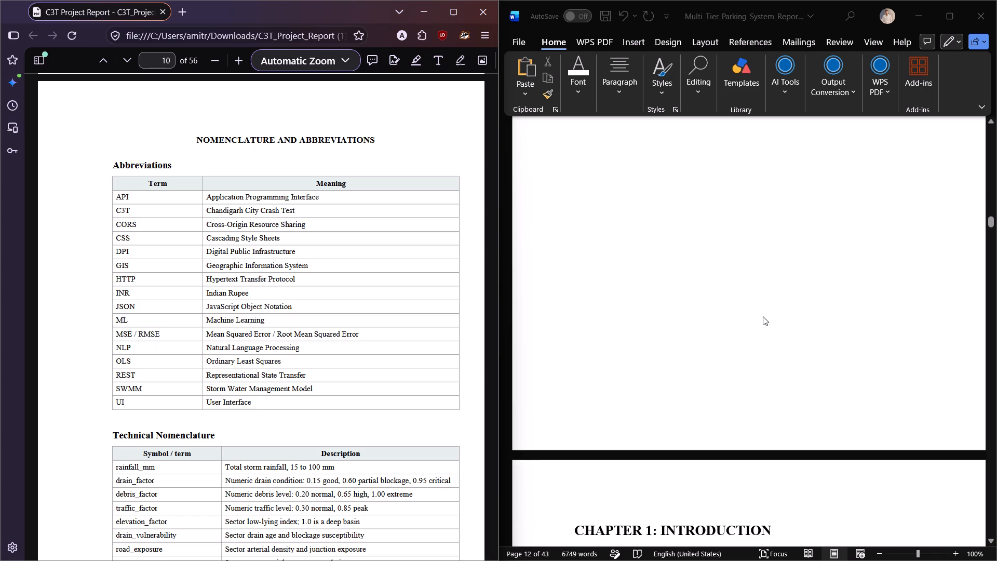
{"action": "scroll", "coordinate": [763, 316], "scroll_direction": "down", "scroll_amount": 1}
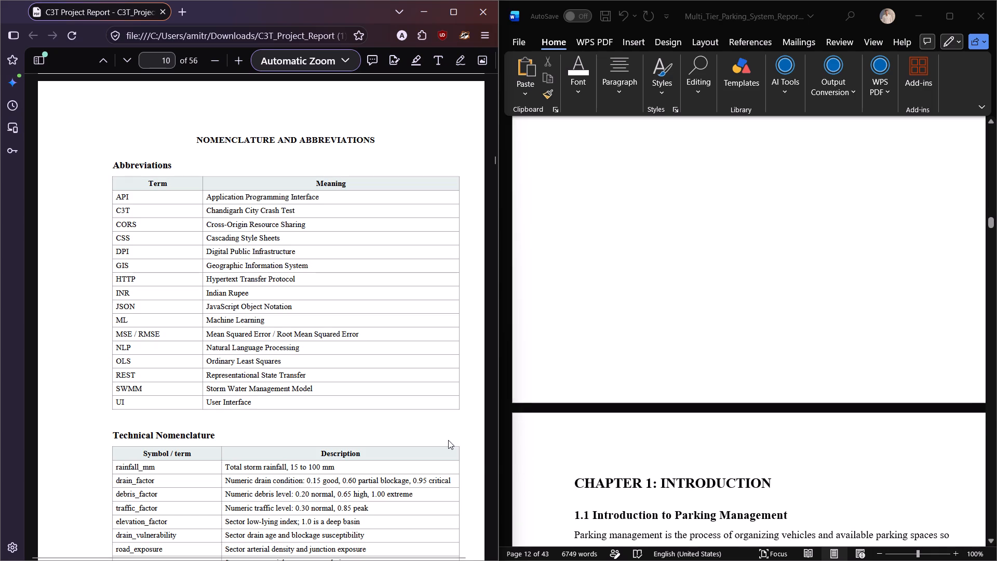
Examine the C3T report PDF's Technical Nomenclature table and the formatting of its CHAPTER 1: INTRODUCTION heading.
{"action": "scroll", "coordinate": [448, 440], "scroll_direction": "down", "scroll_amount": 7}
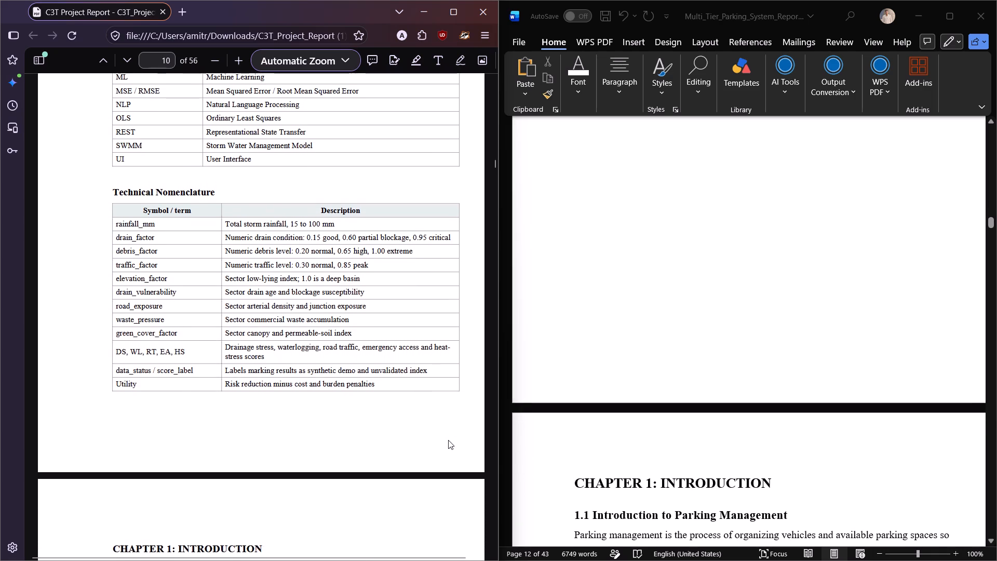
{"action": "scroll", "coordinate": [448, 440], "scroll_direction": "down", "scroll_amount": 1}
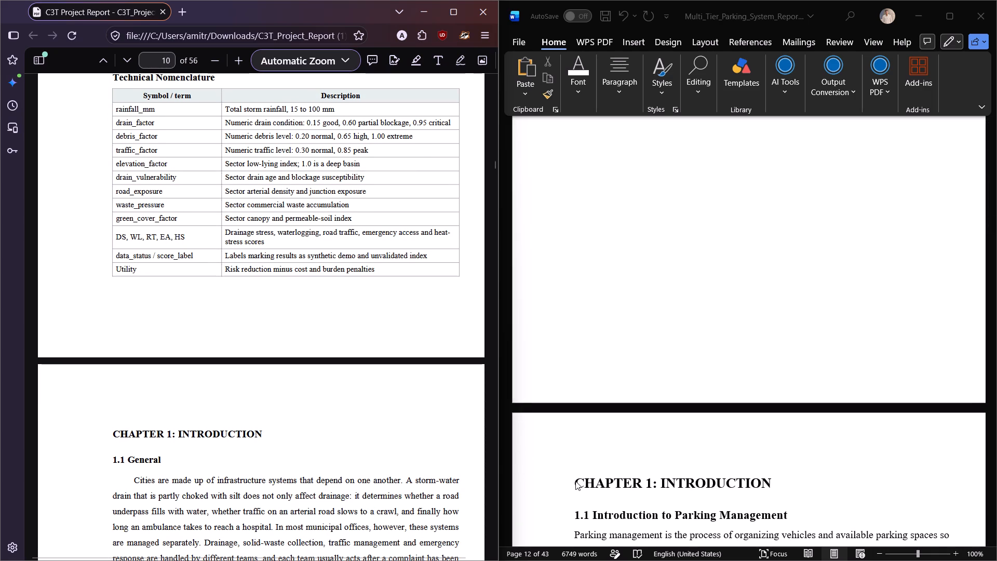
{"action": "left_click", "coordinate": [240, 435]}
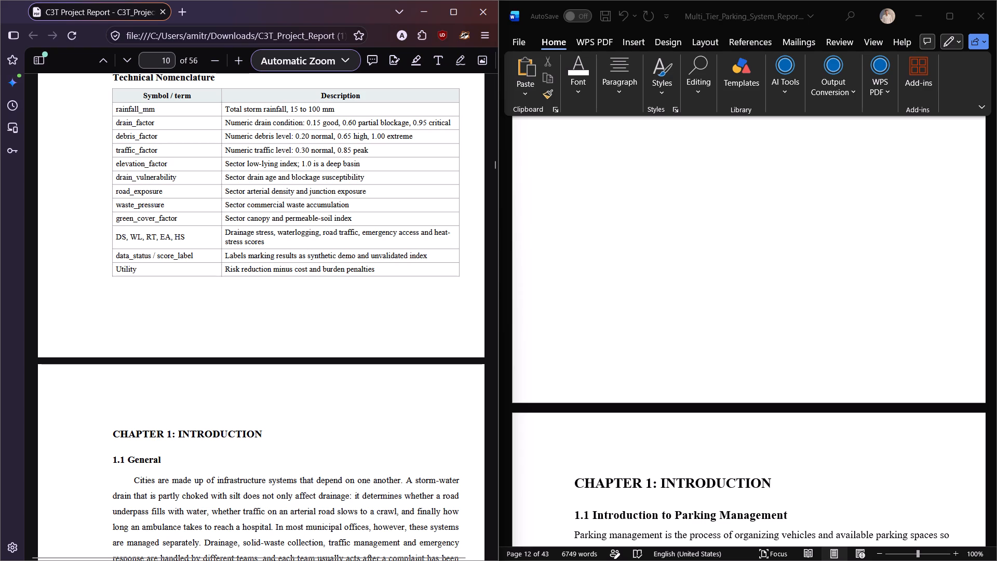
{"action": "left_click", "coordinate": [262, 435]}
{"action": "double_click", "coordinate": [242, 434]}
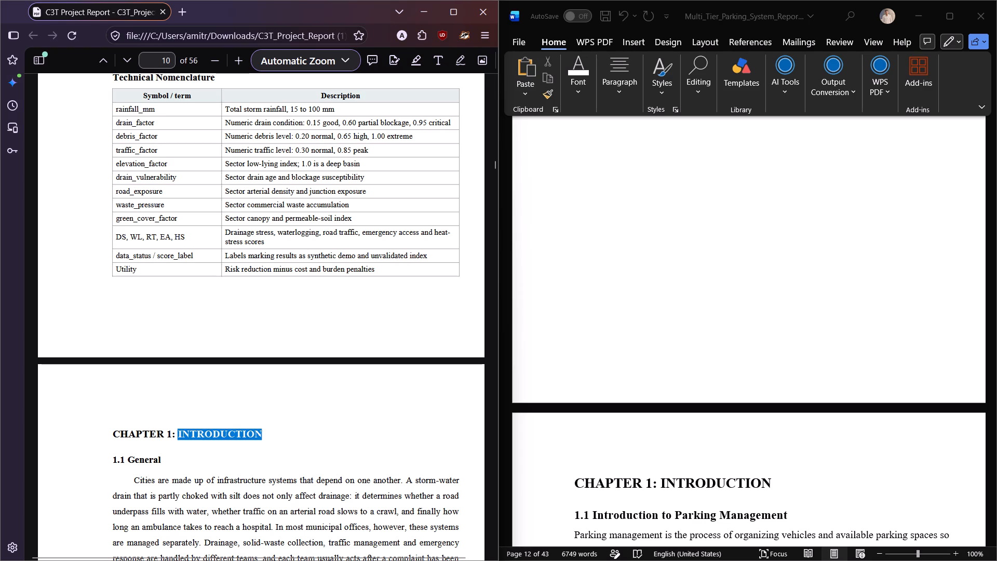
{"action": "left_click", "coordinate": [306, 431]}
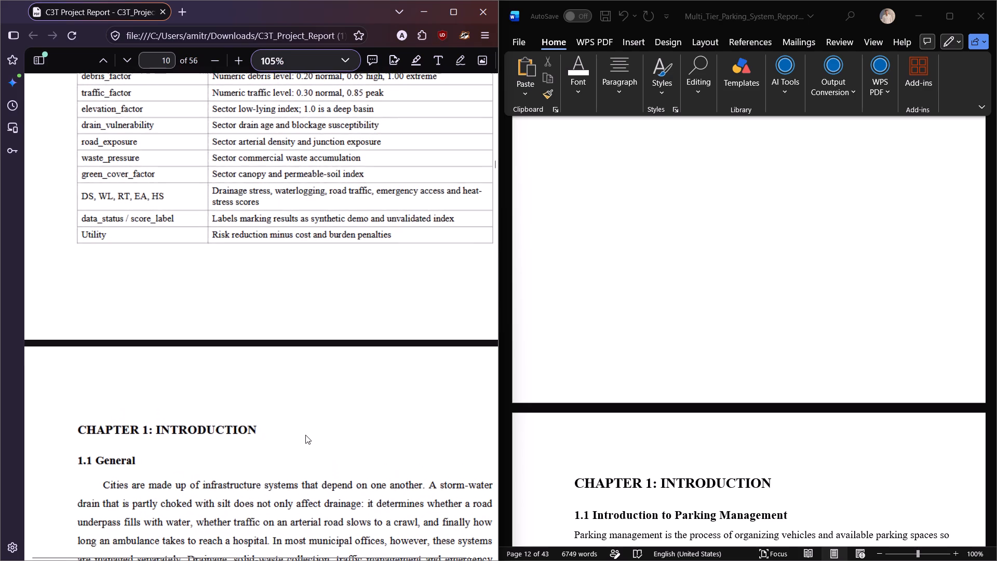
Switch to the Word parking report and collapse the CHAPTER 1: INTRODUCTION heading.
{"action": "left_click", "coordinate": [577, 481]}
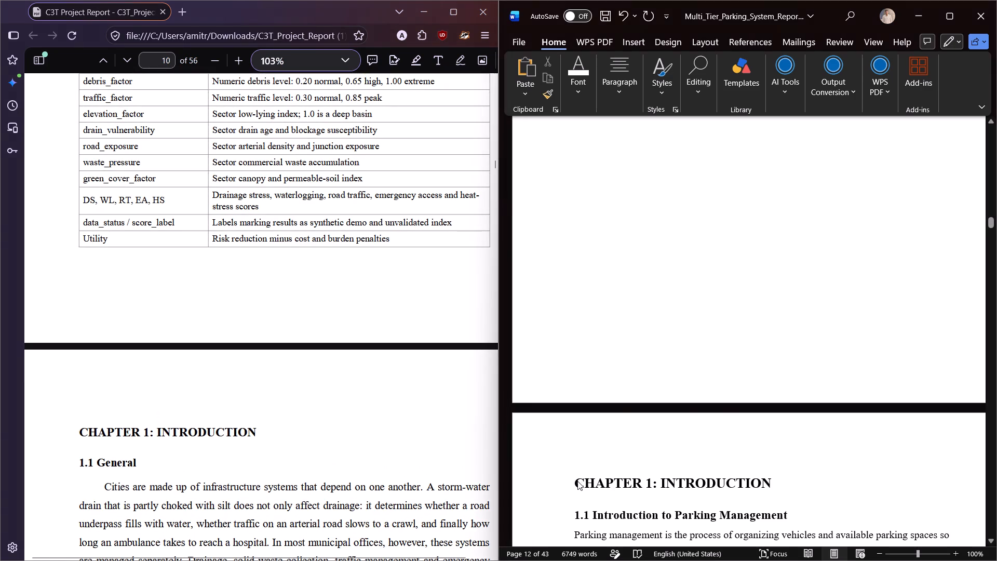
{"action": "left_click", "coordinate": [590, 485]}
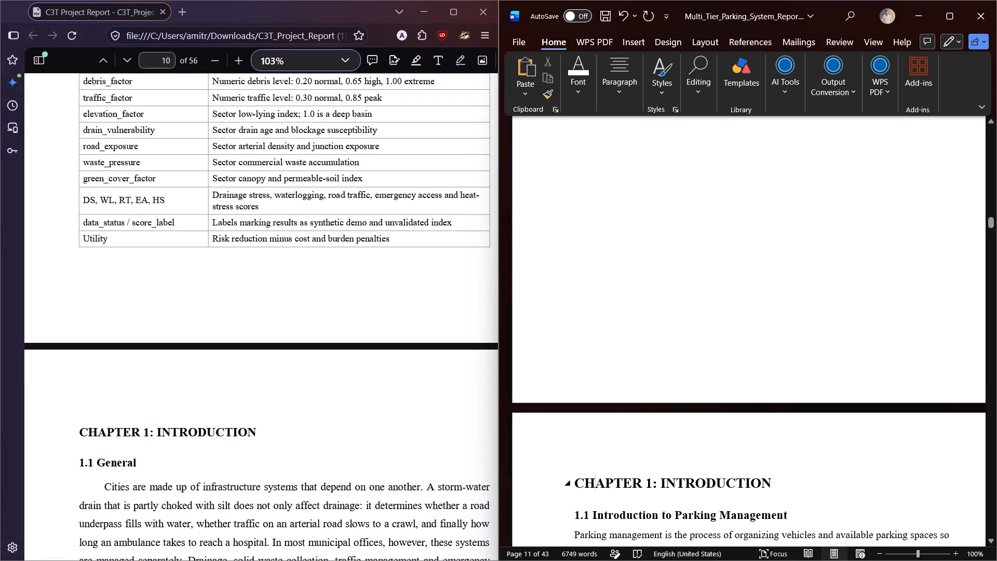
{"action": "left_click", "coordinate": [565, 483]}
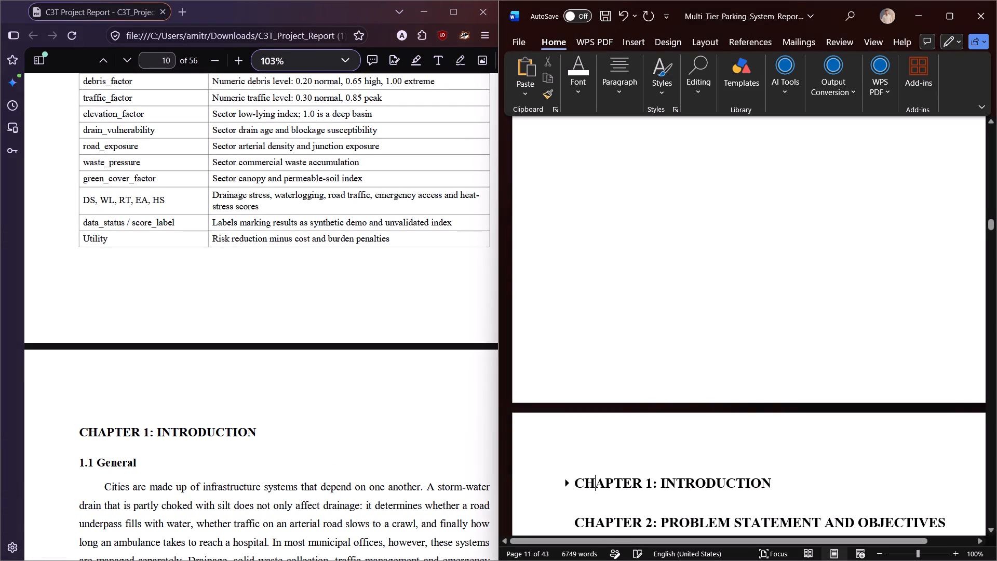
Remove the blank page between the nomenclature note and the CHAPTER 1: INTRODUCTION heading in the parking report.
{"action": "left_click", "coordinate": [575, 483]}
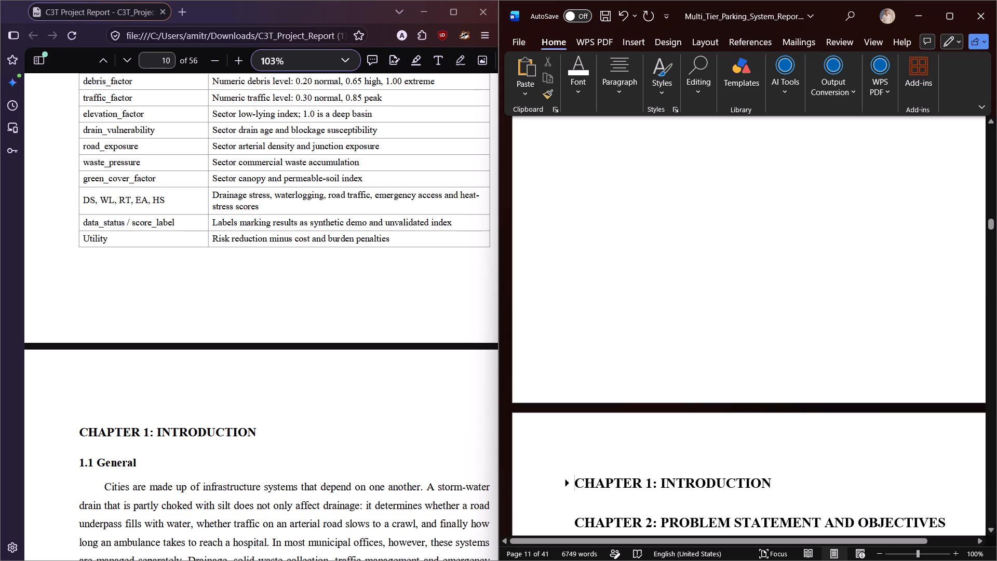
{"action": "key", "text": "BackSpace"}
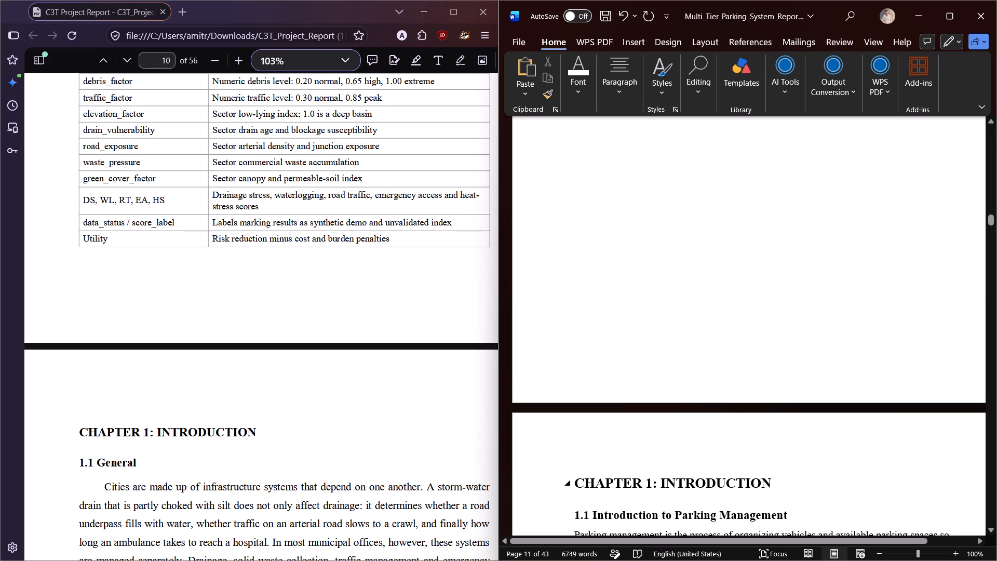
{"action": "key", "text": "BackSpace"}
{"action": "scroll", "coordinate": [575, 483], "scroll_direction": "up", "scroll_amount": 1}
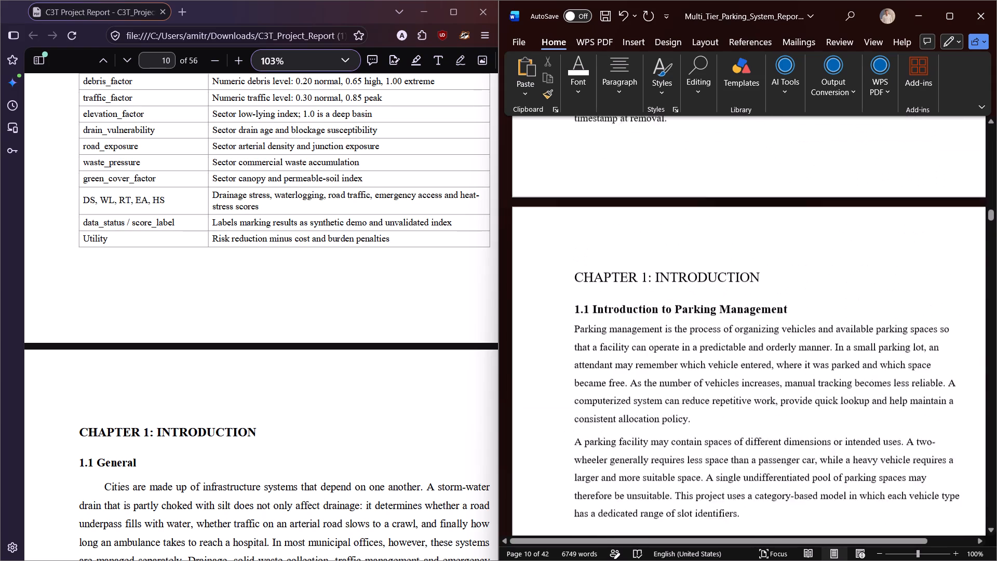
{"action": "scroll", "coordinate": [575, 483], "scroll_direction": "up", "scroll_amount": 2}
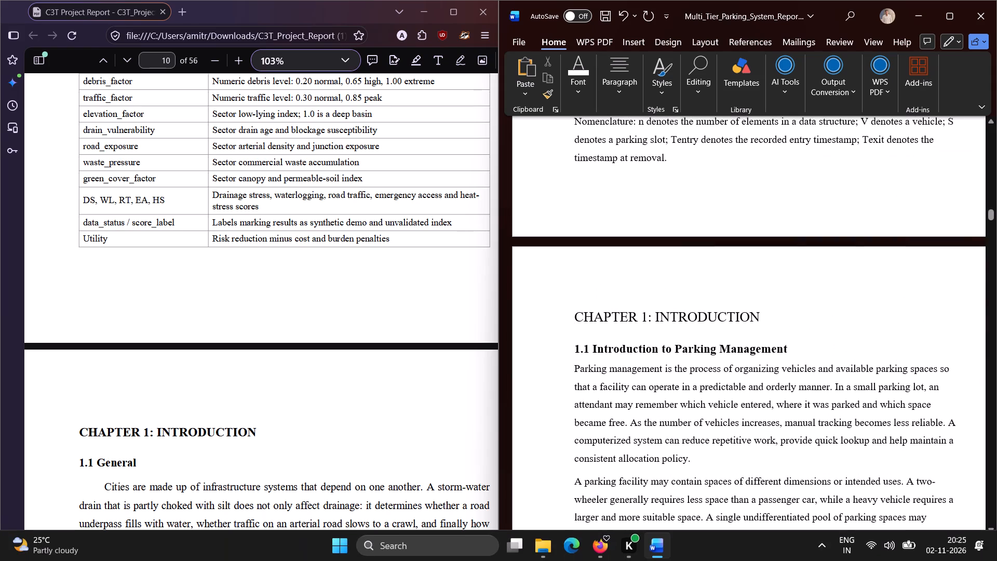
Make the CHAPTER 1: INTRODUCTION heading bold.
{"action": "left_click_drag", "start_coordinate": [574, 317], "coordinate": [722, 307]}
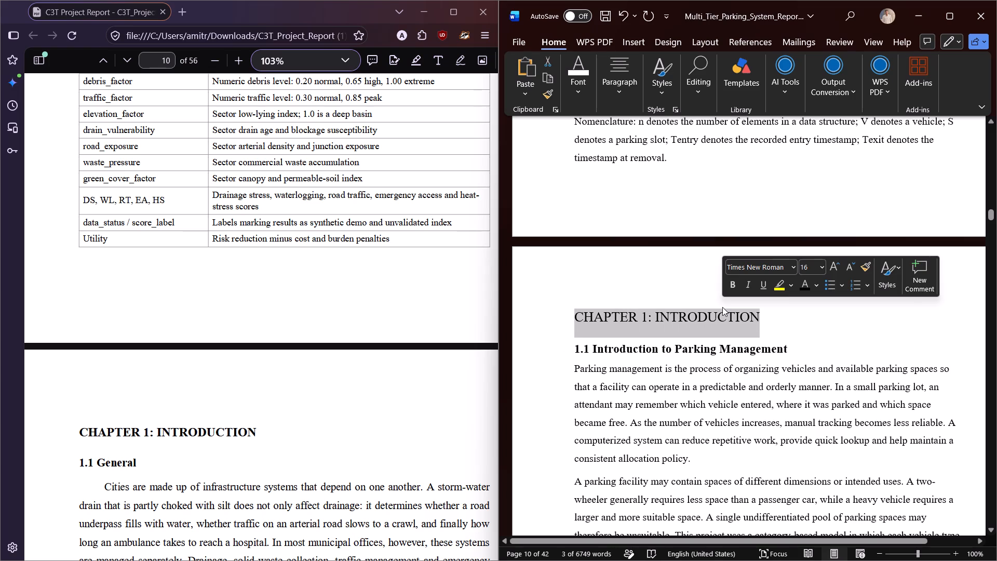
{"action": "left_click", "coordinate": [735, 288]}
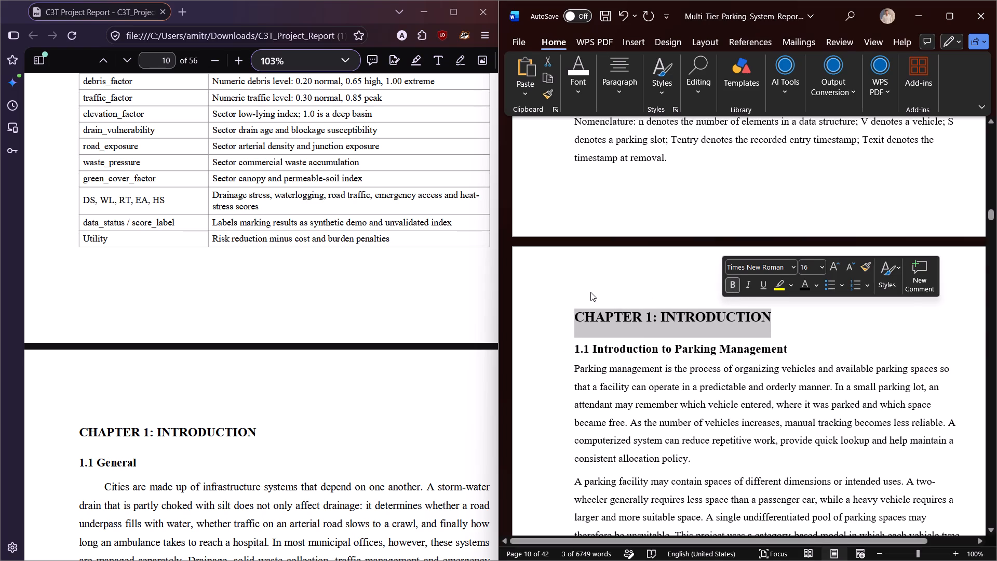
{"action": "left_click", "coordinate": [590, 292]}
{"action": "left_click", "coordinate": [568, 320]}
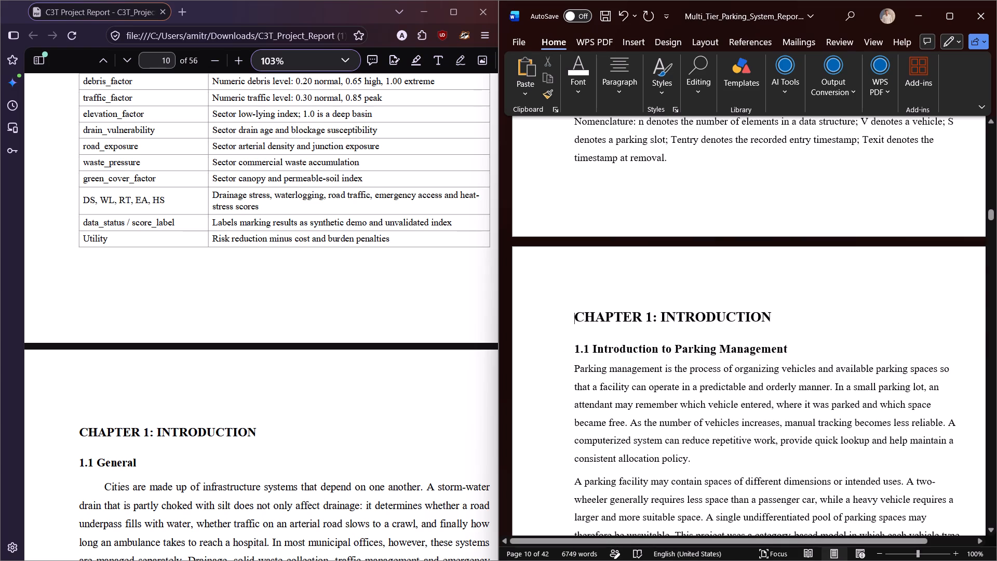
Review the headings, body text and tables of Chapters 1 and 2 in the parking report through the Success Criteria table.
{"action": "scroll", "coordinate": [652, 357], "scroll_direction": "down", "scroll_amount": 7}
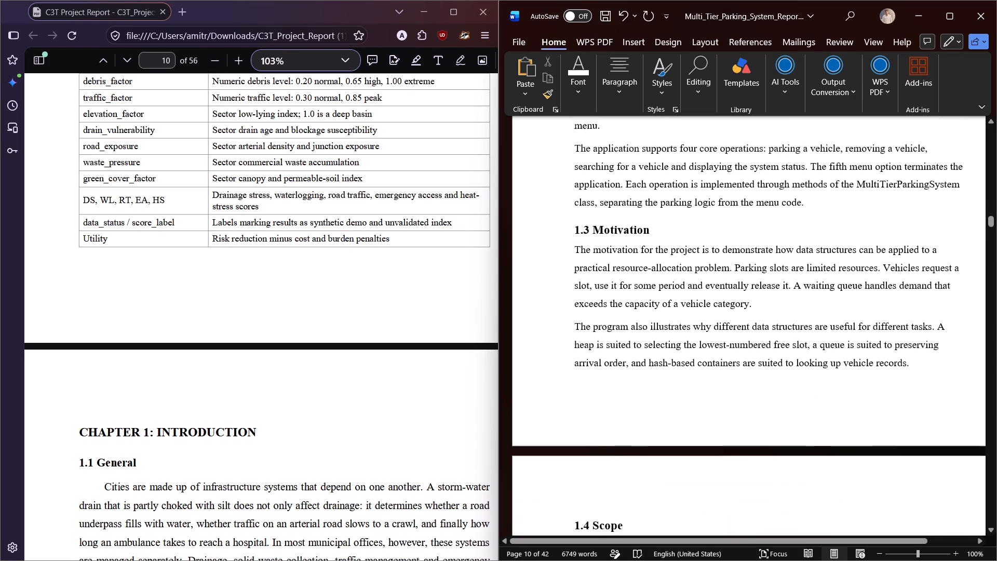
{"action": "scroll", "coordinate": [652, 357], "scroll_direction": "down", "scroll_amount": 5}
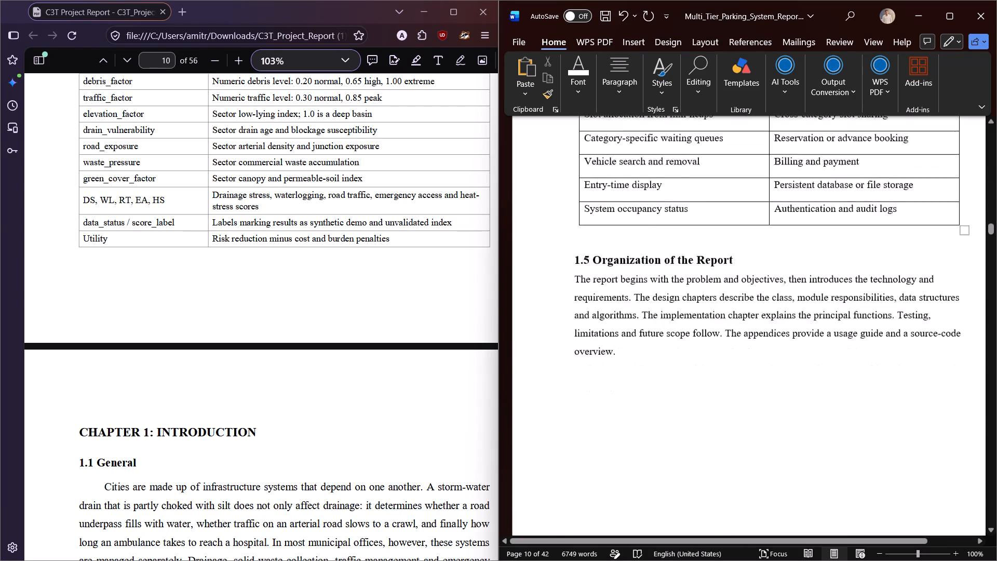
{"action": "scroll", "coordinate": [652, 357], "scroll_direction": "down", "scroll_amount": 4}
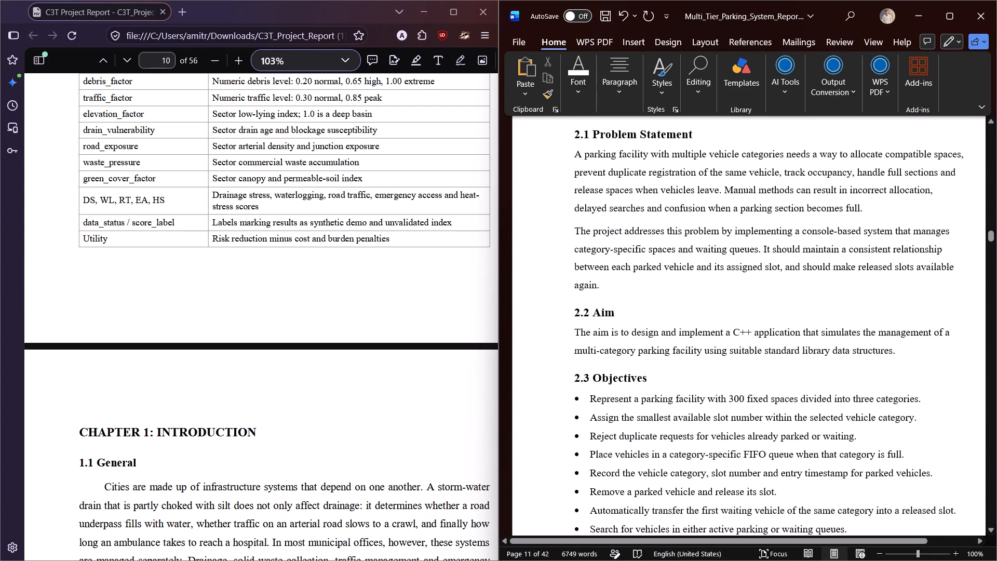
{"action": "scroll", "coordinate": [652, 357], "scroll_direction": "down", "scroll_amount": 2}
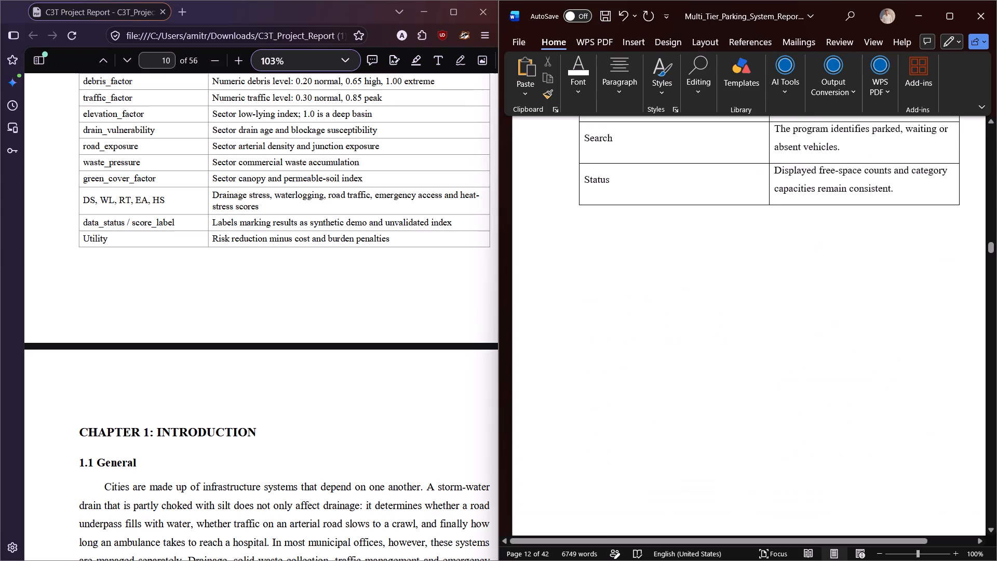
Recheck the parking report's pages from Chapter 2 back to the Abbreviations and Nomenclature table.
{"action": "scroll", "coordinate": [652, 357], "scroll_direction": "up", "scroll_amount": 2}
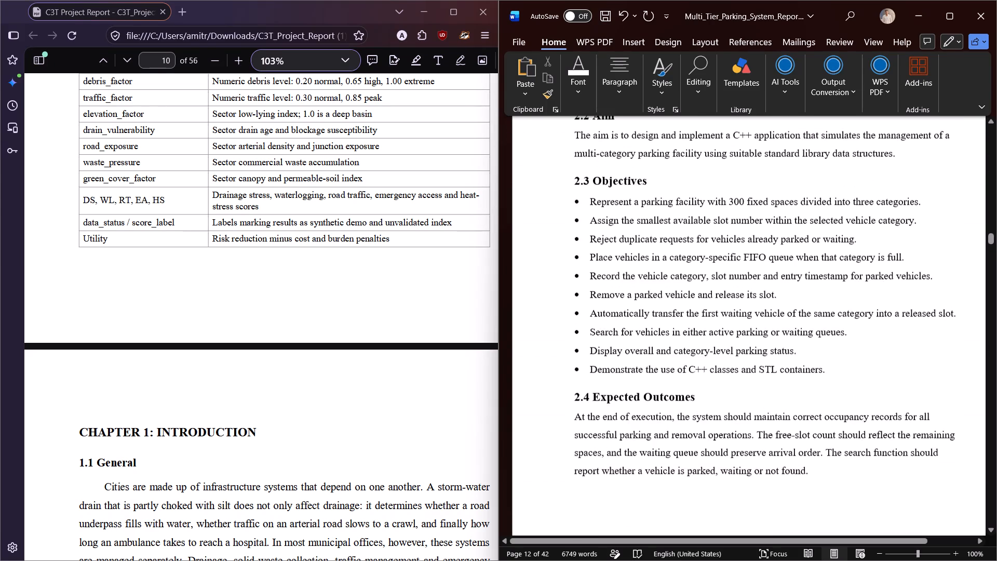
{"action": "scroll", "coordinate": [652, 357], "scroll_direction": "up", "scroll_amount": 6}
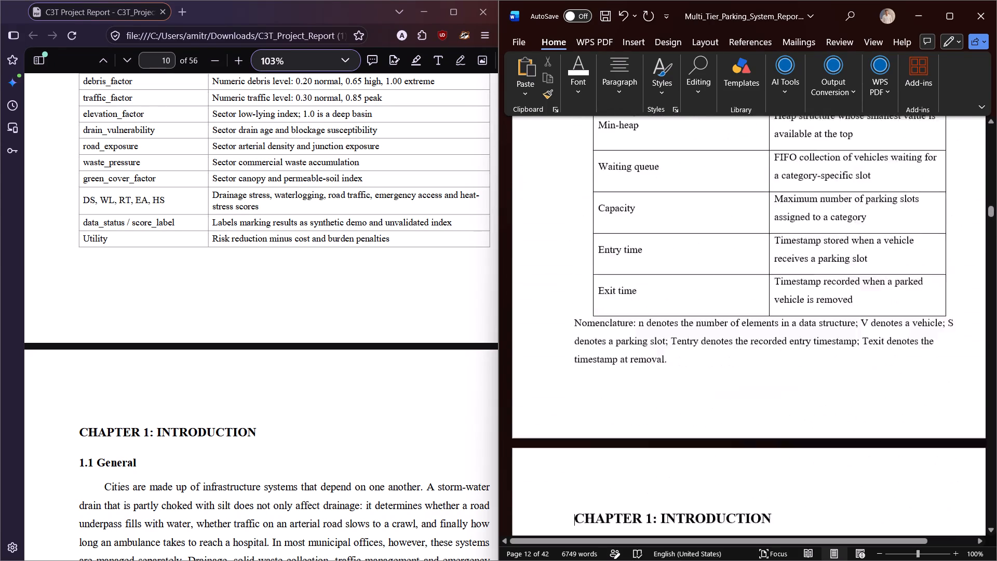
{"action": "scroll", "coordinate": [652, 357], "scroll_direction": "up", "scroll_amount": 2}
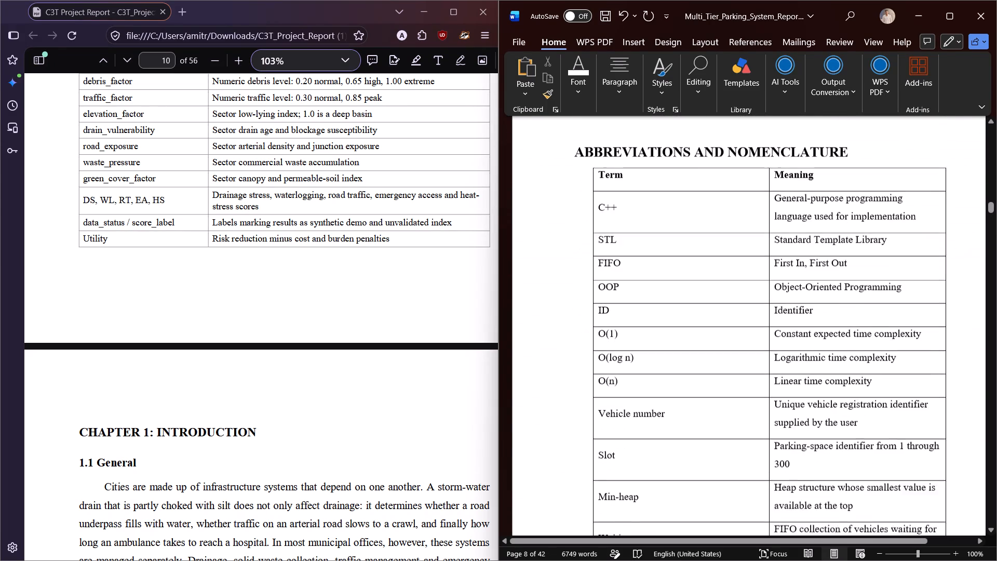
{"action": "scroll", "coordinate": [652, 357], "scroll_direction": "up", "scroll_amount": 2}
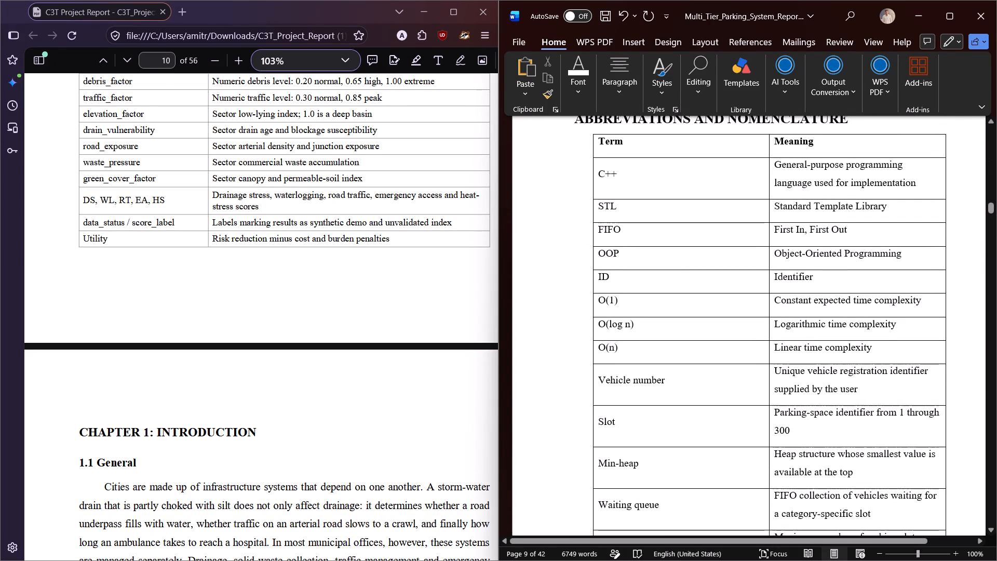
Check the page layout around the starts of Chapters 1 and 2 in the parking report against the C3T report's Chapter 1 page.
{"action": "scroll", "coordinate": [652, 357], "scroll_direction": "down", "scroll_amount": 6}
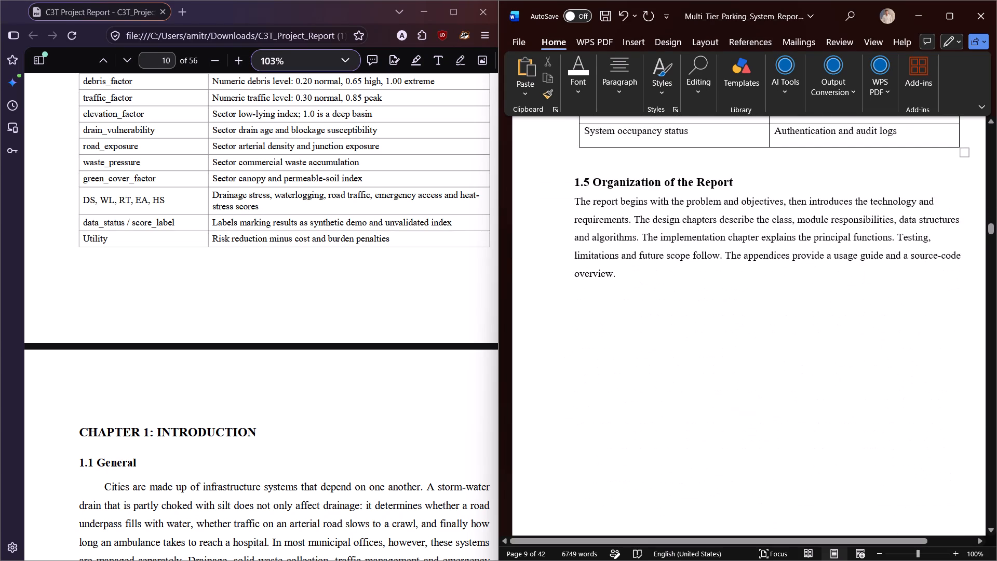
{"action": "scroll", "coordinate": [652, 357], "scroll_direction": "down", "scroll_amount": 5}
{"action": "scroll", "coordinate": [652, 357], "scroll_direction": "up", "scroll_amount": 1}
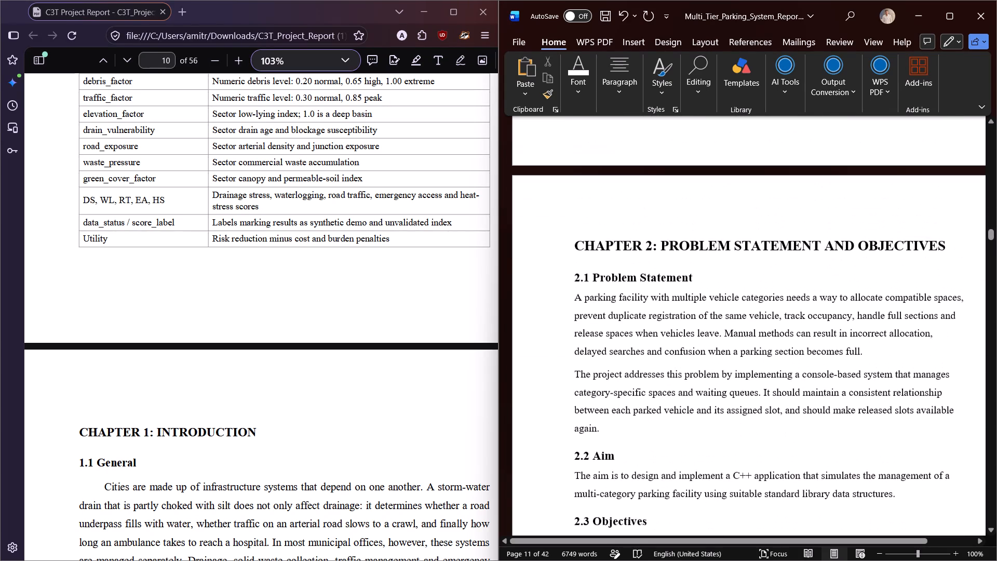
{"action": "scroll", "coordinate": [652, 357], "scroll_direction": "up", "scroll_amount": 1}
{"action": "scroll", "coordinate": [406, 369], "scroll_direction": "down", "scroll_amount": 1}
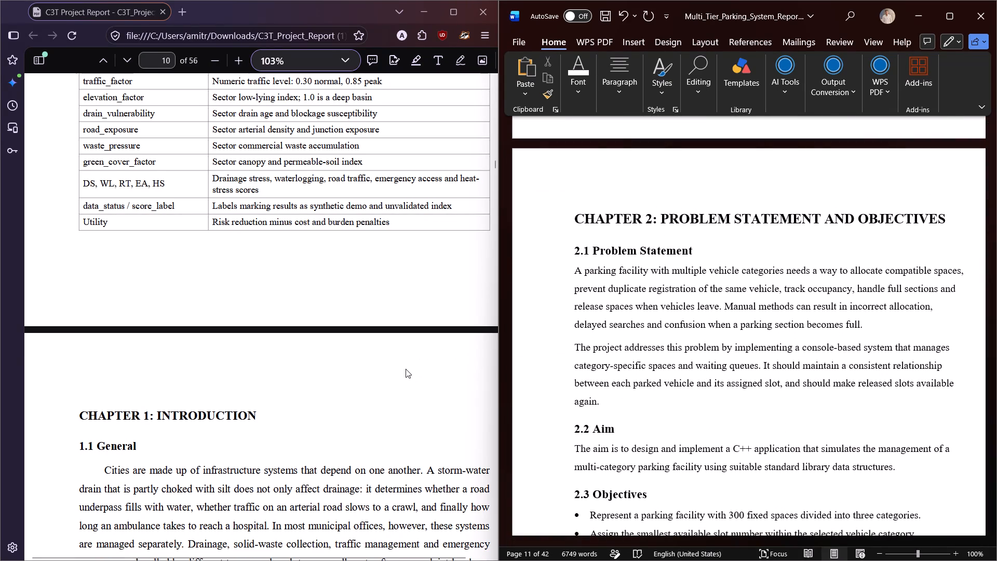
{"action": "scroll", "coordinate": [406, 369], "scroll_direction": "down", "scroll_amount": 1}
{"action": "scroll", "coordinate": [731, 223], "scroll_direction": "up", "scroll_amount": 5}
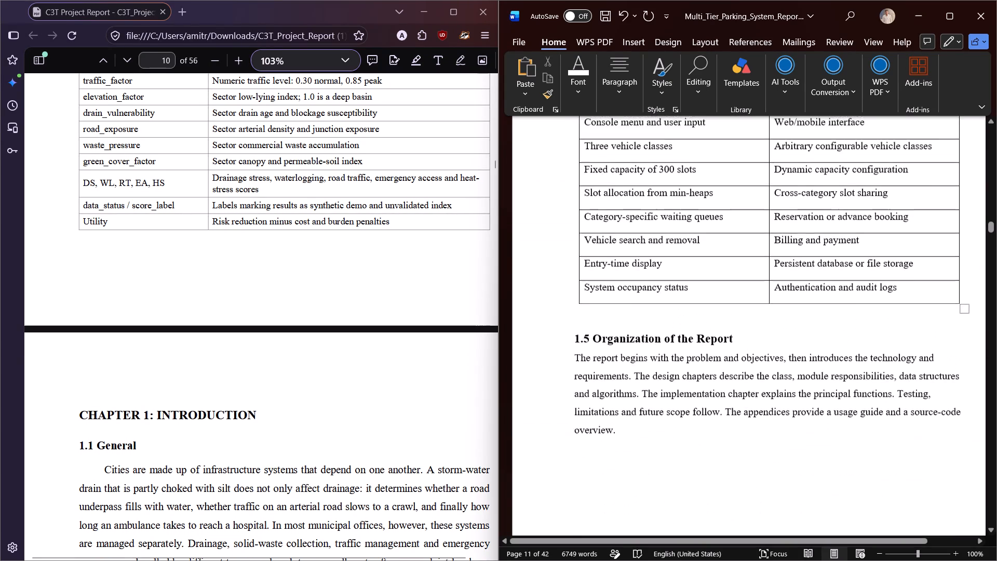
{"action": "scroll", "coordinate": [731, 223], "scroll_direction": "up", "scroll_amount": 4}
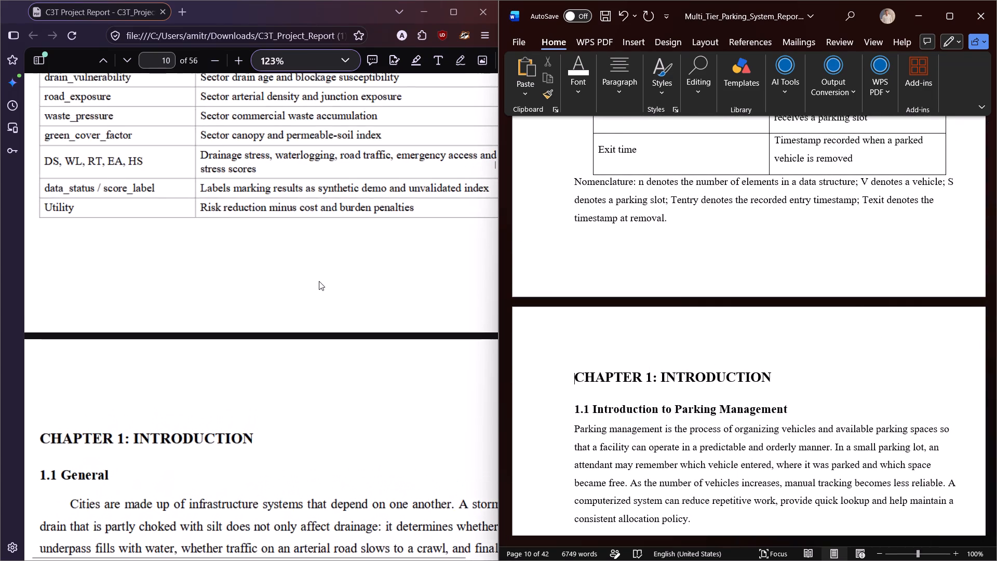
Examine the parking report's page breaks and section layout from 1.2 Project Overview to 2.5 Success Criteria.
{"action": "scroll", "coordinate": [638, 352], "scroll_direction": "down", "scroll_amount": 4}
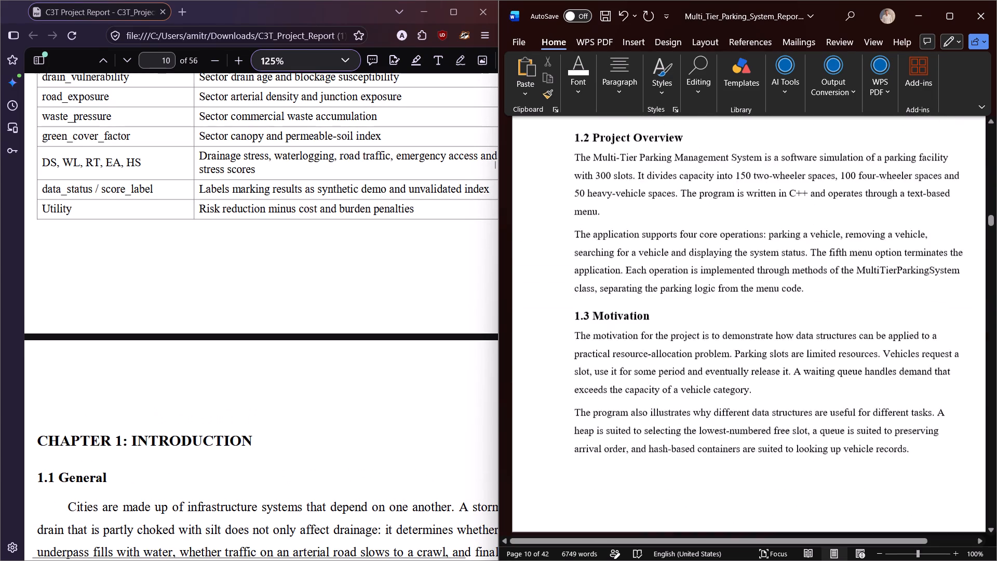
{"action": "scroll", "coordinate": [638, 352], "scroll_direction": "down", "scroll_amount": 4}
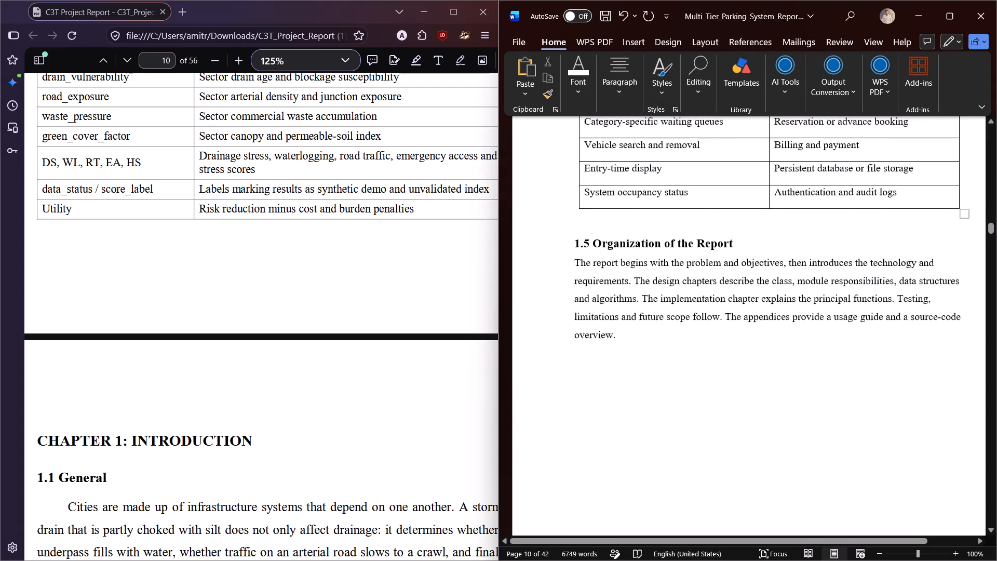
{"action": "scroll", "coordinate": [638, 352], "scroll_direction": "down", "scroll_amount": 3}
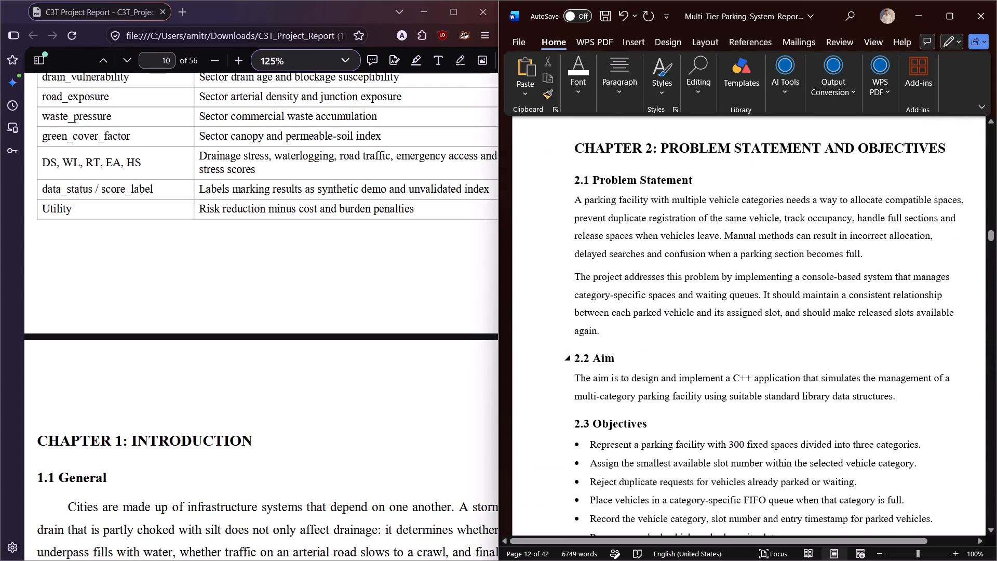
{"action": "scroll", "coordinate": [638, 340], "scroll_direction": "down", "scroll_amount": 1}
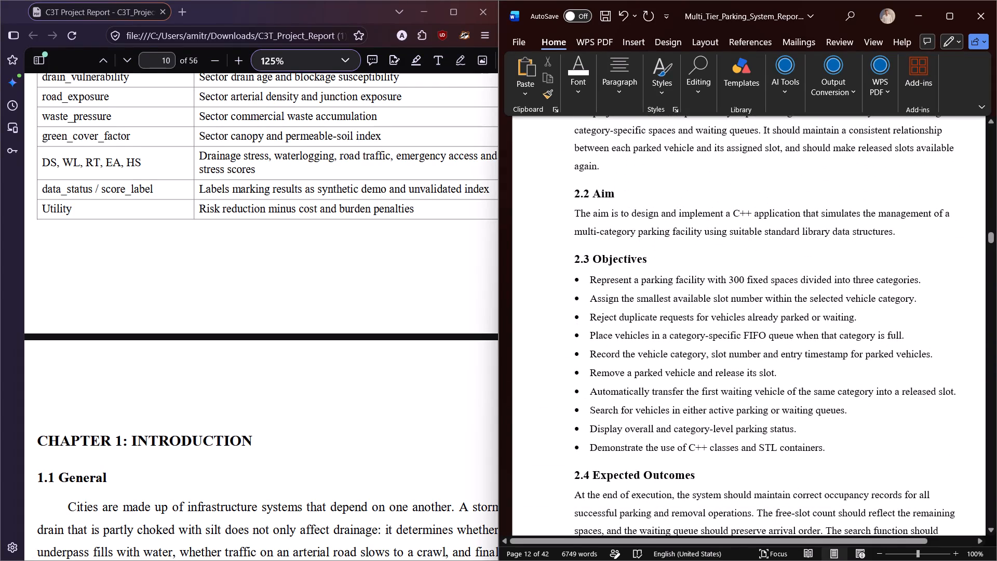
{"action": "scroll", "coordinate": [638, 340], "scroll_direction": "down", "scroll_amount": 4}
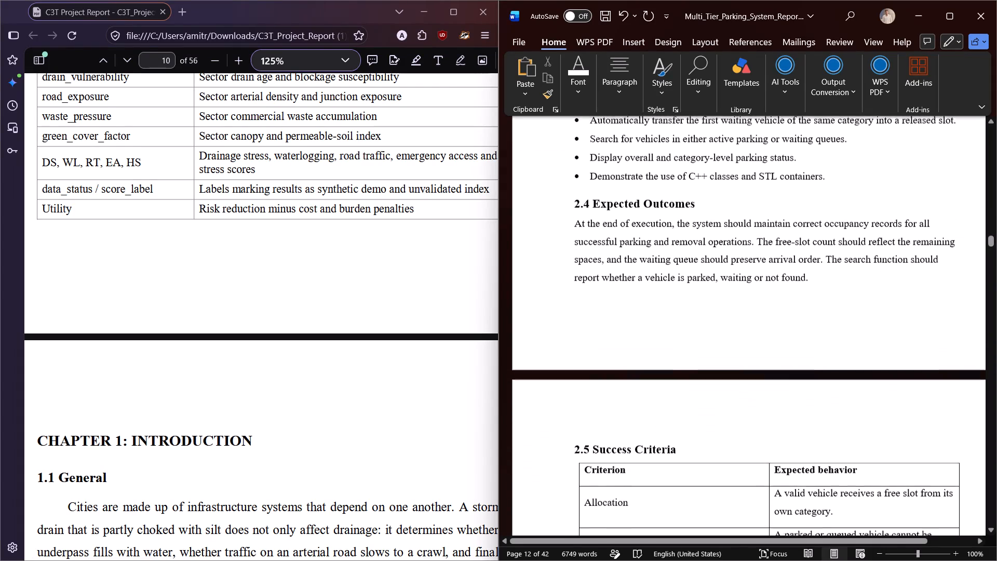
{"action": "scroll", "coordinate": [638, 340], "scroll_direction": "down", "scroll_amount": 1}
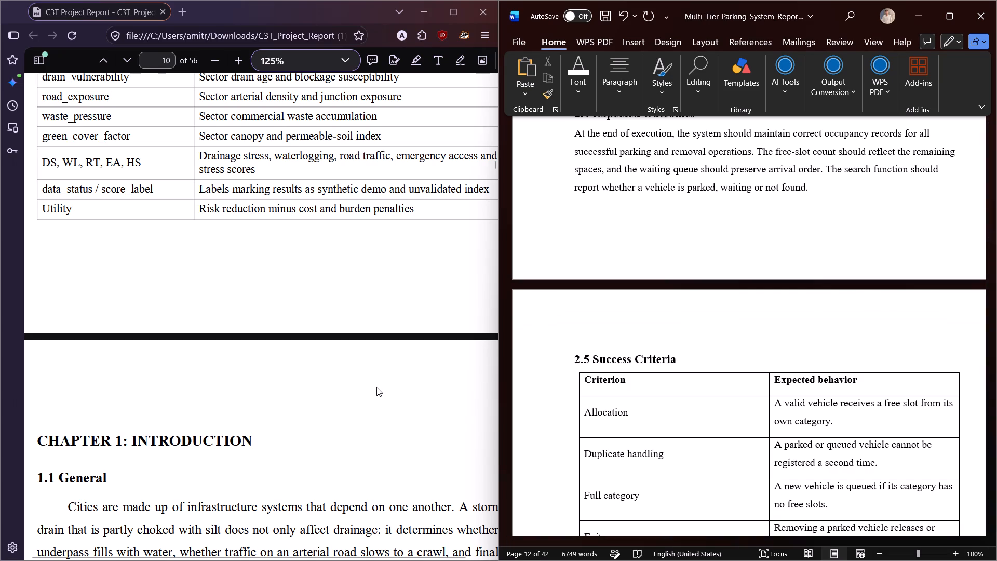
Examine the C3T report PDF's Chapter 1 body text, page number and continued chapter heading on the following page.
{"action": "scroll", "coordinate": [376, 387], "scroll_direction": "down", "scroll_amount": 8}
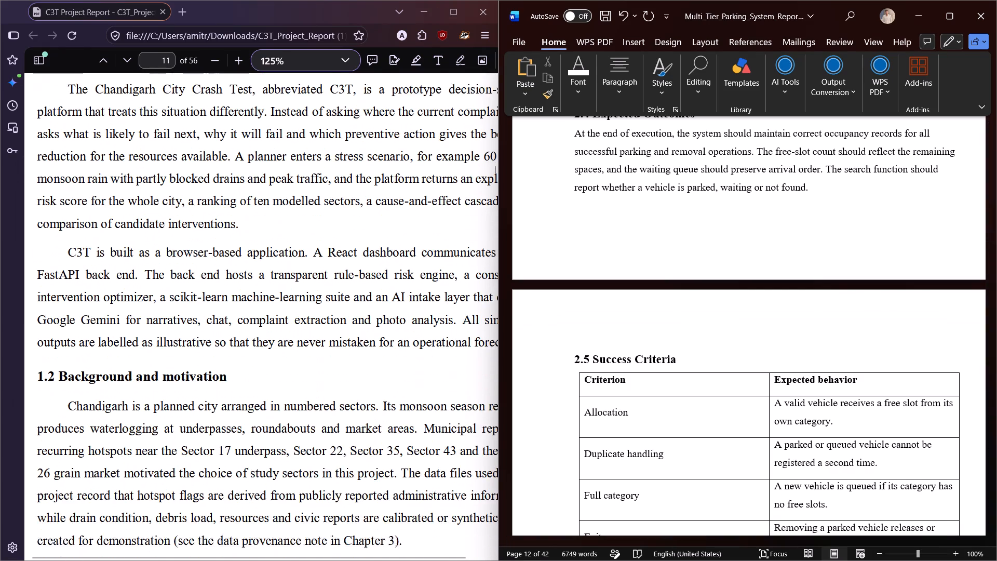
{"action": "scroll", "coordinate": [376, 387], "scroll_direction": "down", "scroll_amount": 5}
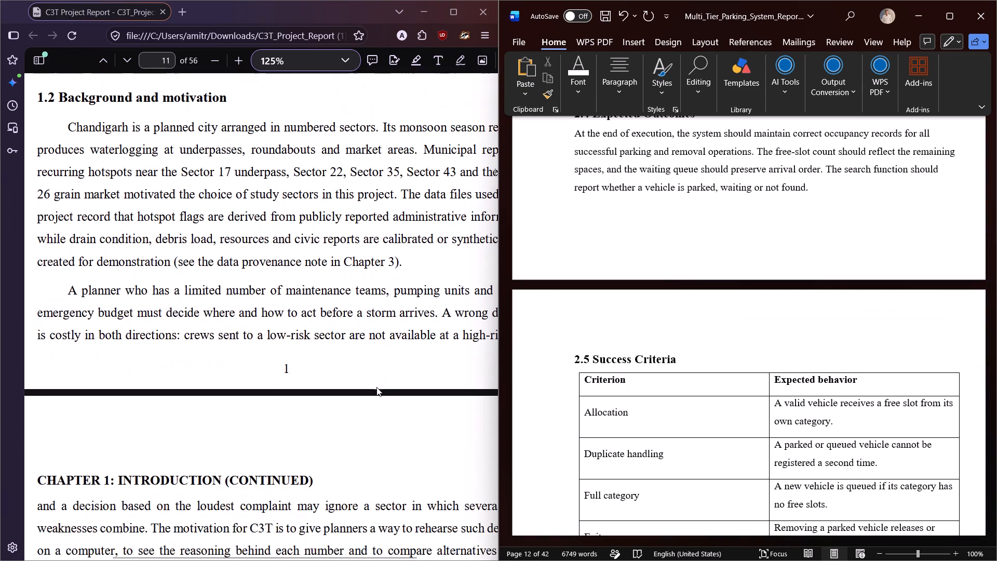
Review Chapter 3: Background and Technology in the parking report, including how the STL component table runs across pages.
{"action": "scroll", "coordinate": [621, 377], "scroll_direction": "down", "scroll_amount": 4}
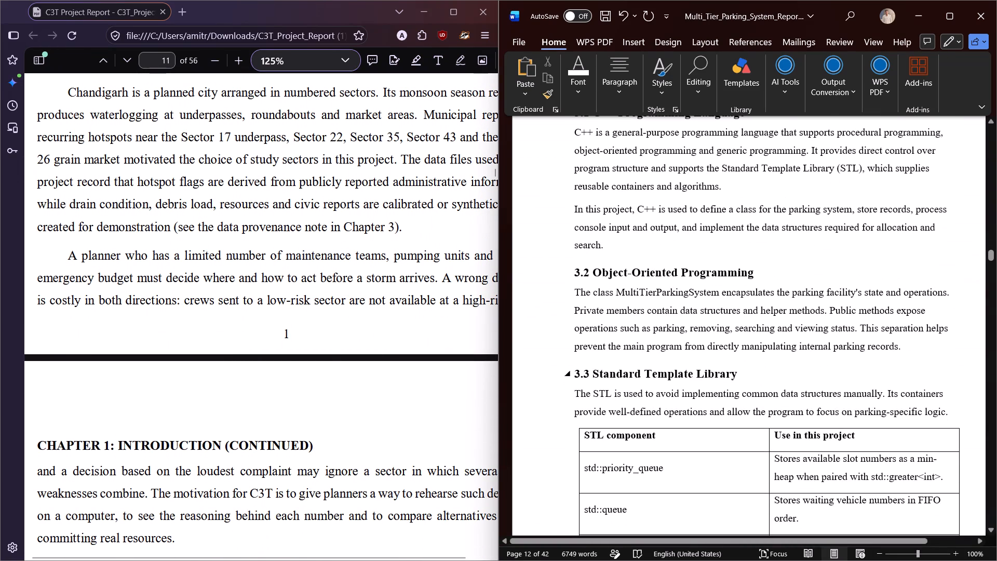
{"action": "scroll", "coordinate": [621, 377], "scroll_direction": "down", "scroll_amount": 2}
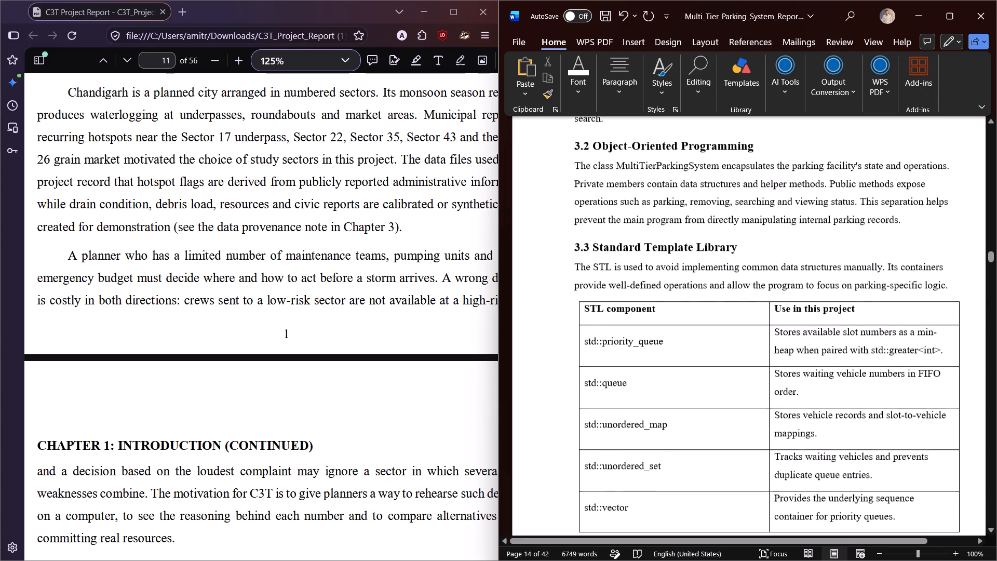
{"action": "scroll", "coordinate": [621, 377], "scroll_direction": "down", "scroll_amount": 3}
{"action": "scroll", "coordinate": [622, 365], "scroll_direction": "up", "scroll_amount": 1}
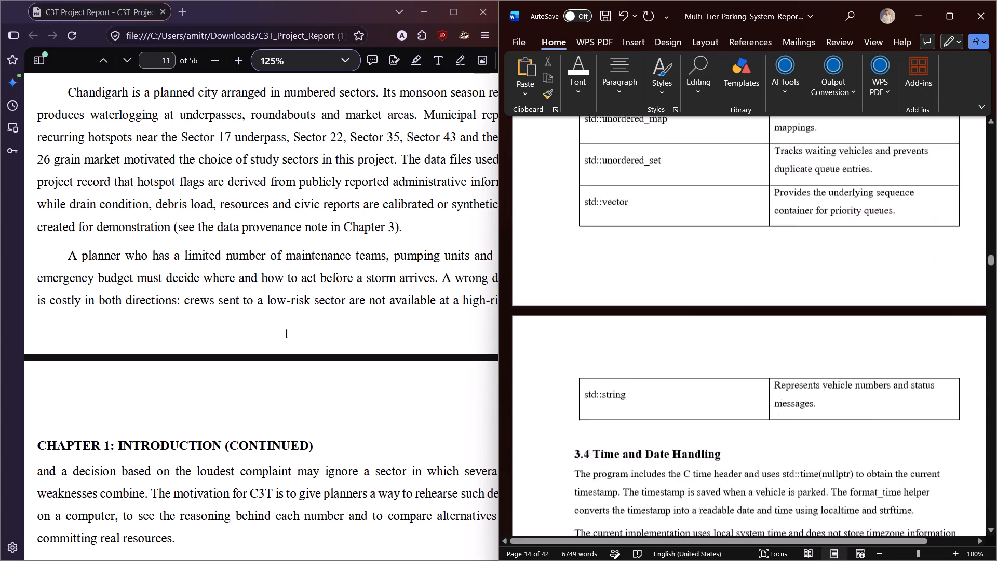
{"action": "scroll", "coordinate": [622, 365], "scroll_direction": "up", "scroll_amount": 5}
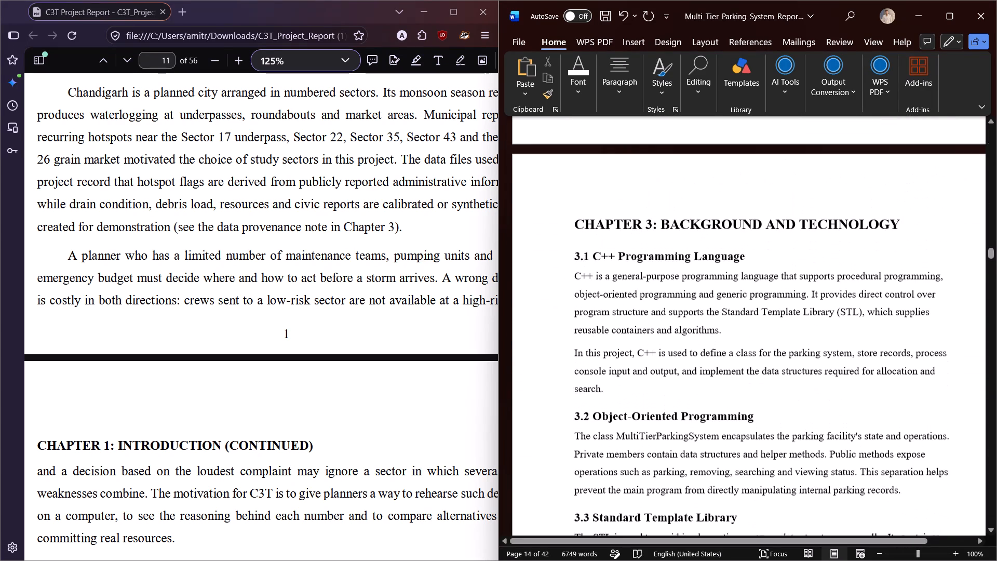
Resize the STL component table in section 3.3 to make it slightly narrower.
{"action": "scroll", "coordinate": [622, 365], "scroll_direction": "down", "scroll_amount": 5}
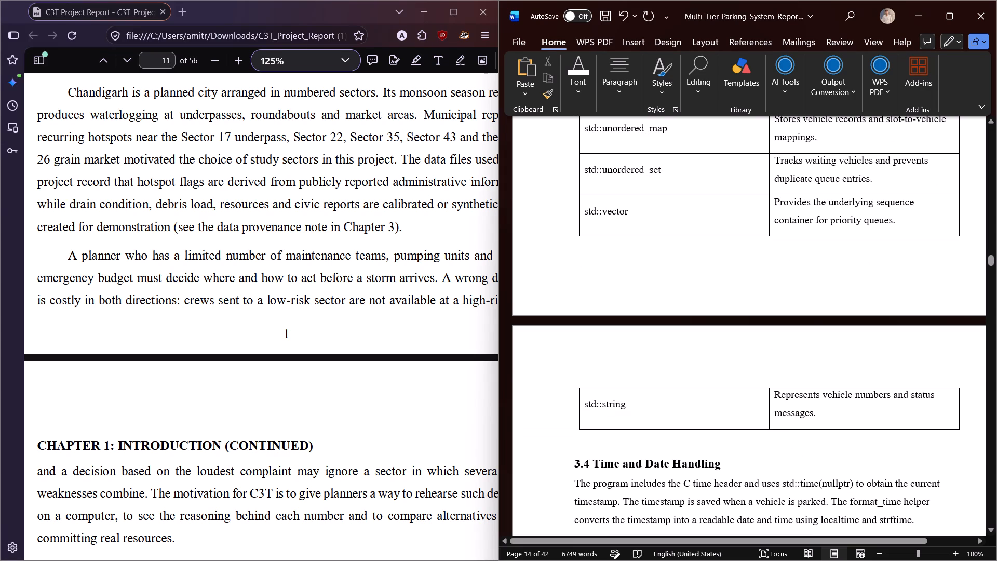
{"action": "left_click", "coordinate": [946, 425]}
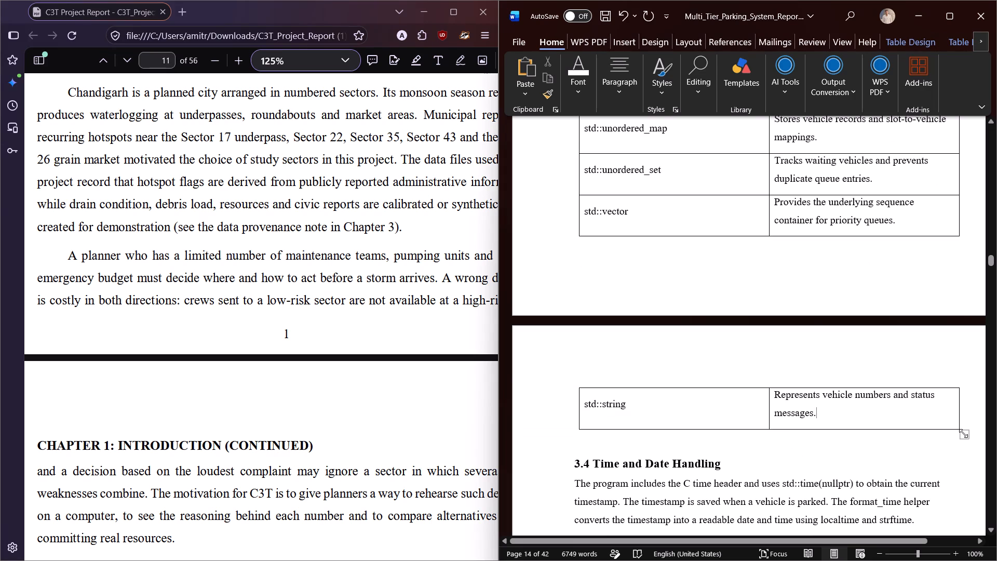
{"action": "left_click_drag", "start_coordinate": [966, 435], "coordinate": [944, 276]}
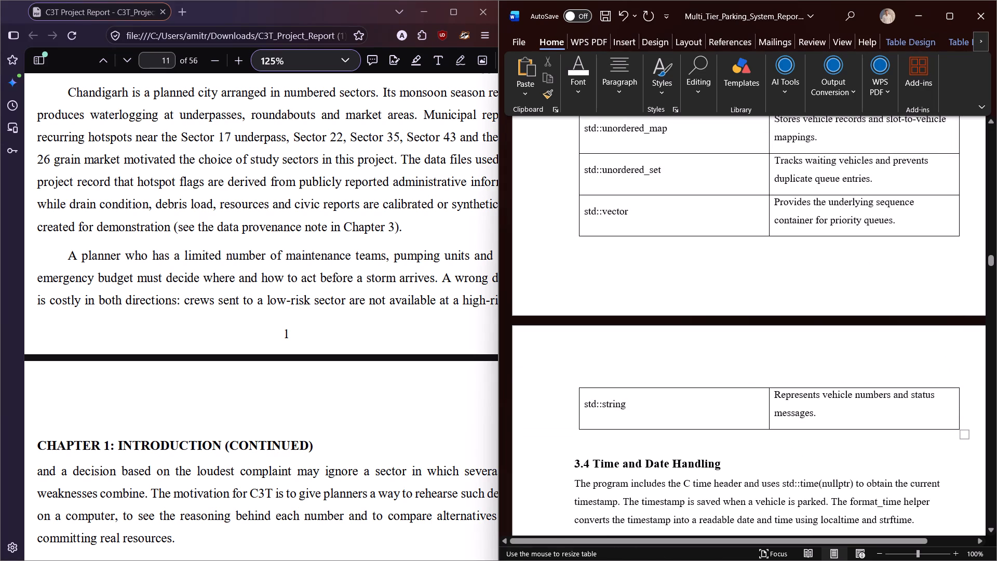
{"action": "left_click_drag", "start_coordinate": [944, 276], "coordinate": [956, 219]}
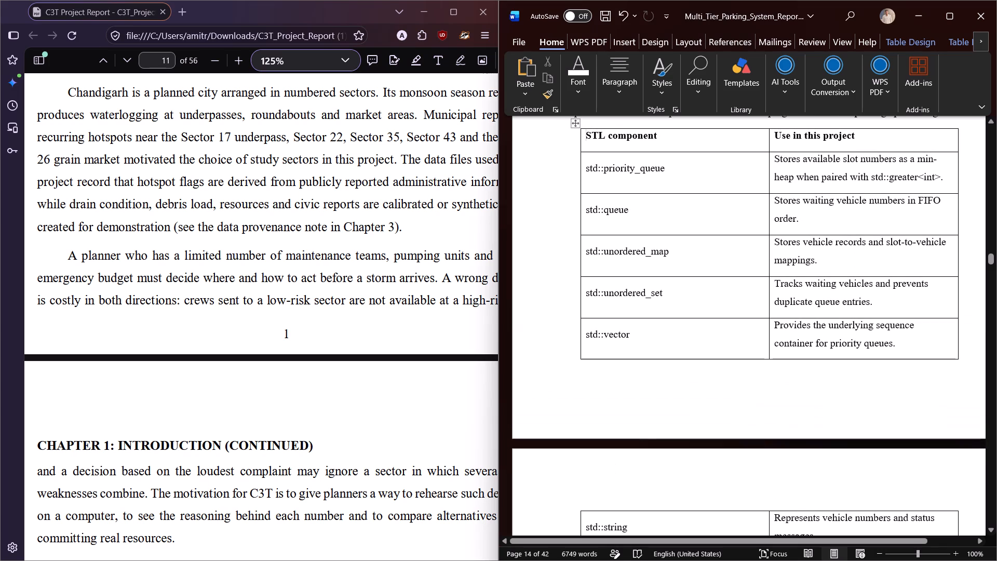
{"action": "scroll", "coordinate": [954, 368], "scroll_direction": "up", "scroll_amount": 1}
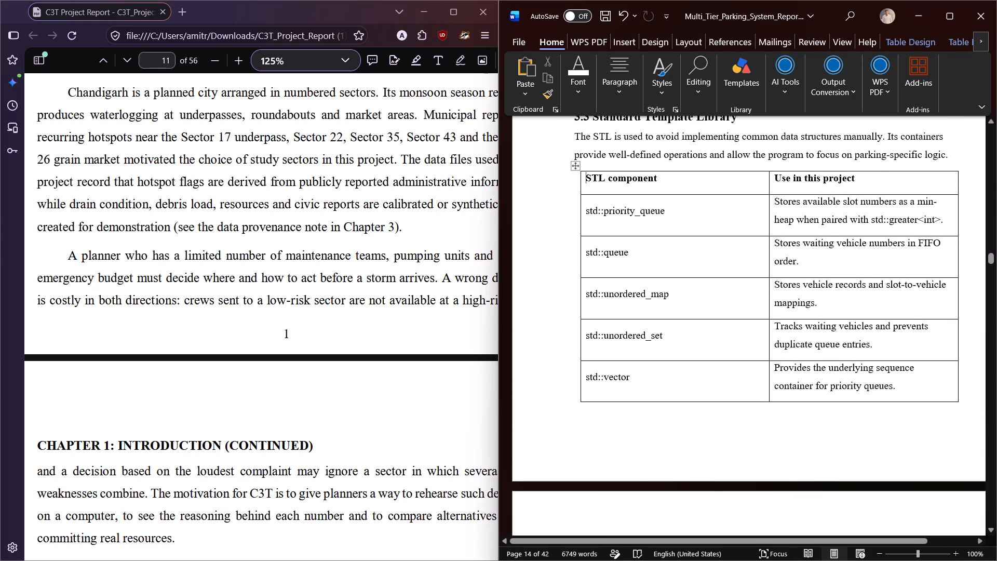
{"action": "scroll", "coordinate": [692, 322], "scroll_direction": "down", "scroll_amount": 2}
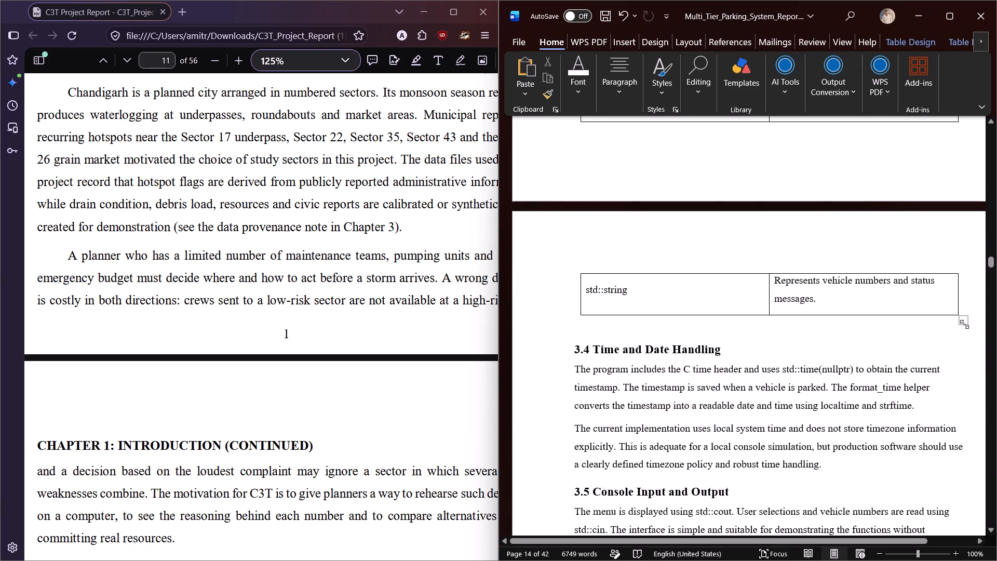
{"action": "left_click_drag", "start_coordinate": [964, 324], "coordinate": [934, 146]}
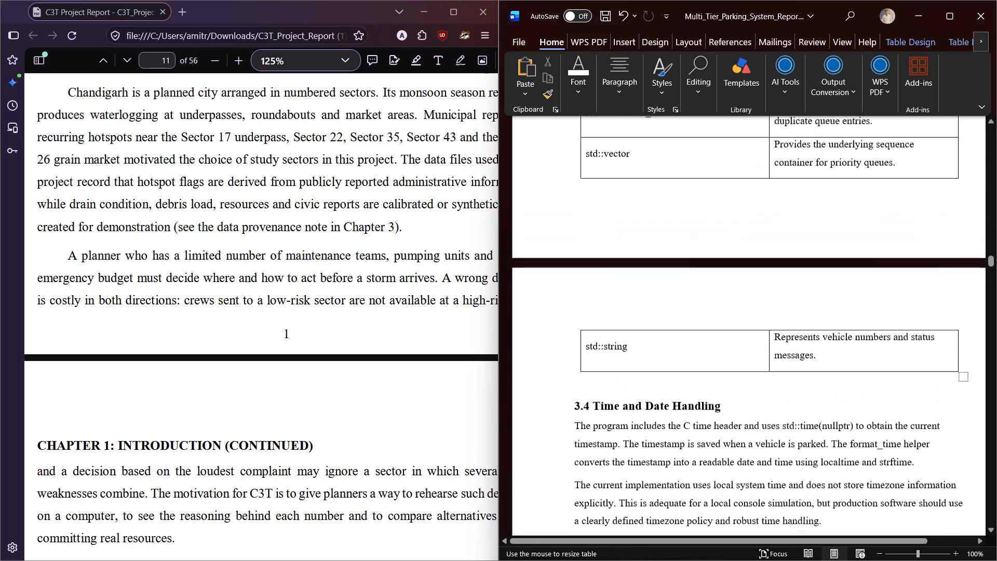
{"action": "left_click_drag", "start_coordinate": [934, 146], "coordinate": [947, 291]}
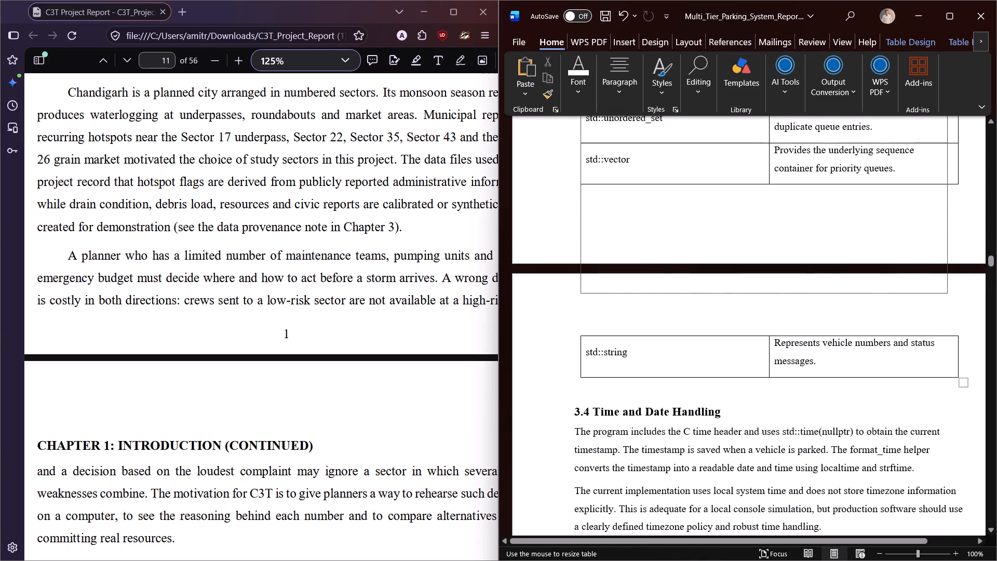
{"action": "left_click_drag", "start_coordinate": [947, 291], "coordinate": [953, 227]}
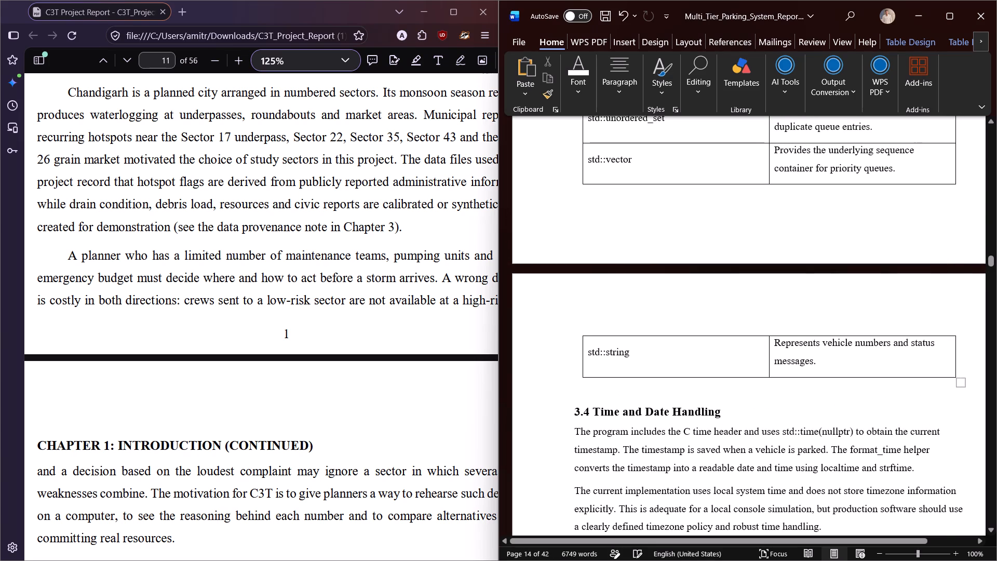
Check the page flow around the resized STL component table and through 3.6 Development and Execution Environment.
{"action": "scroll", "coordinate": [951, 301], "scroll_direction": "down", "scroll_amount": 1}
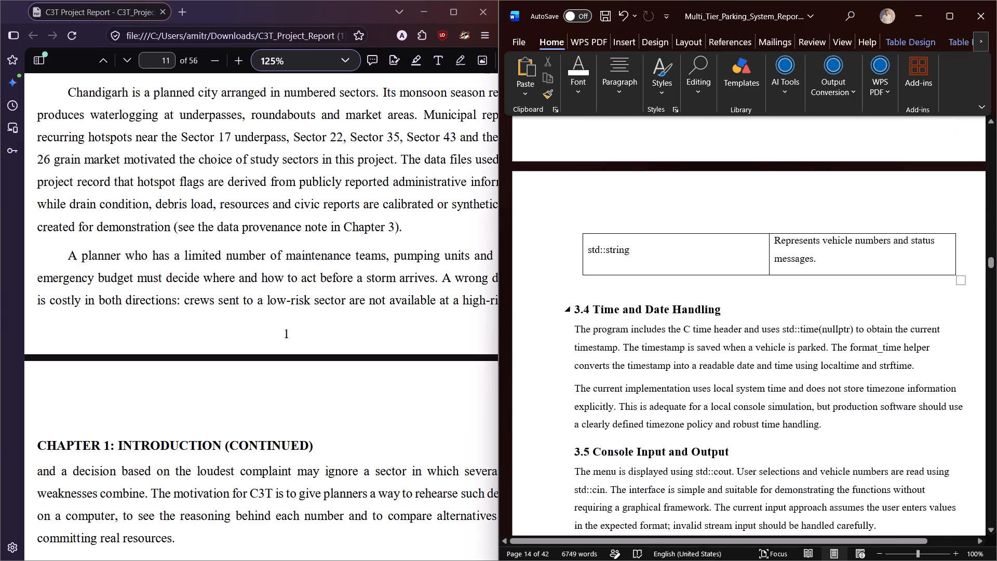
{"action": "scroll", "coordinate": [951, 301], "scroll_direction": "up", "scroll_amount": 2}
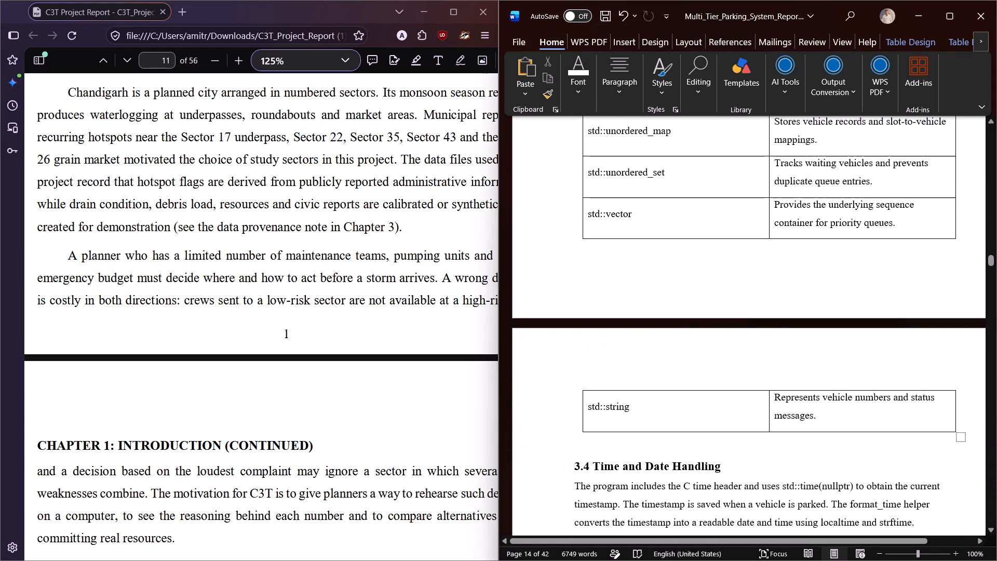
{"action": "scroll", "coordinate": [951, 301], "scroll_direction": "down", "scroll_amount": 3}
{"action": "scroll", "coordinate": [951, 301], "scroll_direction": "up", "scroll_amount": 1}
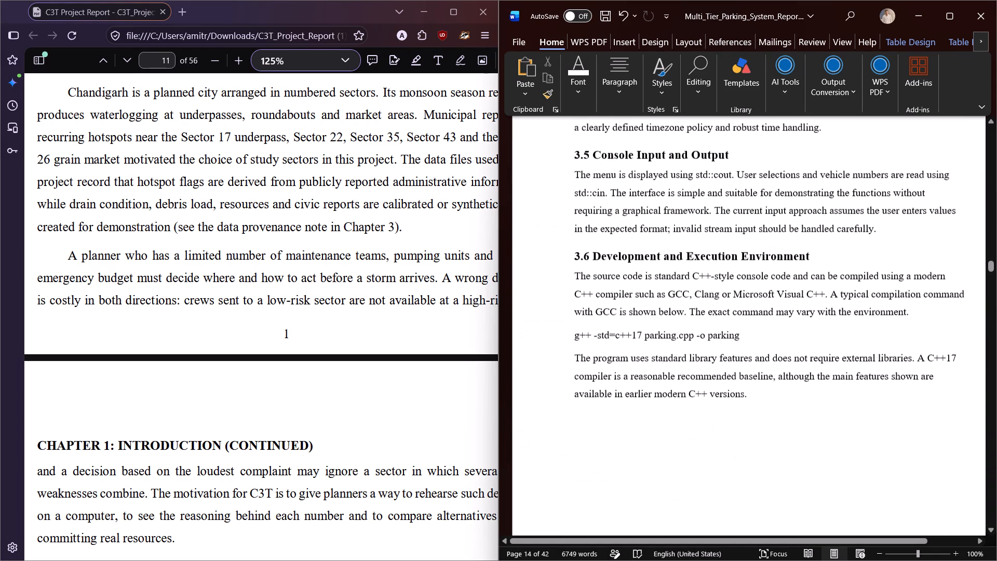
{"action": "scroll", "coordinate": [951, 301], "scroll_direction": "up", "scroll_amount": 2}
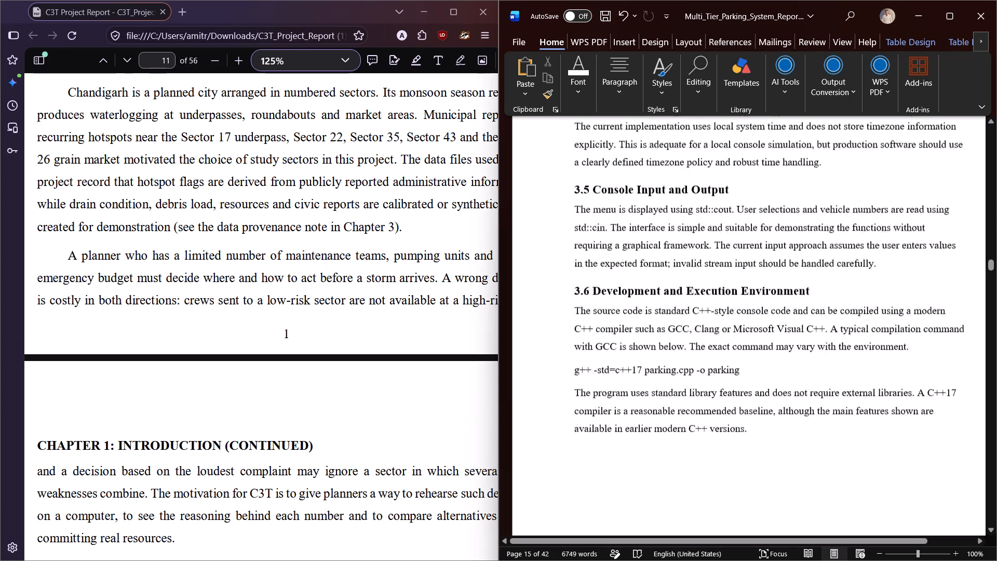
{"action": "scroll", "coordinate": [951, 301], "scroll_direction": "up", "scroll_amount": 3}
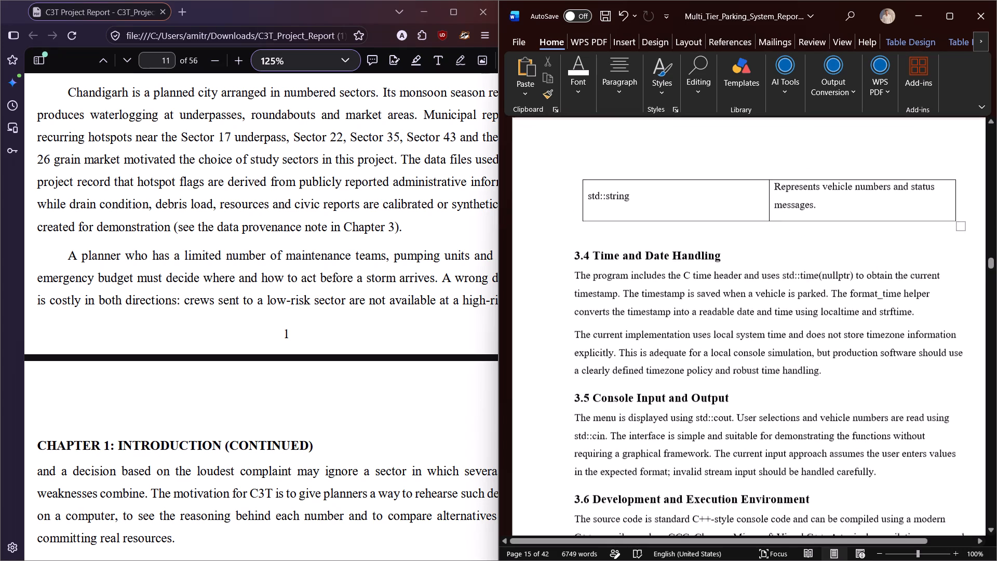
{"action": "scroll", "coordinate": [951, 301], "scroll_direction": "up", "scroll_amount": 3}
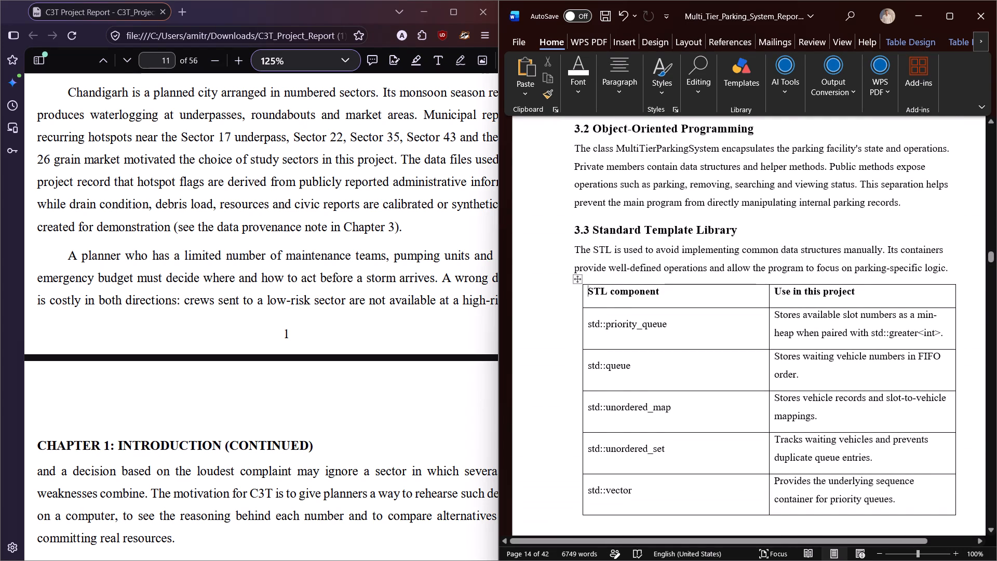
Recheck the page breaks and tables from 2.4 Expected Outcomes through the end of Chapter 3.
{"action": "scroll", "coordinate": [951, 301], "scroll_direction": "up", "scroll_amount": 4}
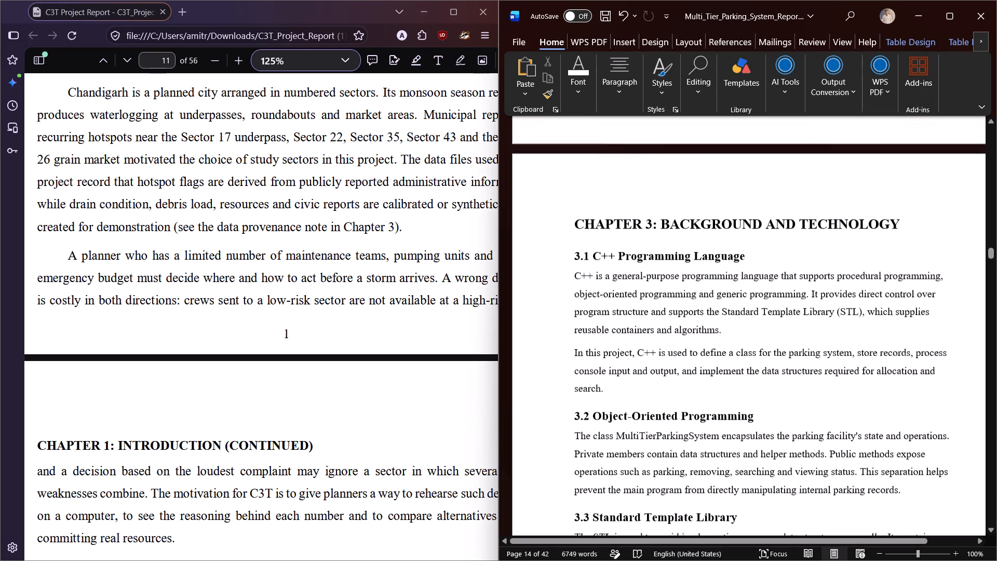
{"action": "scroll", "coordinate": [951, 301], "scroll_direction": "up", "scroll_amount": 2}
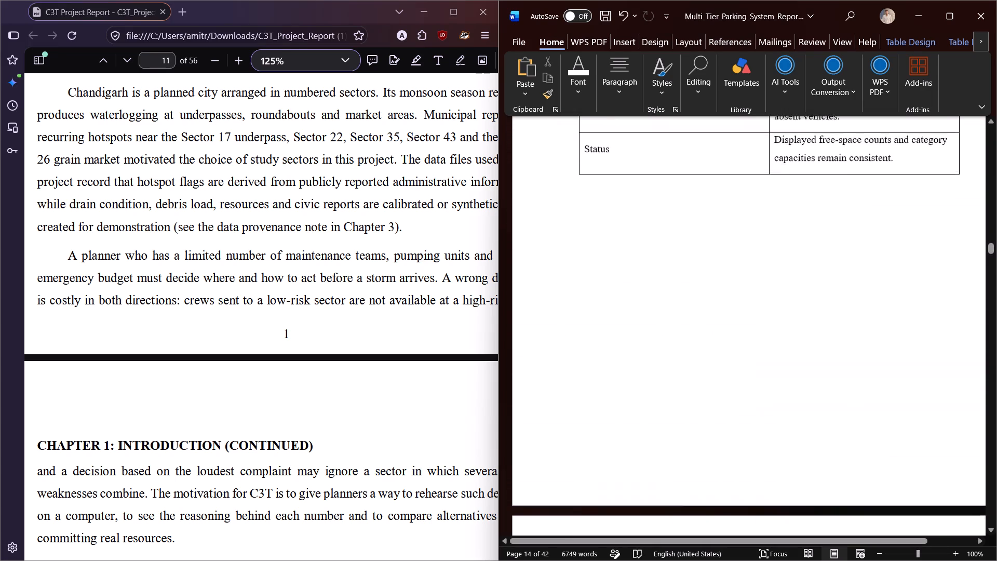
{"action": "scroll", "coordinate": [951, 301], "scroll_direction": "up", "scroll_amount": 4}
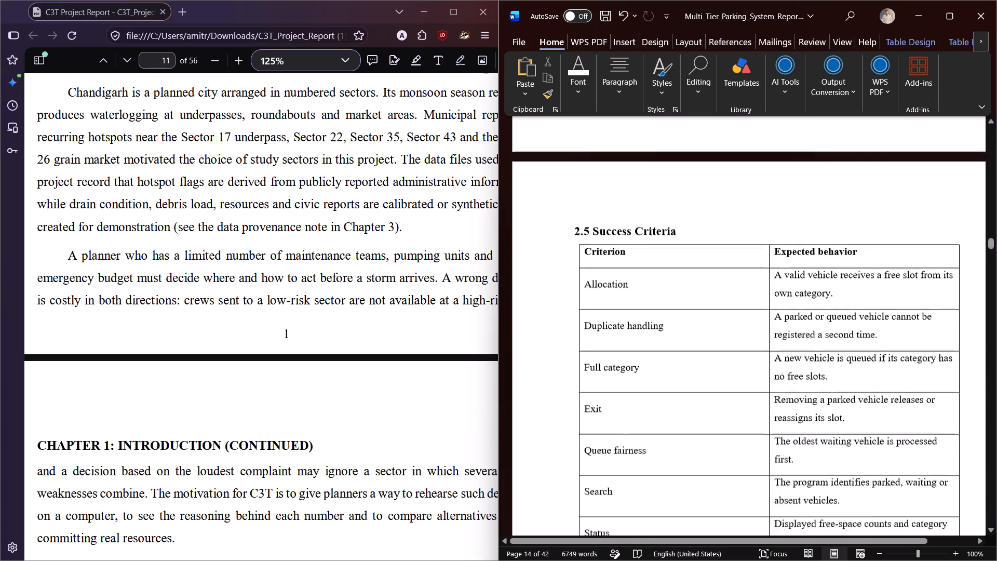
{"action": "scroll", "coordinate": [951, 301], "scroll_direction": "up", "scroll_amount": 2}
{"action": "scroll", "coordinate": [951, 301], "scroll_direction": "down", "scroll_amount": 1}
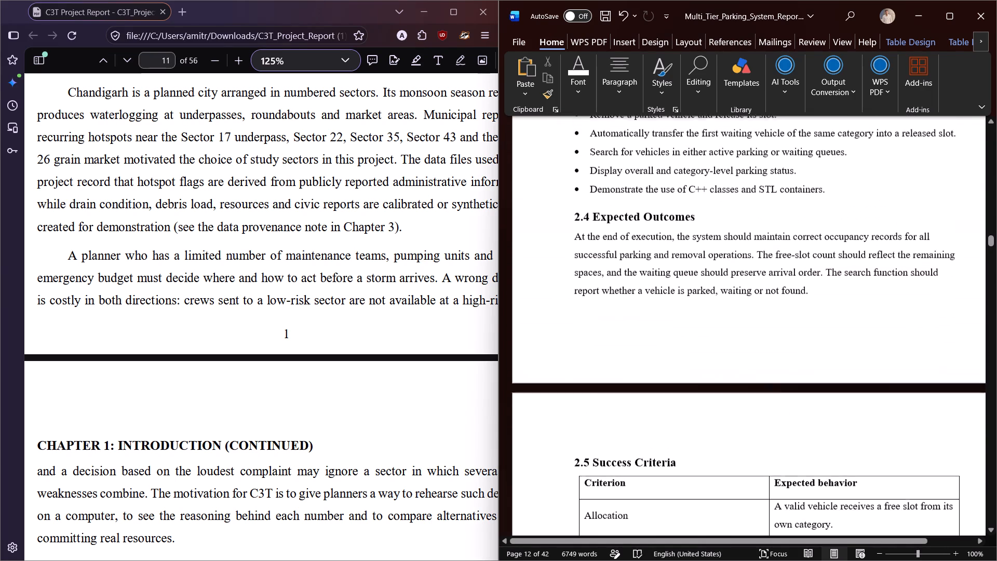
{"action": "scroll", "coordinate": [951, 301], "scroll_direction": "down", "scroll_amount": 5}
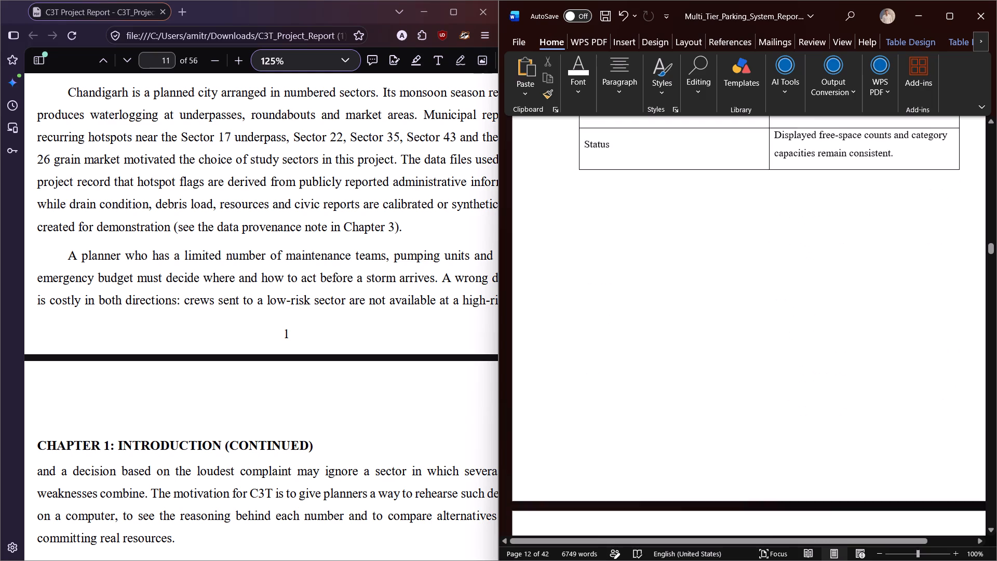
{"action": "scroll", "coordinate": [951, 301], "scroll_direction": "down", "scroll_amount": 5}
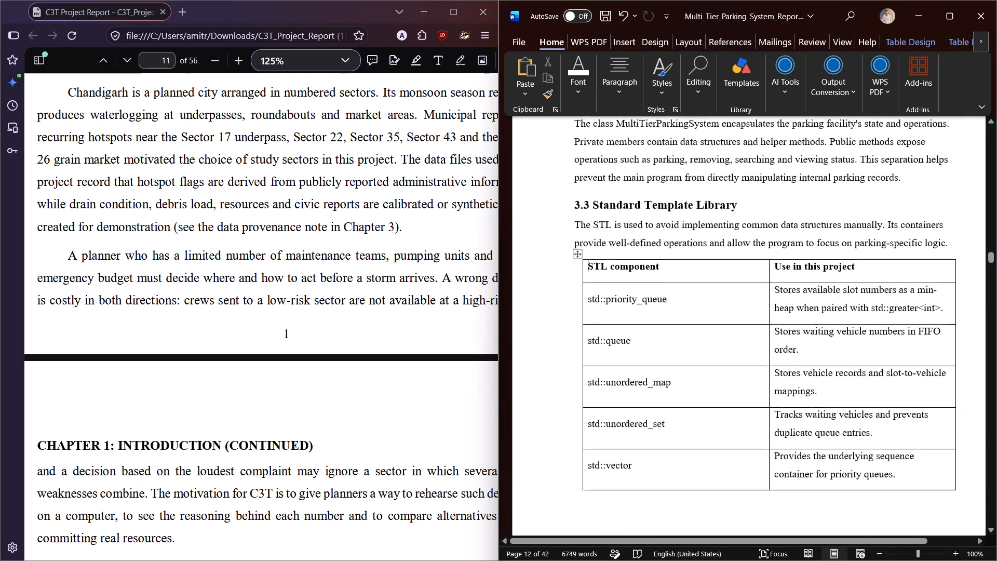
{"action": "scroll", "coordinate": [951, 301], "scroll_direction": "down", "scroll_amount": 2}
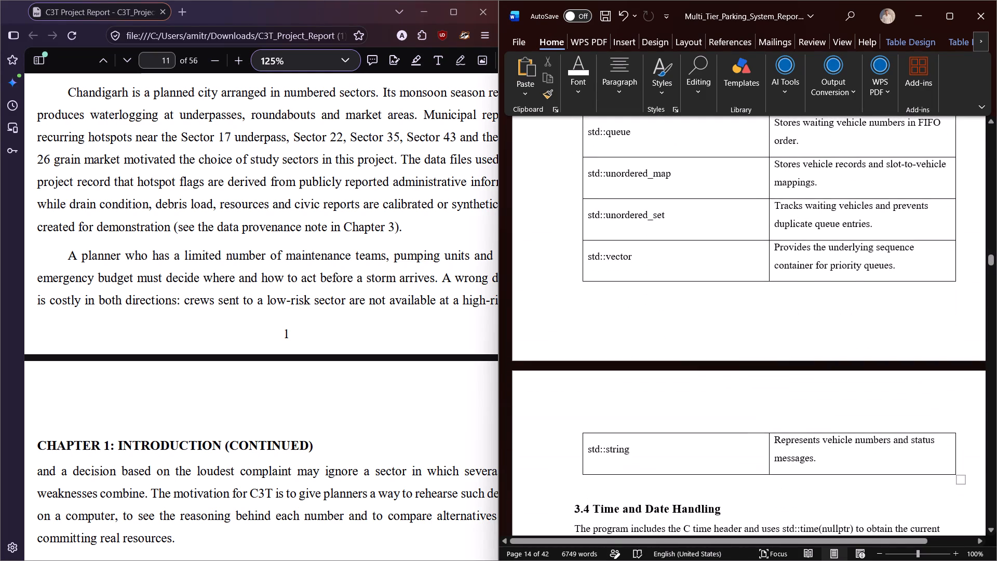
{"action": "scroll", "coordinate": [951, 301], "scroll_direction": "down", "scroll_amount": 4}
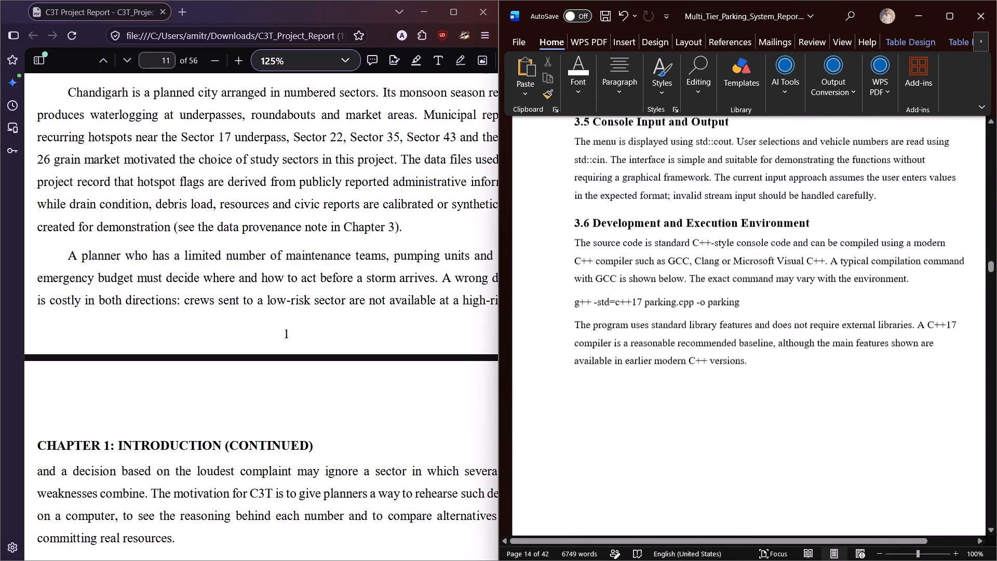
{"action": "scroll", "coordinate": [951, 301], "scroll_direction": "down", "scroll_amount": 2}
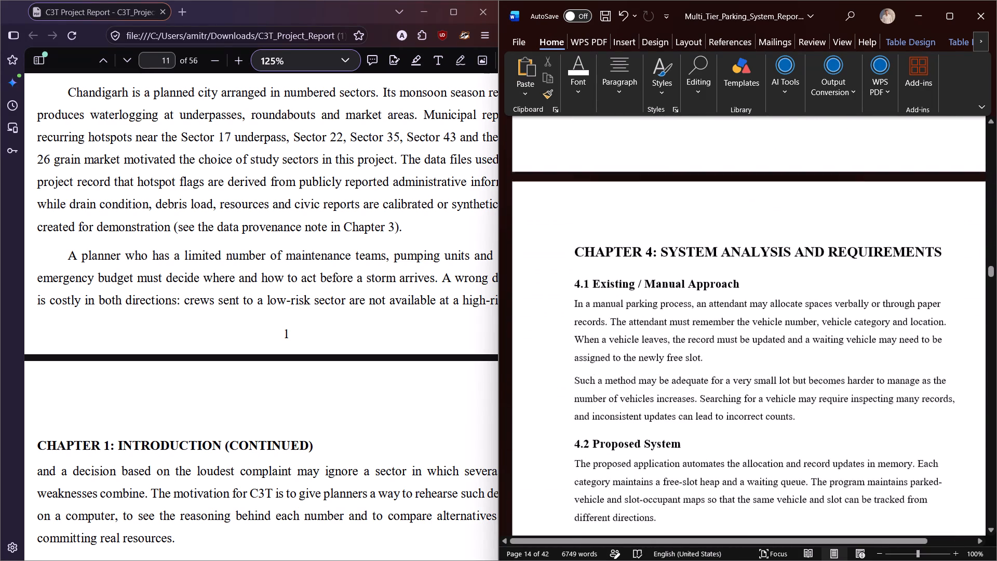
Examine Chapter 4's opening sections and how the 4.3 Functional Requirements table runs across pages.
{"action": "scroll", "coordinate": [951, 301], "scroll_direction": "down", "scroll_amount": 4}
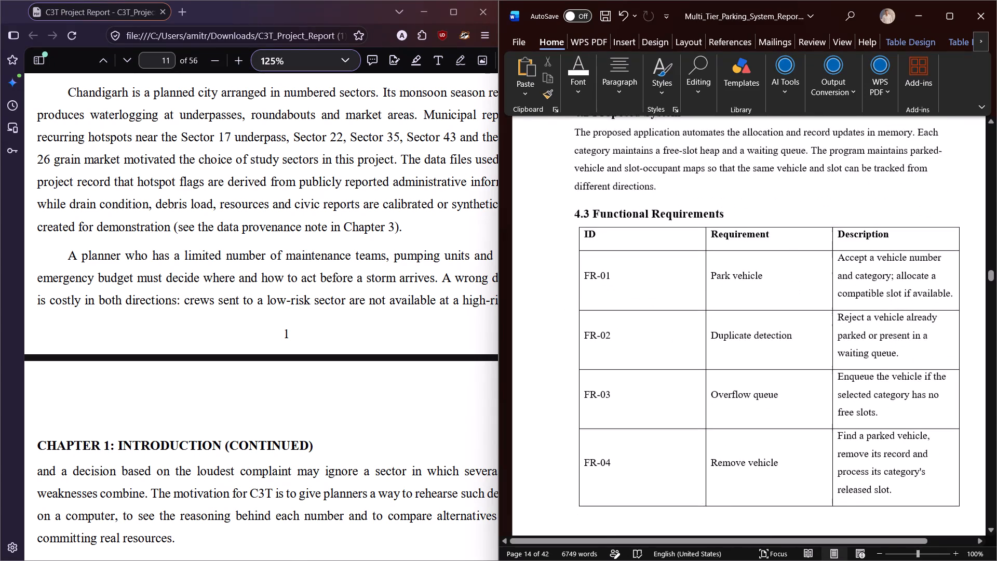
{"action": "scroll", "coordinate": [951, 301], "scroll_direction": "down", "scroll_amount": 2}
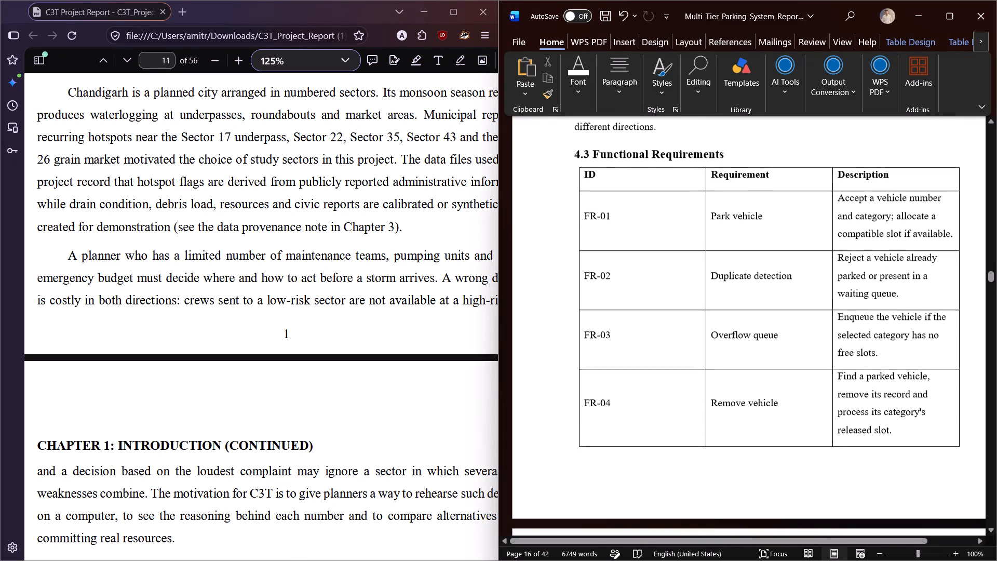
{"action": "scroll", "coordinate": [951, 301], "scroll_direction": "down", "scroll_amount": 1}
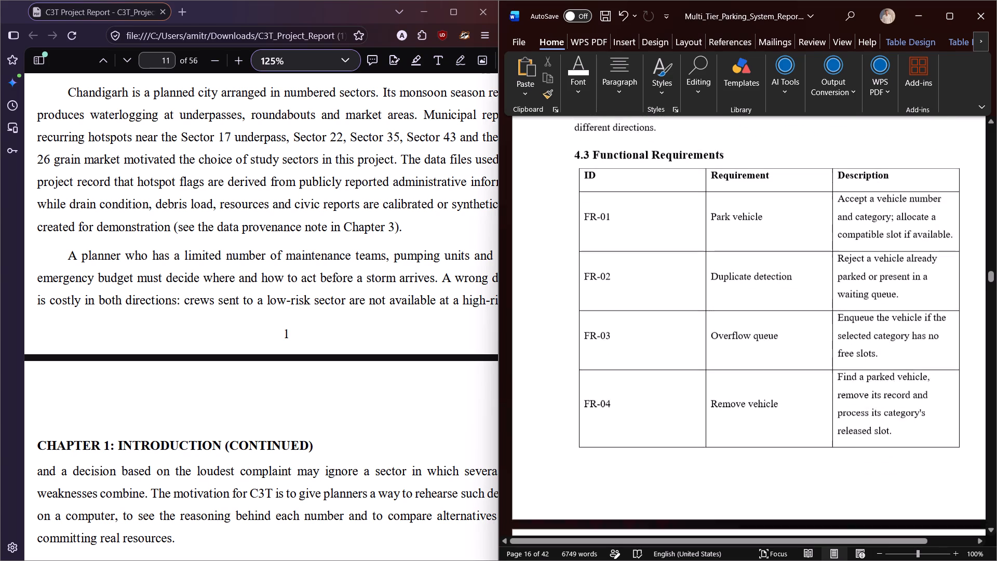
{"action": "scroll", "coordinate": [951, 301], "scroll_direction": "down", "scroll_amount": 5}
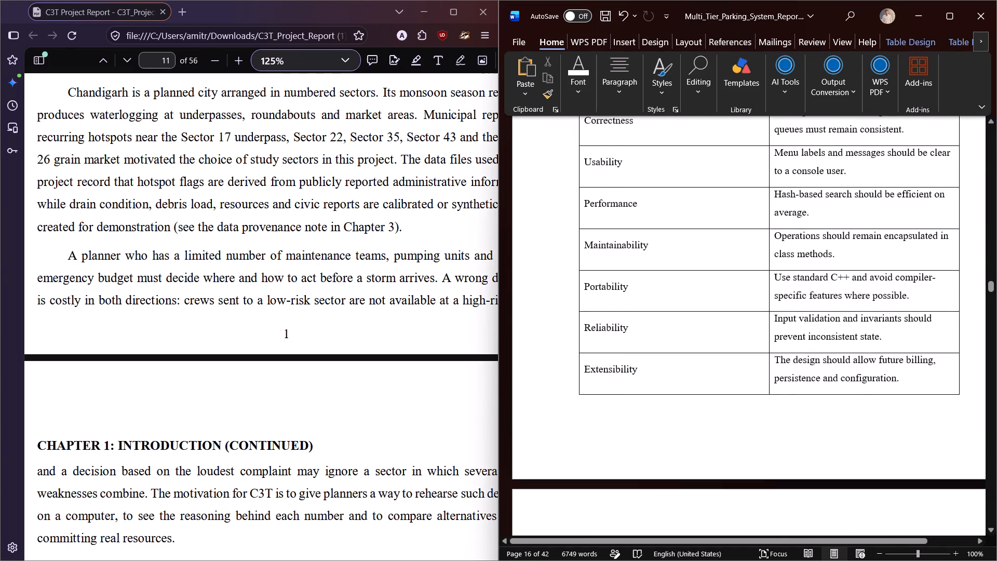
{"action": "scroll", "coordinate": [951, 301], "scroll_direction": "up", "scroll_amount": 7}
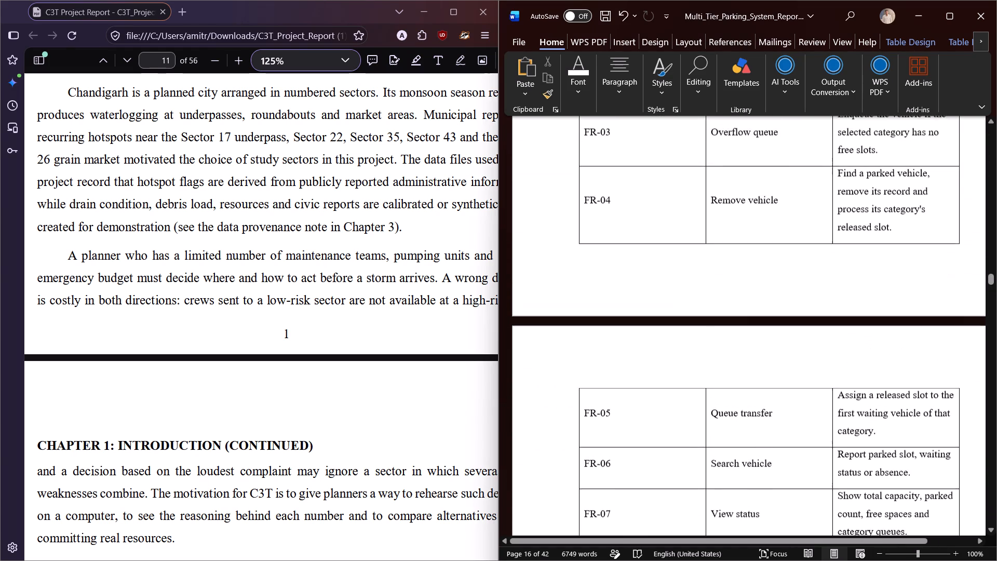
{"action": "scroll", "coordinate": [951, 301], "scroll_direction": "down", "scroll_amount": 2}
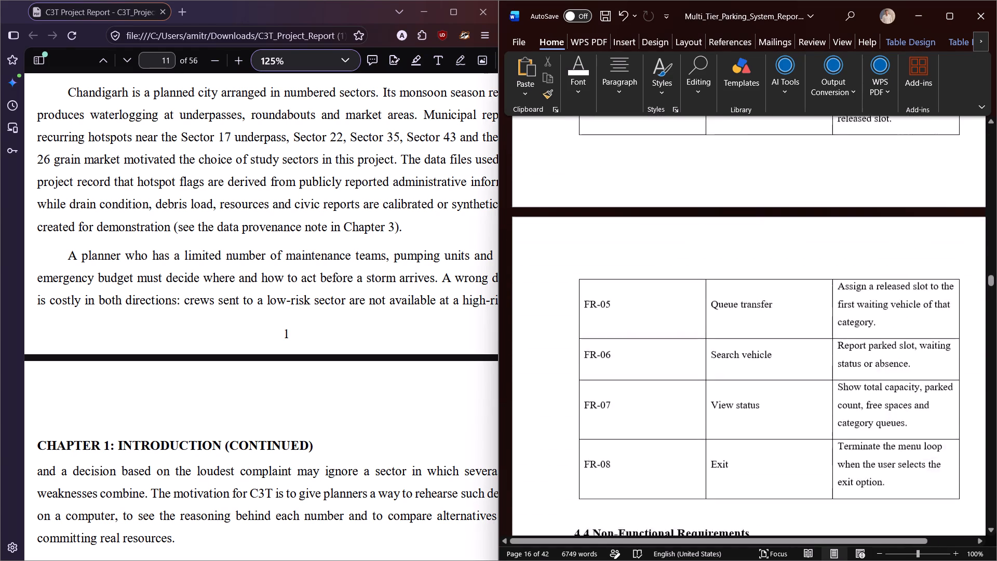
Review the rest of Chapter 4, including the parking capacity table, Figure 4.1 and 4.6 Assumptions and Constraints.
{"action": "scroll", "coordinate": [951, 301], "scroll_direction": "down", "scroll_amount": 6}
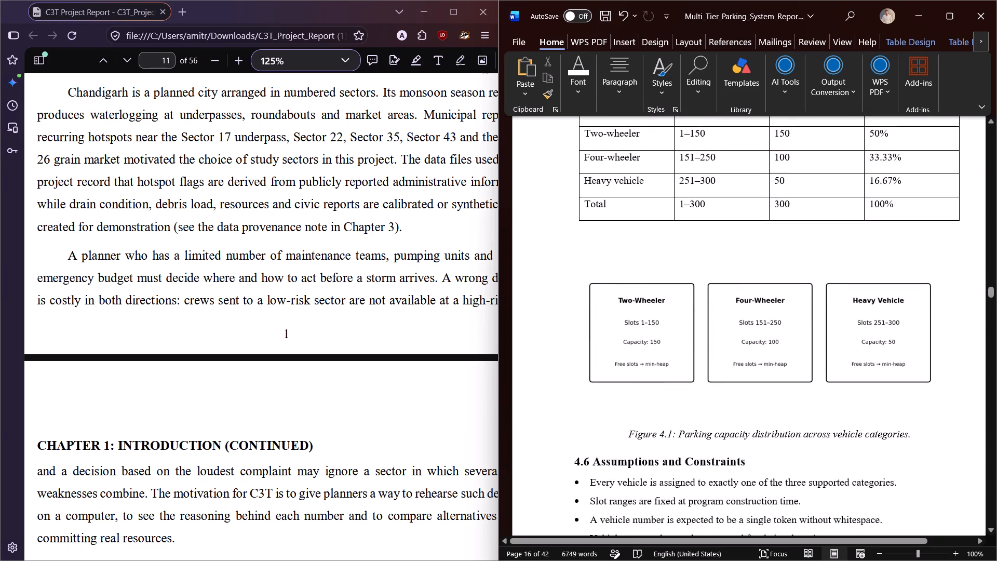
{"action": "scroll", "coordinate": [951, 301], "scroll_direction": "down", "scroll_amount": 2}
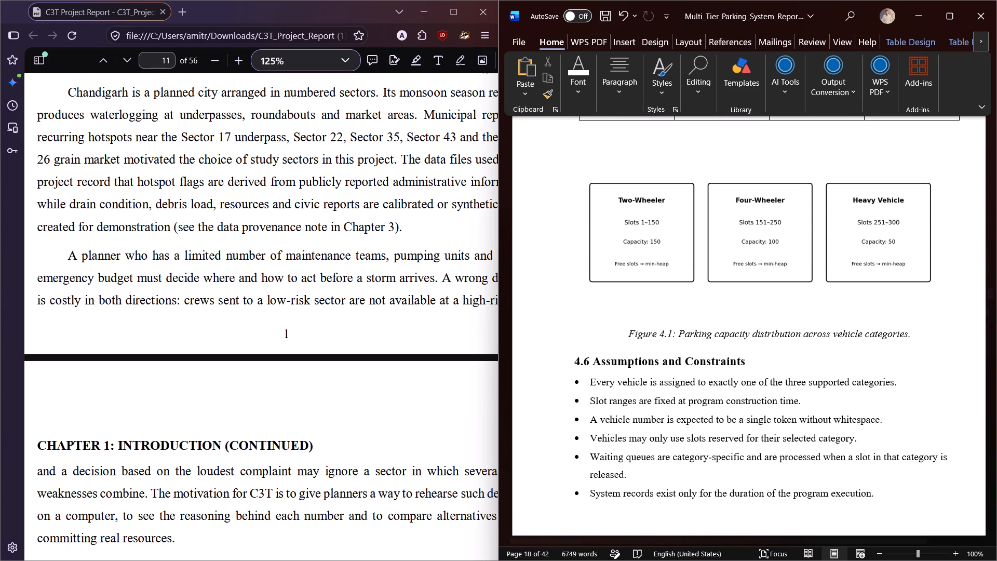
{"action": "scroll", "coordinate": [951, 301], "scroll_direction": "down", "scroll_amount": 1}
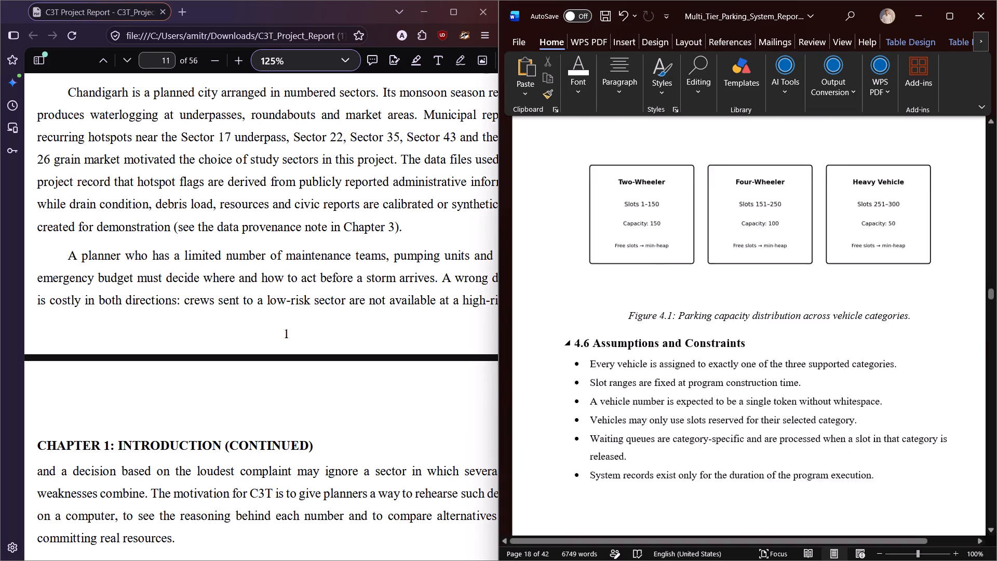
{"action": "scroll", "coordinate": [951, 301], "scroll_direction": "down", "scroll_amount": 2}
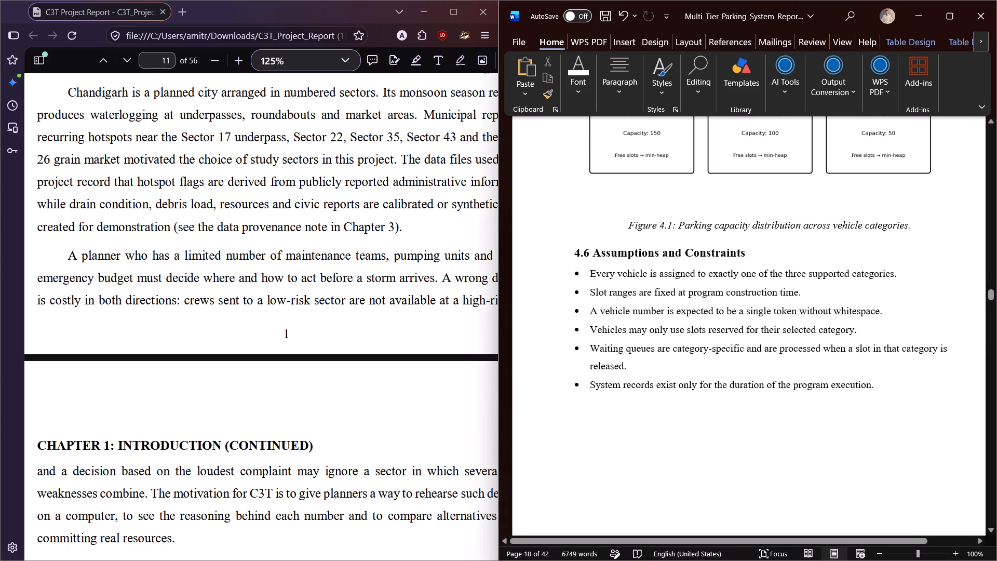
{"action": "right_click", "coordinate": [951, 301]}
{"action": "left_click", "coordinate": [739, 432]}
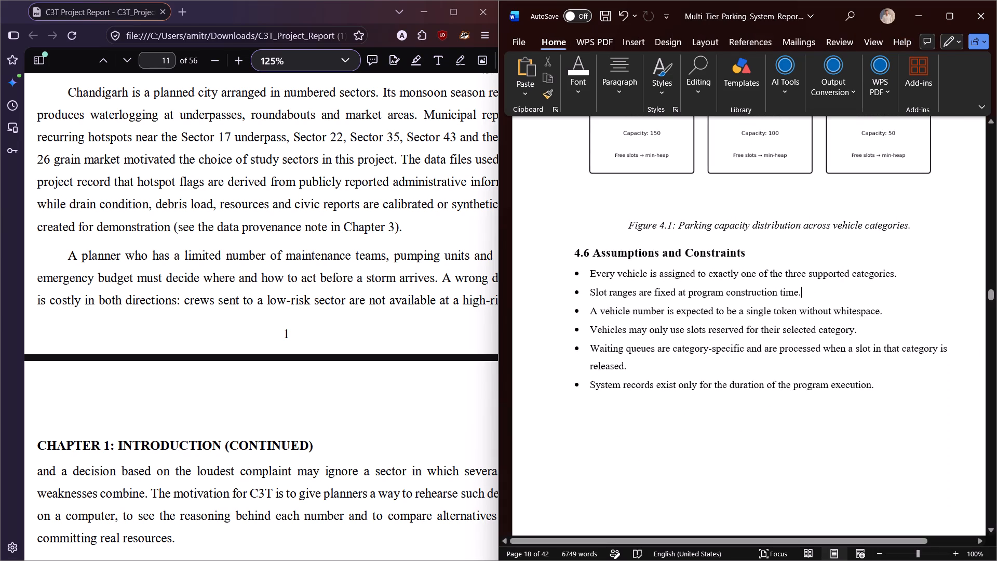
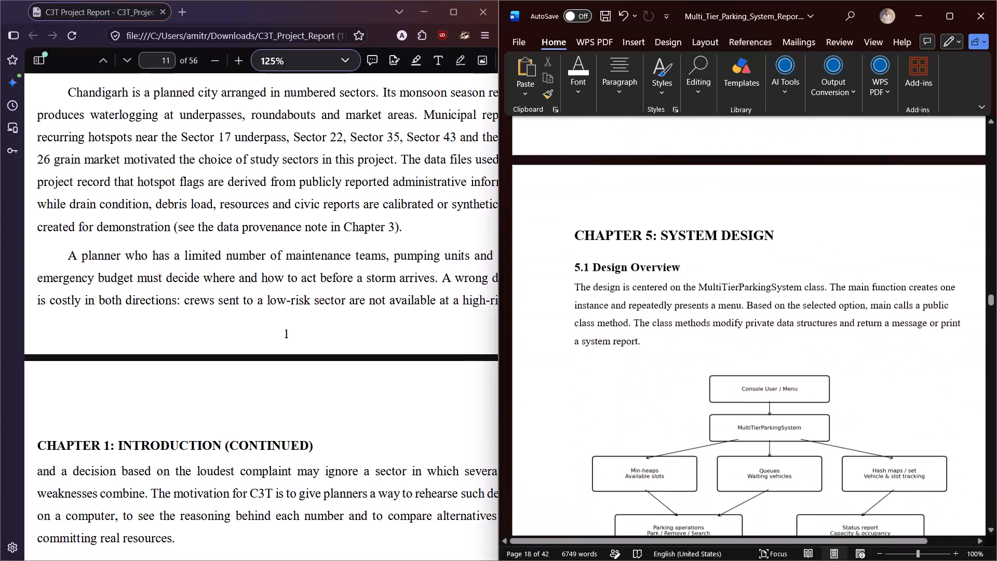
Review Chapter 5's page layout, including the class design table, both figures and the page break before Chapter 6.
{"action": "scroll", "coordinate": [739, 432], "scroll_direction": "down", "scroll_amount": 3}
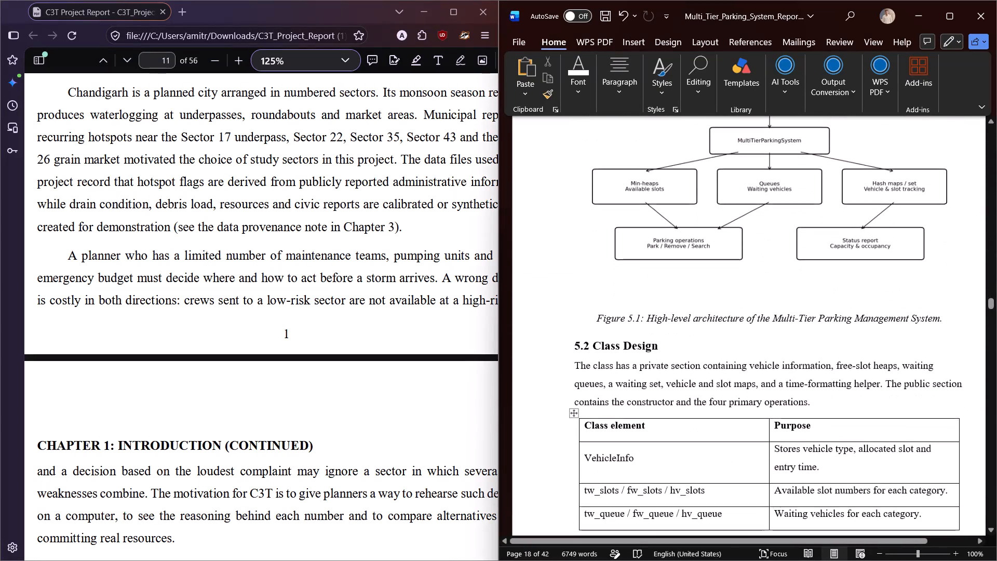
{"action": "scroll", "coordinate": [739, 432], "scroll_direction": "down", "scroll_amount": 6}
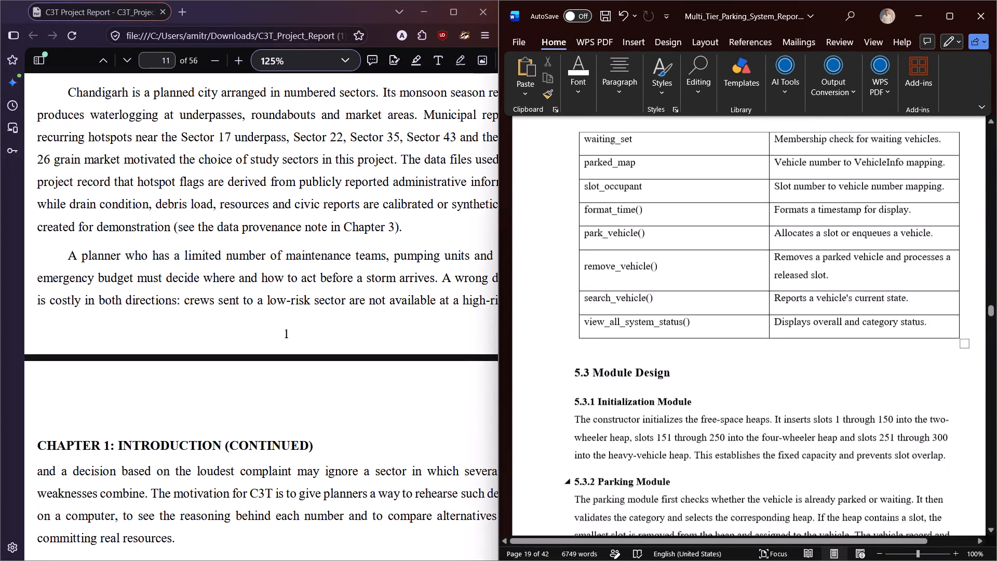
{"action": "scroll", "coordinate": [739, 432], "scroll_direction": "down", "scroll_amount": 4}
{"action": "scroll", "coordinate": [739, 432], "scroll_direction": "right", "scroll_amount": 1}
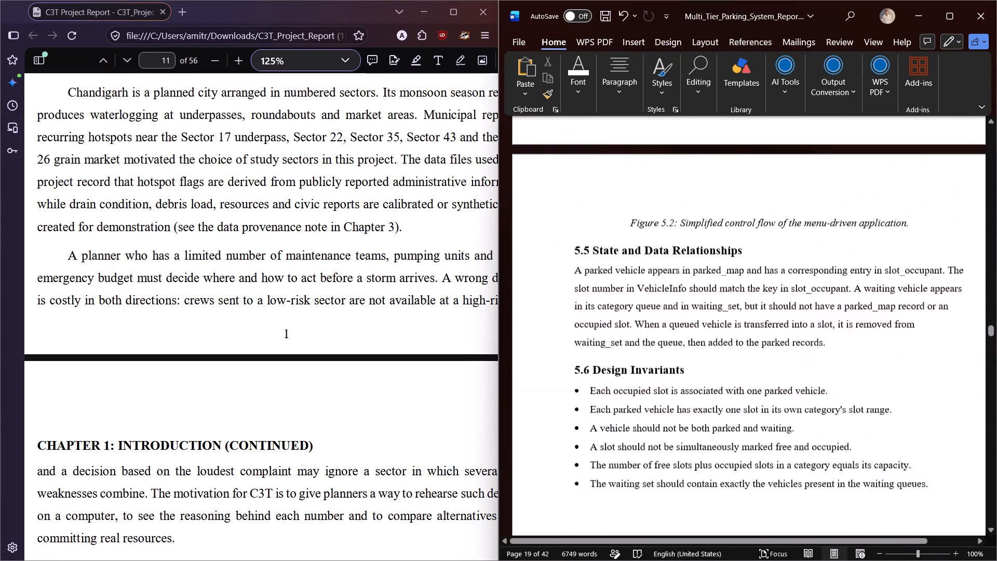
{"action": "scroll", "coordinate": [739, 432], "scroll_direction": "right", "scroll_amount": 2}
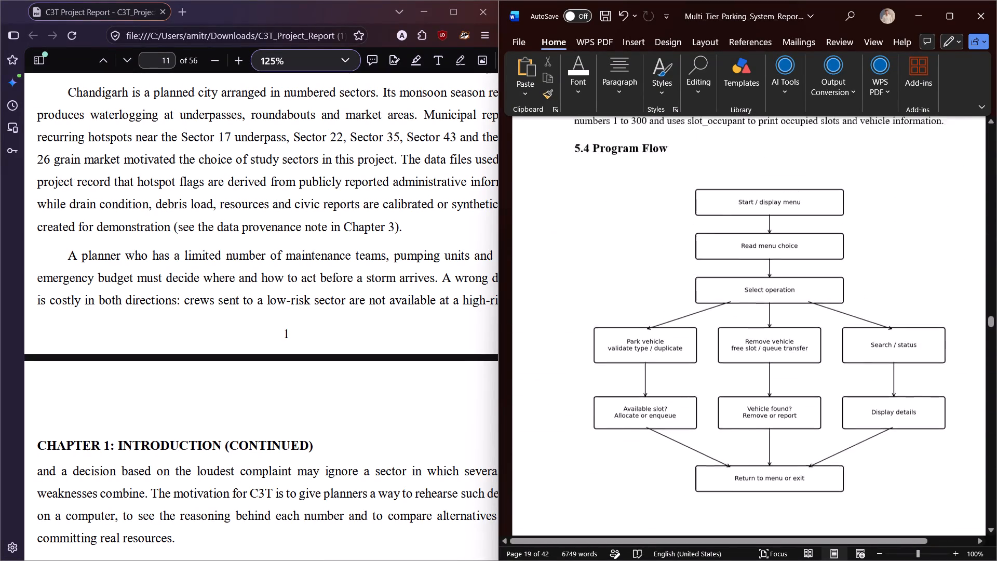
{"action": "scroll", "coordinate": [739, 432], "scroll_direction": "right", "scroll_amount": 1}
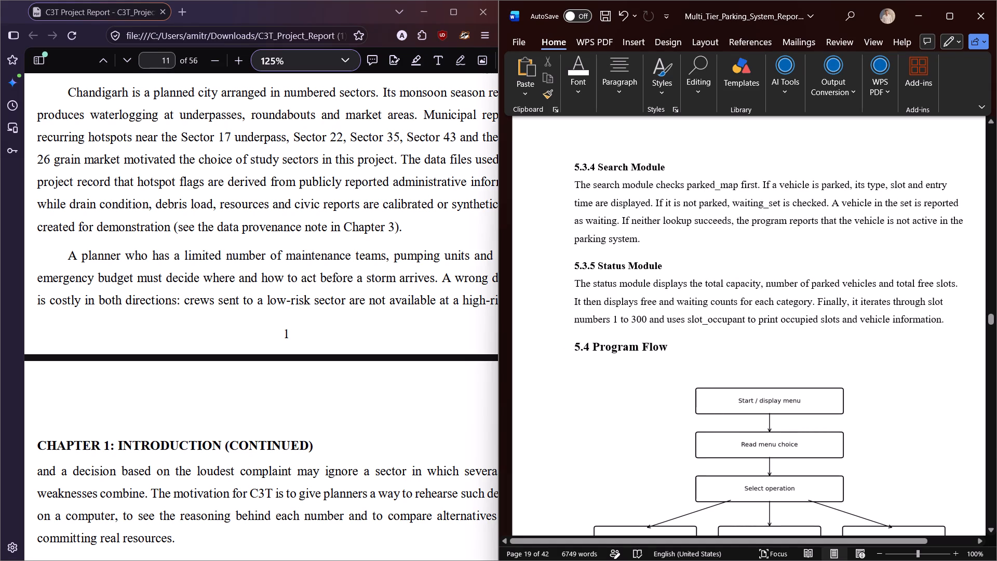
{"action": "scroll", "coordinate": [707, 434], "scroll_direction": "down", "scroll_amount": 5}
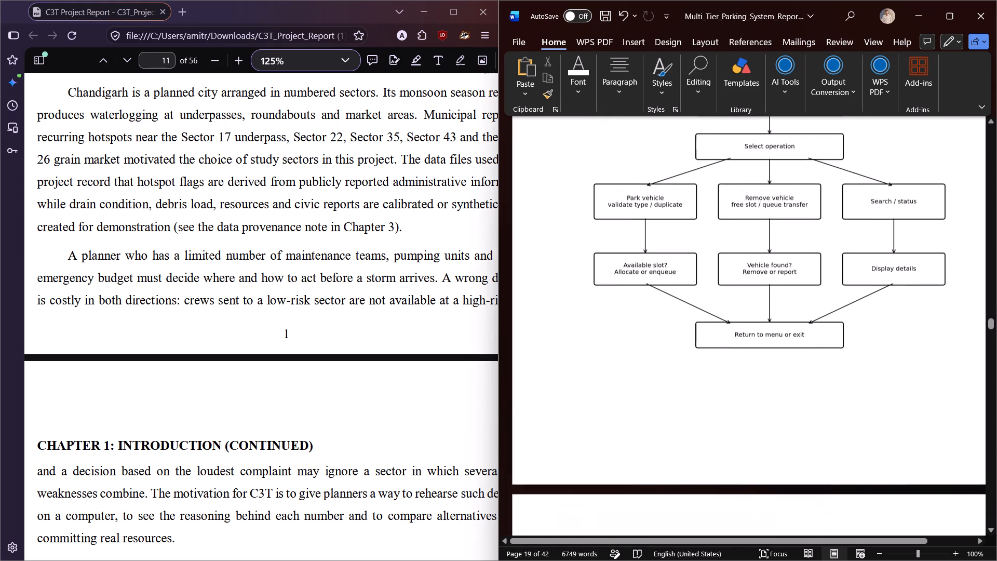
{"action": "scroll", "coordinate": [707, 434], "scroll_direction": "down", "scroll_amount": 5}
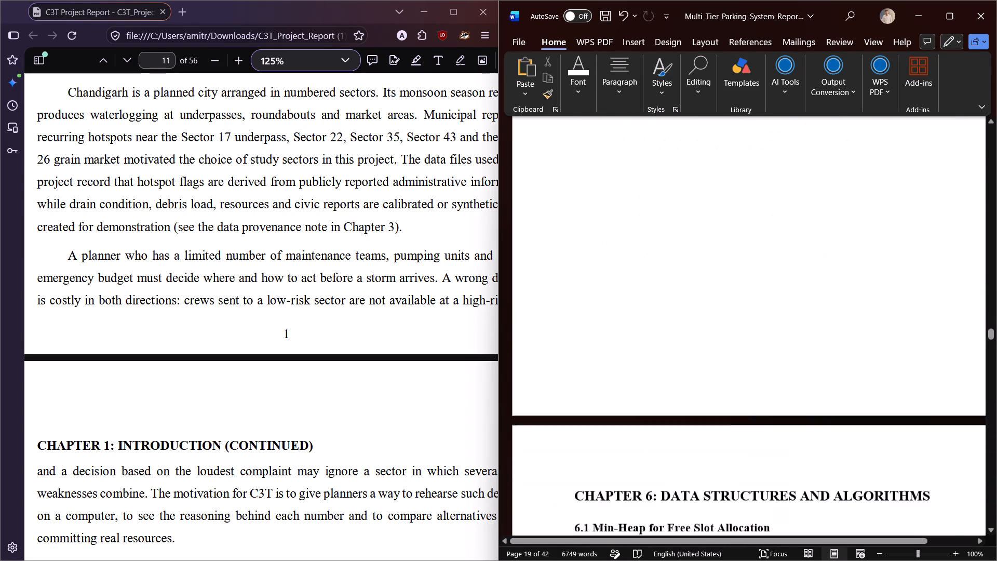
Check the page flow of Chapter 6's data structure and algorithm sections and Chapter 7's opening sections through 7.5.
{"action": "scroll", "coordinate": [707, 434], "scroll_direction": "down", "scroll_amount": 5}
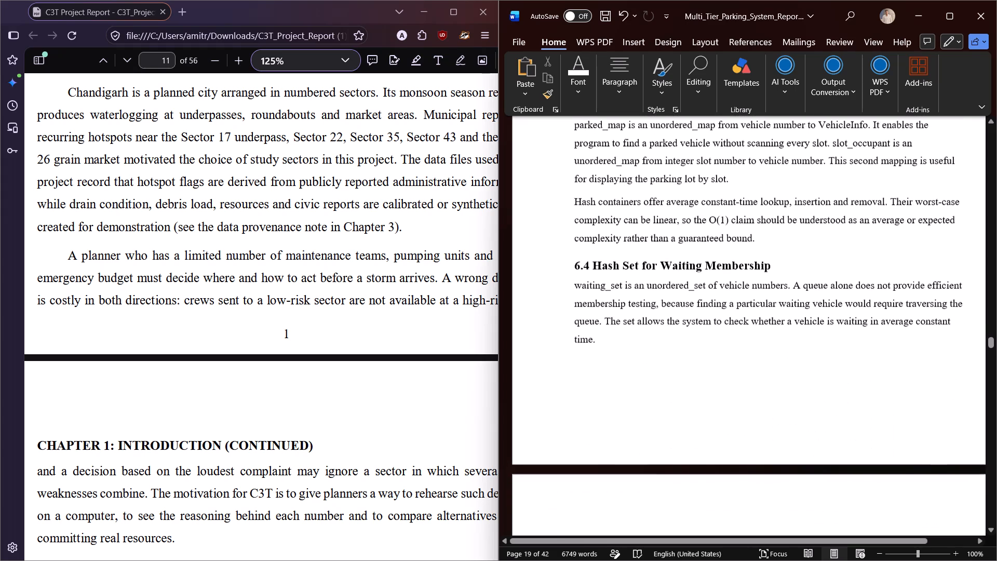
{"action": "scroll", "coordinate": [707, 434], "scroll_direction": "down", "scroll_amount": 9}
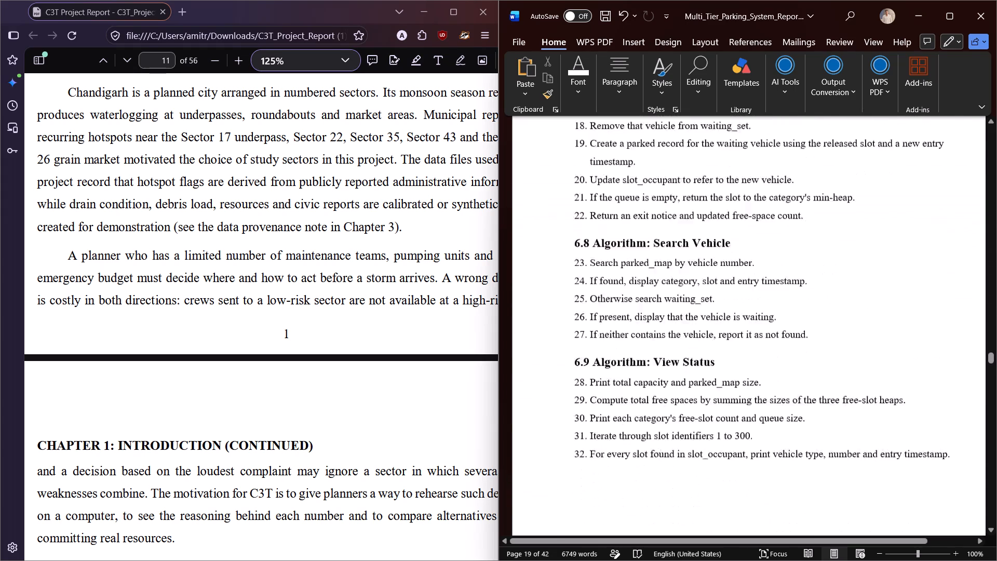
{"action": "scroll", "coordinate": [707, 434], "scroll_direction": "down", "scroll_amount": 8}
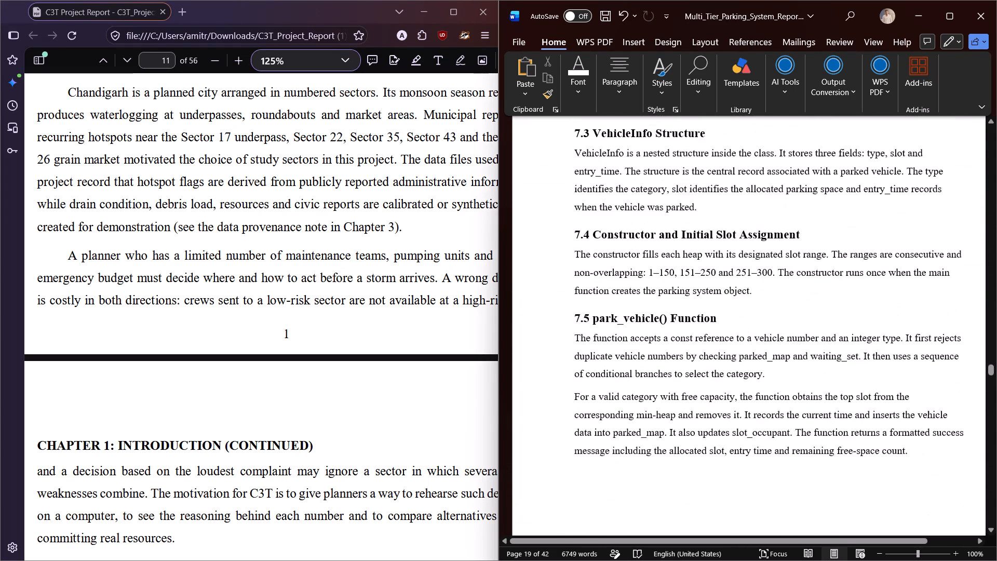
Examine the pages from the rest of Chapter 7 through Chapter 9's limitations table and 9.2 Data Consistency Risks.
{"action": "scroll", "coordinate": [707, 434], "scroll_direction": "down", "scroll_amount": 12}
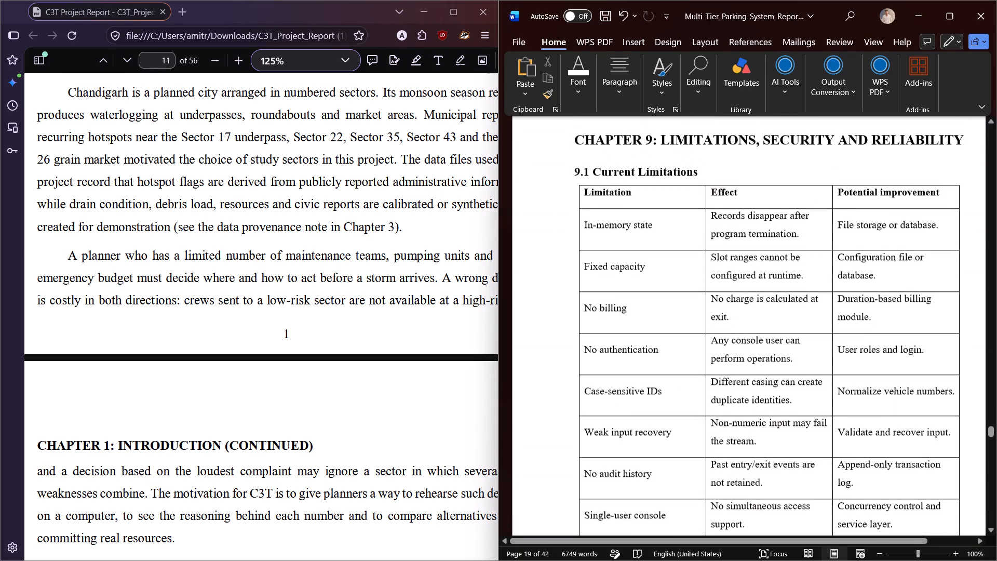
{"action": "scroll", "coordinate": [707, 434], "scroll_direction": "down", "scroll_amount": 2}
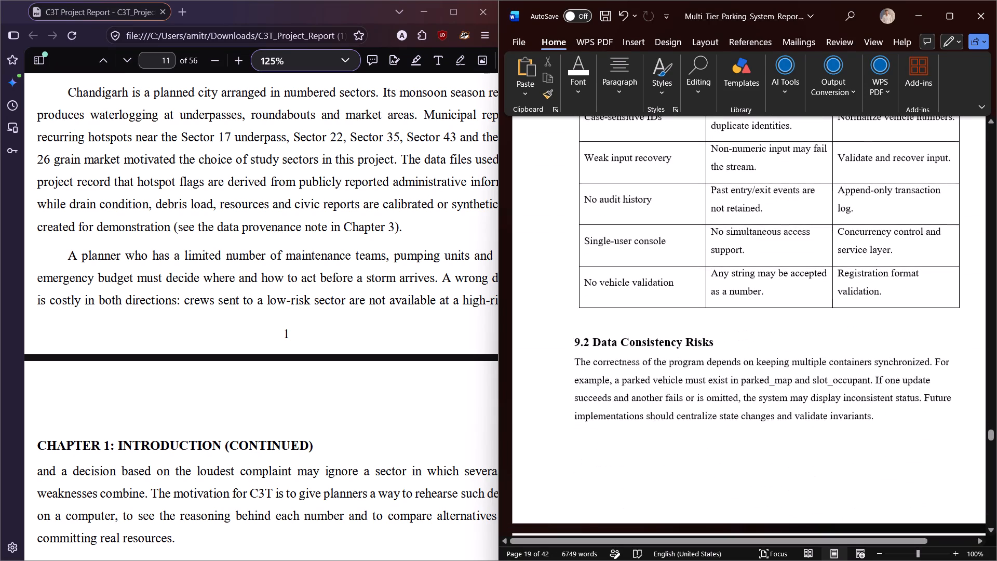
Review Chapter 10 from its opening page through 10.4 Final Remarks, including the page break before the chapter.
{"action": "scroll", "coordinate": [707, 434], "scroll_direction": "down", "scroll_amount": 6}
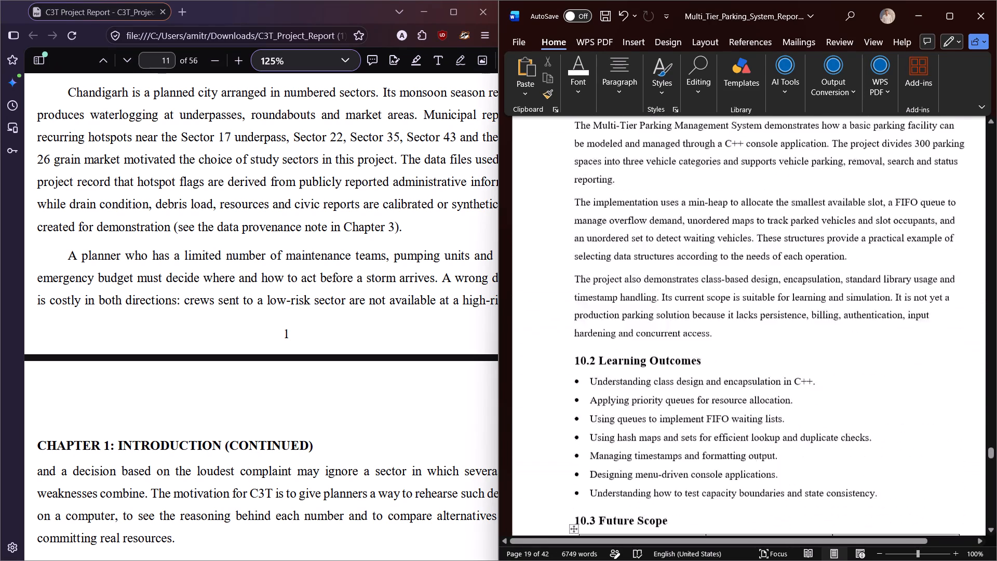
{"action": "scroll", "coordinate": [707, 434], "scroll_direction": "down", "scroll_amount": 1}
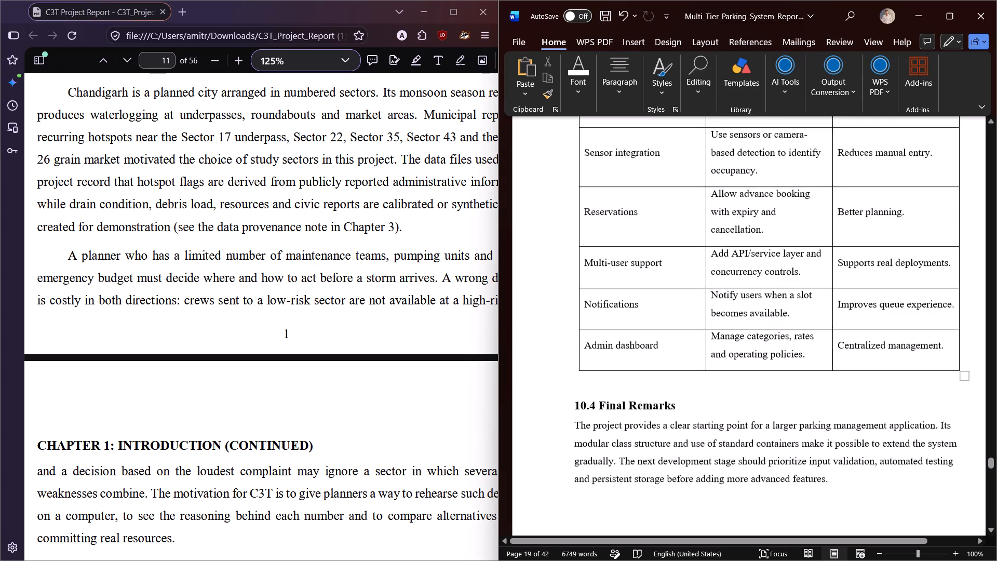
{"action": "scroll", "coordinate": [707, 434], "scroll_direction": "down", "scroll_amount": 2}
{"action": "scroll", "coordinate": [707, 434], "scroll_direction": "up", "scroll_amount": 1}
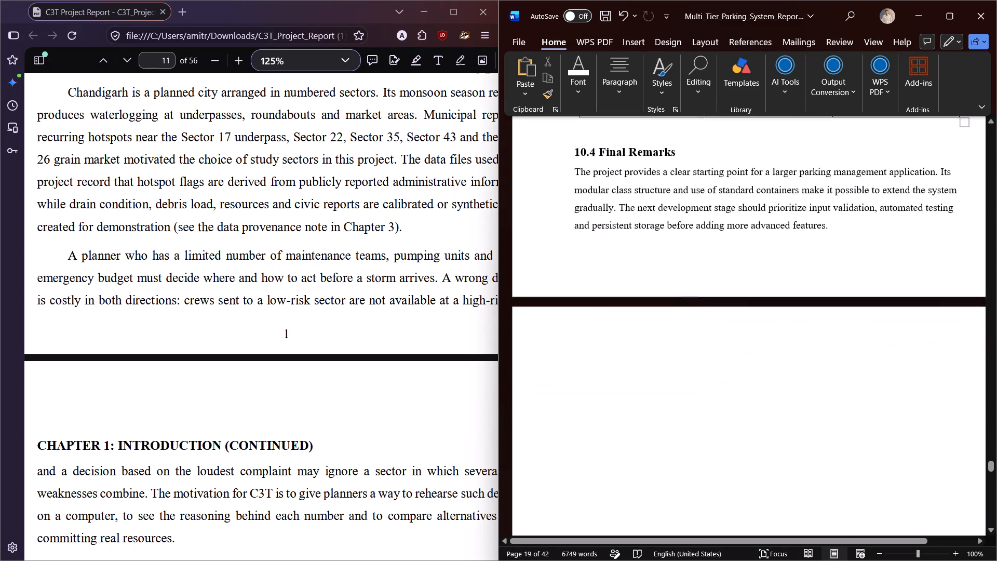
{"action": "scroll", "coordinate": [707, 434], "scroll_direction": "up", "scroll_amount": 4}
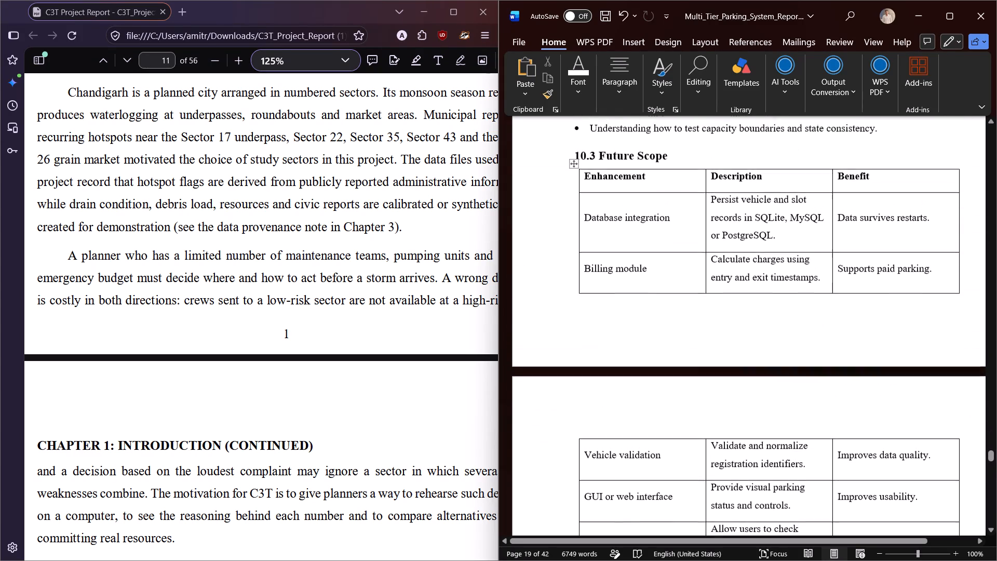
{"action": "scroll", "coordinate": [707, 434], "scroll_direction": "up", "scroll_amount": 2}
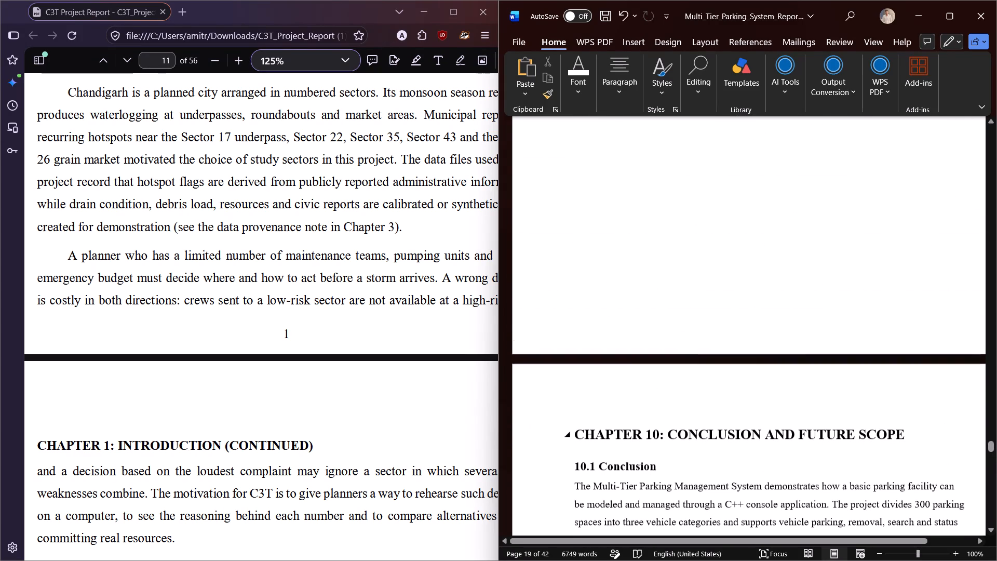
{"action": "scroll", "coordinate": [707, 434], "scroll_direction": "up", "scroll_amount": 1}
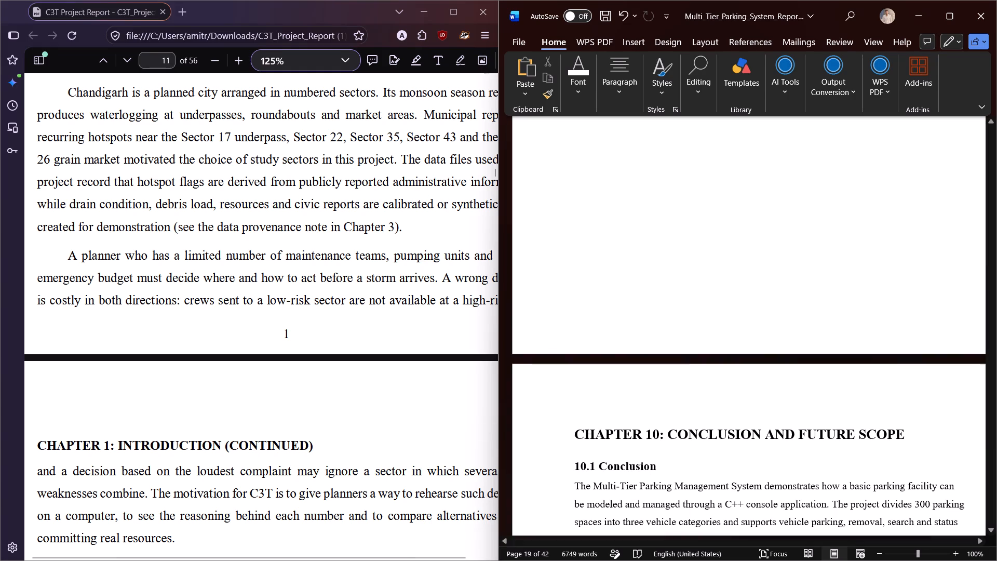
Recheck how the 10.3 Future Scope table splits across pages and how the pages run from 10.4 Final Remarks to References.
{"action": "scroll", "coordinate": [558, 412], "scroll_direction": "down", "scroll_amount": 4}
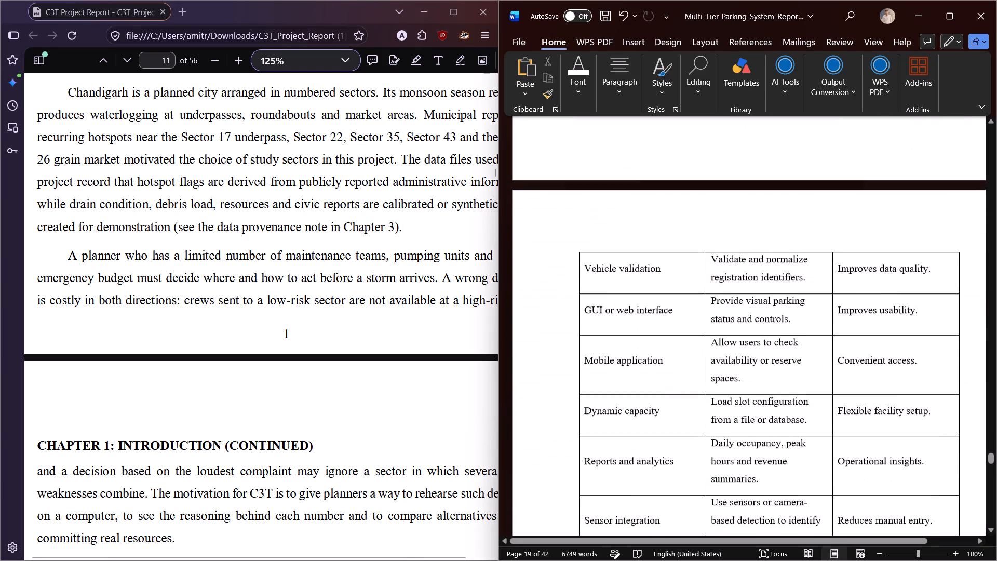
{"action": "scroll", "coordinate": [558, 412], "scroll_direction": "down", "scroll_amount": 3}
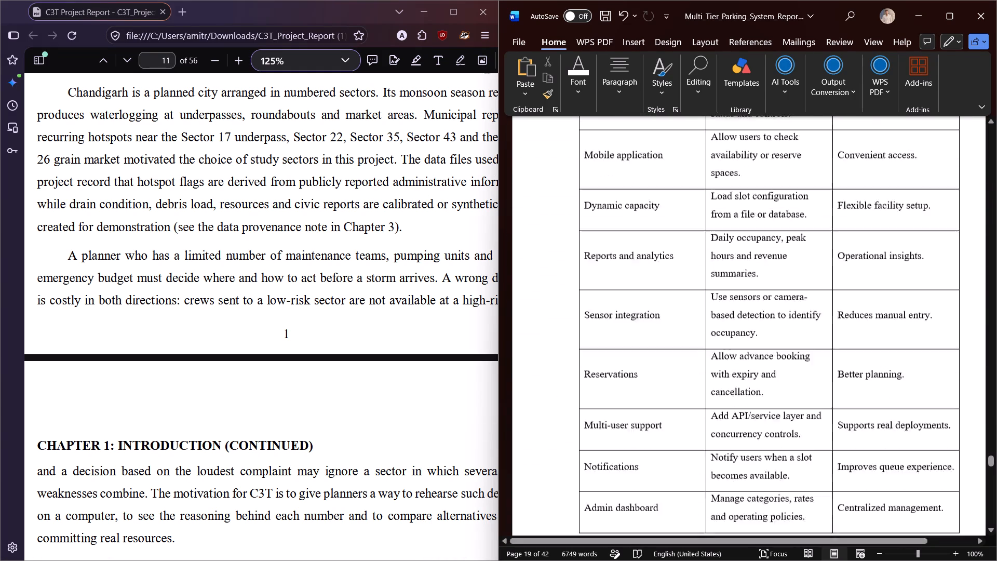
{"action": "scroll", "coordinate": [558, 412], "scroll_direction": "down", "scroll_amount": 4}
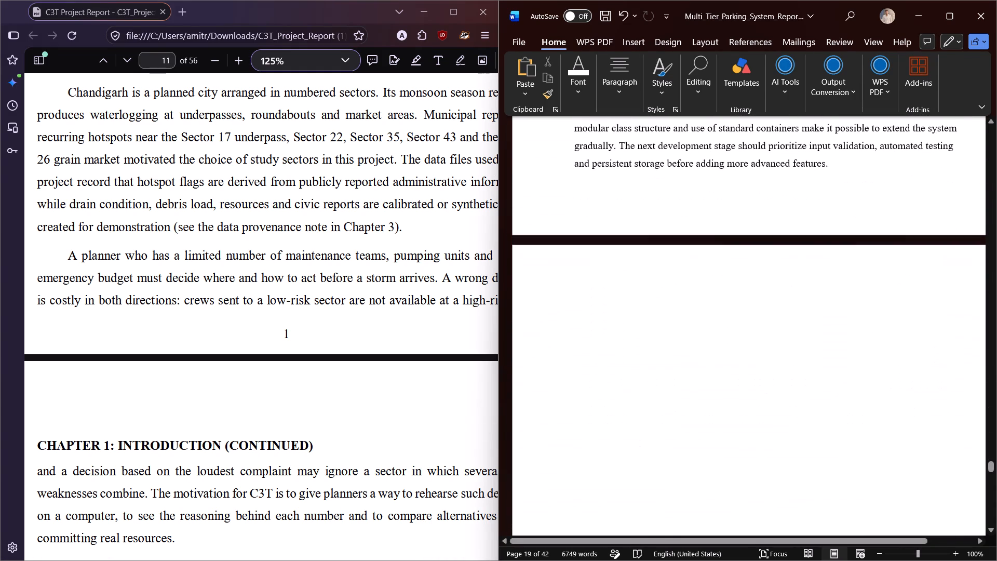
{"action": "scroll", "coordinate": [558, 412], "scroll_direction": "down", "scroll_amount": 1}
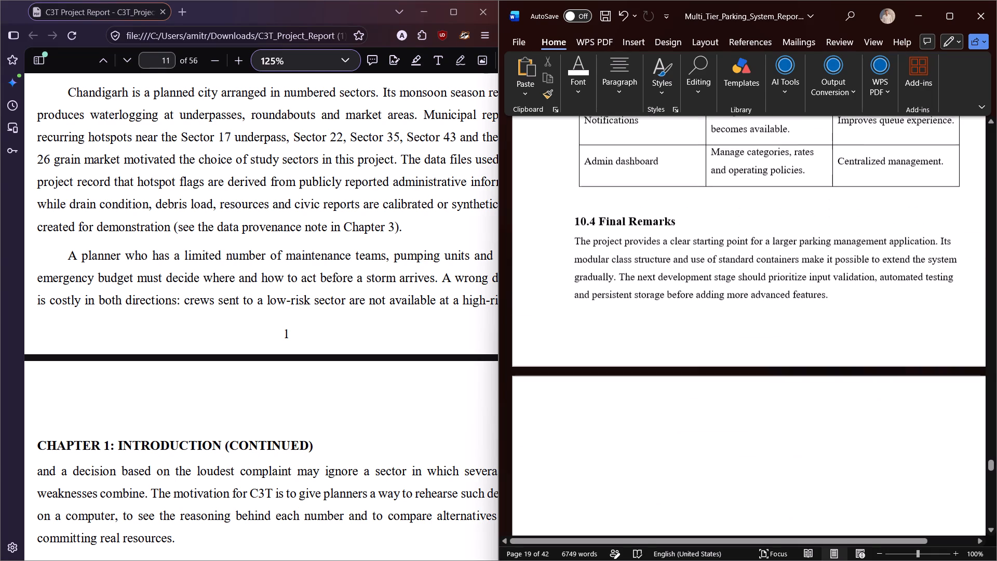
{"action": "scroll", "coordinate": [558, 412], "scroll_direction": "down", "scroll_amount": 5}
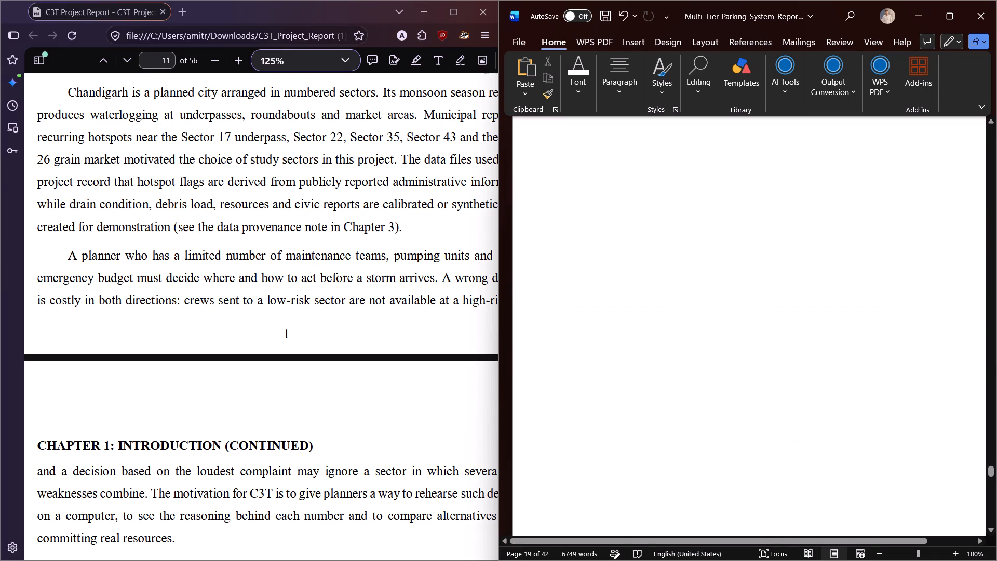
{"action": "scroll", "coordinate": [558, 412], "scroll_direction": "down", "scroll_amount": 4}
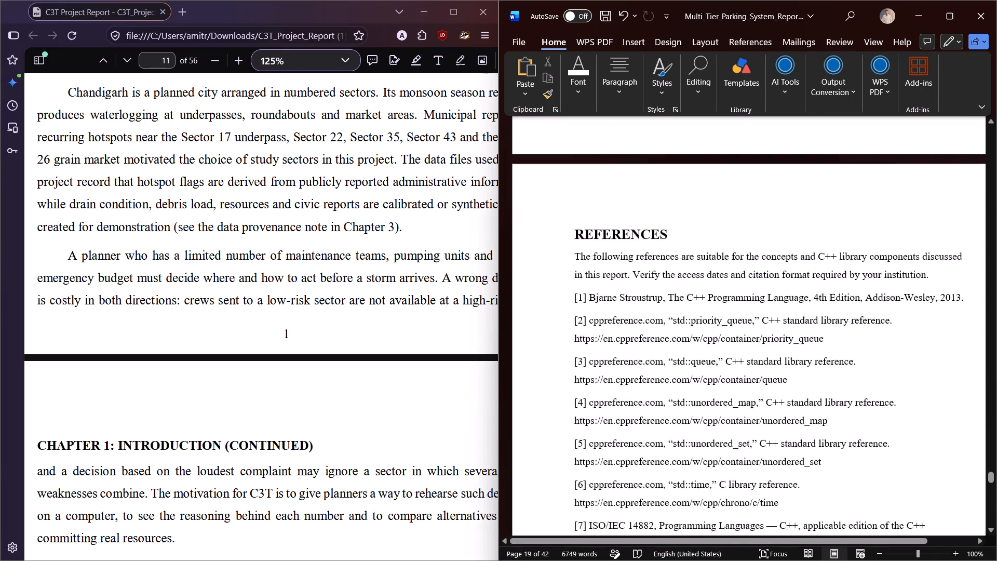
Remove the blank page between 10.4 Final Remarks and the REFERENCES heading.
{"action": "scroll", "coordinate": [558, 412], "scroll_direction": "down", "scroll_amount": 1}
{"action": "scroll", "coordinate": [558, 412], "scroll_direction": "up", "scroll_amount": 1}
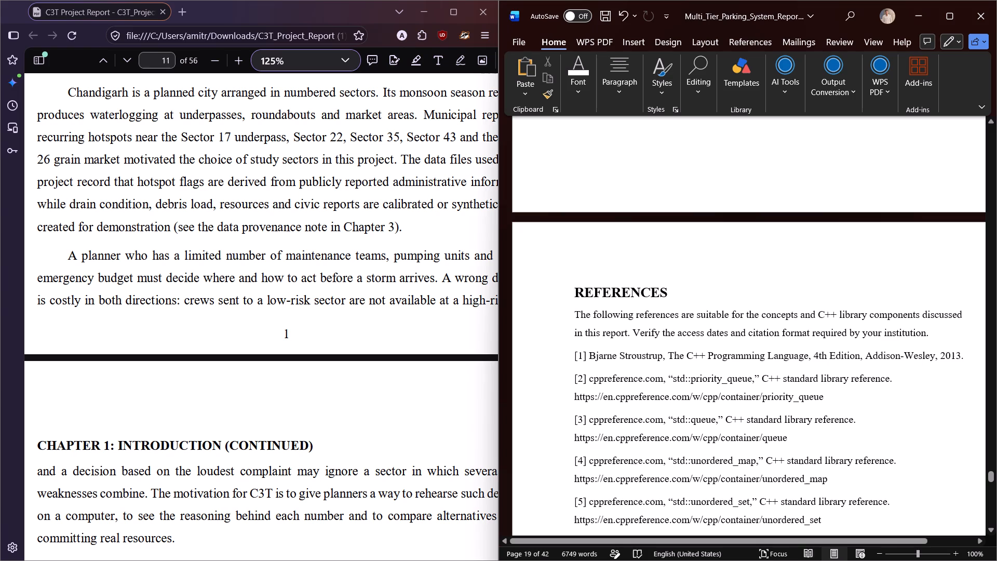
{"action": "left_click", "coordinate": [562, 292]}
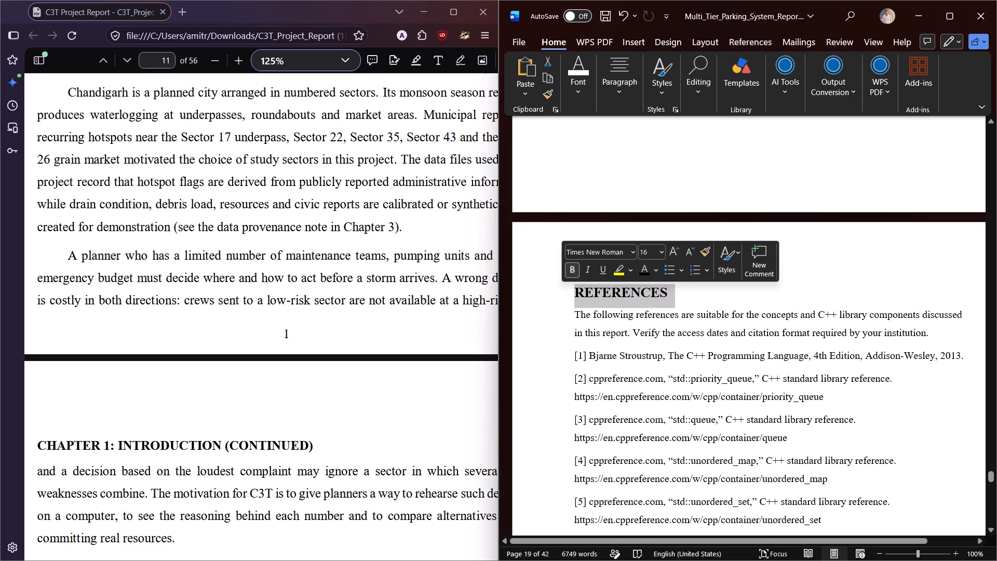
{"action": "left_click", "coordinate": [562, 289]}
{"action": "left_click", "coordinate": [576, 272]}
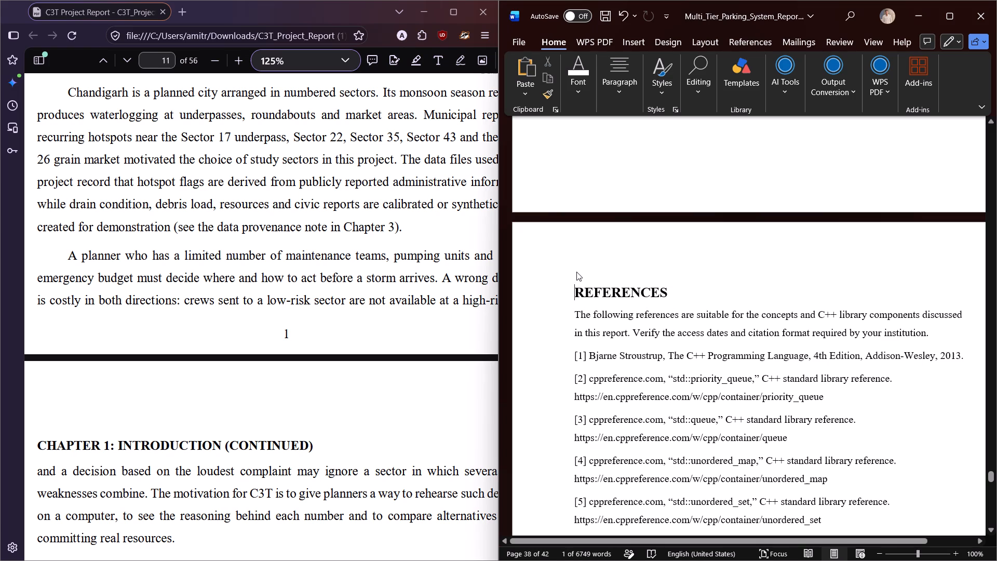
{"action": "key", "text": "BackSpace"}
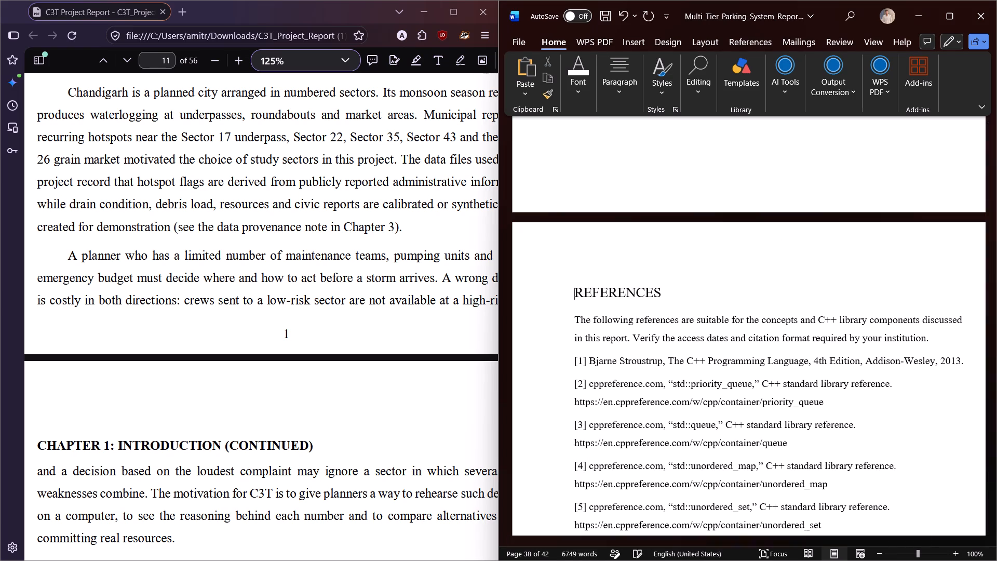
{"action": "key", "text": "BackSpace"}
{"action": "scroll", "coordinate": [576, 272], "scroll_direction": "down", "scroll_amount": 1}
{"action": "scroll", "coordinate": [576, 272], "scroll_direction": "up", "scroll_amount": 1}
{"action": "scroll", "coordinate": [576, 272], "scroll_direction": "down", "scroll_amount": 1}
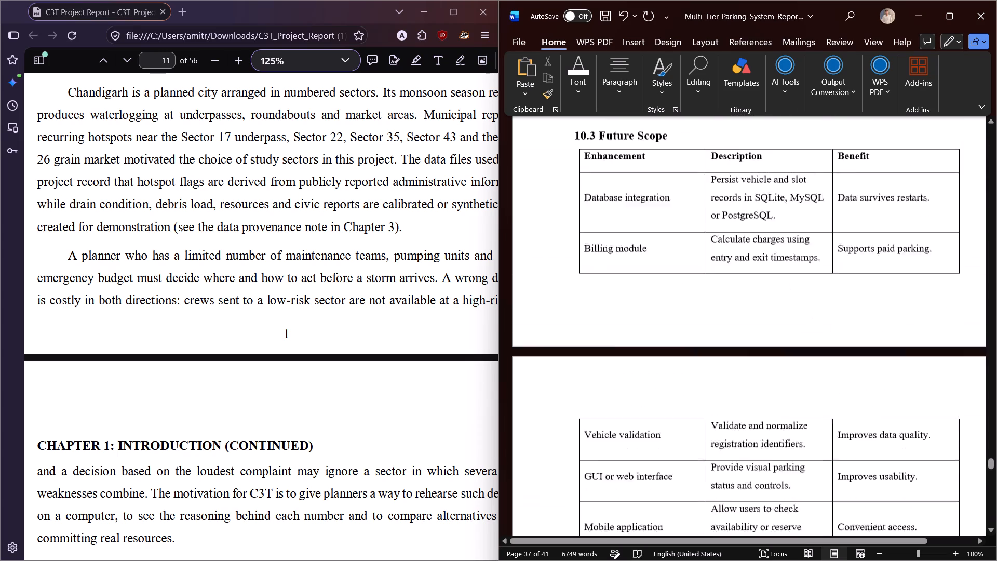
{"action": "scroll", "coordinate": [576, 272], "scroll_direction": "down", "scroll_amount": 4}
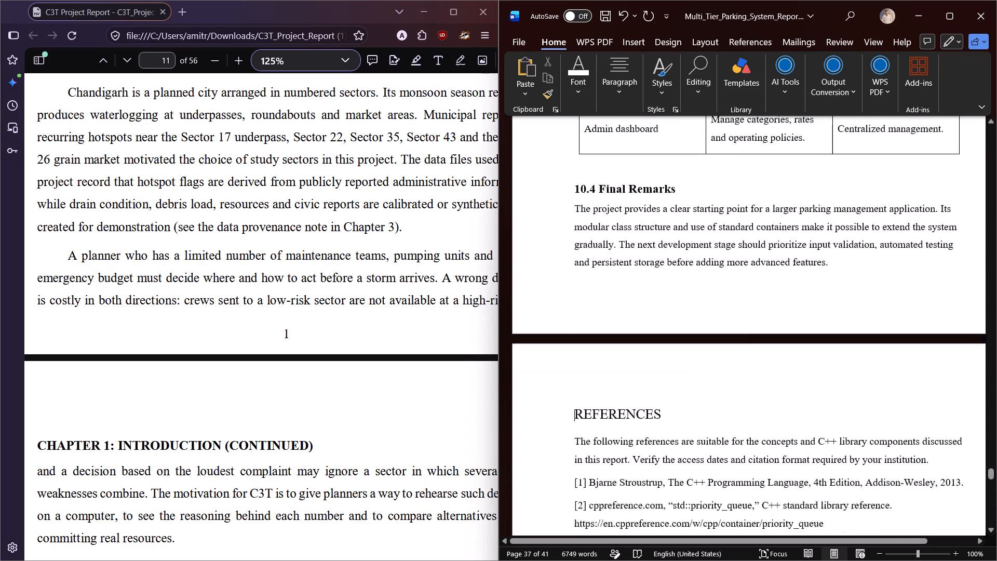
{"action": "scroll", "coordinate": [576, 272], "scroll_direction": "down", "scroll_amount": 2}
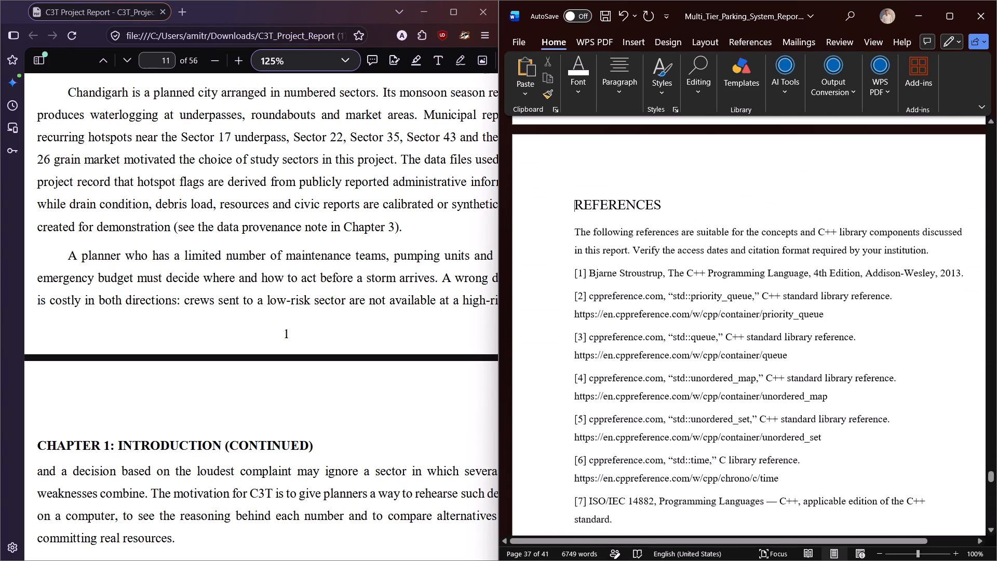
Make the REFERENCES heading bold.
{"action": "left_click_drag", "start_coordinate": [574, 202], "coordinate": [661, 196]}
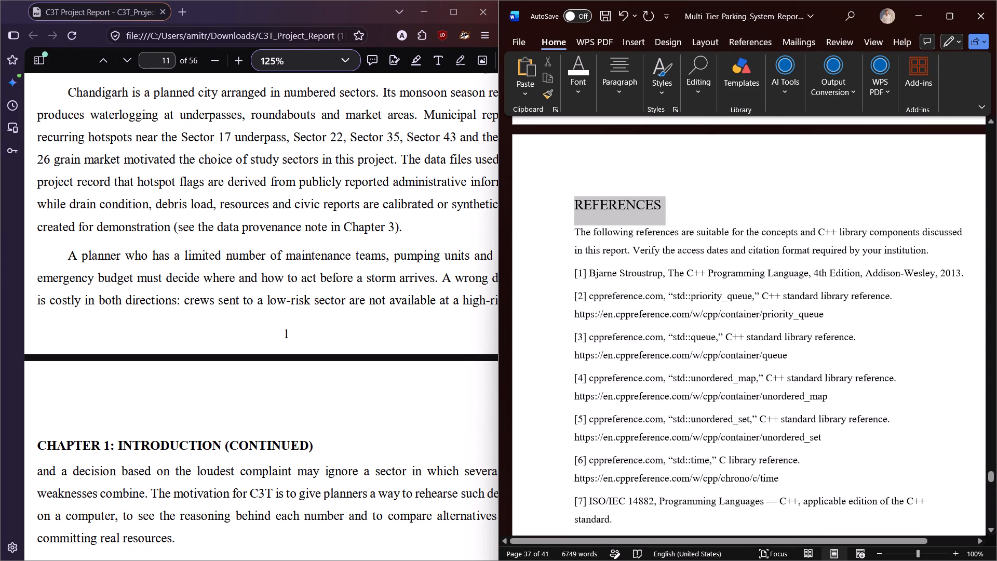
{"action": "left_click_drag", "start_coordinate": [661, 196], "coordinate": [662, 196]}
{"action": "left_click", "coordinate": [673, 174]}
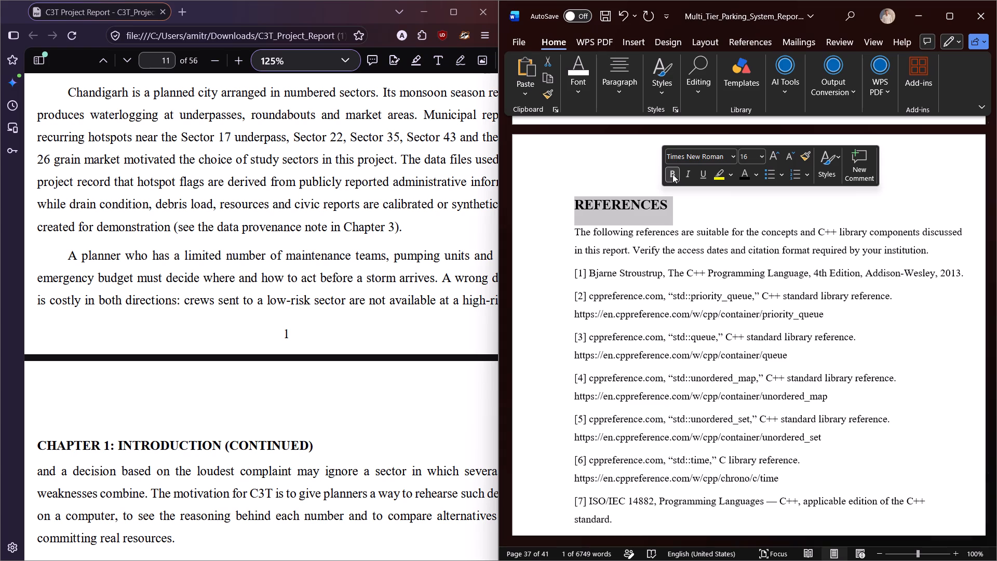
{"action": "left_click", "coordinate": [623, 167]}
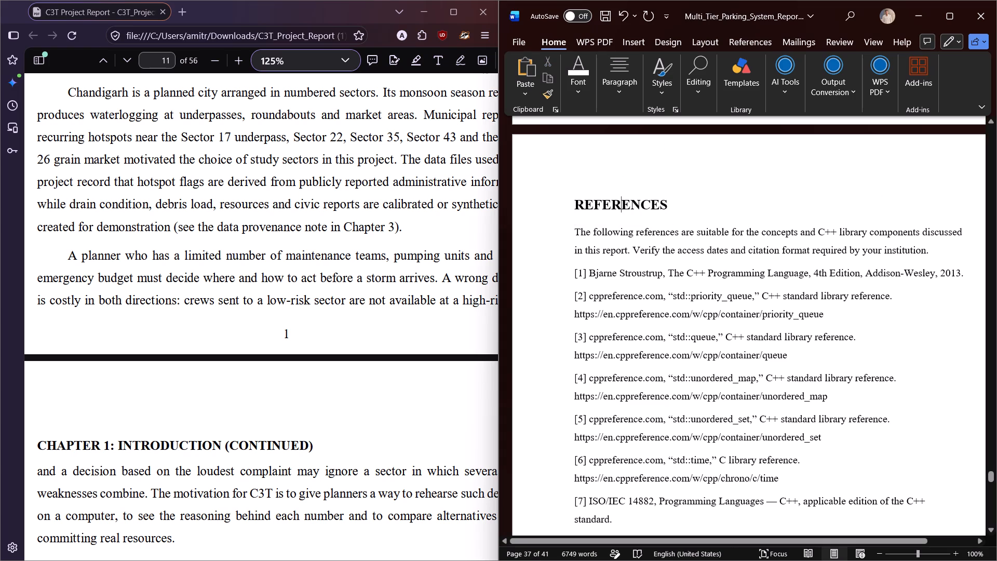
Examine the closing pages of the C3T report PDF, including Appendix C's objective table and the C.1 Formal assessment record.
{"action": "scroll", "coordinate": [331, 386], "scroll_direction": "down", "scroll_amount": 20}
{"action": "scroll", "coordinate": [331, 386], "scroll_direction": "down", "scroll_amount": 20}
{"action": "scroll", "coordinate": [331, 386], "scroll_direction": "down", "scroll_amount": 4}
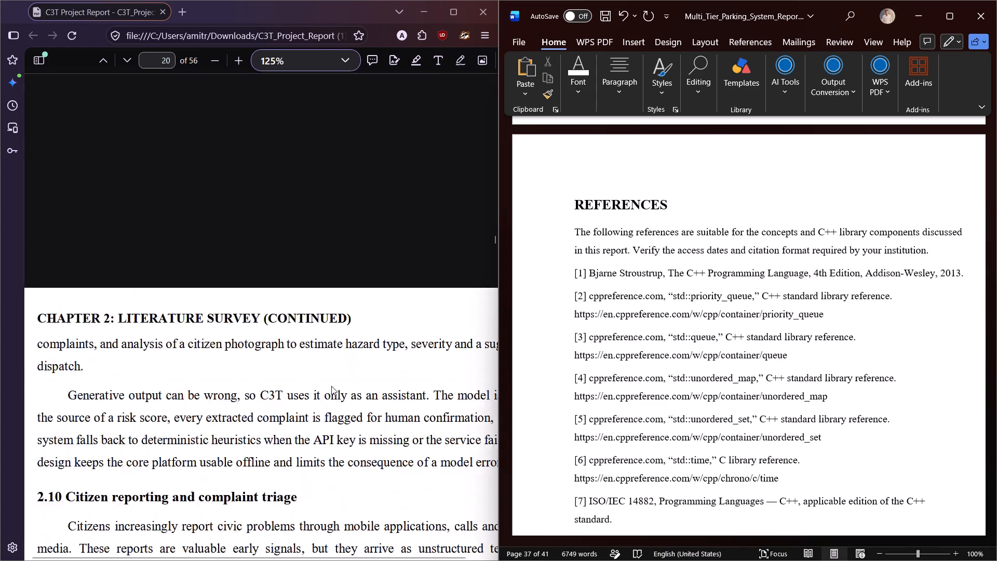
{"action": "scroll", "coordinate": [331, 386], "scroll_direction": "down", "scroll_amount": 20}
{"action": "scroll", "coordinate": [331, 386], "scroll_direction": "down", "scroll_amount": 20}
{"action": "scroll", "coordinate": [331, 386], "scroll_direction": "down", "scroll_amount": 20}
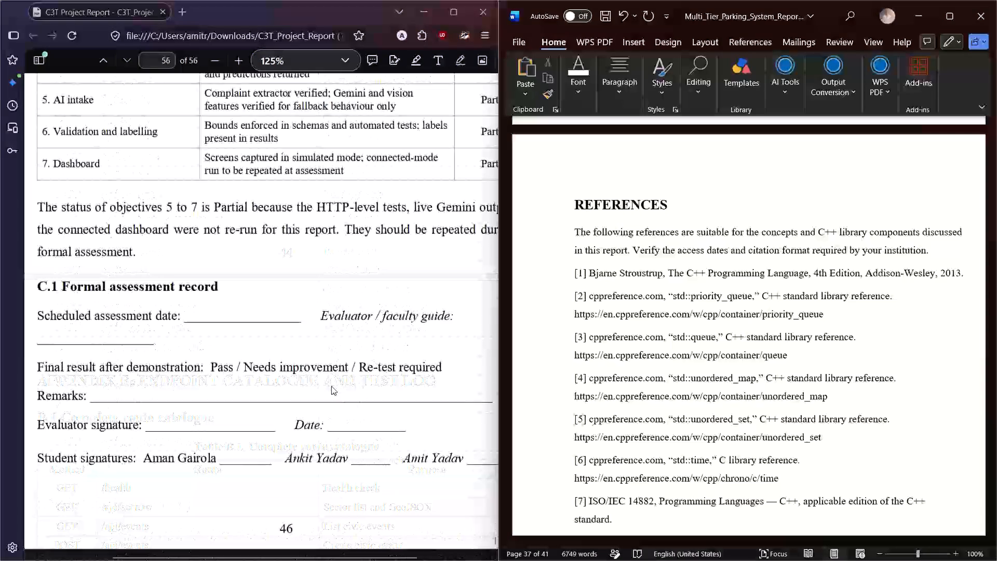
{"action": "scroll", "coordinate": [331, 386], "scroll_direction": "down", "scroll_amount": 10}
{"action": "scroll", "coordinate": [331, 386], "scroll_direction": "up", "scroll_amount": 2}
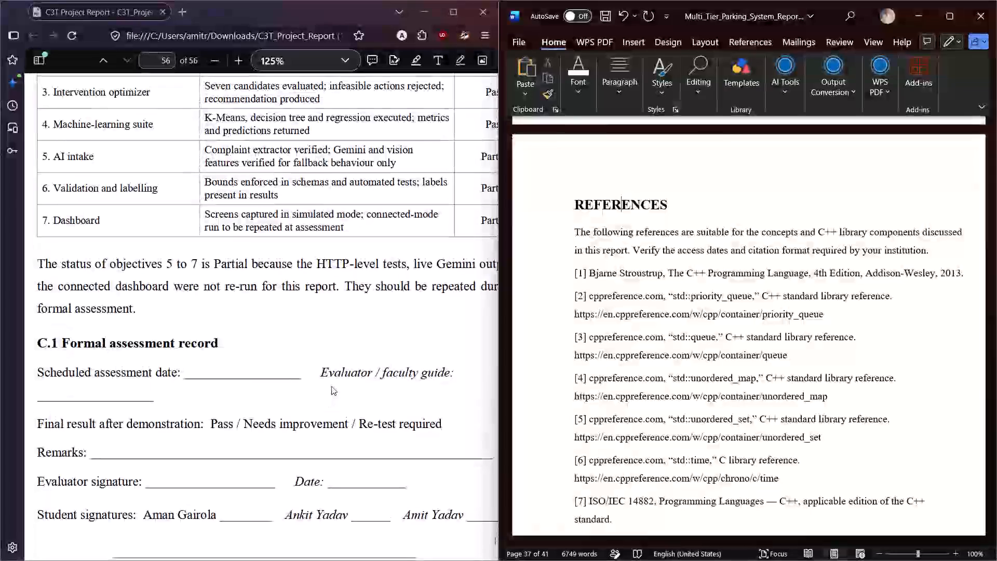
{"action": "scroll", "coordinate": [331, 386], "scroll_direction": "up", "scroll_amount": 7}
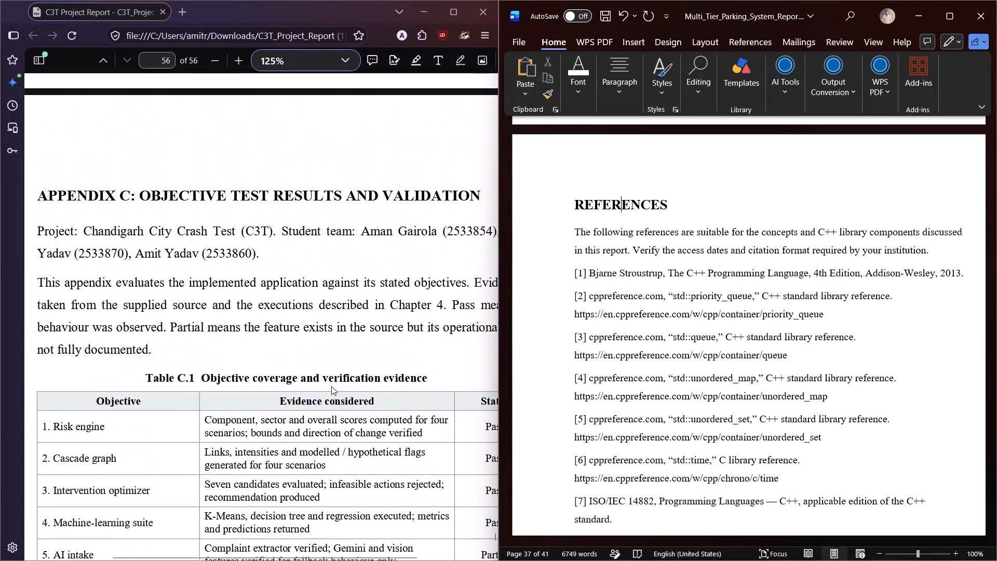
{"action": "scroll", "coordinate": [331, 386], "scroll_direction": "up", "scroll_amount": 2}
Review the parking report's closing sections from REFERENCES through the appendices to the end of the document.
{"action": "scroll", "coordinate": [680, 373], "scroll_direction": "down", "scroll_amount": 1}
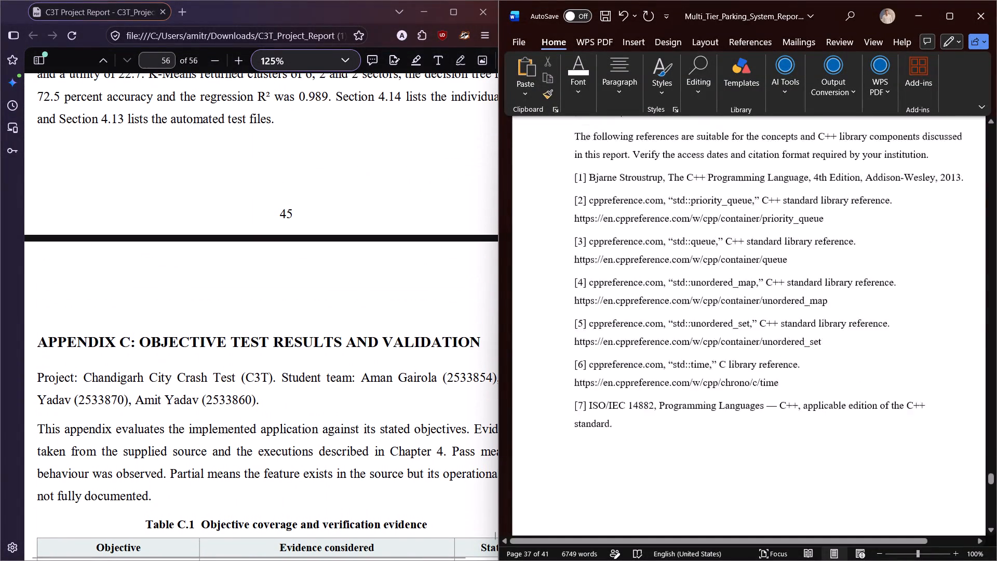
{"action": "scroll", "coordinate": [680, 373], "scroll_direction": "down", "scroll_amount": 2}
{"action": "scroll", "coordinate": [680, 373], "scroll_direction": "up", "scroll_amount": 1}
{"action": "scroll", "coordinate": [680, 373], "scroll_direction": "down", "scroll_amount": 1}
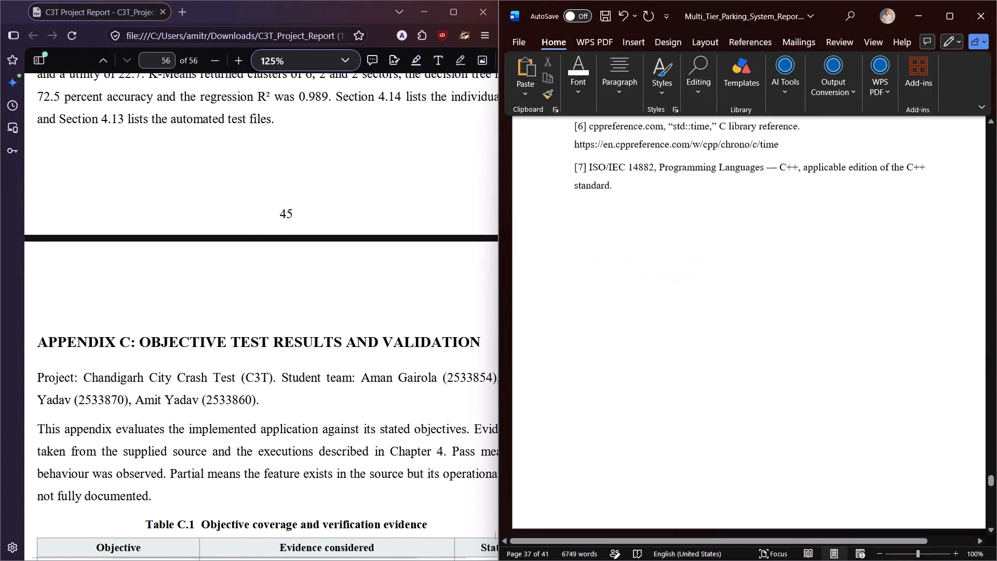
{"action": "scroll", "coordinate": [680, 373], "scroll_direction": "down", "scroll_amount": 2}
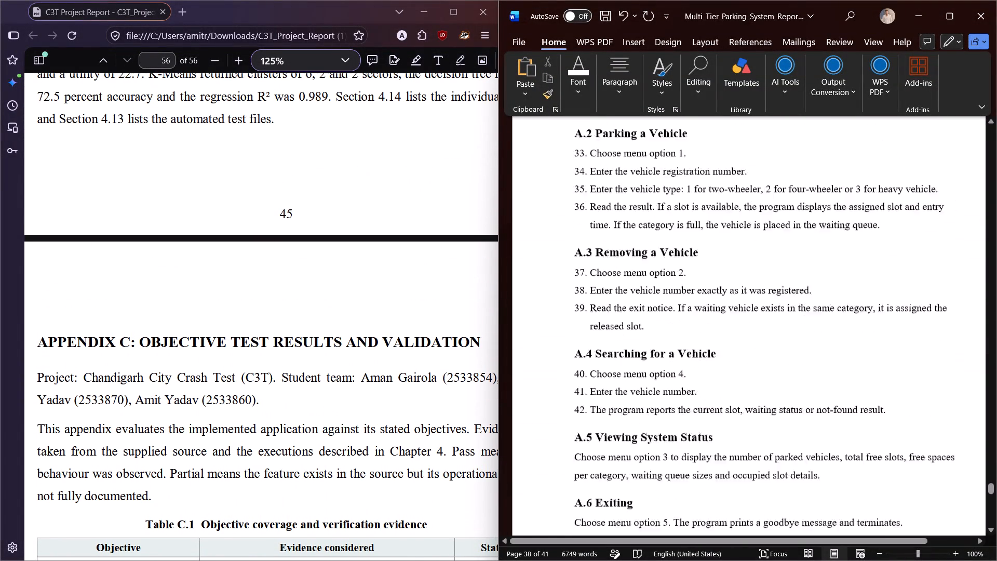
{"action": "scroll", "coordinate": [680, 373], "scroll_direction": "down", "scroll_amount": 6}
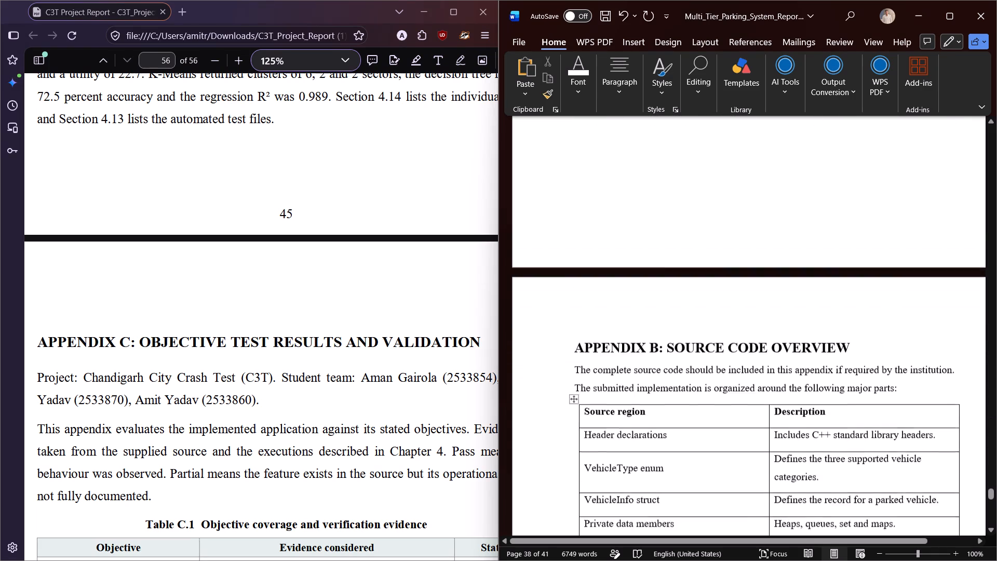
{"action": "scroll", "coordinate": [680, 373], "scroll_direction": "down", "scroll_amount": 5}
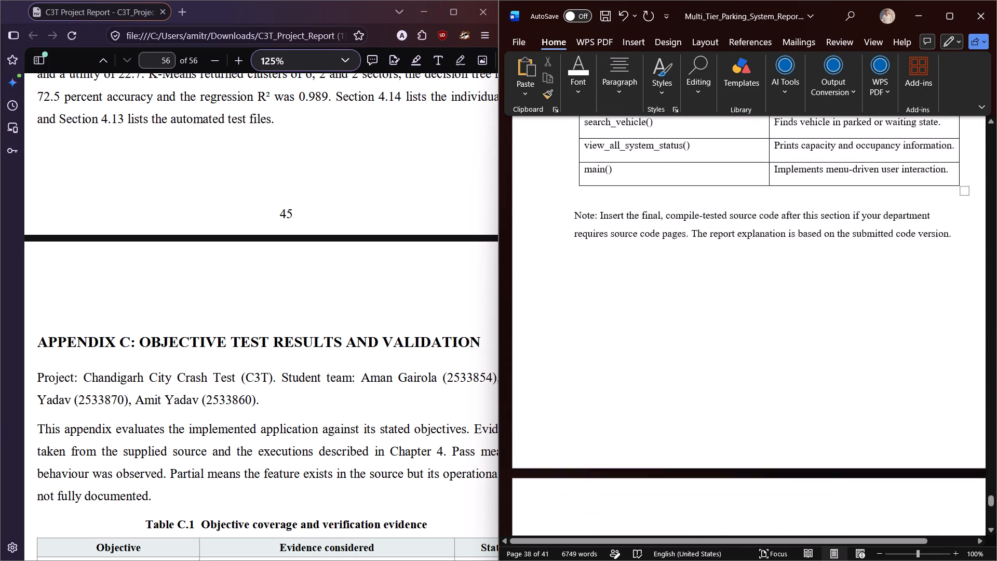
{"action": "scroll", "coordinate": [680, 373], "scroll_direction": "down", "scroll_amount": 6}
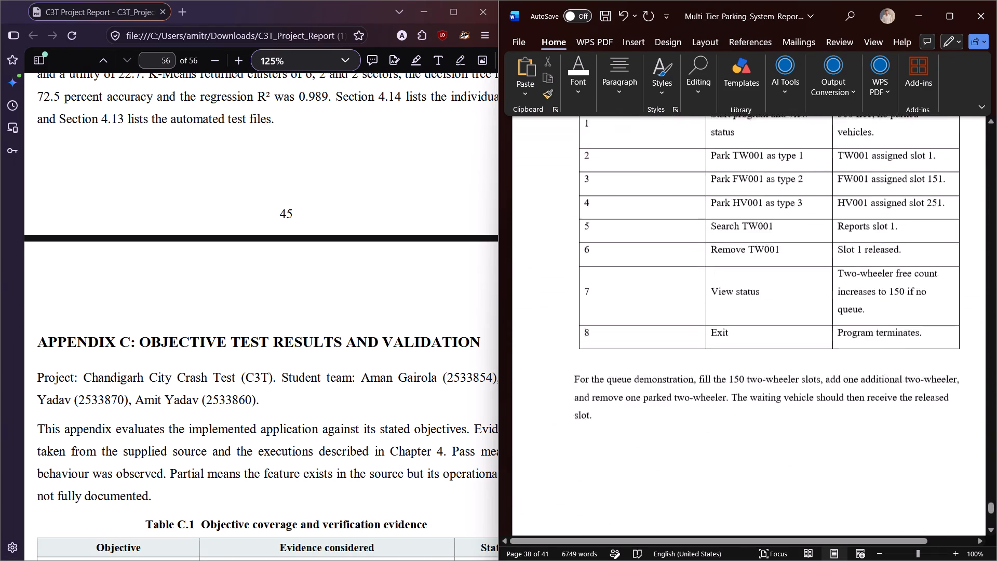
{"action": "scroll", "coordinate": [680, 373], "scroll_direction": "down", "scroll_amount": 7}
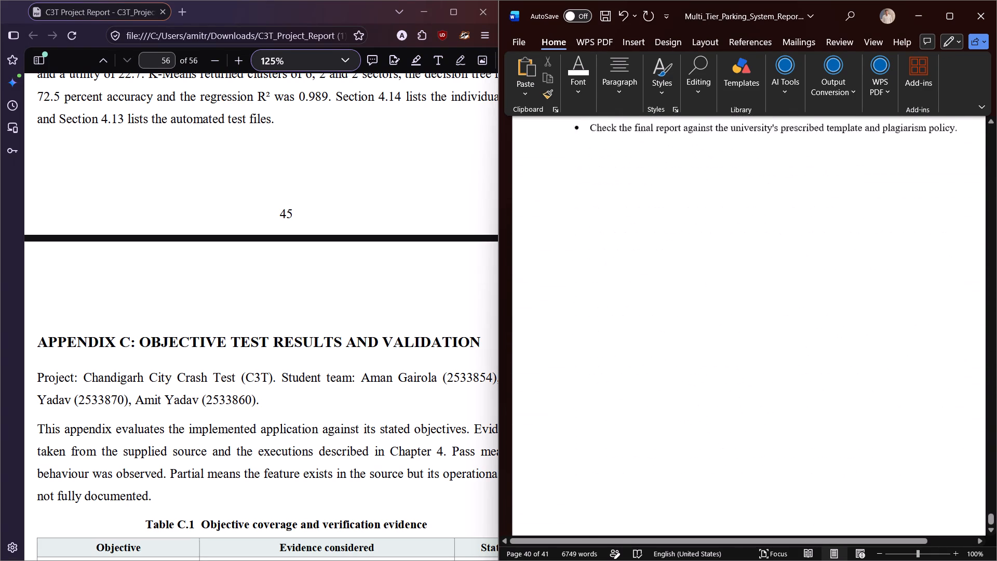
{"action": "scroll", "coordinate": [680, 373], "scroll_direction": "down", "scroll_amount": 6}
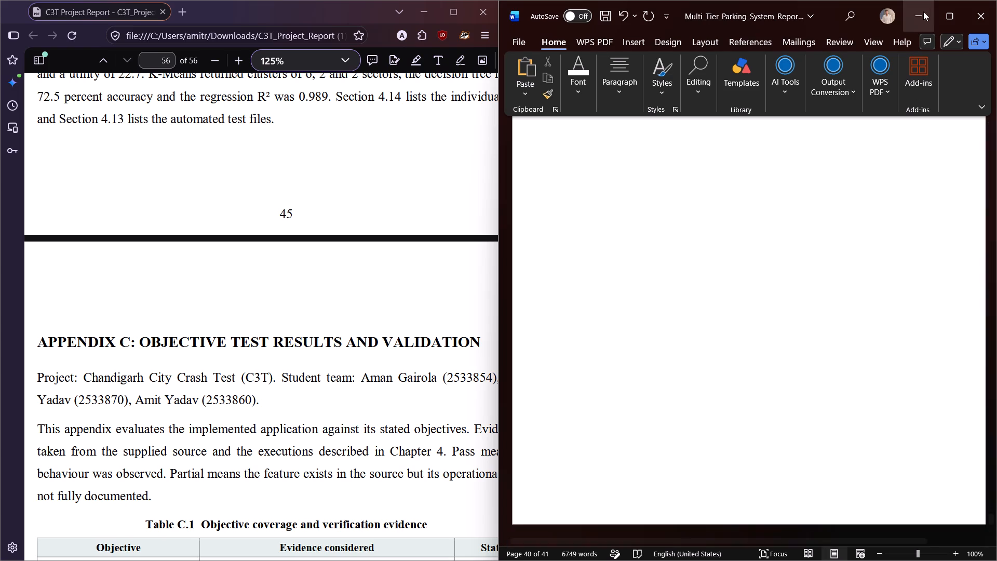
Maximize the Word window showing the parking report.
{"action": "left_click", "coordinate": [939, 19]}
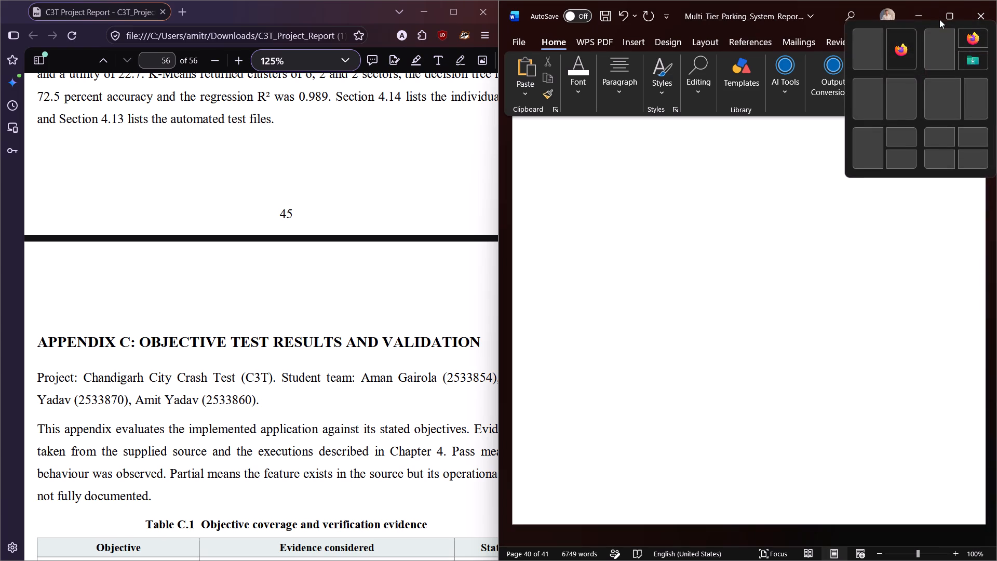
{"action": "left_click", "coordinate": [950, 15]}
Review the parking report's front matter from the title page through Declaration, Acknowledgement and Abstract to the Table of Contents.
{"action": "scroll", "coordinate": [735, 210], "scroll_direction": "up", "scroll_amount": 1}
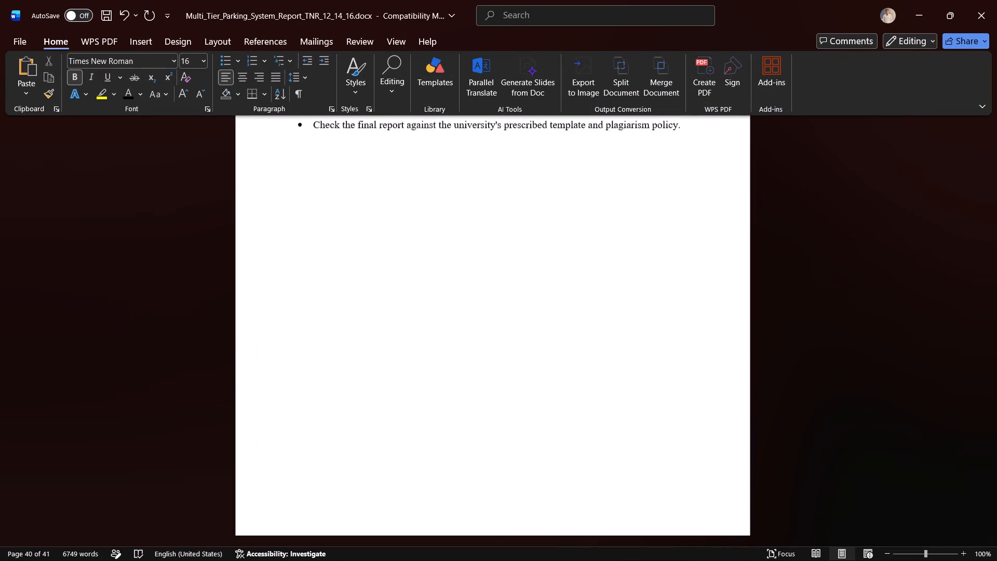
{"action": "scroll", "coordinate": [735, 210], "scroll_direction": "up", "scroll_amount": 20}
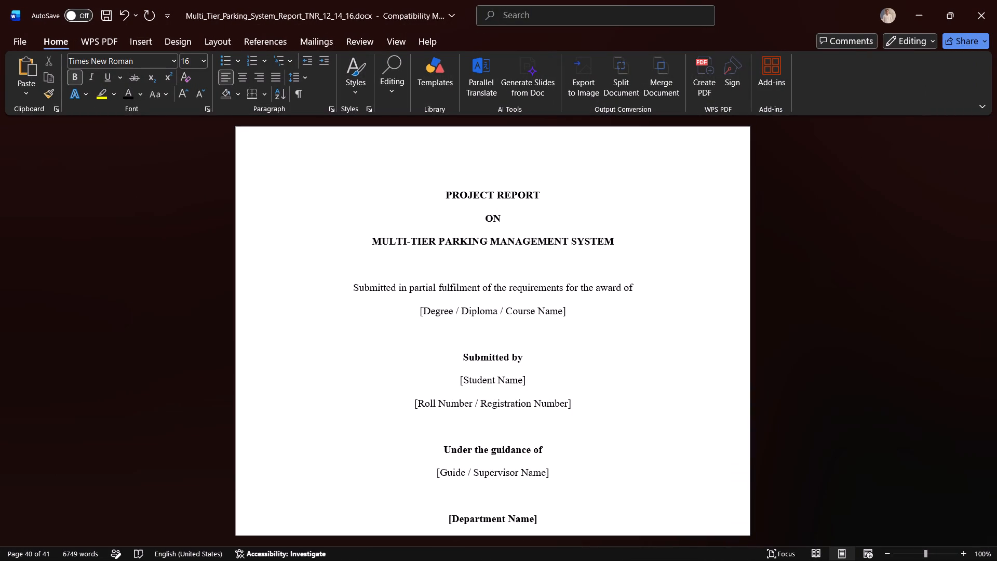
{"action": "scroll", "coordinate": [735, 210], "scroll_direction": "down", "scroll_amount": 2}
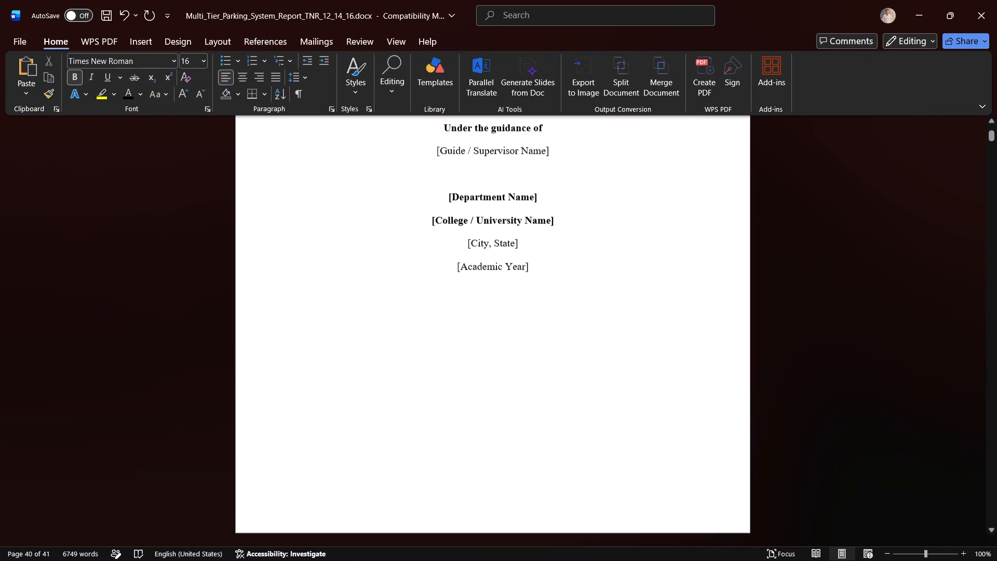
{"action": "scroll", "coordinate": [735, 210], "scroll_direction": "down", "scroll_amount": 8}
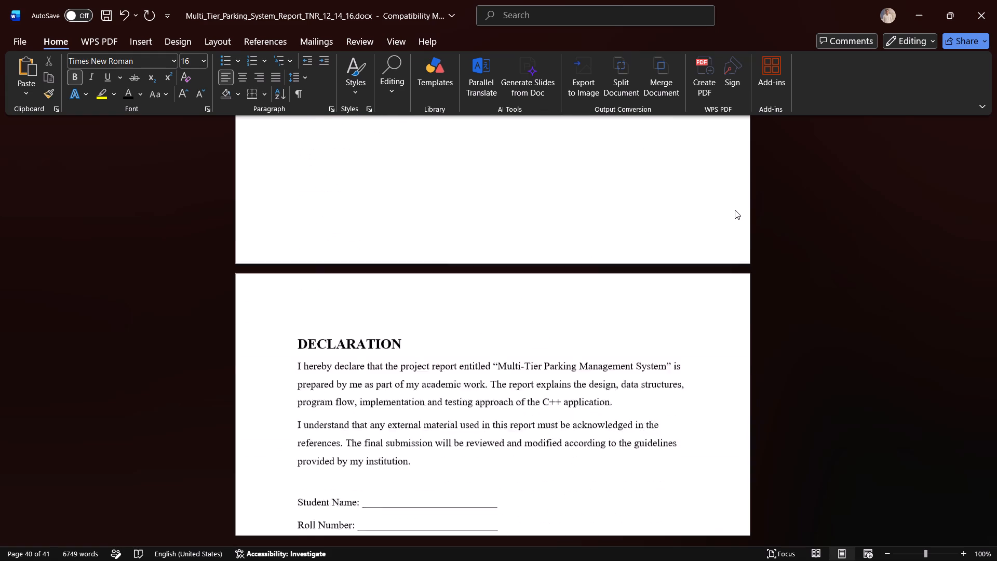
{"action": "scroll", "coordinate": [735, 210], "scroll_direction": "down", "scroll_amount": 8}
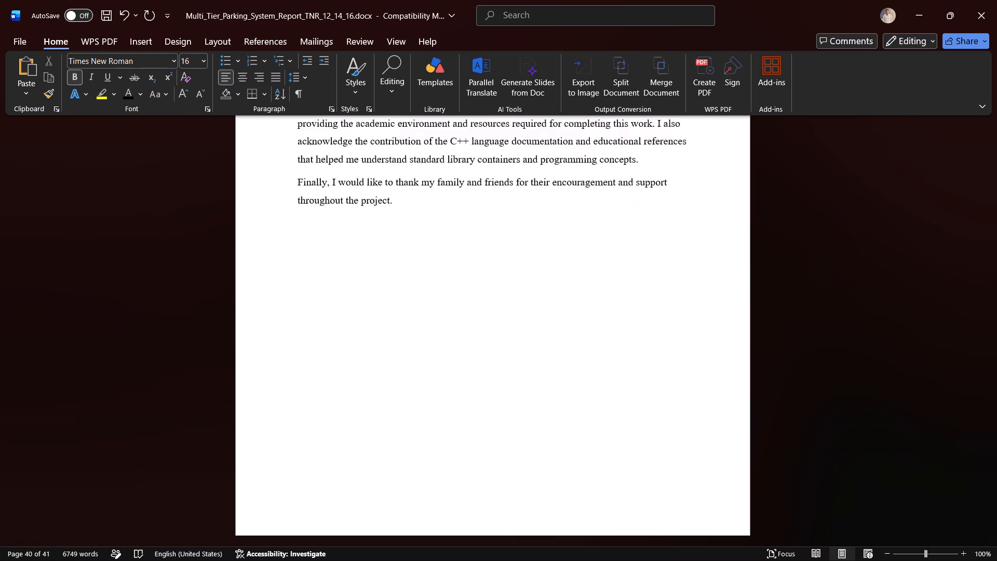
{"action": "scroll", "coordinate": [735, 210], "scroll_direction": "down", "scroll_amount": 7}
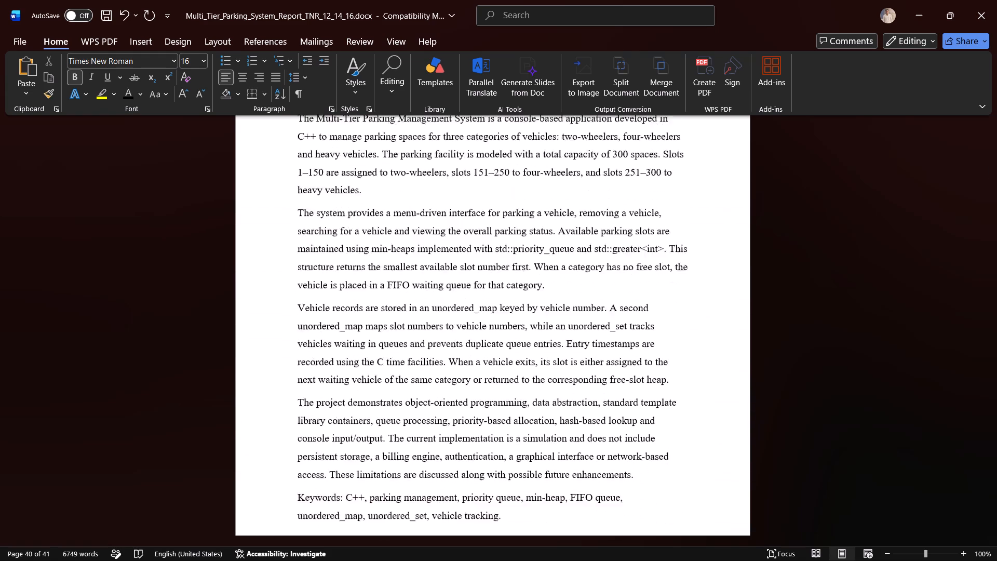
{"action": "scroll", "coordinate": [735, 210], "scroll_direction": "down", "scroll_amount": 4}
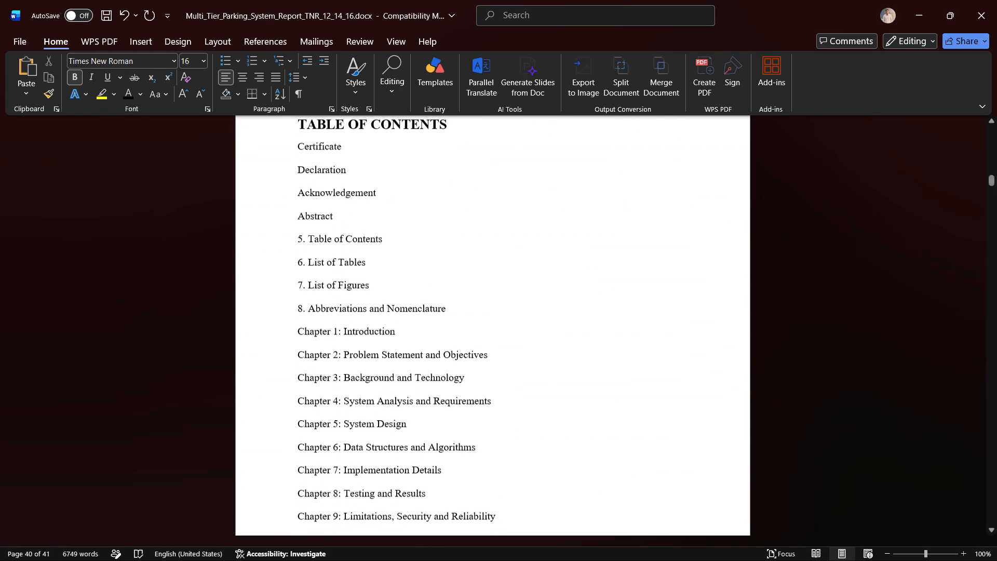
{"action": "scroll", "coordinate": [735, 210], "scroll_direction": "down", "scroll_amount": 1}
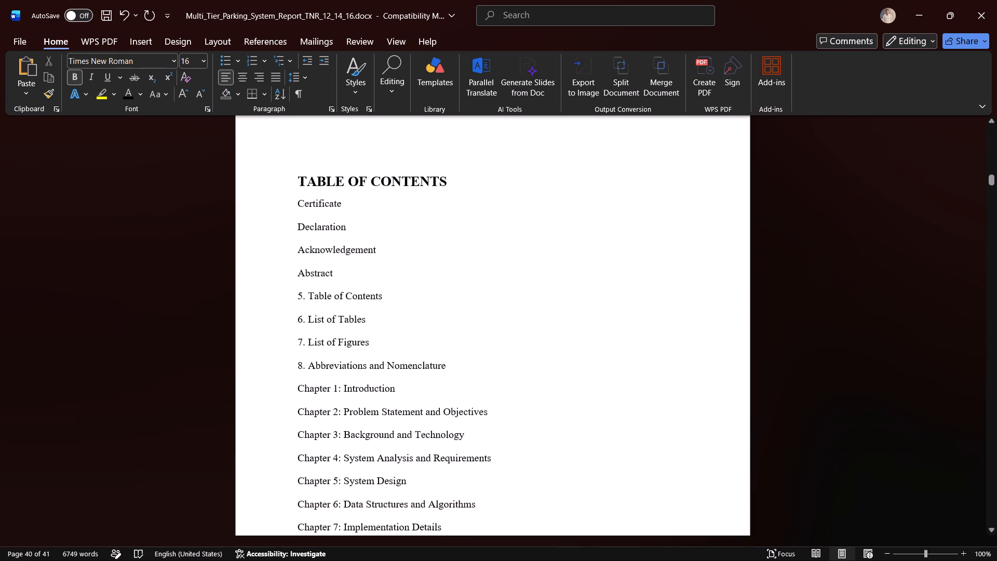
{"action": "scroll", "coordinate": [735, 210], "scroll_direction": "down", "scroll_amount": 2}
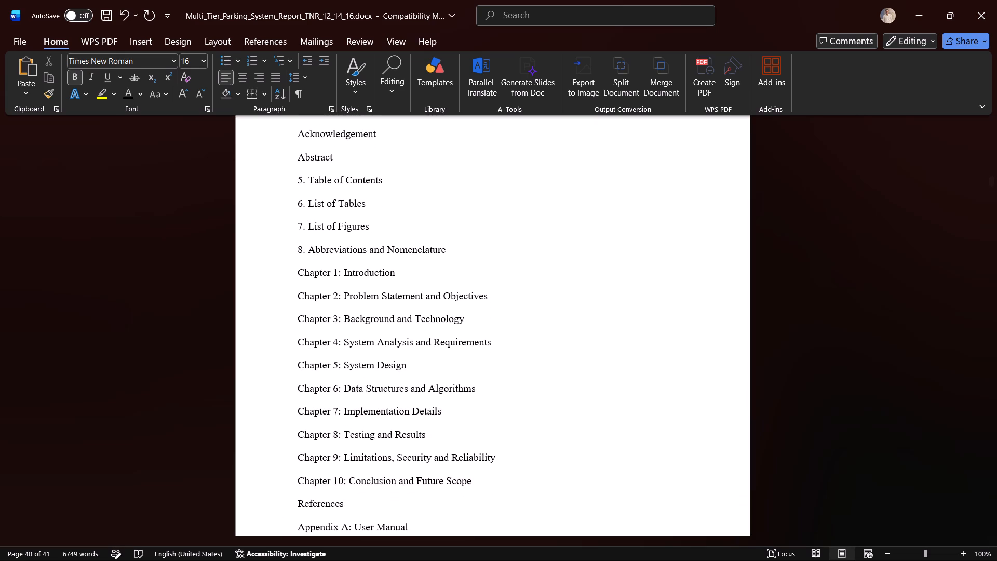
Review the parking report's front matter backwards from the Table of Contents through the Declaration to the title page.
{"action": "scroll", "coordinate": [735, 210], "scroll_direction": "up", "scroll_amount": 2}
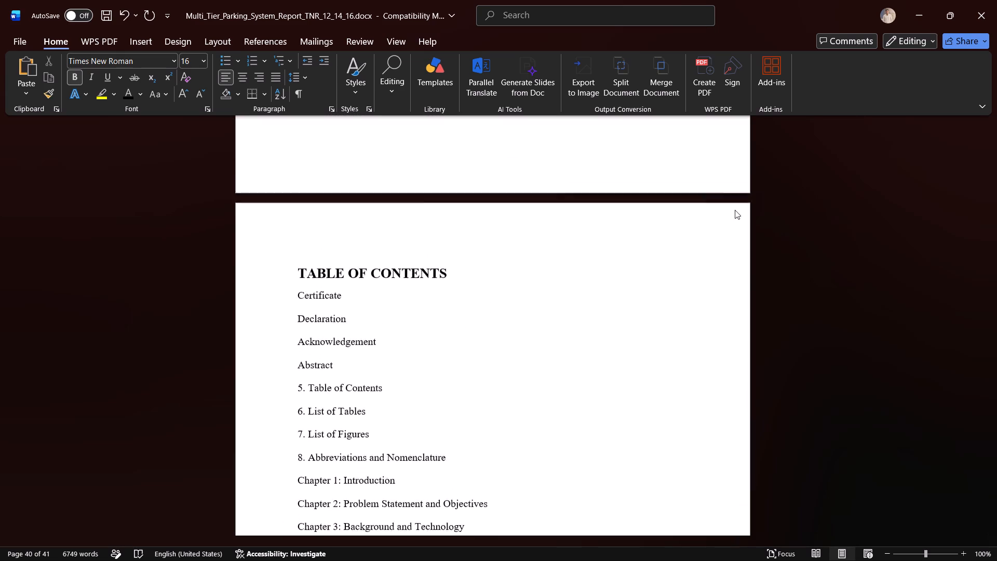
{"action": "scroll", "coordinate": [735, 210], "scroll_direction": "up", "scroll_amount": 7}
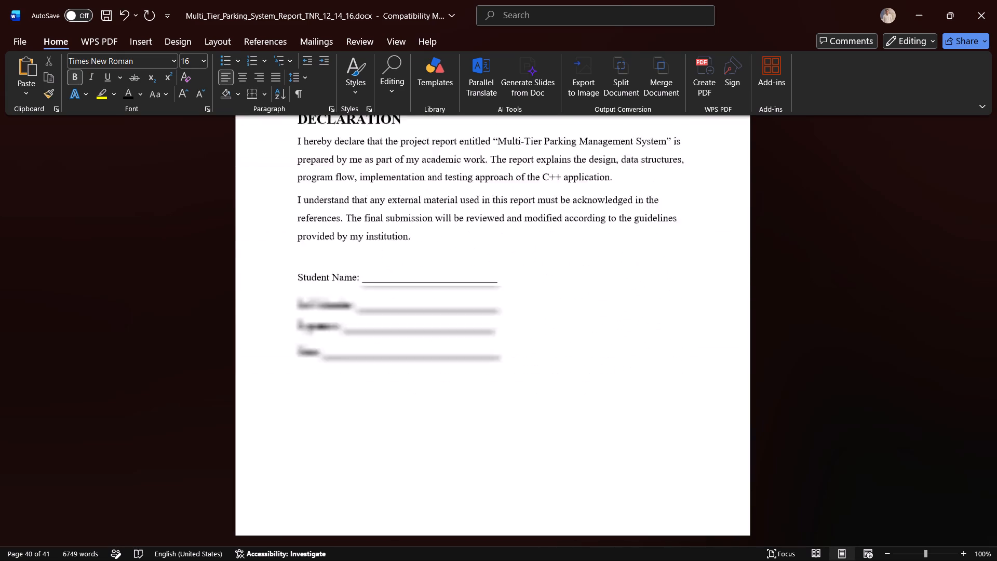
{"action": "scroll", "coordinate": [735, 210], "scroll_direction": "up", "scroll_amount": 4}
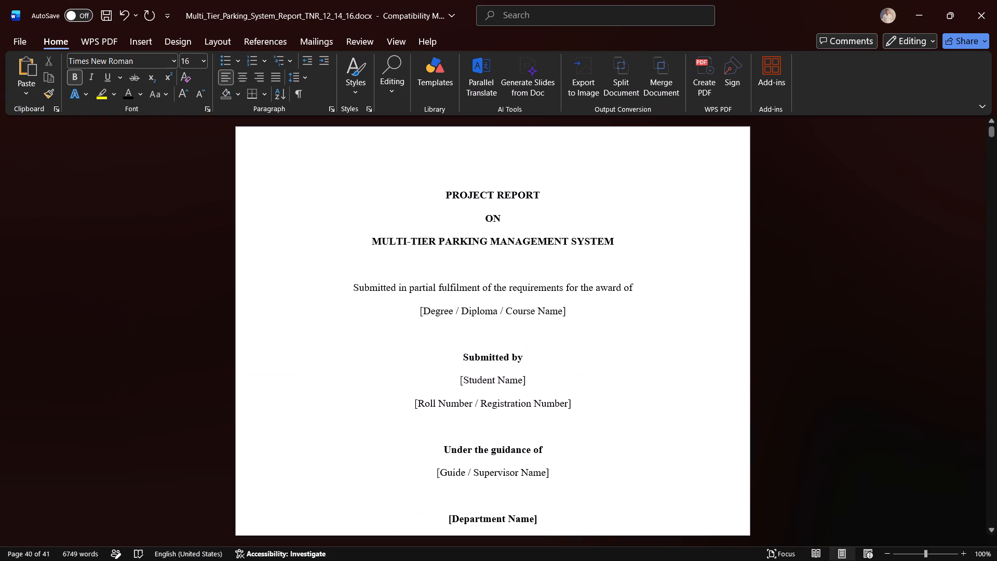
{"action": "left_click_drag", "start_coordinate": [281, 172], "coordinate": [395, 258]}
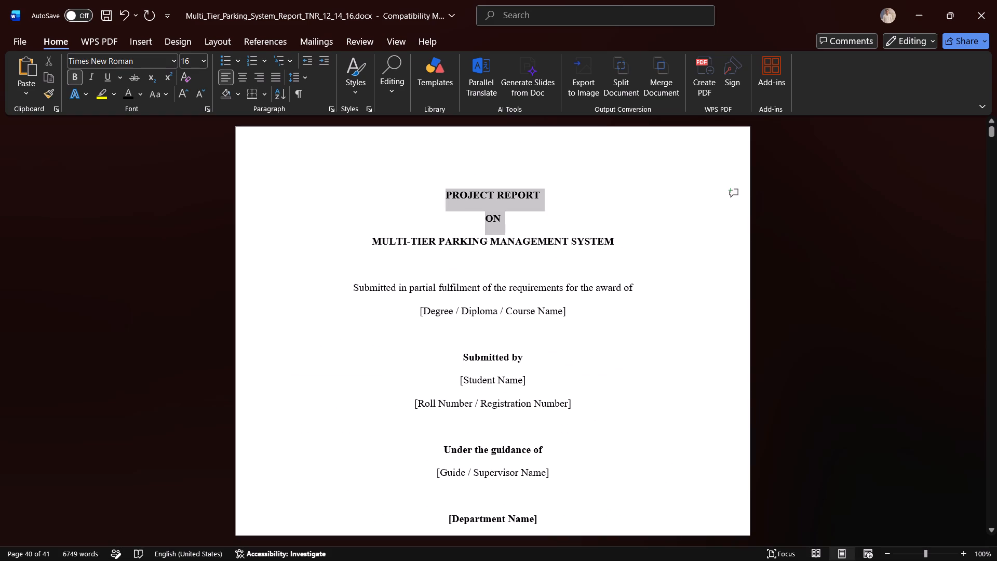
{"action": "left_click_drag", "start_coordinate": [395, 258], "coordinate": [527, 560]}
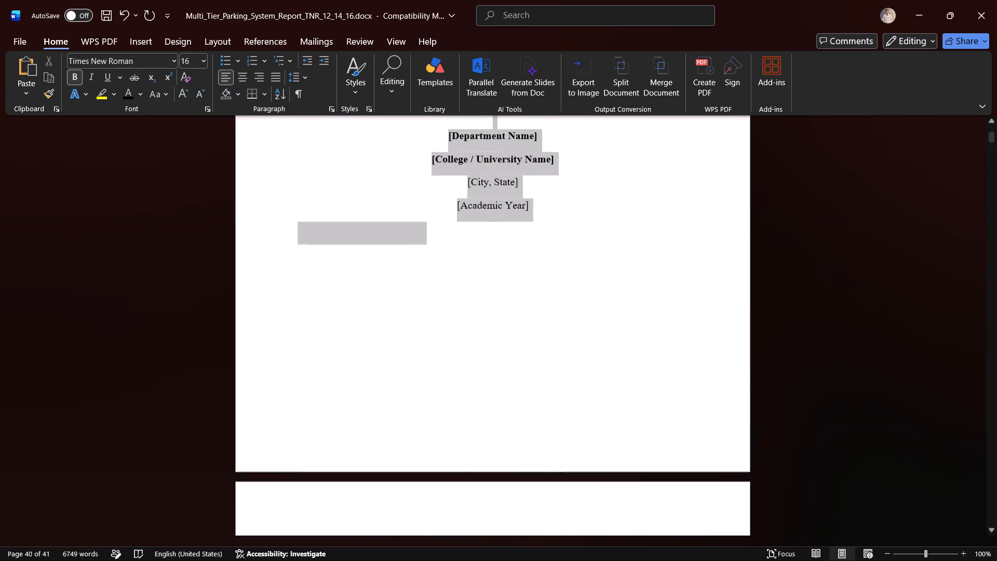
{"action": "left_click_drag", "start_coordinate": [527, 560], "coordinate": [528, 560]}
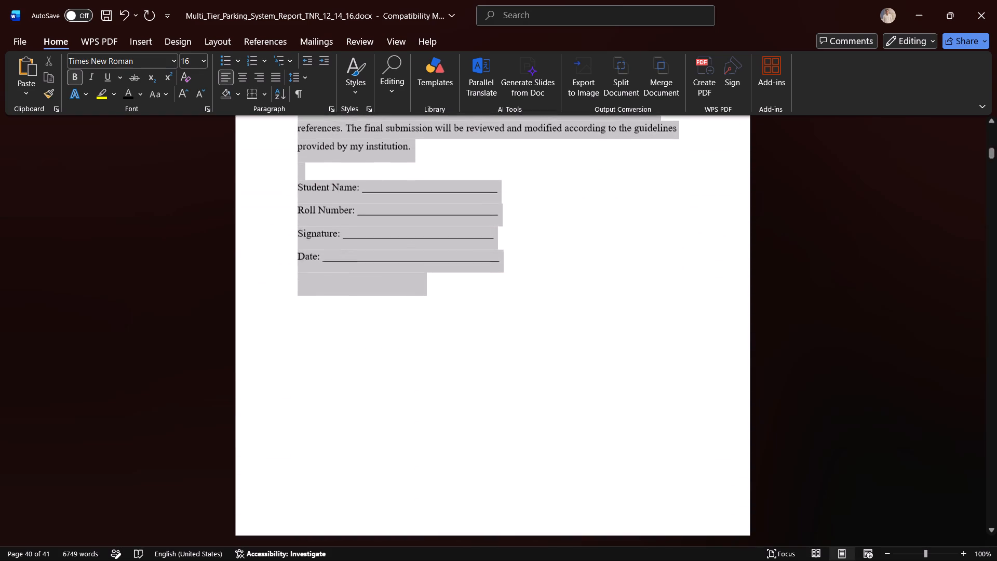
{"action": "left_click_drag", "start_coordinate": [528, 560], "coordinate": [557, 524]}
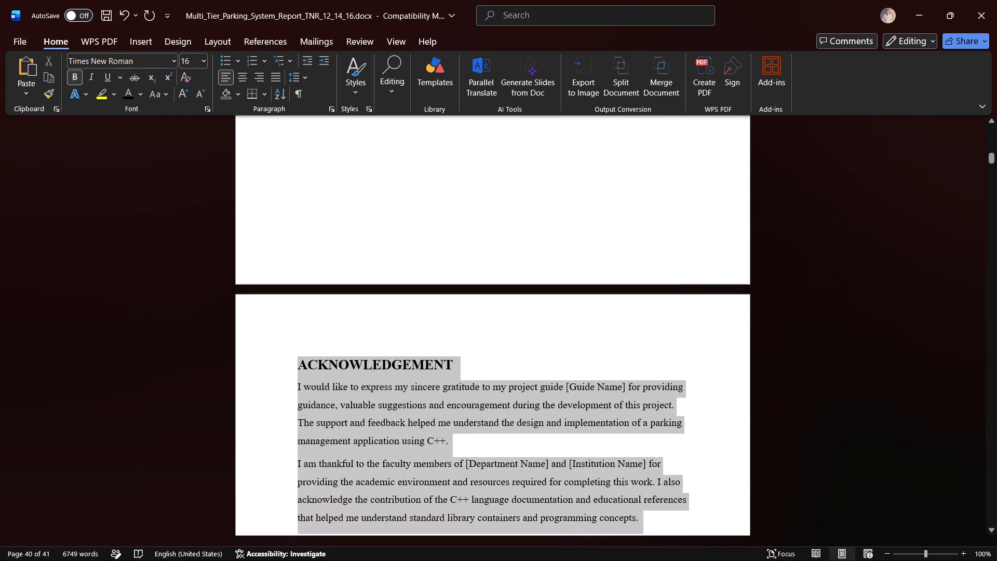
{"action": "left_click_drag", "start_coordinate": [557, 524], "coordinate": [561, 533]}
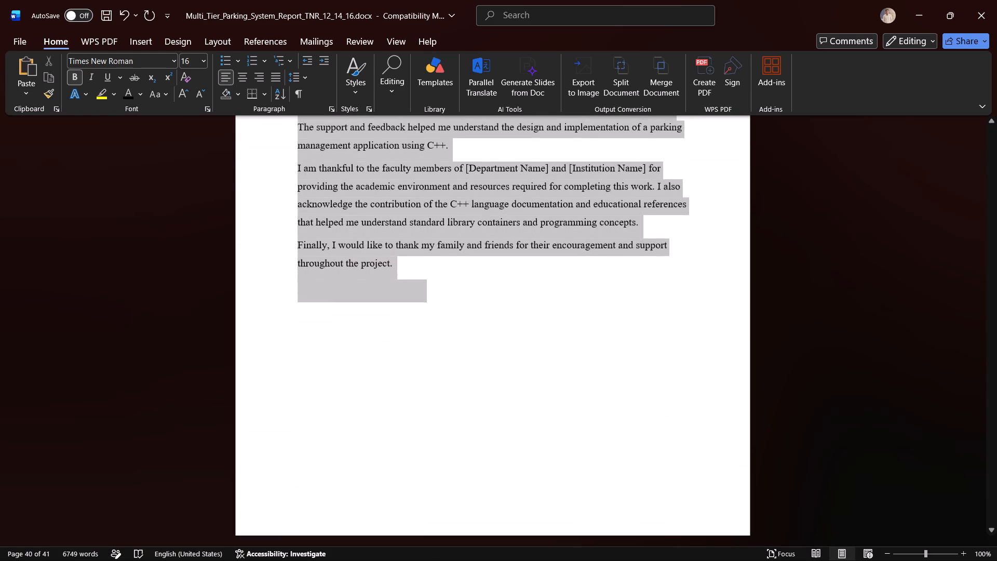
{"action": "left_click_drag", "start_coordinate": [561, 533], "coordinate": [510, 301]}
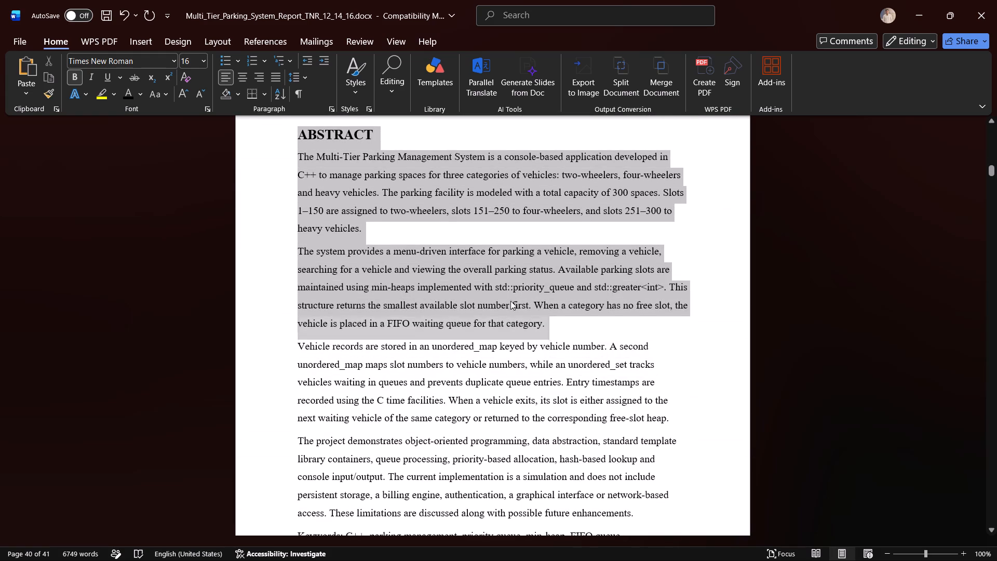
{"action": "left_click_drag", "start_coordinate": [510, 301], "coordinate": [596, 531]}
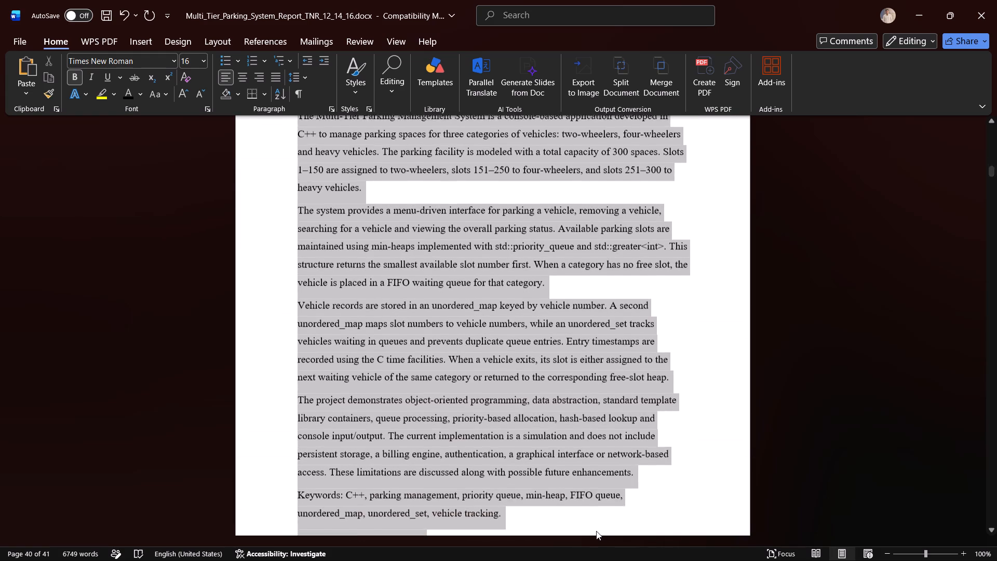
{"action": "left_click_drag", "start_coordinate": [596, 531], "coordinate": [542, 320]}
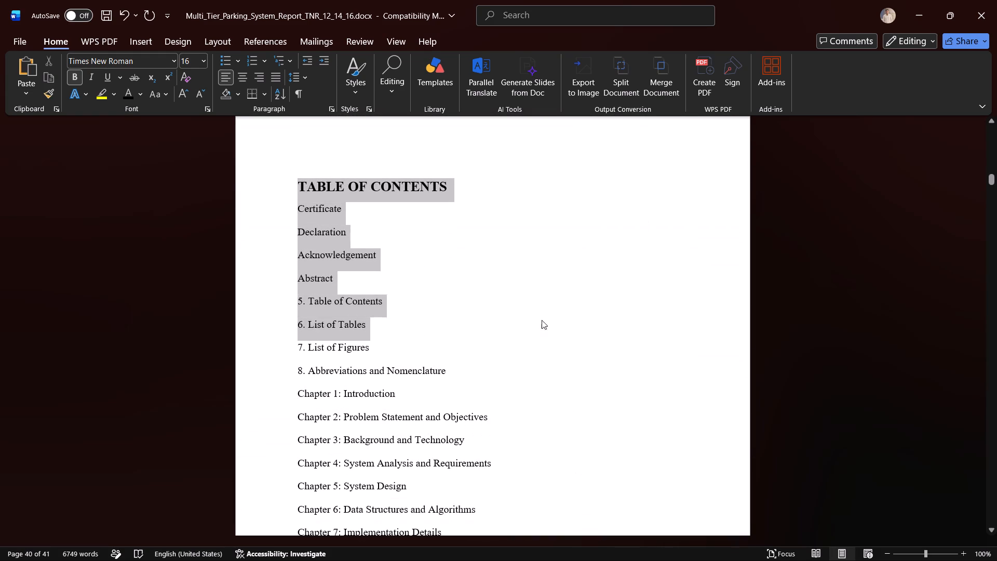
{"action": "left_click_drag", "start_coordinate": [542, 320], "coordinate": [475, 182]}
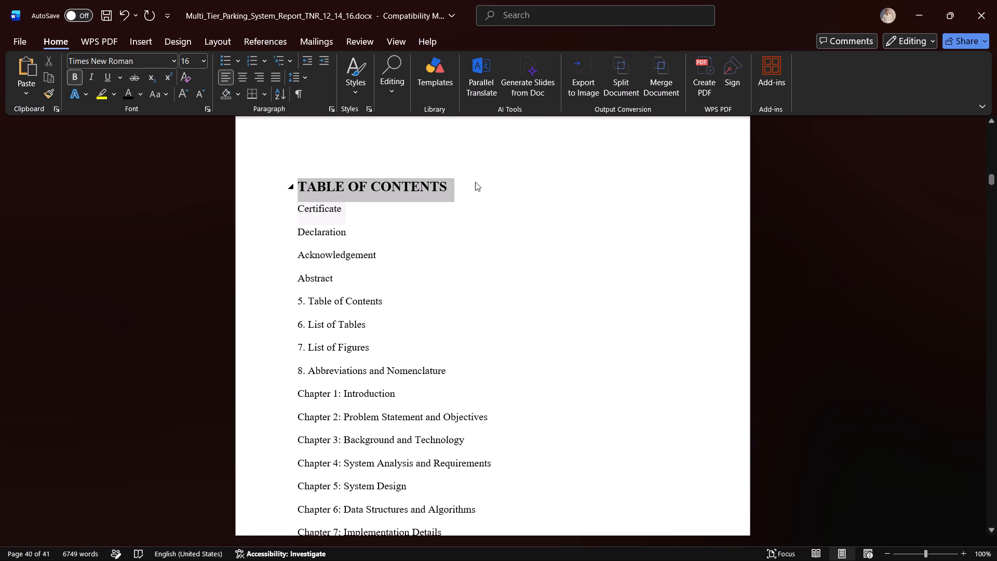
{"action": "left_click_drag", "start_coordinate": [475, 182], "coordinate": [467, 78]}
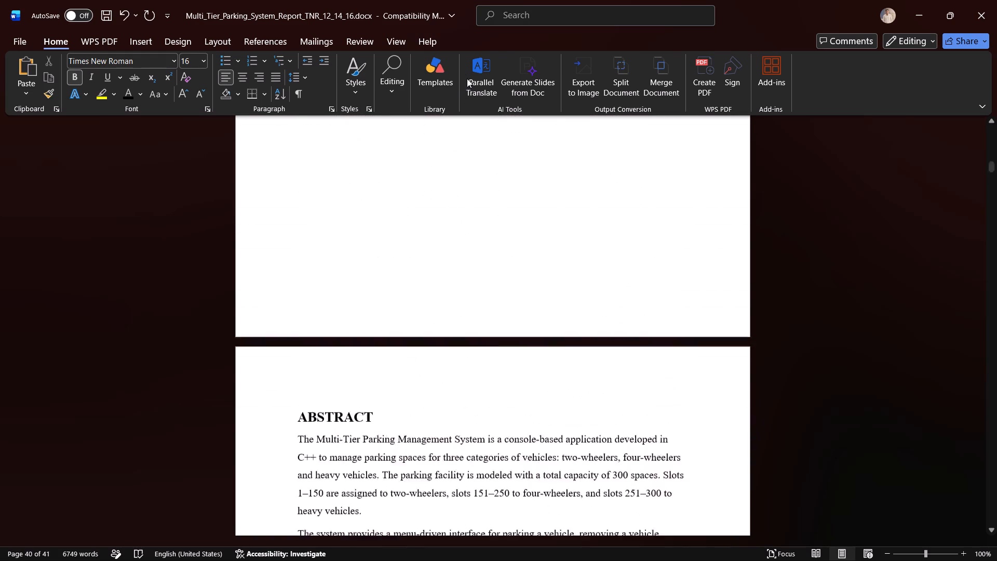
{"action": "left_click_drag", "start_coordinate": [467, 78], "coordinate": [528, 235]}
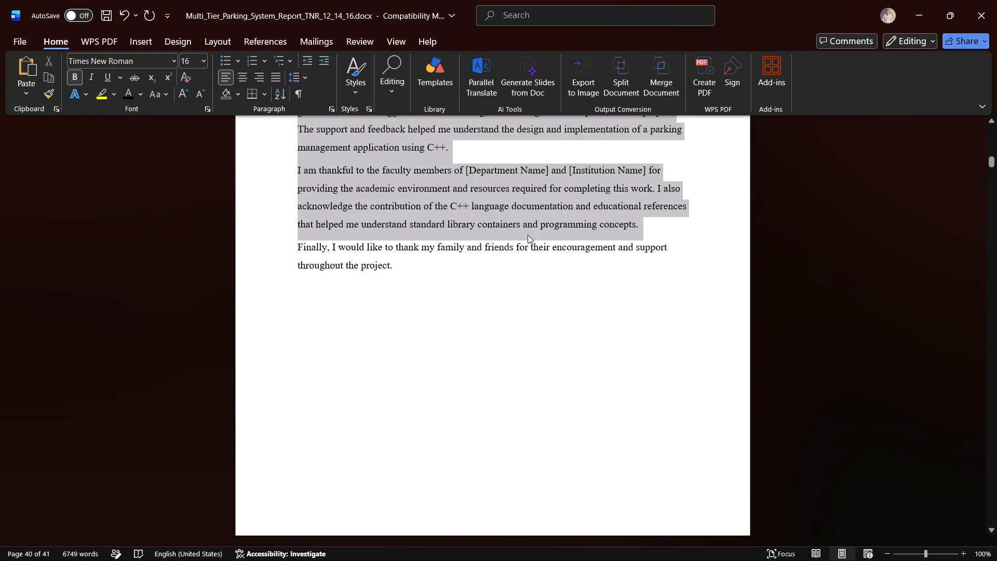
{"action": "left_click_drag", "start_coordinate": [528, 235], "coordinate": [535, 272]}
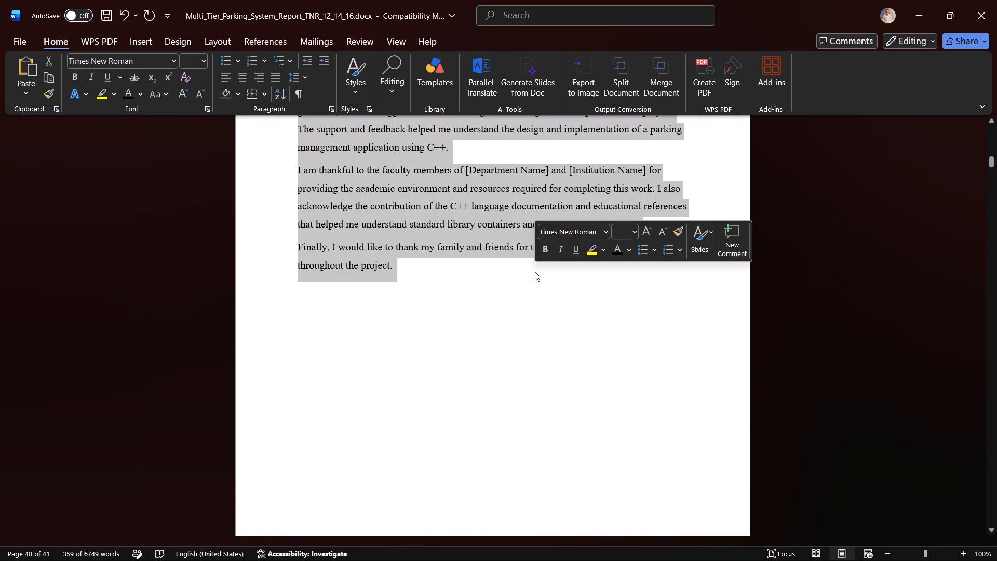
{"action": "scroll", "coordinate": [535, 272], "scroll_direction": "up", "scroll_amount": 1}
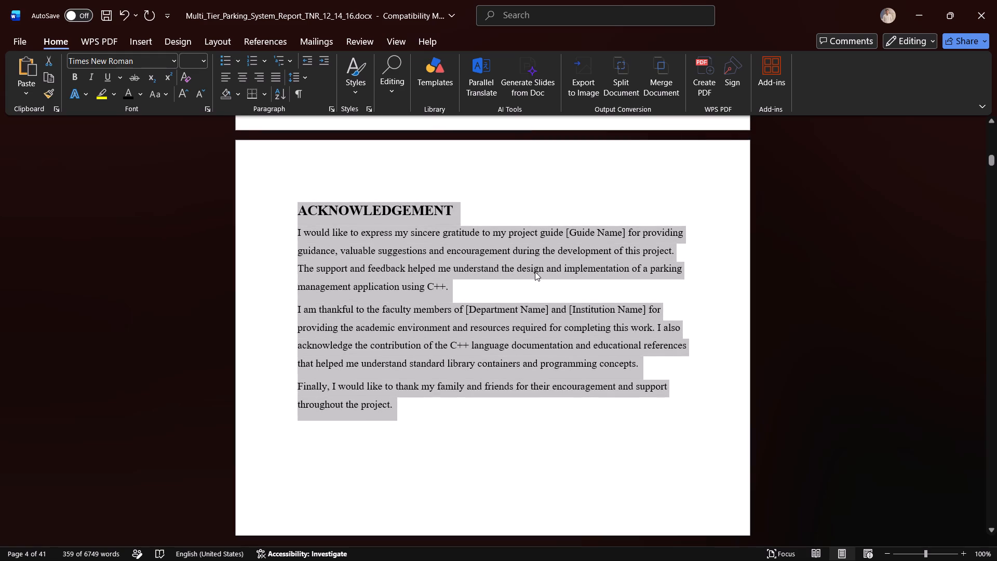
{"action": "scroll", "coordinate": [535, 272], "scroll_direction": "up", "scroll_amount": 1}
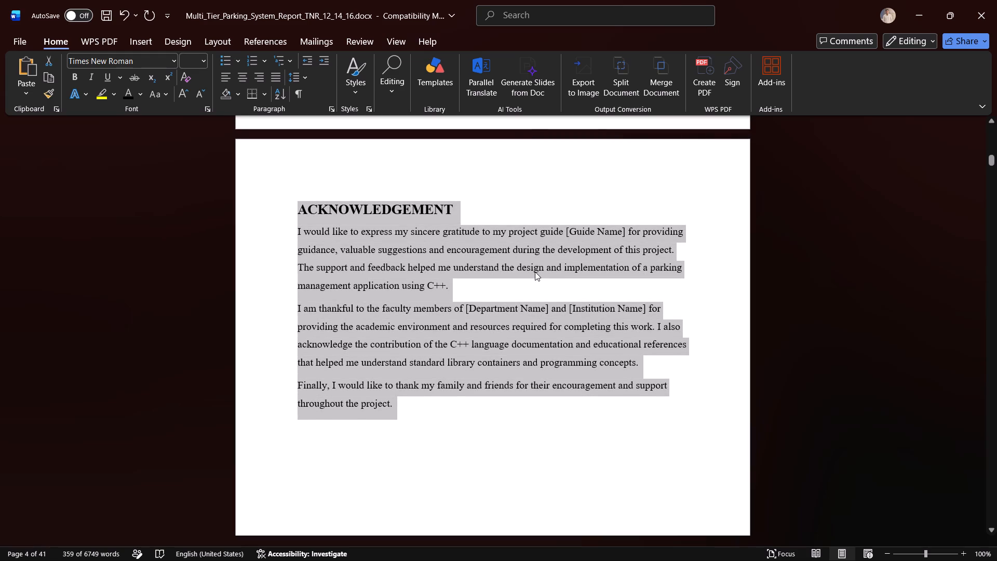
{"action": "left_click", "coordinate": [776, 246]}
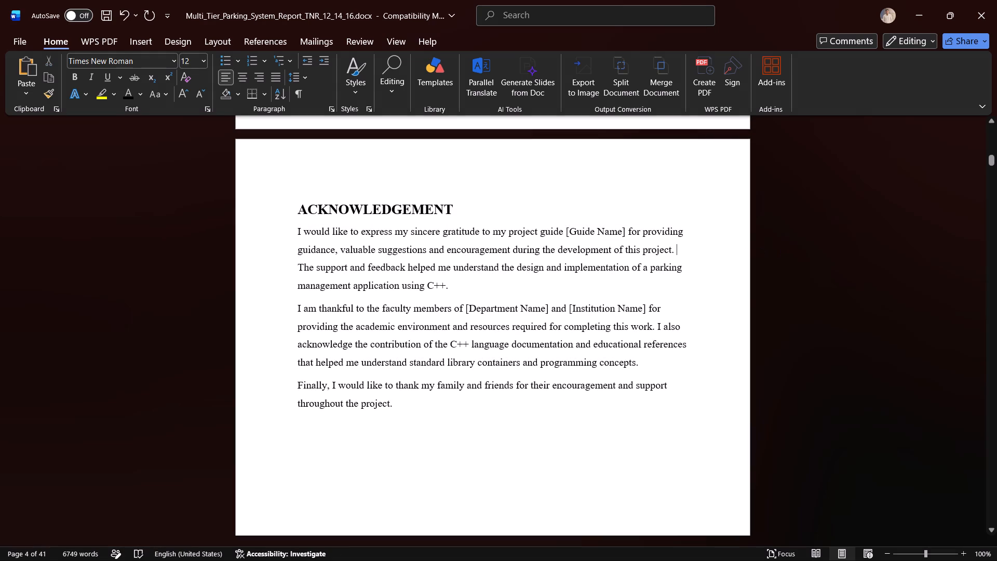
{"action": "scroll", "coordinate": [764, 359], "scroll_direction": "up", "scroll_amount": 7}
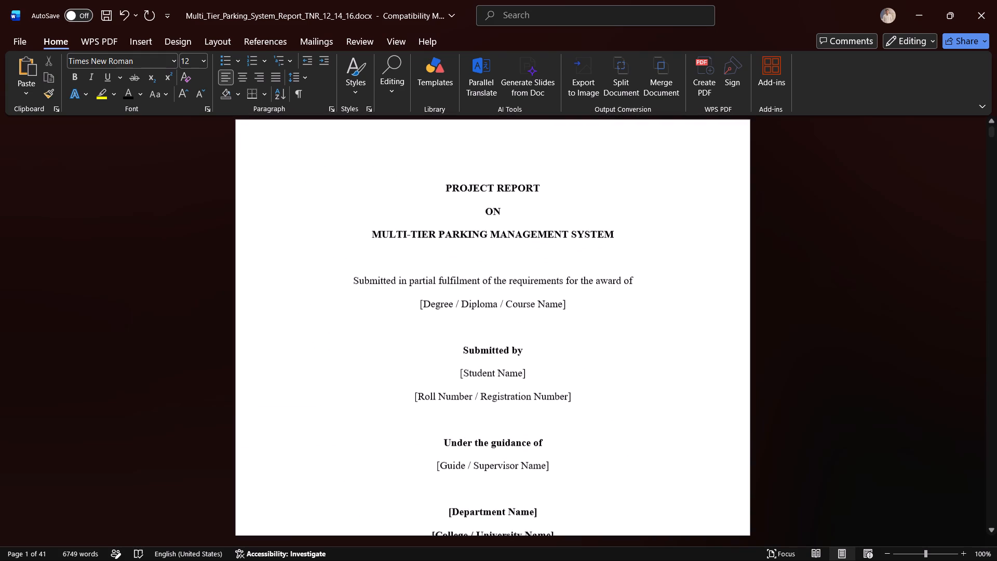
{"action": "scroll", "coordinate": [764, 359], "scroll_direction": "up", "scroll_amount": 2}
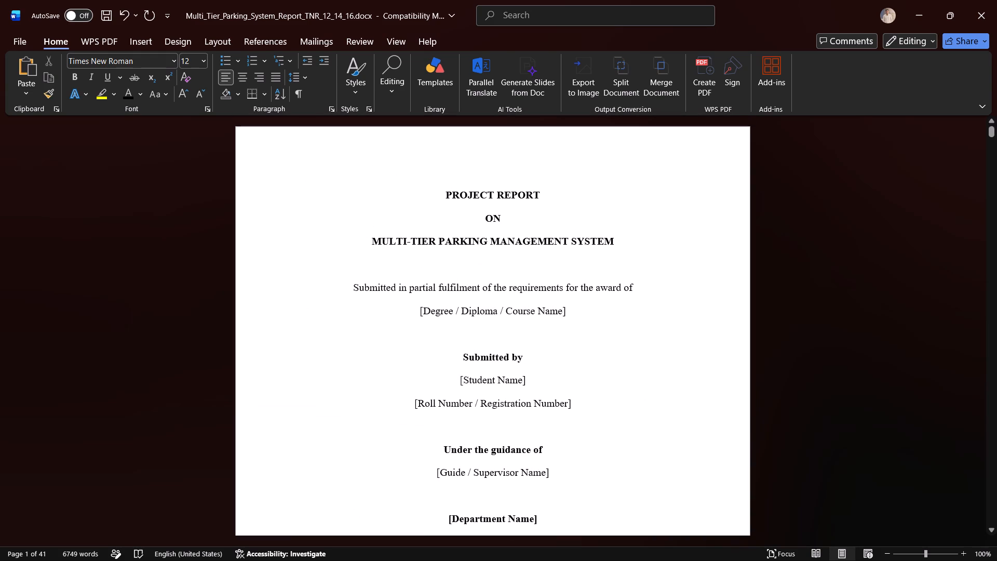
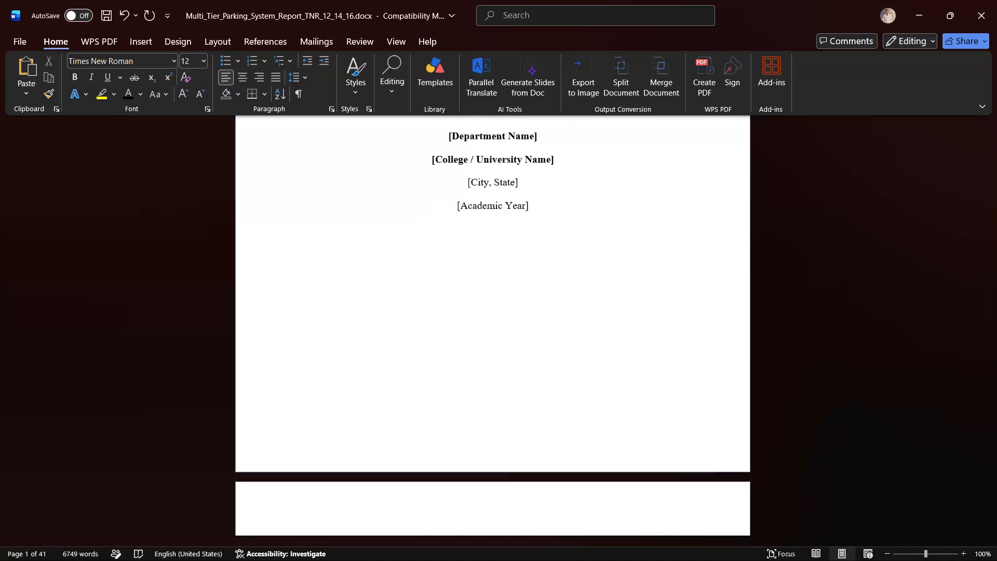
Open C3T_Project_Report (1).pdf from the Downloads folder in Word.
{"action": "scroll", "coordinate": [764, 359], "scroll_direction": "down", "scroll_amount": 1}
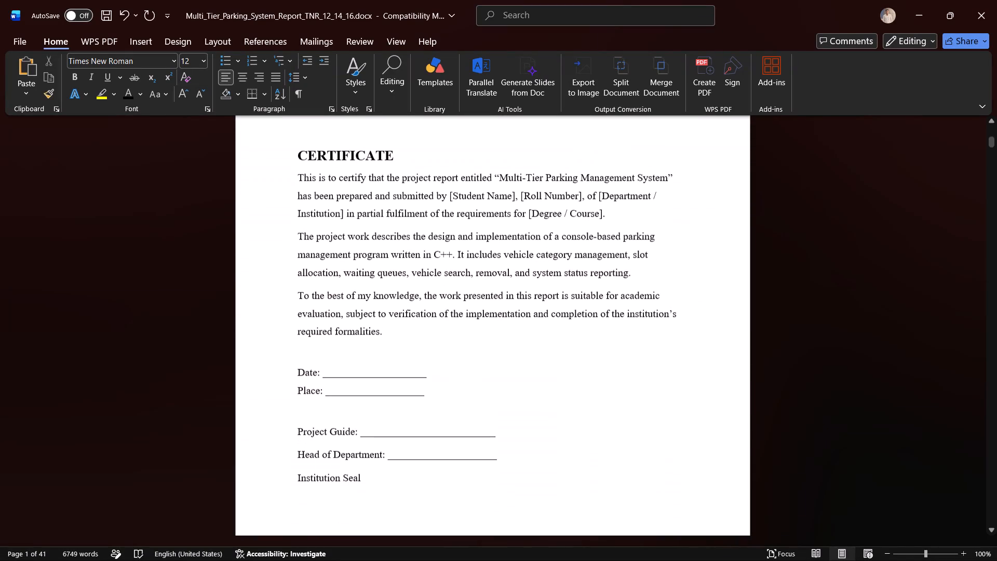
{"action": "scroll", "coordinate": [764, 359], "scroll_direction": "down", "scroll_amount": 1}
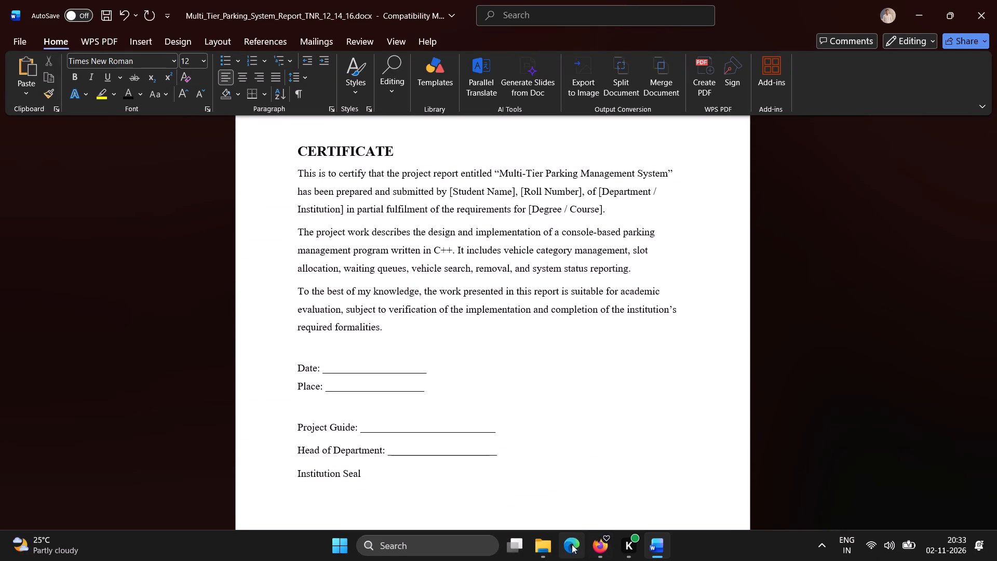
{"action": "left_click", "coordinate": [535, 552]}
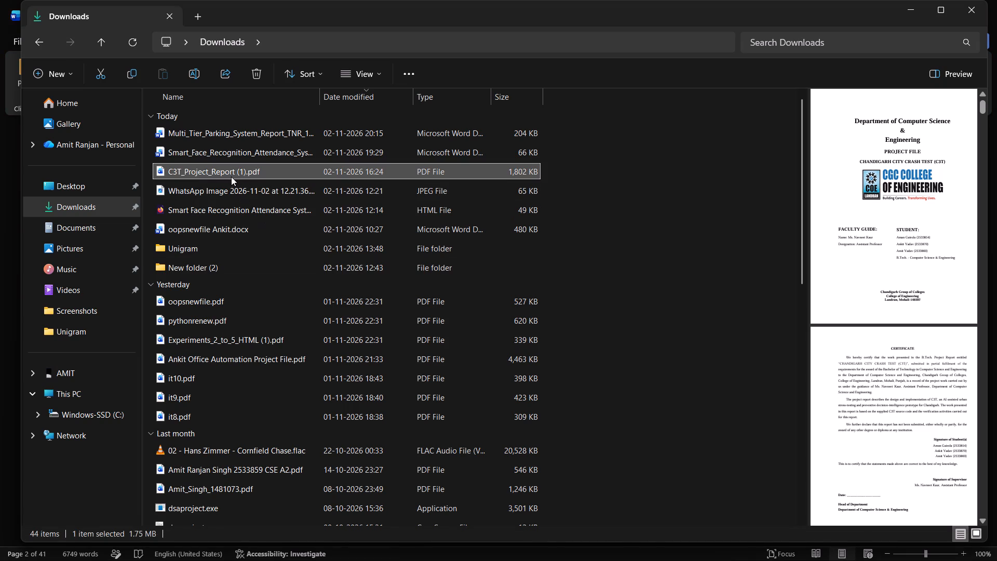
{"action": "double_click", "coordinate": [229, 173]}
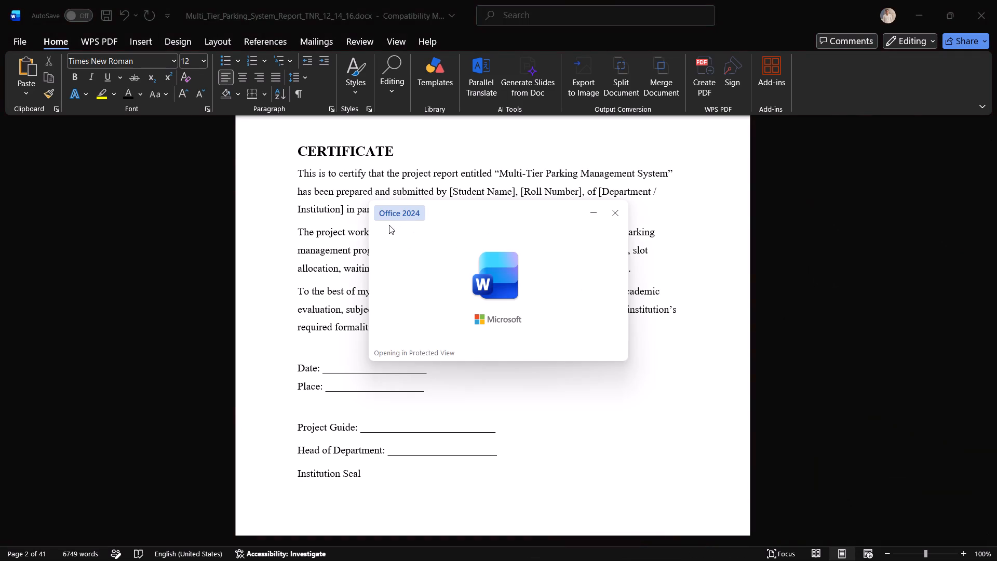
Review the C3T report's front matter from the Certificate through Acknowledgement and Abstract to the Table of Contents, returning to the title page.
{"action": "scroll", "coordinate": [507, 290], "scroll_direction": "down", "scroll_amount": 2}
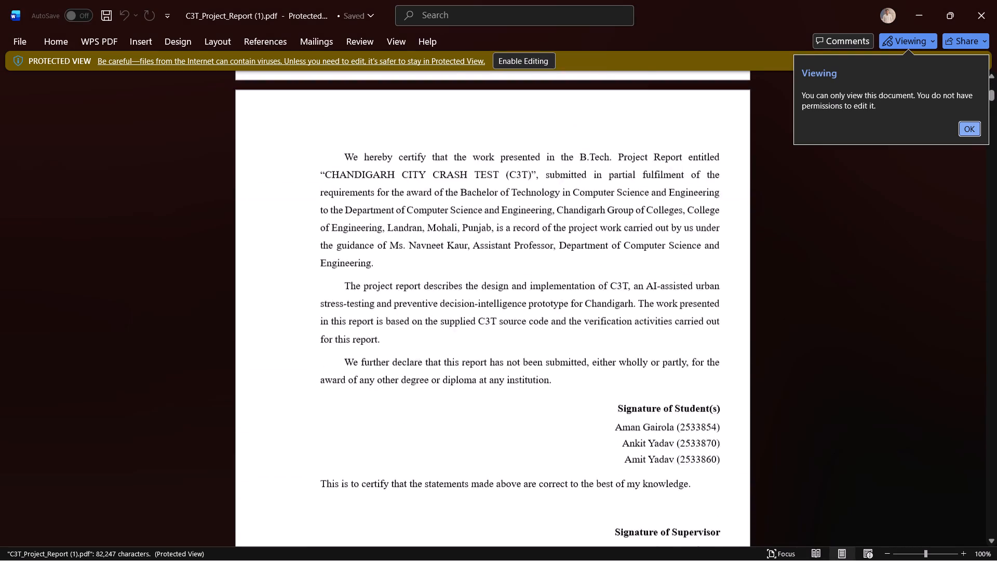
{"action": "scroll", "coordinate": [507, 290], "scroll_direction": "down", "scroll_amount": 2}
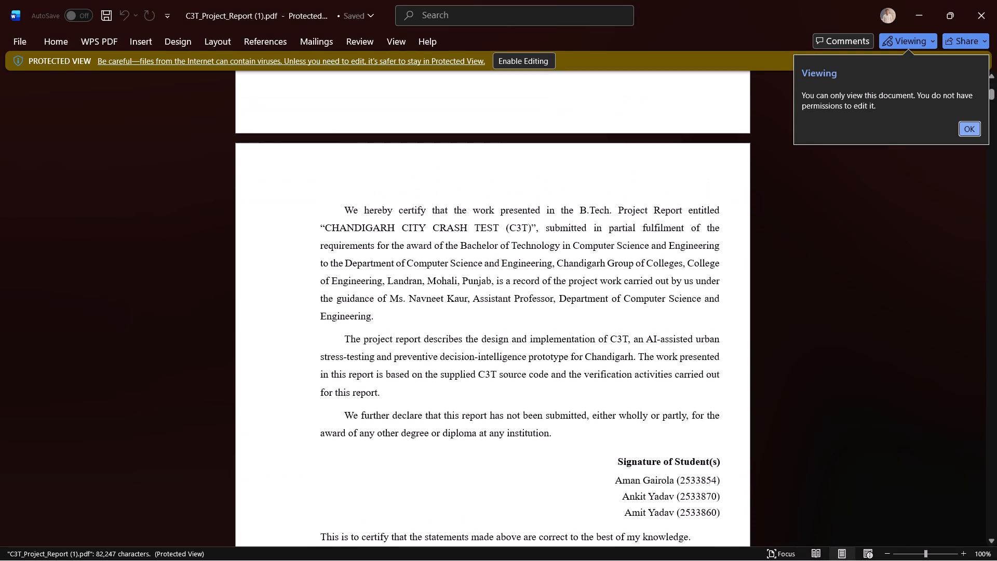
{"action": "scroll", "coordinate": [507, 290], "scroll_direction": "down", "scroll_amount": 2}
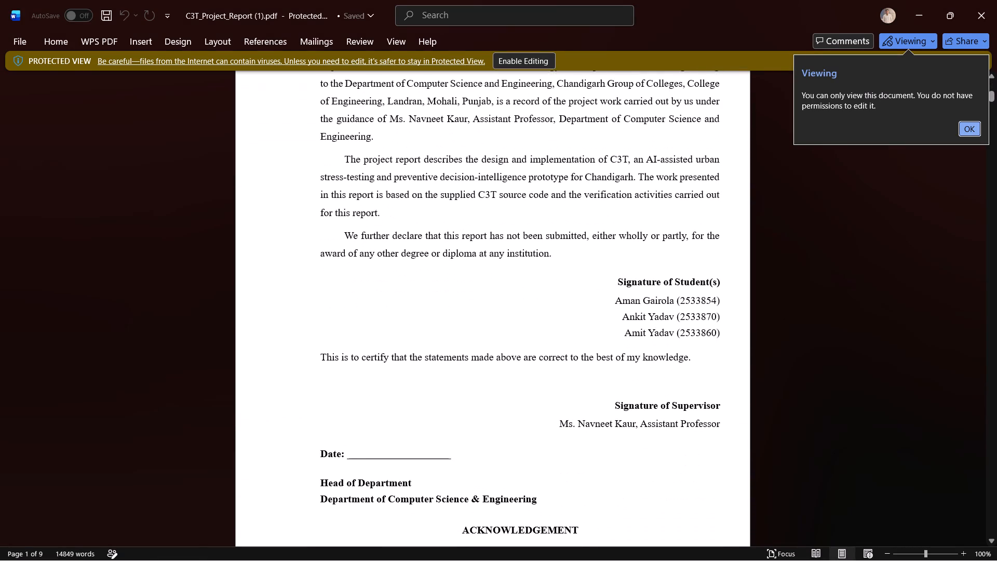
{"action": "scroll", "coordinate": [507, 290], "scroll_direction": "down", "scroll_amount": 2}
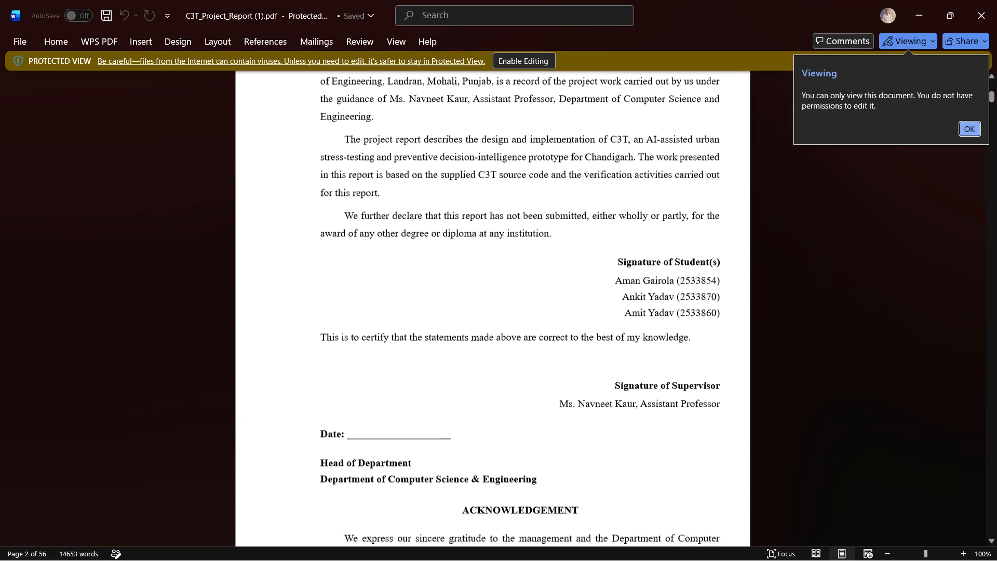
{"action": "scroll", "coordinate": [507, 290], "scroll_direction": "down", "scroll_amount": 3}
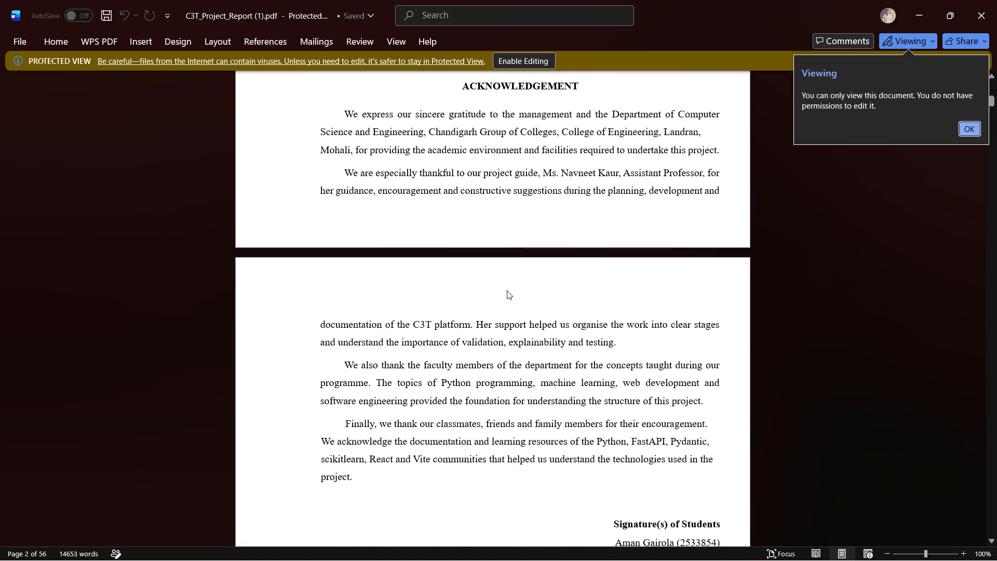
{"action": "scroll", "coordinate": [507, 290], "scroll_direction": "down", "scroll_amount": 4}
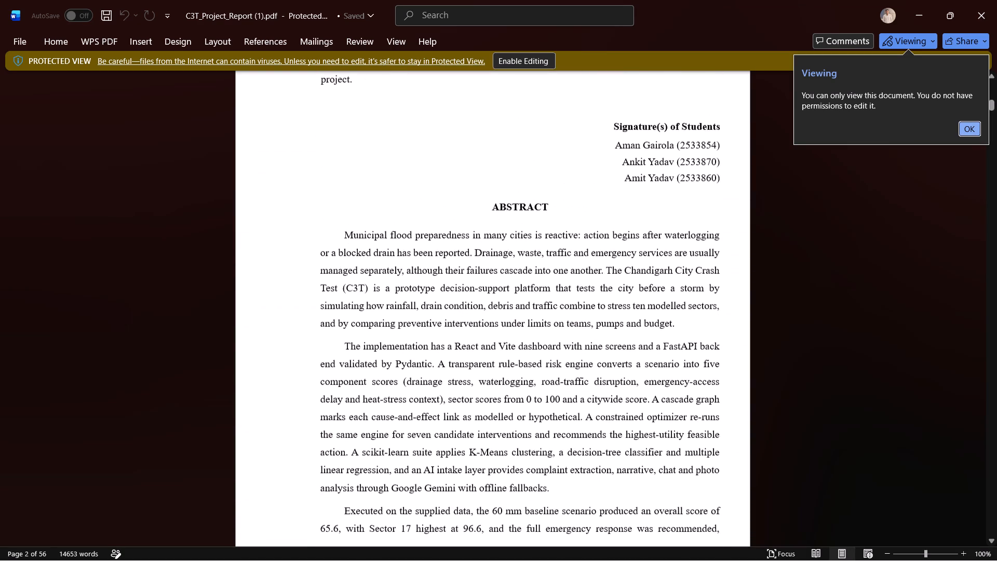
{"action": "scroll", "coordinate": [507, 290], "scroll_direction": "down", "scroll_amount": 2}
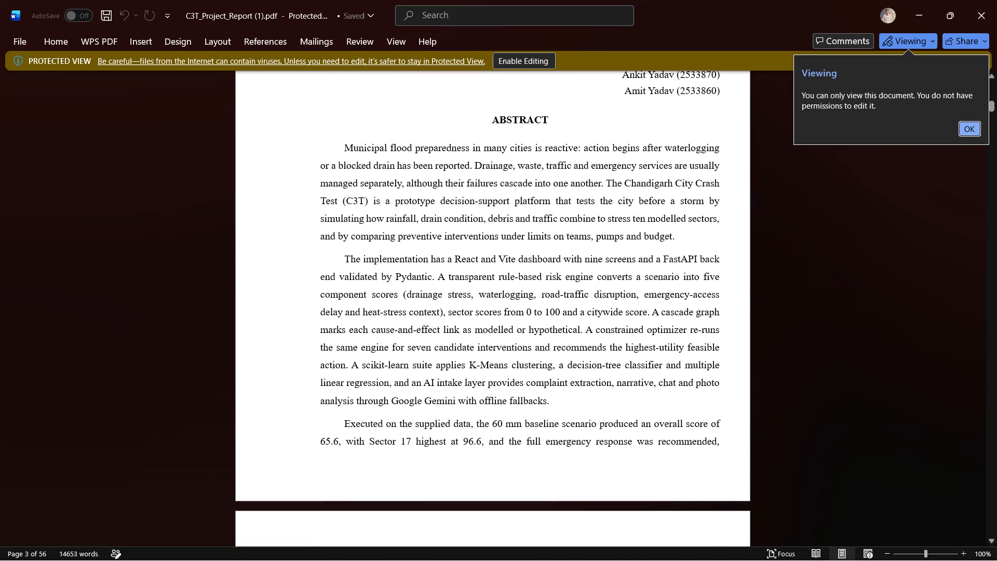
{"action": "scroll", "coordinate": [507, 290], "scroll_direction": "down", "scroll_amount": 3}
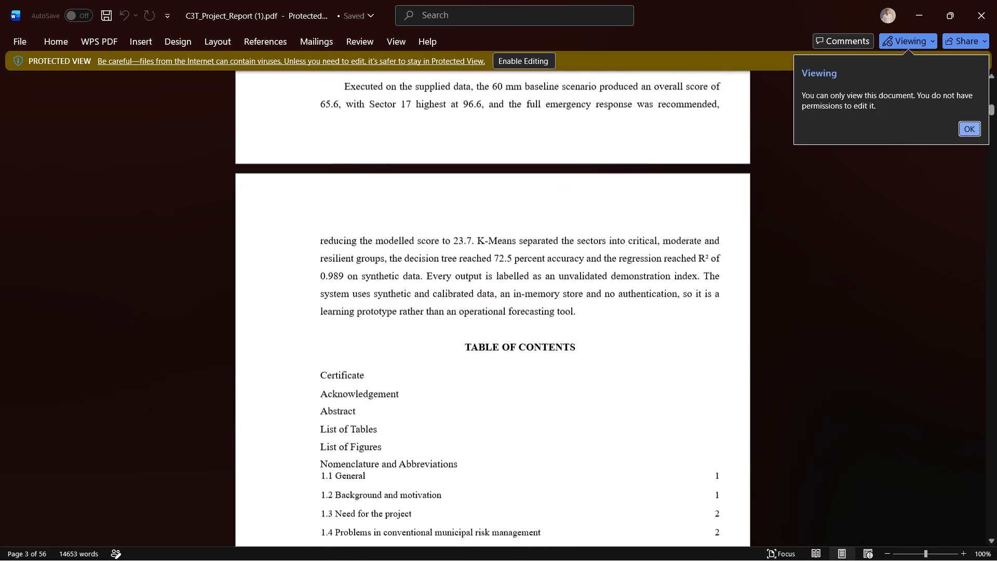
{"action": "scroll", "coordinate": [507, 290], "scroll_direction": "down", "scroll_amount": 1}
{"action": "scroll", "coordinate": [507, 290], "scroll_direction": "up", "scroll_amount": 1}
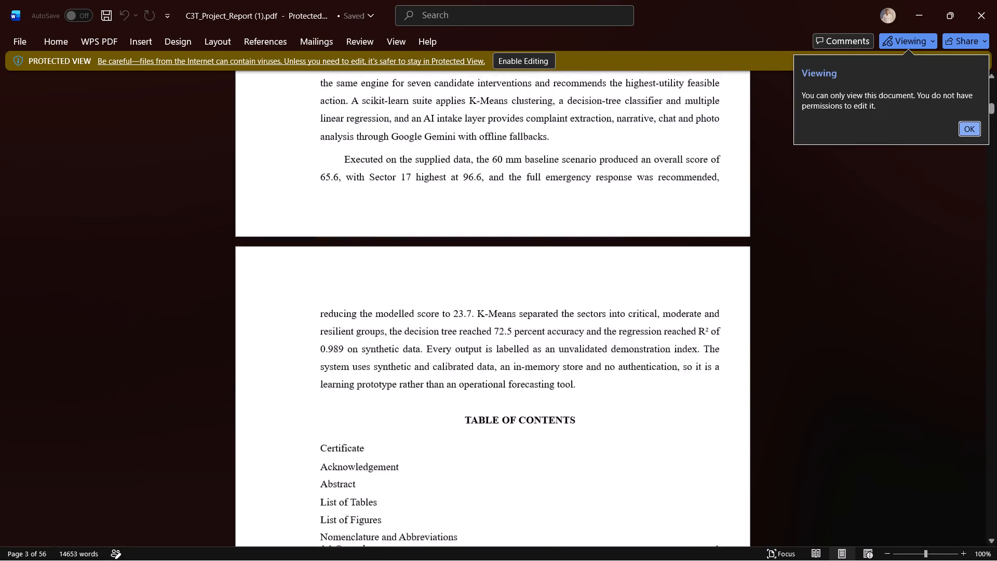
{"action": "scroll", "coordinate": [507, 290], "scroll_direction": "up", "scroll_amount": 5}
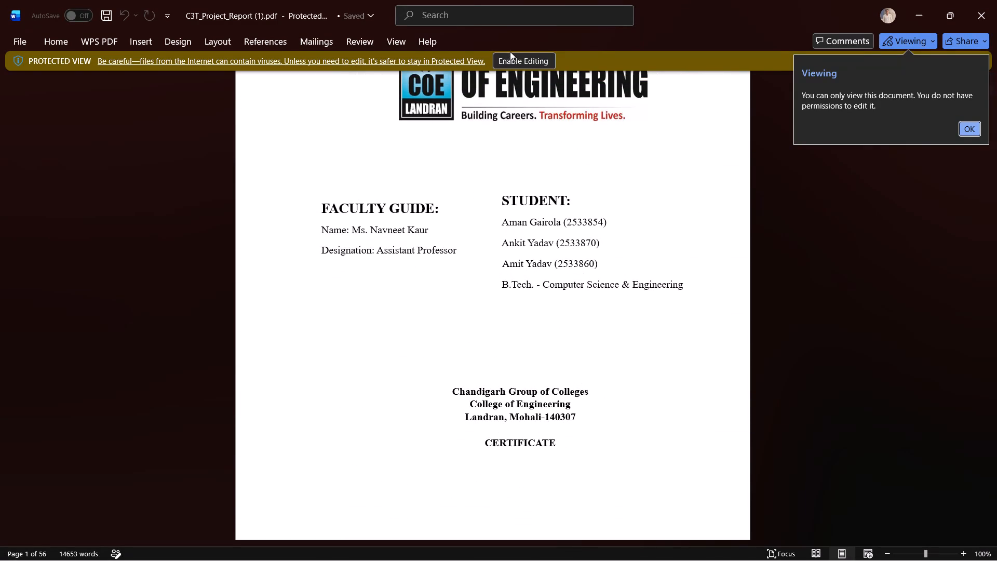
Enable editing of the C3T report.
{"action": "left_click", "coordinate": [510, 62]}
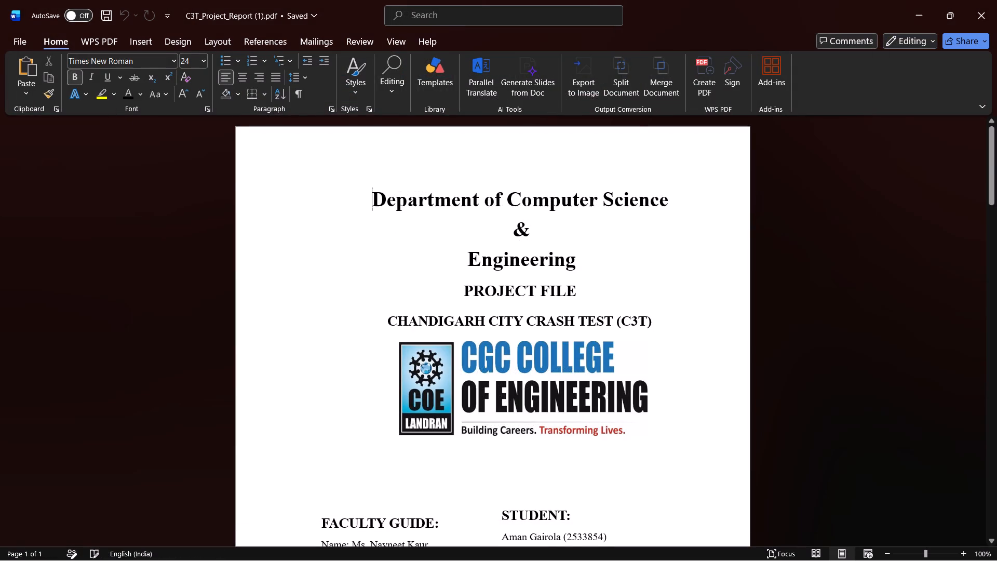
Insert two blank lines before the CERTIFICATE heading under the college address so that it starts the certificate page.
{"action": "scroll", "coordinate": [564, 280], "scroll_direction": "down", "scroll_amount": 4}
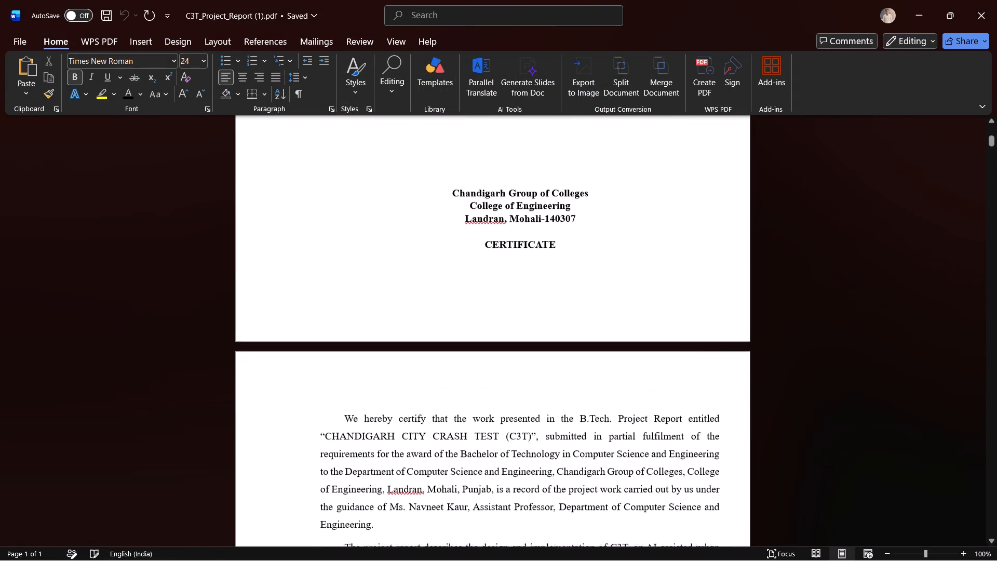
{"action": "scroll", "coordinate": [564, 280], "scroll_direction": "down", "scroll_amount": 1}
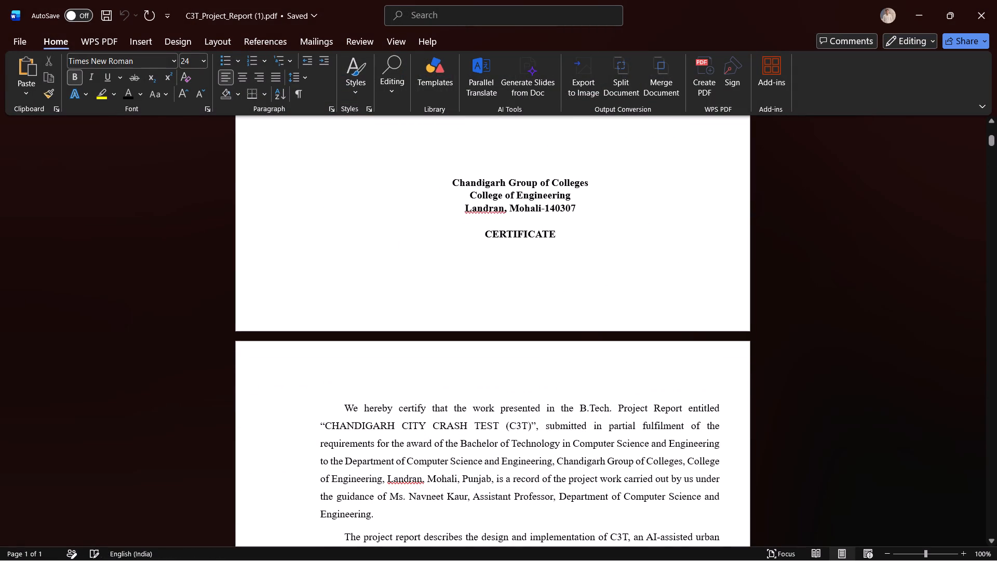
{"action": "left_click", "coordinate": [481, 235]}
{"action": "key", "text": "Return"}
{"action": "key", "text": "Return"}
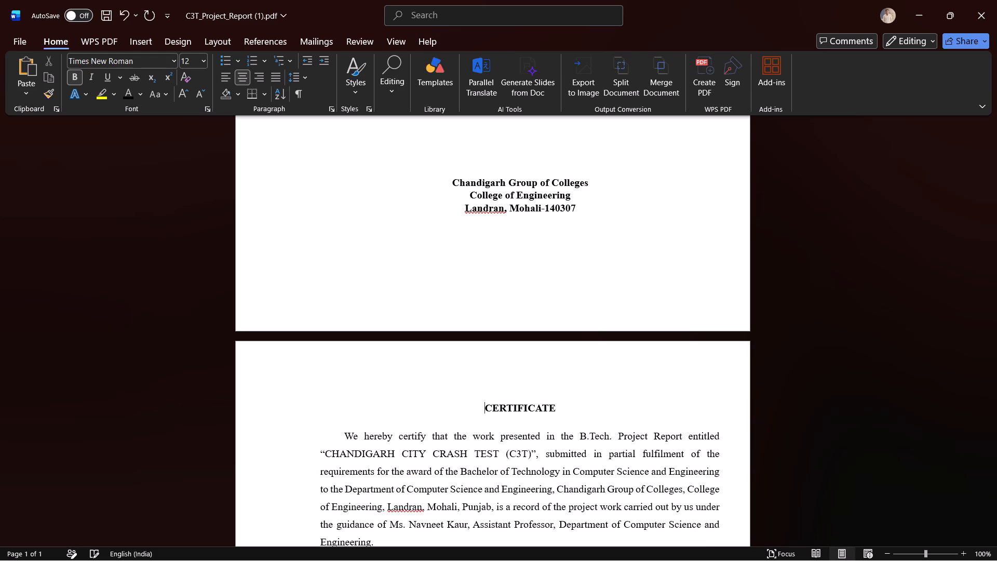
Review the C3T report's layout from the title page through the Certificate and Acknowledgement, returning to the CERTIFICATE heading.
{"action": "scroll", "coordinate": [481, 235], "scroll_direction": "up", "scroll_amount": 4}
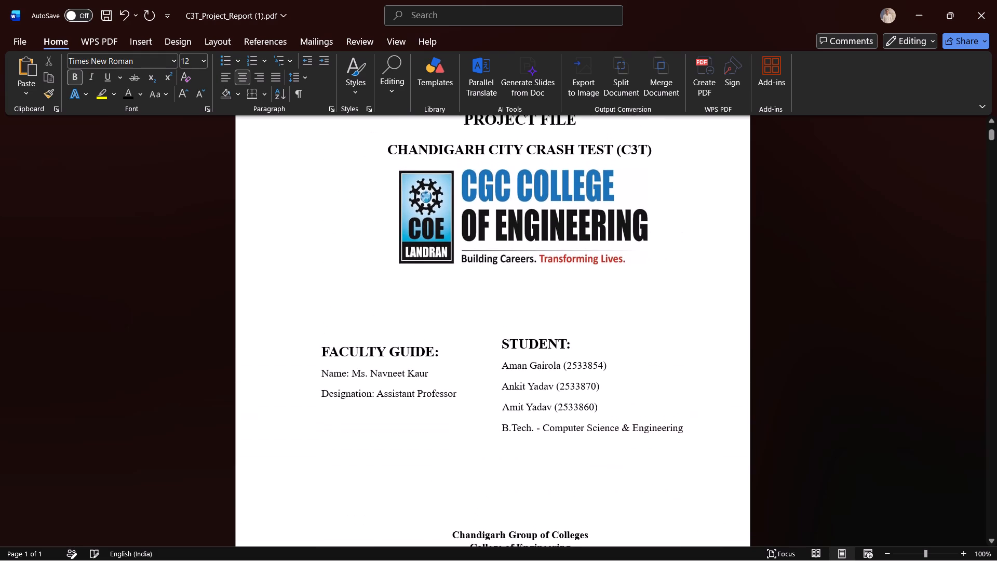
{"action": "scroll", "coordinate": [481, 235], "scroll_direction": "down", "scroll_amount": 5}
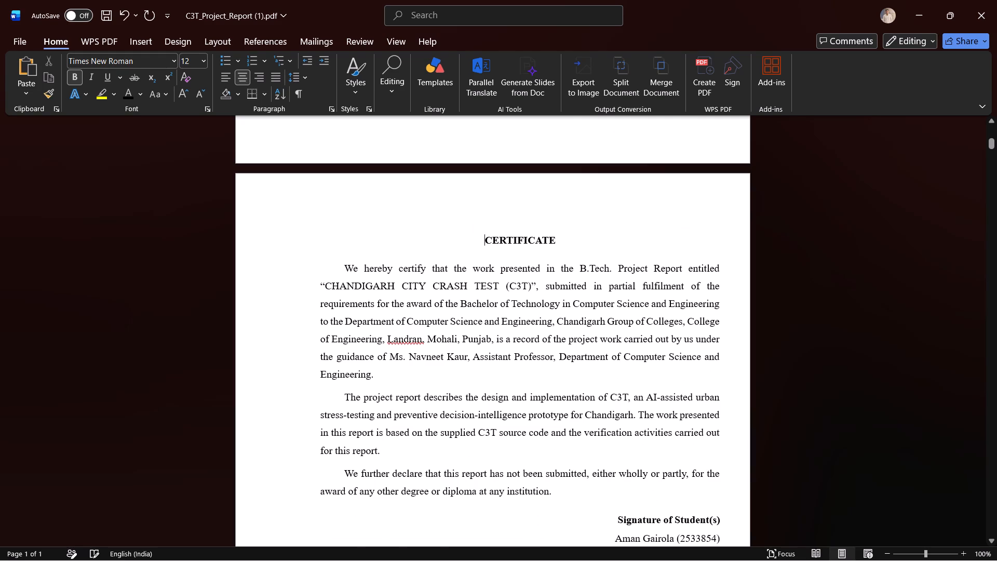
{"action": "scroll", "coordinate": [581, 318], "scroll_direction": "down", "scroll_amount": 1}
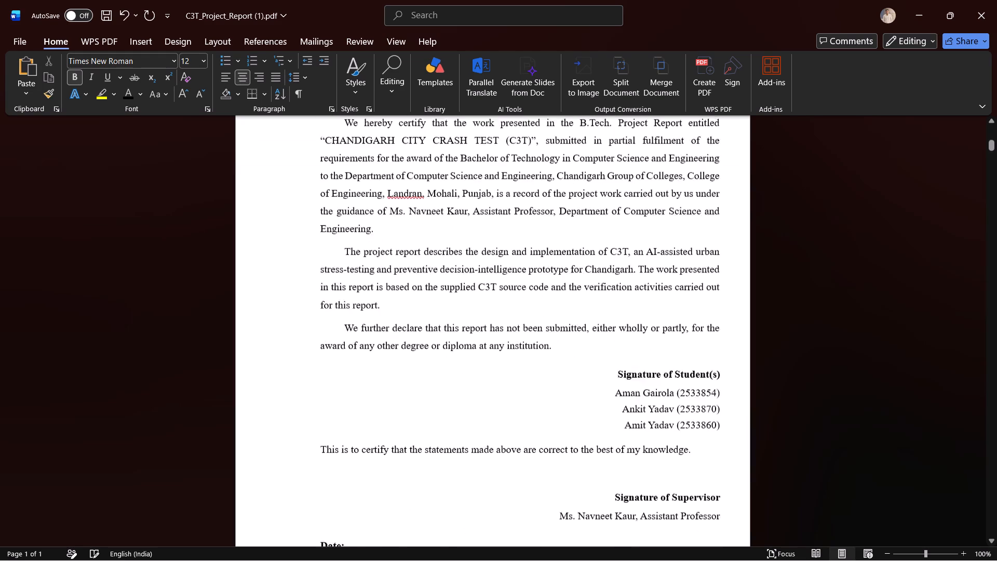
{"action": "scroll", "coordinate": [581, 318], "scroll_direction": "down", "scroll_amount": 2}
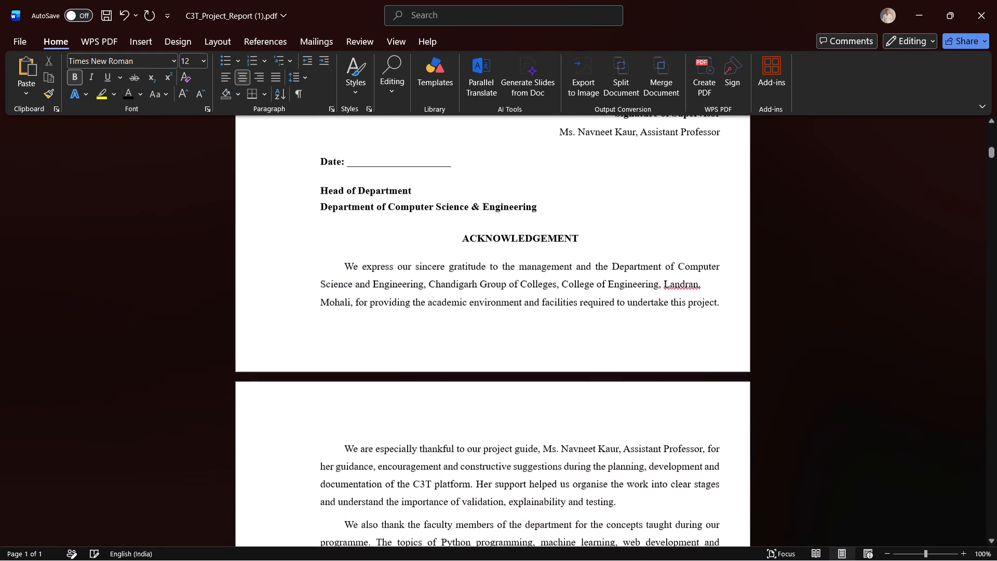
{"action": "scroll", "coordinate": [581, 318], "scroll_direction": "down", "scroll_amount": 1}
{"action": "scroll", "coordinate": [581, 318], "scroll_direction": "up", "scroll_amount": 4}
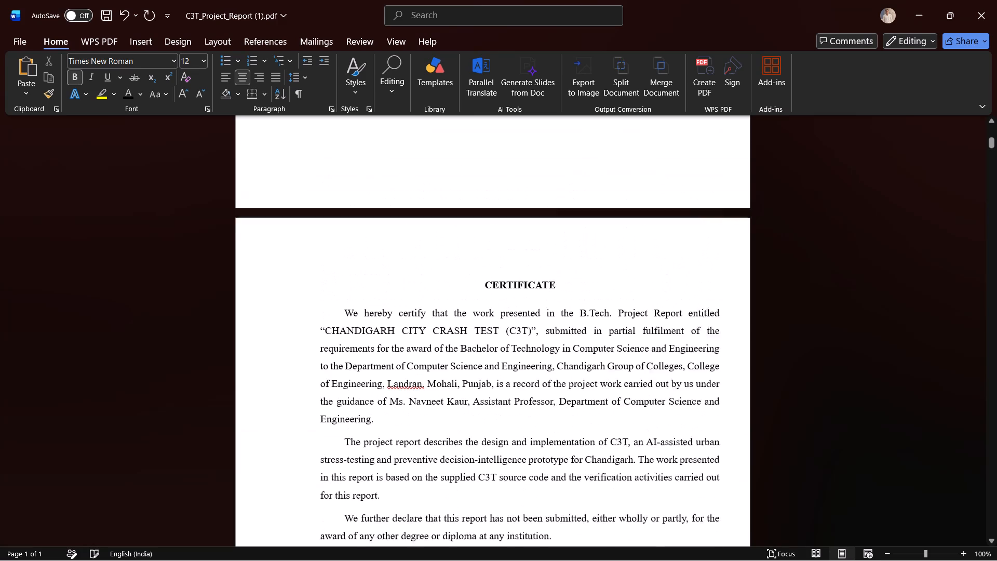
{"action": "scroll", "coordinate": [581, 318], "scroll_direction": "up", "scroll_amount": 2}
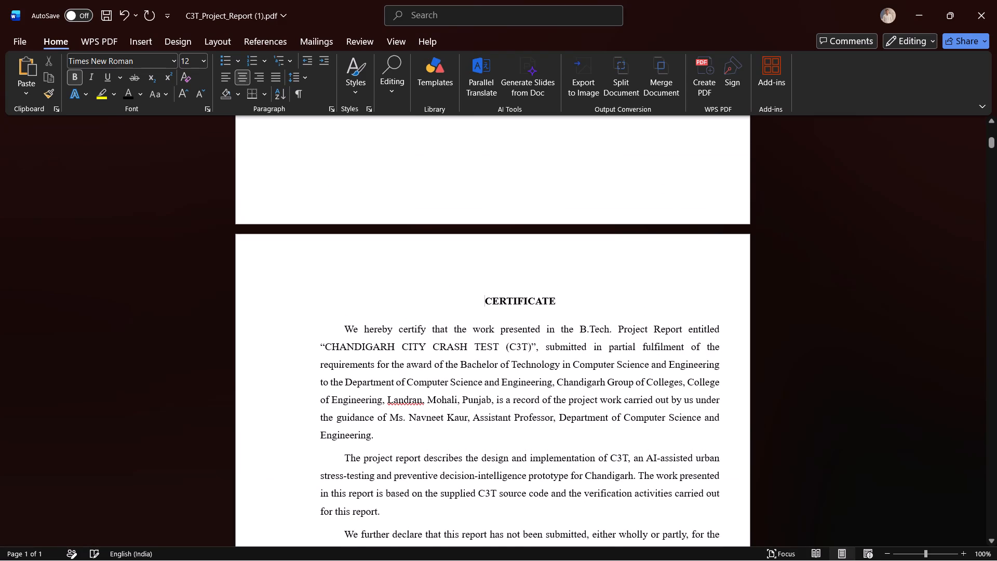
{"action": "scroll", "coordinate": [581, 318], "scroll_direction": "down", "scroll_amount": 1}
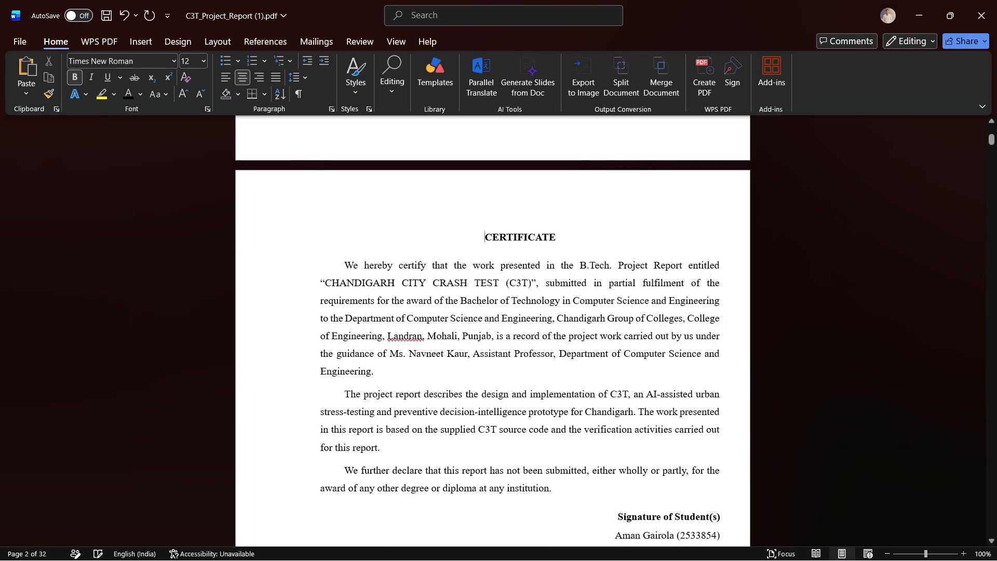
Set the CERTIFICATE heading's right indent to 0.2 cm.
{"action": "left_click", "coordinate": [280, 43]}
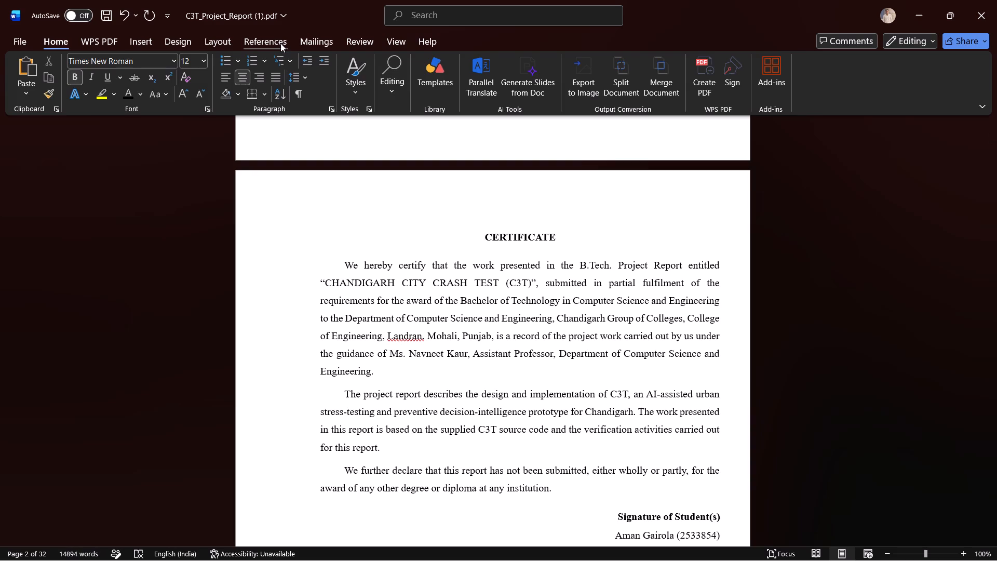
{"action": "left_click", "coordinate": [314, 37]}
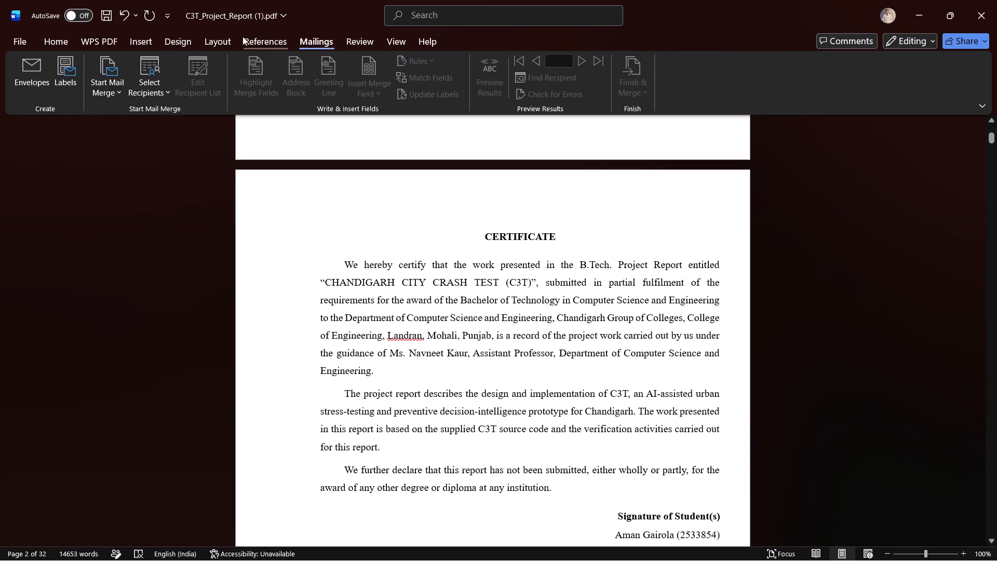
{"action": "left_click", "coordinate": [188, 43]}
{"action": "left_click", "coordinate": [212, 44]}
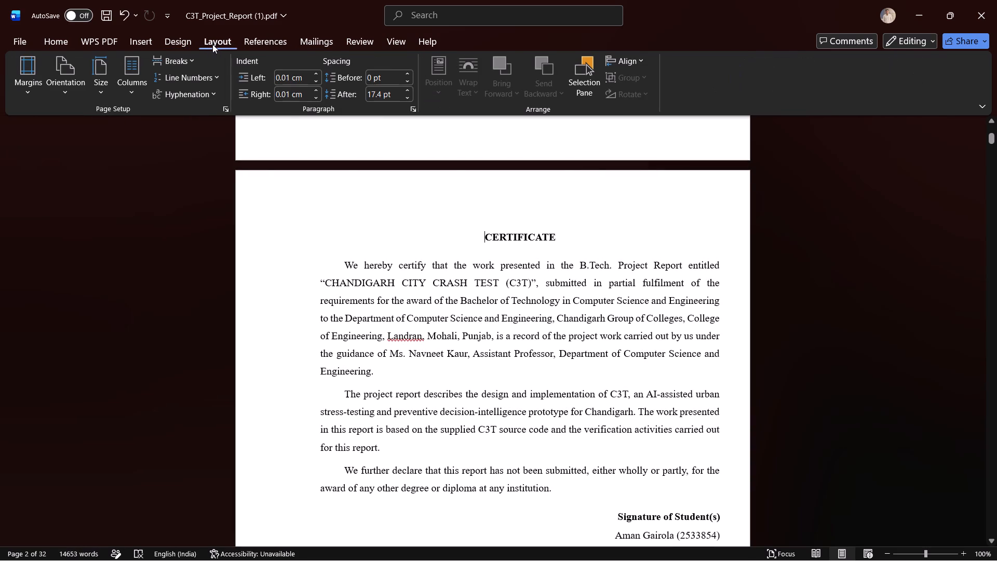
{"action": "left_click", "coordinate": [319, 96]}
{"action": "left_click", "coordinate": [319, 96]}
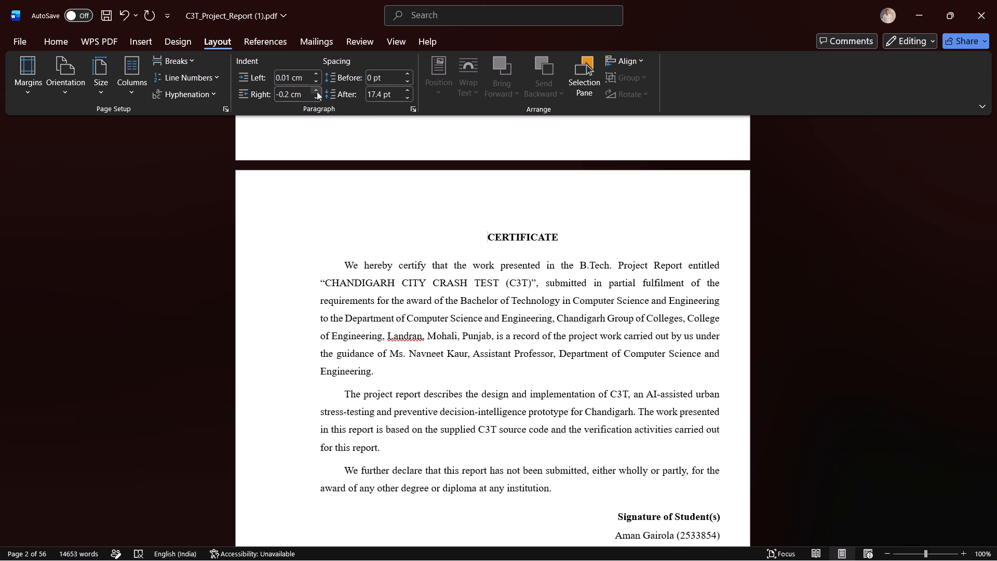
{"action": "triple_click", "coordinate": [317, 91]}
{"action": "left_click", "coordinate": [317, 91]}
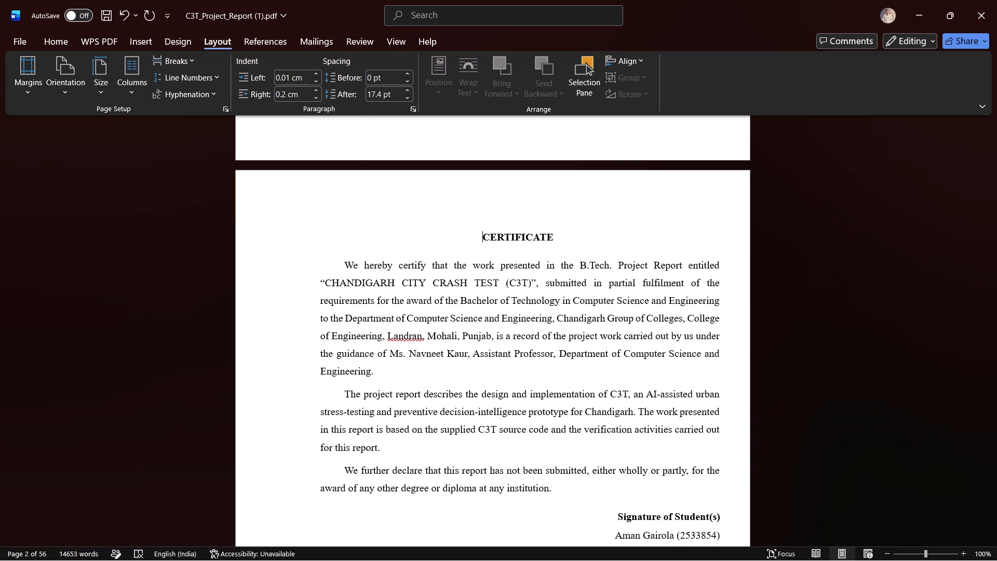
Insert three blank lines before the ACKNOWLEDGEMENT heading in the C3T report so that it starts a new page.
{"action": "left_click", "coordinate": [183, 45]}
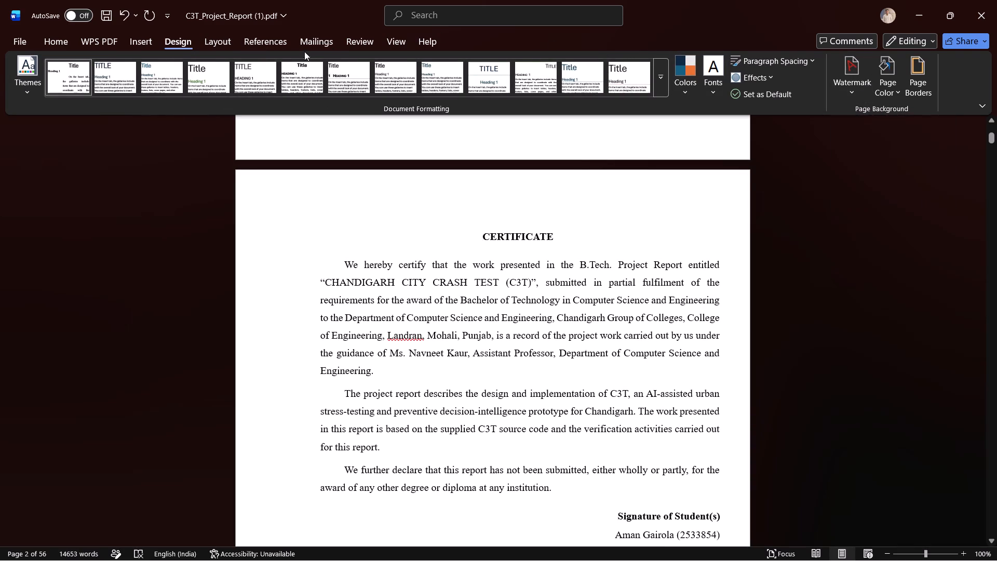
{"action": "scroll", "coordinate": [483, 292], "scroll_direction": "down", "scroll_amount": 2}
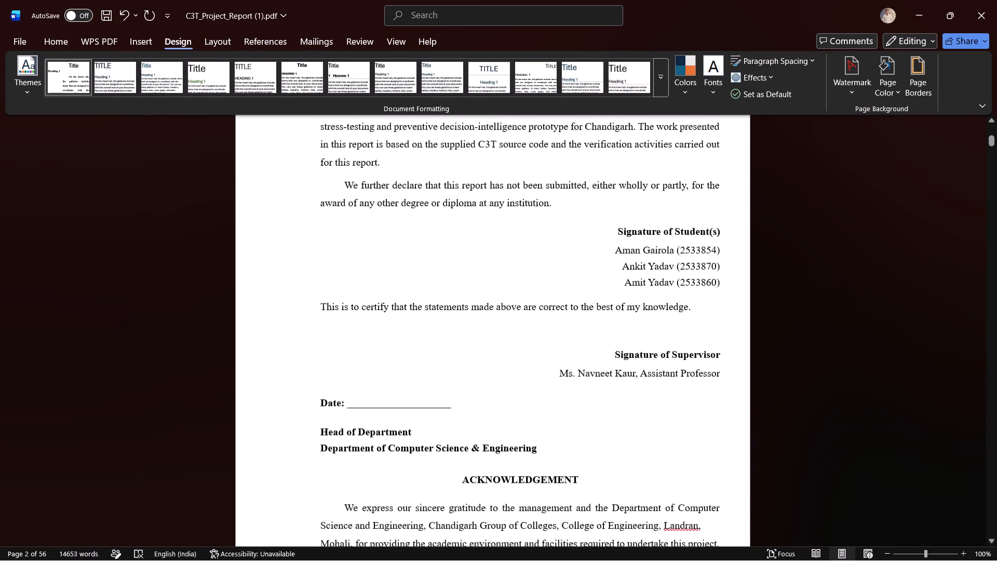
{"action": "scroll", "coordinate": [483, 292], "scroll_direction": "down", "scroll_amount": 1}
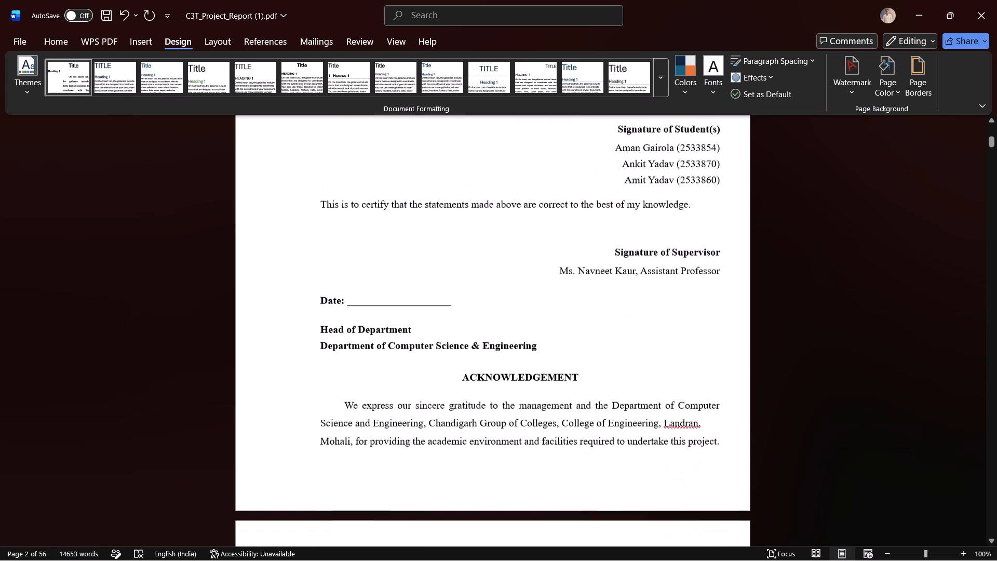
{"action": "scroll", "coordinate": [483, 292], "scroll_direction": "down", "scroll_amount": 1}
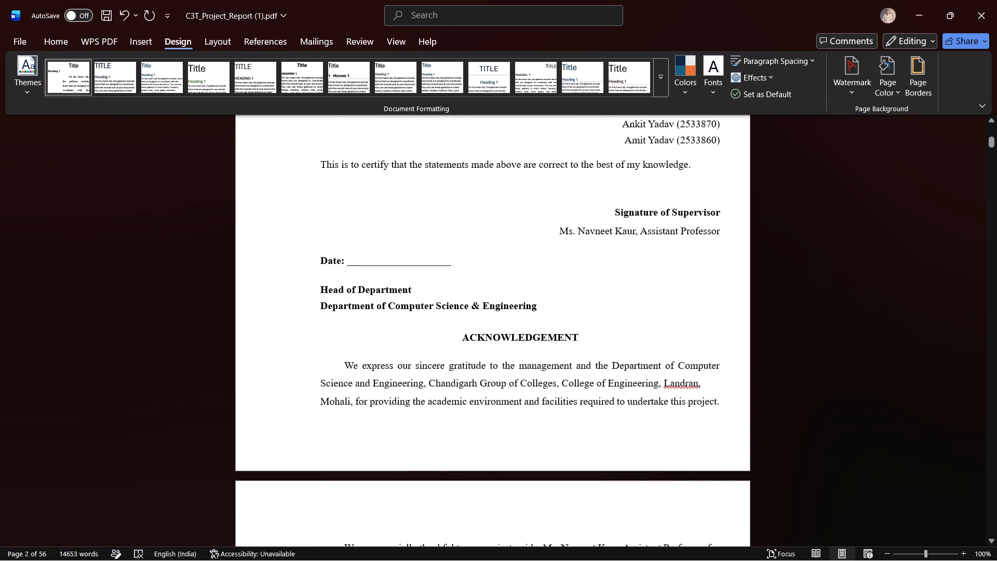
{"action": "left_click", "coordinate": [462, 337]}
{"action": "key", "text": "Return"}
{"action": "key", "text": "Return"}
{"action": "key", "text": "Return"}
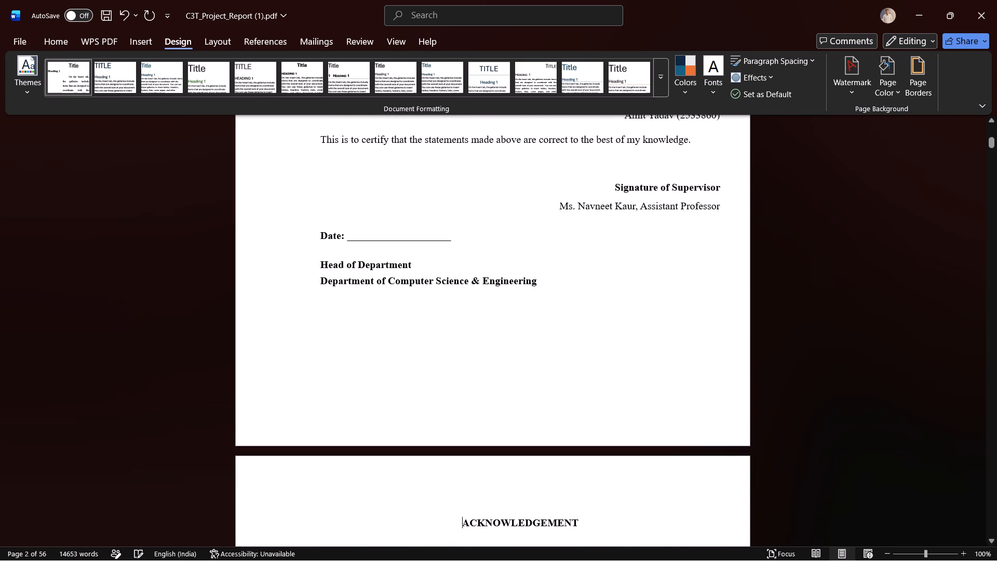
Insert nine blank lines before the ABSTRACT heading so that it starts a new page with one blank line above it.
{"action": "scroll", "coordinate": [462, 337], "scroll_direction": "down", "scroll_amount": 4}
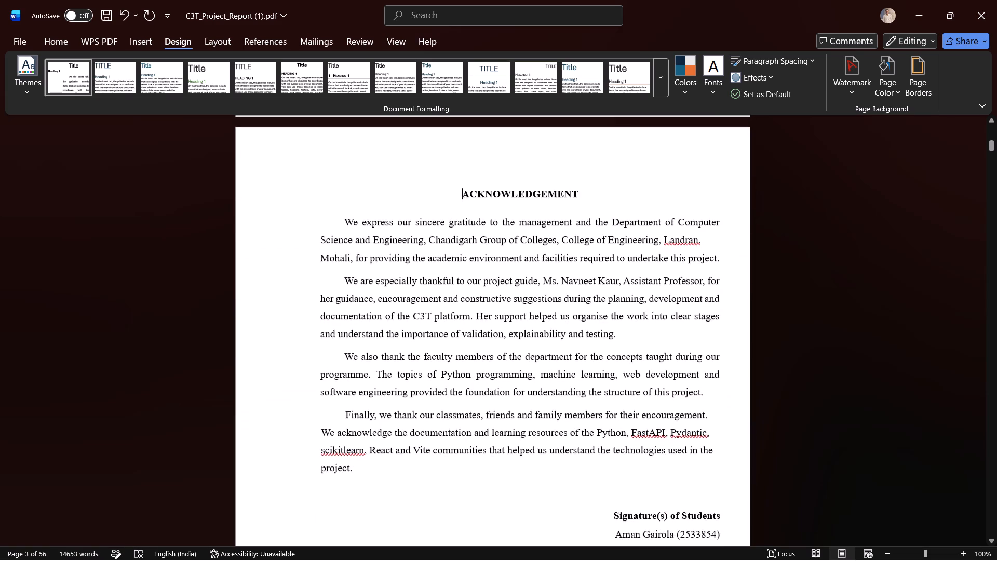
{"action": "scroll", "coordinate": [462, 337], "scroll_direction": "down", "scroll_amount": 2}
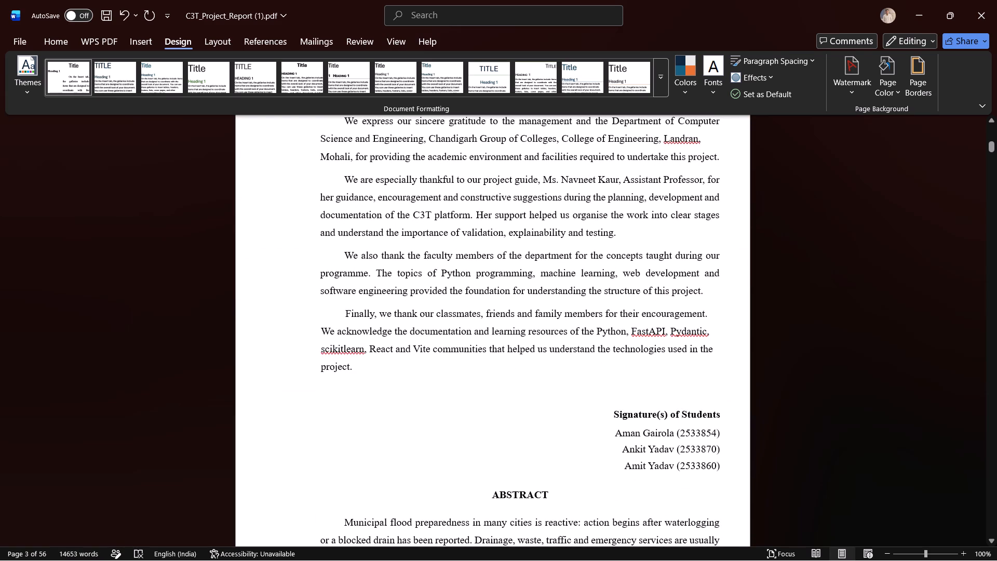
{"action": "scroll", "coordinate": [462, 337], "scroll_direction": "down", "scroll_amount": 2}
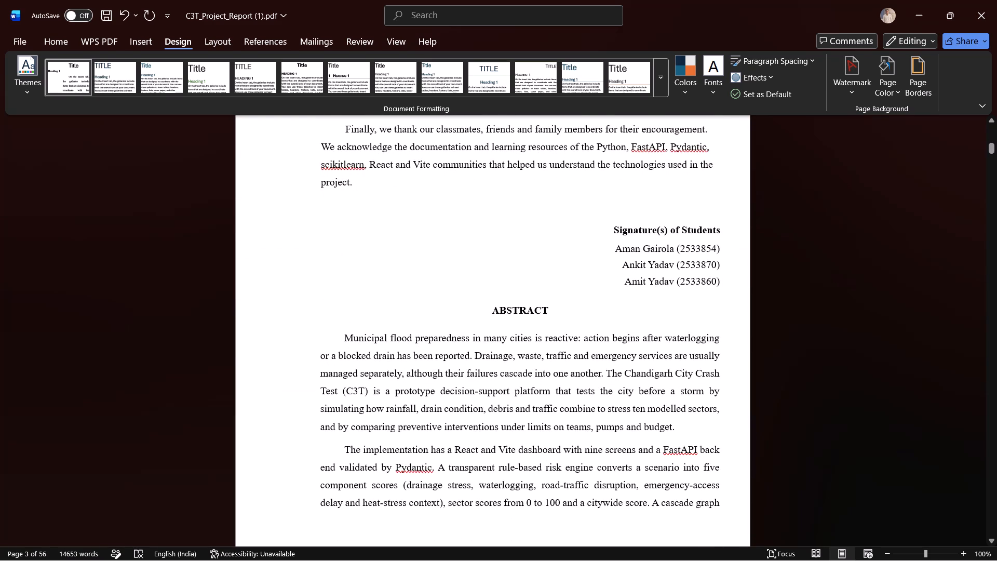
{"action": "left_click", "coordinate": [489, 310]}
{"action": "key", "text": "Return"}
{"action": "key", "text": "Return"}
{"action": "key", "text": "Return"}
{"action": "key", "text": "Return"}
{"action": "key", "text": "Return"}
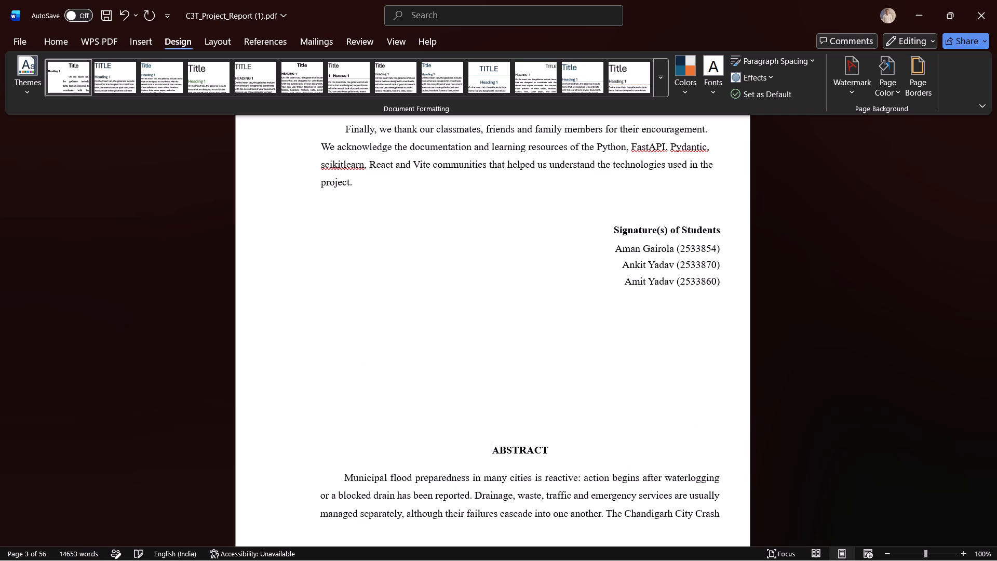
{"action": "key", "text": "Return"}
{"action": "key", "text": "Return"}
{"action": "key", "text": "Return"}
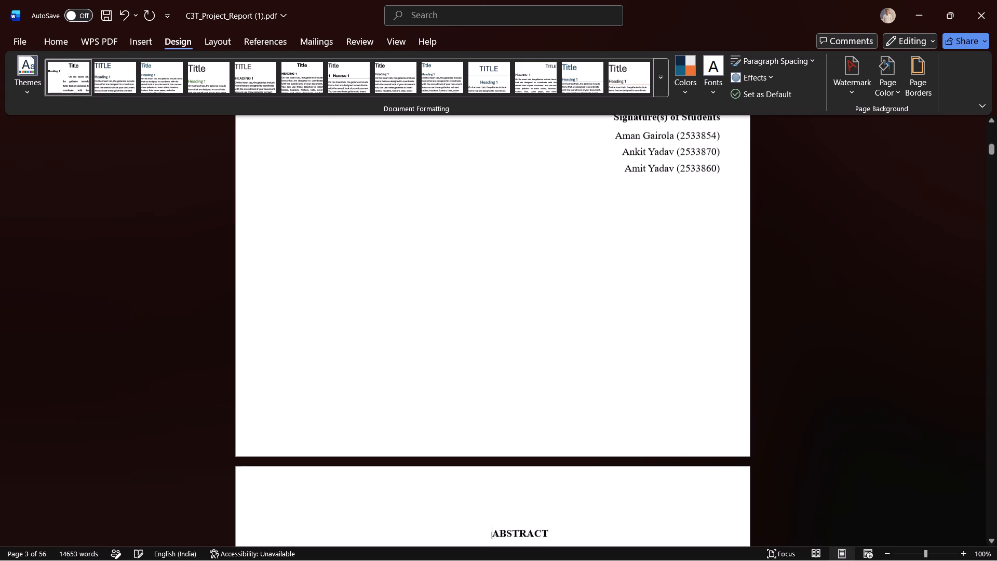
{"action": "scroll", "coordinate": [489, 310], "scroll_direction": "down", "scroll_amount": 3}
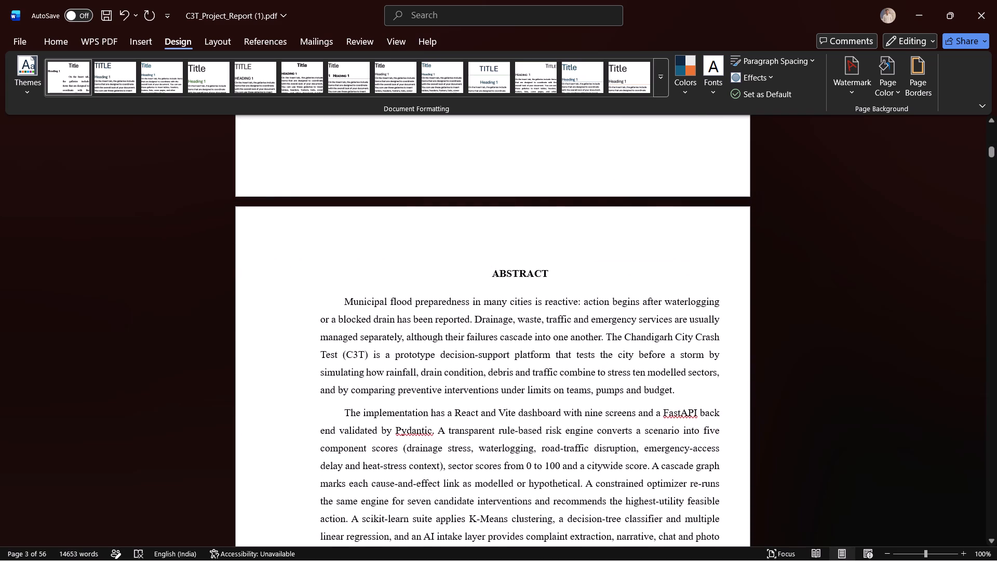
{"action": "key", "text": "Return"}
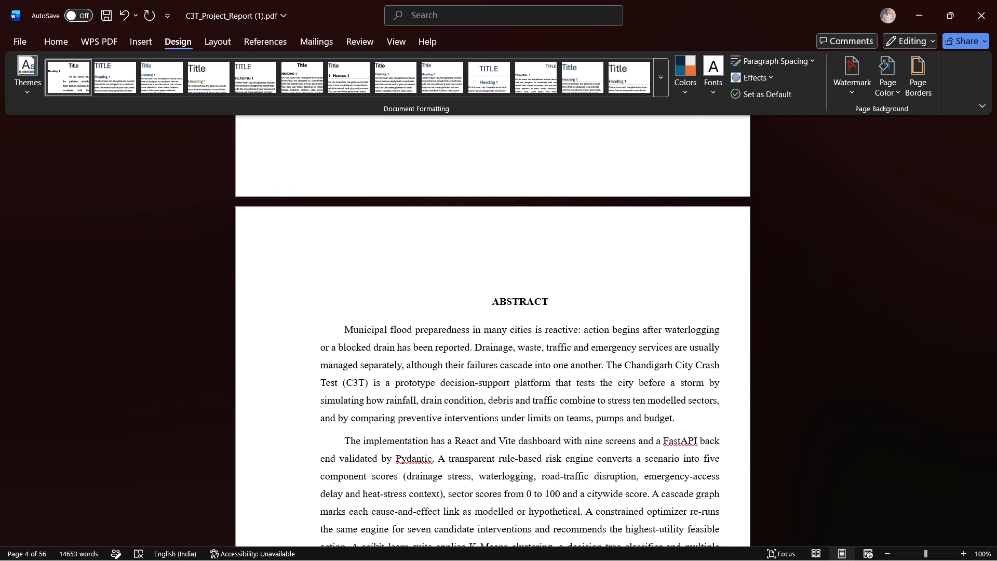
Insert five blank lines before the TABLE OF CONTENTS heading, below the abstract, to move it onto a new page.
{"action": "scroll", "coordinate": [489, 310], "scroll_direction": "down", "scroll_amount": 2}
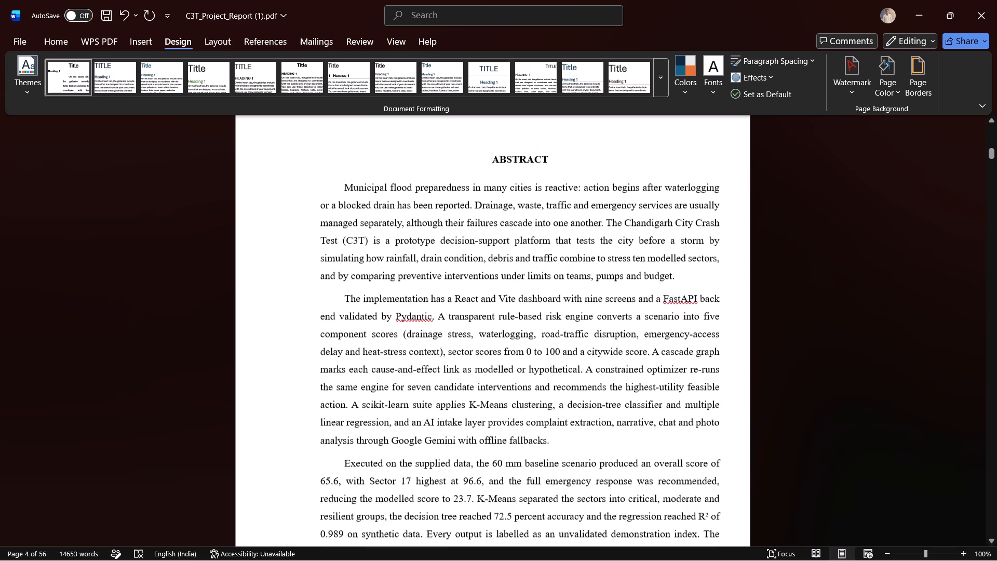
{"action": "scroll", "coordinate": [489, 310], "scroll_direction": "down", "scroll_amount": 2}
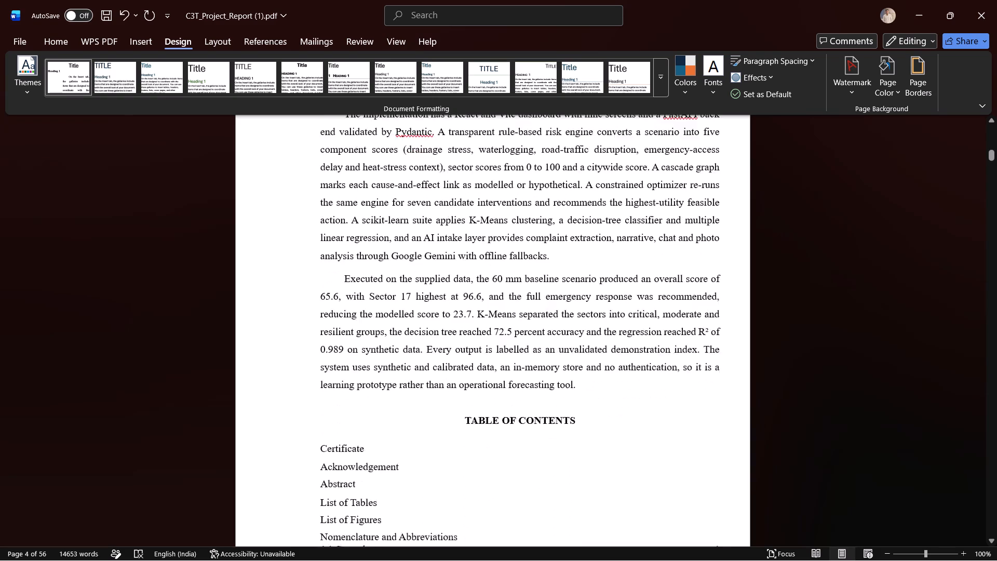
{"action": "scroll", "coordinate": [489, 310], "scroll_direction": "down", "scroll_amount": 2}
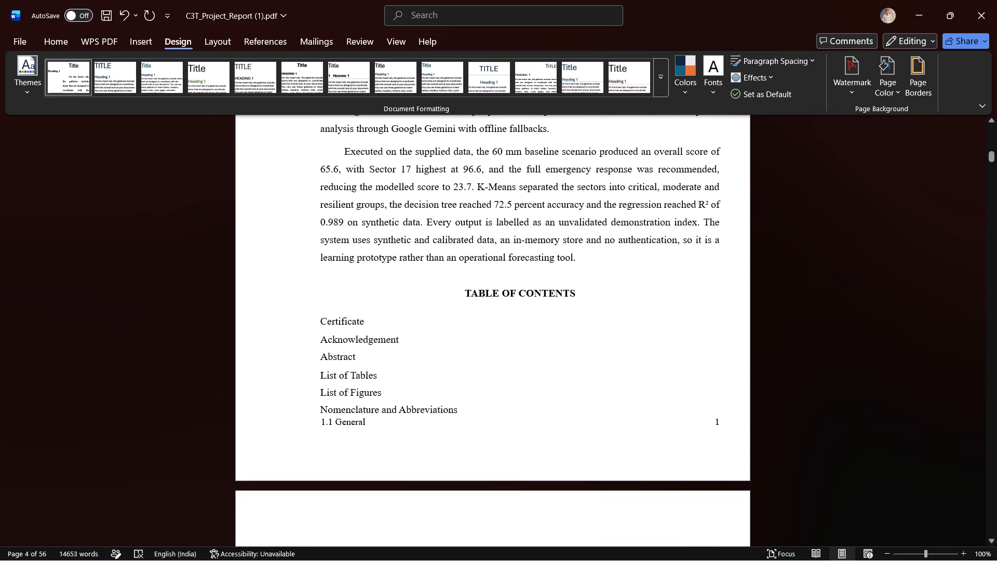
{"action": "left_click", "coordinate": [460, 292]}
{"action": "key", "text": "Return"}
{"action": "key", "text": "Return"}
{"action": "key", "text": "Return"}
{"action": "key", "text": "Return"}
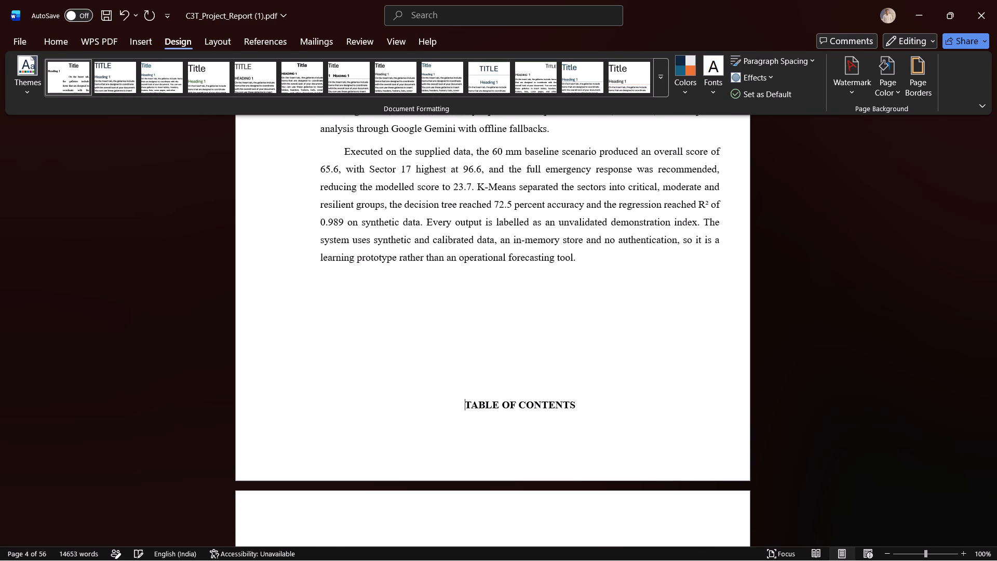
{"action": "key", "text": "Return"}
Review the C3T report's front matter from the title page through the certificate page's signature and department lines.
{"action": "scroll", "coordinate": [460, 292], "scroll_direction": "up", "scroll_amount": 2}
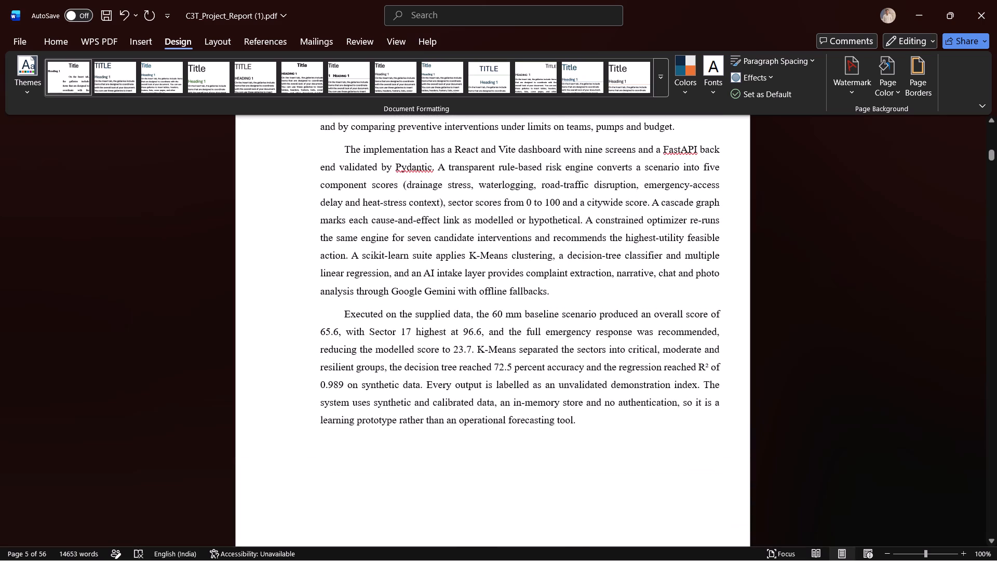
{"action": "scroll", "coordinate": [460, 292], "scroll_direction": "up", "scroll_amount": 6}
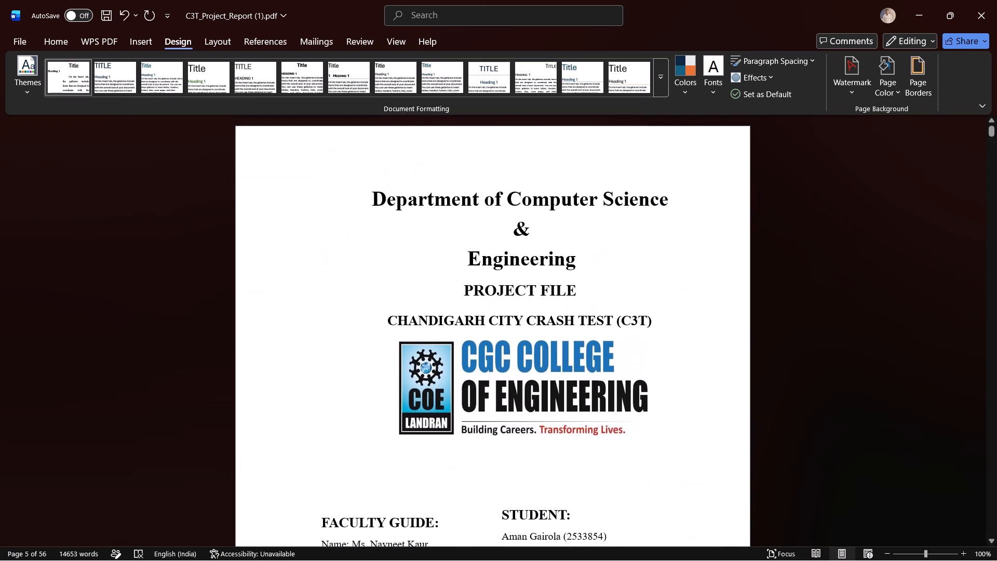
{"action": "scroll", "coordinate": [460, 292], "scroll_direction": "down", "scroll_amount": 4}
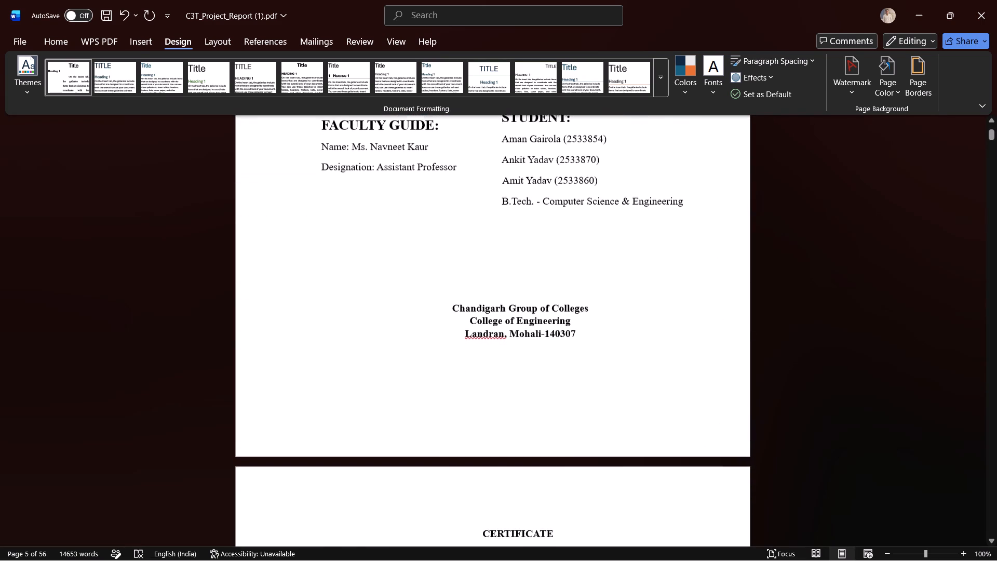
{"action": "scroll", "coordinate": [460, 292], "scroll_direction": "down", "scroll_amount": 4}
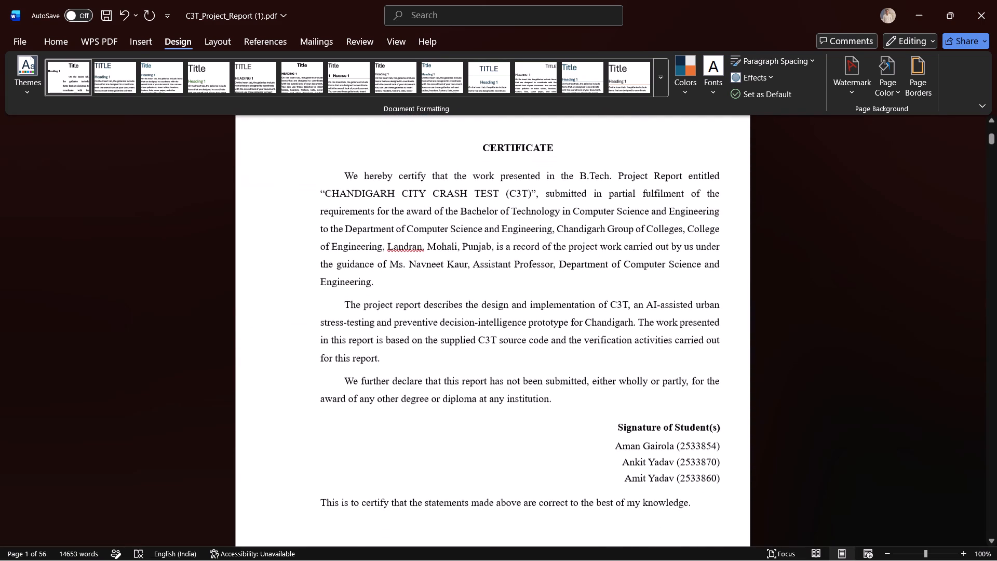
{"action": "scroll", "coordinate": [460, 292], "scroll_direction": "down", "scroll_amount": 1}
{"action": "scroll", "coordinate": [594, 297], "scroll_direction": "down", "scroll_amount": 1}
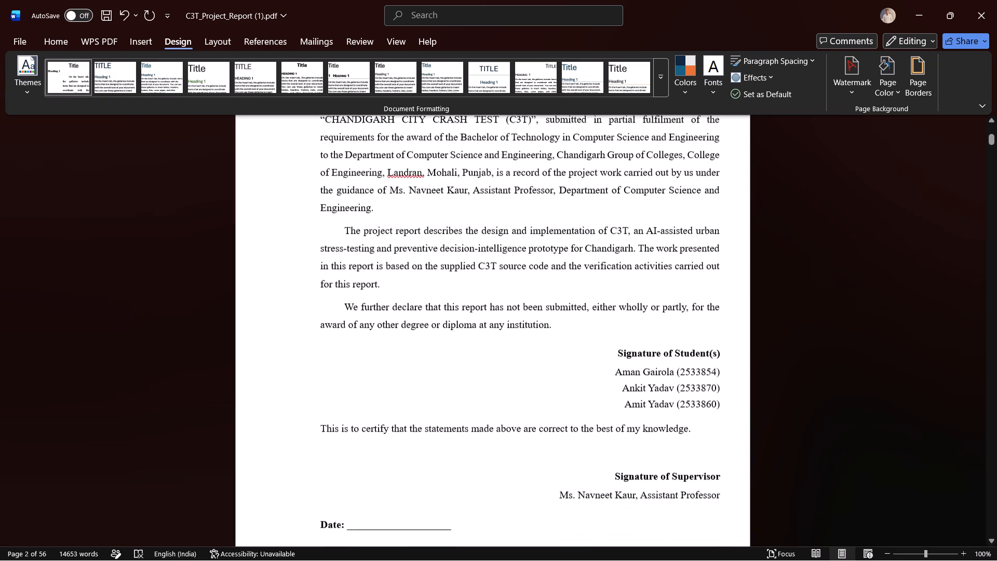
{"action": "scroll", "coordinate": [594, 297], "scroll_direction": "down", "scroll_amount": 1}
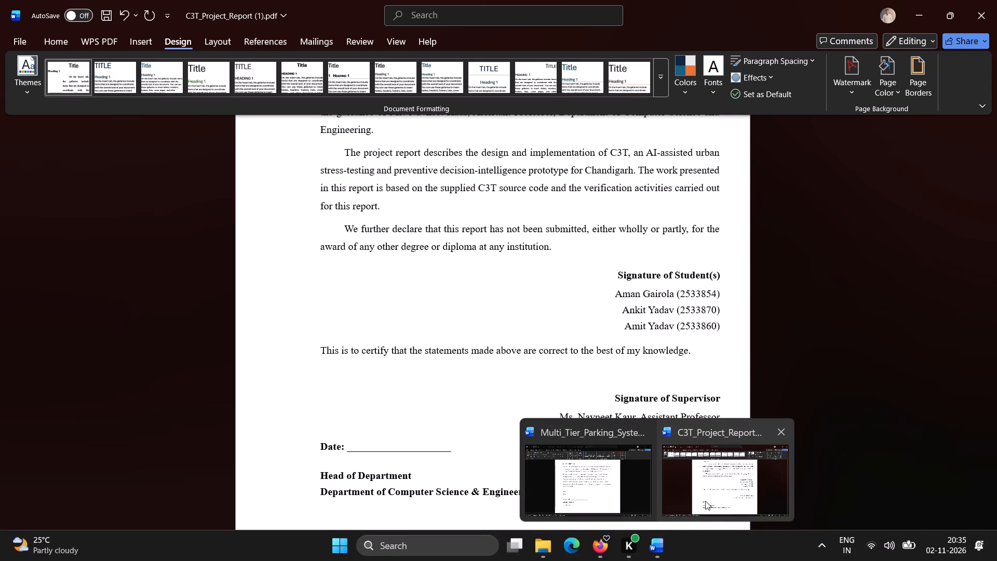
Switch to the Multi-Tier Parking System report and centre its CERTIFICATE heading.
{"action": "left_click", "coordinate": [586, 485]}
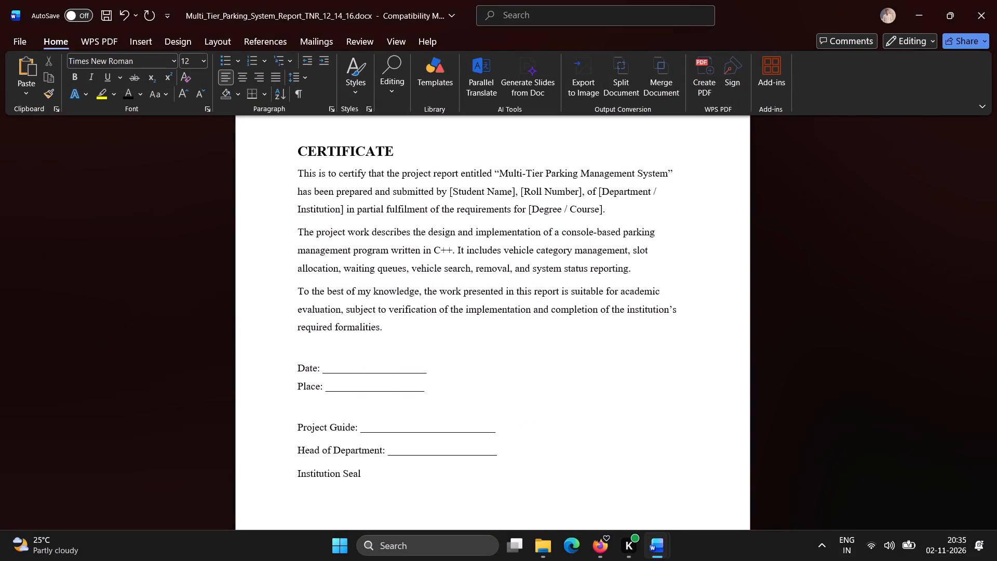
{"action": "scroll", "coordinate": [533, 386], "scroll_direction": "up", "scroll_amount": 1}
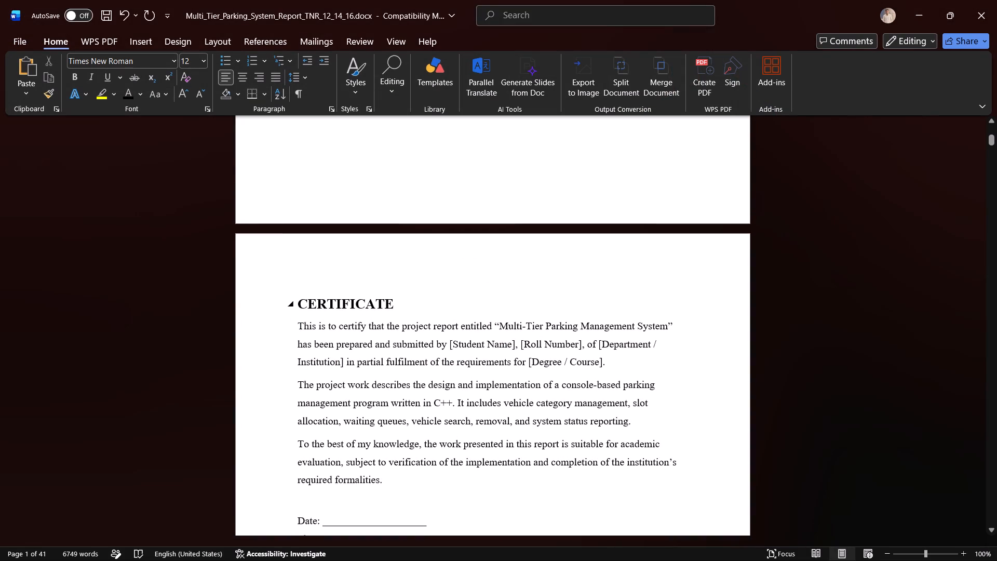
{"action": "left_click", "coordinate": [296, 304]}
{"action": "left_click", "coordinate": [244, 82]}
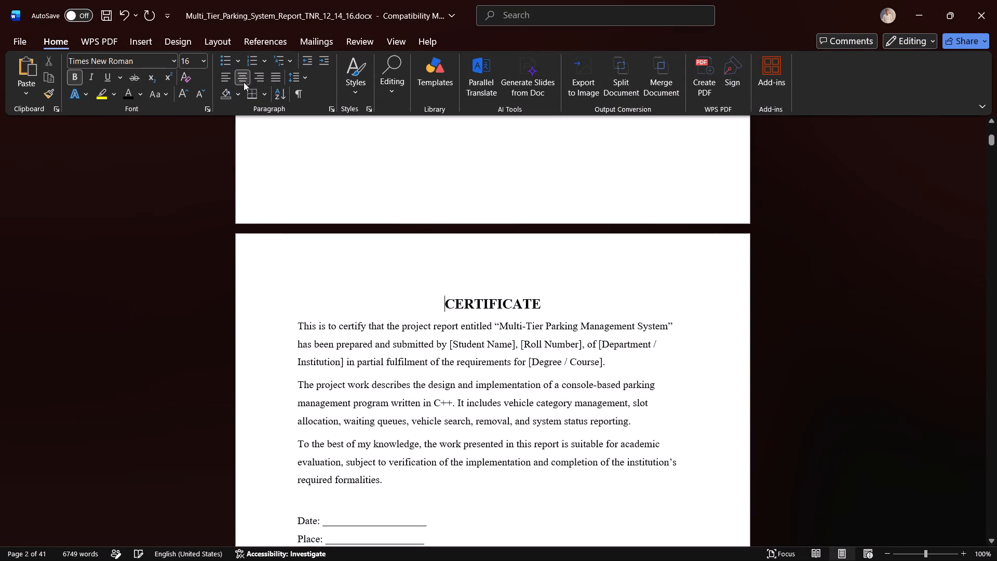
Insert one blank line above the CERTIFICATE heading in the Multi-Tier Parking System report and check the page's layout.
{"action": "scroll", "coordinate": [373, 271], "scroll_direction": "down", "scroll_amount": 1}
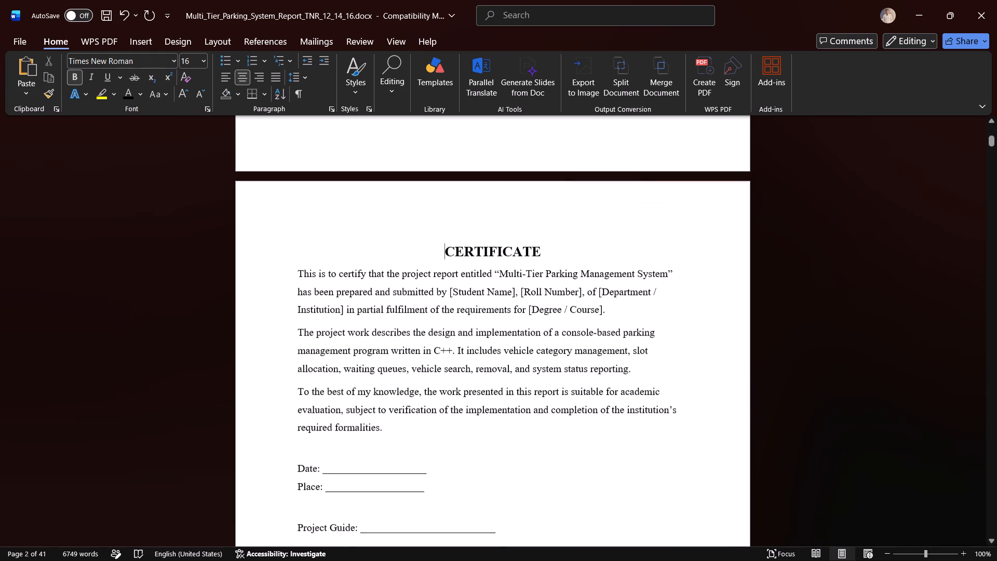
{"action": "scroll", "coordinate": [373, 271], "scroll_direction": "down", "scroll_amount": 3}
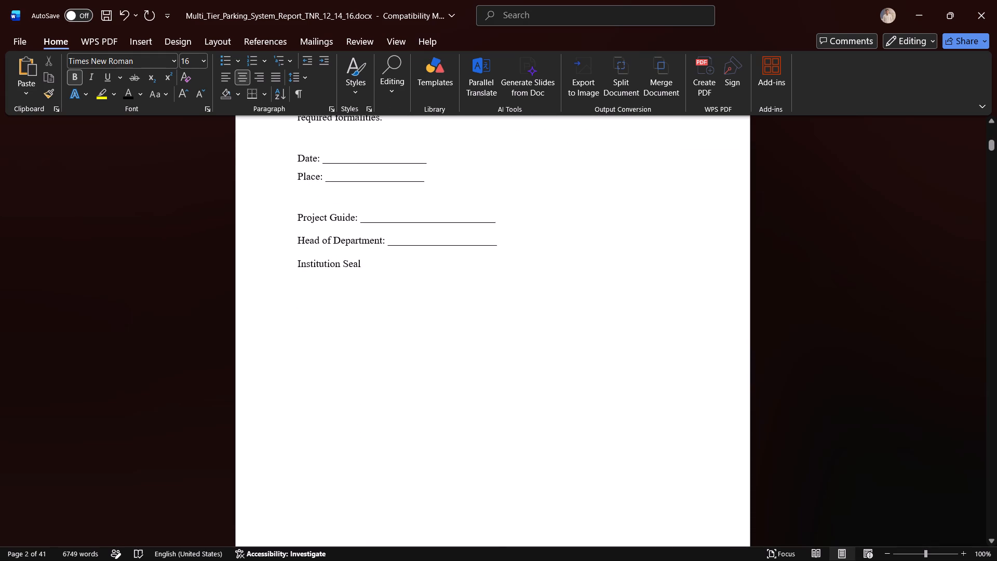
{"action": "scroll", "coordinate": [373, 271], "scroll_direction": "down", "scroll_amount": 1}
{"action": "key", "text": "Return"}
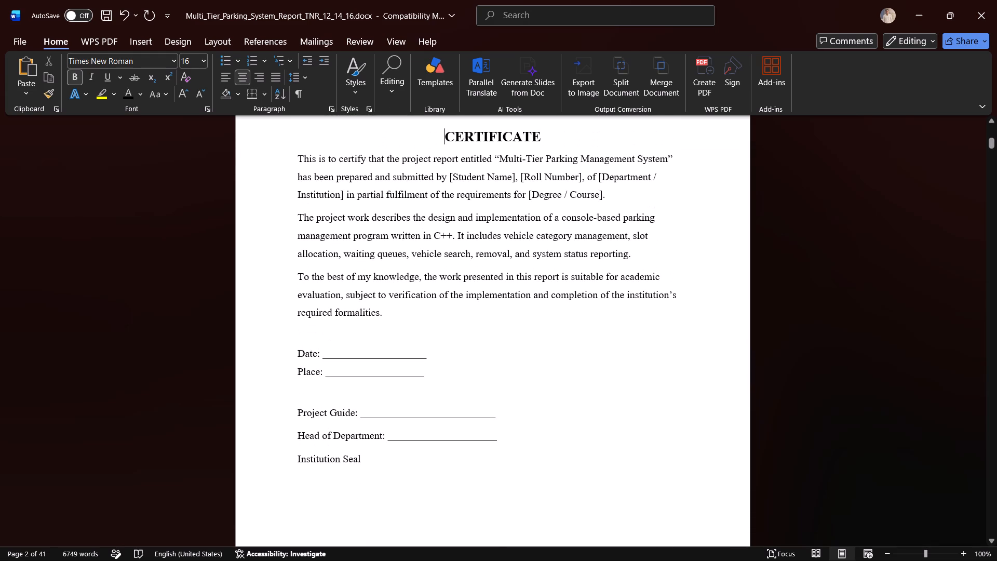
{"action": "scroll", "coordinate": [373, 271], "scroll_direction": "up", "scroll_amount": 5}
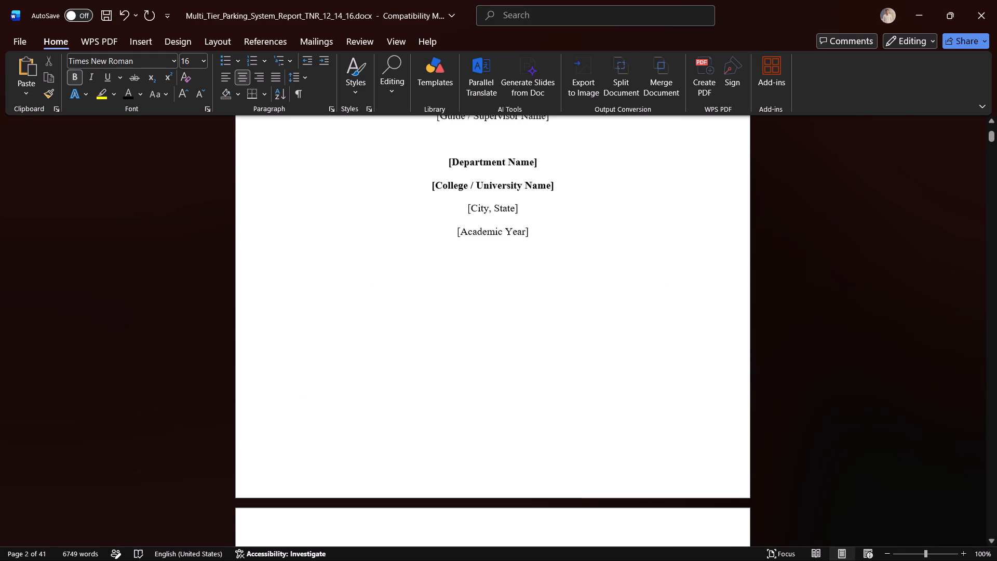
{"action": "scroll", "coordinate": [373, 271], "scroll_direction": "down", "scroll_amount": 2}
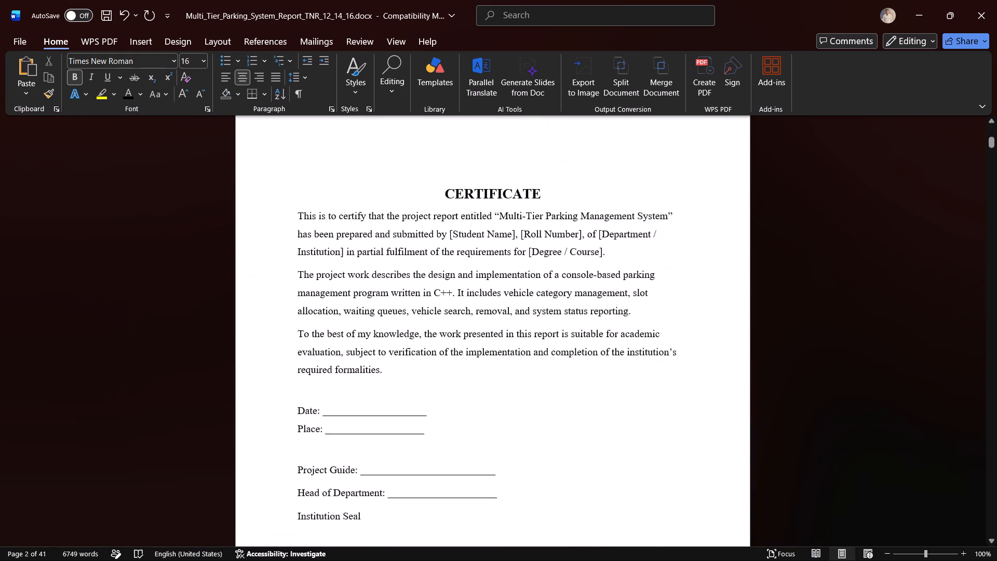
{"action": "scroll", "coordinate": [373, 271], "scroll_direction": "down", "scroll_amount": 1}
{"action": "scroll", "coordinate": [373, 271], "scroll_direction": "up", "scroll_amount": 1}
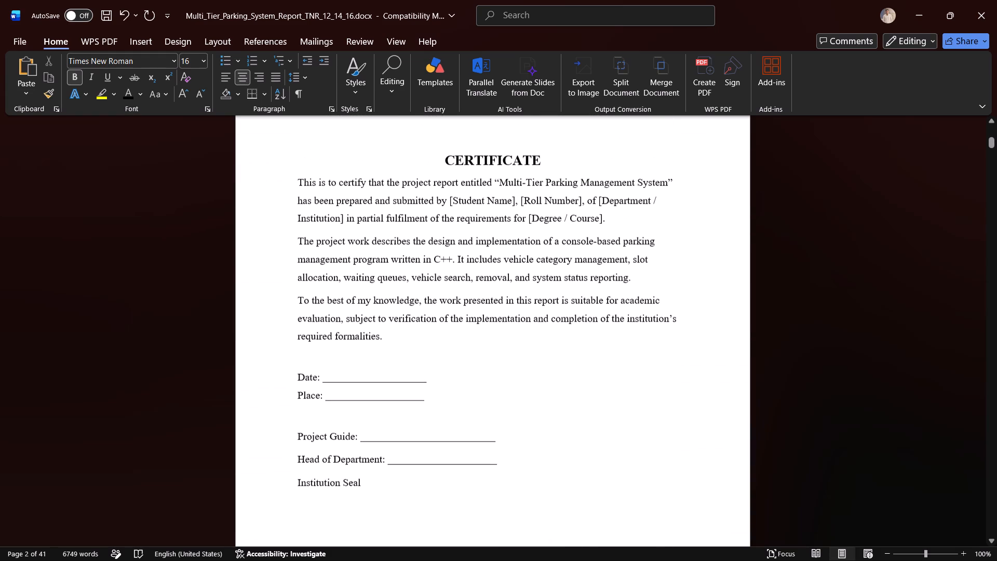
Centre the DECLARATION heading in the Multi-Tier Parking System report and insert one blank line above it.
{"action": "scroll", "coordinate": [373, 271], "scroll_direction": "up", "scroll_amount": 1}
{"action": "scroll", "coordinate": [373, 271], "scroll_direction": "down", "scroll_amount": 4}
{"action": "left_click", "coordinate": [295, 295]}
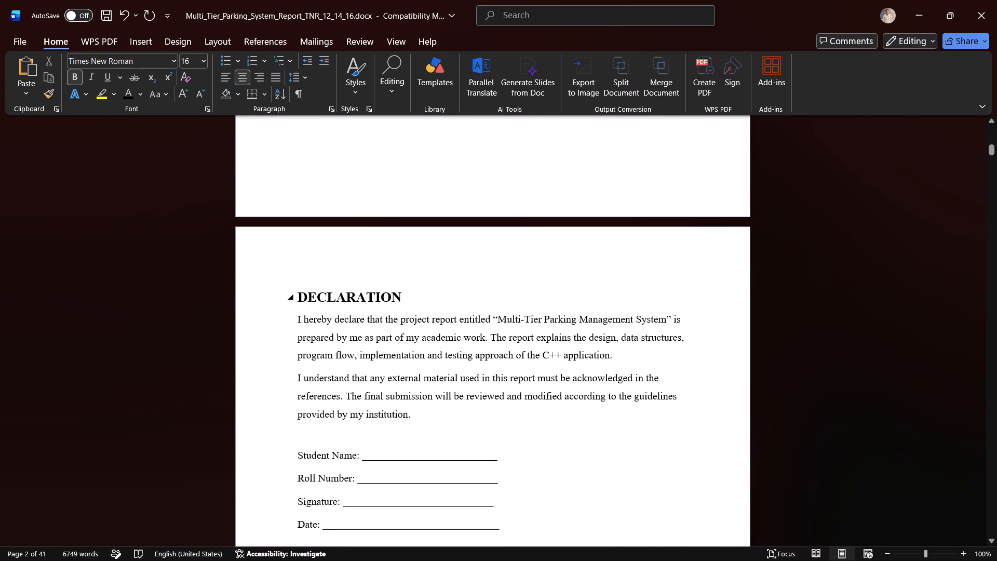
{"action": "left_click", "coordinate": [248, 75]}
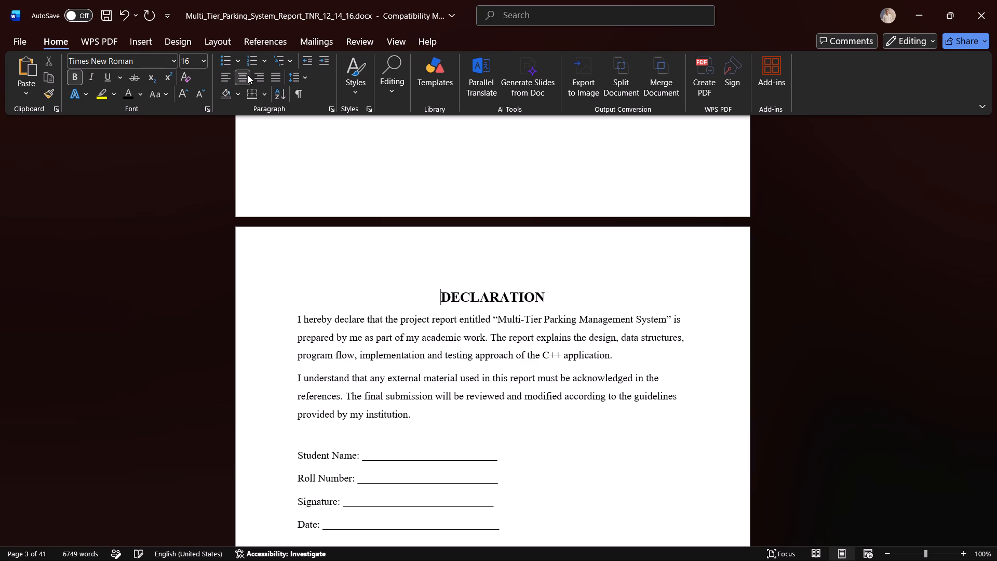
{"action": "key", "text": "Return"}
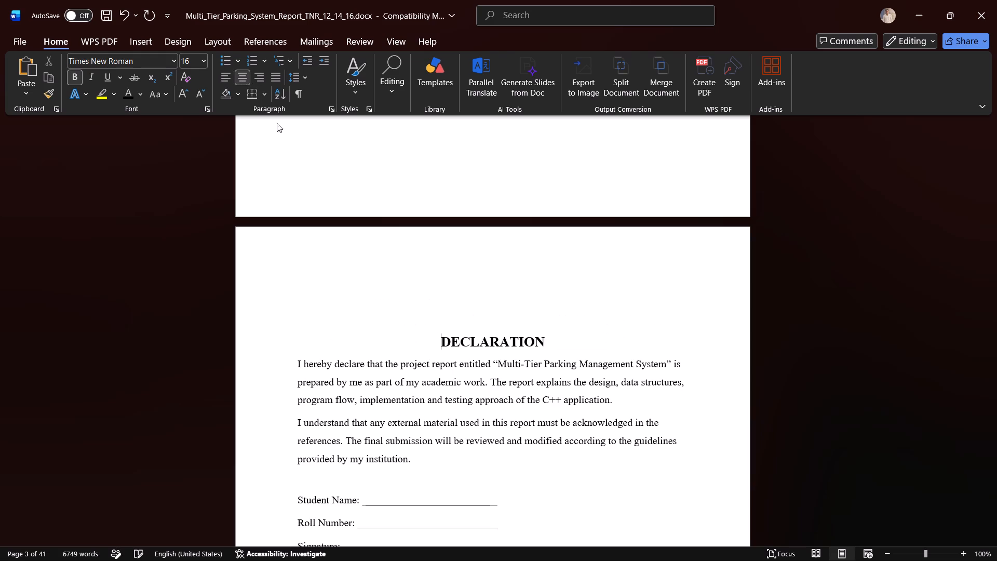
Centre the ACKNOWLEDGEMENT heading and insert one blank line above it.
{"action": "scroll", "coordinate": [369, 273], "scroll_direction": "down", "scroll_amount": 5}
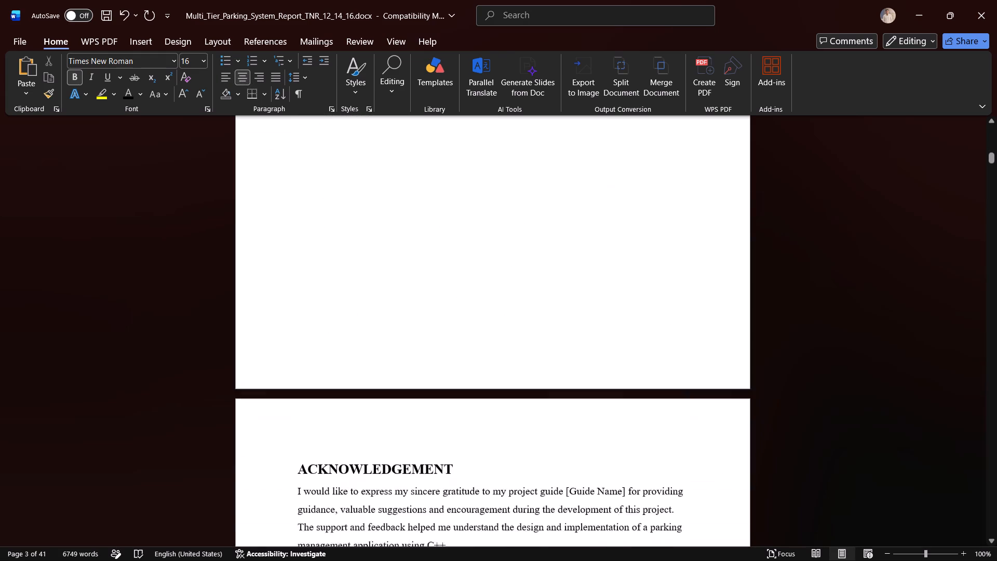
{"action": "scroll", "coordinate": [369, 273], "scroll_direction": "down", "scroll_amount": 2}
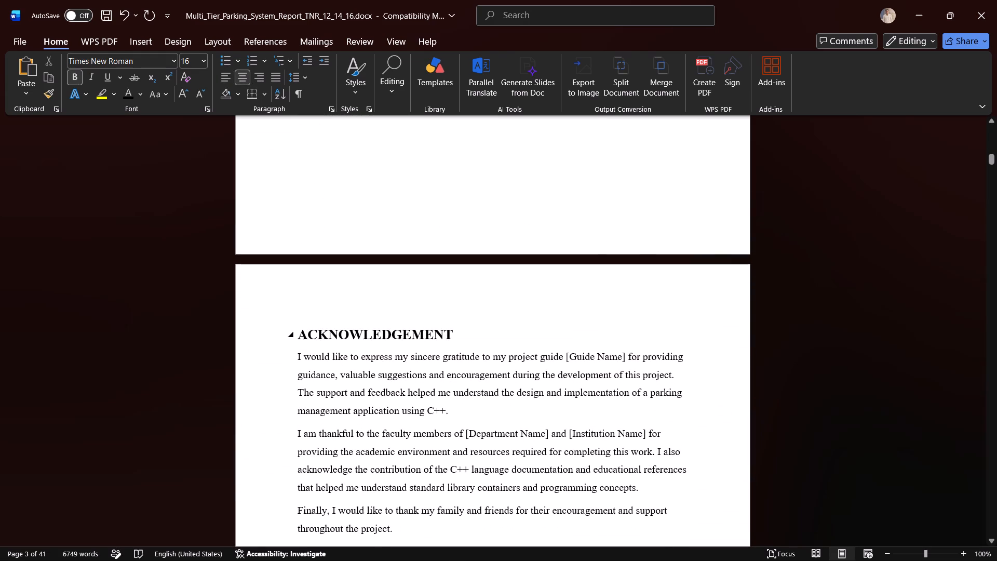
{"action": "left_click", "coordinate": [298, 332]}
{"action": "left_click", "coordinate": [246, 74]}
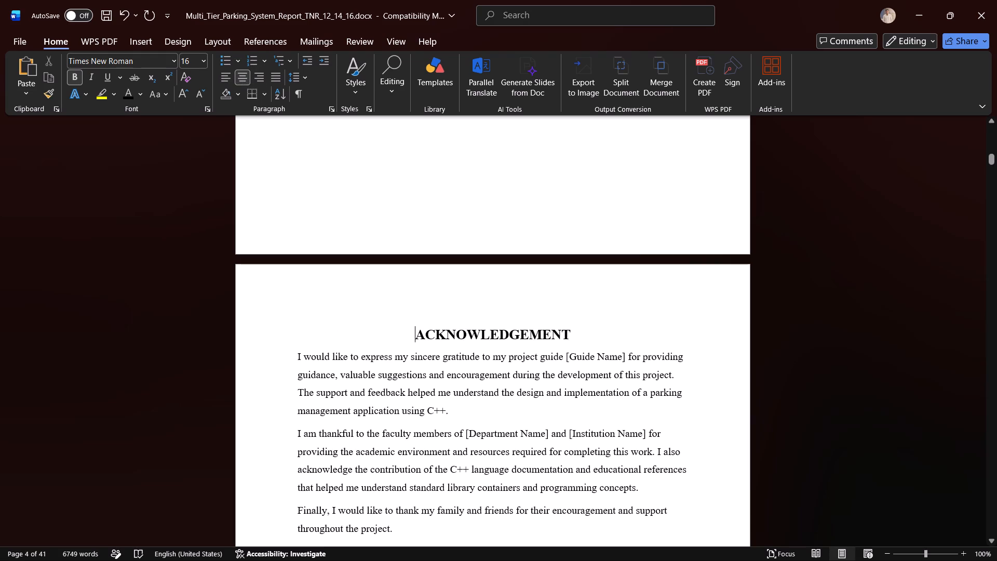
{"action": "key", "text": "Return"}
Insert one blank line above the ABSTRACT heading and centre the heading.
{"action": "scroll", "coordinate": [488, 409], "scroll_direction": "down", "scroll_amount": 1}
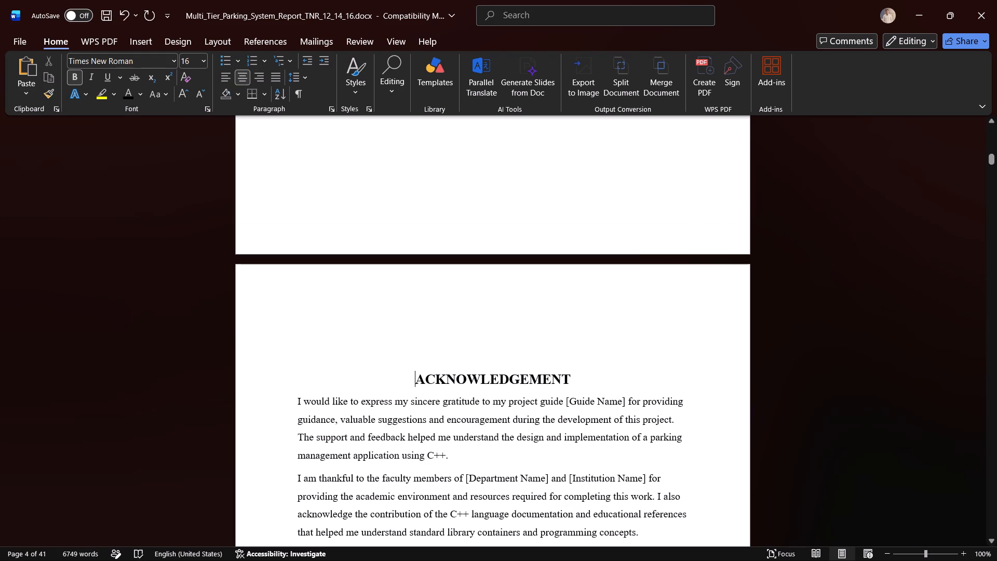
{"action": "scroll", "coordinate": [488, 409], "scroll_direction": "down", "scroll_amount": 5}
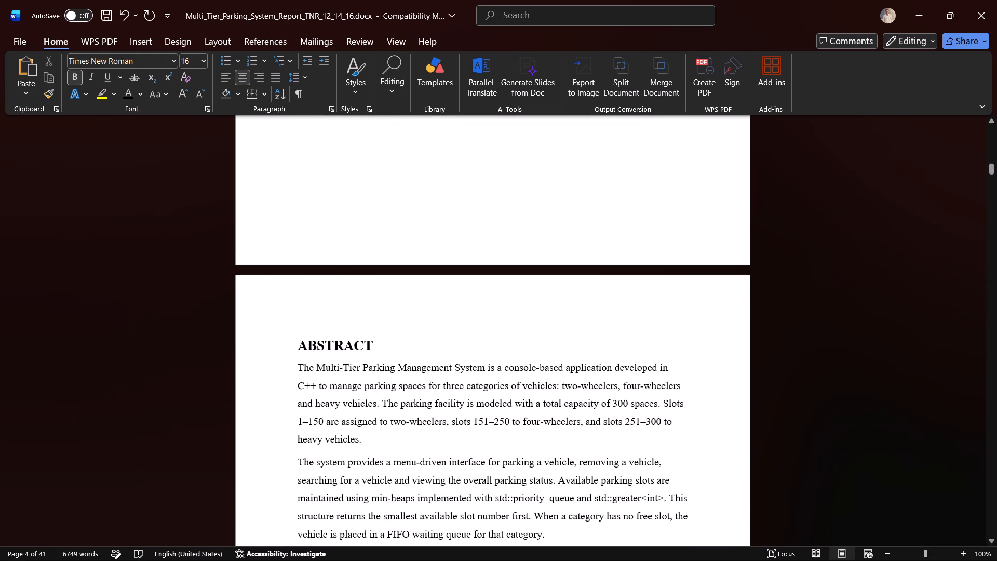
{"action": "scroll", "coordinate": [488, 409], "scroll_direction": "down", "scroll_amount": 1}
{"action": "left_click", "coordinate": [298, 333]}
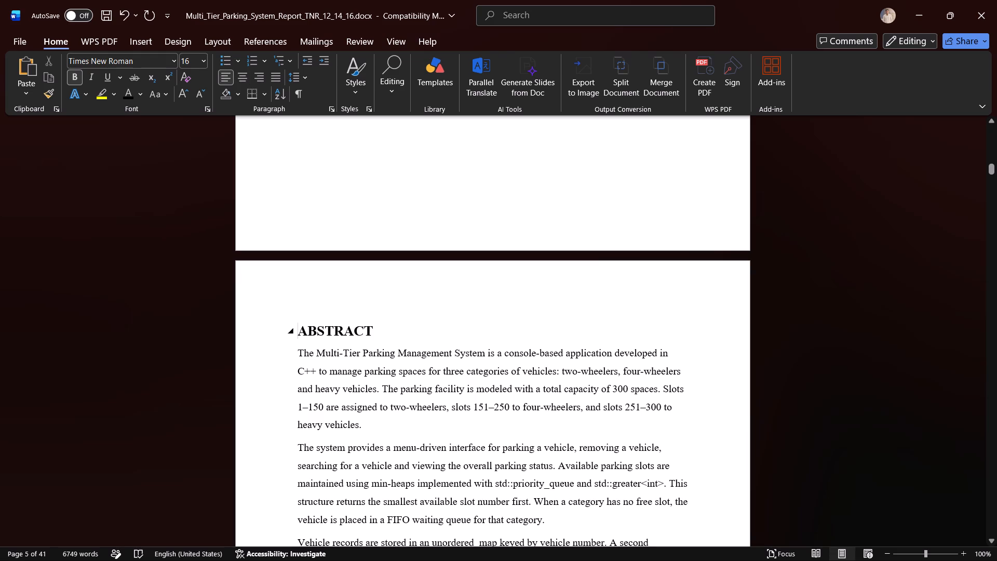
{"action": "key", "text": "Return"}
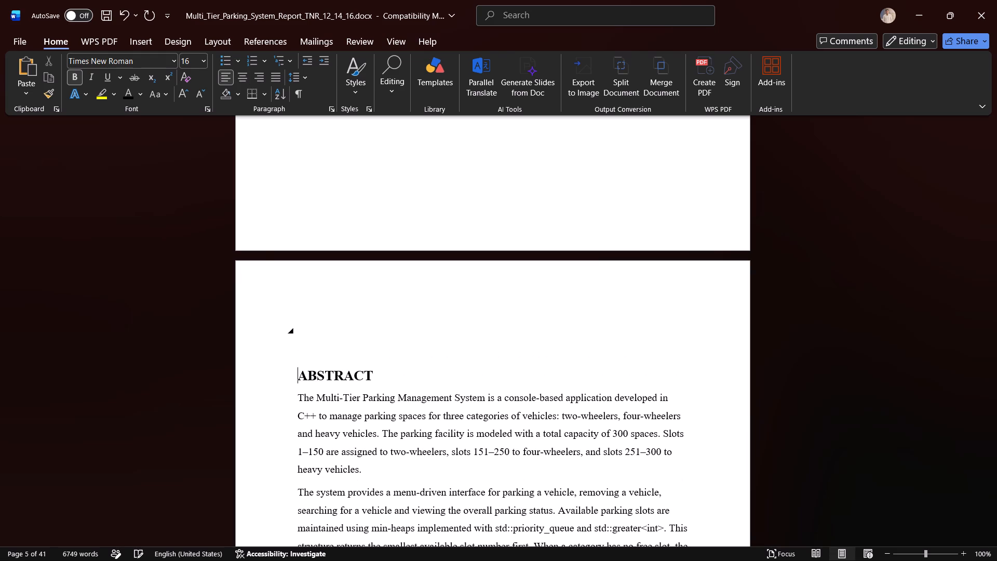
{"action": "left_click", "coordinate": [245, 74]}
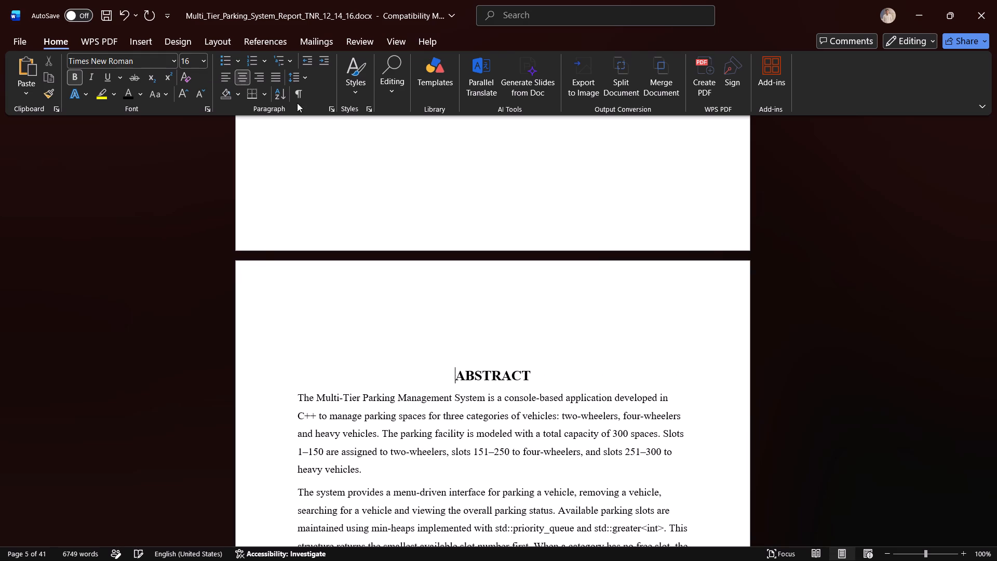
Remove the blank line above the ABSTRACT heading and centre the heading again at the top of its page.
{"action": "scroll", "coordinate": [437, 269], "scroll_direction": "down", "scroll_amount": 1}
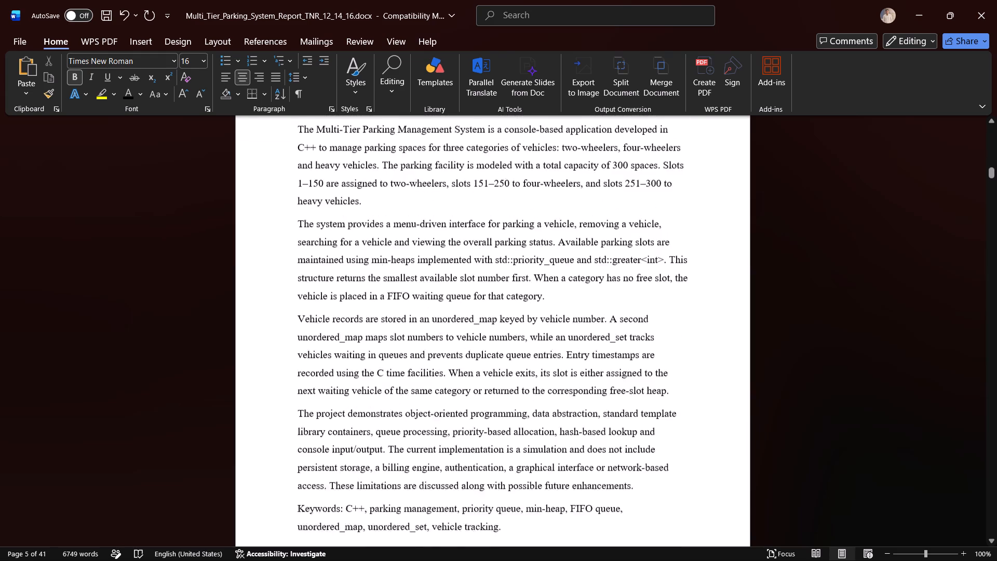
{"action": "scroll", "coordinate": [437, 269], "scroll_direction": "down", "scroll_amount": 1}
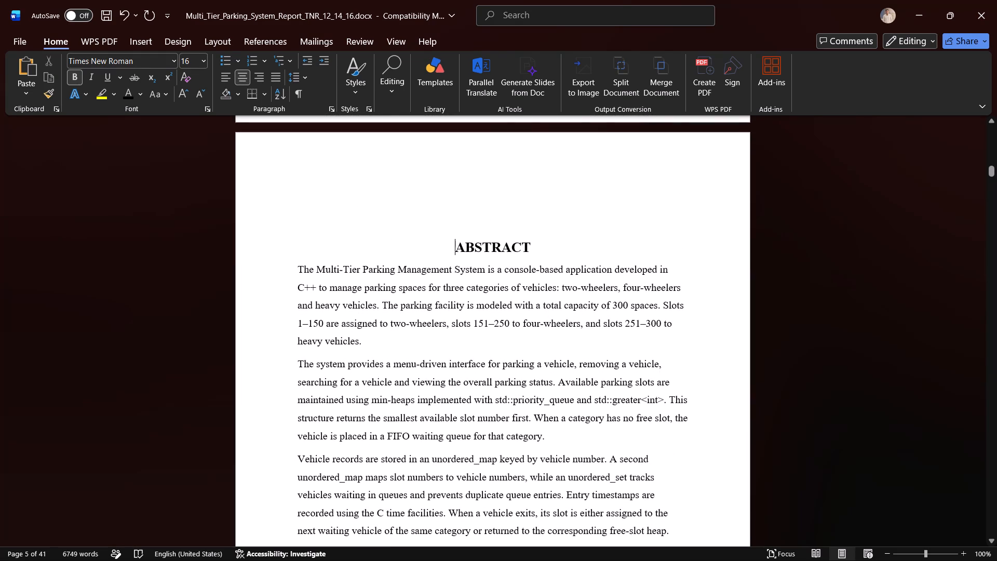
{"action": "key", "text": "BackSpace"}
{"action": "key", "text": "BackSpace"}
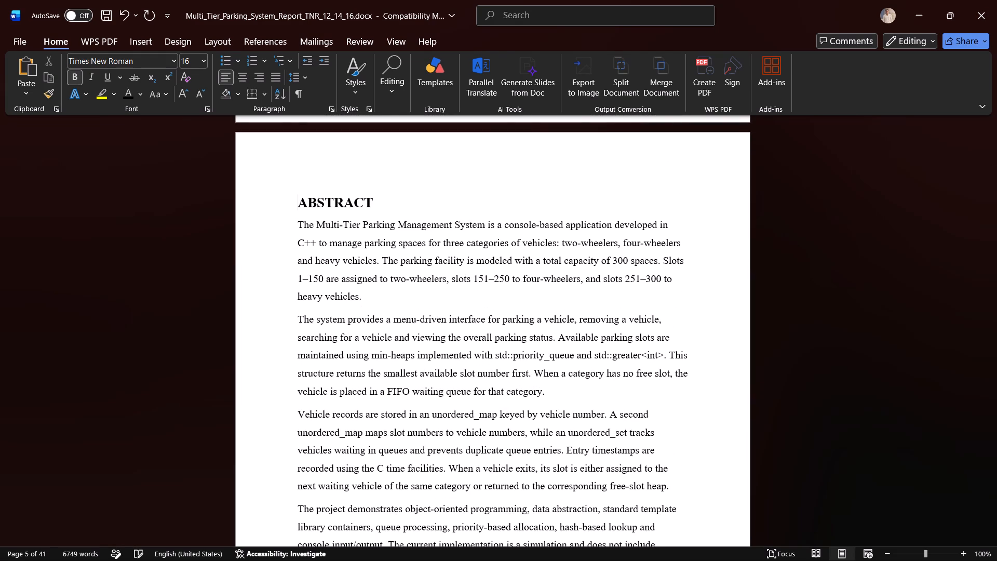
{"action": "left_click", "coordinate": [246, 81]}
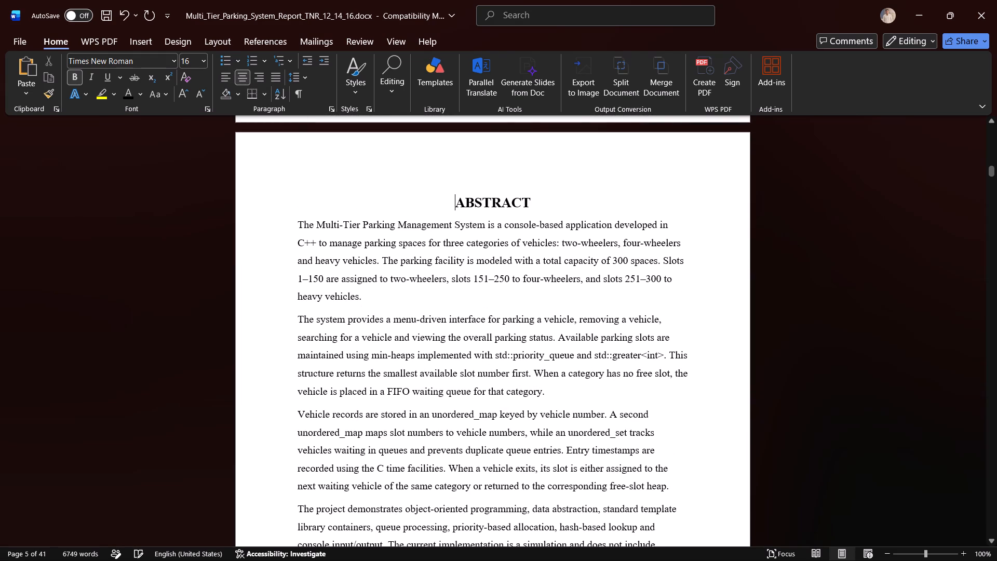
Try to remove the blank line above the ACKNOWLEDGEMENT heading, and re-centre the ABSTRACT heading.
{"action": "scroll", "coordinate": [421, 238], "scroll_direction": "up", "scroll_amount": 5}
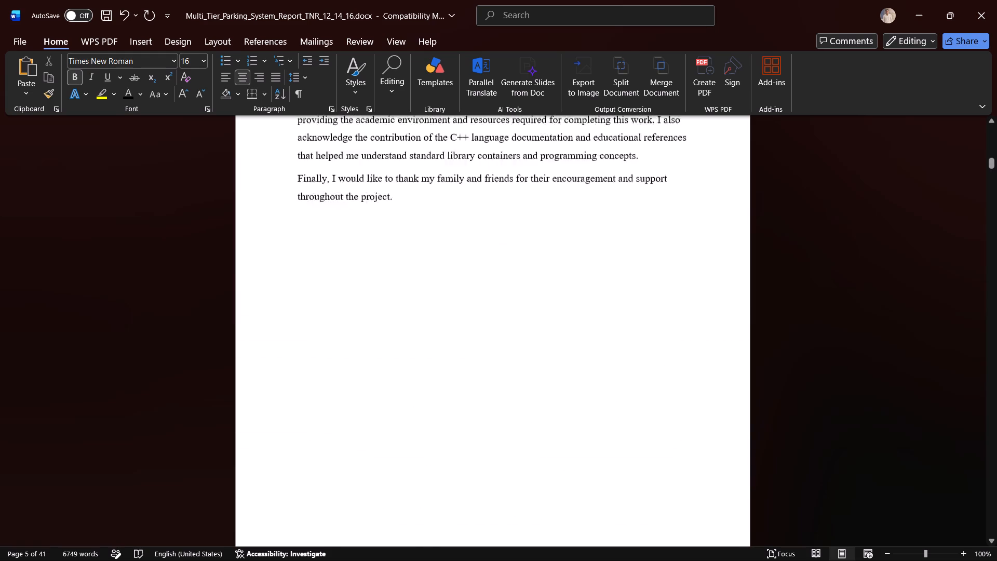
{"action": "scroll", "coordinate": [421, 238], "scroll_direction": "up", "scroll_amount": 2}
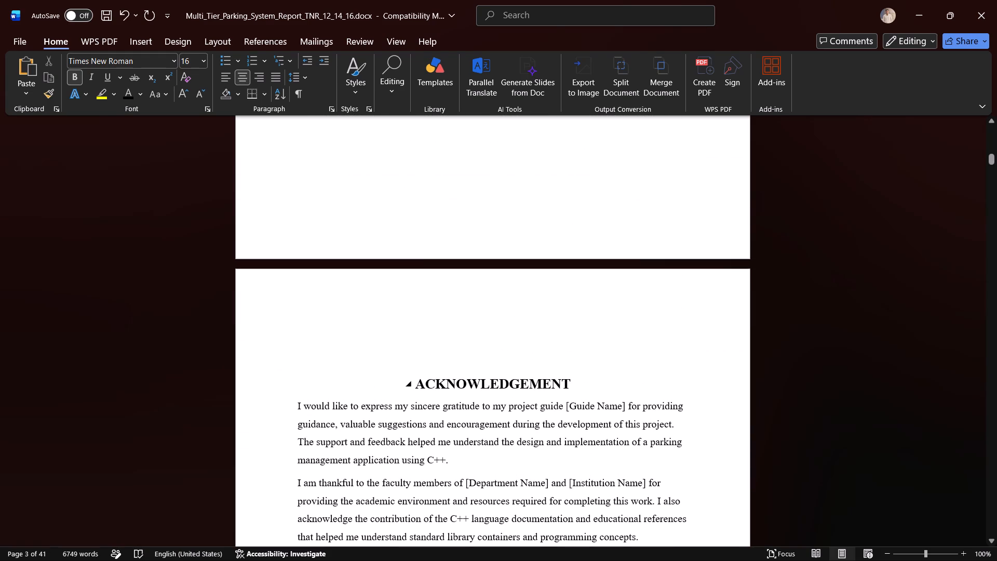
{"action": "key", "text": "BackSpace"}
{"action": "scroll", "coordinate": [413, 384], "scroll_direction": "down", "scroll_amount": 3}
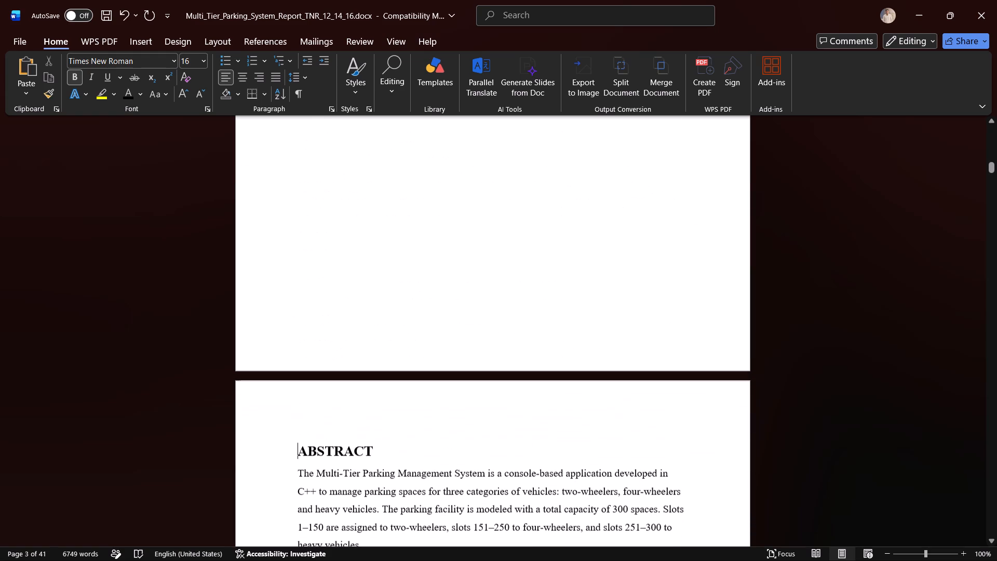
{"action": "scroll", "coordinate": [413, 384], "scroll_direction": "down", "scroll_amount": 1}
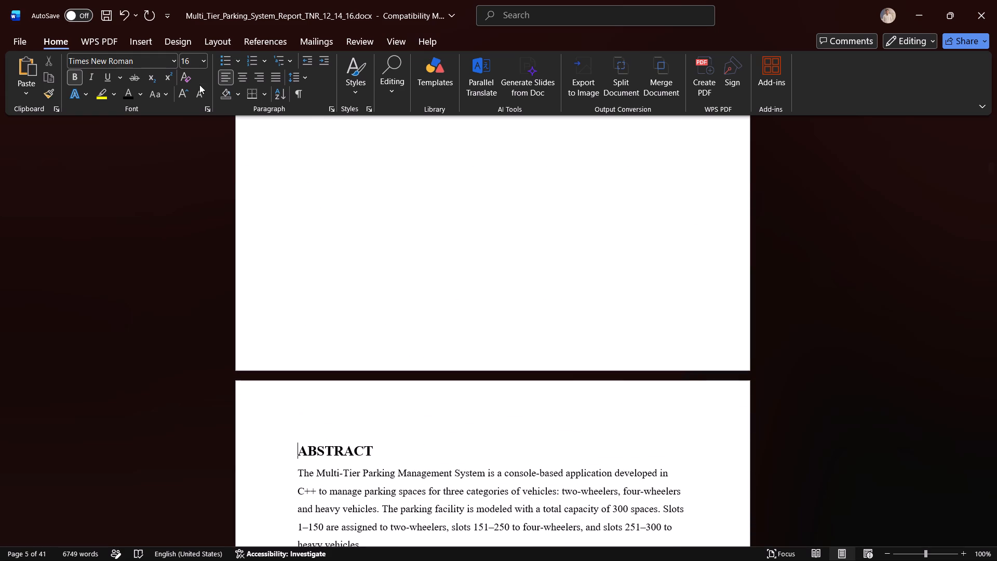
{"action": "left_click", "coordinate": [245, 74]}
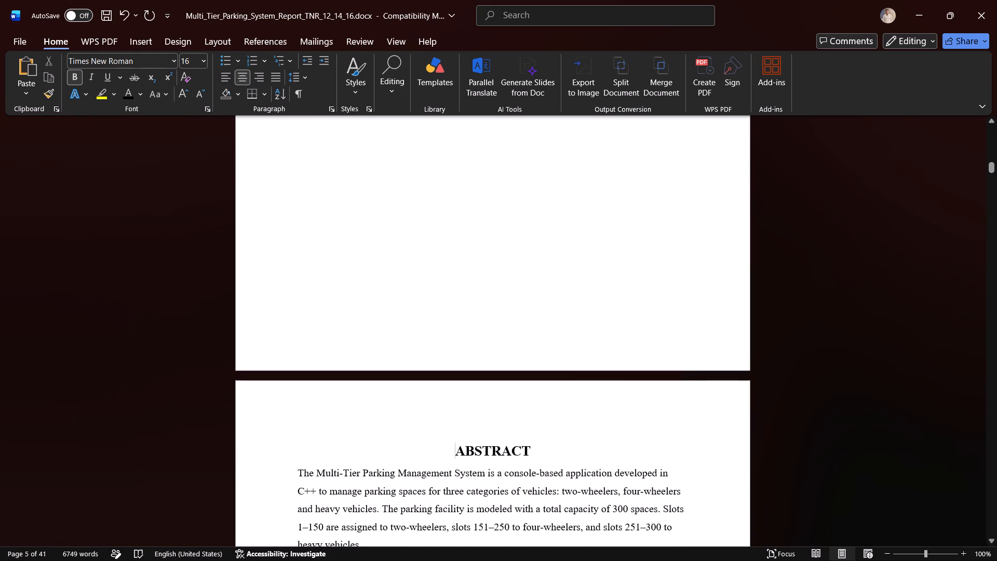
Switch to the C3T report and examine the CERTIFICATE heading's font formatting and the page layout through to the ACKNOWLEDGEMENT heading.
{"action": "scroll", "coordinate": [386, 290], "scroll_direction": "down", "scroll_amount": 5}
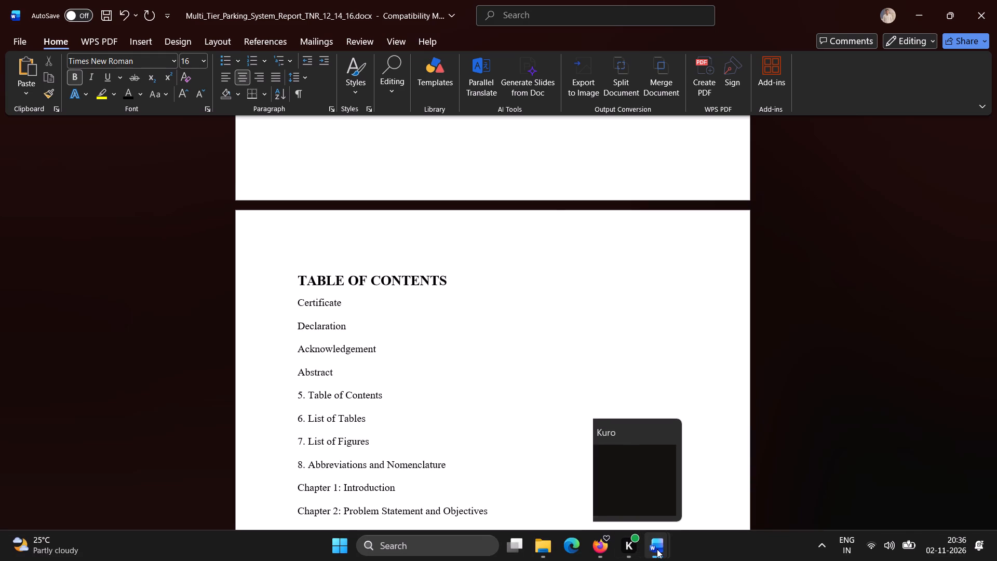
{"action": "left_click", "coordinate": [700, 500]}
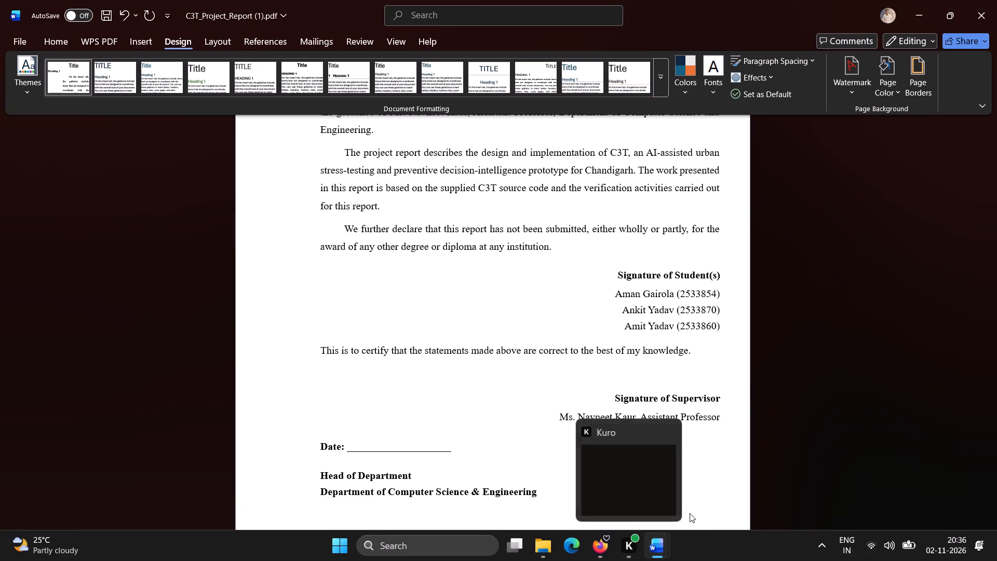
{"action": "scroll", "coordinate": [771, 434], "scroll_direction": "up", "scroll_amount": 3}
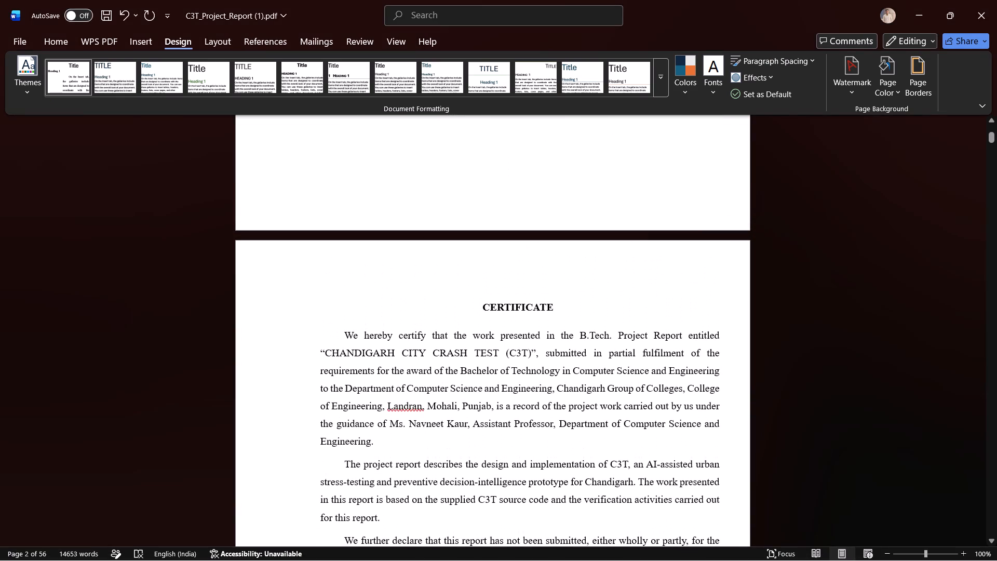
{"action": "left_click", "coordinate": [531, 311]}
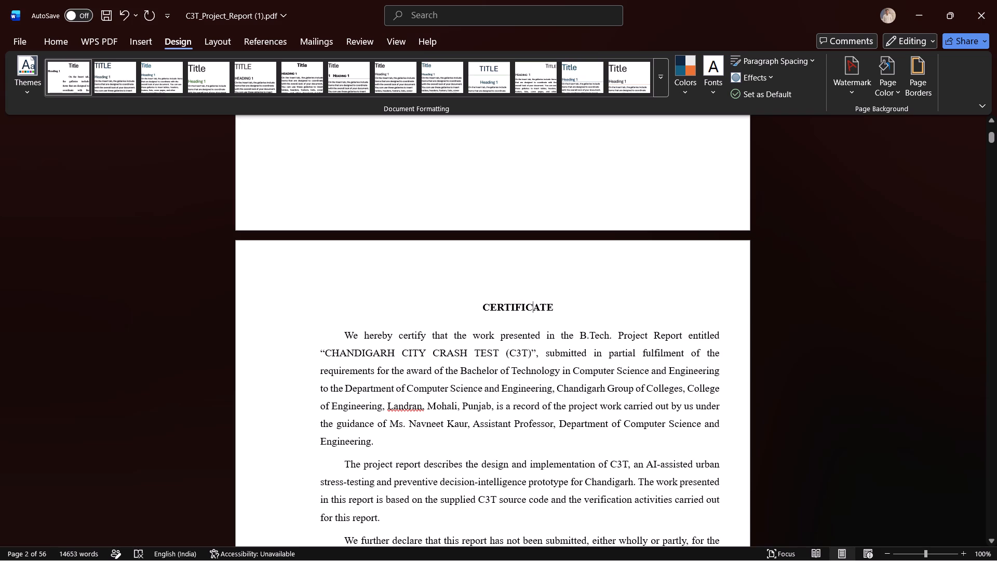
{"action": "left_click", "coordinate": [54, 44]}
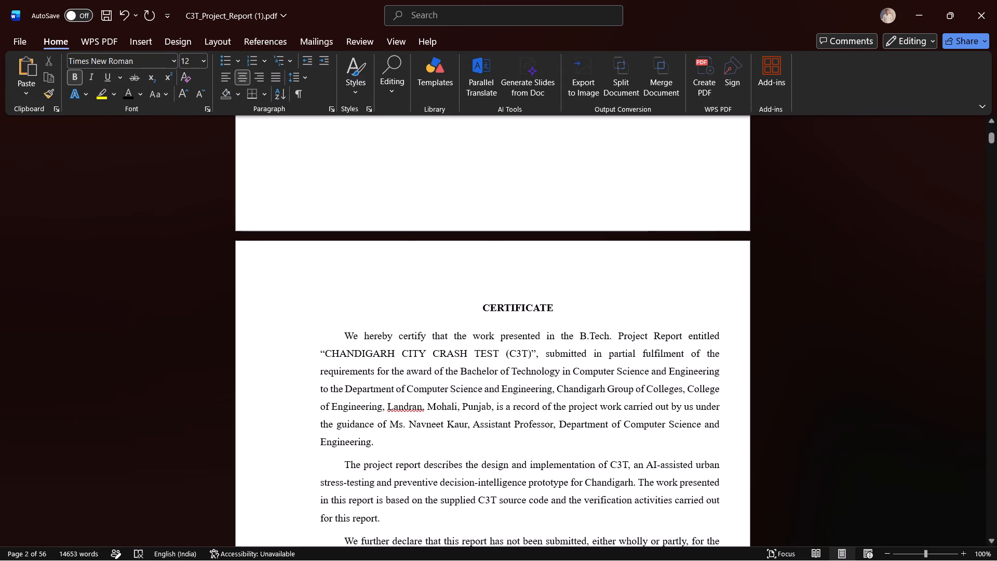
{"action": "scroll", "coordinate": [525, 313], "scroll_direction": "down", "scroll_amount": 3}
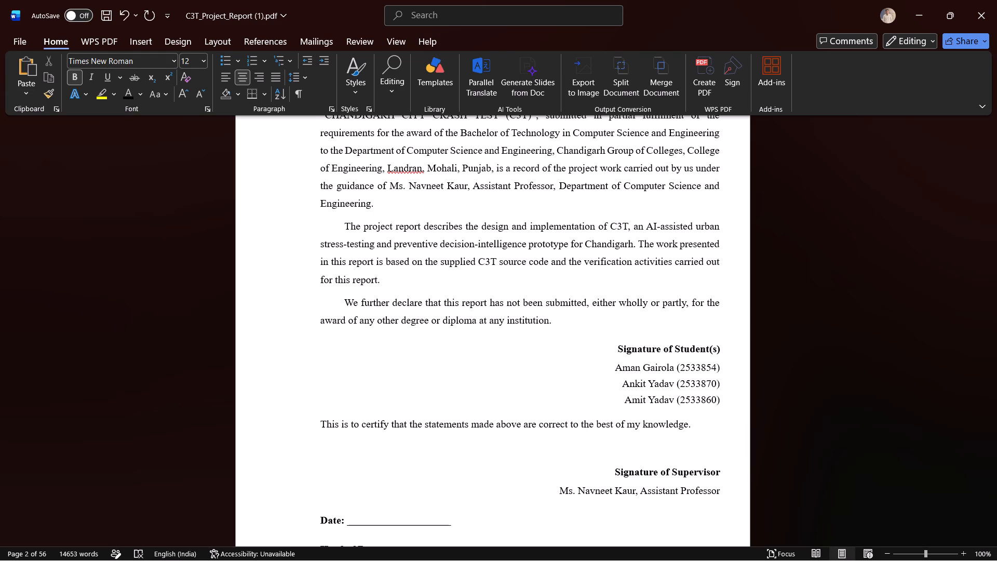
{"action": "scroll", "coordinate": [525, 313], "scroll_direction": "up", "scroll_amount": 1}
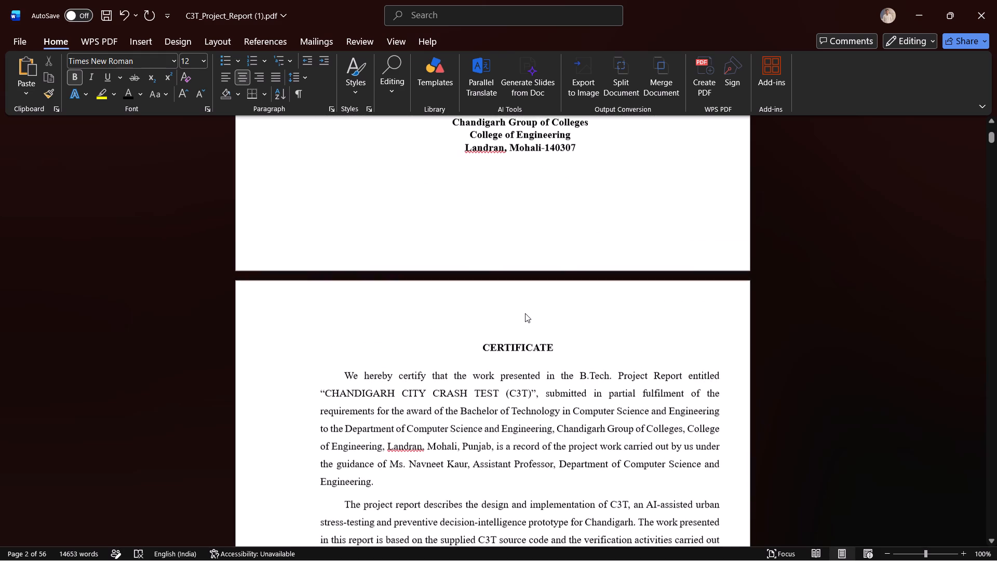
{"action": "scroll", "coordinate": [525, 313], "scroll_direction": "up", "scroll_amount": 1}
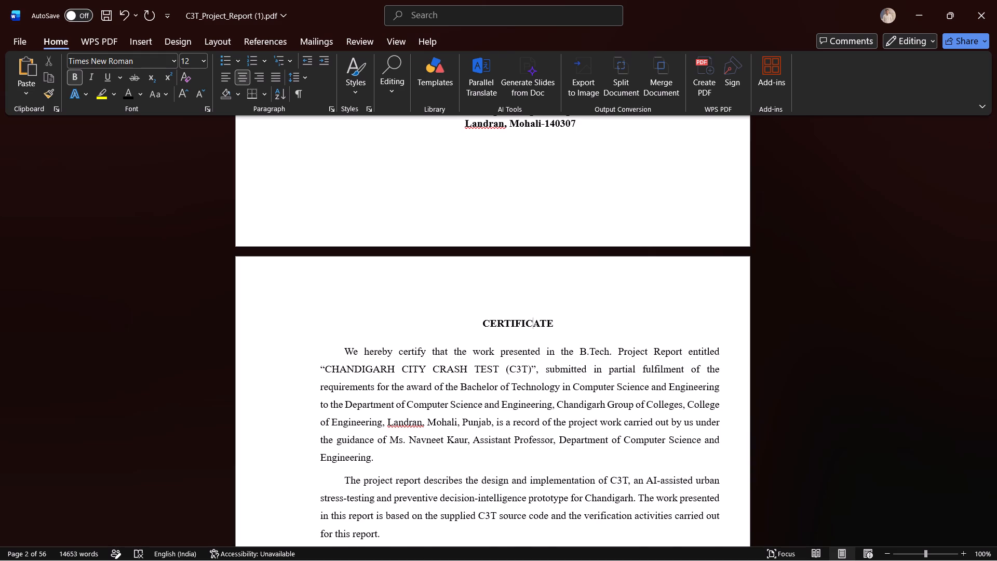
{"action": "scroll", "coordinate": [525, 313], "scroll_direction": "down", "scroll_amount": 4}
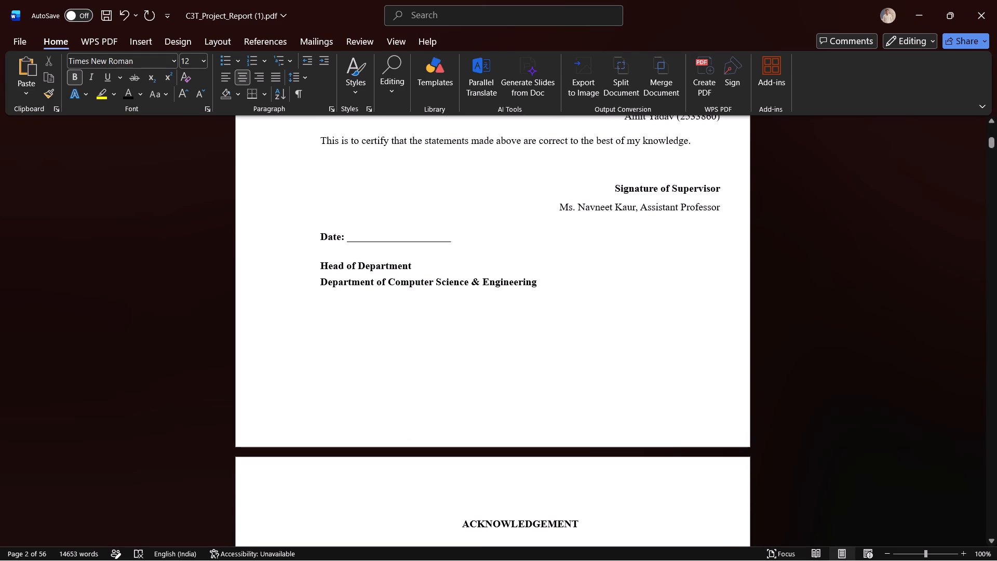
{"action": "scroll", "coordinate": [585, 430], "scroll_direction": "down", "scroll_amount": 1}
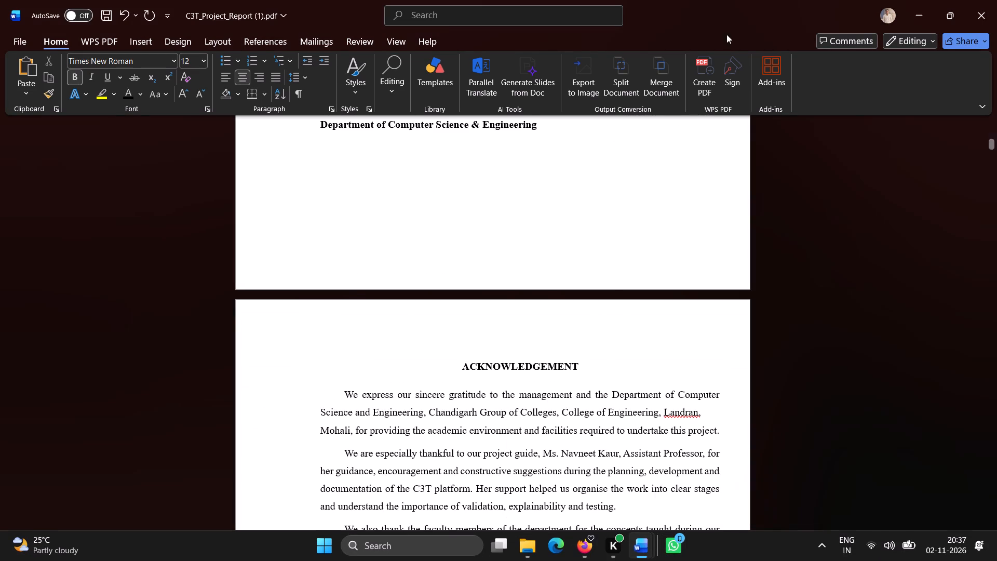
Arrange the C3T report and the Multi-Tier Parking System report side by side for comparison.
{"action": "left_click_drag", "start_coordinate": [729, 1], "coordinate": [457, 31]}
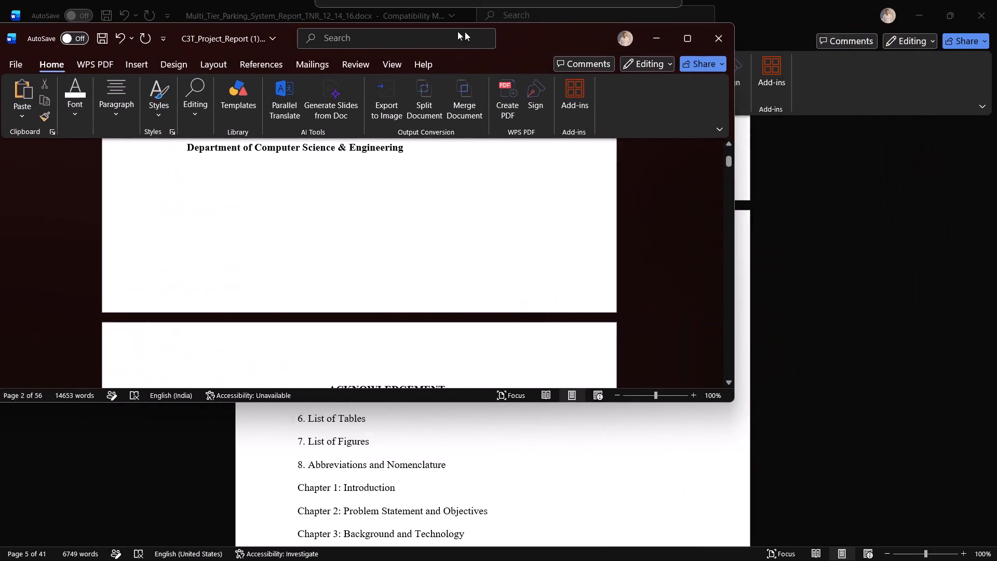
{"action": "left_click_drag", "start_coordinate": [457, 31], "coordinate": [330, 37]}
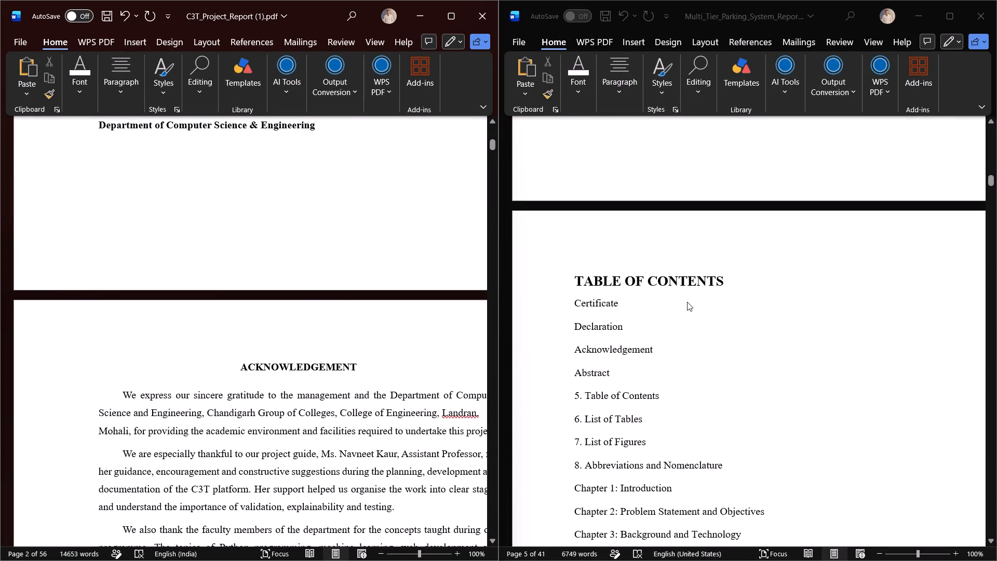
{"action": "scroll", "coordinate": [687, 302], "scroll_direction": "up", "scroll_amount": 1}
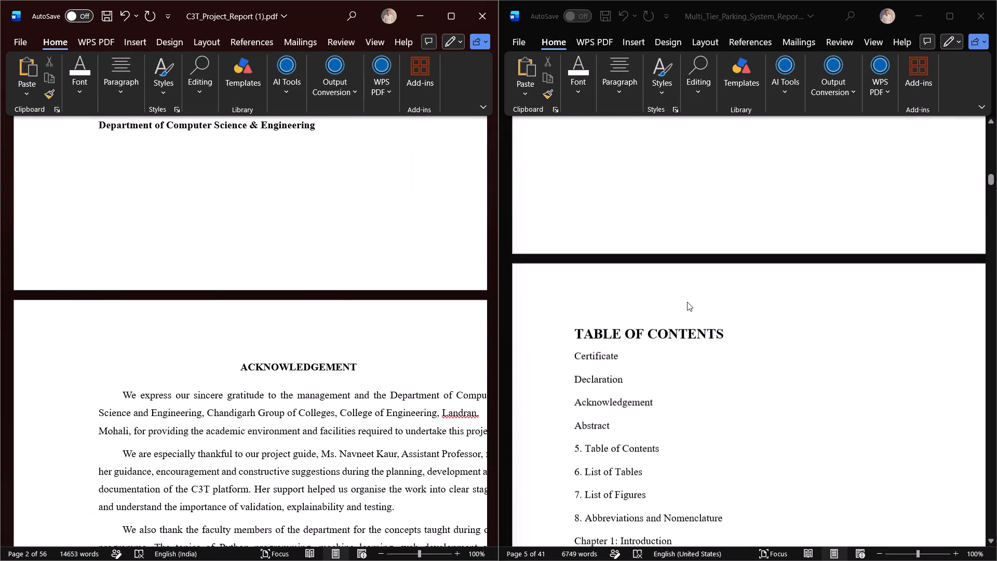
{"action": "scroll", "coordinate": [687, 302], "scroll_direction": "up", "scroll_amount": 1}
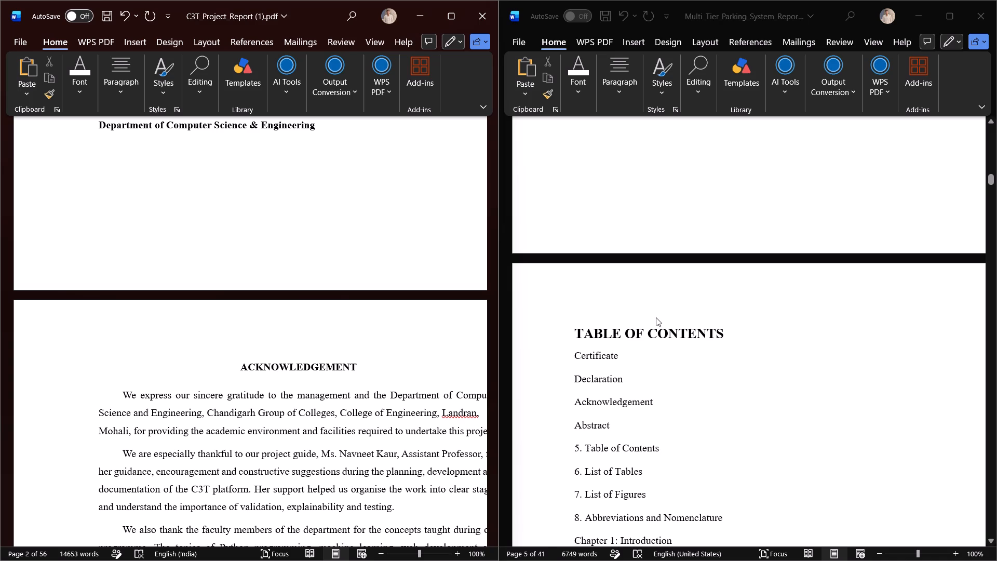
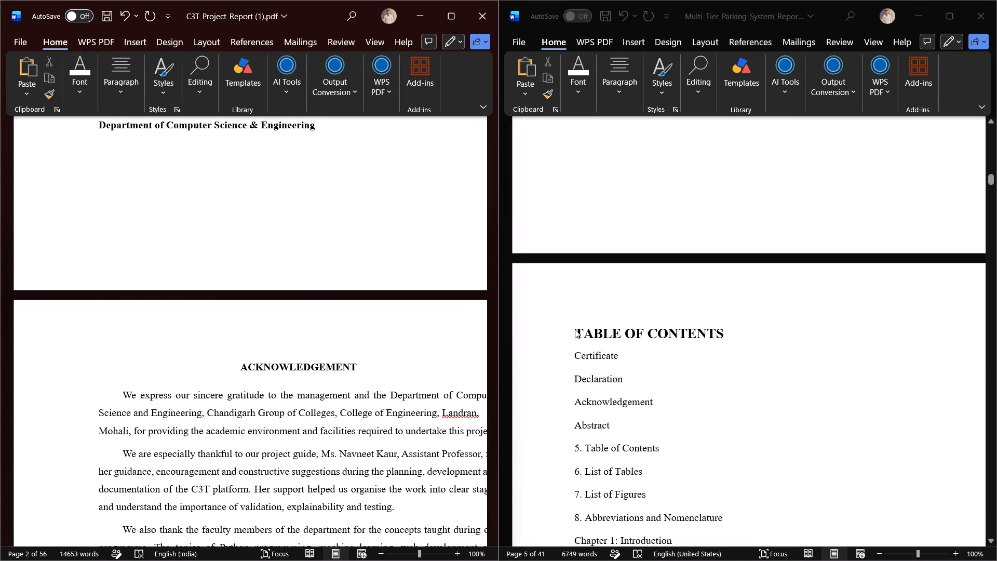
Set the TABLE OF CONTENTS heading in the Multi-Tier Parking System report to font size 12.
{"action": "left_click", "coordinate": [575, 329]}
{"action": "left_click_drag", "start_coordinate": [575, 329], "coordinate": [713, 330]}
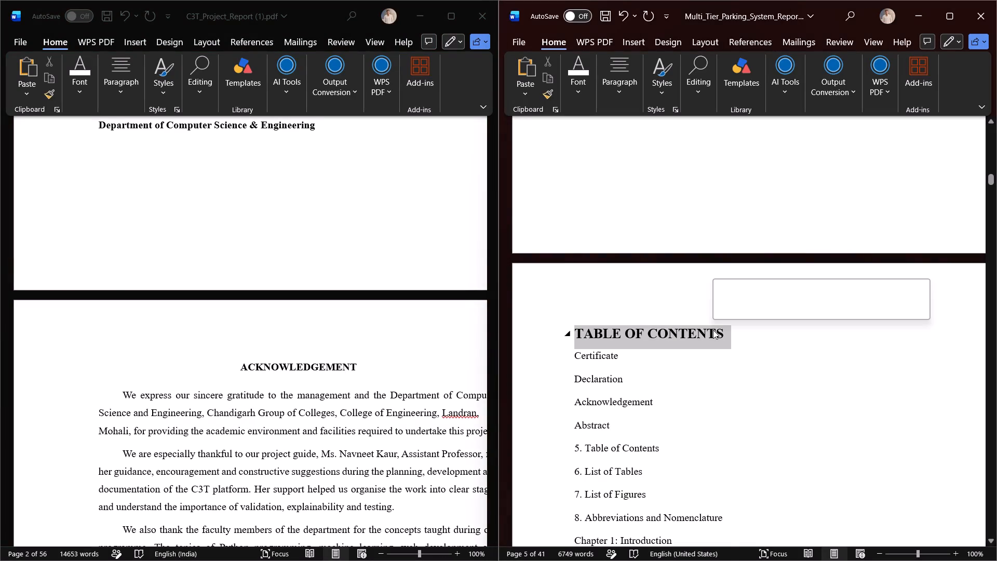
{"action": "left_click", "coordinate": [814, 291]}
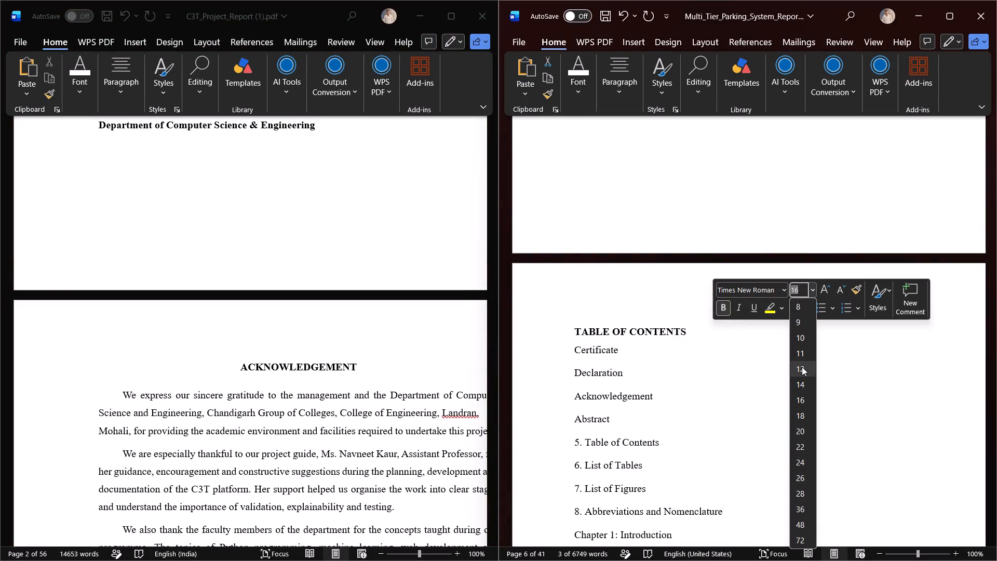
{"action": "left_click", "coordinate": [802, 367]}
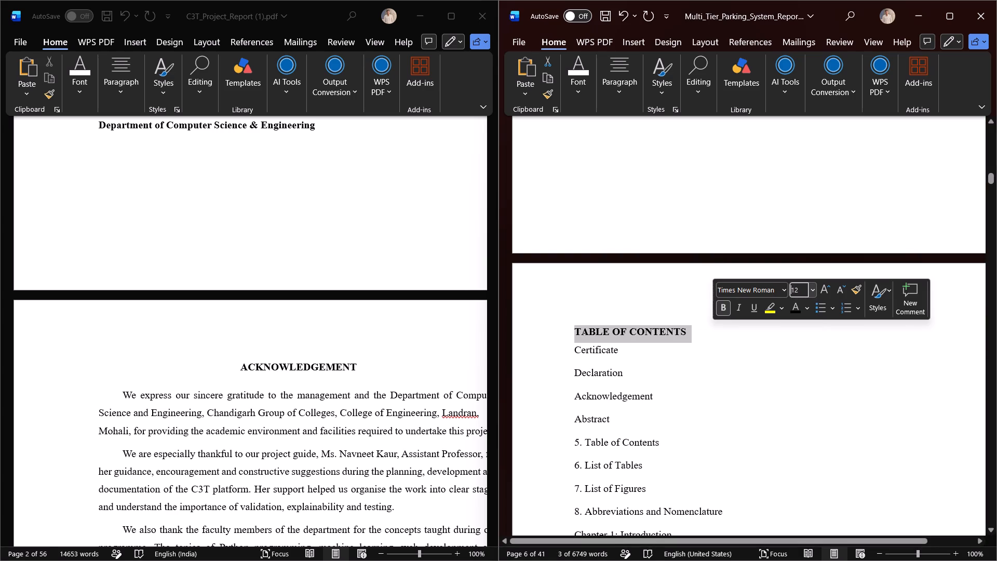
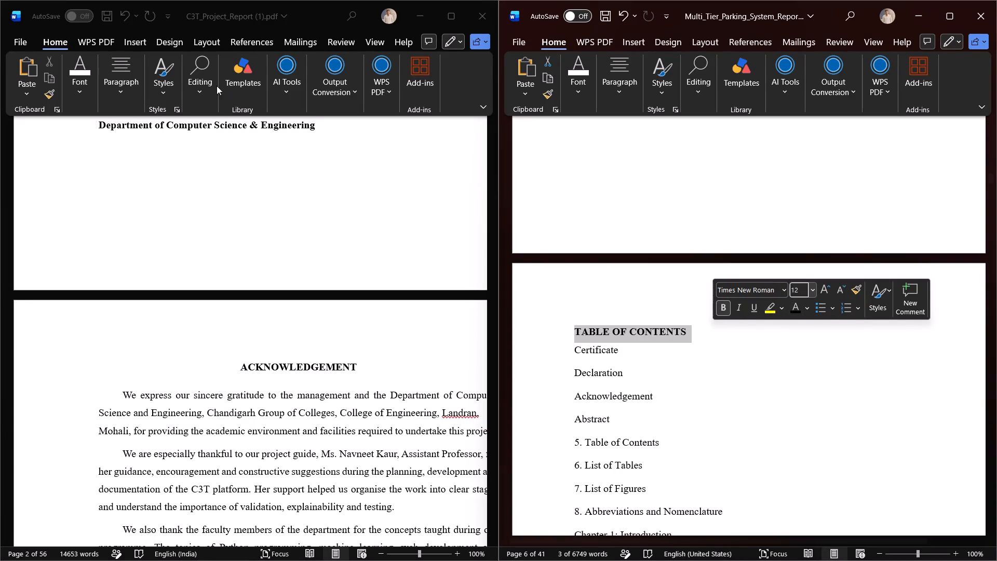
Centre the TABLE OF CONTENTS heading in the Multi-Tier Parking System report.
{"action": "left_click", "coordinate": [621, 94]}
{"action": "left_click", "coordinate": [625, 148]}
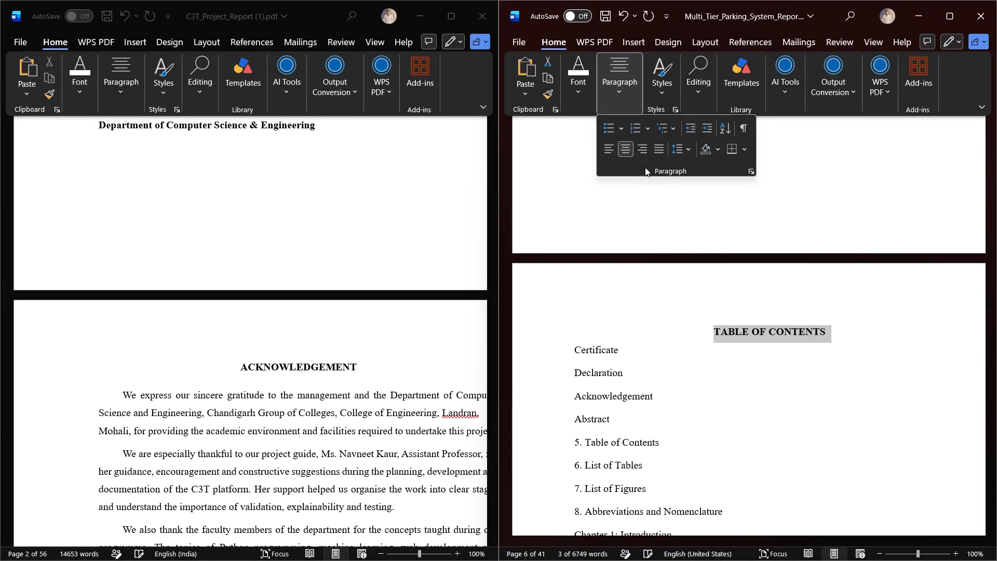
Set the LIST OF TABLES heading in the Multi-Tier Parking System report to font size 12 and centre it.
{"action": "scroll", "coordinate": [693, 286], "scroll_direction": "down", "scroll_amount": 1}
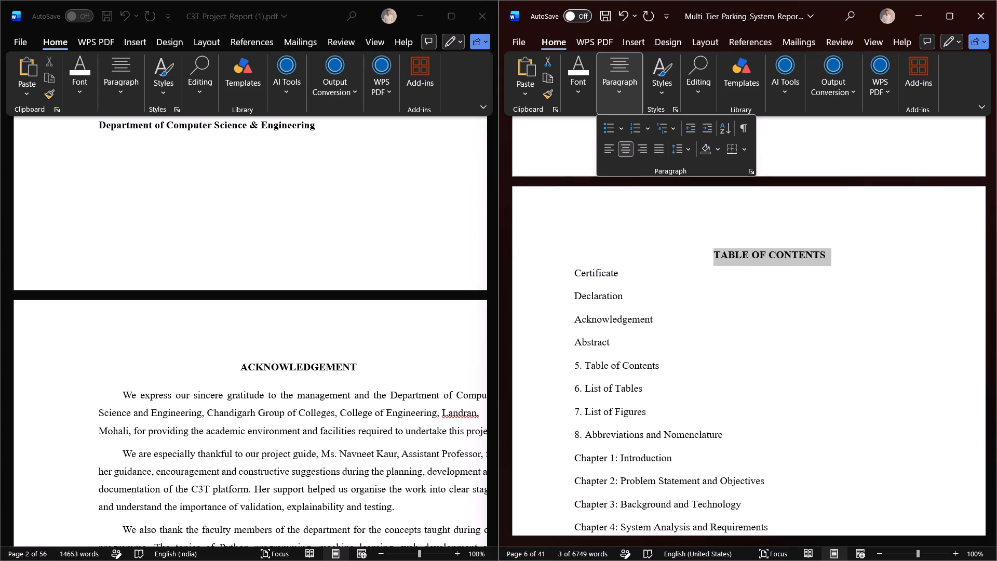
{"action": "scroll", "coordinate": [699, 333], "scroll_direction": "down", "scroll_amount": 3}
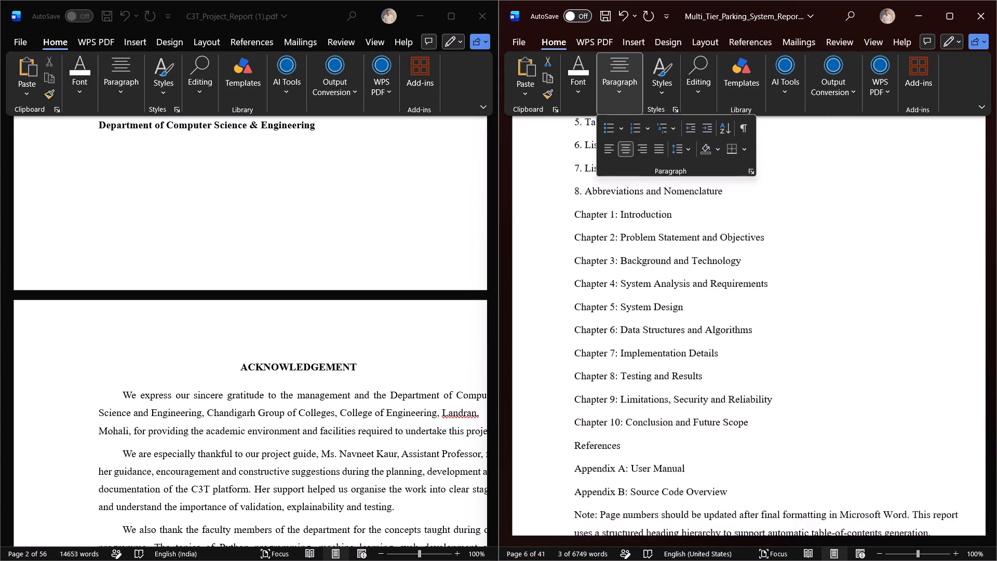
{"action": "scroll", "coordinate": [699, 333], "scroll_direction": "down", "scroll_amount": 4}
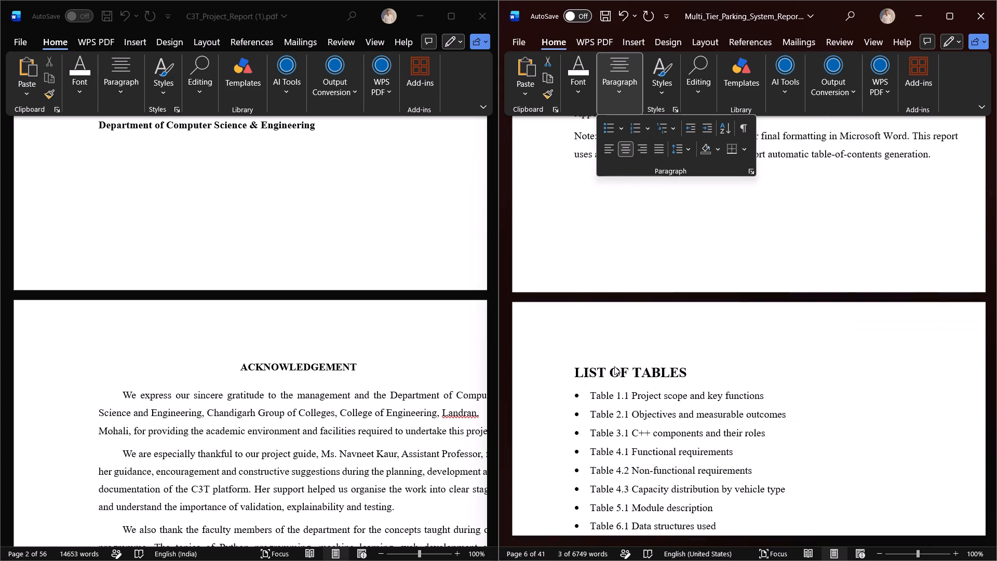
{"action": "left_click", "coordinate": [575, 370]}
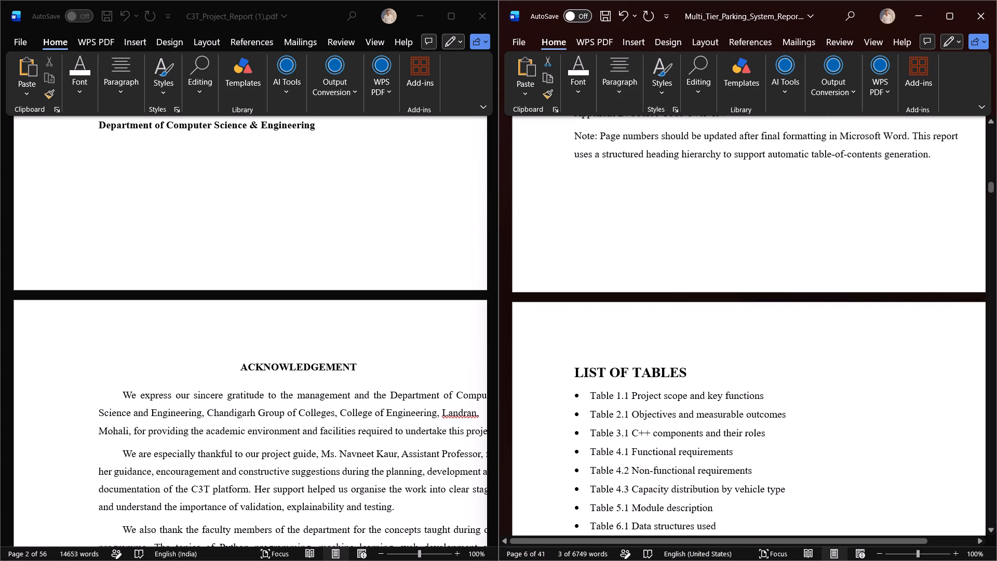
{"action": "left_click_drag", "start_coordinate": [575, 370], "coordinate": [671, 367]}
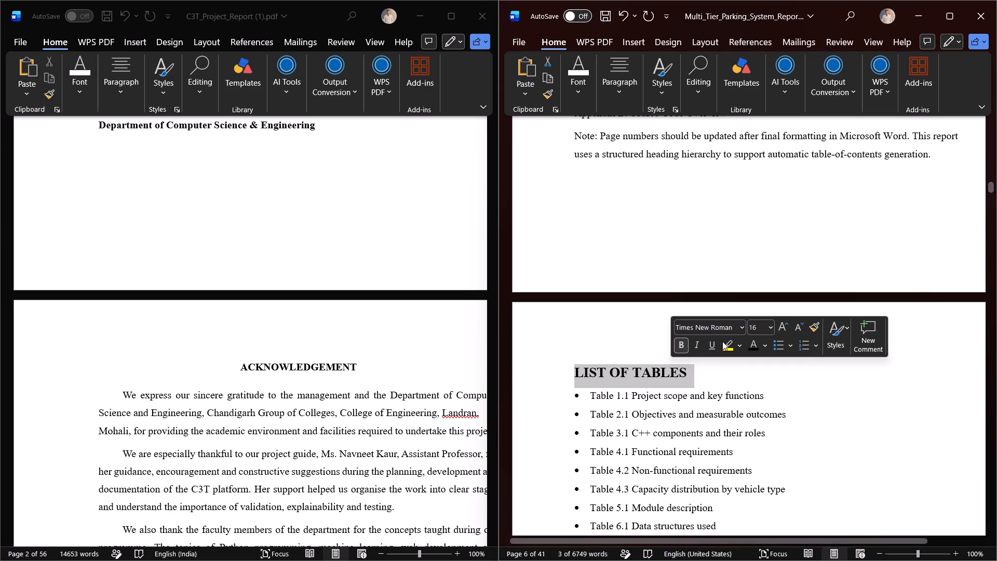
{"action": "left_click", "coordinate": [769, 329]}
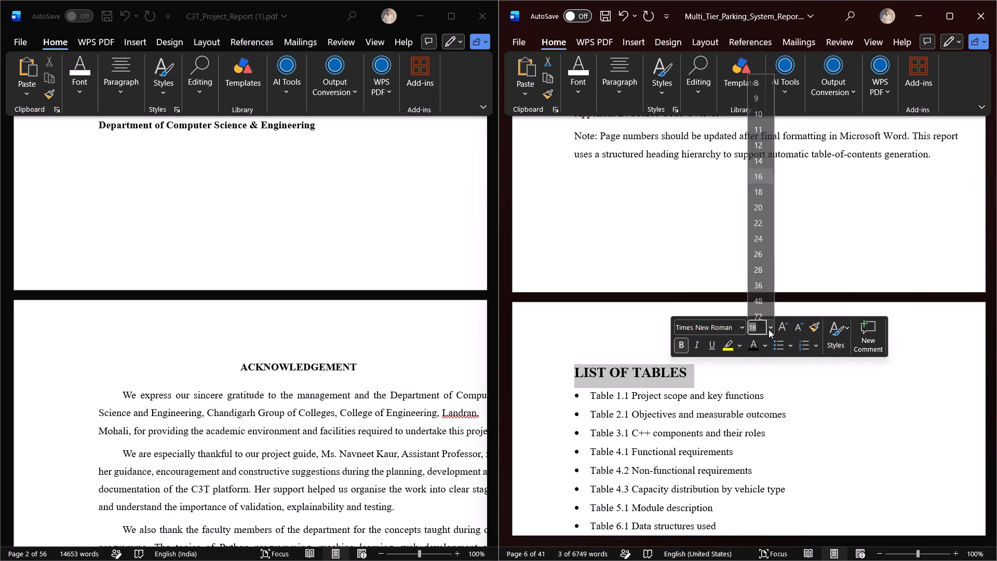
{"action": "left_click", "coordinate": [759, 144]}
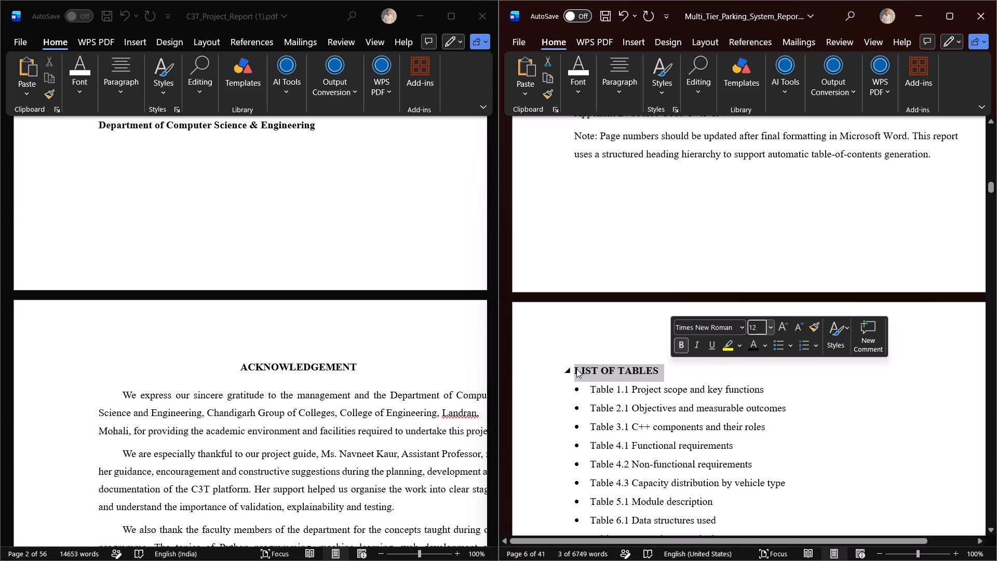
{"action": "left_click", "coordinate": [618, 99]}
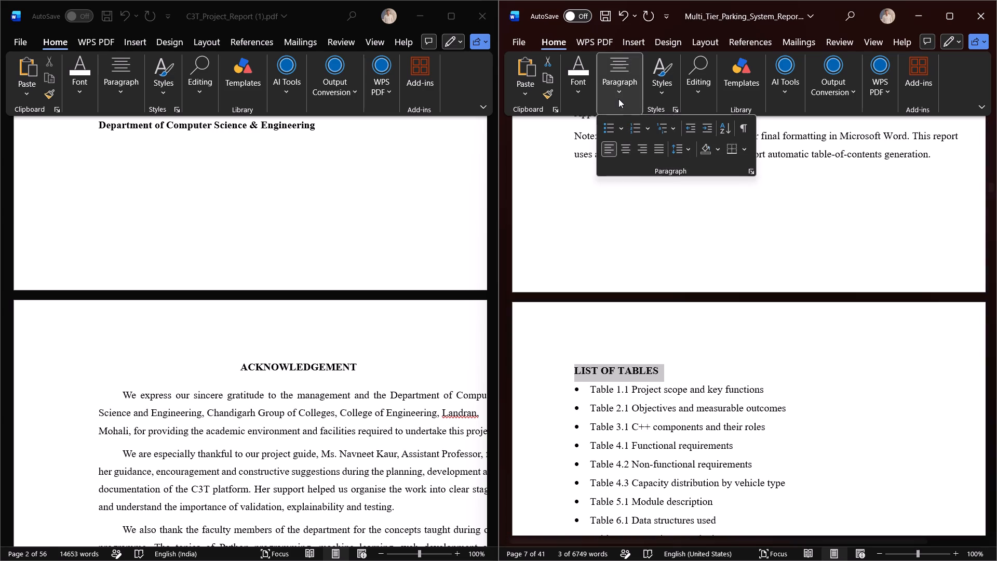
{"action": "left_click", "coordinate": [627, 149]}
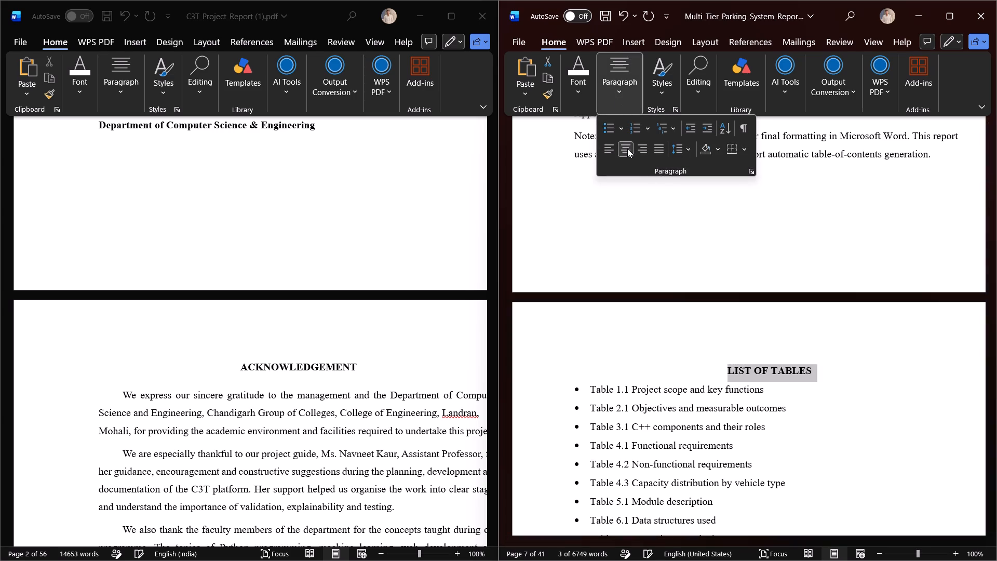
Centre the LIST OF FIGURES heading in the Multi-Tier Parking System report and set it to font size 12.
{"action": "scroll", "coordinate": [737, 289], "scroll_direction": "down", "scroll_amount": 5}
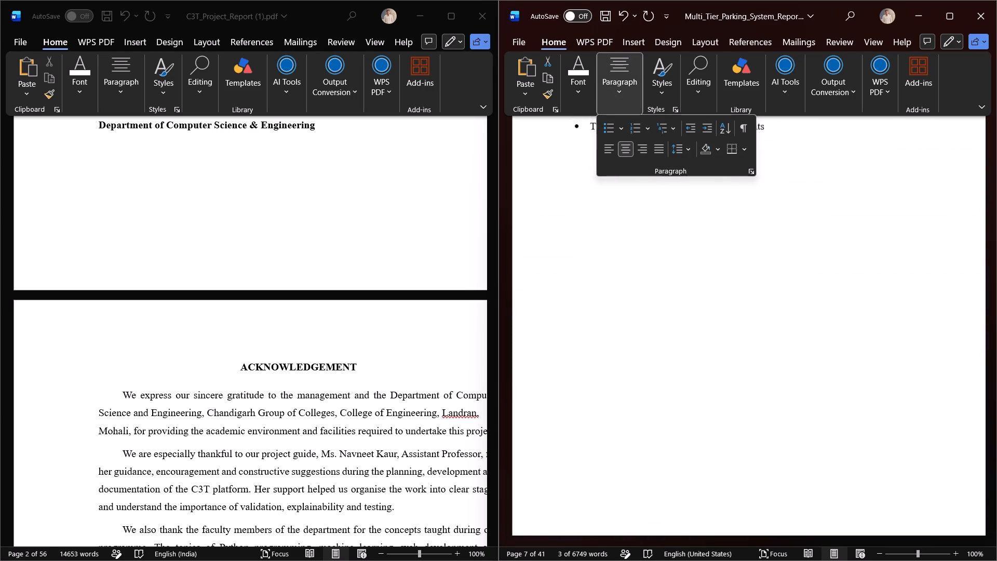
{"action": "scroll", "coordinate": [737, 289], "scroll_direction": "down", "scroll_amount": 3}
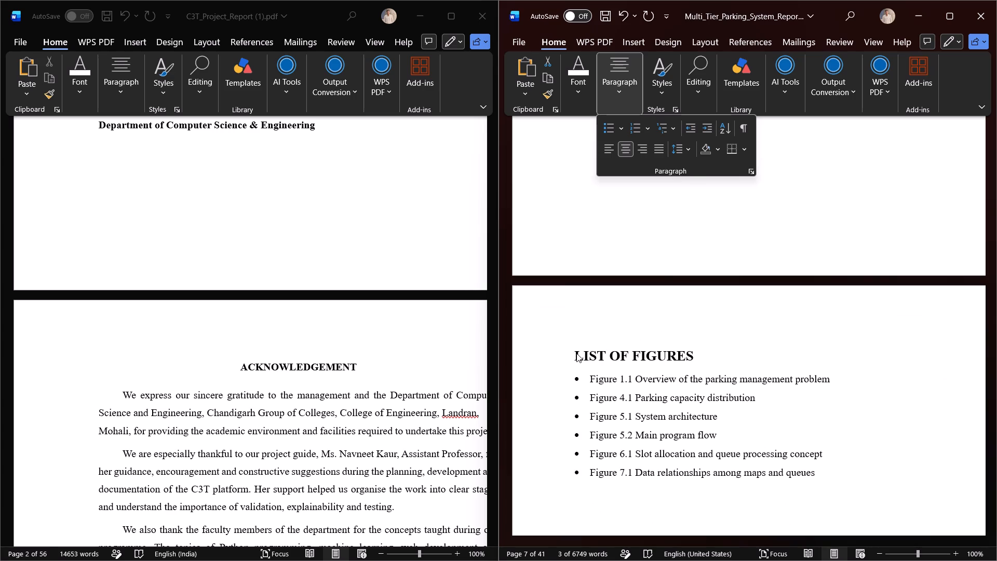
{"action": "left_click", "coordinate": [577, 354]}
{"action": "left_click", "coordinate": [577, 354]}
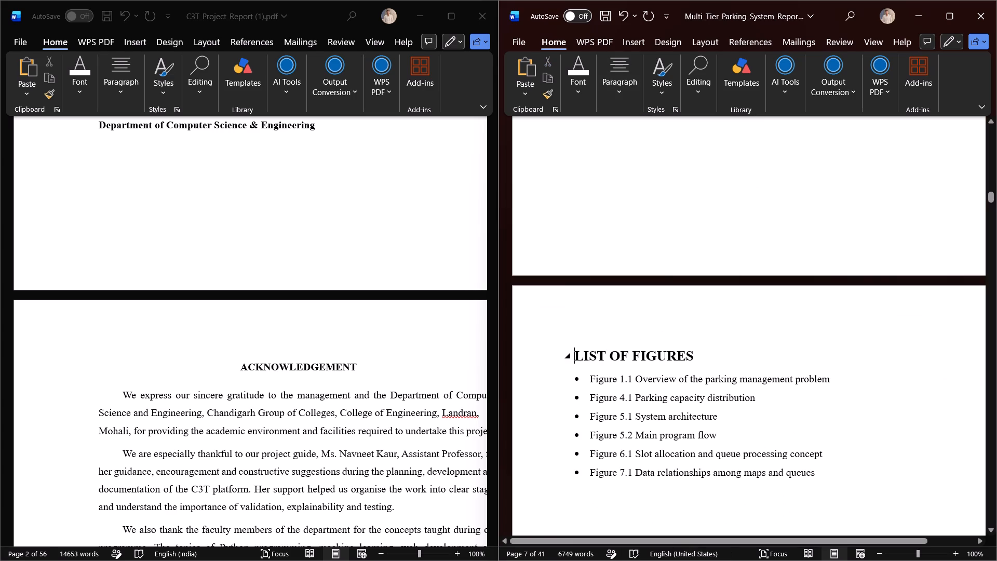
{"action": "left_click", "coordinate": [617, 106]}
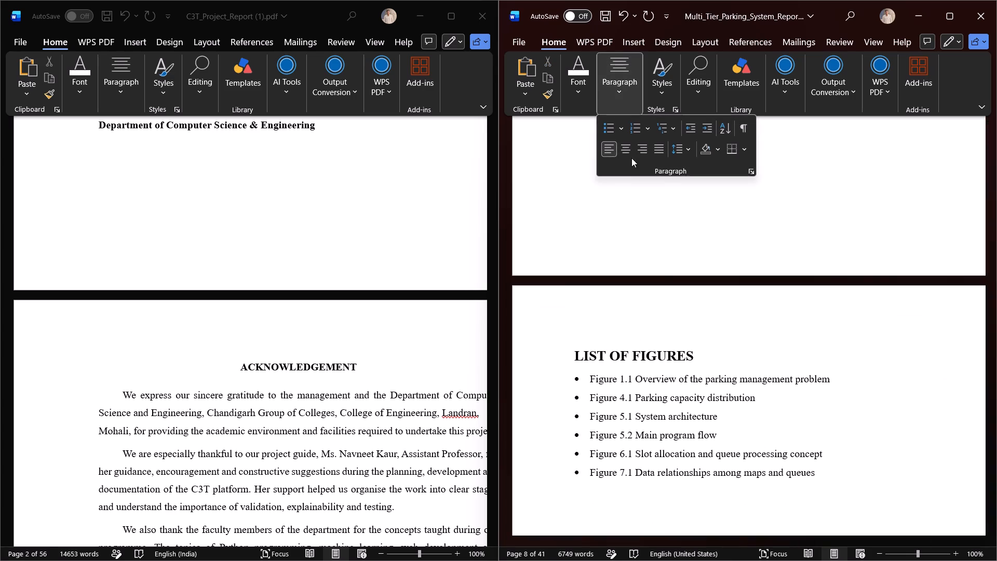
{"action": "left_click", "coordinate": [627, 153]}
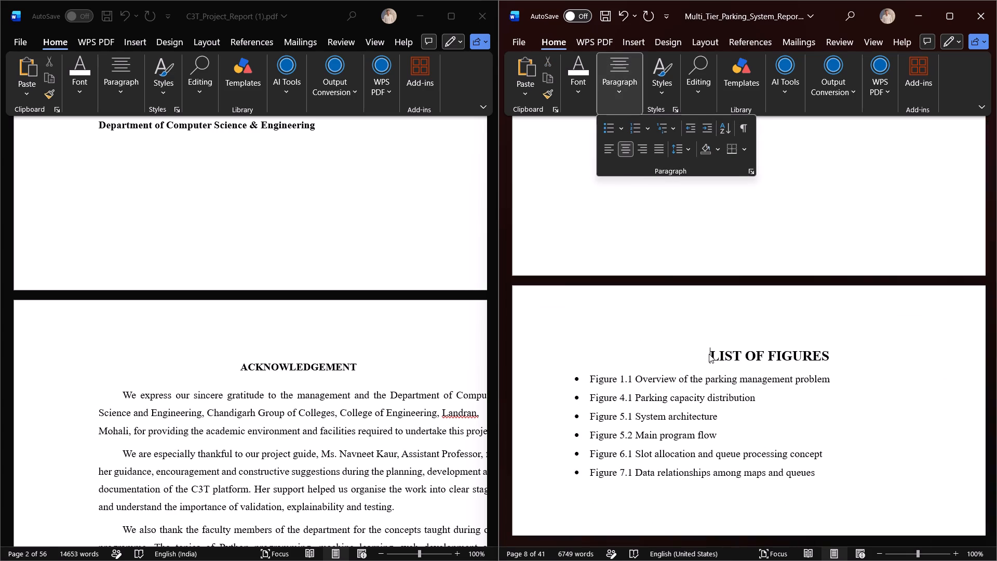
{"action": "left_click_drag", "start_coordinate": [709, 354], "coordinate": [830, 354]}
{"action": "left_click_drag", "start_coordinate": [830, 354], "coordinate": [733, 366]}
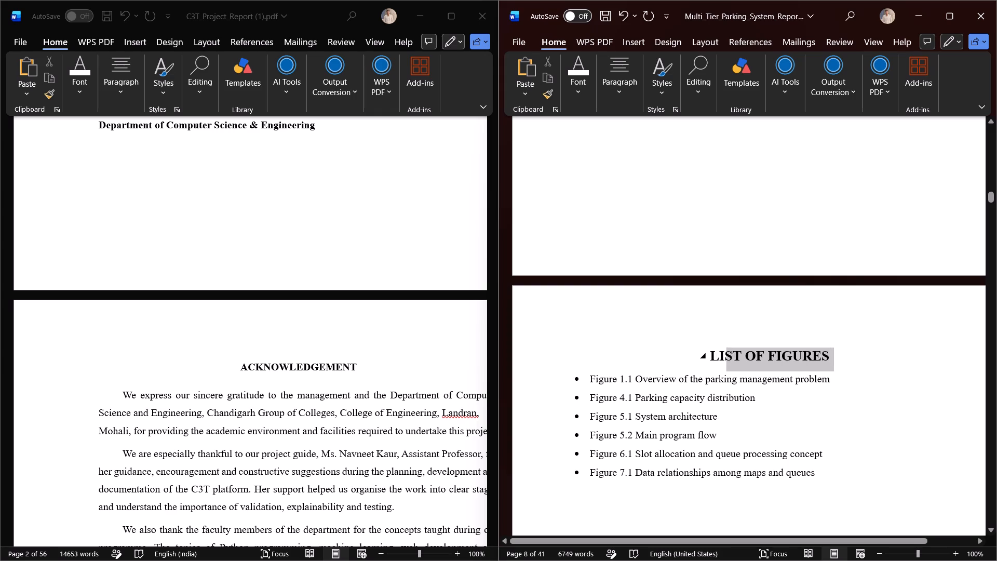
{"action": "left_click_drag", "start_coordinate": [733, 366], "coordinate": [695, 365]}
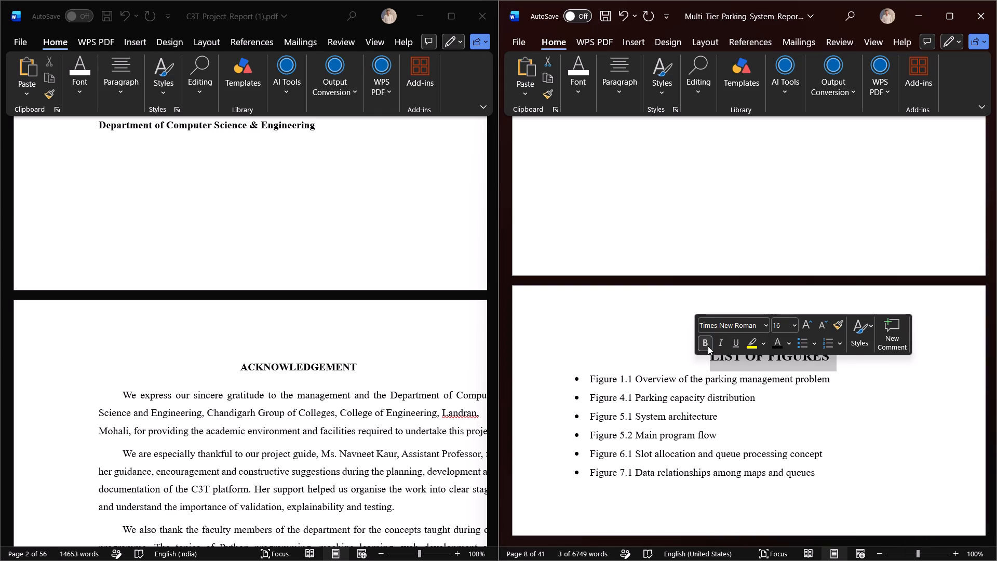
{"action": "left_click", "coordinate": [793, 326]}
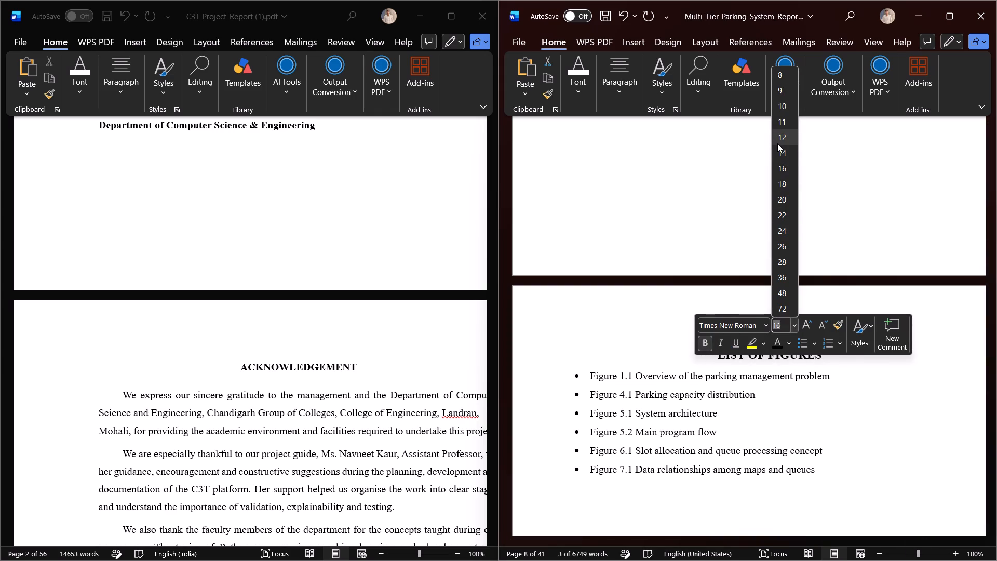
{"action": "left_click", "coordinate": [778, 142]}
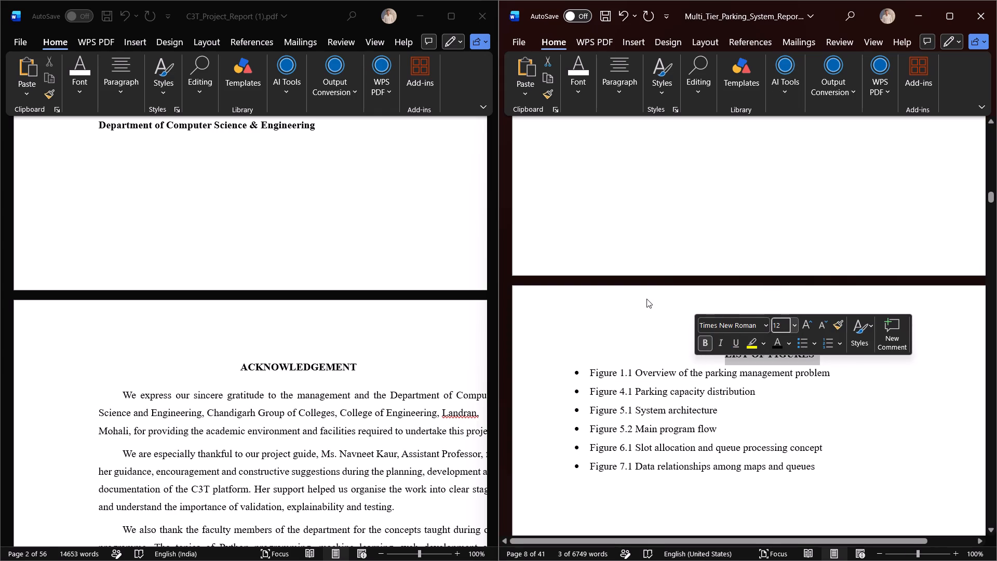
{"action": "left_click", "coordinate": [647, 301]}
Check the font and size of the TABLE OF CONTENTS heading in the C3T report.
{"action": "scroll", "coordinate": [647, 301], "scroll_direction": "down", "scroll_amount": 3}
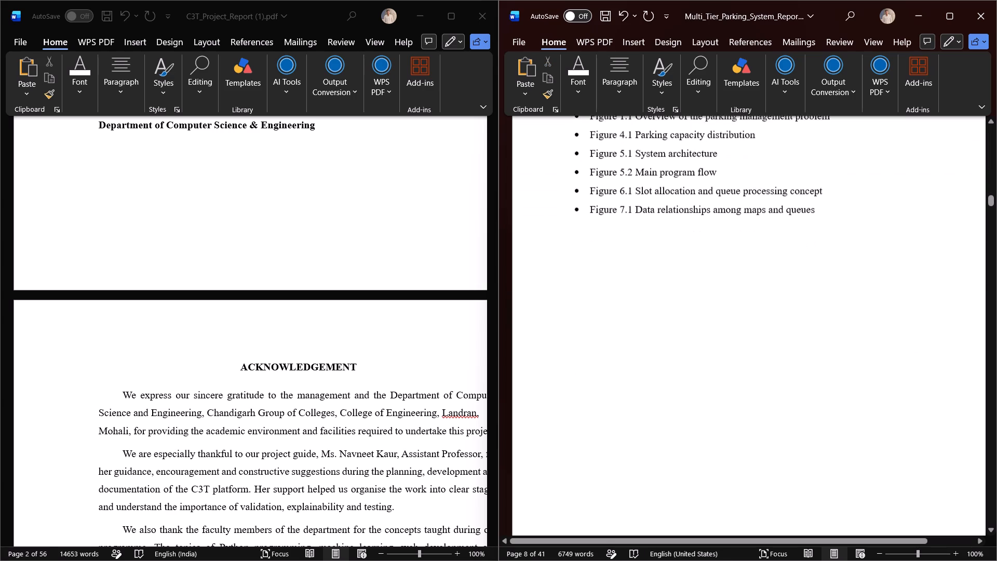
{"action": "scroll", "coordinate": [647, 301], "scroll_direction": "down", "scroll_amount": 3}
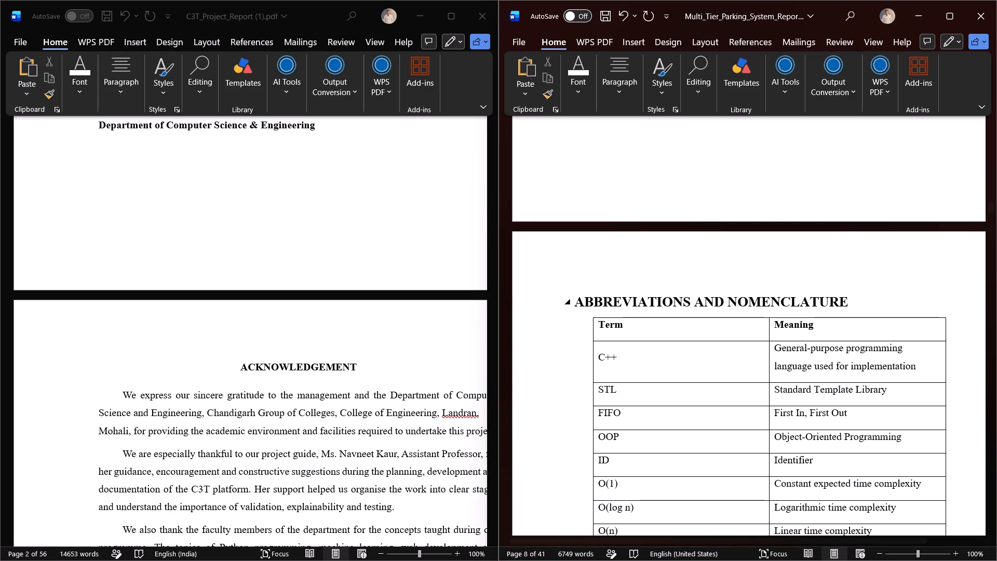
{"action": "scroll", "coordinate": [330, 357], "scroll_direction": "down", "scroll_amount": 3}
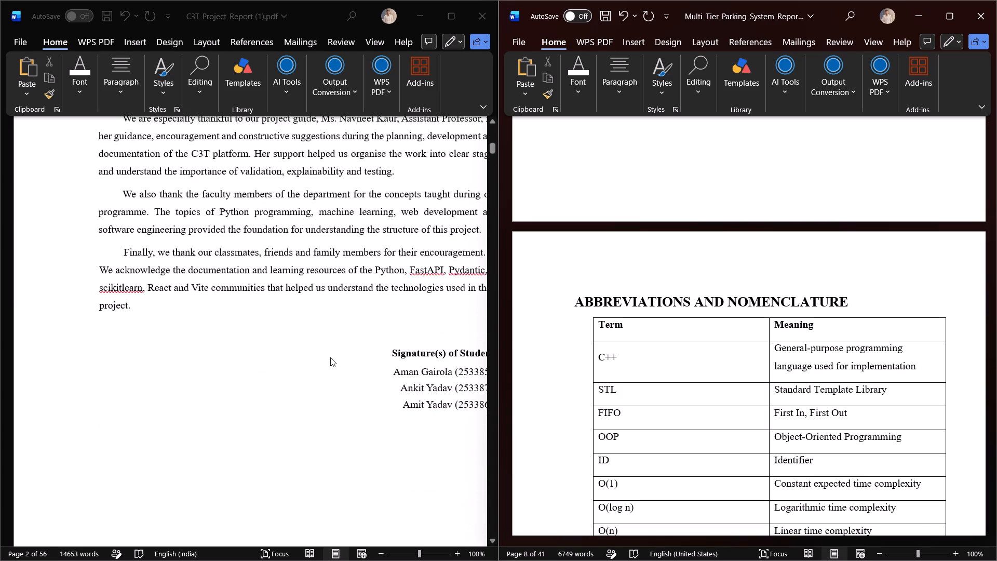
{"action": "scroll", "coordinate": [330, 357], "scroll_direction": "down", "scroll_amount": 6}
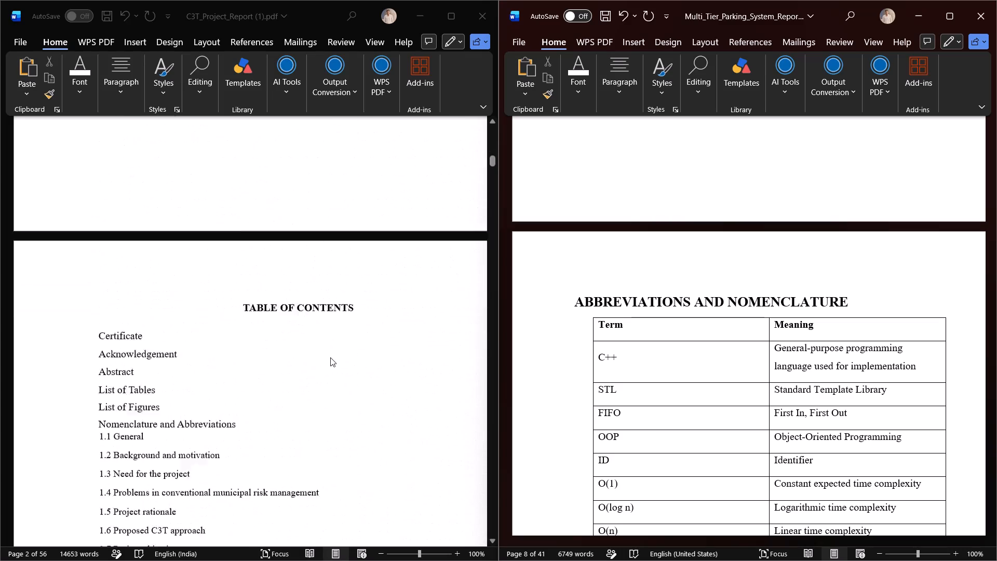
{"action": "scroll", "coordinate": [330, 357], "scroll_direction": "up", "scroll_amount": 1}
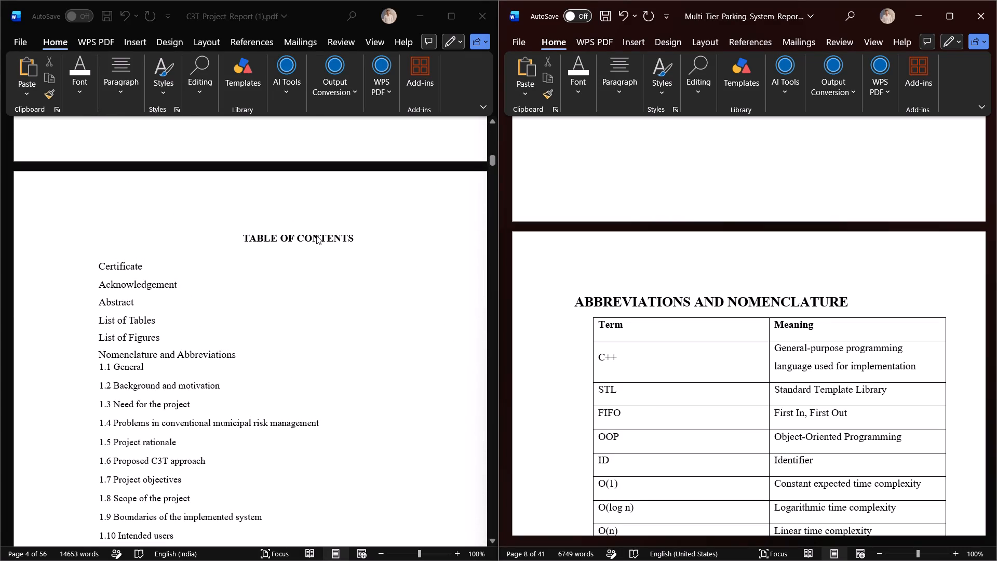
{"action": "left_click", "coordinate": [315, 236]}
{"action": "left_click", "coordinate": [315, 236]}
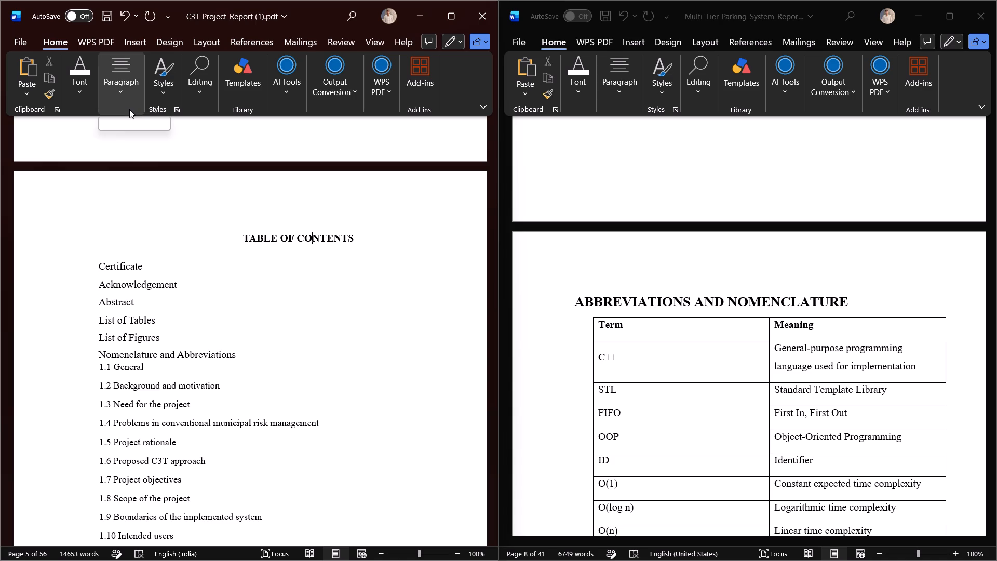
{"action": "left_click", "coordinate": [78, 103]}
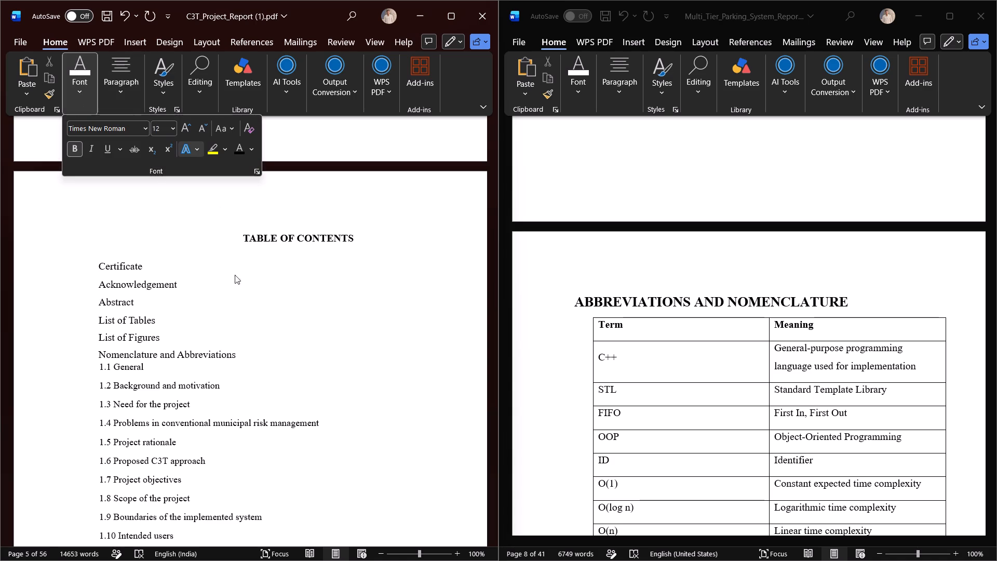
{"action": "left_click", "coordinate": [286, 235]}
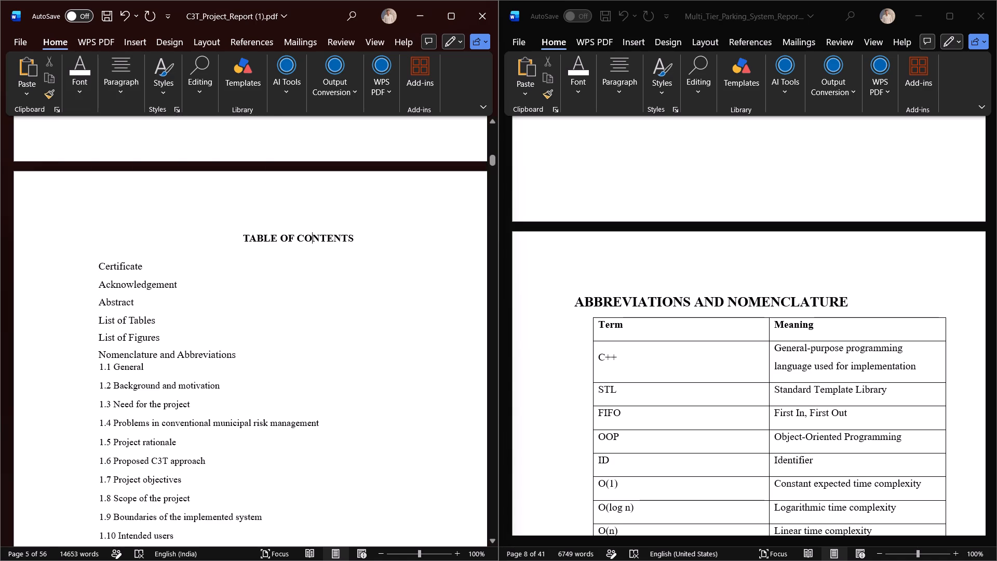
{"action": "right_click", "coordinate": [286, 235]}
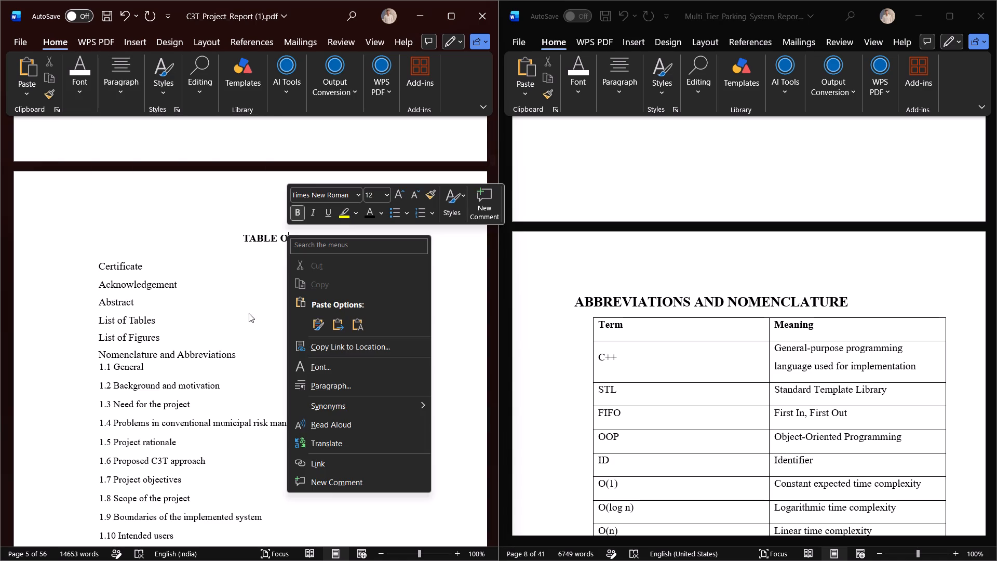
Check the font and size of the LIST OF TABLES heading in the C3T report.
{"action": "scroll", "coordinate": [248, 315], "scroll_direction": "down", "scroll_amount": 8}
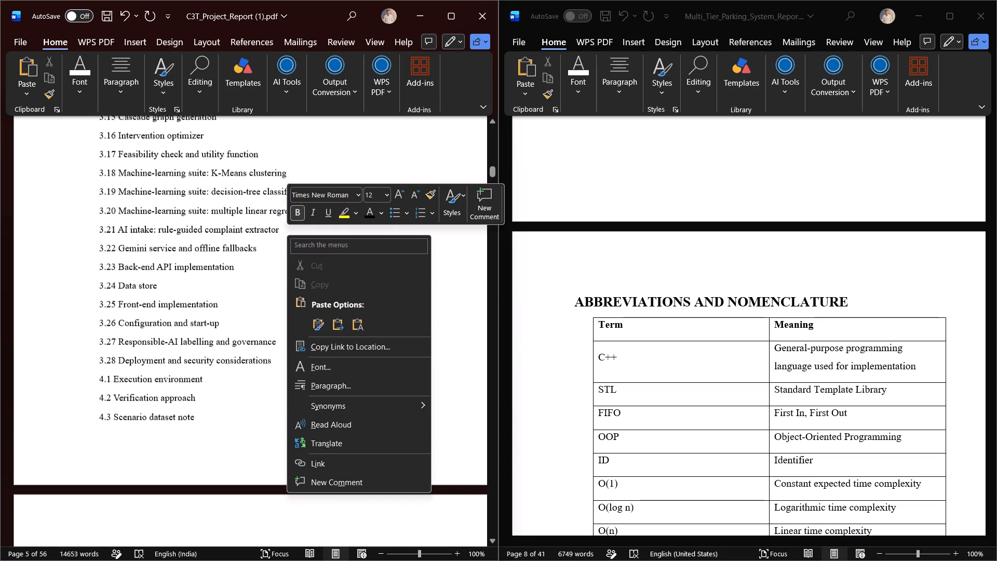
{"action": "scroll", "coordinate": [248, 315], "scroll_direction": "down", "scroll_amount": 8}
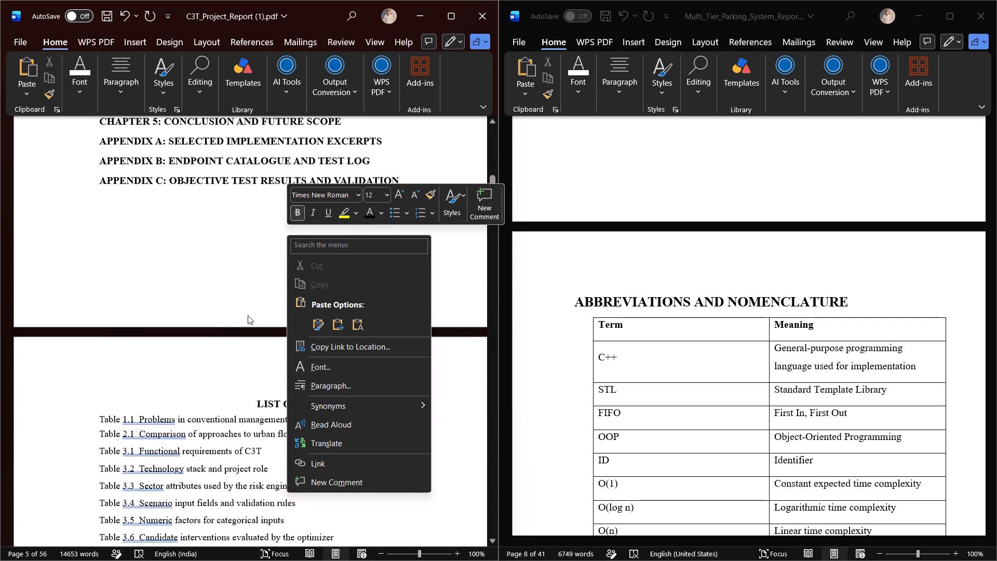
{"action": "scroll", "coordinate": [248, 315], "scroll_direction": "down", "scroll_amount": 1}
{"action": "left_click", "coordinate": [266, 402]}
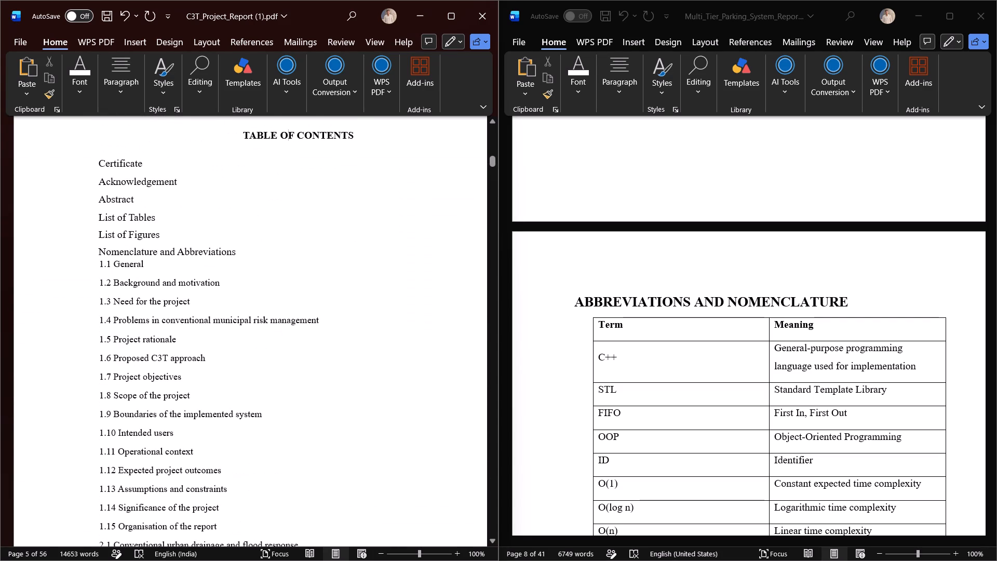
{"action": "scroll", "coordinate": [266, 402], "scroll_direction": "down", "scroll_amount": 8}
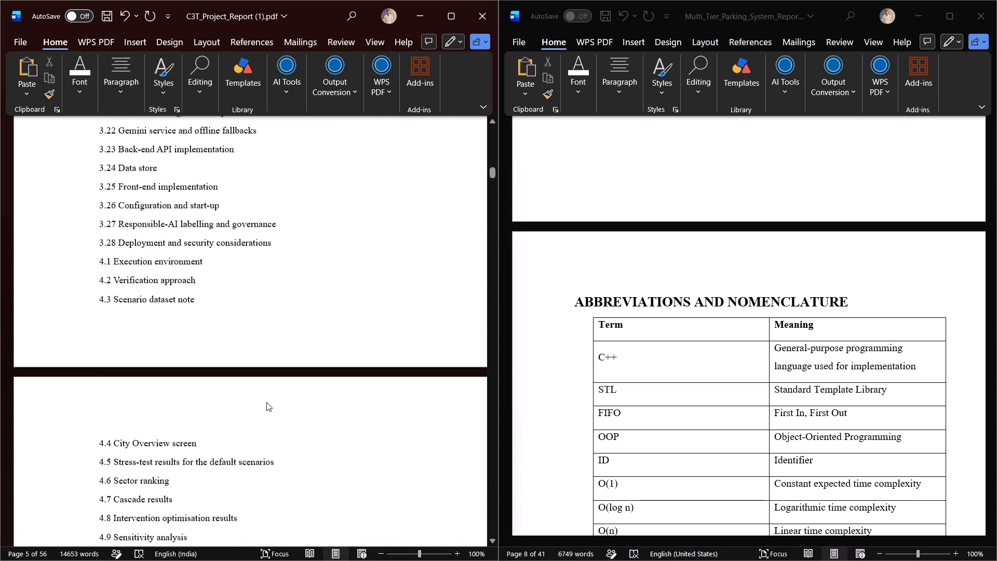
{"action": "scroll", "coordinate": [266, 402], "scroll_direction": "down", "scroll_amount": 4}
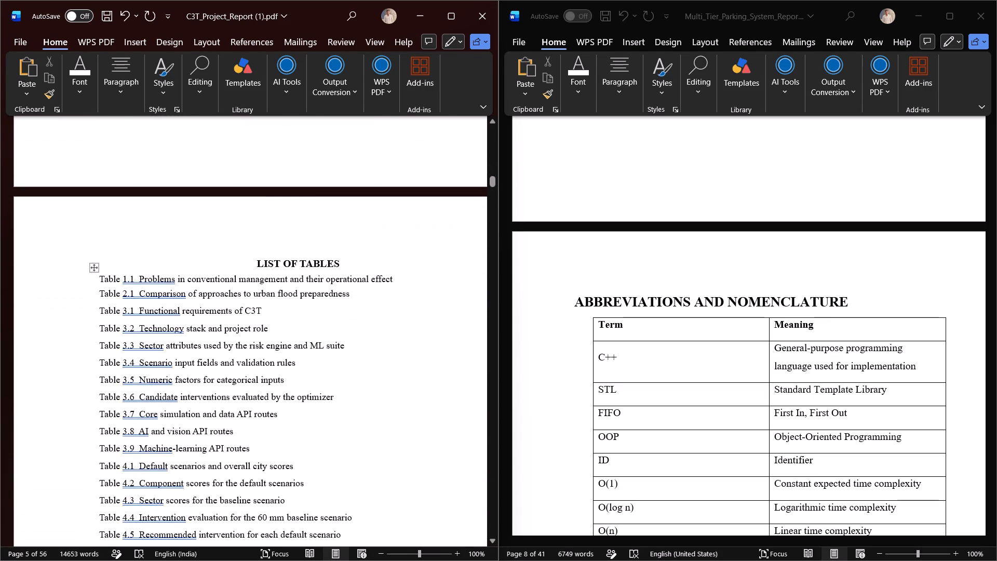
{"action": "left_click", "coordinate": [340, 263]}
{"action": "right_click", "coordinate": [340, 263]}
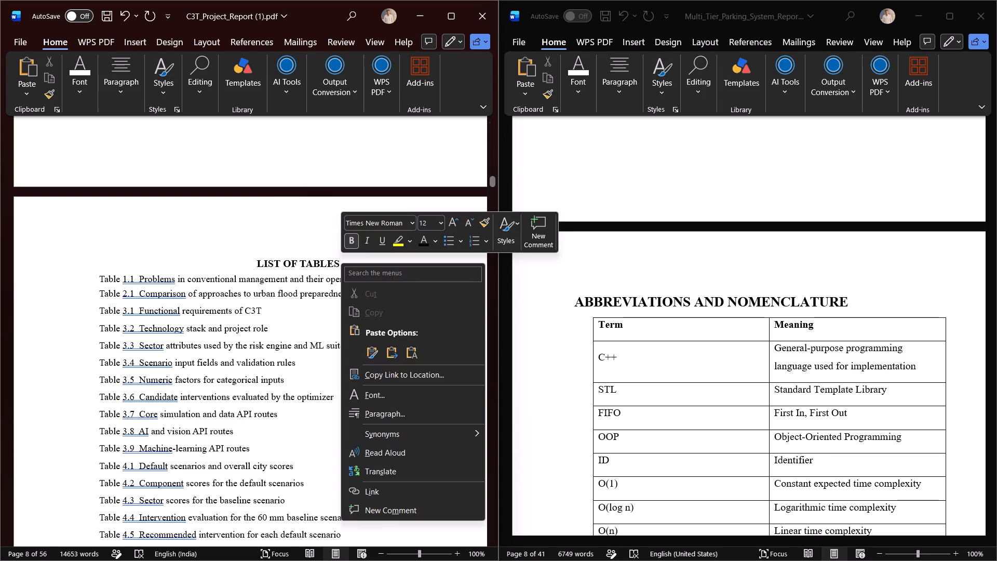
Check the font and size of the LIST OF FIGURES and NOMENCLATURE AND ABBREVIATIONS headings in the C3T report.
{"action": "scroll", "coordinate": [310, 268], "scroll_direction": "down", "scroll_amount": 3}
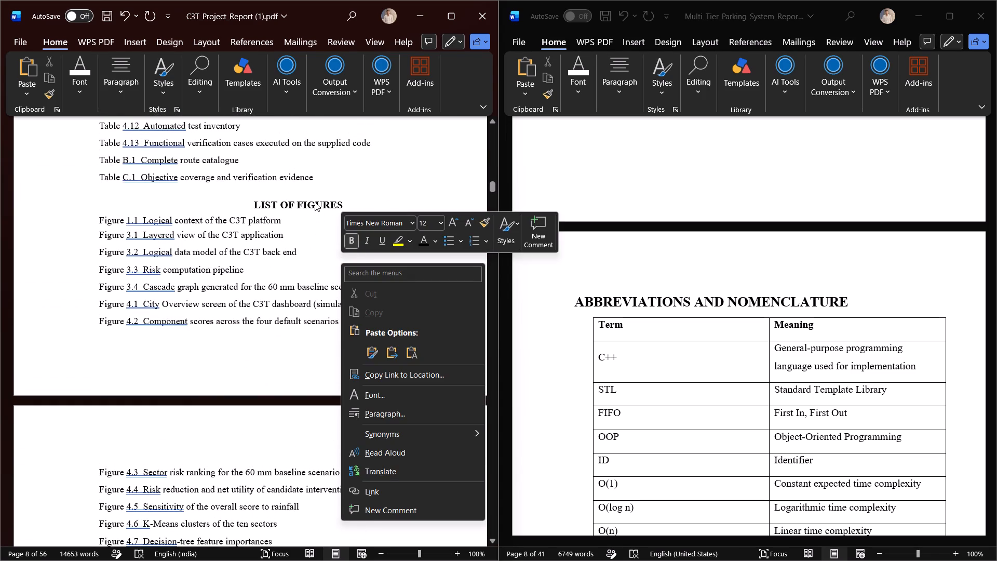
{"action": "left_click", "coordinate": [315, 202]}
{"action": "left_click", "coordinate": [315, 202]}
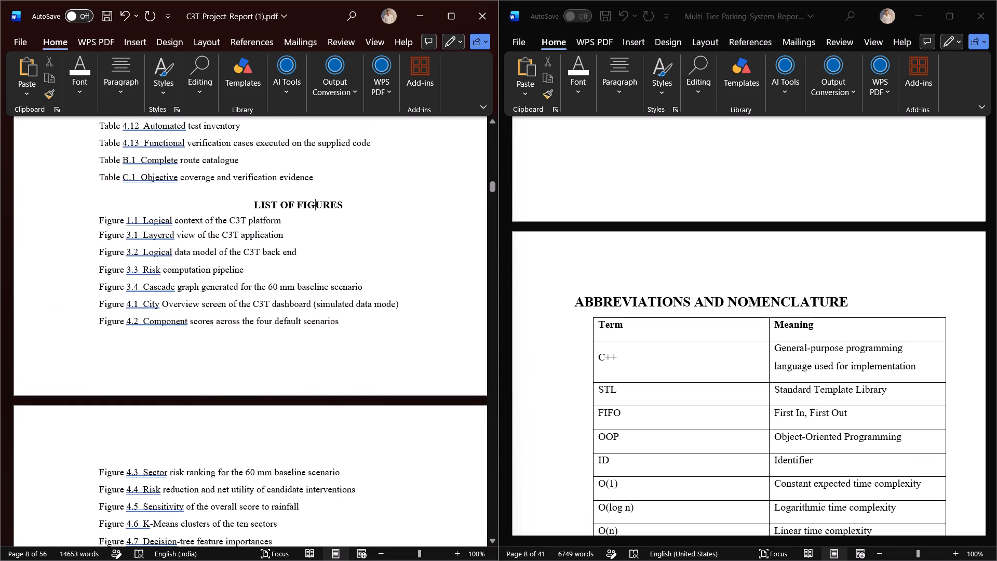
{"action": "right_click", "coordinate": [315, 202]}
{"action": "left_click", "coordinate": [315, 202]}
{"action": "scroll", "coordinate": [315, 202], "scroll_direction": "down", "scroll_amount": 7}
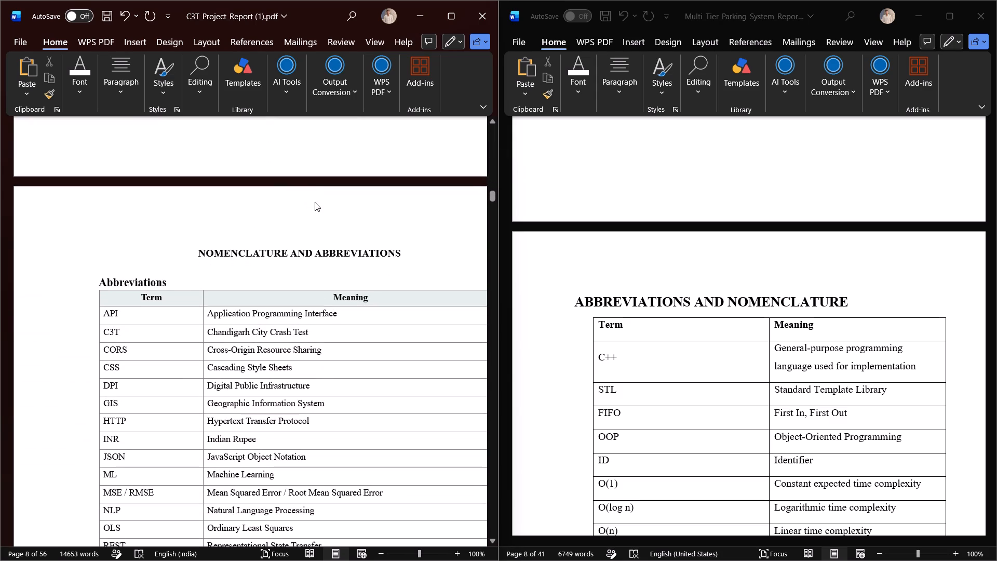
{"action": "left_click", "coordinate": [324, 252]}
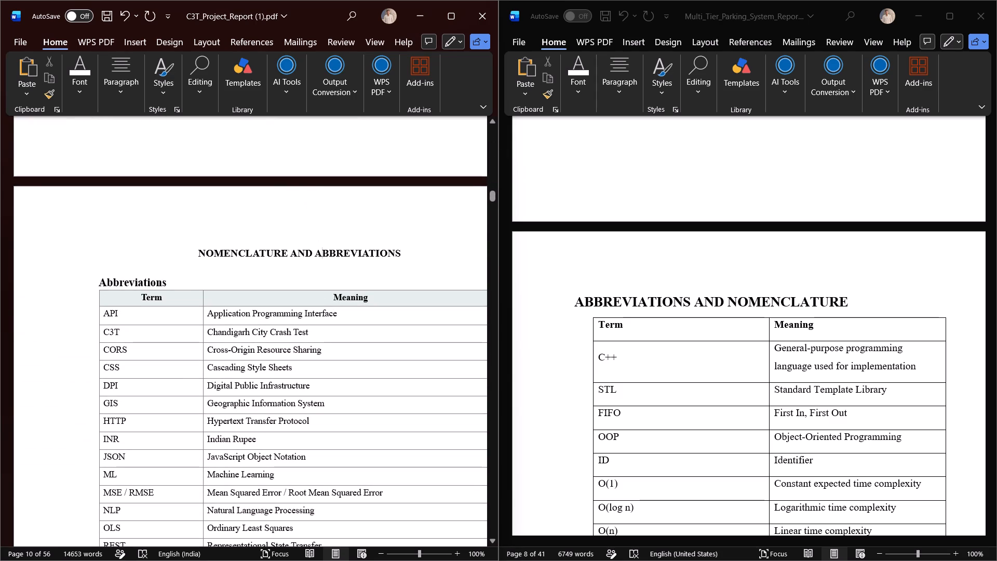
{"action": "right_click", "coordinate": [324, 252]}
{"action": "left_click", "coordinate": [324, 252]}
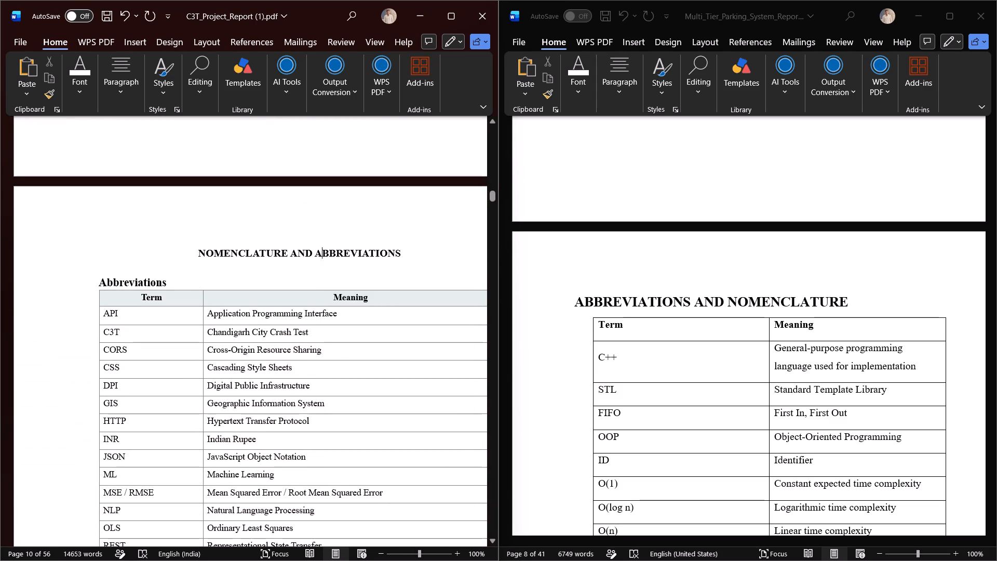
Check the font formatting of the Description header in the C3T report's Technical Nomenclature table.
{"action": "scroll", "coordinate": [324, 252], "scroll_direction": "down", "scroll_amount": 5}
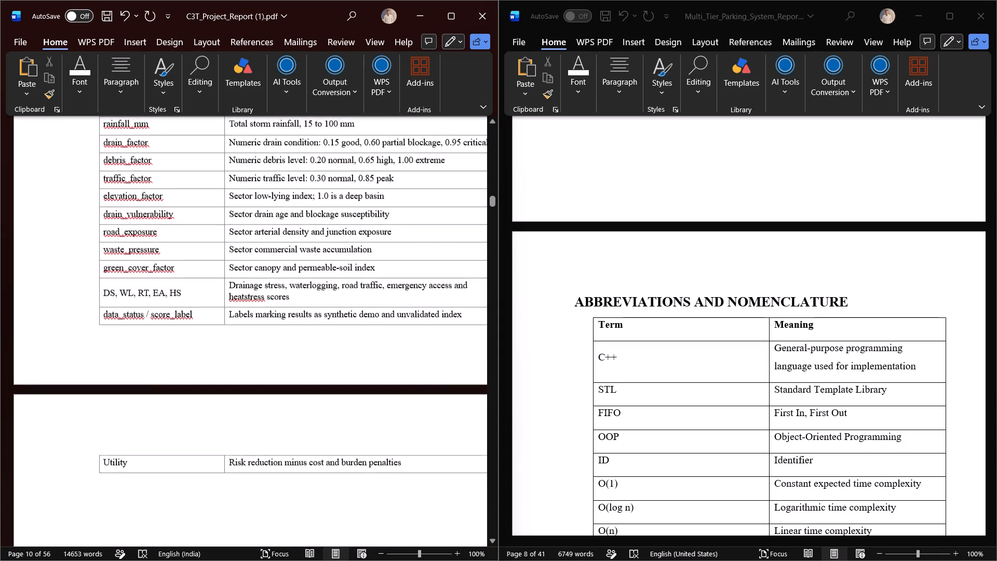
{"action": "scroll", "coordinate": [324, 252], "scroll_direction": "up", "scroll_amount": 1}
{"action": "left_click", "coordinate": [357, 182]}
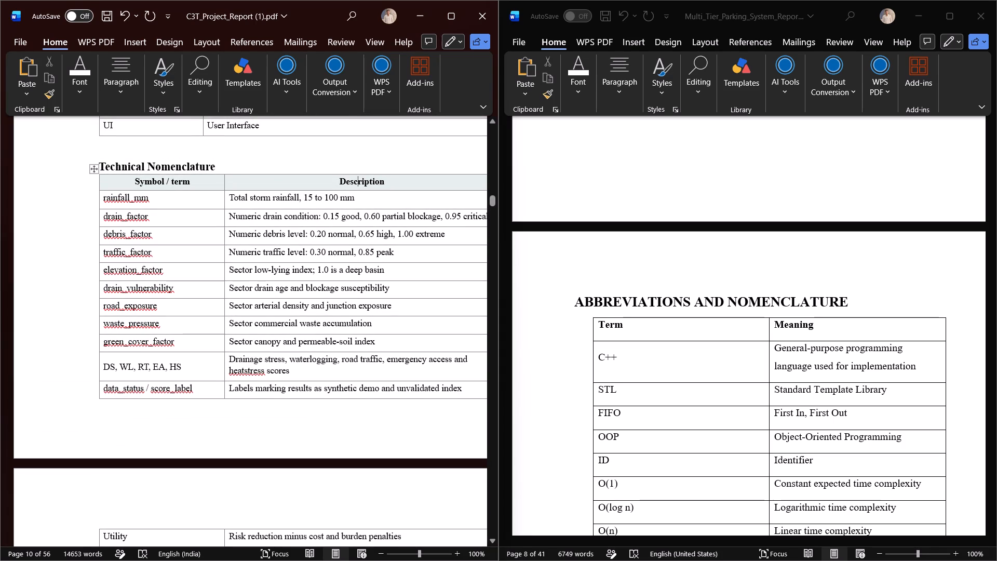
{"action": "right_click", "coordinate": [357, 182]}
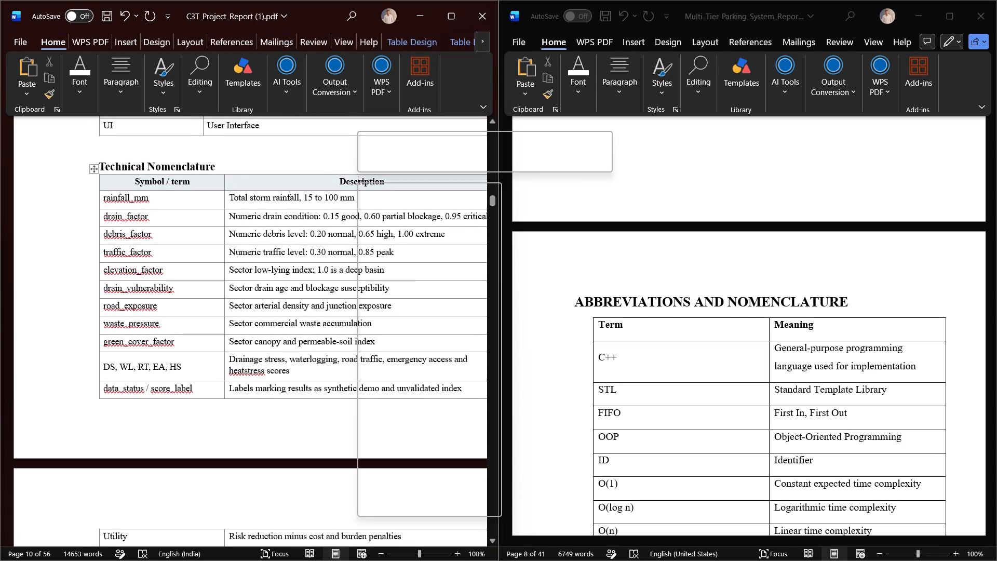
{"action": "left_click", "coordinate": [310, 157]}
Check the font and size of the CHAPTER 1: INTRODUCTION and 1.1 General headings in the C3T report.
{"action": "scroll", "coordinate": [310, 157], "scroll_direction": "down", "scroll_amount": 2}
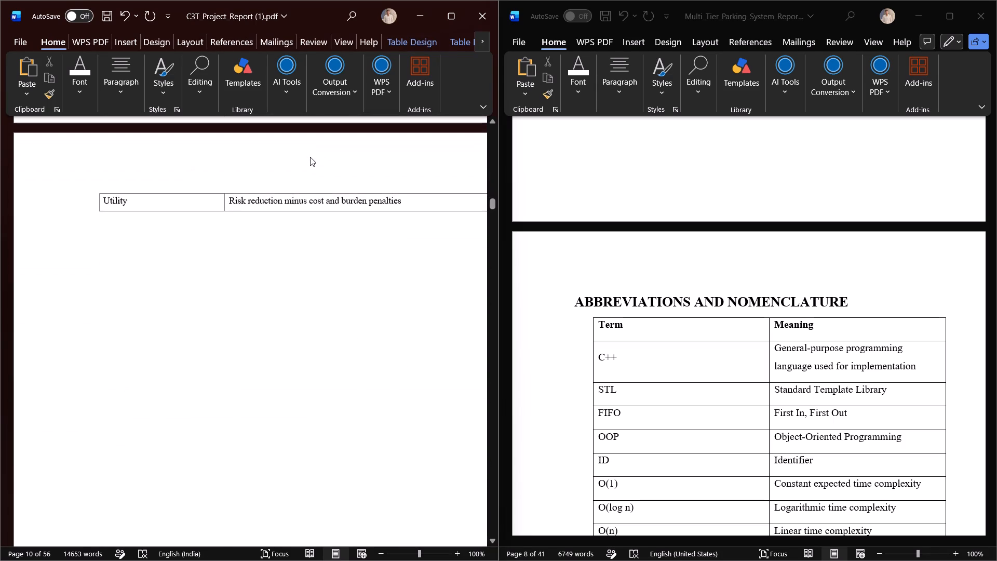
{"action": "scroll", "coordinate": [310, 157], "scroll_direction": "down", "scroll_amount": 5}
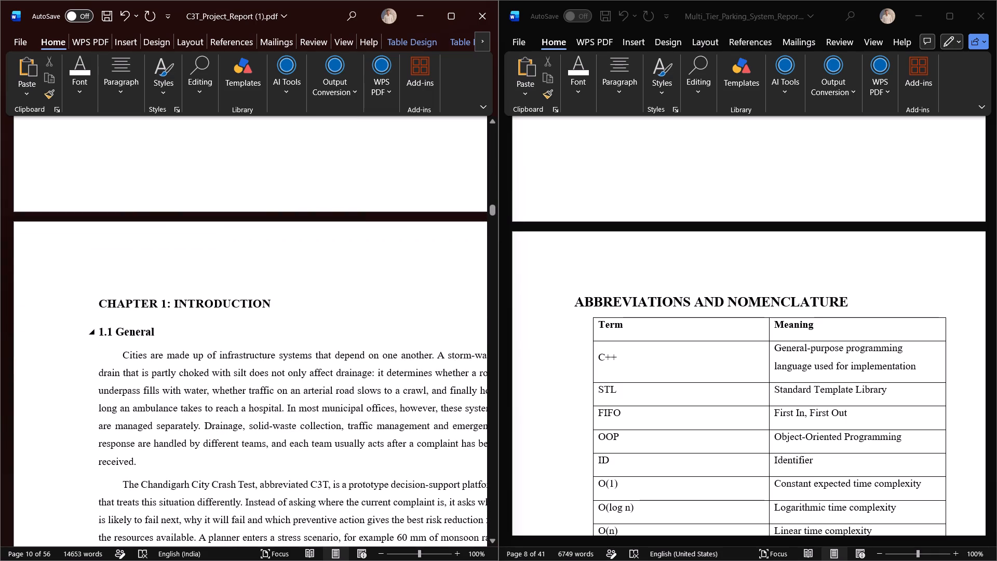
{"action": "left_click", "coordinate": [211, 305]}
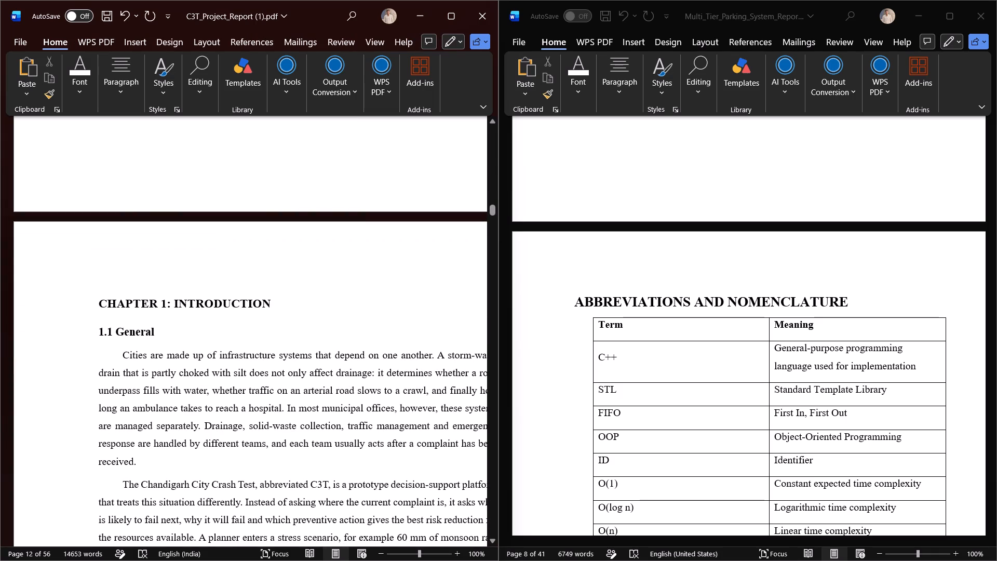
{"action": "right_click", "coordinate": [211, 305]}
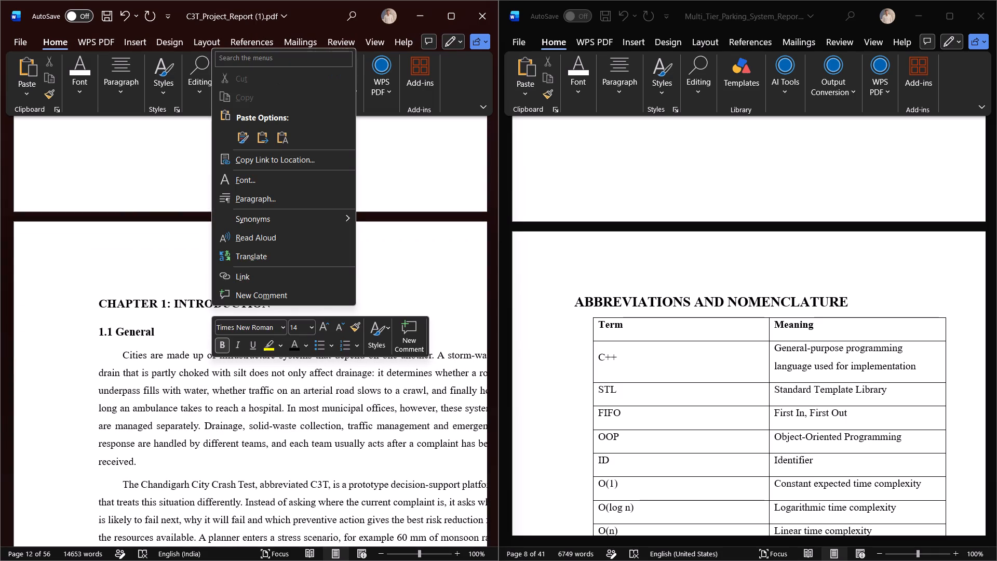
{"action": "left_click", "coordinate": [211, 305]}
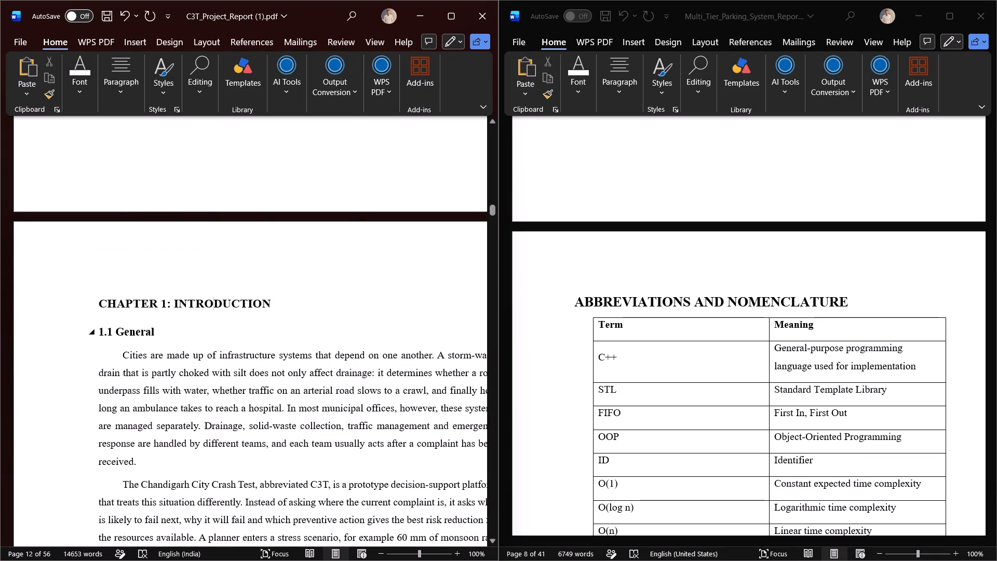
{"action": "left_click", "coordinate": [138, 333]}
{"action": "right_click", "coordinate": [138, 333]}
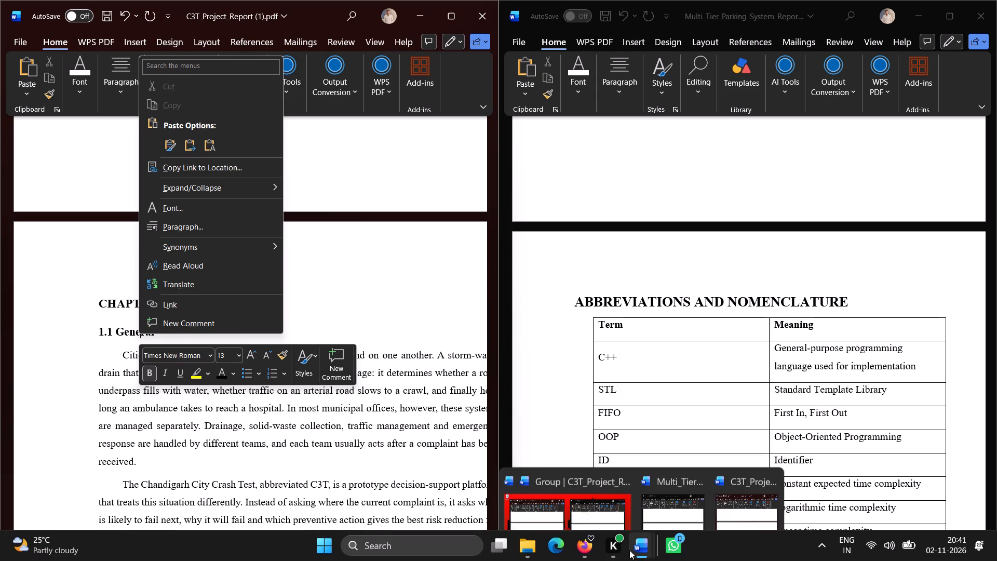
{"action": "left_click", "coordinate": [555, 549]}
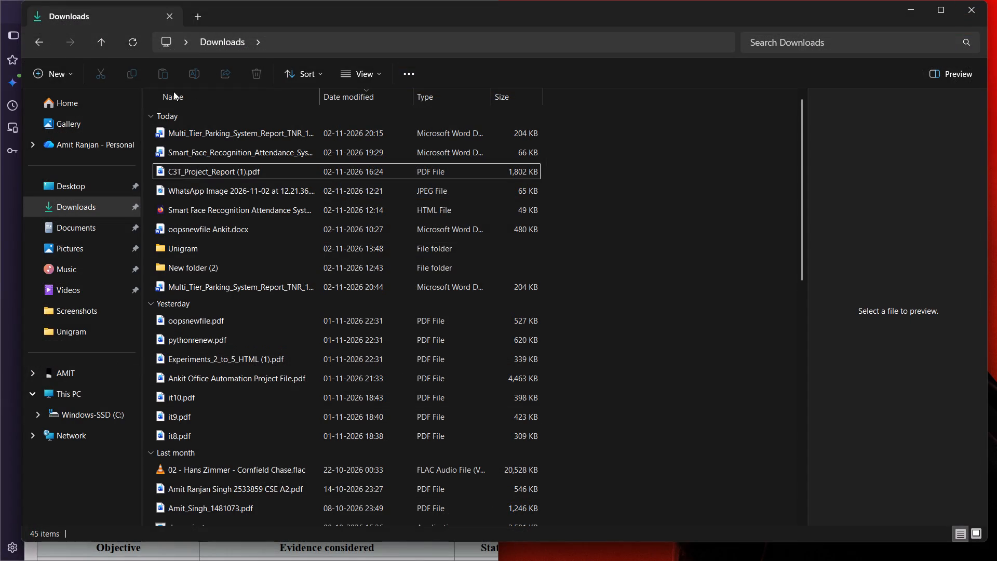
{"action": "left_click", "coordinate": [129, 47]}
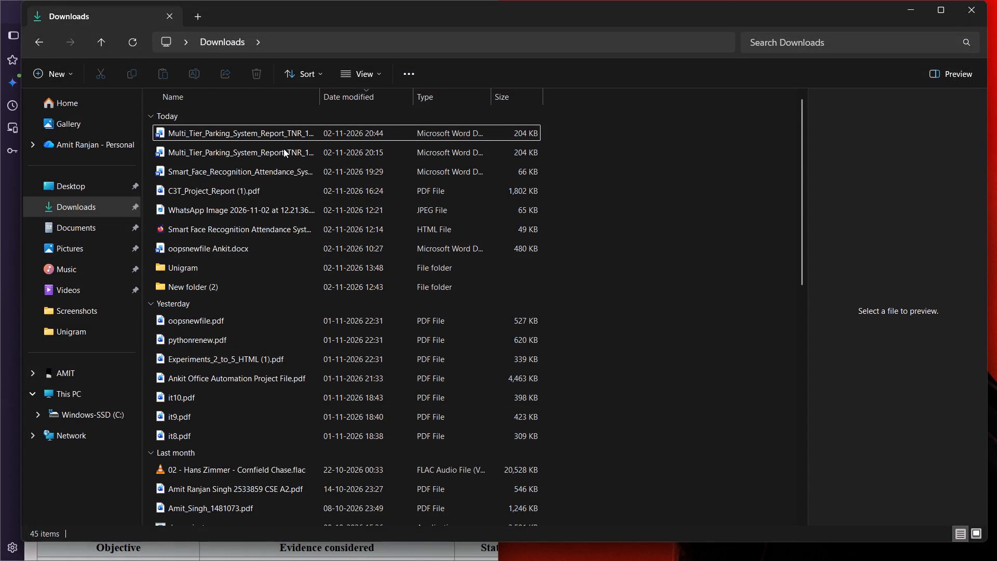
{"action": "left_click", "coordinate": [284, 148]}
{"action": "key", "text": "Delete"}
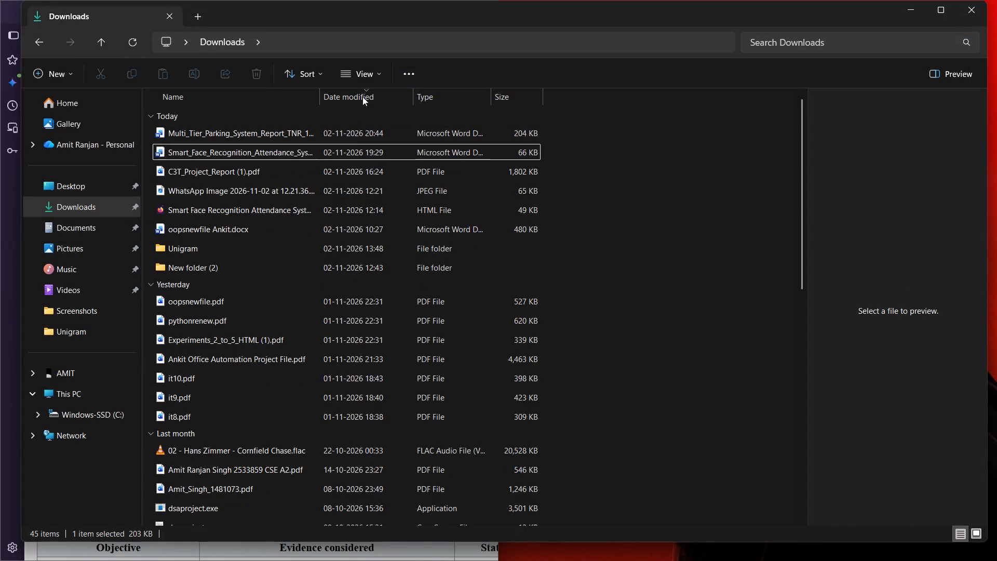
Open the downloaded Multi_Tier_Parking_System_Report_TNR_12_14.docx in Word, enable editing and look over its pages.
{"action": "double_click", "coordinate": [300, 130]}
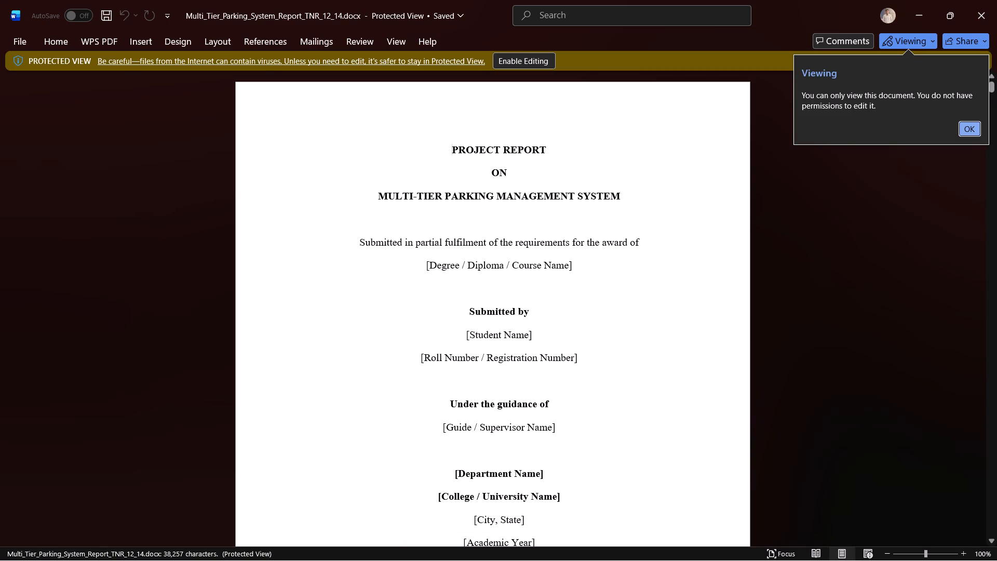
{"action": "scroll", "coordinate": [270, 134], "scroll_direction": "down", "scroll_amount": 2}
{"action": "left_click", "coordinate": [500, 61]}
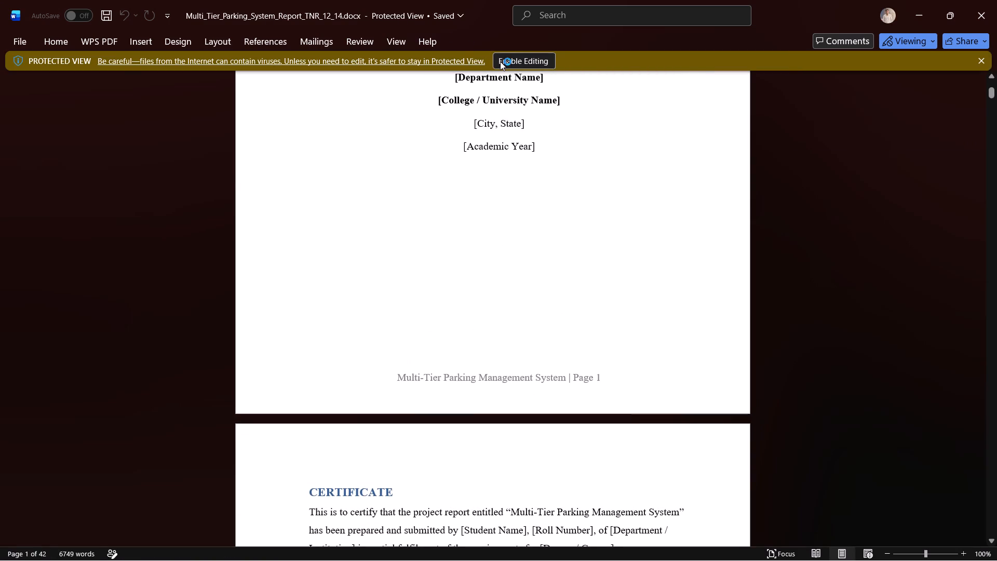
{"action": "scroll", "coordinate": [499, 357], "scroll_direction": "down", "scroll_amount": 3}
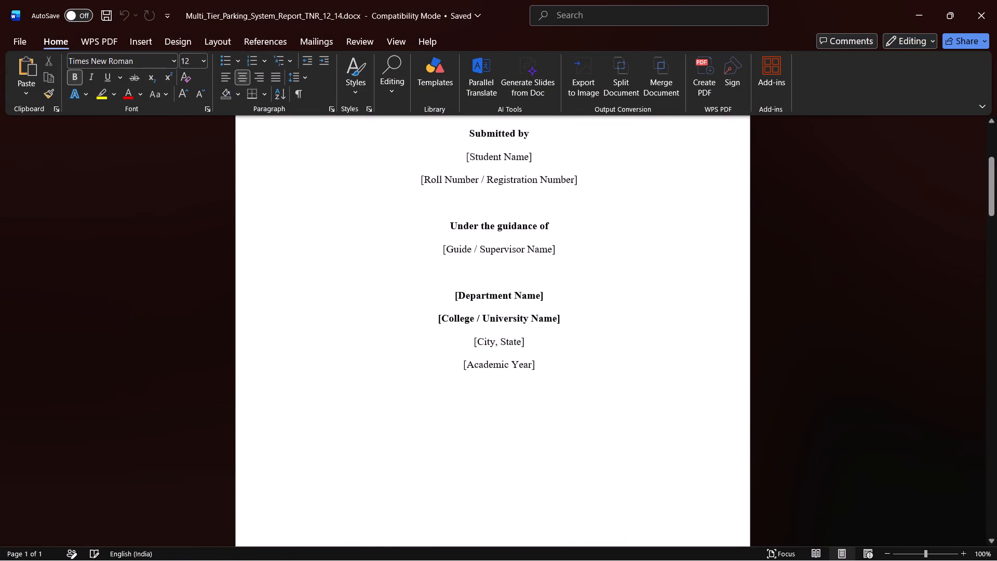
{"action": "scroll", "coordinate": [499, 357], "scroll_direction": "down", "scroll_amount": 10, "text": "ctrl"}
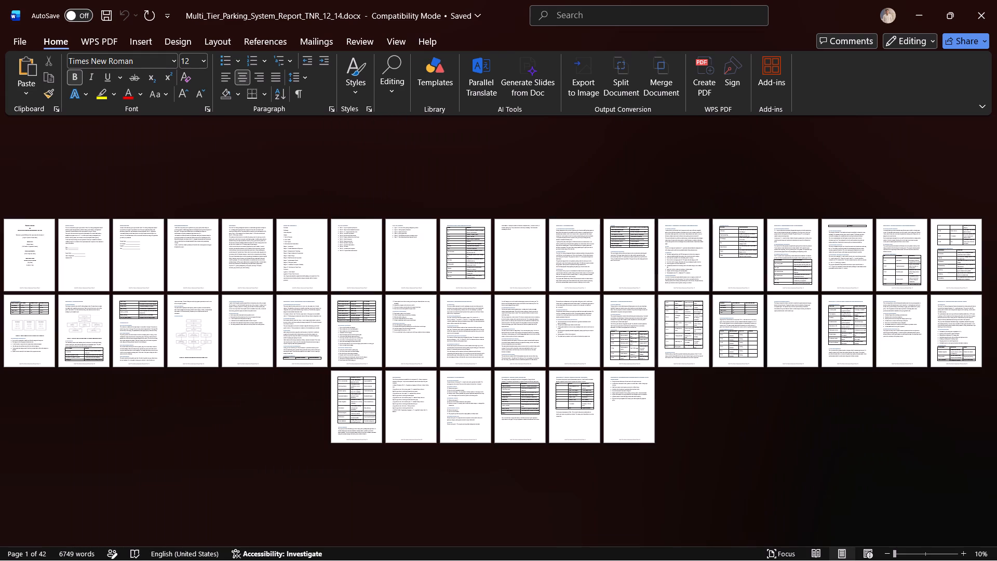
Set the font color of all text in the Multi-Tier Parking System report to black.
{"action": "key", "text": "ctrl+a"}
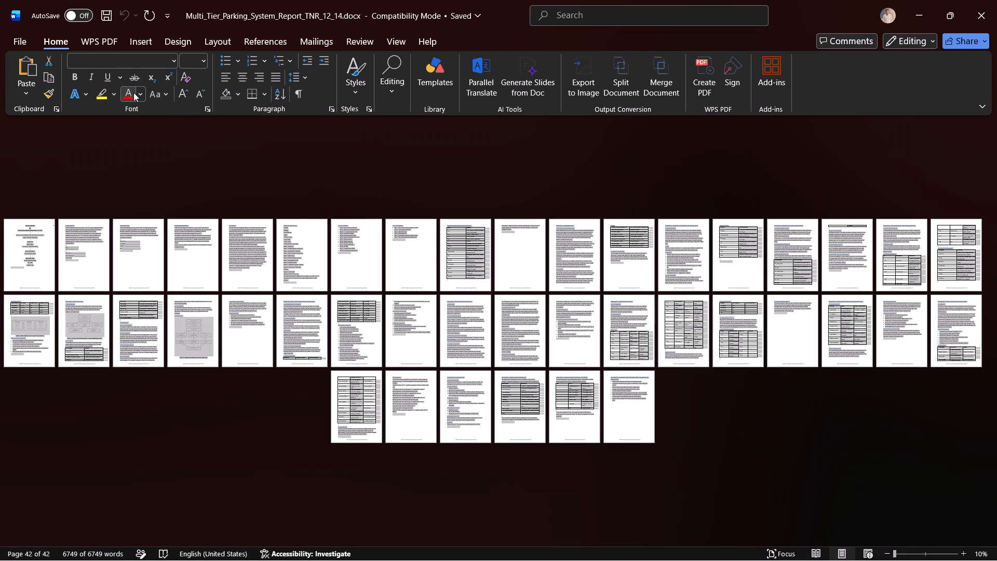
{"action": "left_click", "coordinate": [138, 94]}
{"action": "left_click", "coordinate": [131, 139]}
{"action": "left_click", "coordinate": [264, 176]}
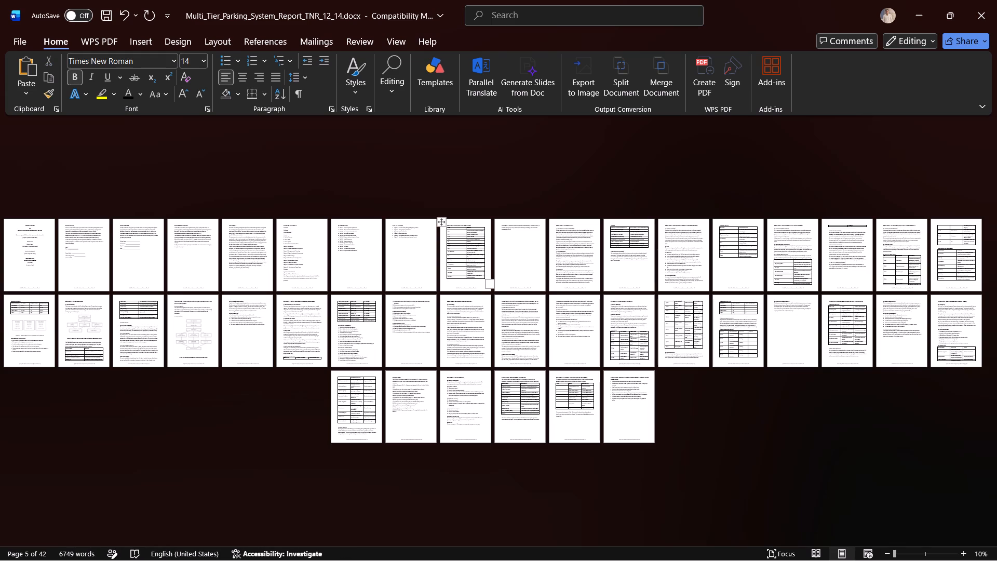
Examine the Acknowledgement, Abstract and Table of Contents pages, checking how their headings are formatted.
{"action": "scroll", "coordinate": [209, 241], "scroll_direction": "up", "scroll_amount": 5, "text": "ctrl"}
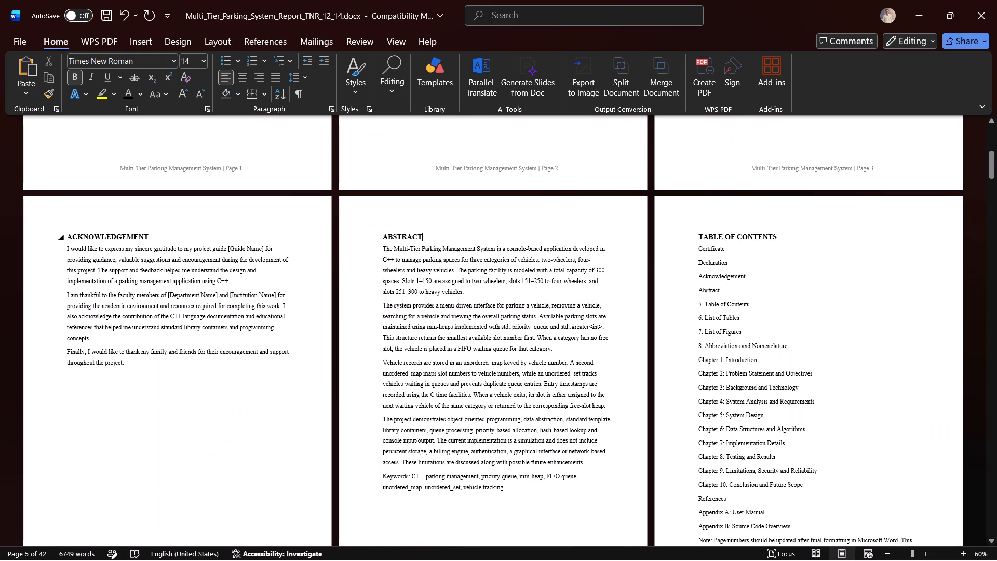
{"action": "scroll", "coordinate": [468, 308], "scroll_direction": "down", "scroll_amount": 1}
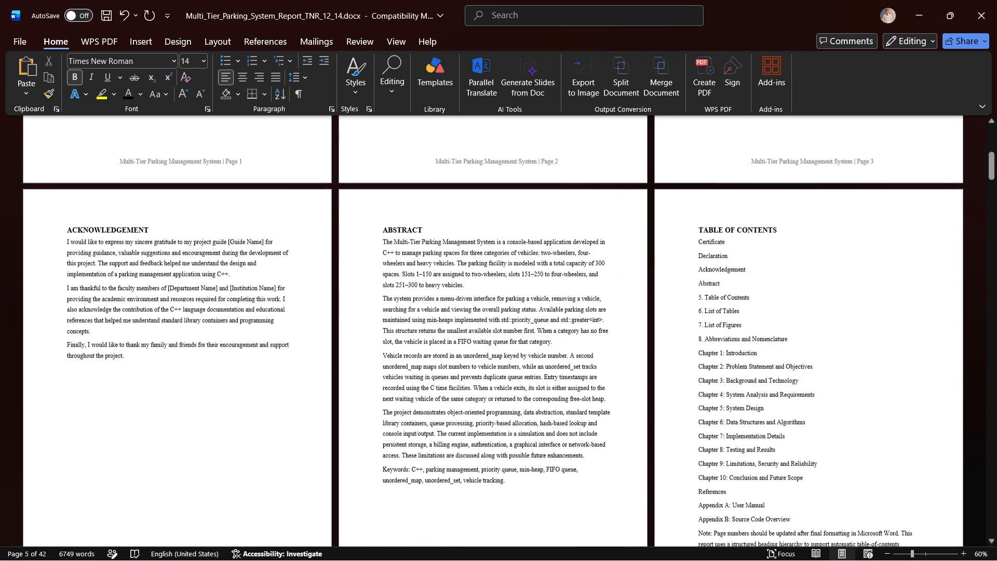
{"action": "scroll", "coordinate": [468, 308], "scroll_direction": "down", "scroll_amount": 1}
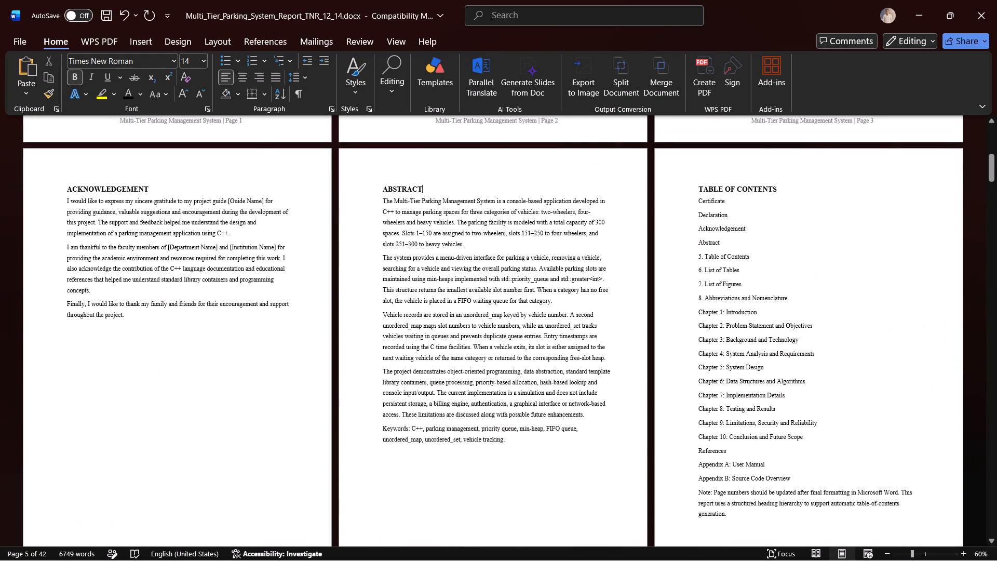
{"action": "left_click", "coordinate": [748, 188]}
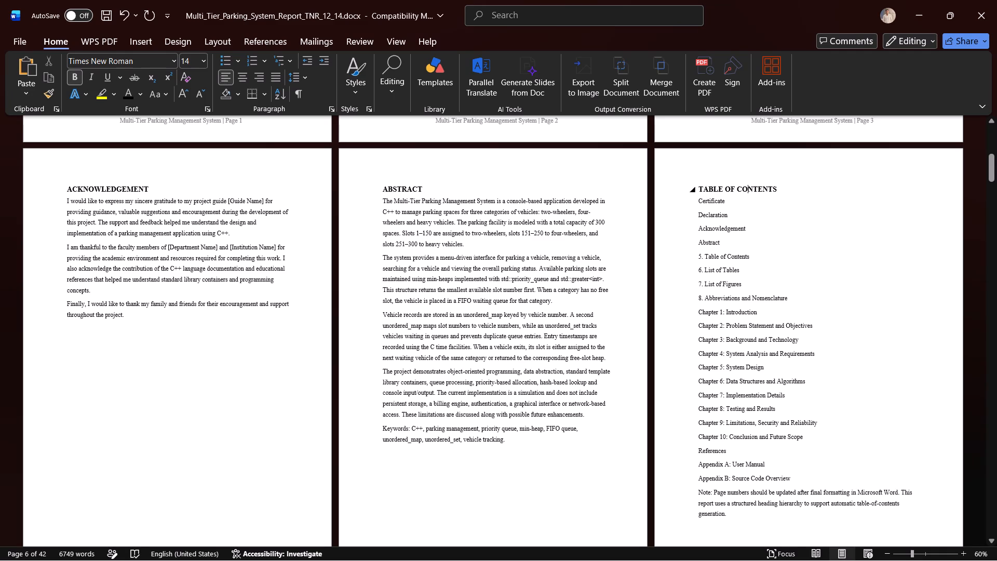
{"action": "scroll", "coordinate": [699, 189], "scroll_direction": "up", "scroll_amount": 1, "text": "ctrl"}
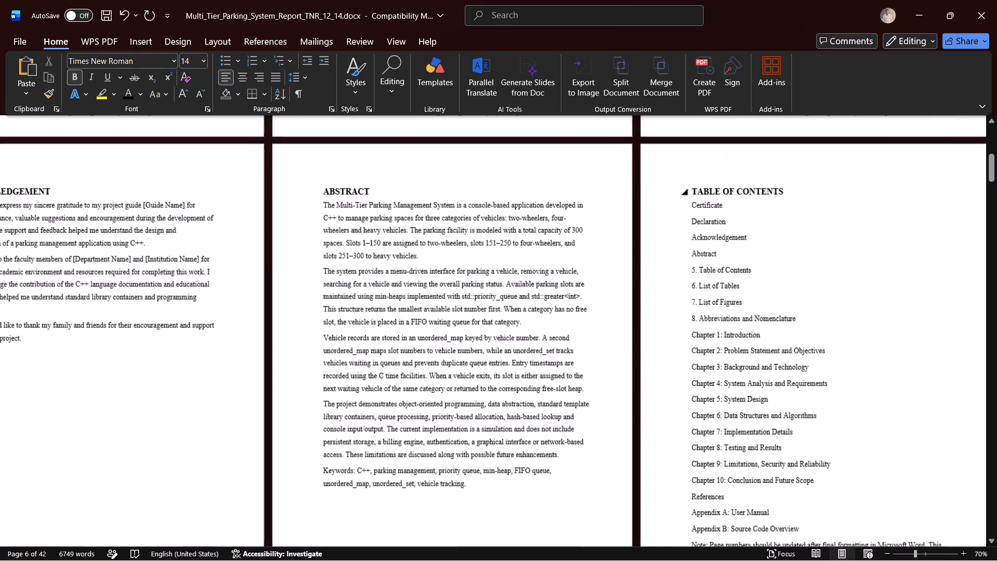
{"action": "scroll", "coordinate": [699, 189], "scroll_direction": "up", "scroll_amount": 3, "text": "ctrl"}
{"action": "scroll", "coordinate": [527, 268], "scroll_direction": "up", "scroll_amount": 3}
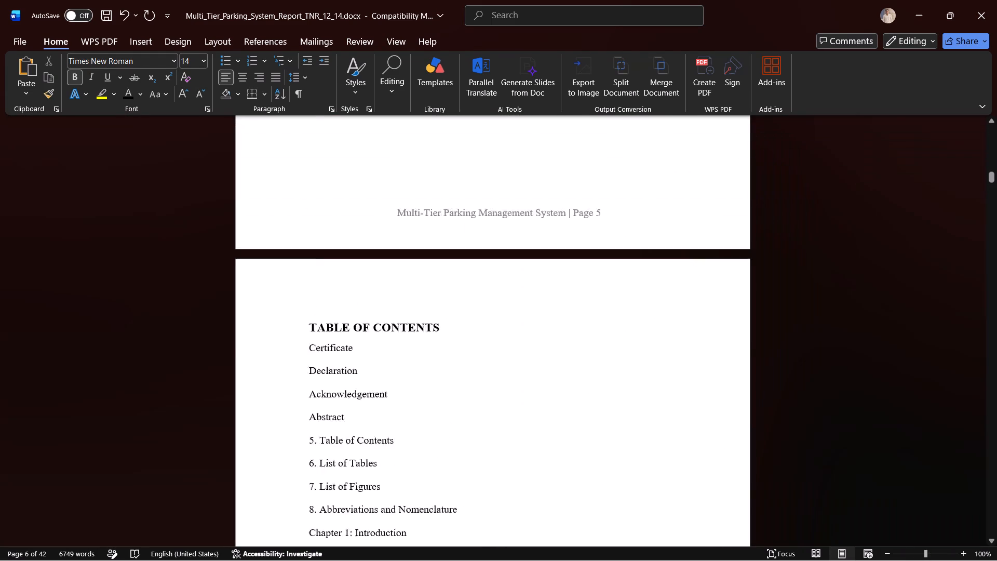
Center the CERTIFICATE heading on page 2.
{"action": "scroll", "coordinate": [527, 268], "scroll_direction": "up", "scroll_amount": 8}
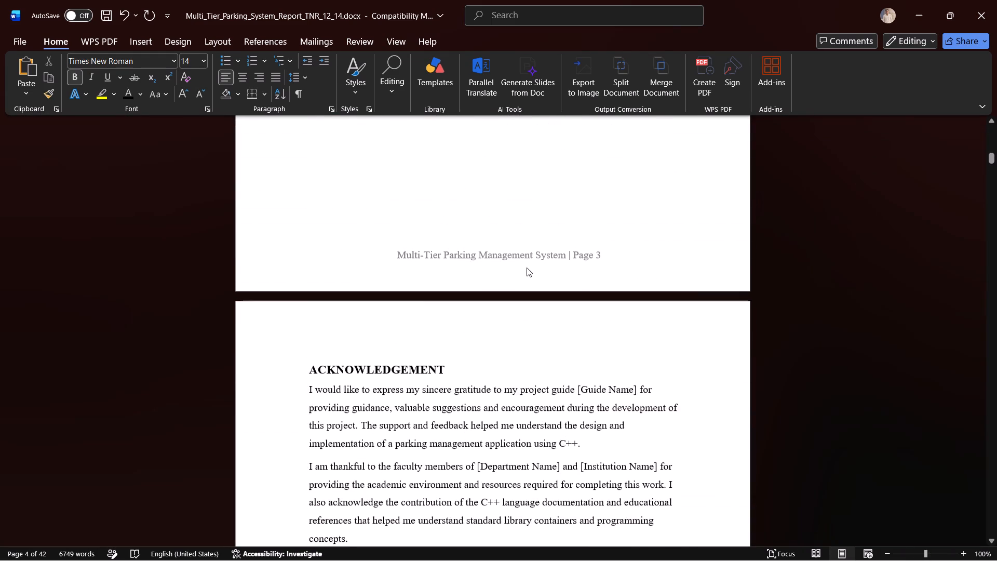
{"action": "scroll", "coordinate": [527, 268], "scroll_direction": "up", "scroll_amount": 5}
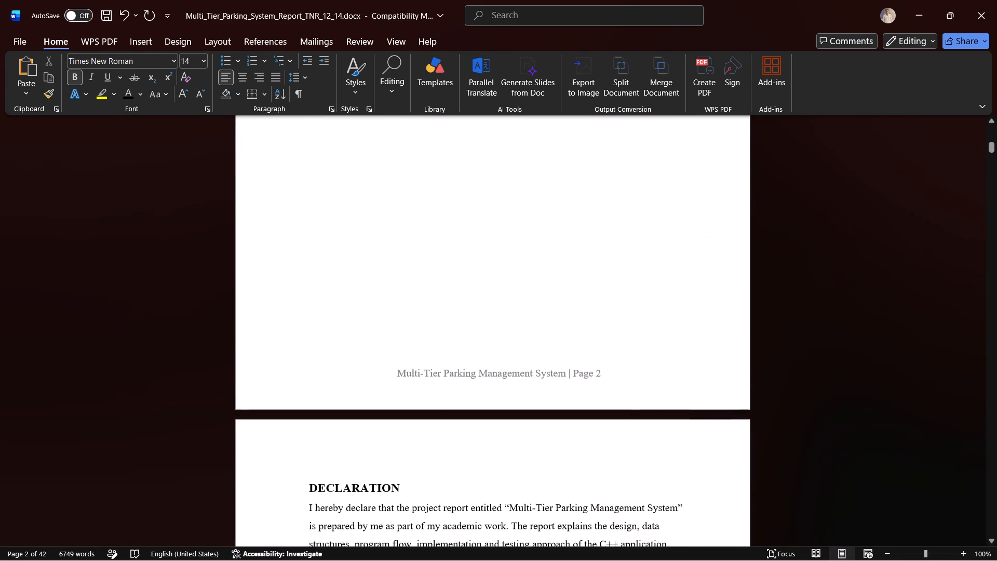
{"action": "scroll", "coordinate": [527, 268], "scroll_direction": "up", "scroll_amount": 5}
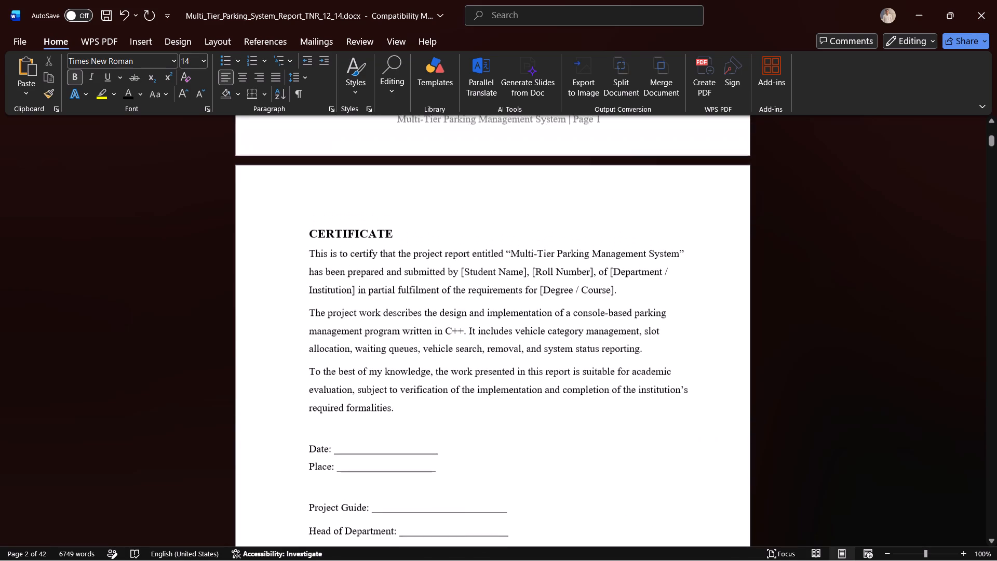
{"action": "scroll", "coordinate": [527, 268], "scroll_direction": "up", "scroll_amount": 1}
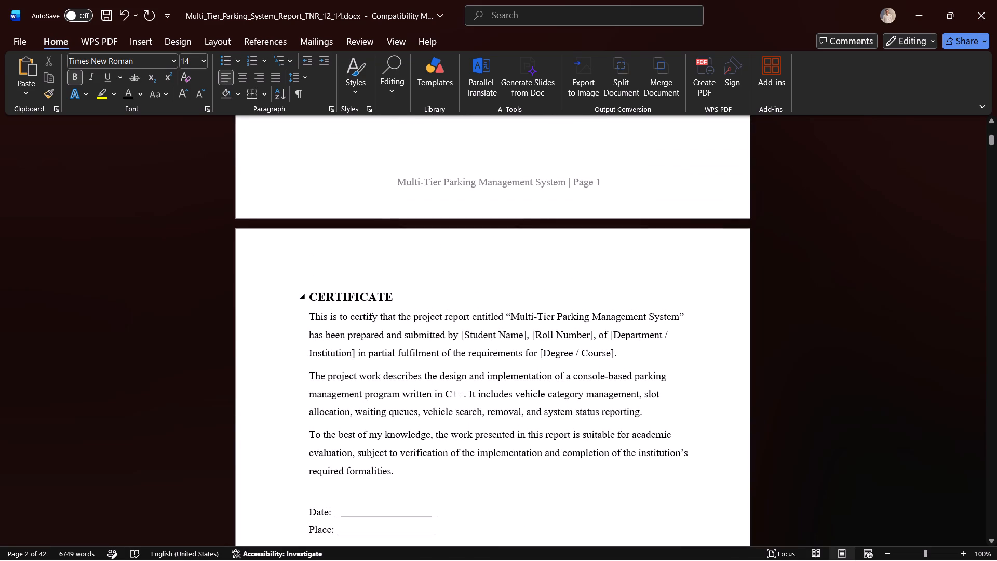
{"action": "left_click", "coordinate": [310, 297]}
{"action": "left_click", "coordinate": [244, 78]}
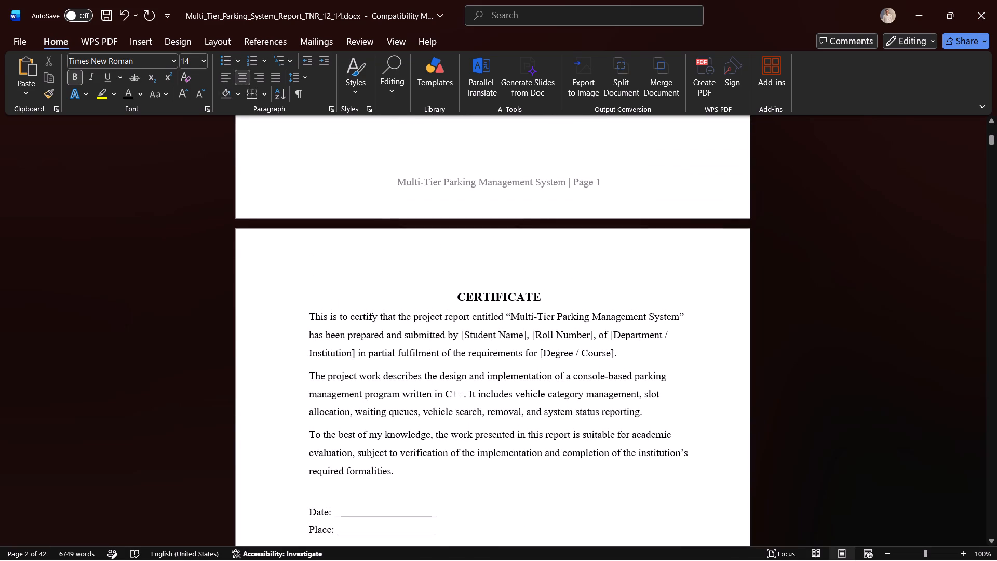
Center the DECLARATION heading on page 3 and insert a blank line above it.
{"action": "scroll", "coordinate": [482, 320], "scroll_direction": "up", "scroll_amount": 4}
{"action": "scroll", "coordinate": [482, 320], "scroll_direction": "down", "scroll_amount": 5}
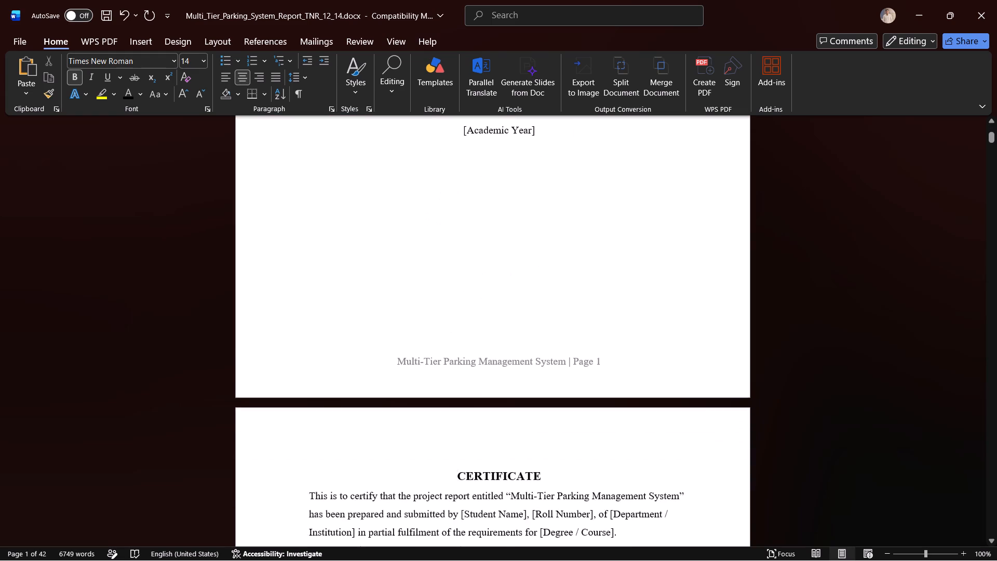
{"action": "scroll", "coordinate": [482, 320], "scroll_direction": "down", "scroll_amount": 7}
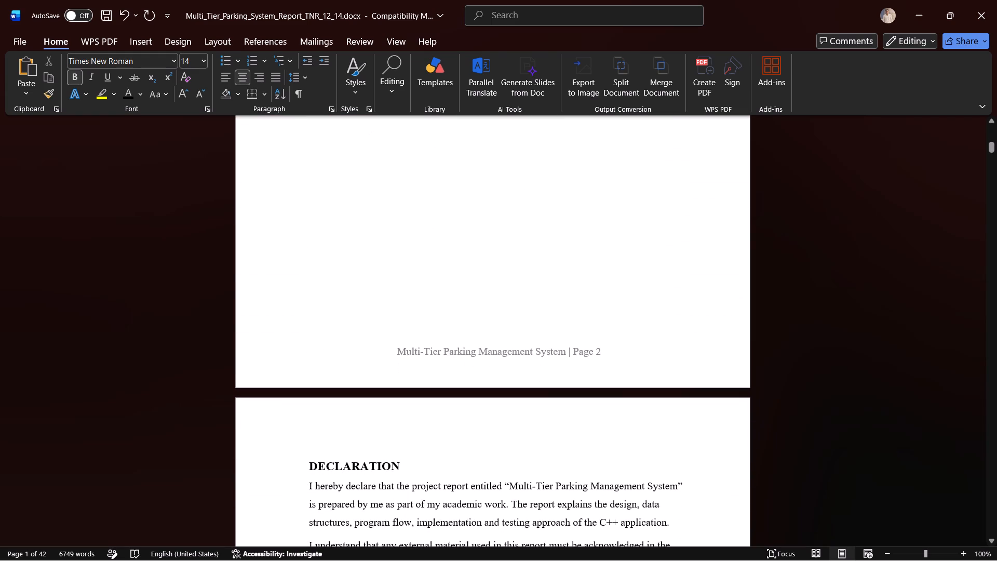
{"action": "left_click", "coordinate": [310, 465]}
{"action": "left_click", "coordinate": [248, 73]}
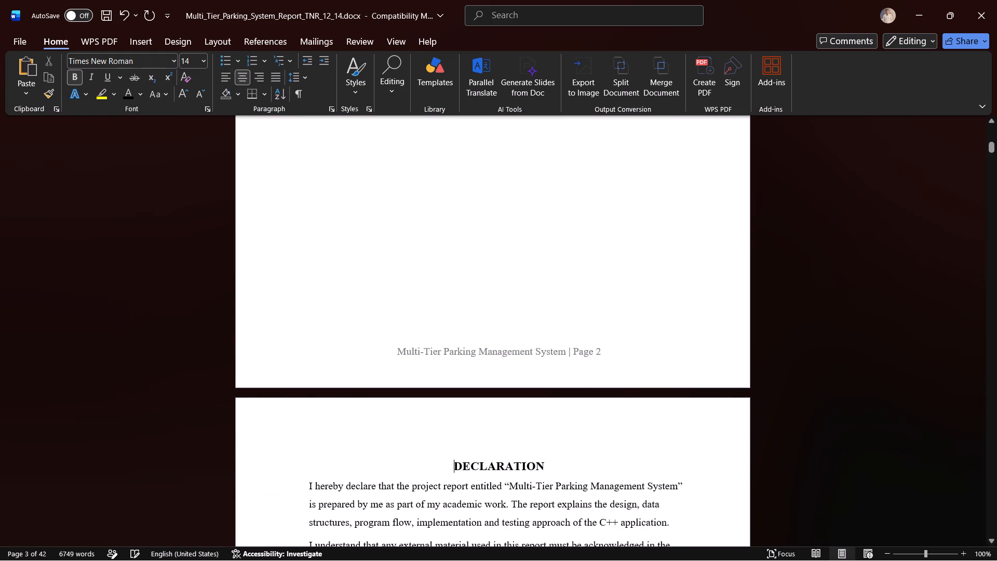
{"action": "scroll", "coordinate": [499, 307], "scroll_direction": "down", "scroll_amount": 3}
{"action": "scroll", "coordinate": [499, 307], "scroll_direction": "up", "scroll_amount": 3}
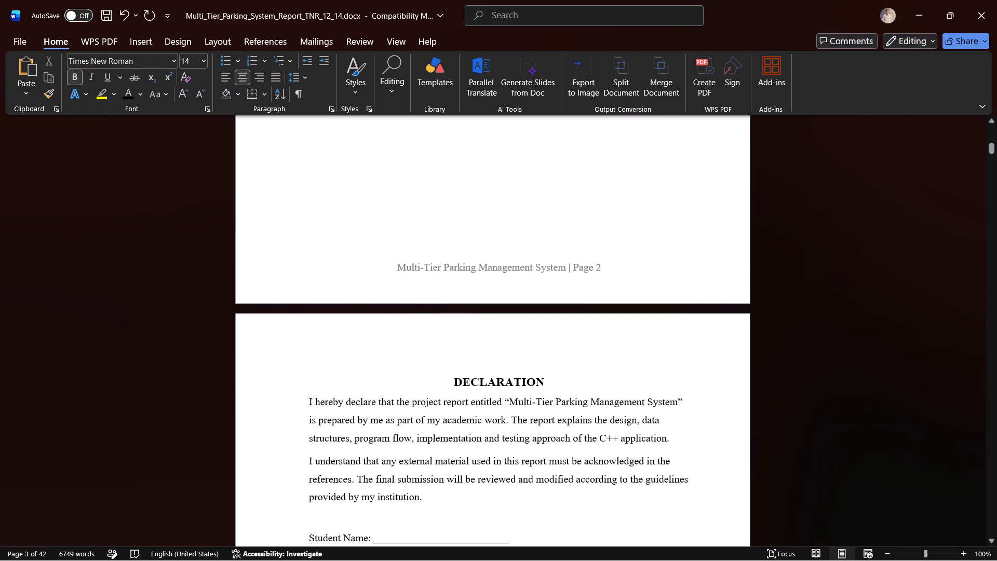
{"action": "key", "text": "Return"}
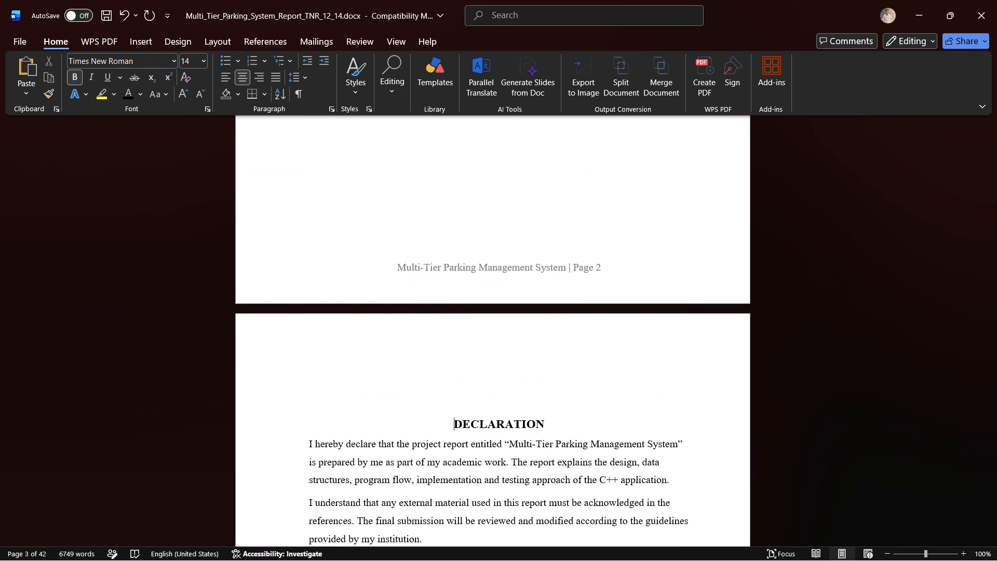
Insert a blank line above the centered CERTIFICATE heading on page 2.
{"action": "scroll", "coordinate": [499, 307], "scroll_direction": "up", "scroll_amount": 4}
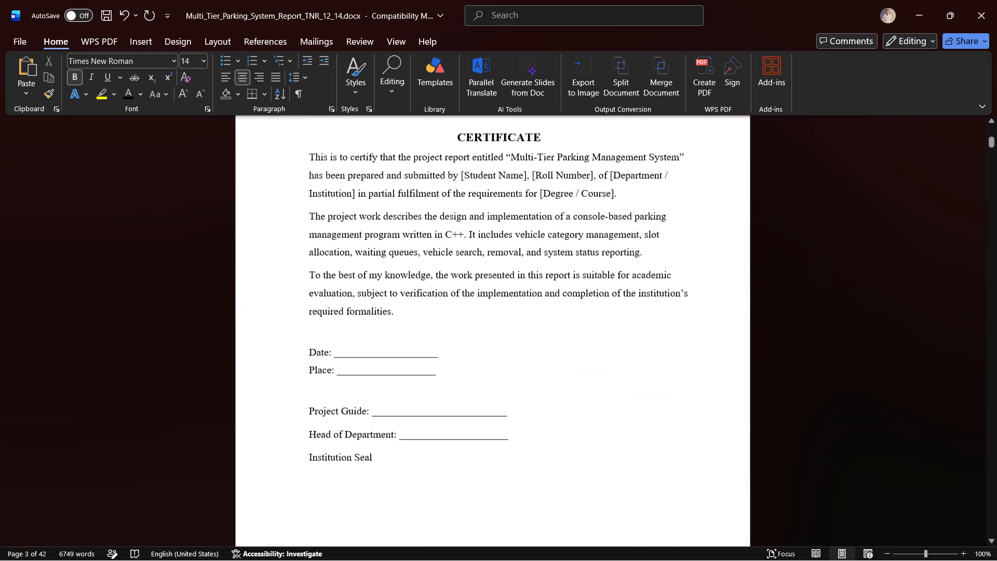
{"action": "scroll", "coordinate": [499, 307], "scroll_direction": "up", "scroll_amount": 2}
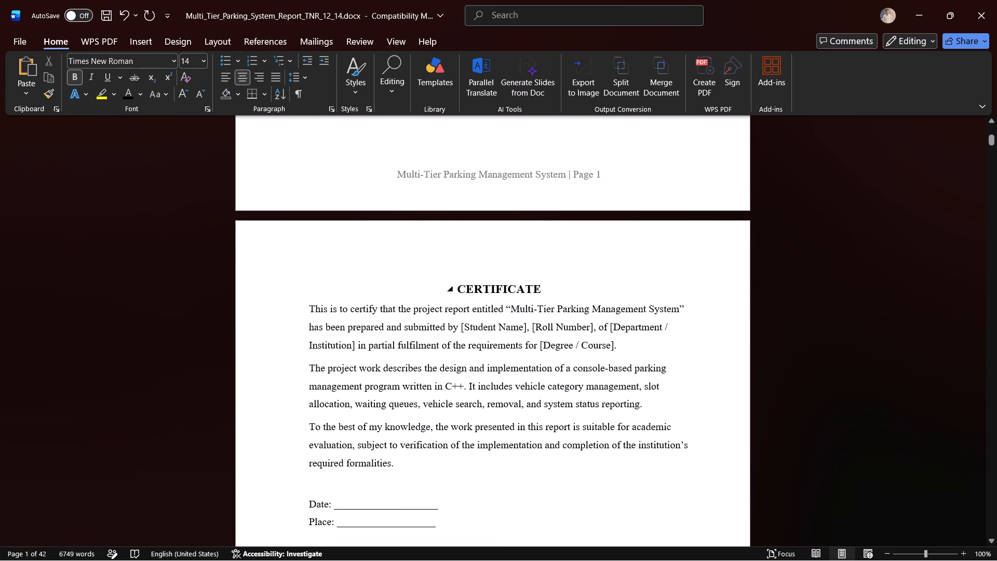
{"action": "left_click", "coordinate": [458, 287]}
{"action": "key", "text": "Return"}
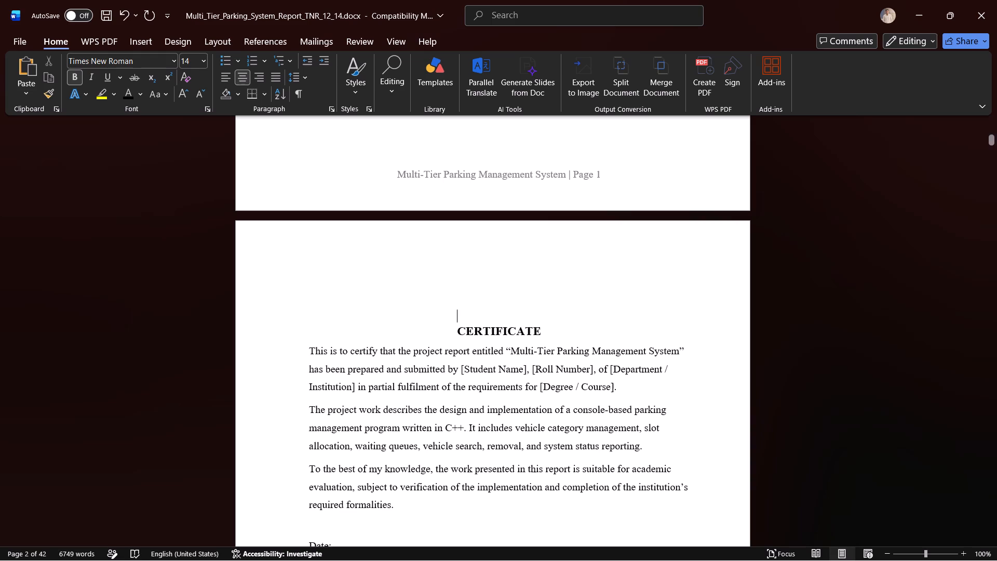
Center the ACKNOWLEDGEMENT heading on page 4 and insert a blank line above it.
{"action": "scroll", "coordinate": [458, 287], "scroll_direction": "down", "scroll_amount": 6}
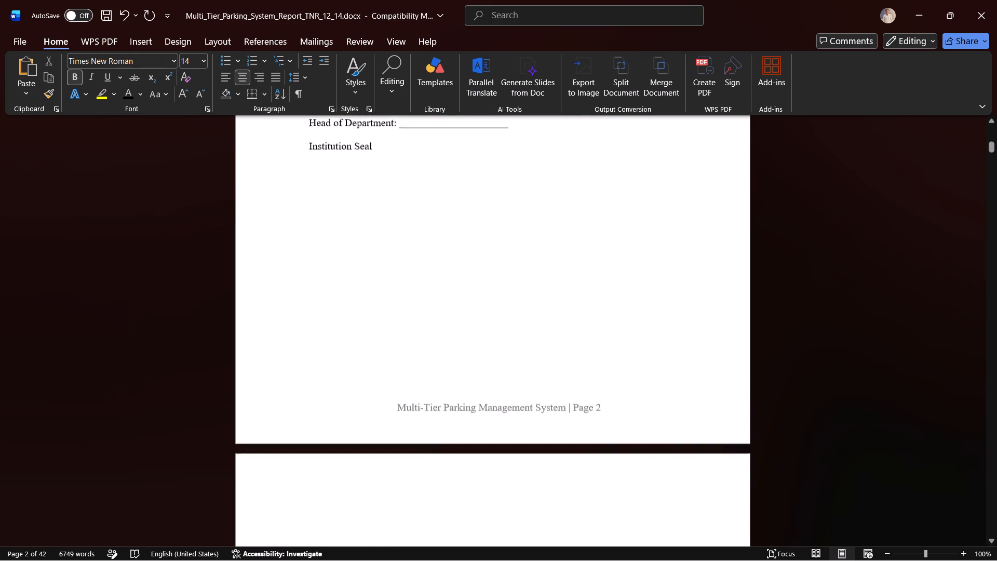
{"action": "scroll", "coordinate": [458, 287], "scroll_direction": "down", "scroll_amount": 7}
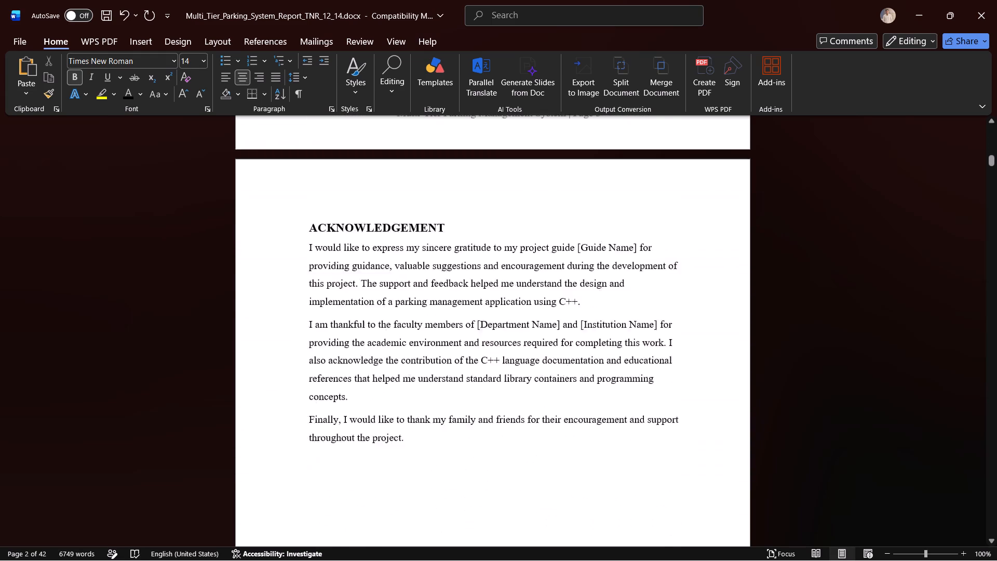
{"action": "scroll", "coordinate": [458, 287], "scroll_direction": "down", "scroll_amount": 1}
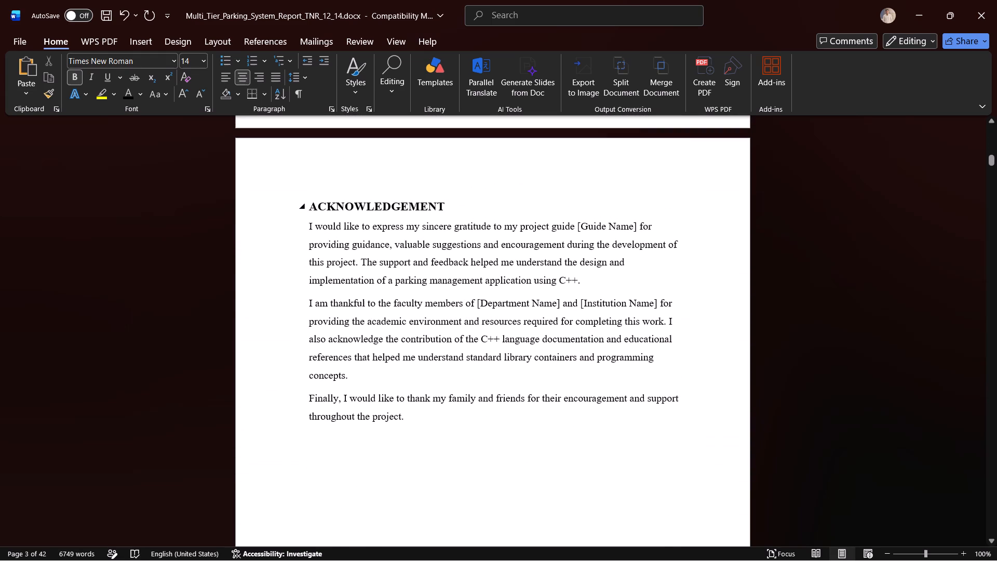
{"action": "left_click", "coordinate": [309, 206]}
{"action": "left_click", "coordinate": [241, 77]}
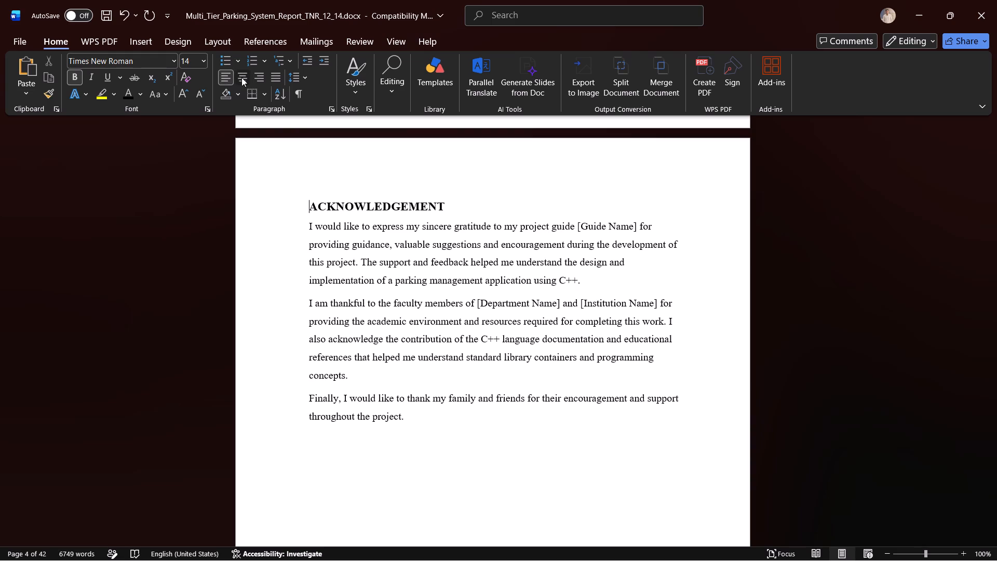
{"action": "key", "text": "Return"}
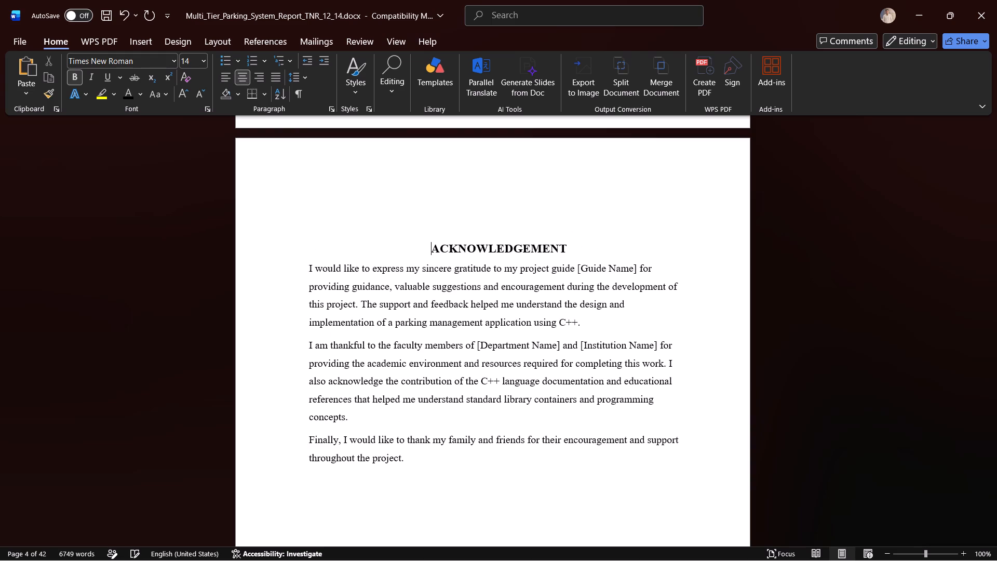
Center the ABSTRACT heading on page 5 and insert a blank line above it.
{"action": "scroll", "coordinate": [384, 300], "scroll_direction": "down", "scroll_amount": 5}
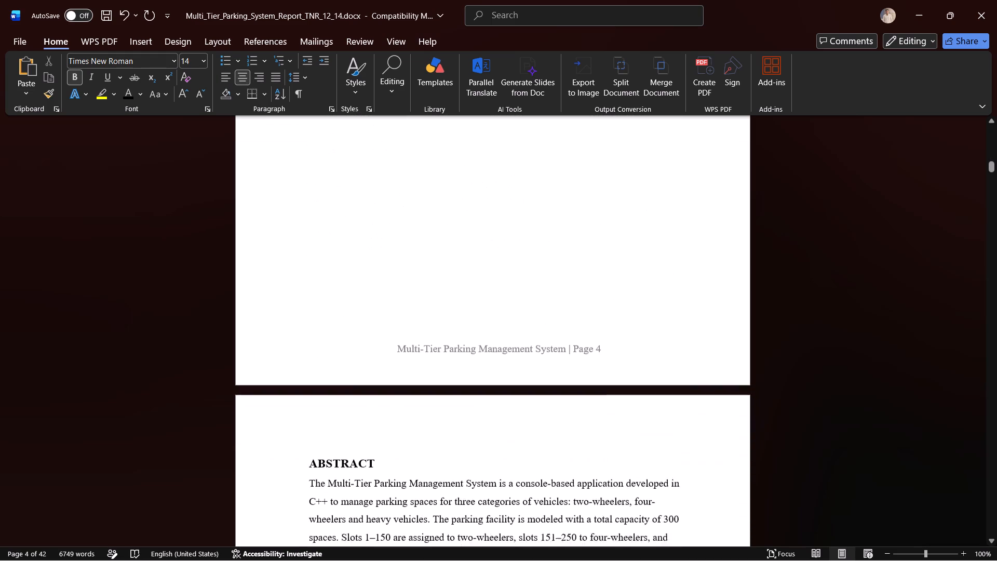
{"action": "scroll", "coordinate": [384, 300], "scroll_direction": "down", "scroll_amount": 1}
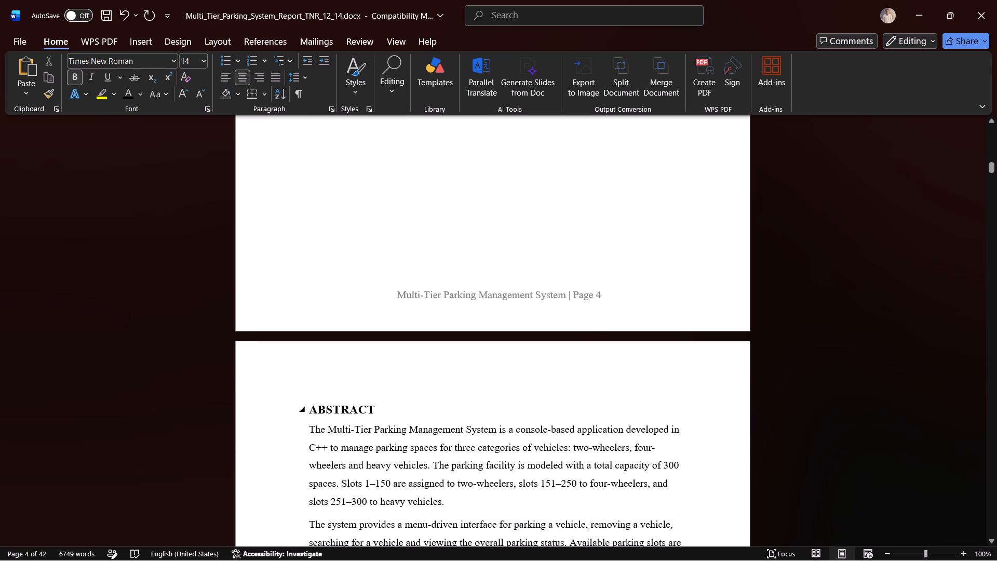
{"action": "left_click", "coordinate": [308, 407]}
{"action": "left_click", "coordinate": [245, 81]}
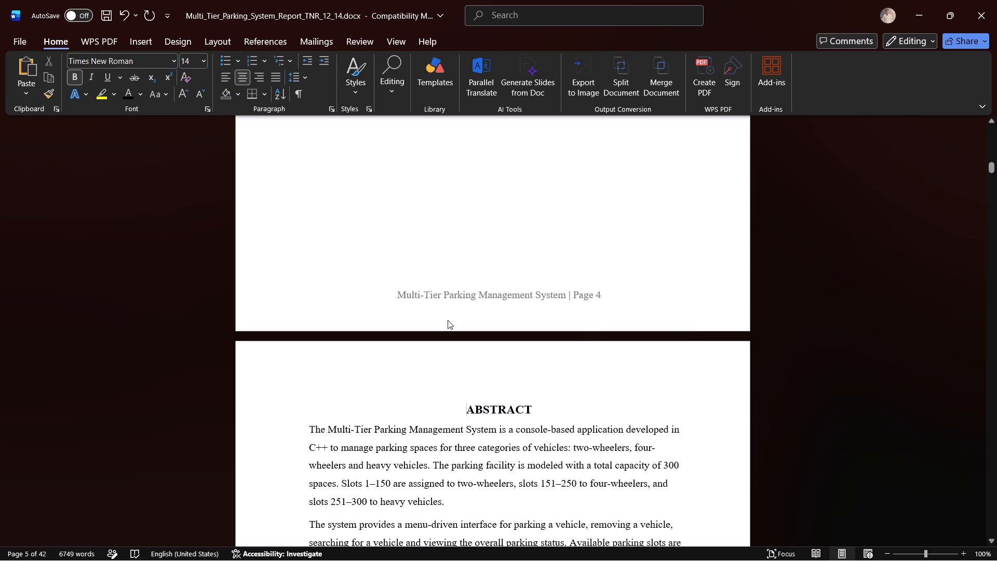
{"action": "key", "text": "Return"}
Center the TABLE OF CONTENTS heading on page 6.
{"action": "scroll", "coordinate": [600, 472], "scroll_direction": "down", "scroll_amount": 6}
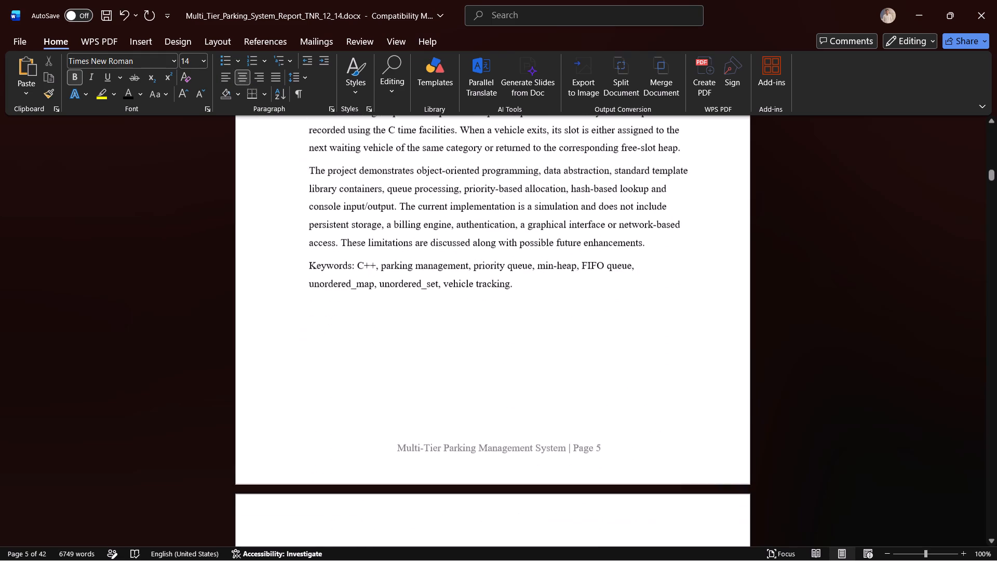
{"action": "scroll", "coordinate": [600, 472], "scroll_direction": "down", "scroll_amount": 2}
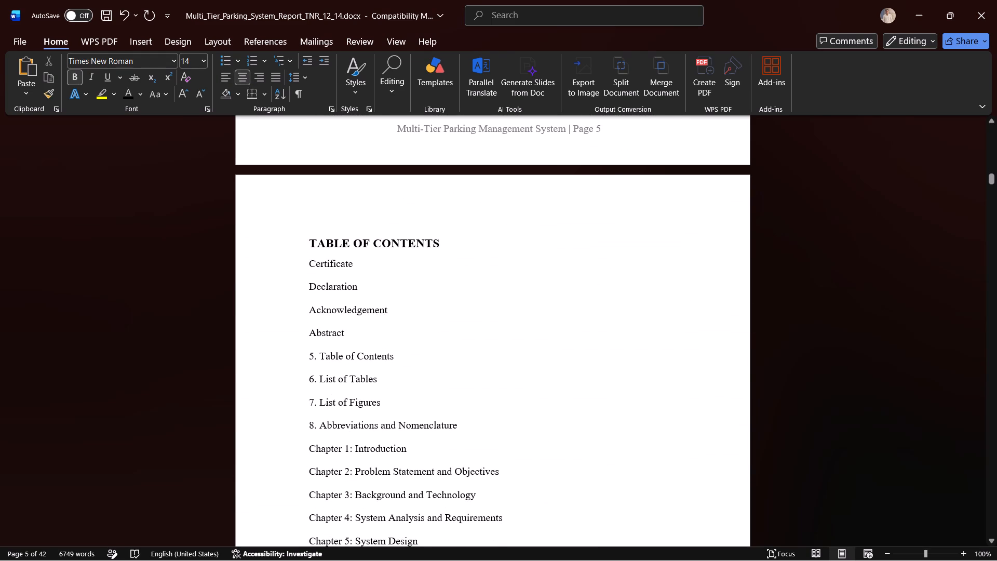
{"action": "left_click", "coordinate": [308, 240]}
{"action": "left_click", "coordinate": [248, 81]}
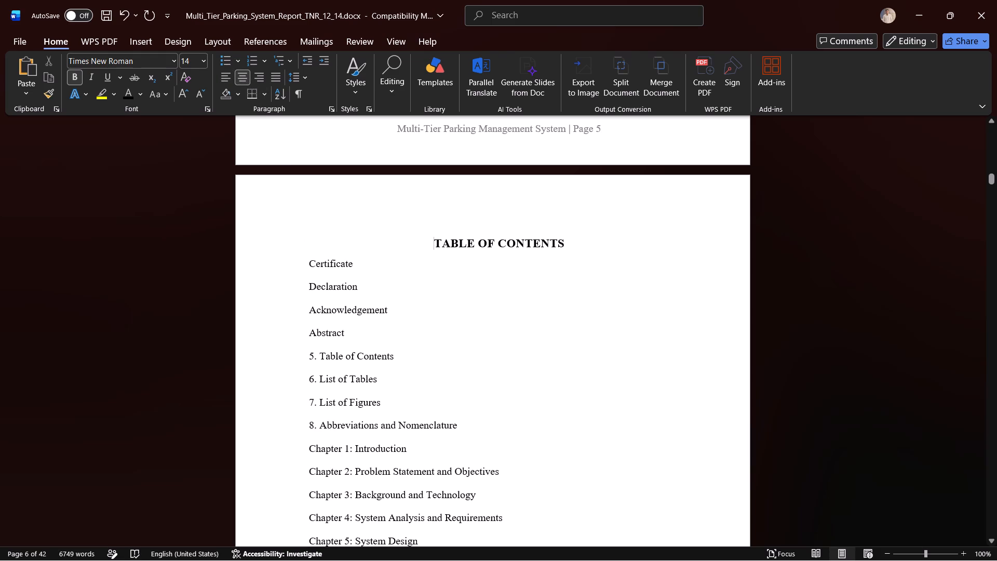
Delete the note about updating page numbers at the end of the table of contents, including its leftover empty line.
{"action": "scroll", "coordinate": [502, 278], "scroll_direction": "down", "scroll_amount": 5}
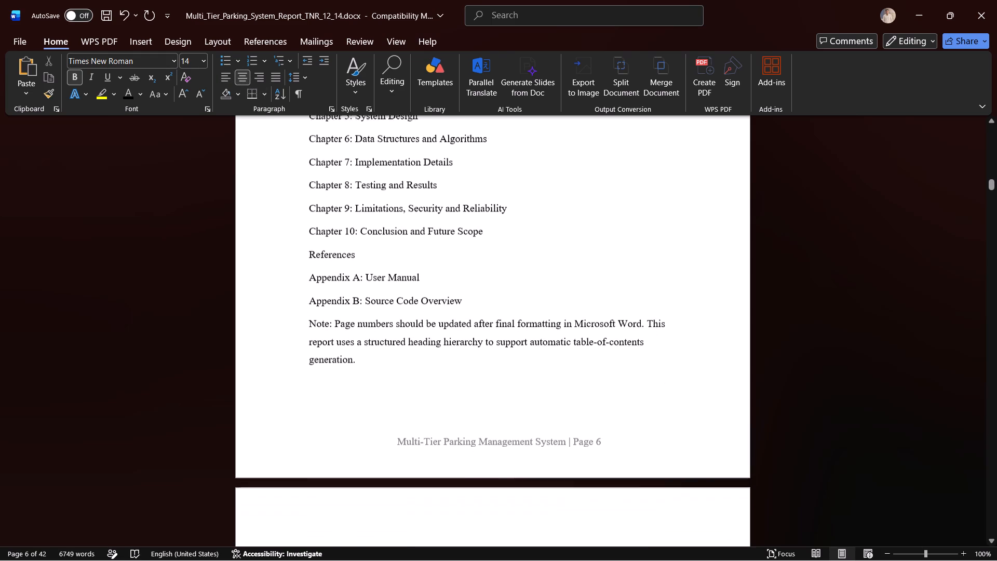
{"action": "scroll", "coordinate": [502, 278], "scroll_direction": "down", "scroll_amount": 1}
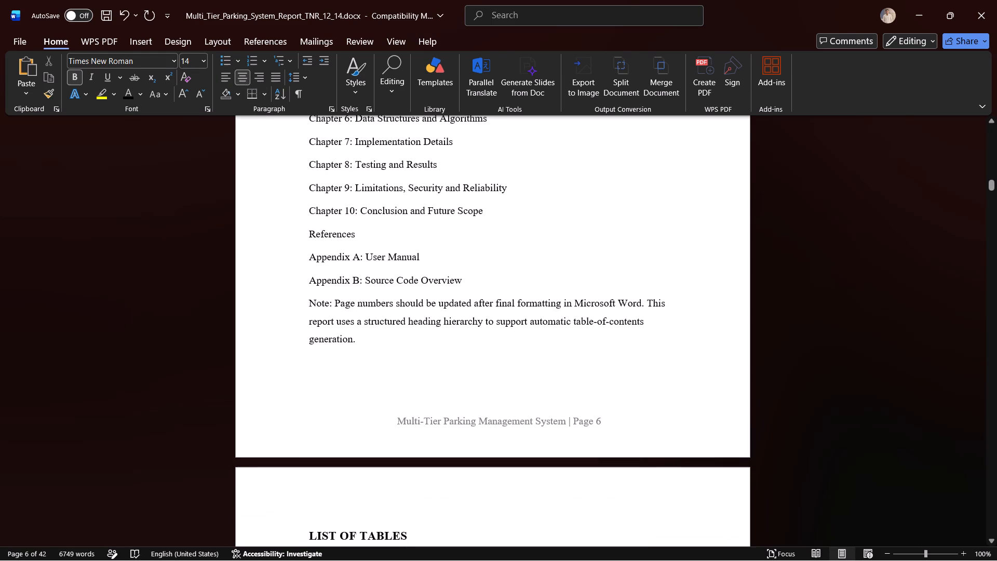
{"action": "left_click_drag", "start_coordinate": [308, 300], "coordinate": [405, 338]}
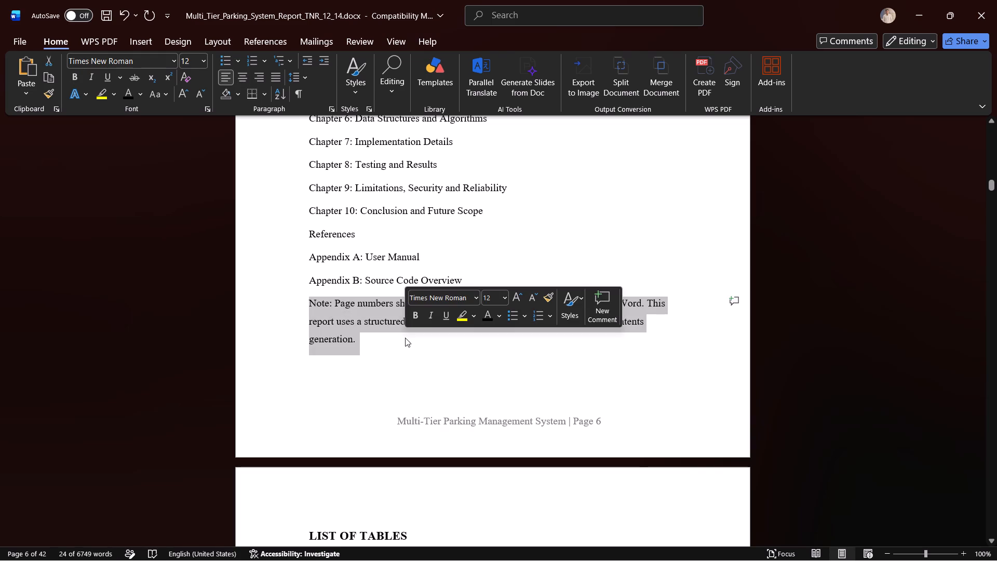
{"action": "key", "text": "BackSpace"}
{"action": "scroll", "coordinate": [405, 338], "scroll_direction": "down", "scroll_amount": 1}
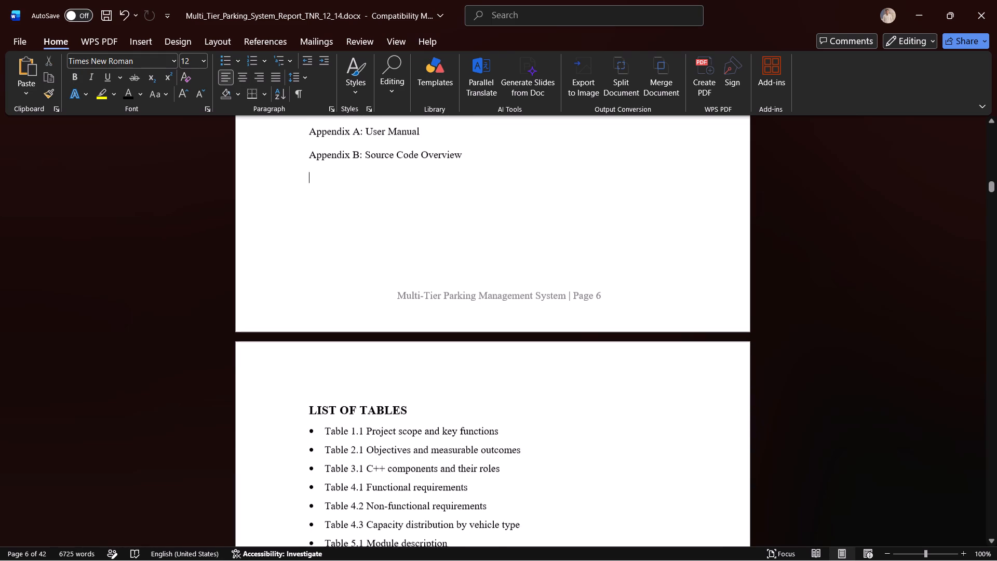
{"action": "scroll", "coordinate": [405, 338], "scroll_direction": "down", "scroll_amount": 1}
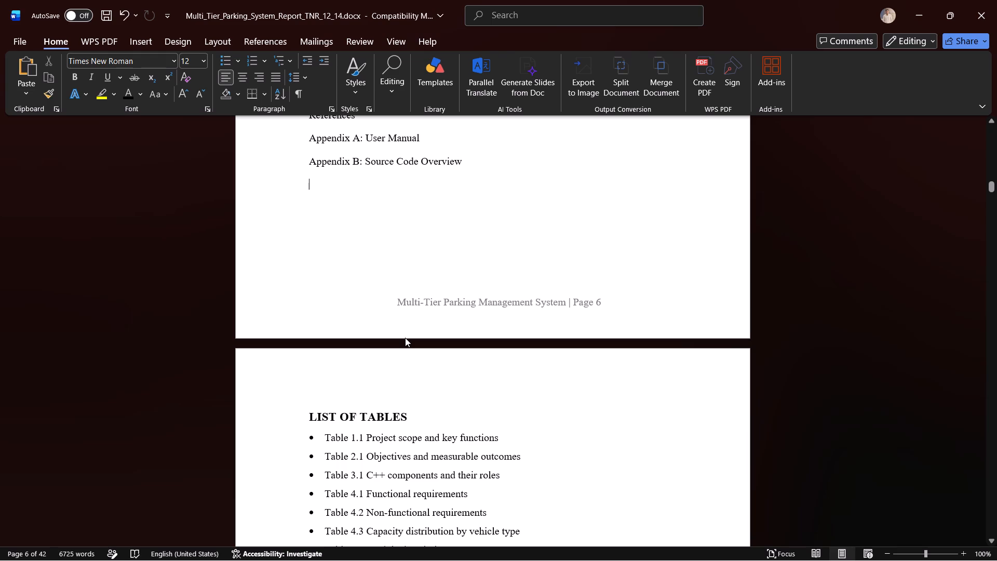
{"action": "key", "text": "BackSpace"}
Center the LIST OF TABLES heading on page 7.
{"action": "scroll", "coordinate": [408, 408], "scroll_direction": "down", "scroll_amount": 1}
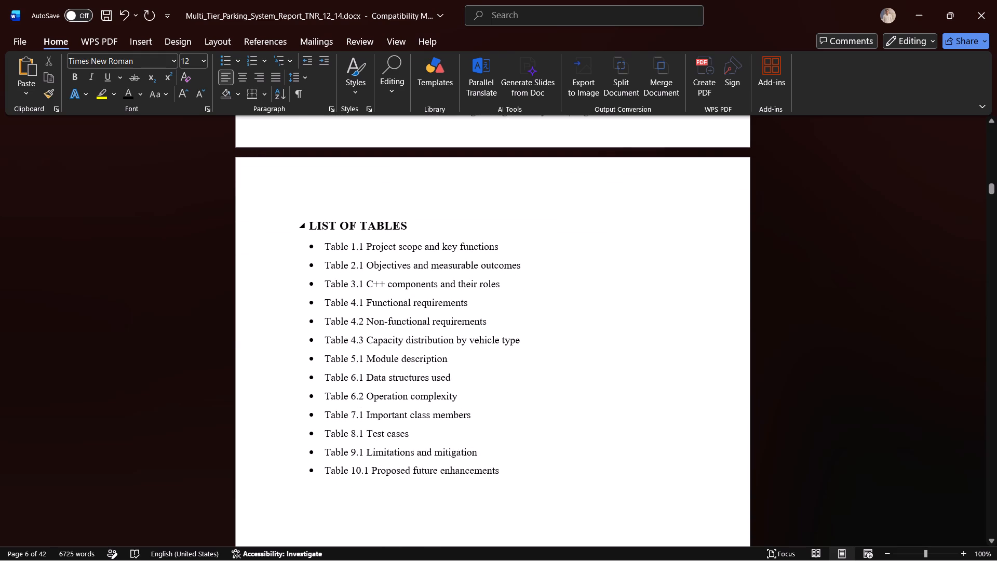
{"action": "left_click", "coordinate": [307, 228]}
{"action": "left_click", "coordinate": [241, 75]}
Center the LIST OF FIGURES heading on page 8.
{"action": "scroll", "coordinate": [449, 287], "scroll_direction": "down", "scroll_amount": 1}
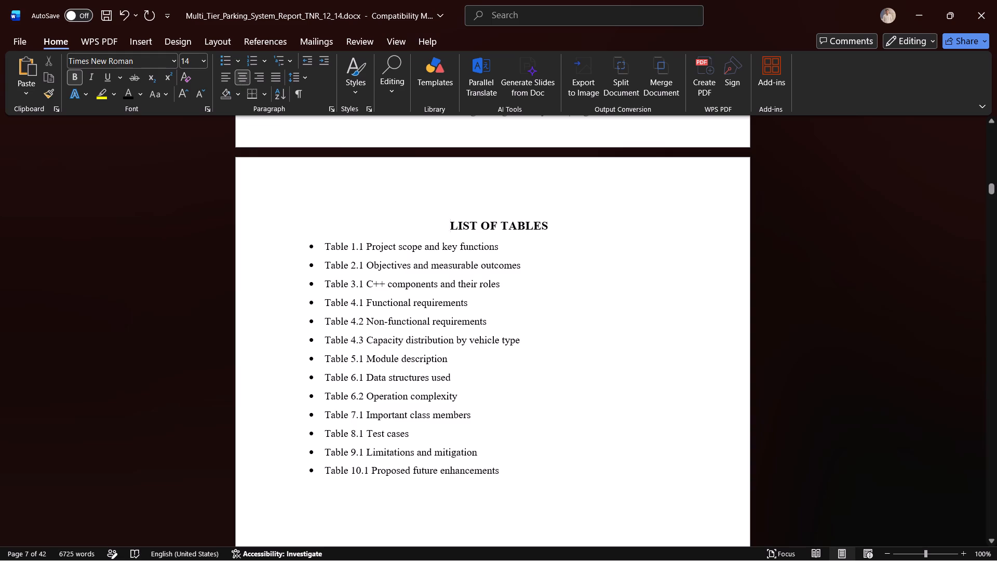
{"action": "scroll", "coordinate": [449, 287], "scroll_direction": "down", "scroll_amount": 5}
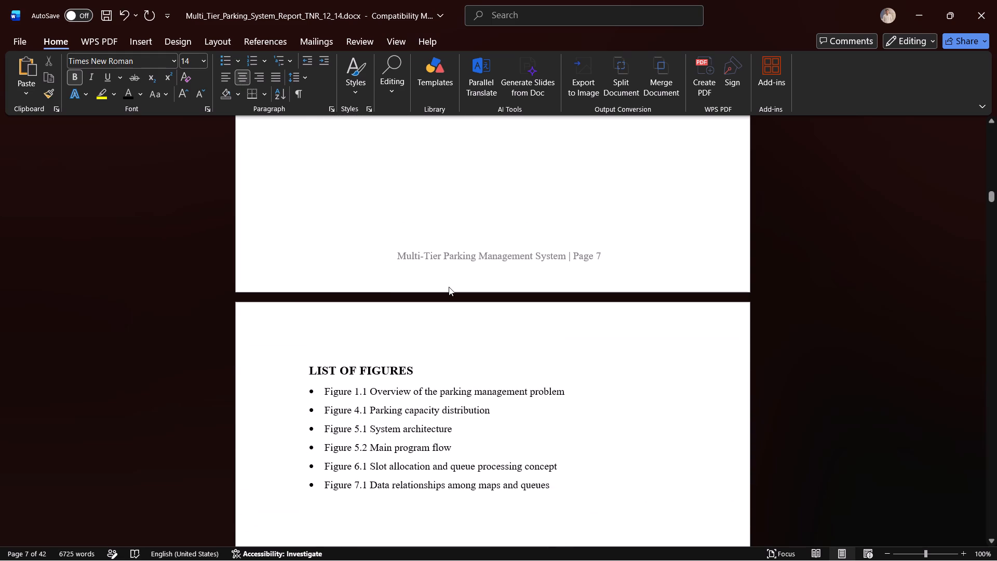
{"action": "left_click", "coordinate": [309, 366]}
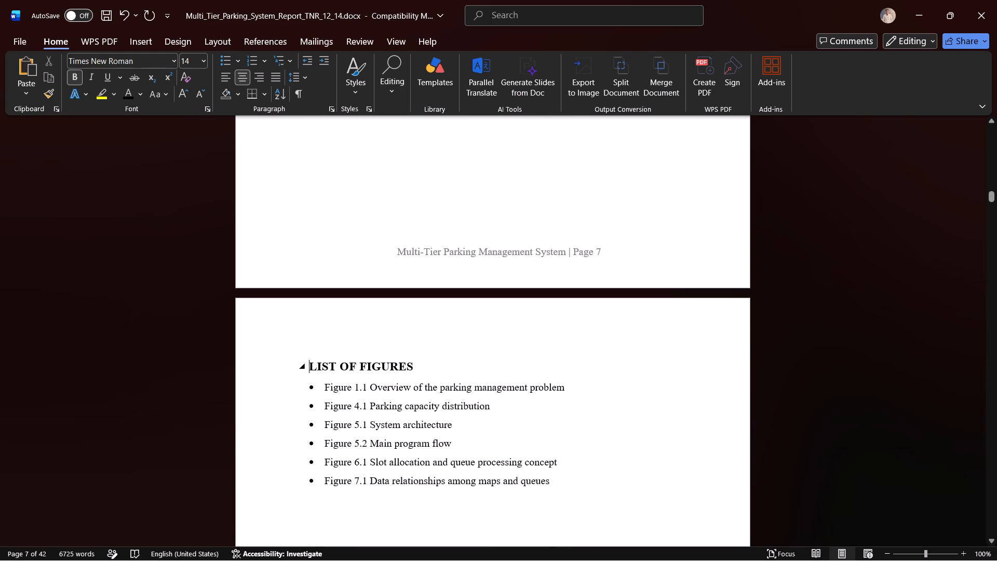
{"action": "left_click", "coordinate": [248, 76]}
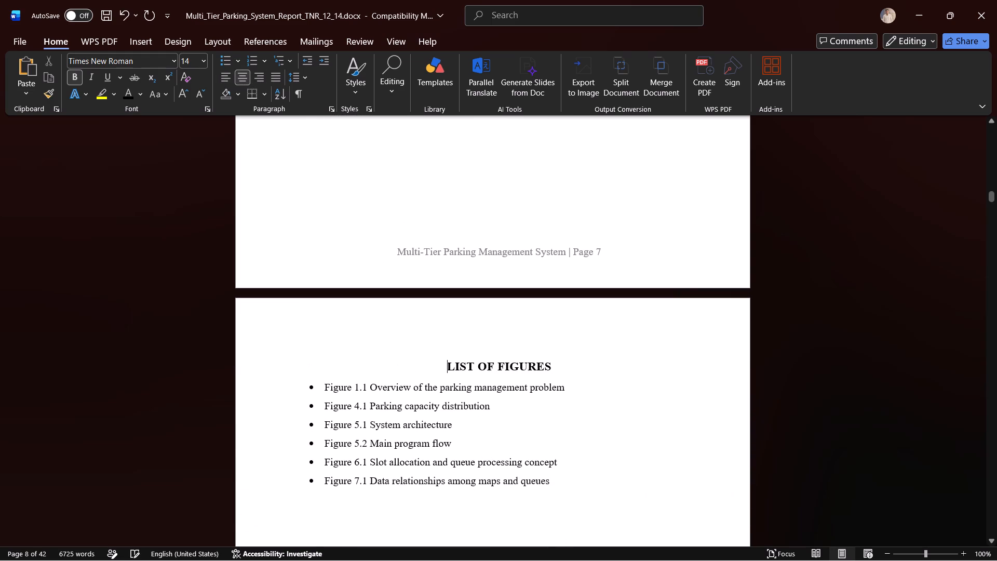
Center the ABBREVIATIONS AND NOMENCLATURE heading above the table on page 9.
{"action": "scroll", "coordinate": [447, 264], "scroll_direction": "down", "scroll_amount": 7}
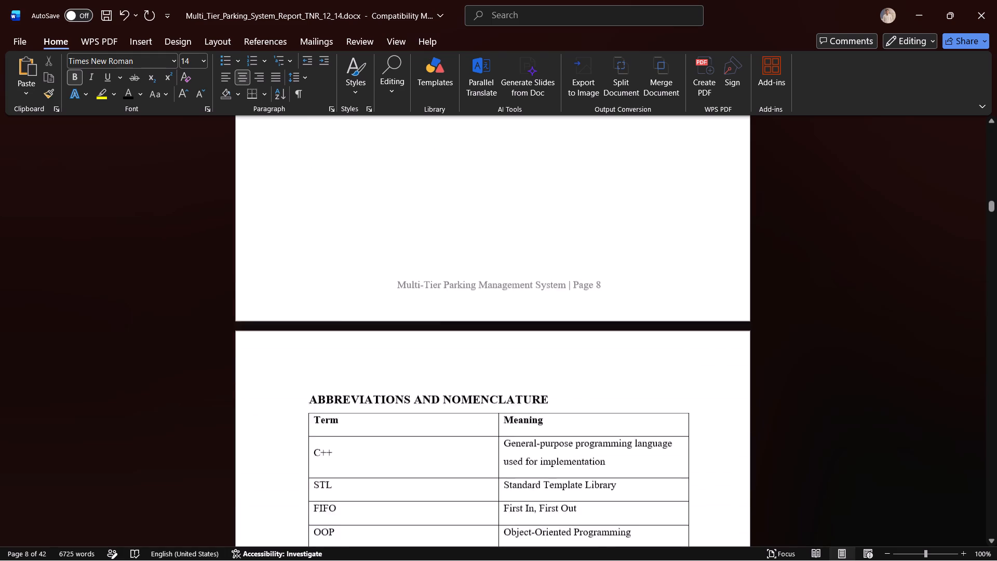
{"action": "scroll", "coordinate": [447, 264], "scroll_direction": "down", "scroll_amount": 1}
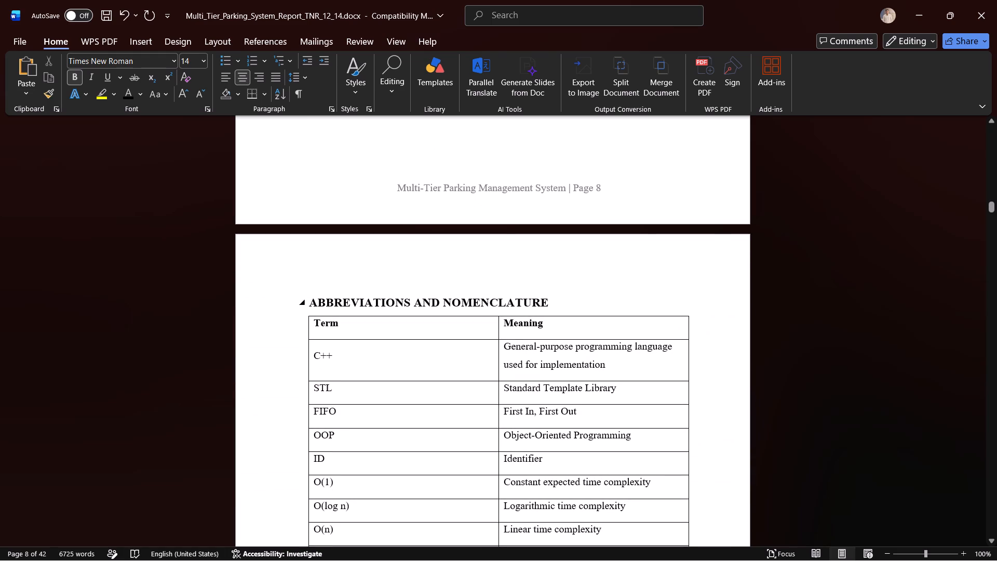
{"action": "left_click", "coordinate": [317, 303]}
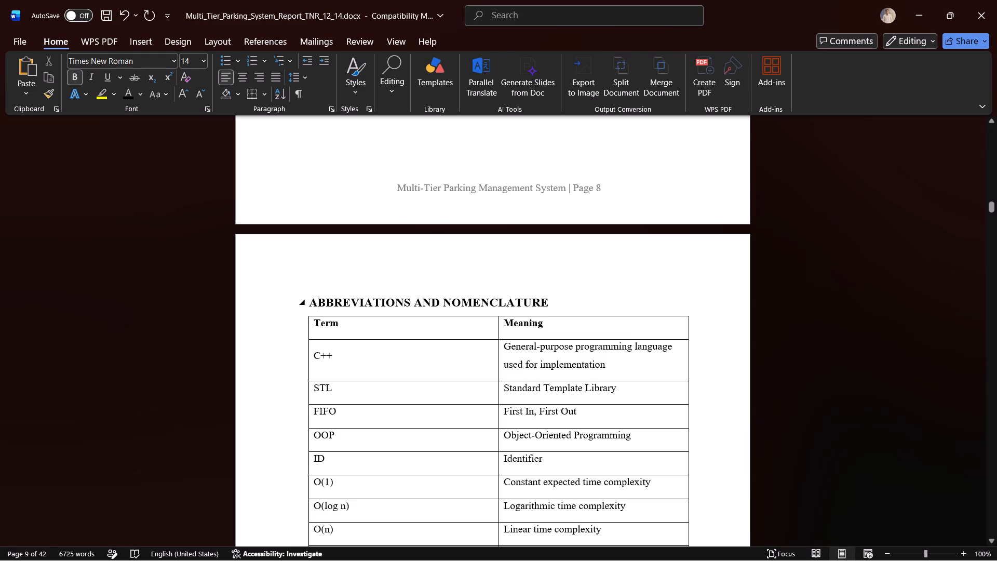
{"action": "left_click", "coordinate": [307, 303]}
{"action": "left_click", "coordinate": [246, 75]}
Check how the abbreviations table and the nomenclature paragraph after it are laid out across pages 9 and 10.
{"action": "scroll", "coordinate": [532, 241], "scroll_direction": "down", "scroll_amount": 4}
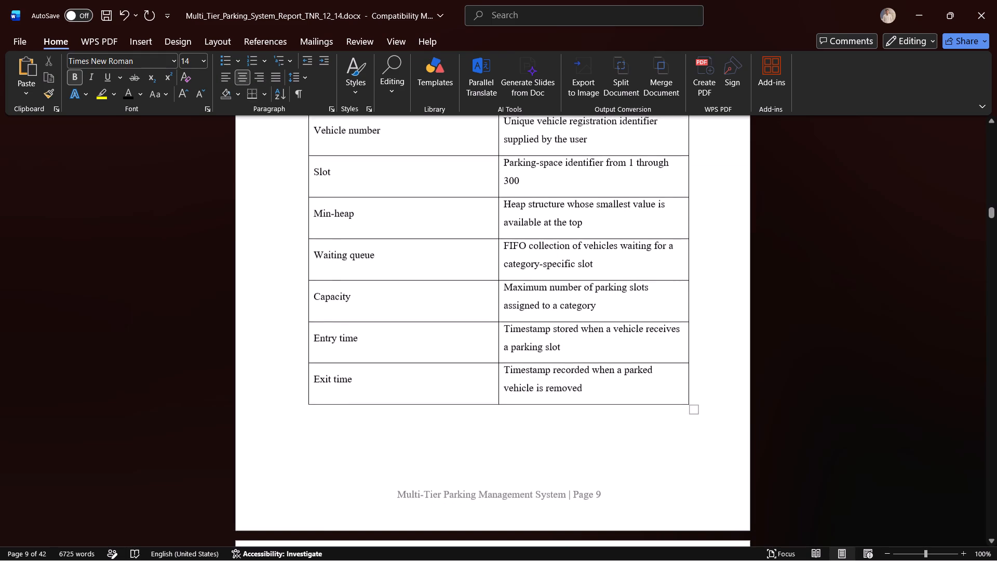
{"action": "scroll", "coordinate": [532, 241], "scroll_direction": "down", "scroll_amount": 4}
{"action": "scroll", "coordinate": [532, 241], "scroll_direction": "up", "scroll_amount": 1}
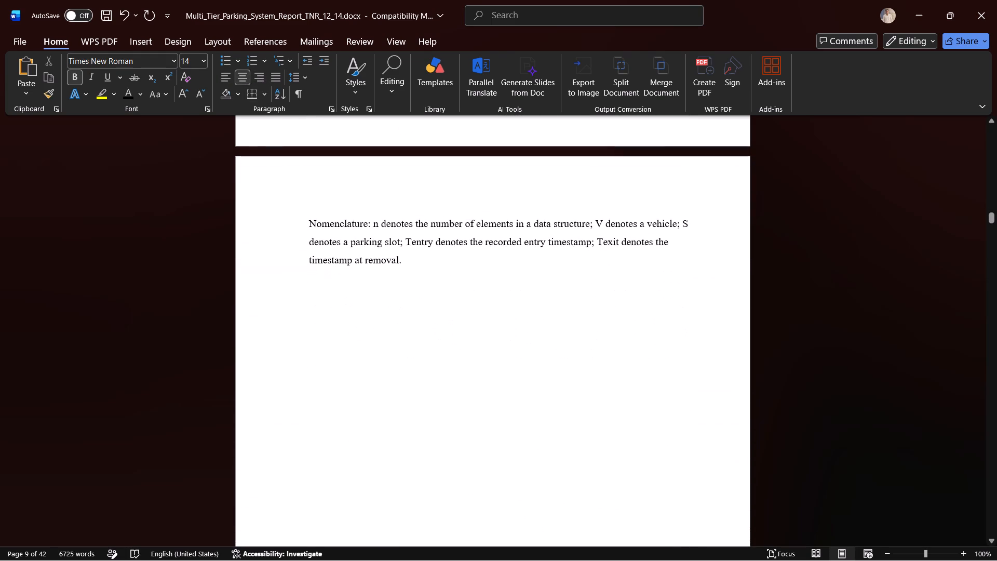
{"action": "scroll", "coordinate": [532, 241], "scroll_direction": "up", "scroll_amount": 1}
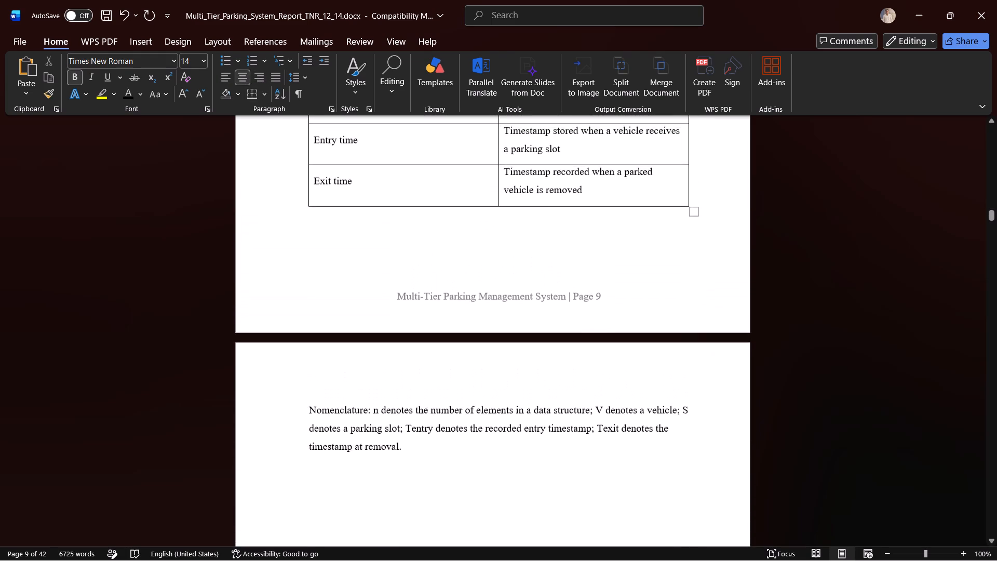
{"action": "scroll", "coordinate": [532, 241], "scroll_direction": "up", "scroll_amount": 5}
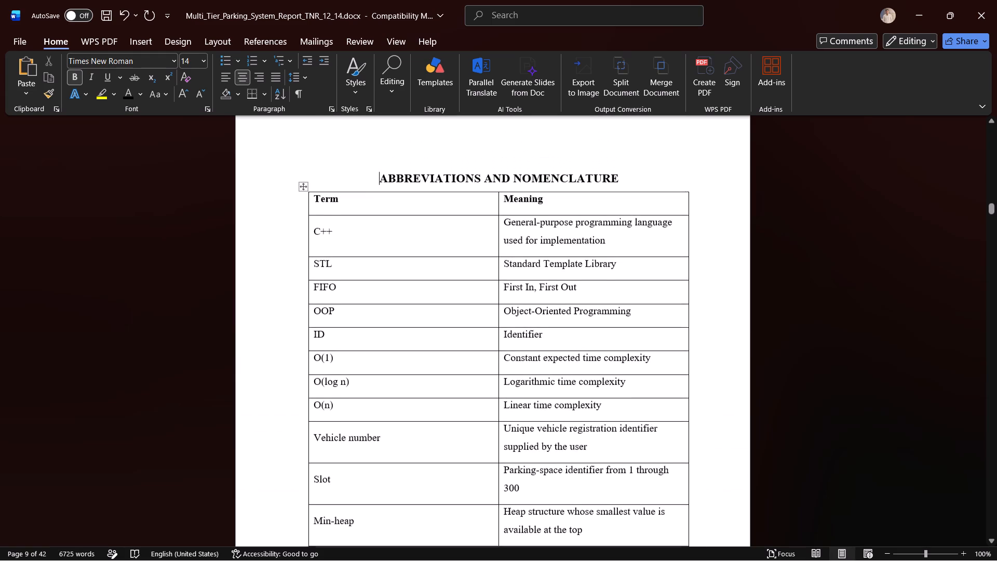
{"action": "scroll", "coordinate": [532, 241], "scroll_direction": "up", "scroll_amount": 2}
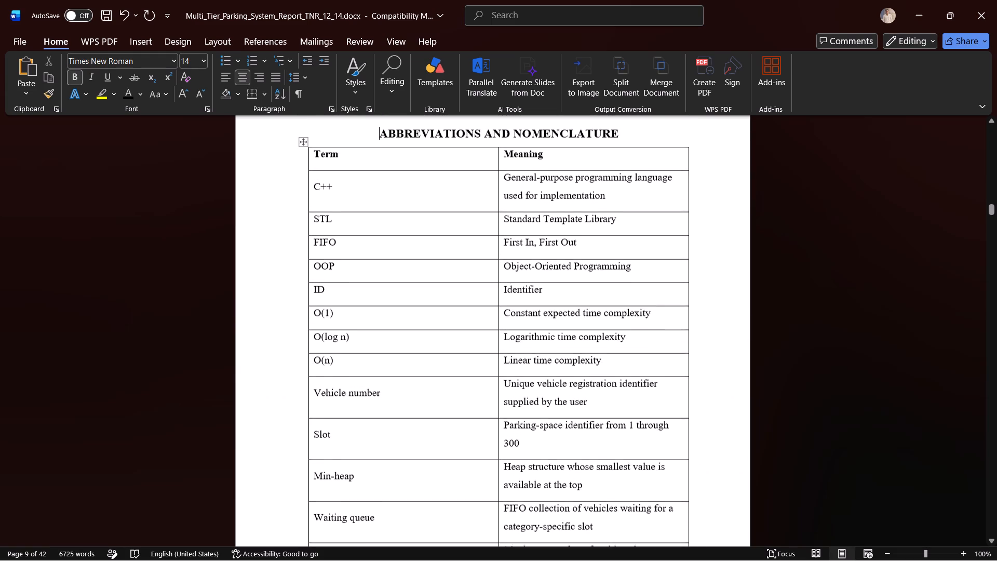
{"action": "scroll", "coordinate": [532, 241], "scroll_direction": "up", "scroll_amount": 1}
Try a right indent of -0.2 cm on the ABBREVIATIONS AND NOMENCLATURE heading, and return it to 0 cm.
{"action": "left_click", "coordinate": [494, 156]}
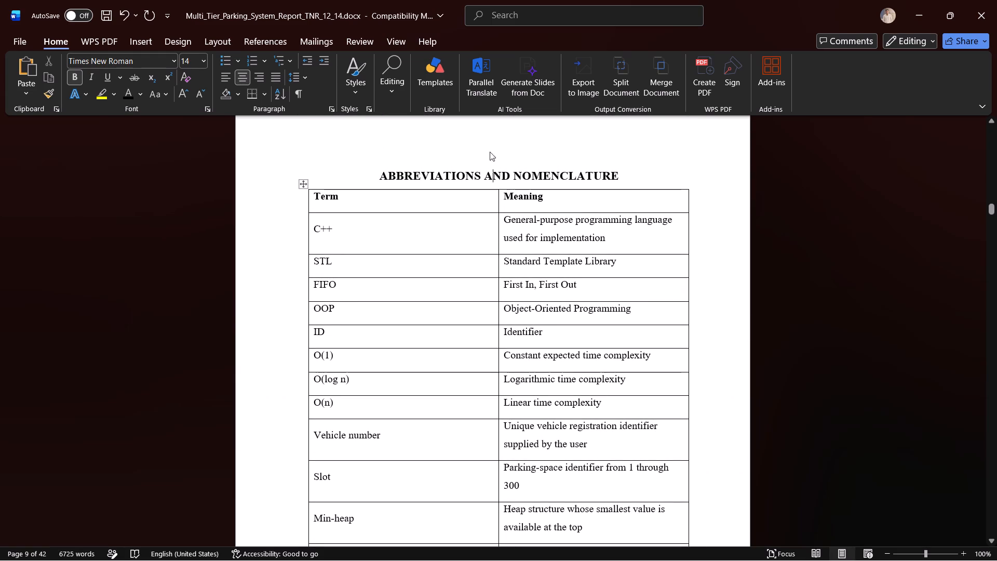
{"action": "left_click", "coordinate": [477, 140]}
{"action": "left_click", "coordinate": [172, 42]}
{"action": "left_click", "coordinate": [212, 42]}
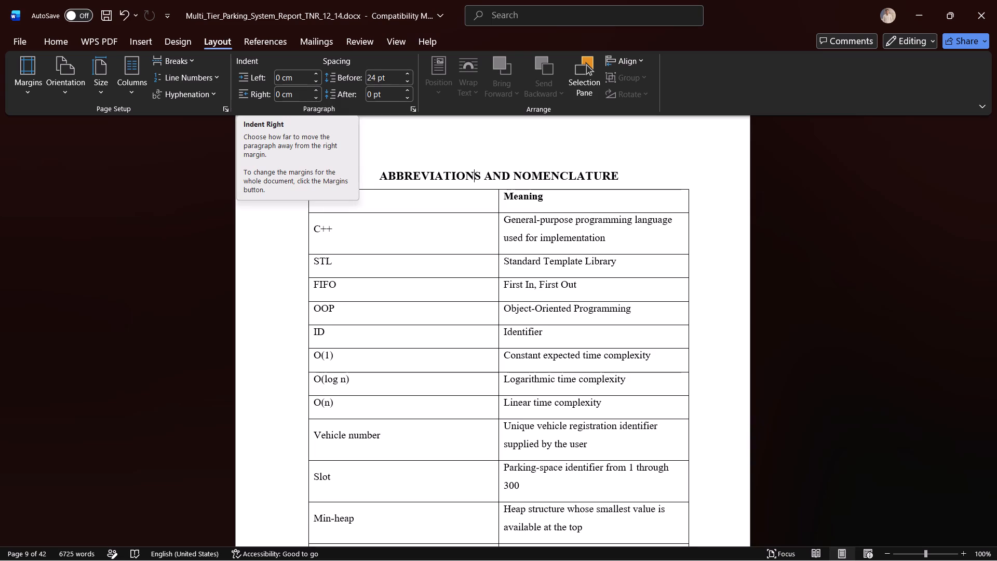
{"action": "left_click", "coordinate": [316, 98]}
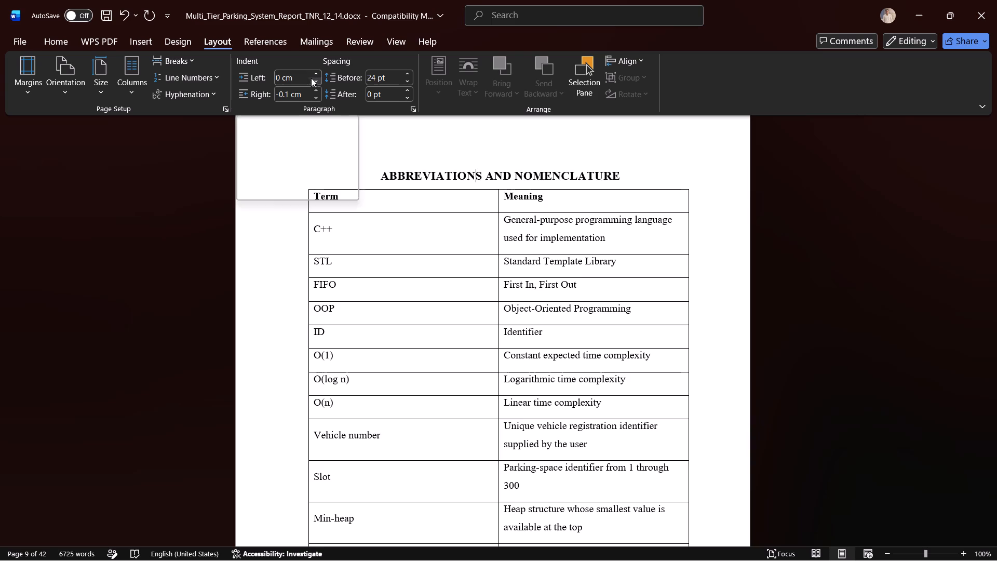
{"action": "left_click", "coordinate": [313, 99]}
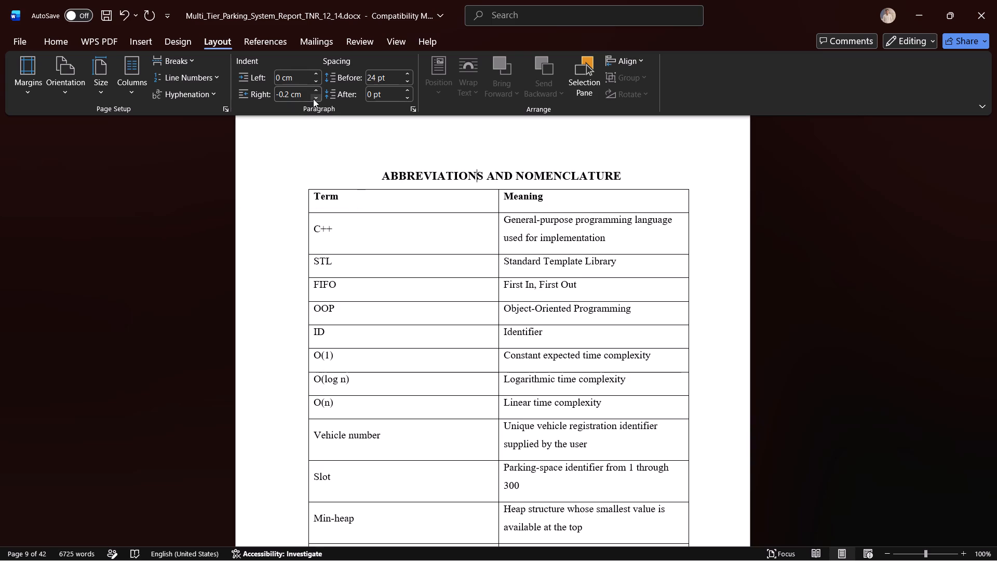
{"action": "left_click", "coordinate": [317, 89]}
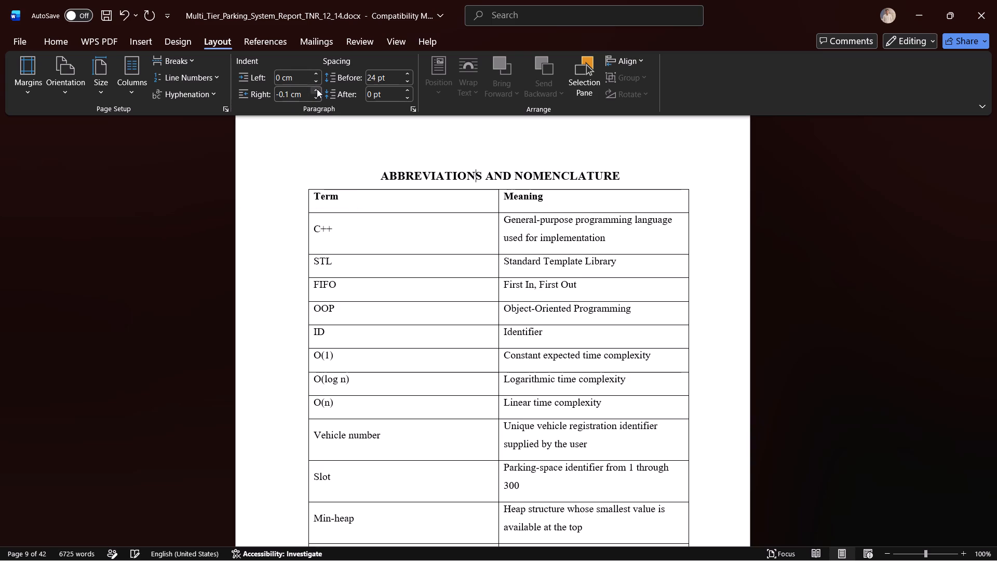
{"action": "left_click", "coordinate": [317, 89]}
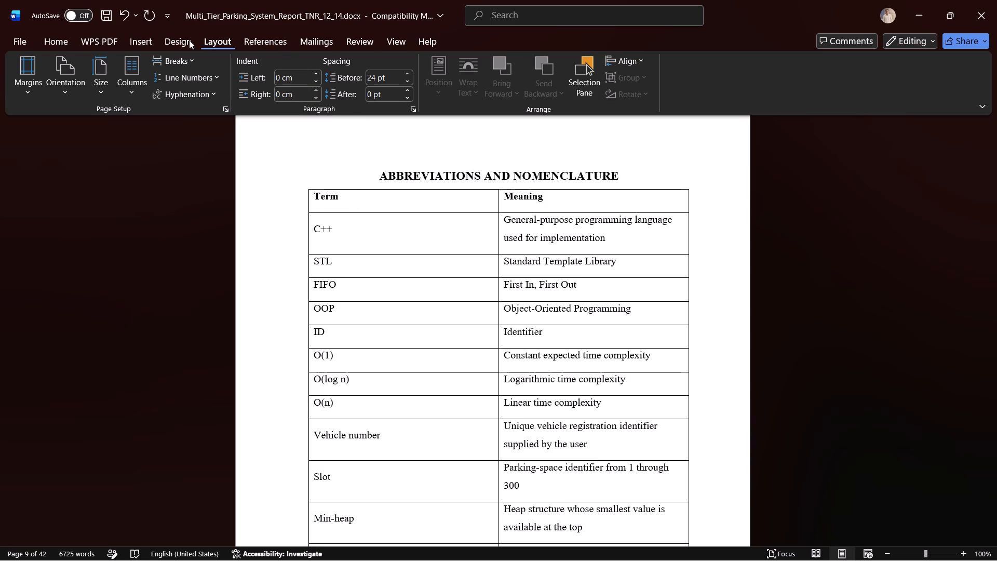
Remove the header and the "Multi-Tier Parking Management System | Page" footer, working from the footer on page 9.
{"action": "left_click", "coordinate": [177, 37]}
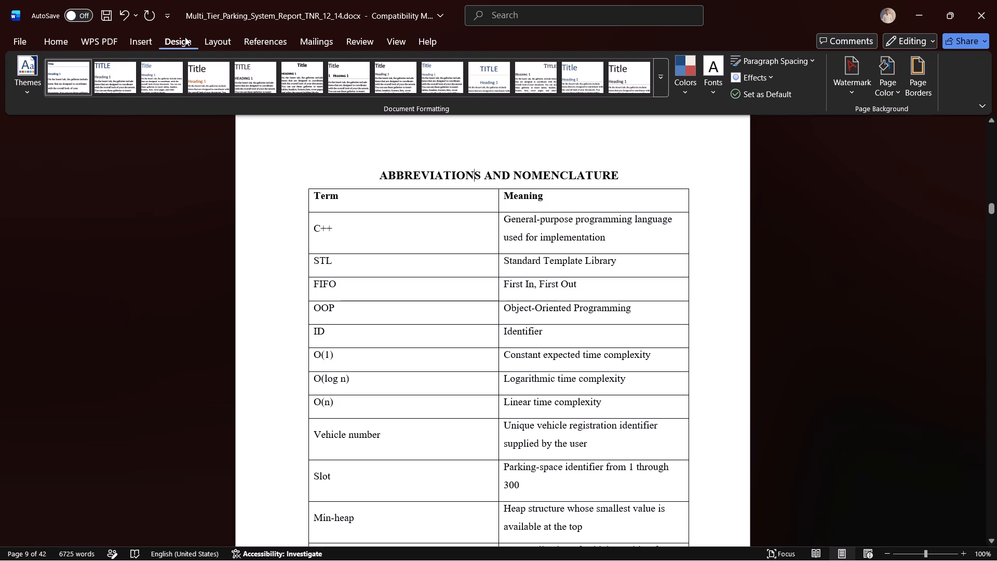
{"action": "scroll", "coordinate": [233, 245], "scroll_direction": "down", "scroll_amount": 1}
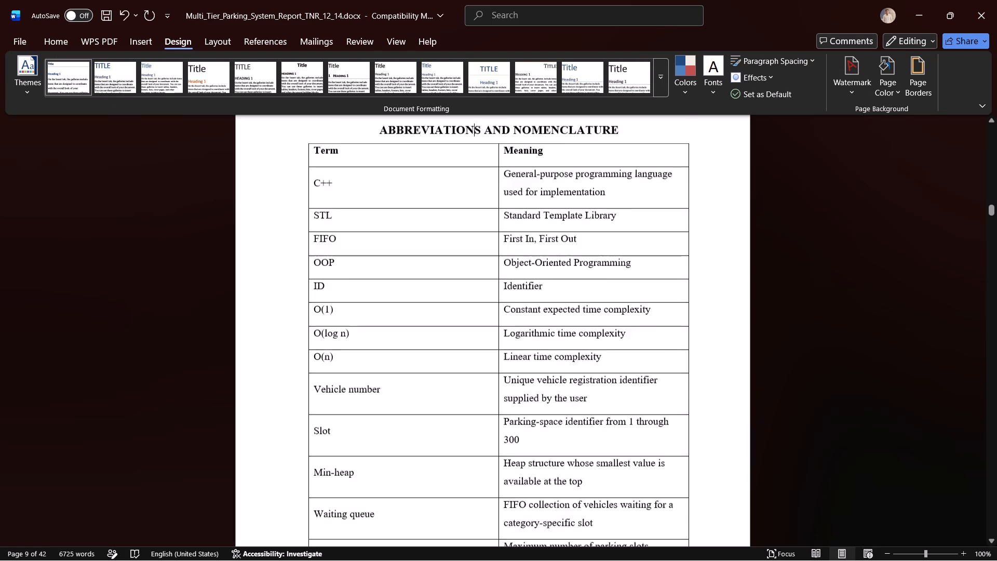
{"action": "scroll", "coordinate": [233, 245], "scroll_direction": "down", "scroll_amount": 2}
{"action": "left_click", "coordinate": [431, 468]}
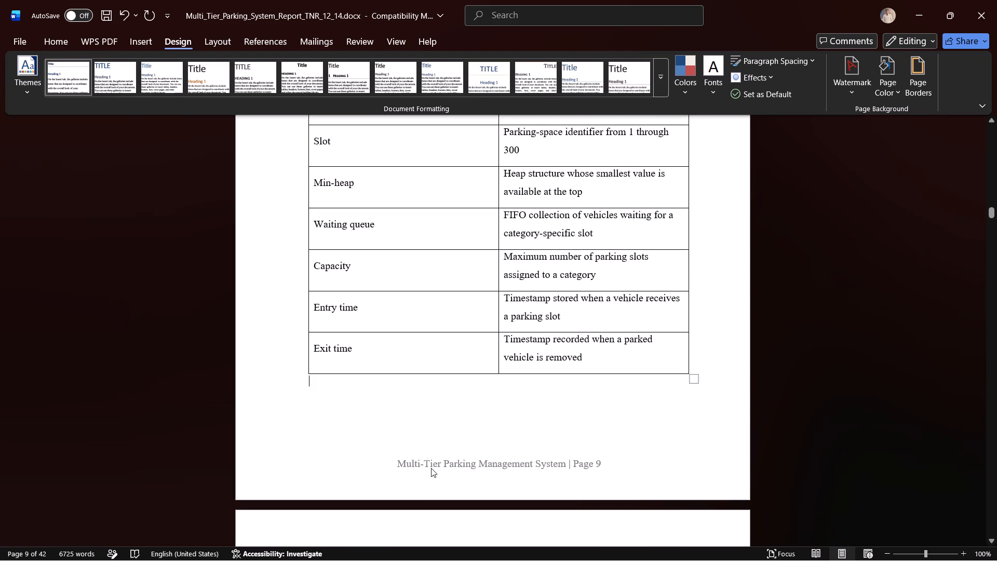
{"action": "left_click", "coordinate": [431, 468]}
{"action": "double_click", "coordinate": [431, 468]}
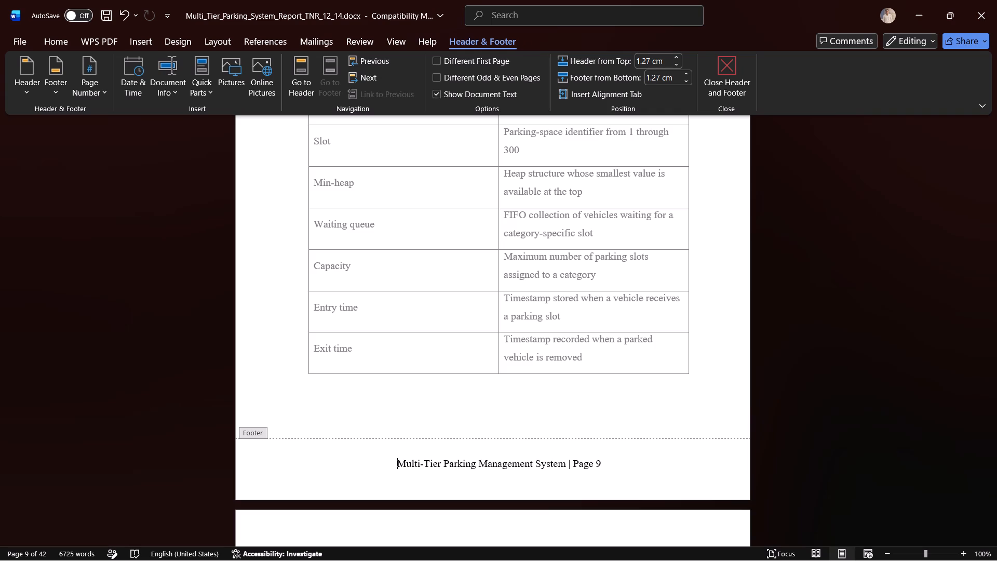
{"action": "left_click", "coordinate": [31, 91]}
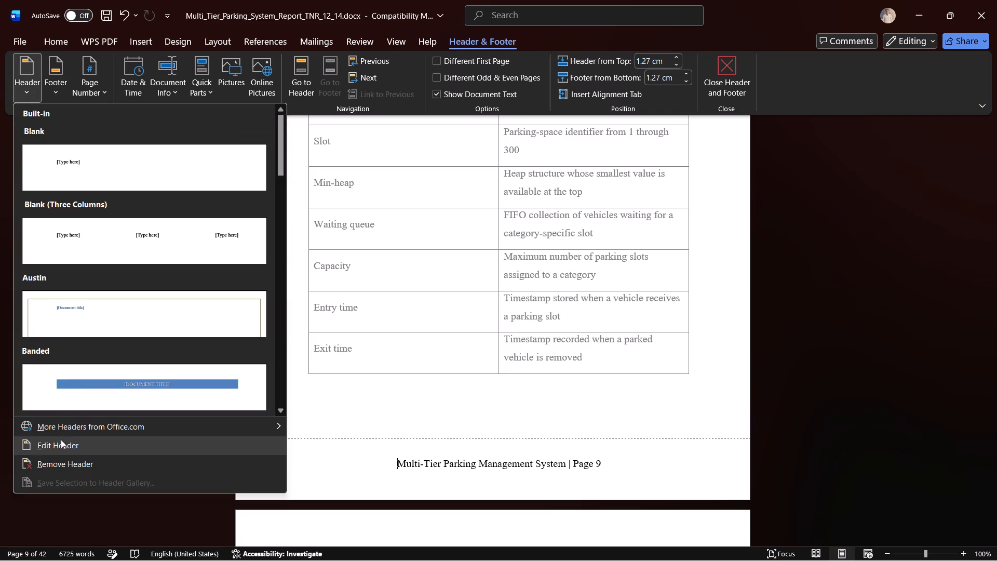
{"action": "left_click", "coordinate": [68, 472]}
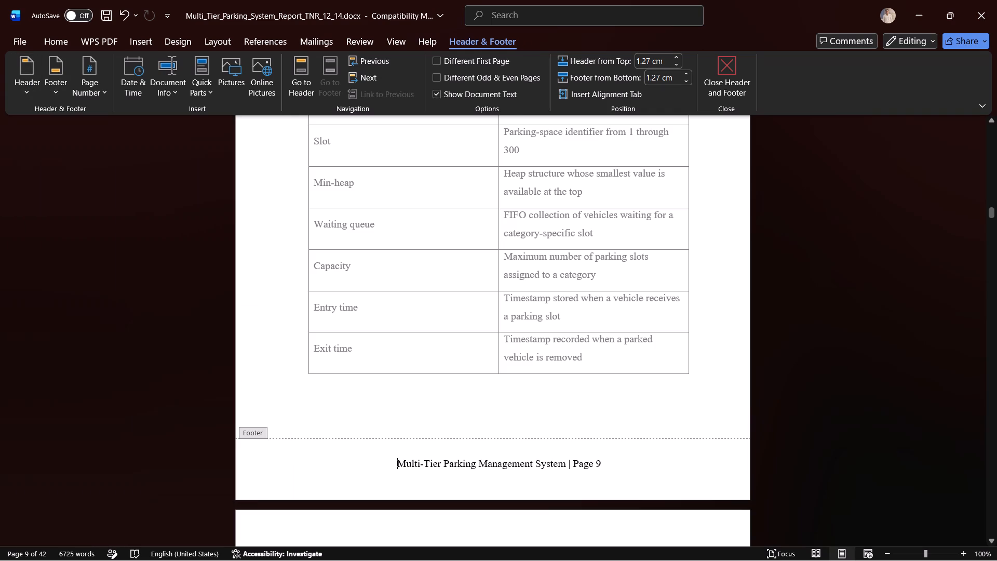
{"action": "left_click", "coordinate": [57, 93]}
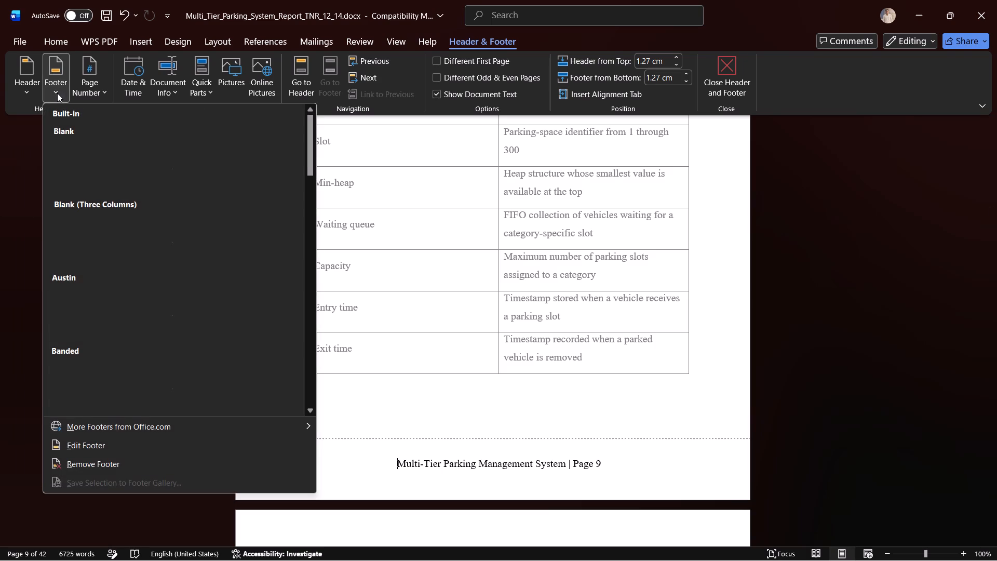
{"action": "left_click", "coordinate": [87, 464]}
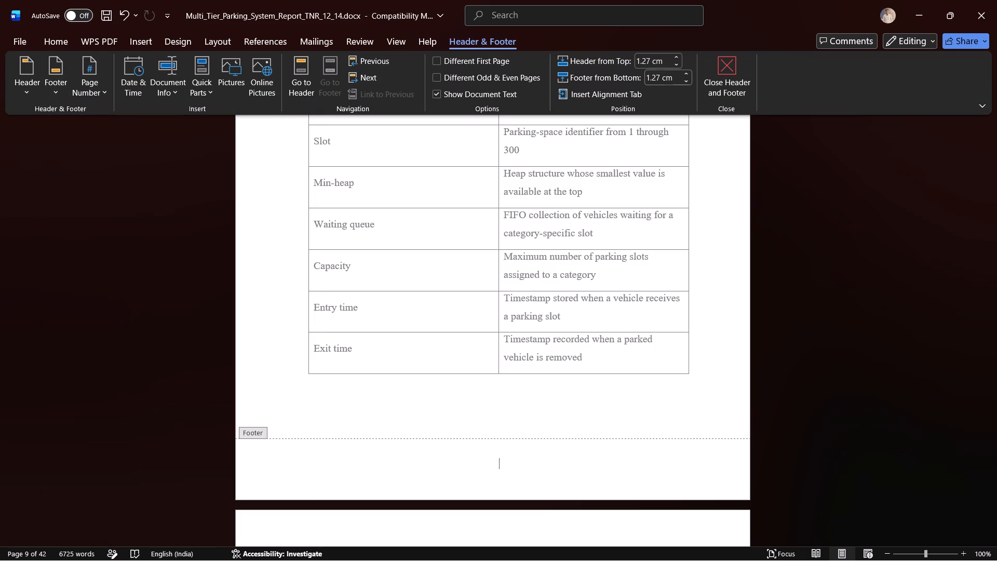
Set the footer's distance from the bottom of the page to 0 cm.
{"action": "left_click", "coordinate": [685, 82]}
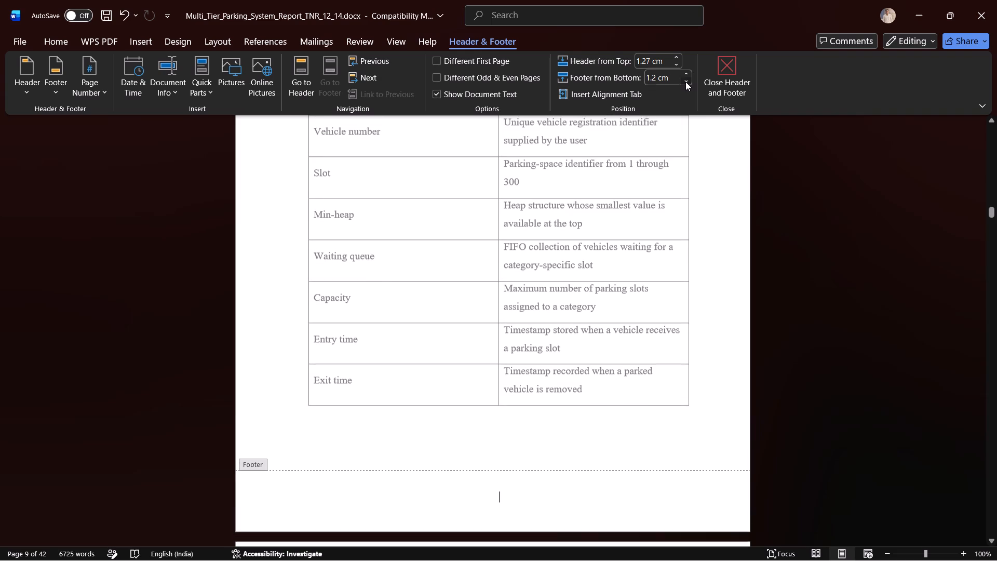
{"action": "left_click", "coordinate": [685, 82]}
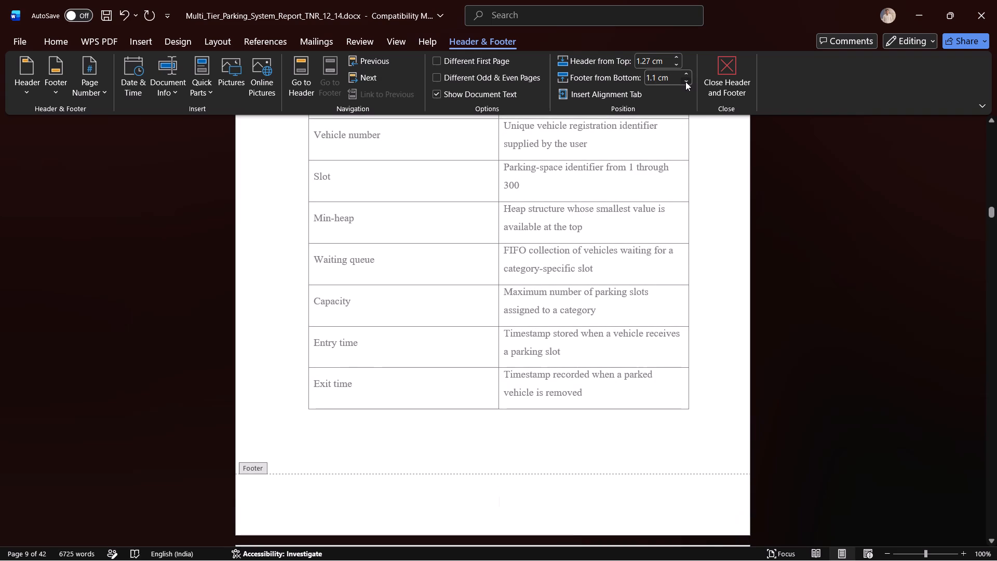
{"action": "triple_click", "coordinate": [685, 82]}
{"action": "double_click", "coordinate": [685, 82]}
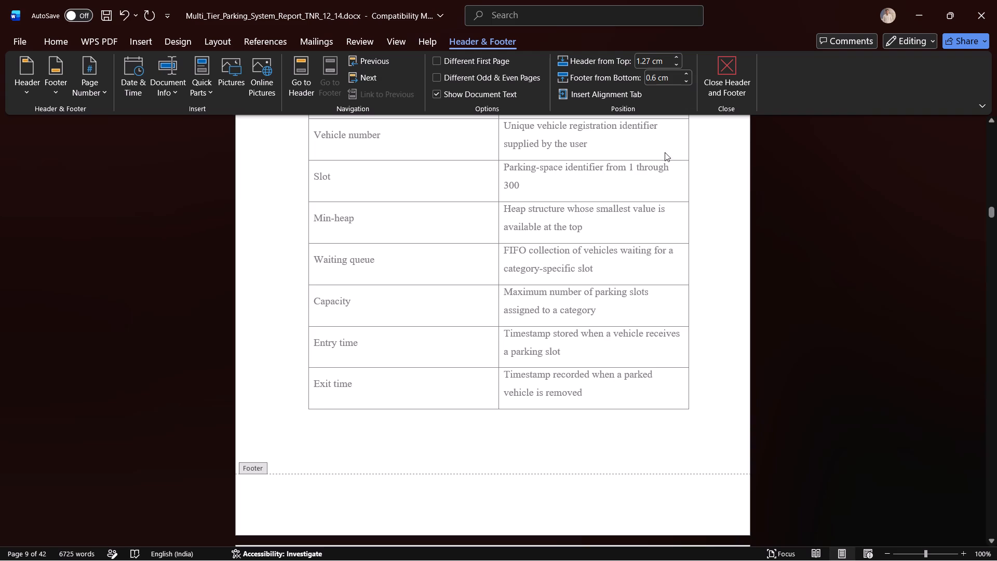
{"action": "triple_click", "coordinate": [684, 81]}
{"action": "triple_click", "coordinate": [684, 81]}
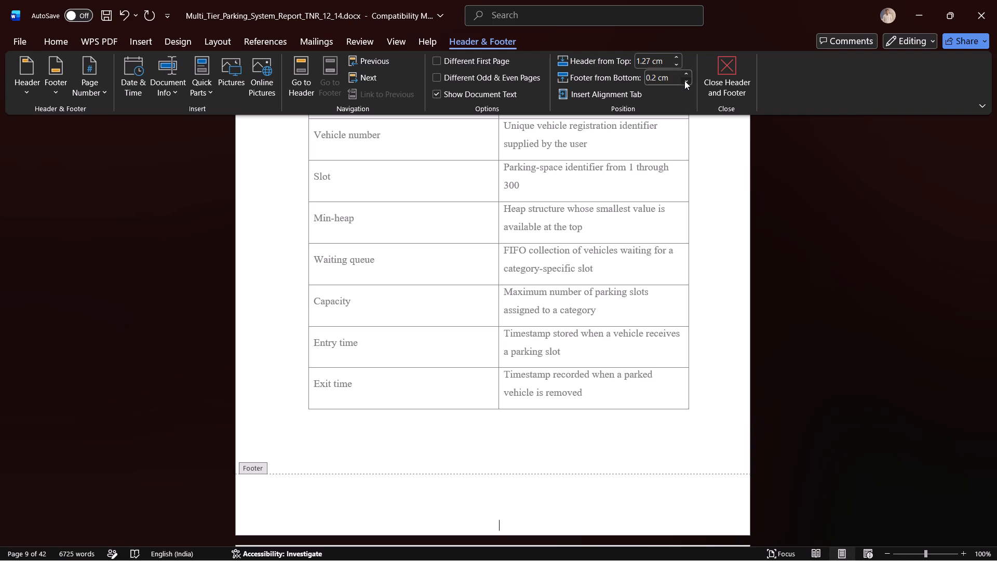
{"action": "left_click", "coordinate": [684, 81]}
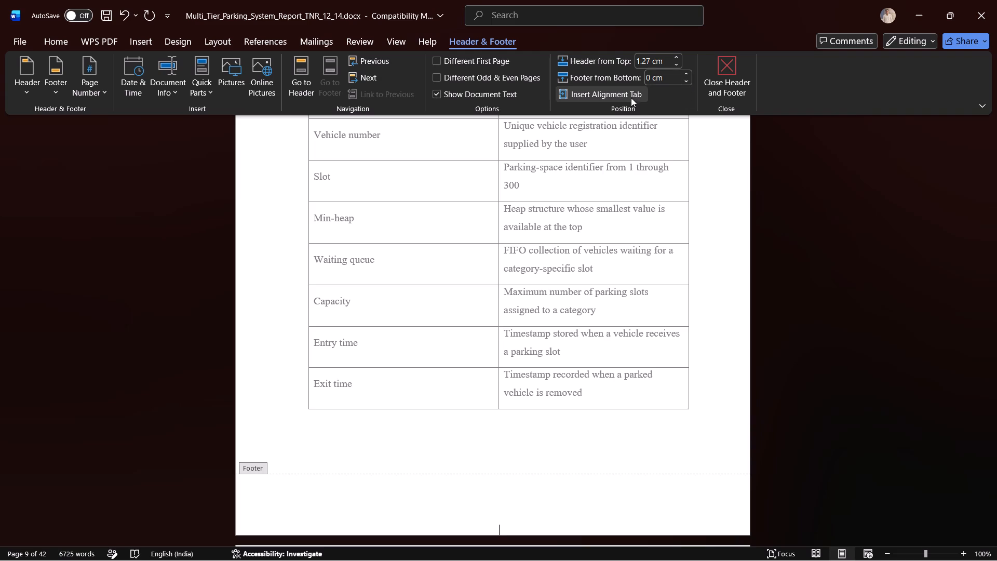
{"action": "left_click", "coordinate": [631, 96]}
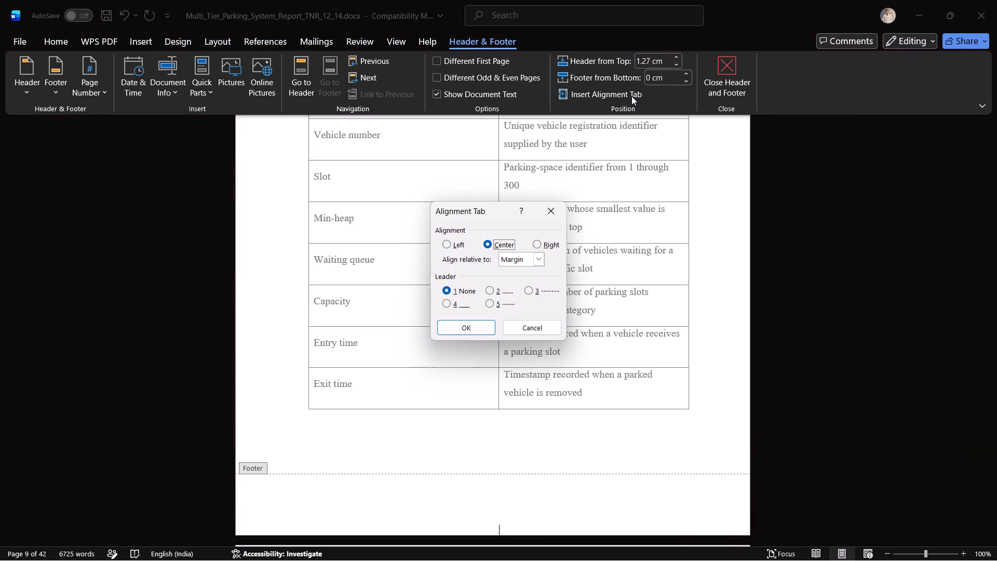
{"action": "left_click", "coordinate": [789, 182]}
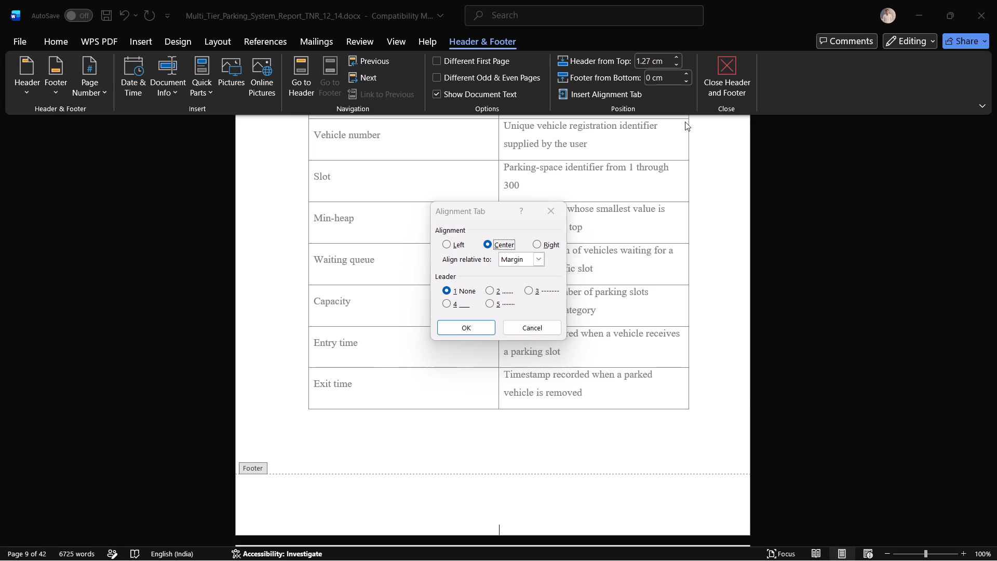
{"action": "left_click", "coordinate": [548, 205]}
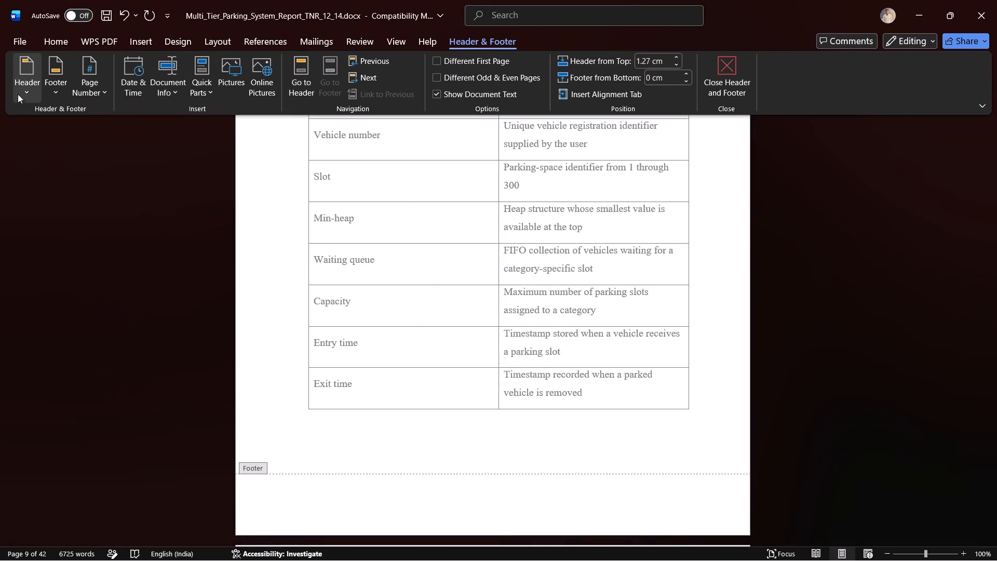
Leave header and footer editing and return to the document body on page 9.
{"action": "left_click", "coordinate": [858, 322]}
{"action": "left_click", "coordinate": [823, 299]}
{"action": "left_click", "coordinate": [685, 405]}
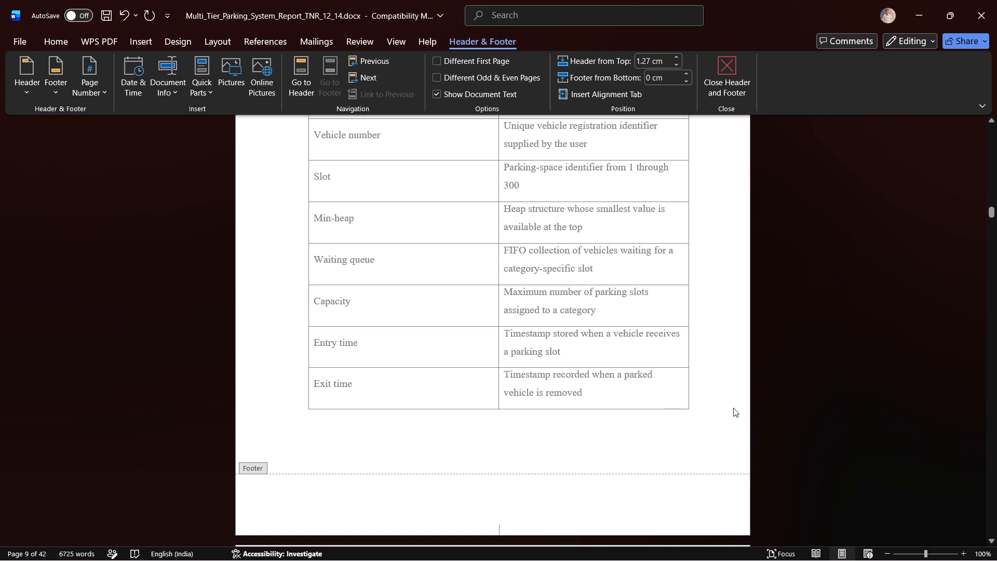
{"action": "left_click", "coordinate": [735, 408]}
{"action": "left_click", "coordinate": [733, 57]}
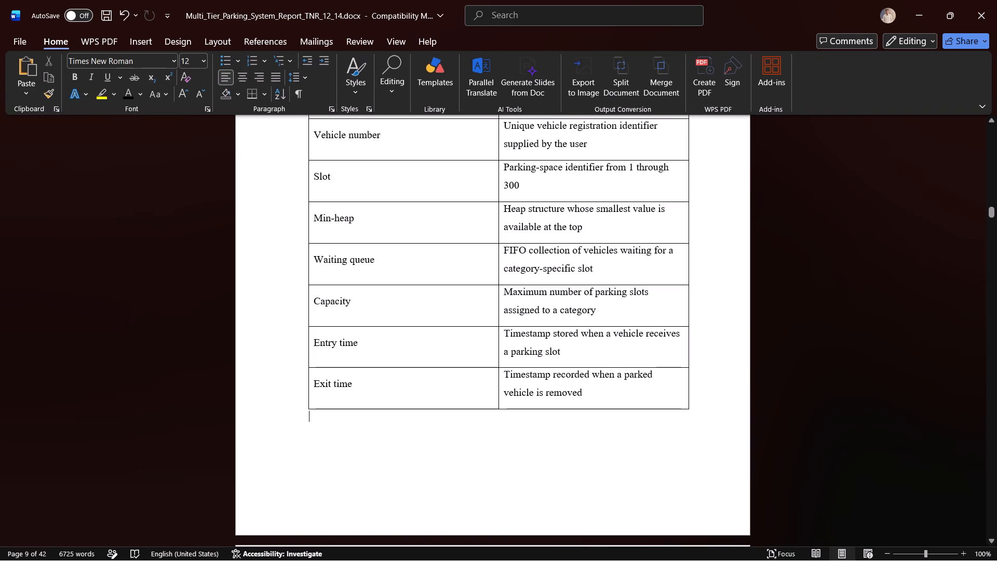
Resize the abbreviations table on page 9 to be slightly smaller.
{"action": "left_click_drag", "start_coordinate": [692, 414], "coordinate": [691, 384]}
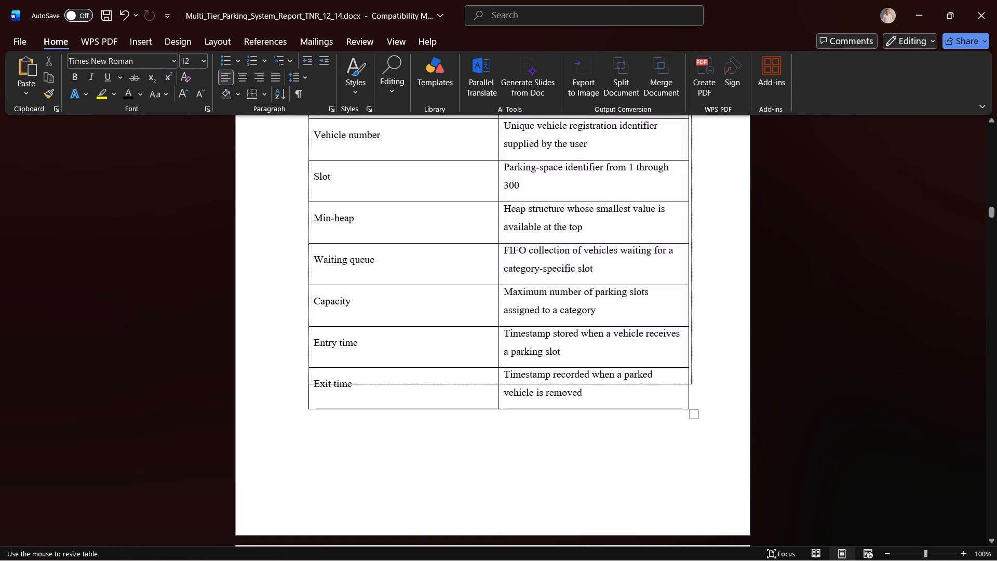
{"action": "left_click_drag", "start_coordinate": [691, 384], "coordinate": [686, 373]}
Pull the Nomenclature paragraph from page 10 up to directly below the abbreviations table on page 9.
{"action": "scroll", "coordinate": [707, 413], "scroll_direction": "down", "scroll_amount": 1}
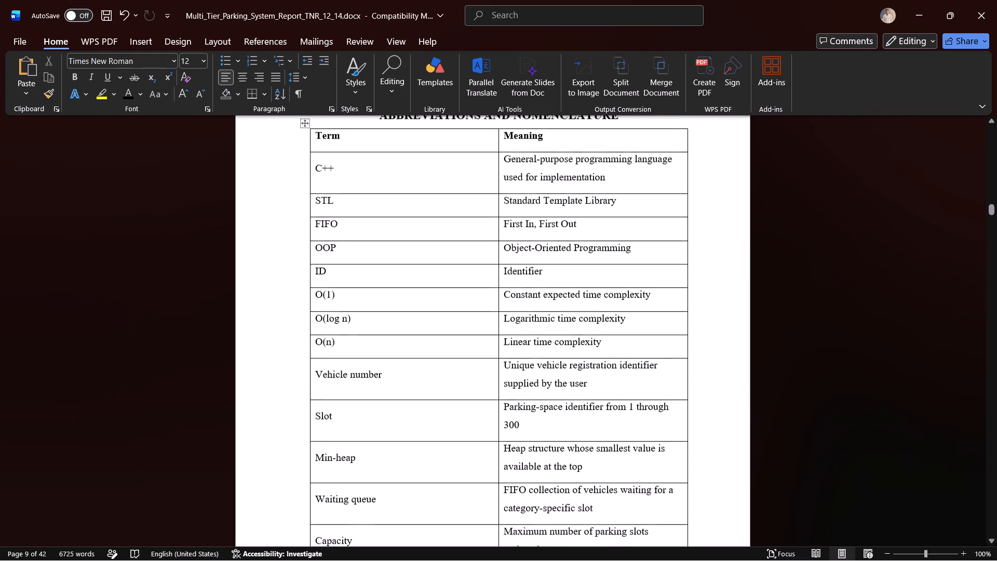
{"action": "scroll", "coordinate": [707, 413], "scroll_direction": "down", "scroll_amount": 2}
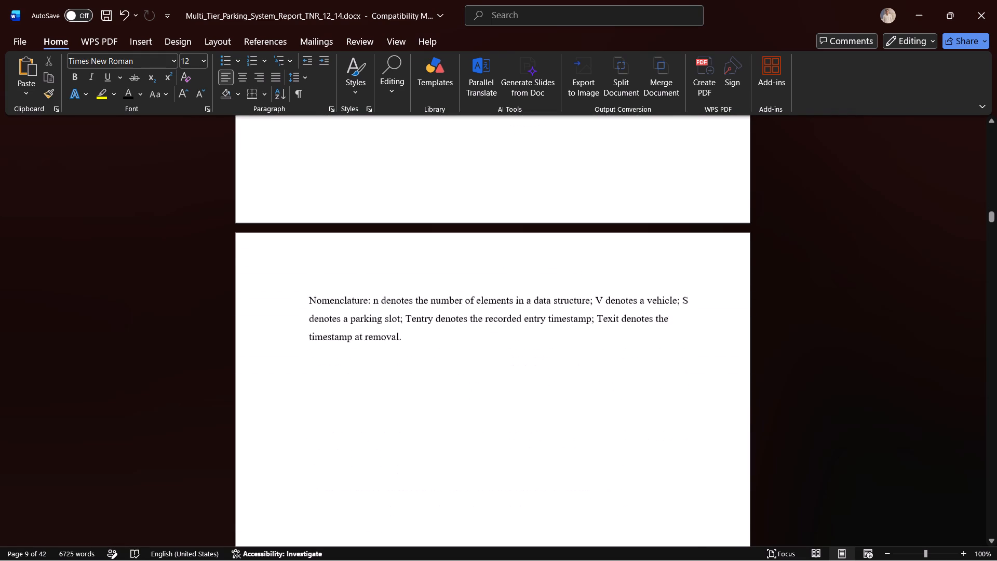
{"action": "scroll", "coordinate": [707, 413], "scroll_direction": "down", "scroll_amount": 1}
{"action": "left_click", "coordinate": [305, 270]}
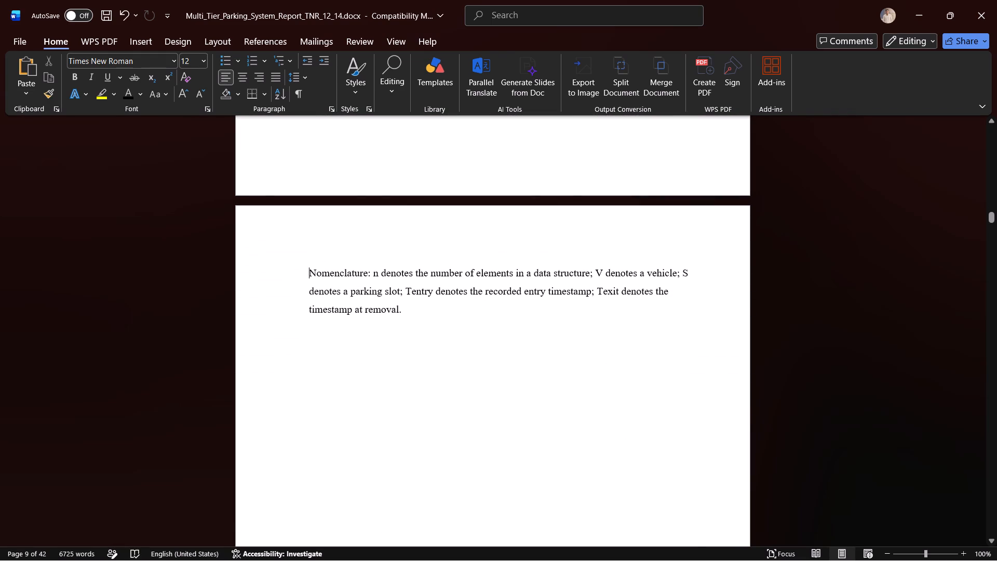
{"action": "key", "text": "BackSpace"}
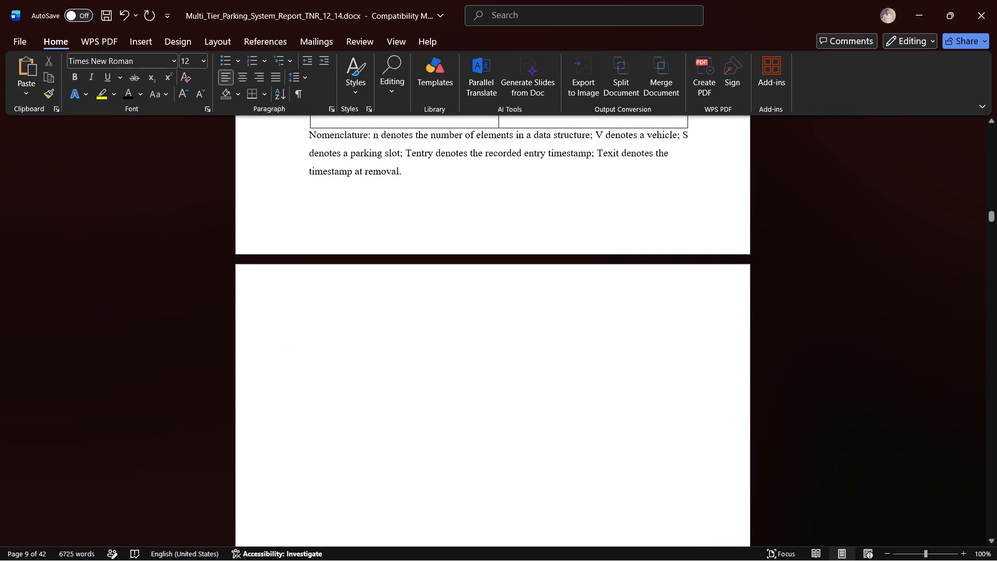
Delete the whole Nomenclature paragraph below the abbreviations table on page 9.
{"action": "scroll", "coordinate": [429, 337], "scroll_direction": "up", "scroll_amount": 1}
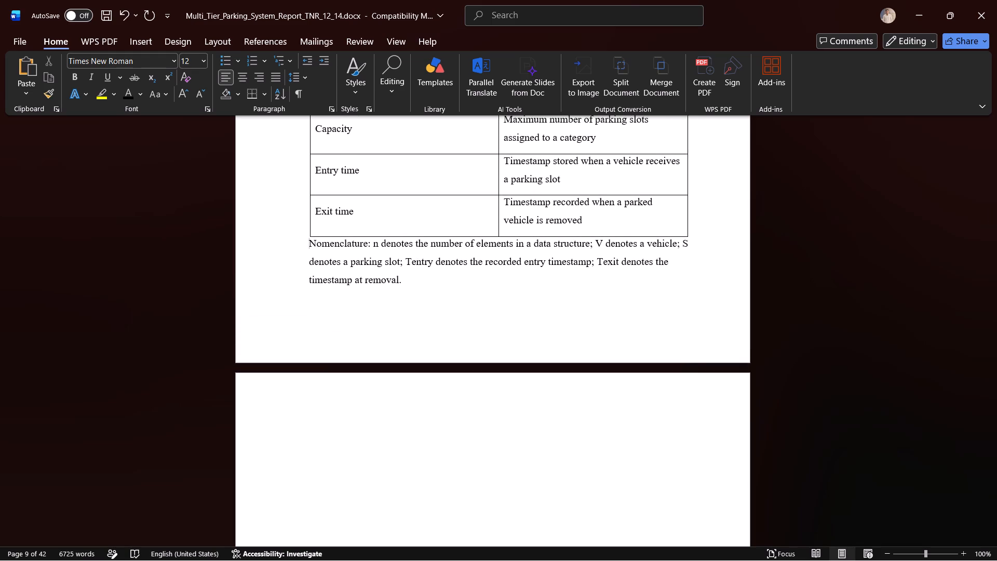
{"action": "scroll", "coordinate": [429, 337], "scroll_direction": "up", "scroll_amount": 1}
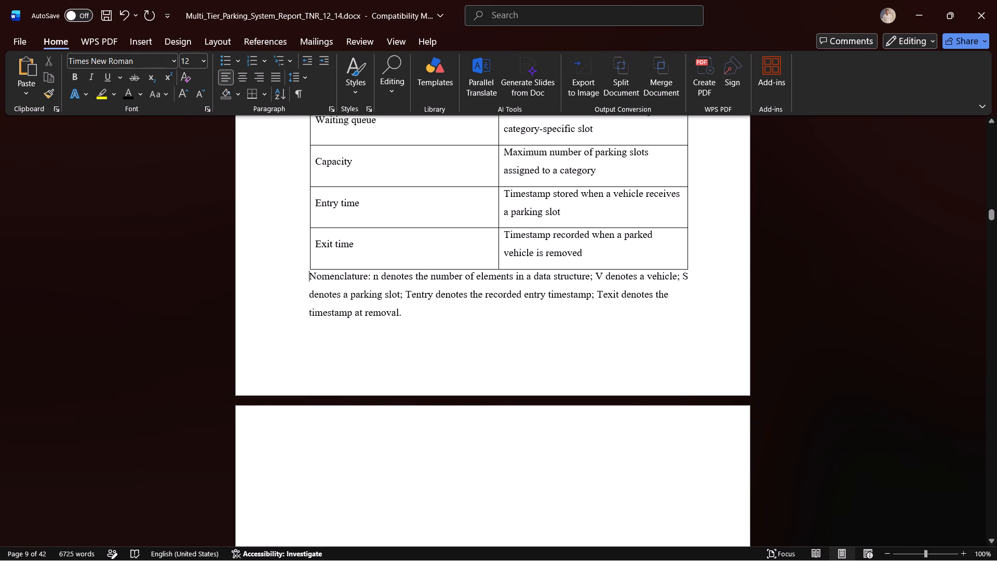
{"action": "left_click_drag", "start_coordinate": [311, 276], "coordinate": [411, 325]}
{"action": "key", "text": "BackSpace"}
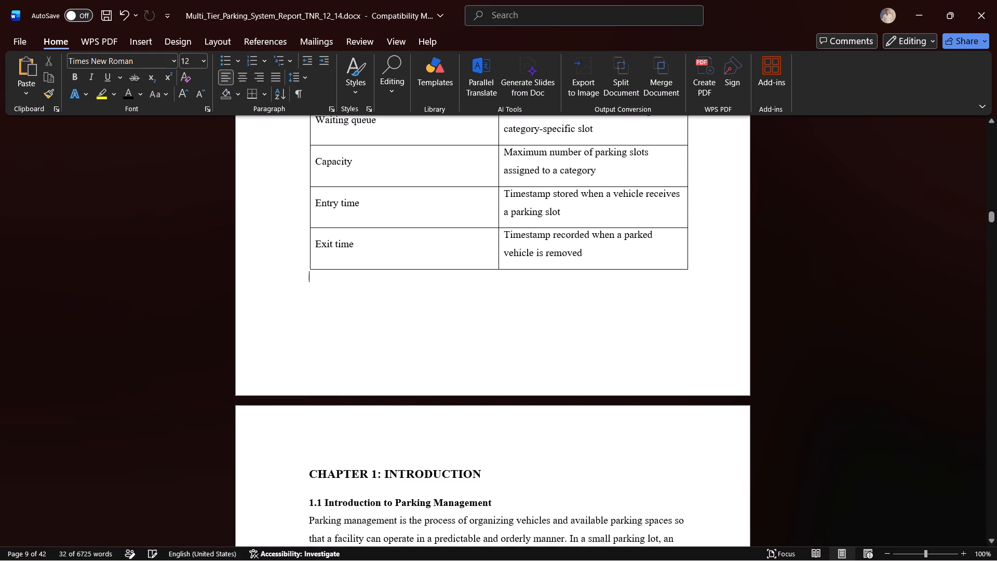
Look through Chapters 1 and 2 to examine the headings, body text, tables and page breaks.
{"action": "scroll", "coordinate": [448, 398], "scroll_direction": "down", "scroll_amount": 1}
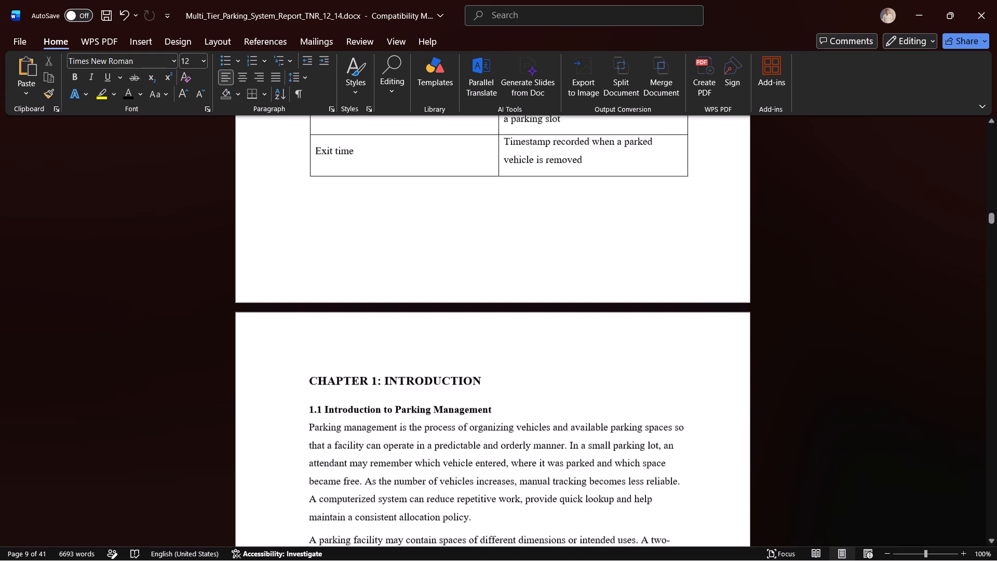
{"action": "scroll", "coordinate": [448, 398], "scroll_direction": "down", "scroll_amount": 1}
{"action": "left_click", "coordinate": [355, 304]}
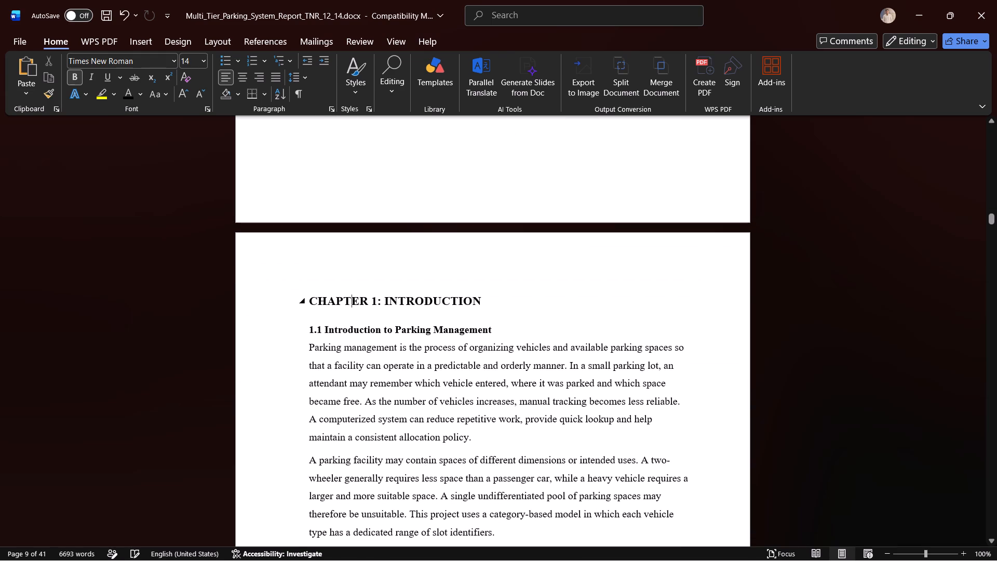
{"action": "scroll", "coordinate": [416, 359], "scroll_direction": "down", "scroll_amount": 1}
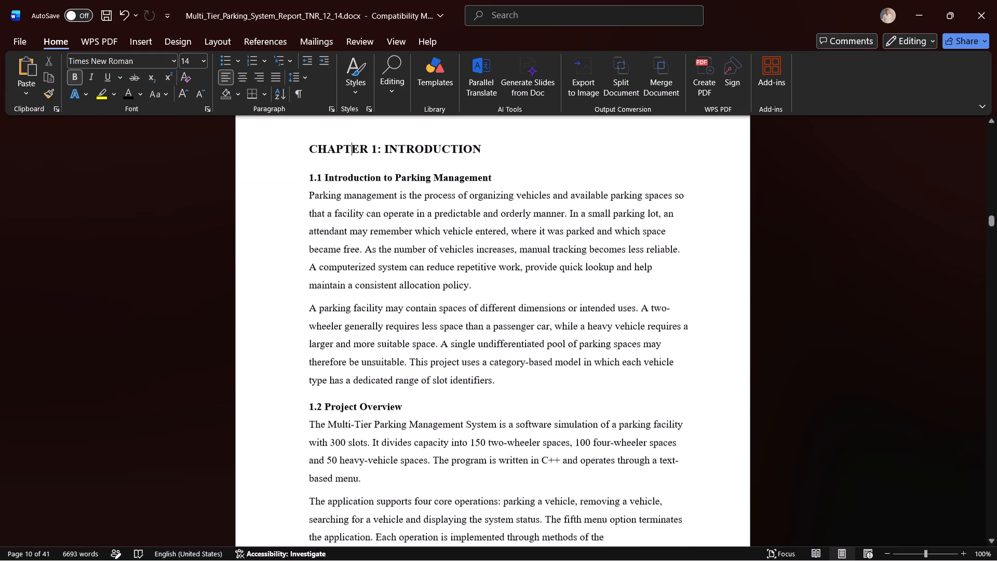
{"action": "scroll", "coordinate": [416, 359], "scroll_direction": "down", "scroll_amount": 2}
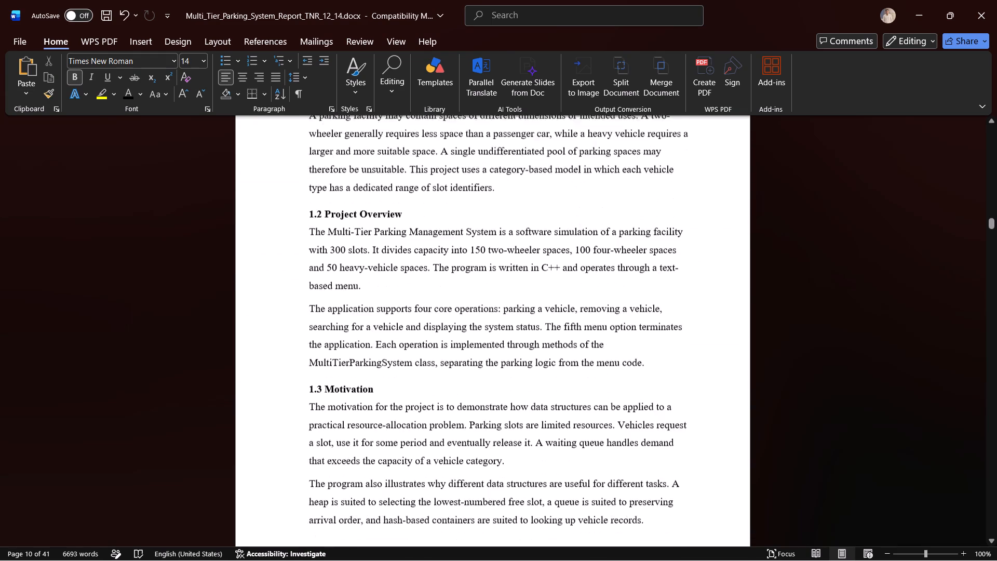
{"action": "scroll", "coordinate": [416, 359], "scroll_direction": "down", "scroll_amount": 5}
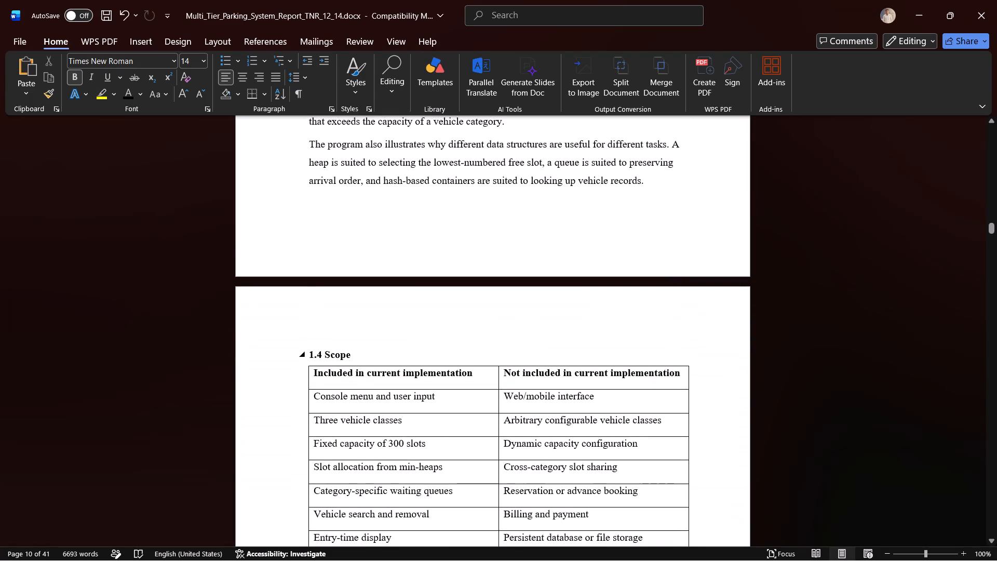
{"action": "scroll", "coordinate": [416, 359], "scroll_direction": "down", "scroll_amount": 2}
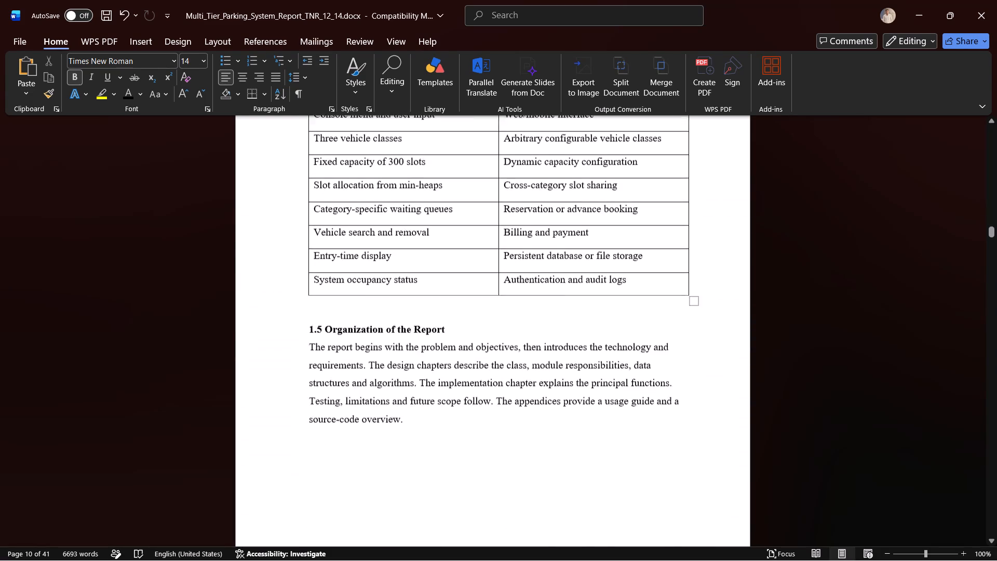
{"action": "scroll", "coordinate": [416, 359], "scroll_direction": "down", "scroll_amount": 4}
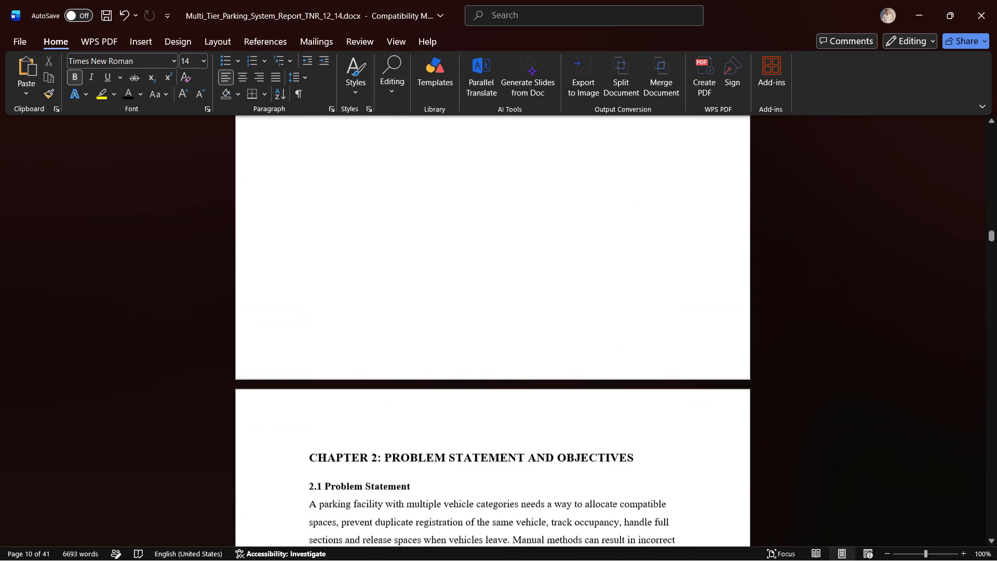
{"action": "scroll", "coordinate": [416, 359], "scroll_direction": "down", "scroll_amount": 2}
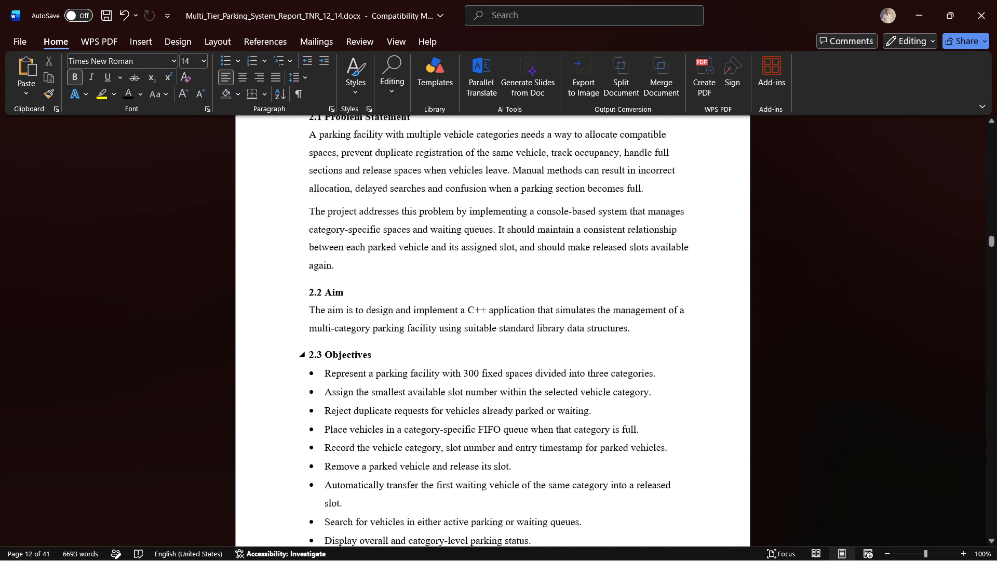
{"action": "scroll", "coordinate": [416, 359], "scroll_direction": "down", "scroll_amount": 4}
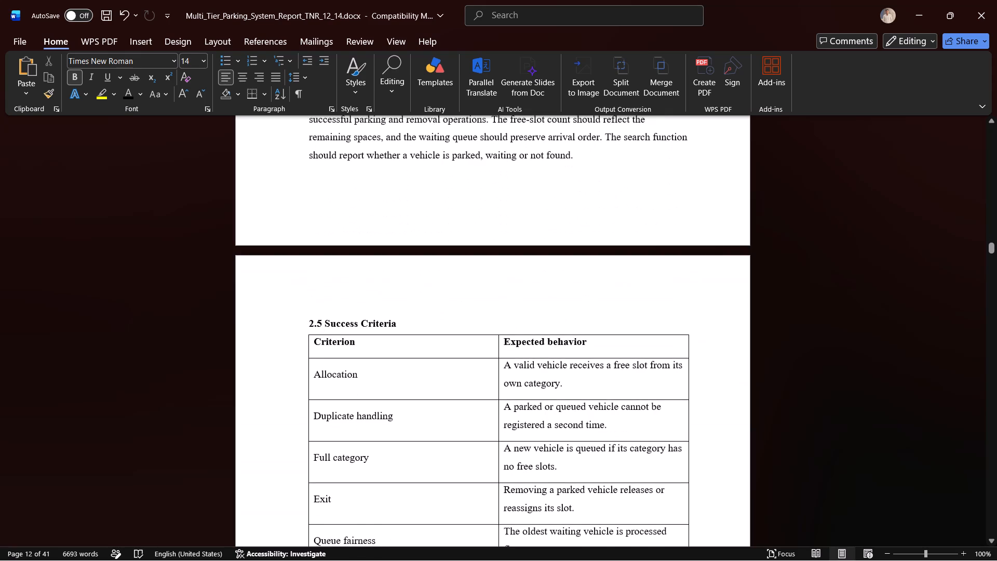
{"action": "scroll", "coordinate": [416, 359], "scroll_direction": "down", "scroll_amount": 3}
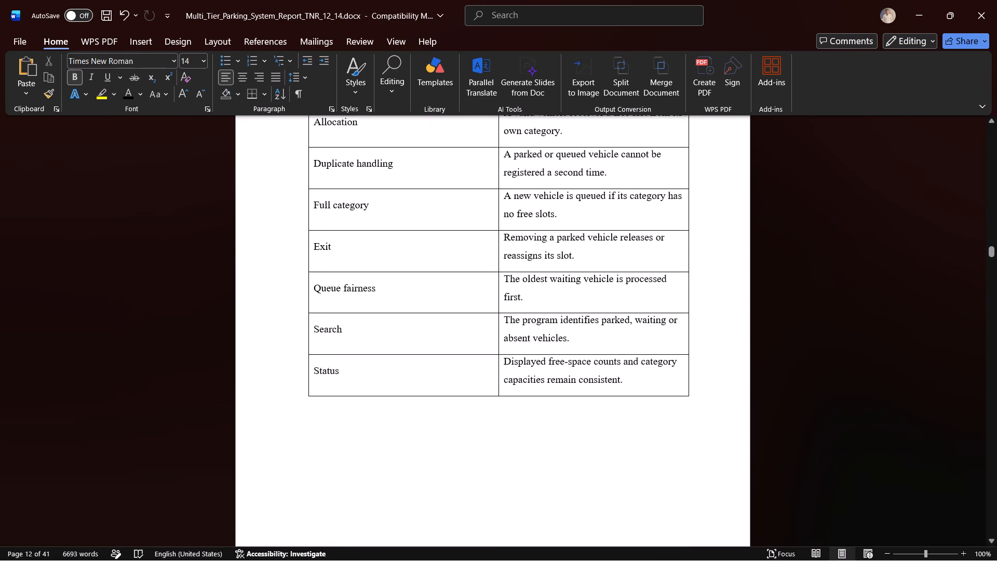
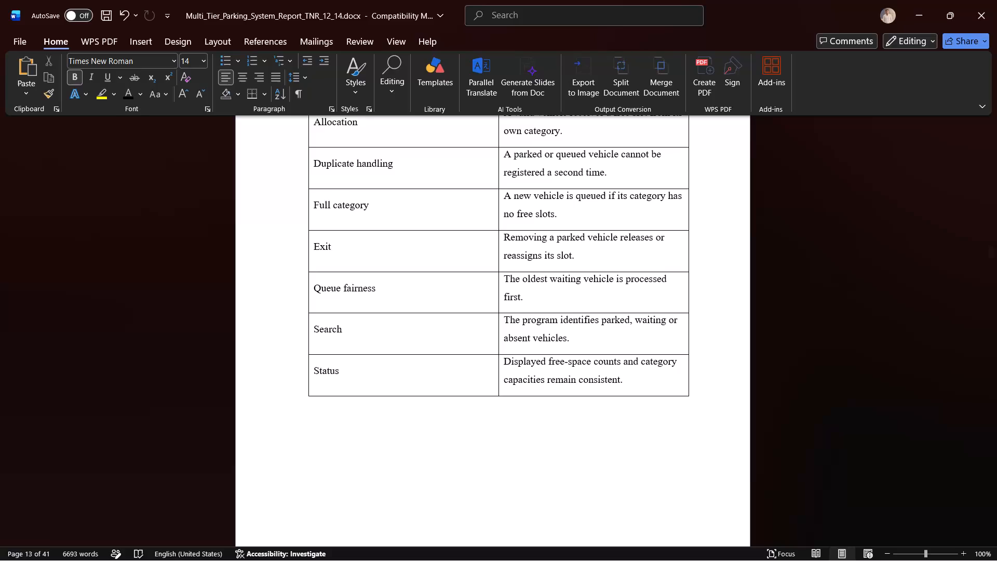
Look through Chapter 3 to examine its headings, body text and how the STL component table breaks across pages.
{"action": "scroll", "coordinate": [416, 359], "scroll_direction": "down", "scroll_amount": 2}
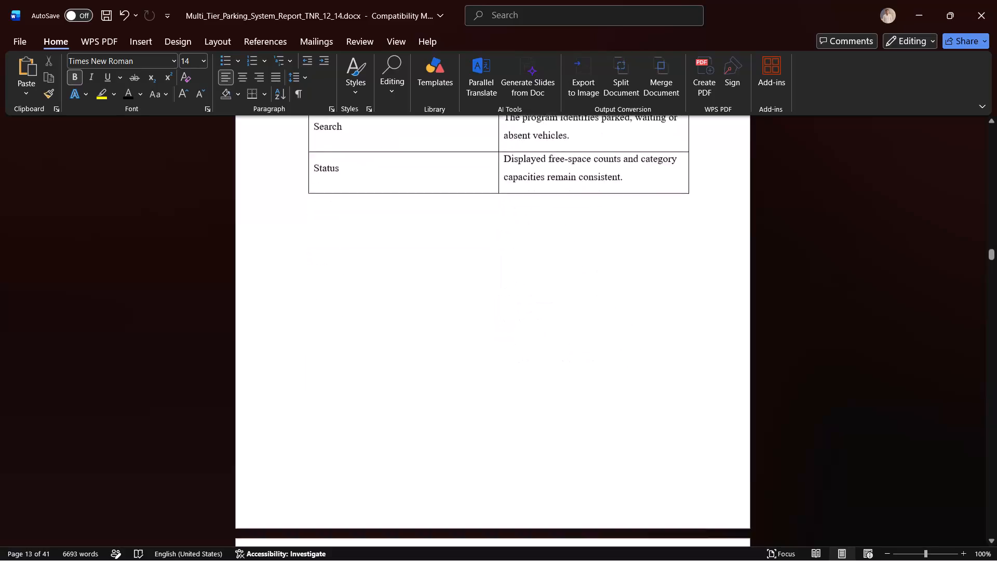
{"action": "scroll", "coordinate": [416, 359], "scroll_direction": "down", "scroll_amount": 4}
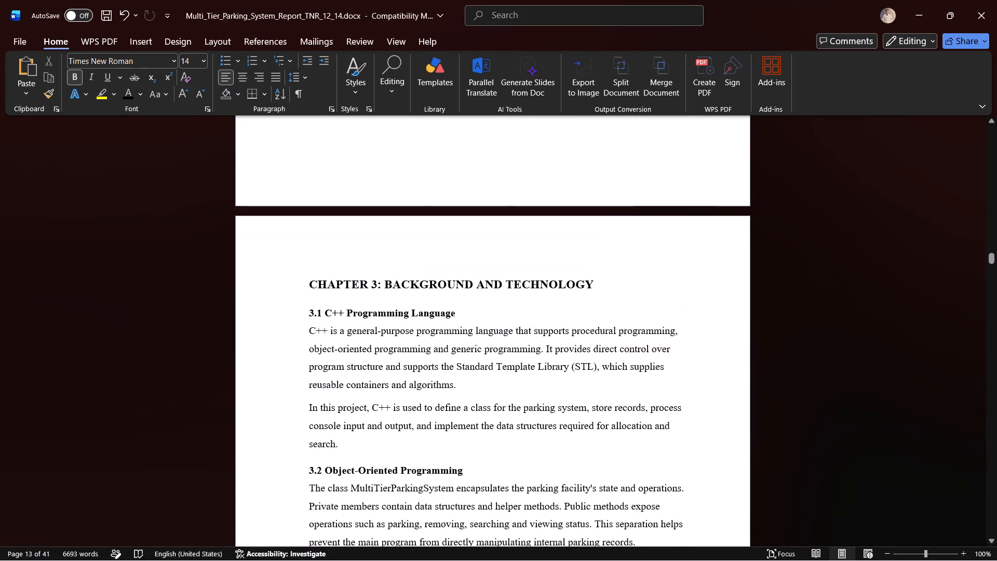
{"action": "scroll", "coordinate": [416, 359], "scroll_direction": "down", "scroll_amount": 5}
{"action": "scroll", "coordinate": [416, 359], "scroll_direction": "up", "scroll_amount": 1}
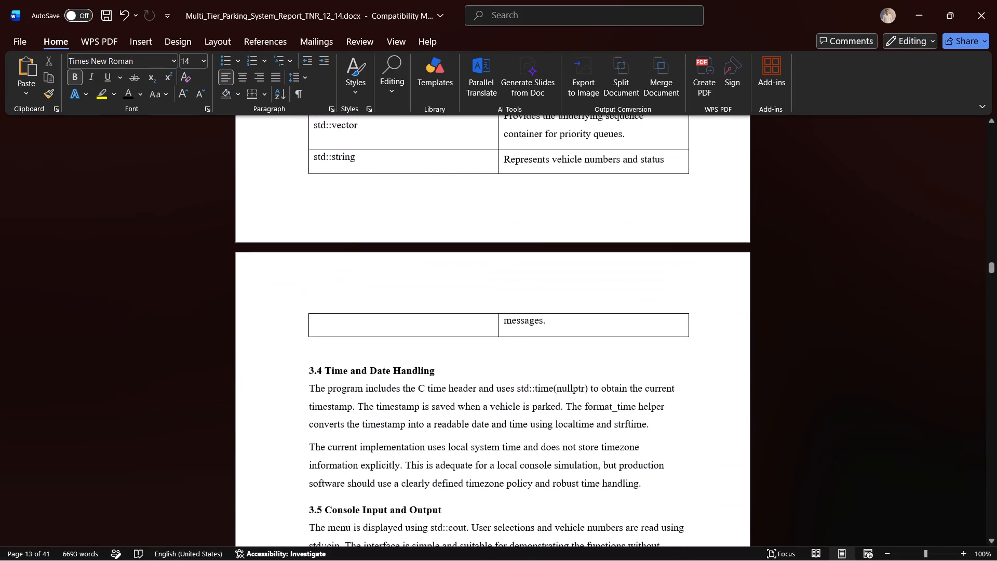
{"action": "scroll", "coordinate": [416, 359], "scroll_direction": "up", "scroll_amount": 1}
{"action": "scroll", "coordinate": [416, 359], "scroll_direction": "down", "scroll_amount": 1}
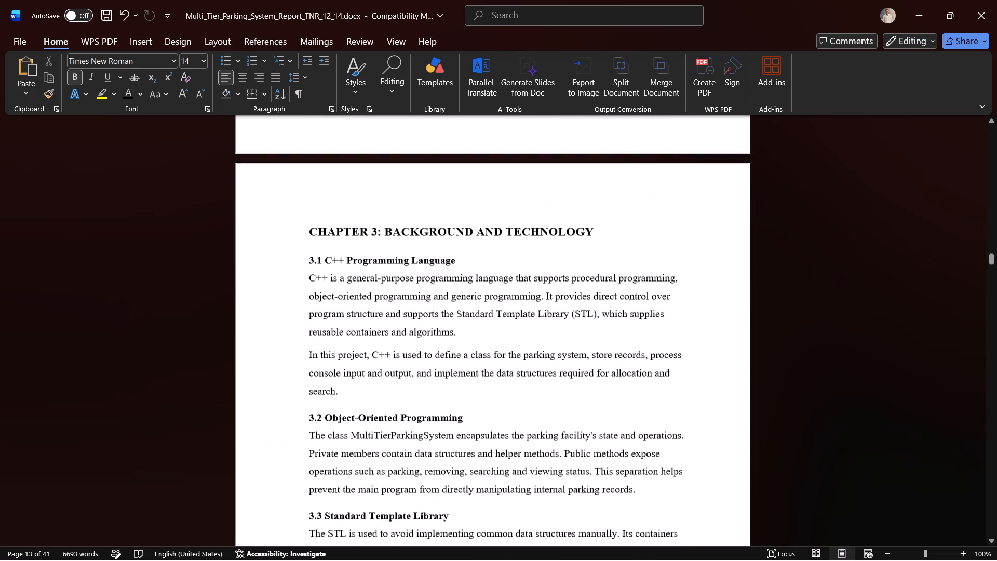
{"action": "scroll", "coordinate": [416, 359], "scroll_direction": "down", "scroll_amount": 2}
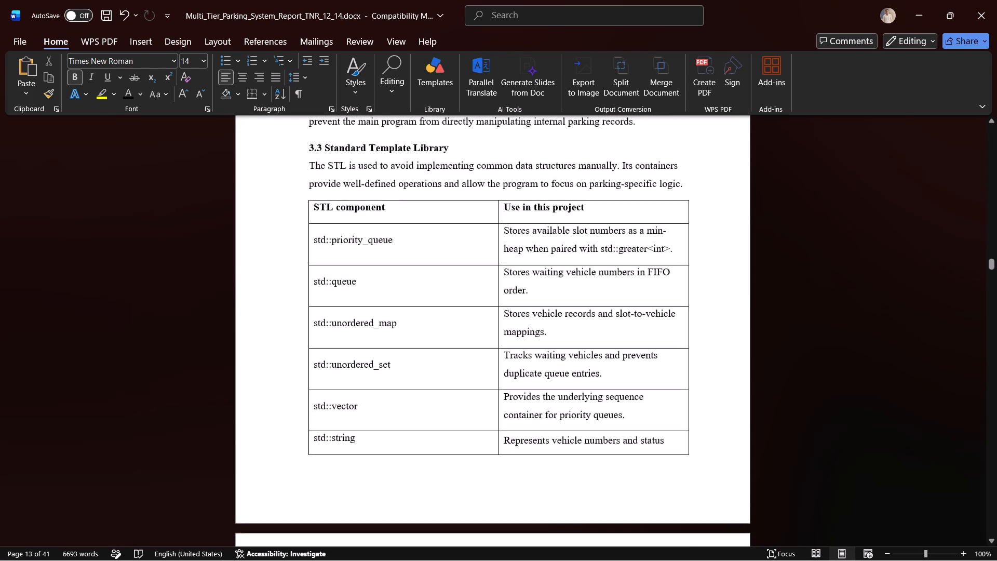
{"action": "scroll", "coordinate": [416, 359], "scroll_direction": "down", "scroll_amount": 1}
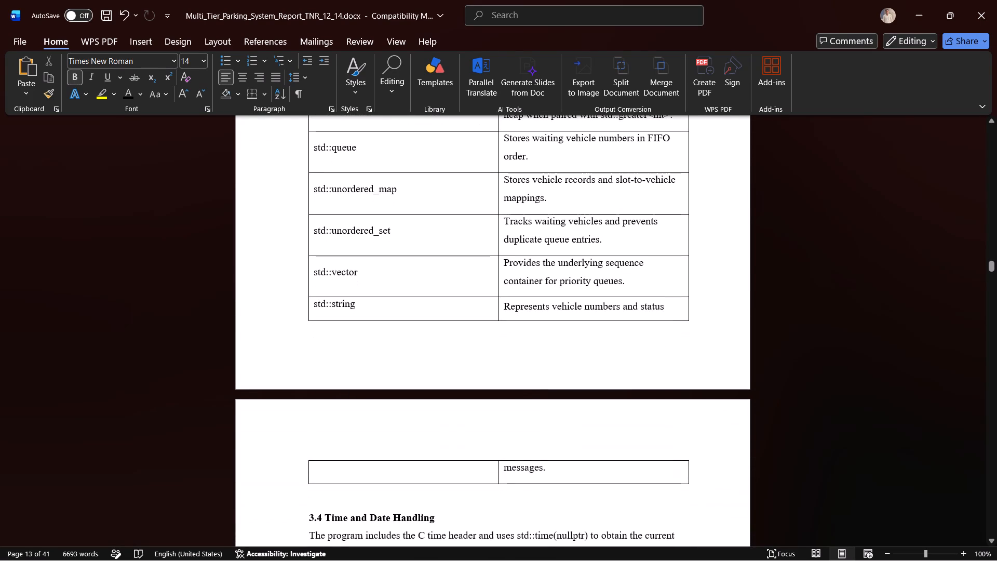
{"action": "scroll", "coordinate": [416, 359], "scroll_direction": "down", "scroll_amount": 1}
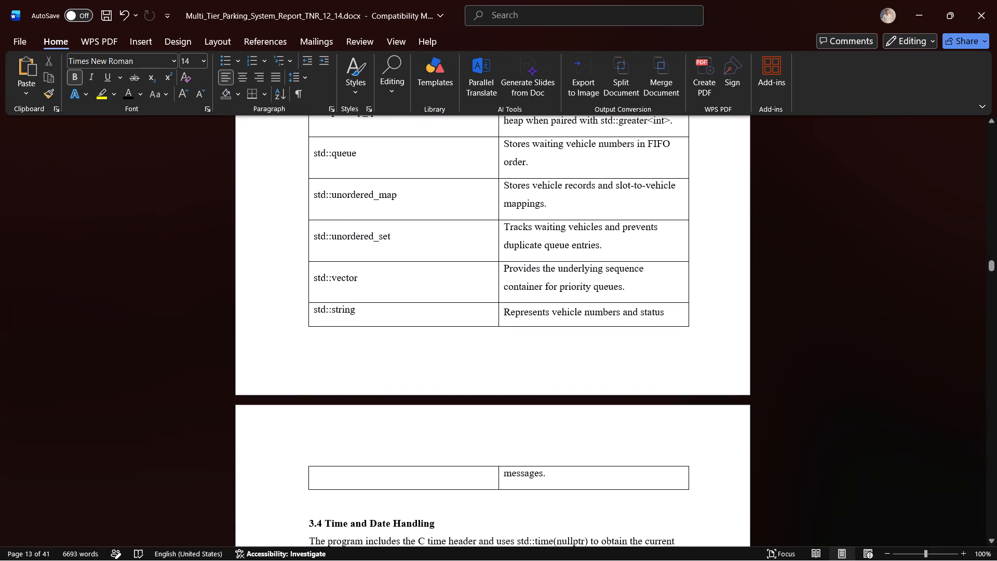
Delete the word "messages." that spills from the std::string row of the STL component table onto page 15.
{"action": "left_click", "coordinate": [309, 471]}
{"action": "left_click", "coordinate": [687, 489]}
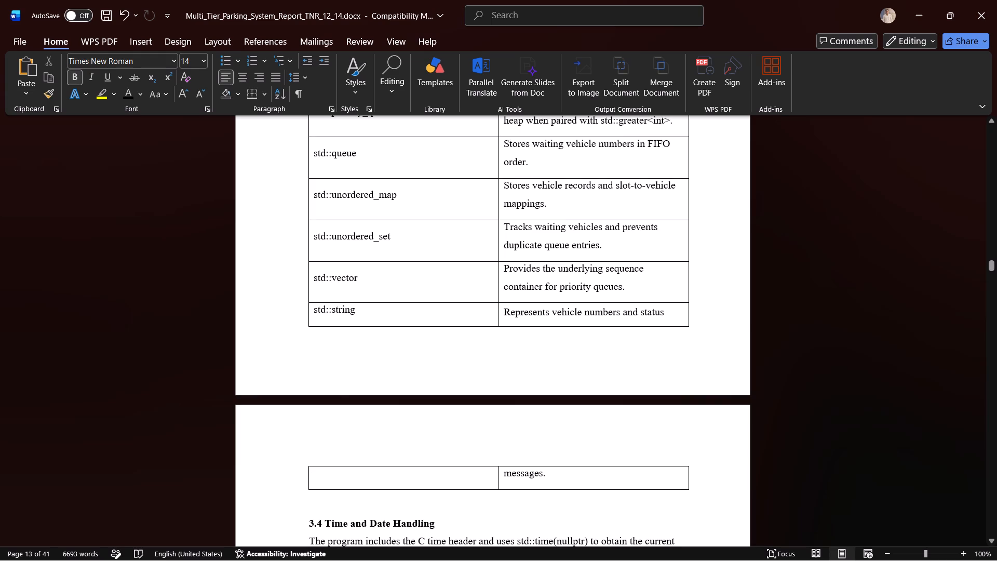
{"action": "left_click", "coordinate": [689, 489]}
{"action": "left_click", "coordinate": [683, 490]}
{"action": "left_click_drag", "start_coordinate": [307, 468], "coordinate": [655, 488]}
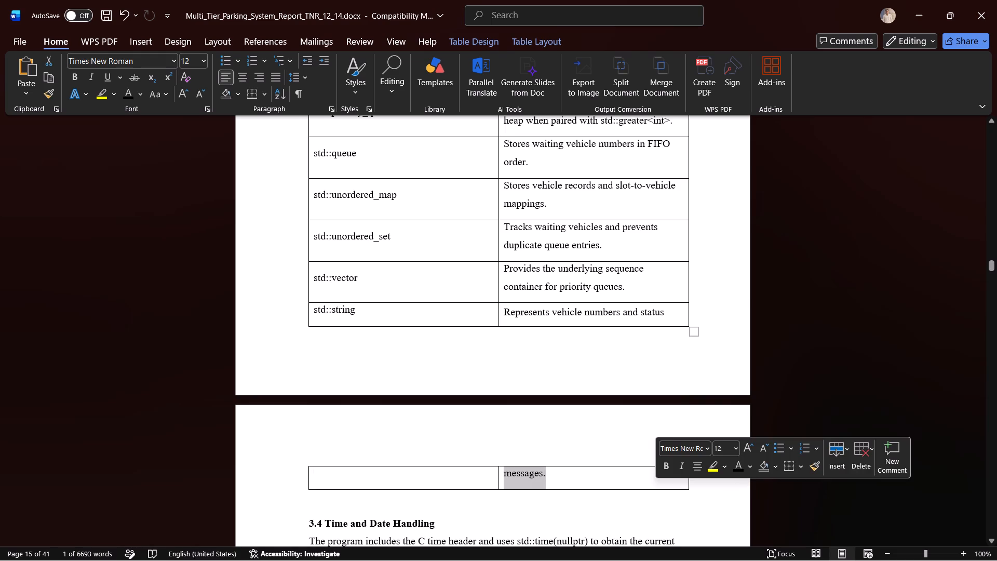
{"action": "key", "text": "Delete"}
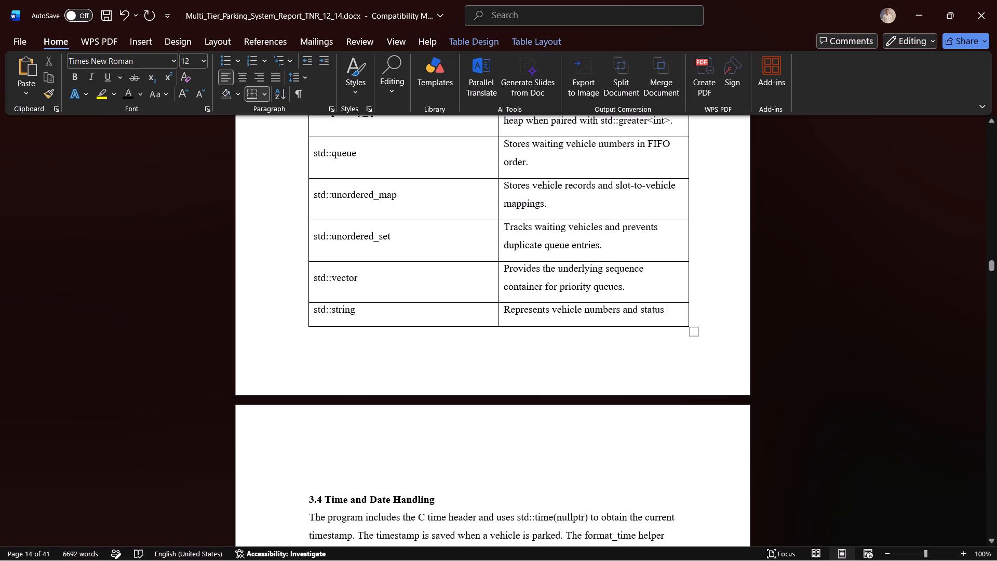
Look through the rest of Chapter 3 and into Chapter 4 to examine how the 4.3 Functional Requirements table breaks across pages.
{"action": "scroll", "coordinate": [598, 461], "scroll_direction": "down", "scroll_amount": 5}
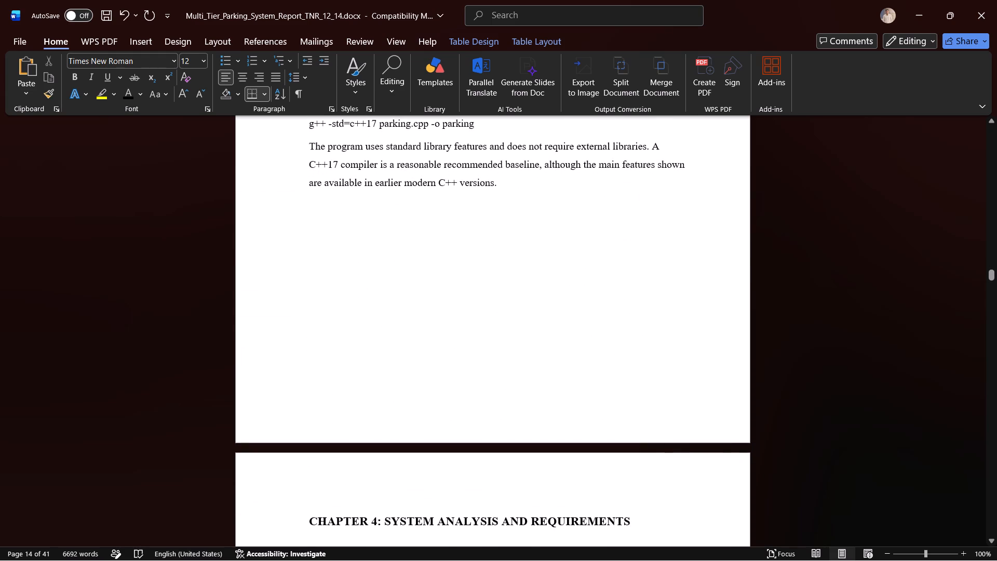
{"action": "scroll", "coordinate": [598, 461], "scroll_direction": "down", "scroll_amount": 1}
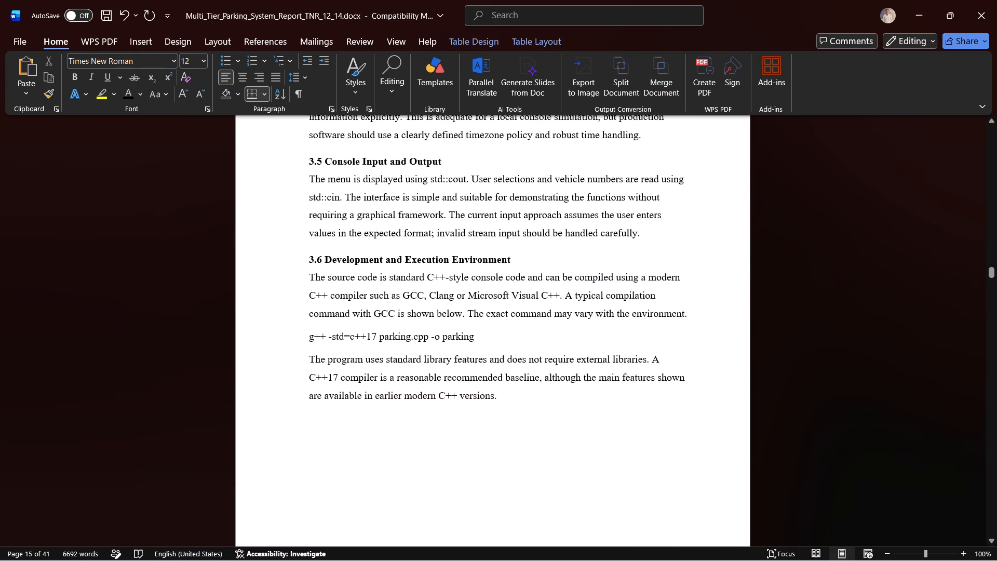
{"action": "scroll", "coordinate": [598, 461], "scroll_direction": "down", "scroll_amount": 1}
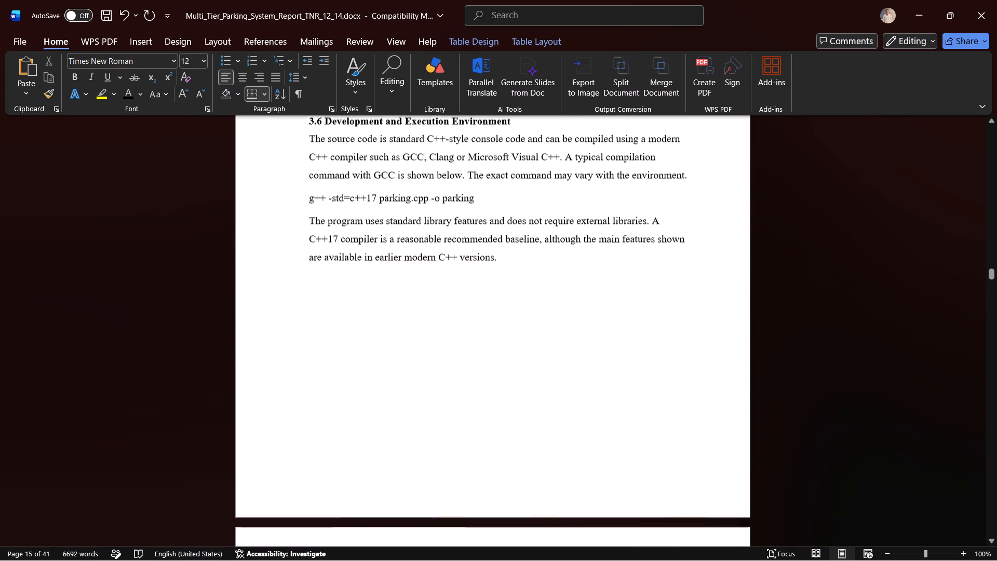
{"action": "scroll", "coordinate": [598, 461], "scroll_direction": "down", "scroll_amount": 5}
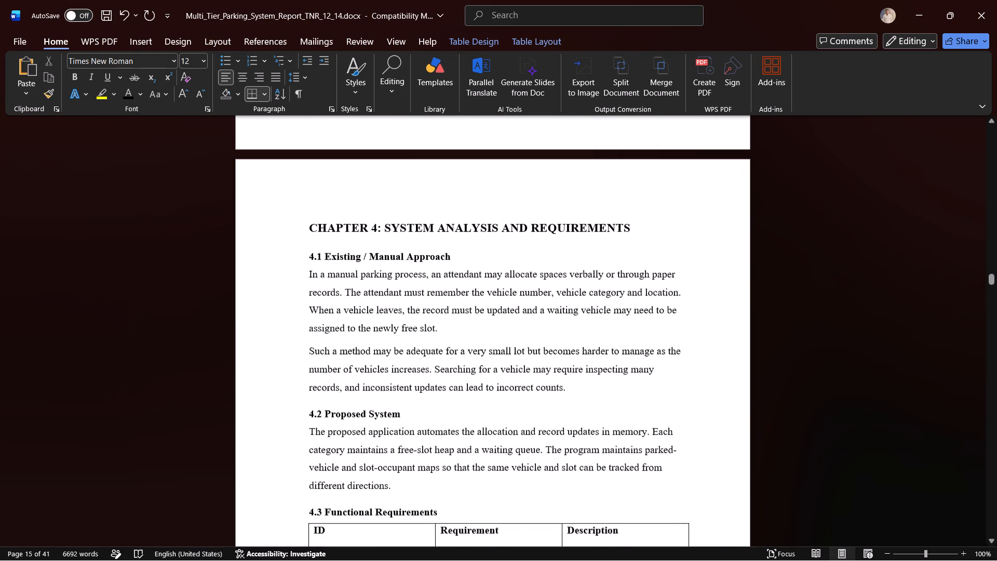
{"action": "scroll", "coordinate": [598, 461], "scroll_direction": "down", "scroll_amount": 3}
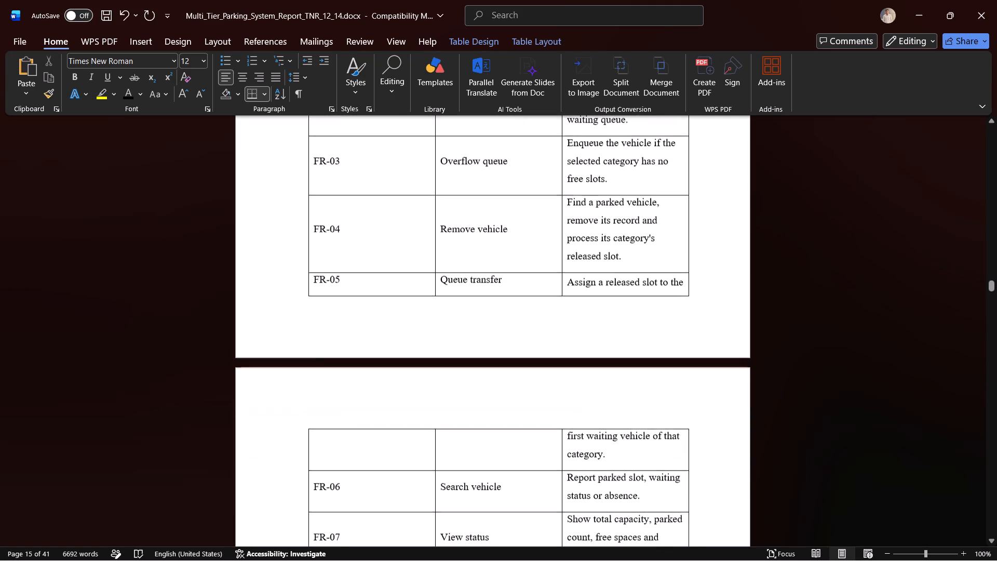
{"action": "scroll", "coordinate": [598, 461], "scroll_direction": "down", "scroll_amount": 1}
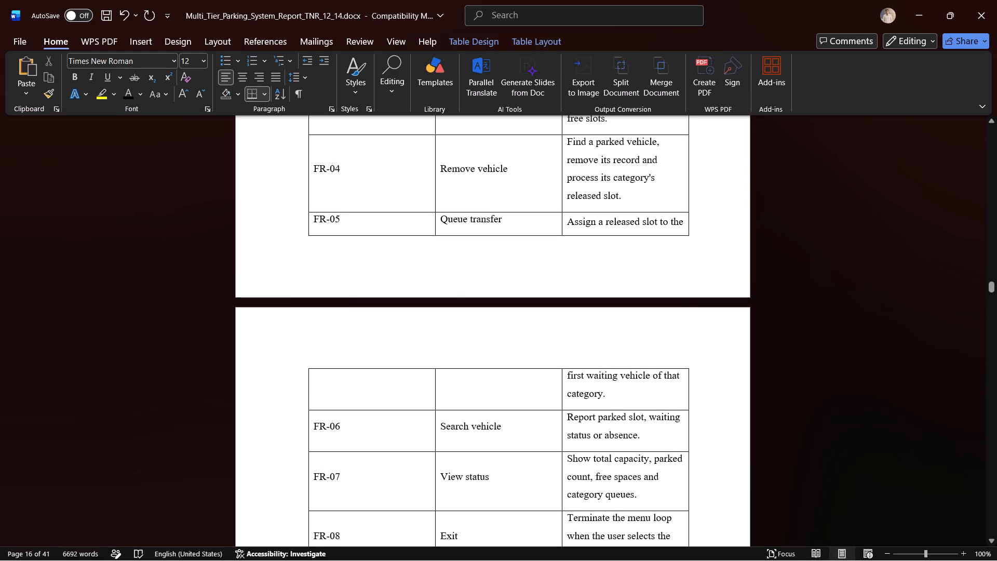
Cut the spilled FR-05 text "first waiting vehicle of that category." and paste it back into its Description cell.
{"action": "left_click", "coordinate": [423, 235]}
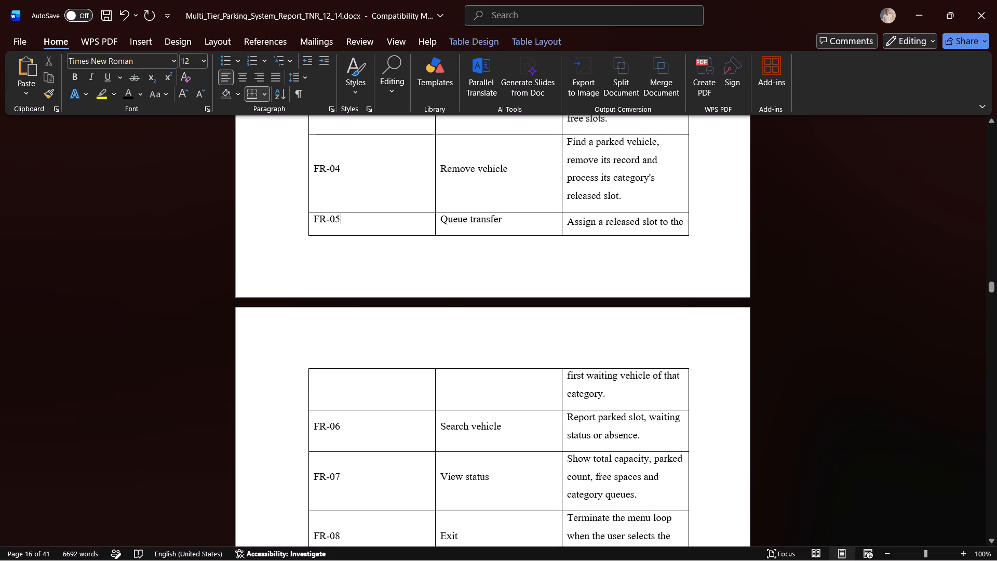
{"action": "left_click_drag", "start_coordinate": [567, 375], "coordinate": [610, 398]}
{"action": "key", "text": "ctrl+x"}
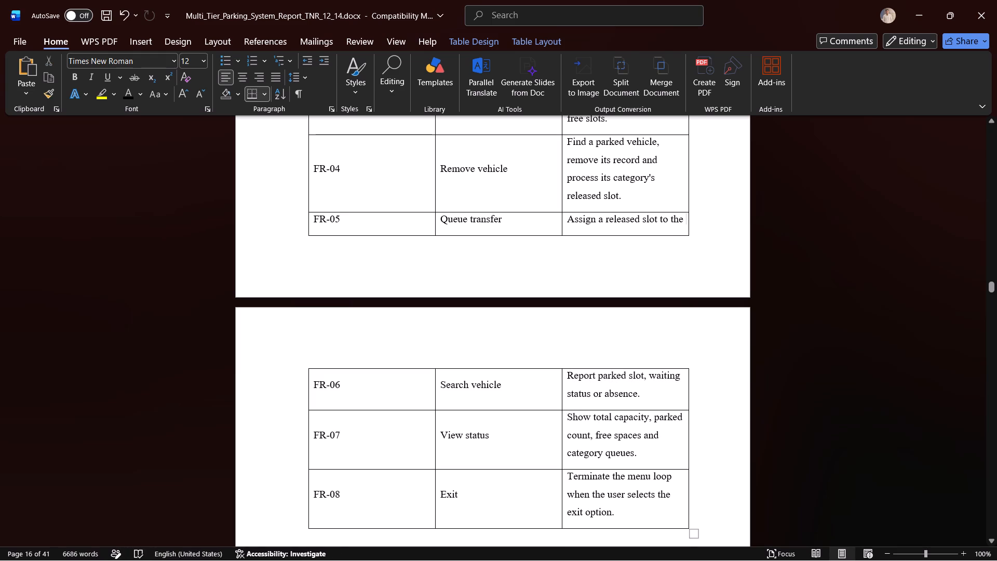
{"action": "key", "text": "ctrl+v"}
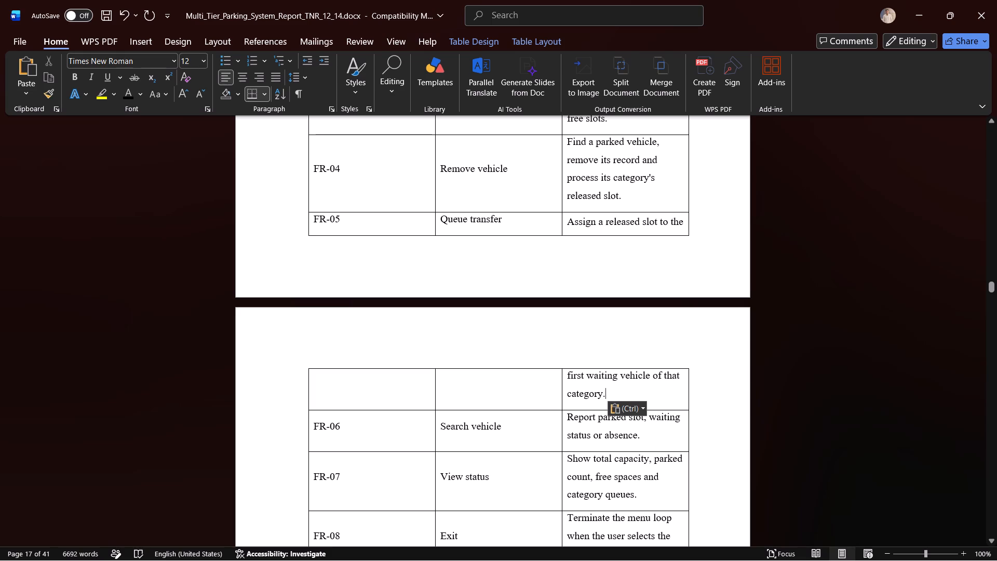
Narrow the ID column of the 4.3 Functional Requirements table to about half its width, close around the FR codes.
{"action": "scroll", "coordinate": [616, 338], "scroll_direction": "up", "scroll_amount": 1}
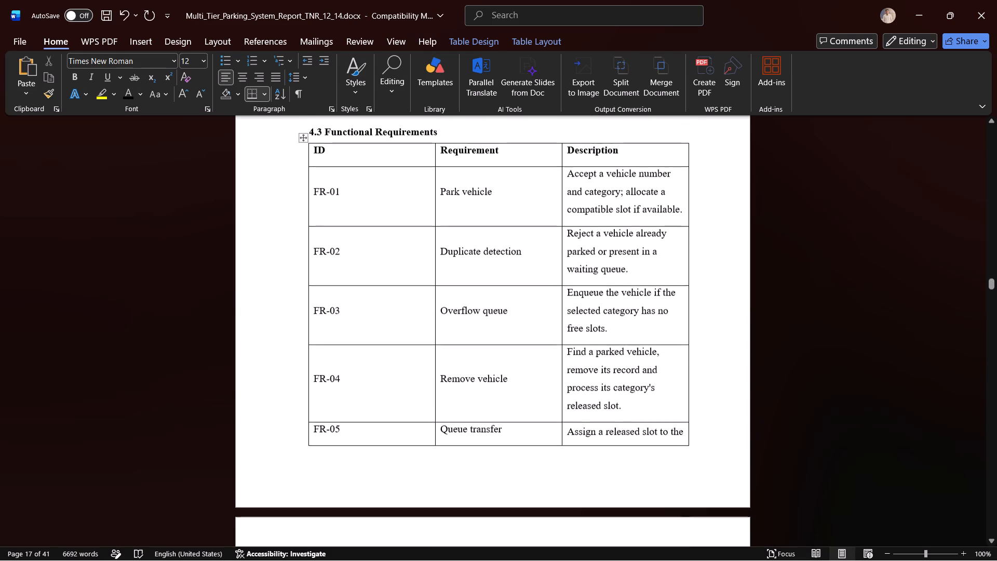
{"action": "scroll", "coordinate": [616, 338], "scroll_direction": "up", "scroll_amount": 1}
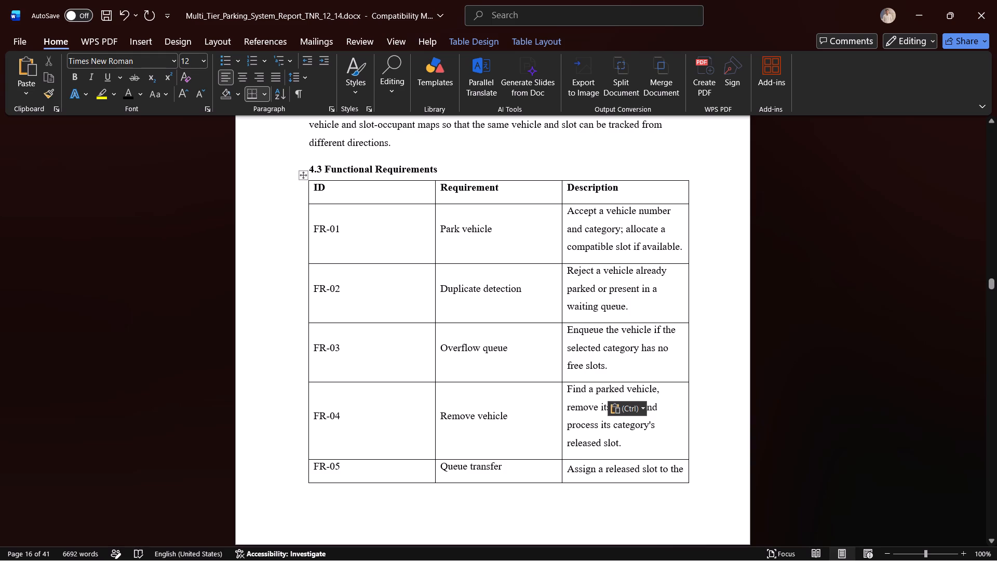
{"action": "left_click_drag", "start_coordinate": [434, 259], "coordinate": [388, 261]}
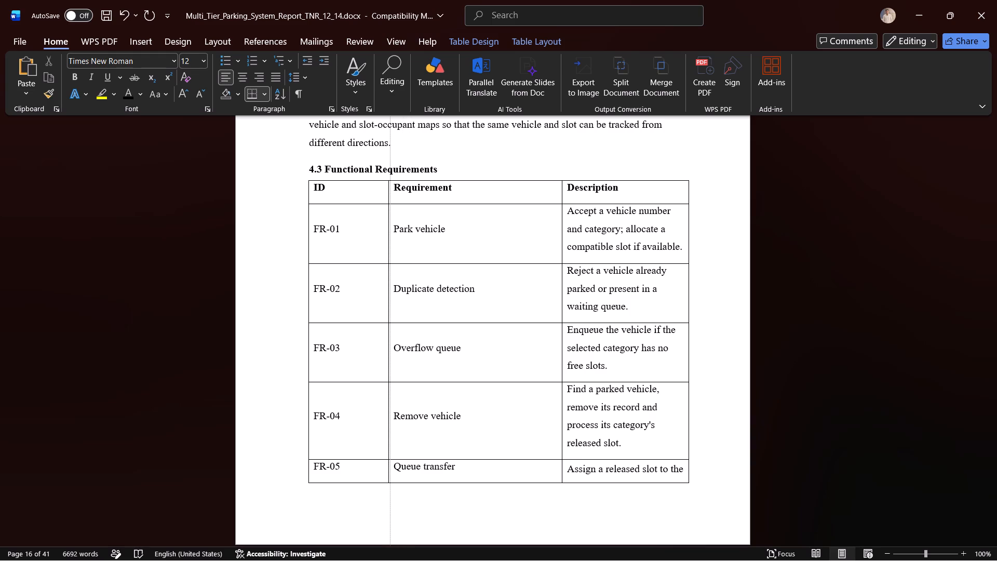
{"action": "left_click_drag", "start_coordinate": [388, 261], "coordinate": [385, 261]}
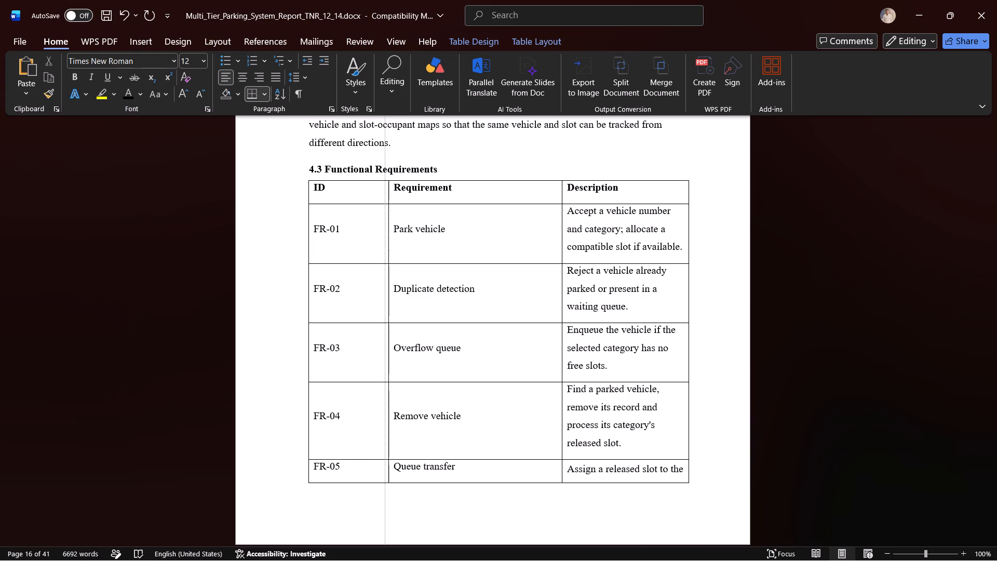
{"action": "left_click_drag", "start_coordinate": [385, 261], "coordinate": [369, 263]}
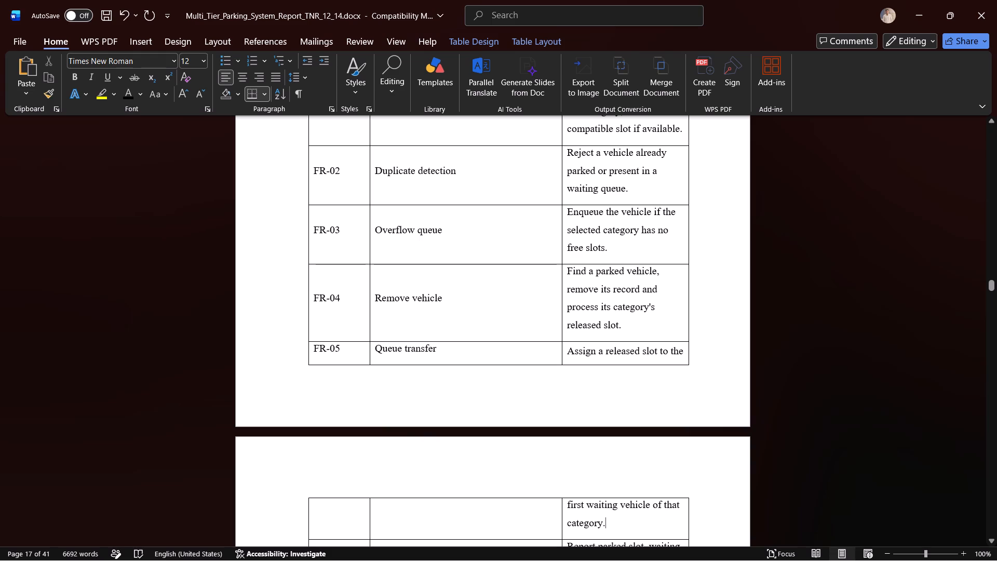
Widen the Description column of the 4.3 table at the Requirement column's expense until each description takes at most two lines.
{"action": "left_click_drag", "start_coordinate": [562, 184], "coordinate": [509, 189]}
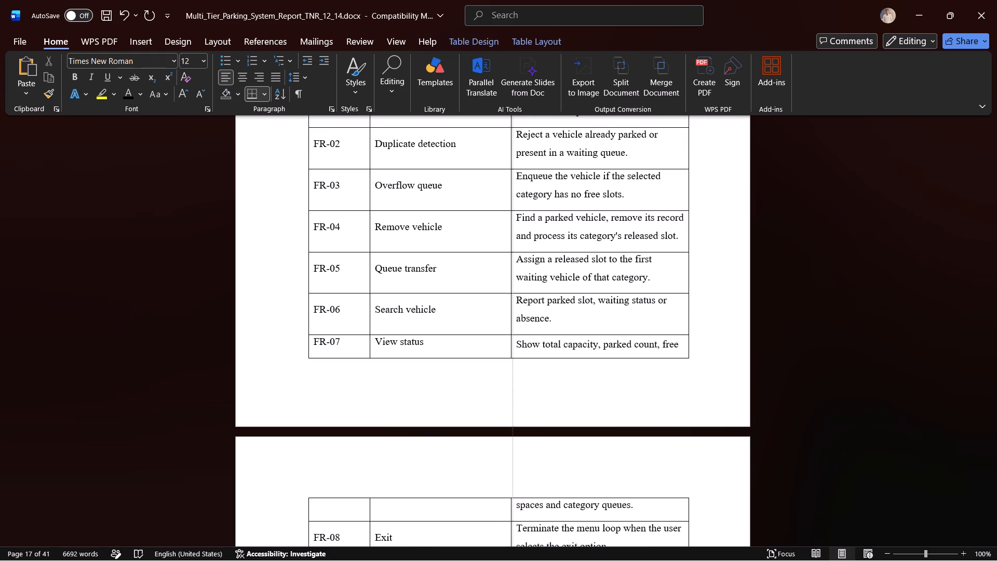
{"action": "left_click_drag", "start_coordinate": [509, 189], "coordinate": [506, 190]}
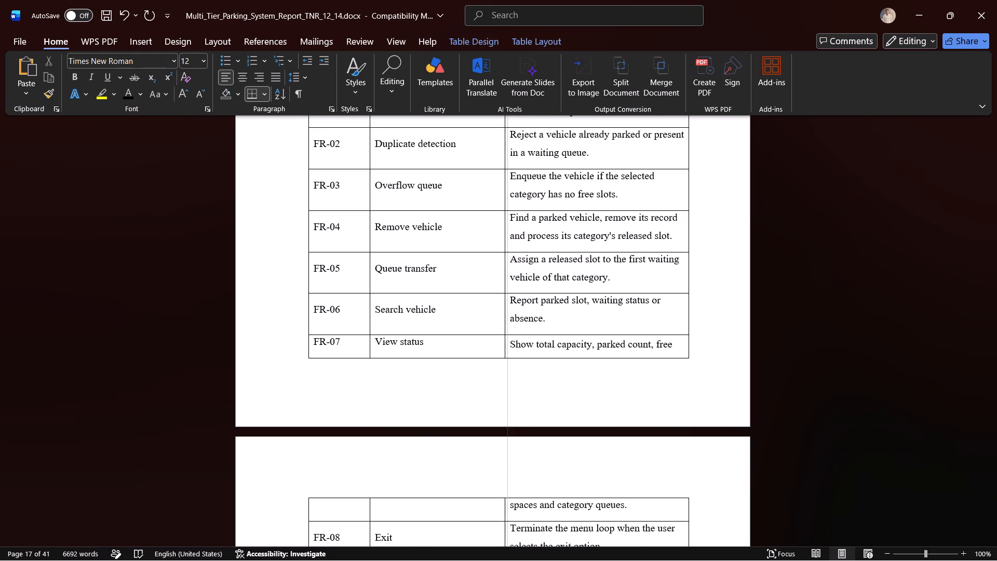
{"action": "left_click_drag", "start_coordinate": [506, 190], "coordinate": [498, 192]}
{"action": "left_click_drag", "start_coordinate": [498, 192], "coordinate": [493, 193]}
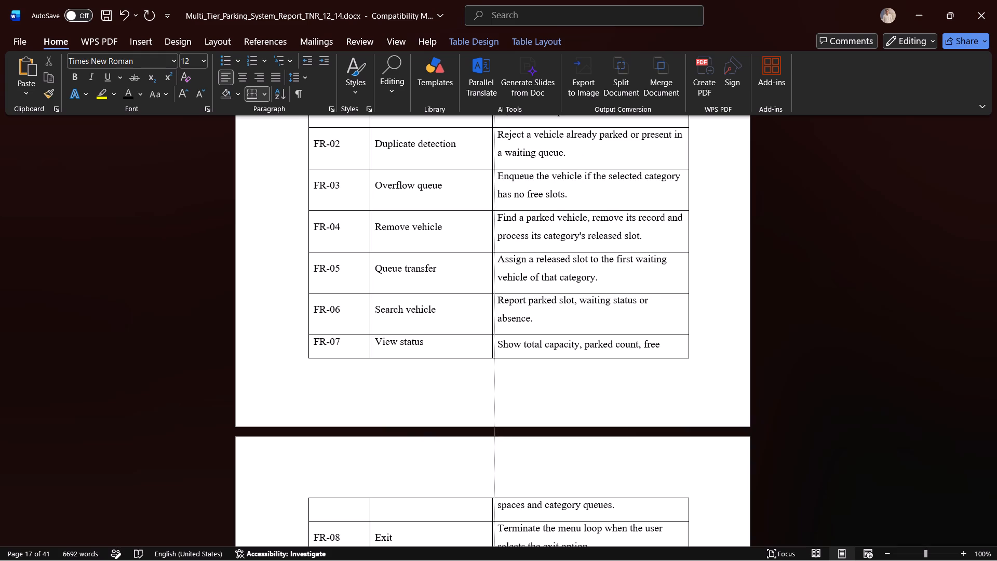
{"action": "left_click_drag", "start_coordinate": [493, 193], "coordinate": [486, 194]}
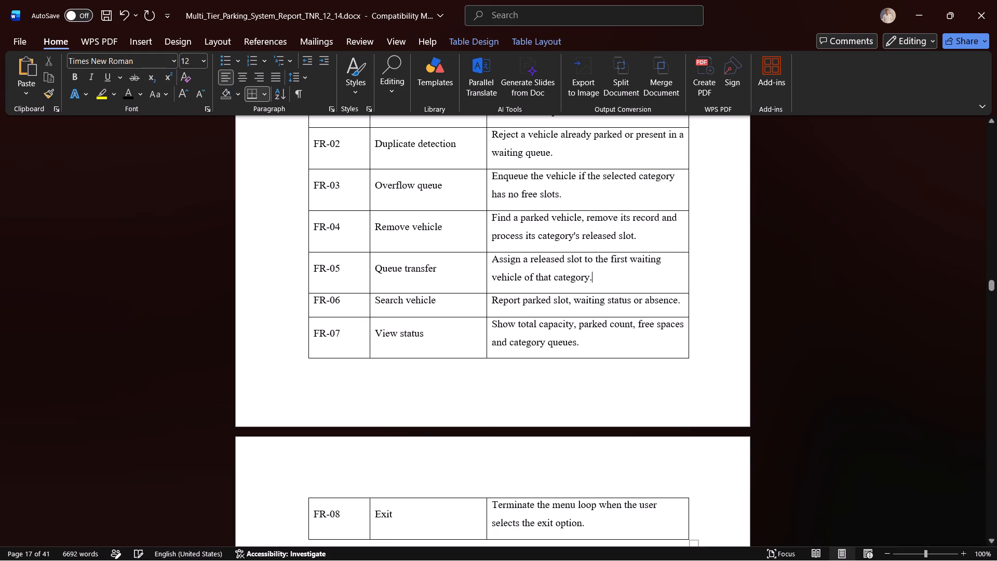
Review the resized 4.3 table across its page break and examine the 4.4 Non-Functional Requirements table.
{"action": "scroll", "coordinate": [487, 399], "scroll_direction": "up", "scroll_amount": 2}
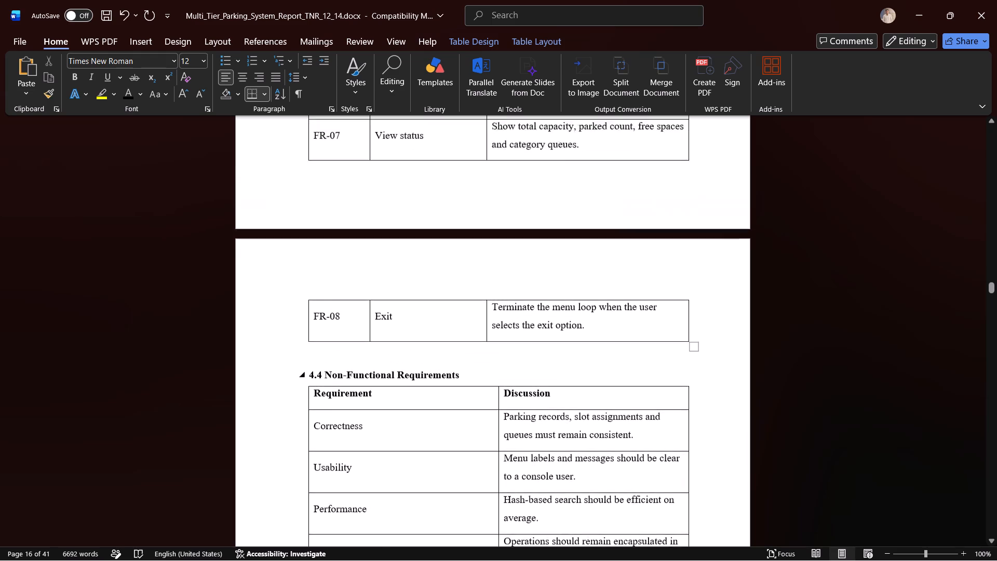
{"action": "scroll", "coordinate": [487, 399], "scroll_direction": "up", "scroll_amount": 1}
{"action": "scroll", "coordinate": [487, 399], "scroll_direction": "down", "scroll_amount": 2}
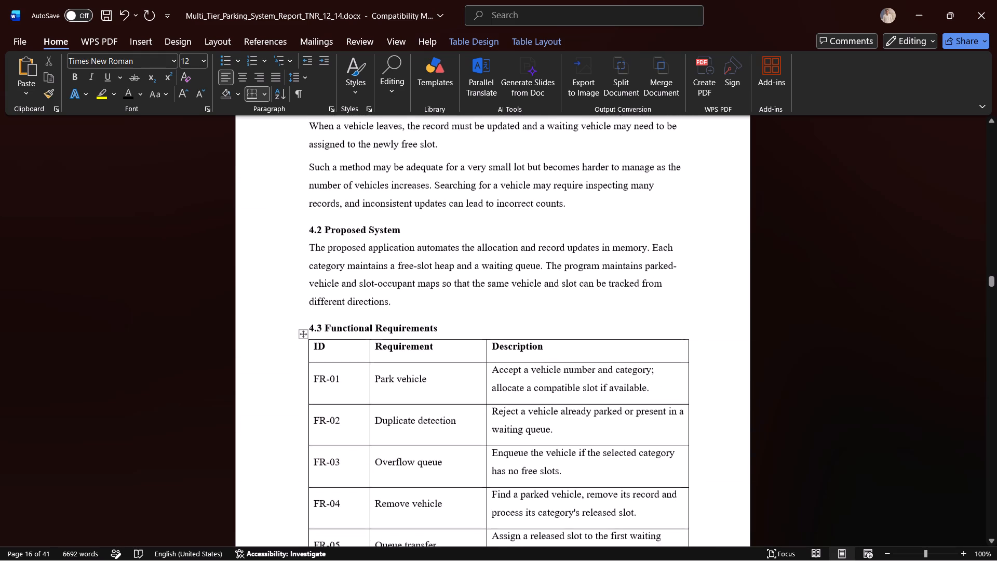
{"action": "scroll", "coordinate": [487, 399], "scroll_direction": "down", "scroll_amount": 1}
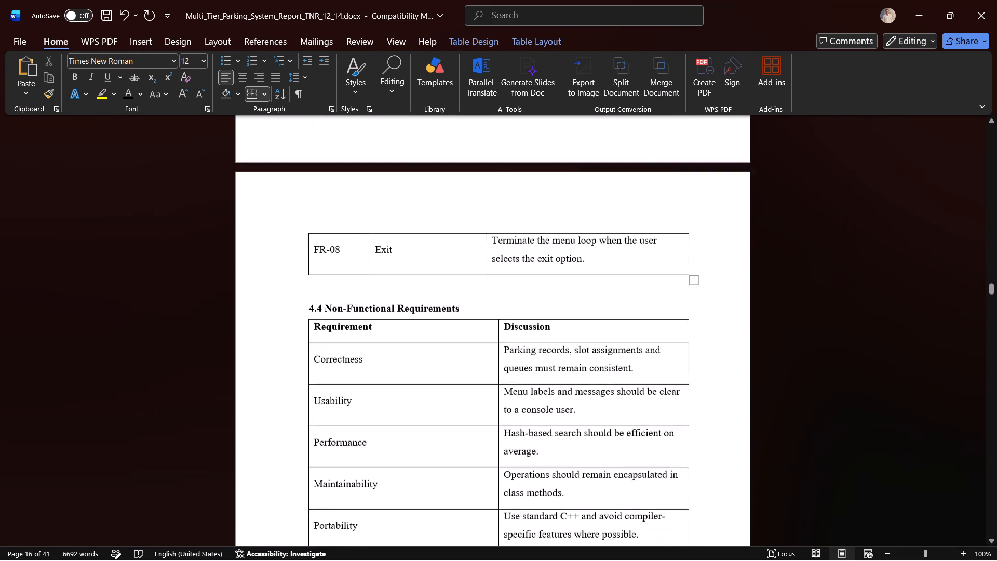
{"action": "scroll", "coordinate": [487, 399], "scroll_direction": "down", "scroll_amount": 3}
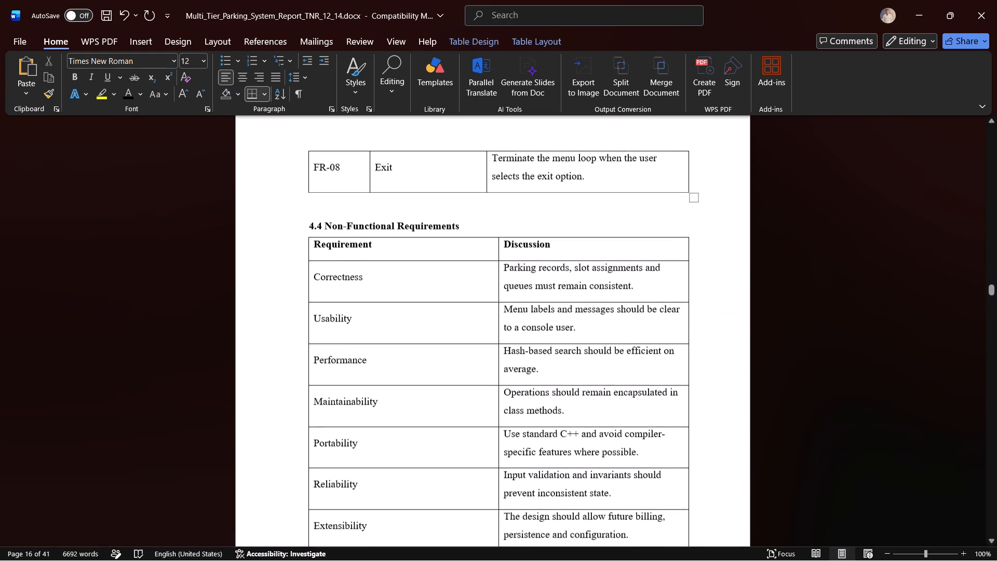
Examine the rest of Chapter 4, from the 4.4 and 4.5 tables to Figure 4.1 and section 4.6, for layout problems.
{"action": "scroll", "coordinate": [487, 399], "scroll_direction": "down", "scroll_amount": 4}
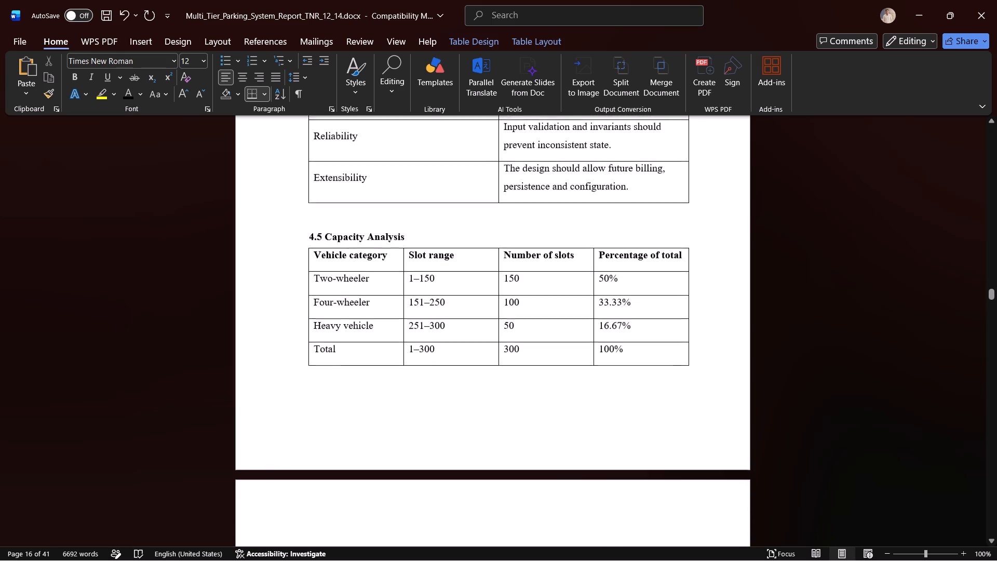
{"action": "scroll", "coordinate": [487, 399], "scroll_direction": "down", "scroll_amount": 3}
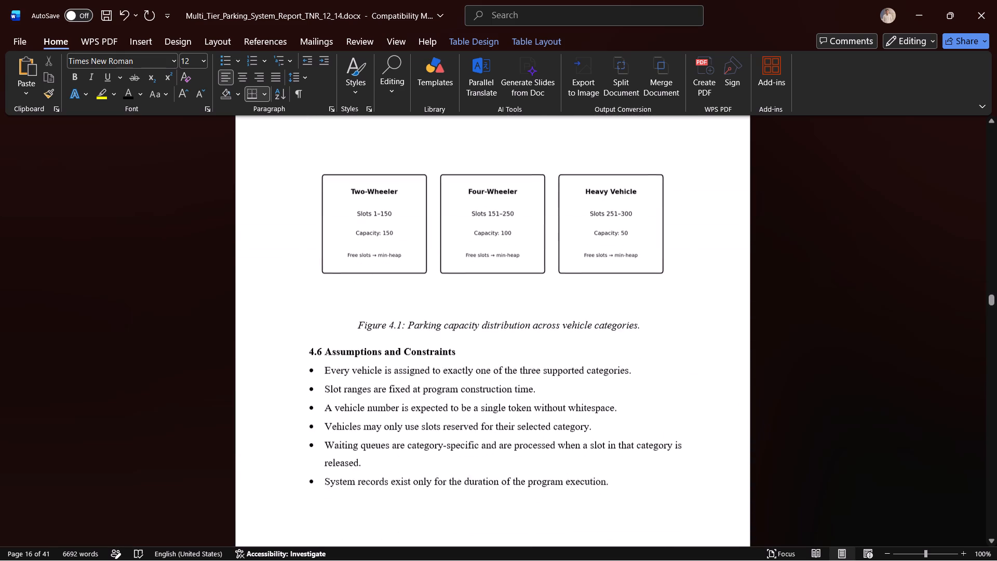
{"action": "scroll", "coordinate": [487, 399], "scroll_direction": "down", "scroll_amount": 5}
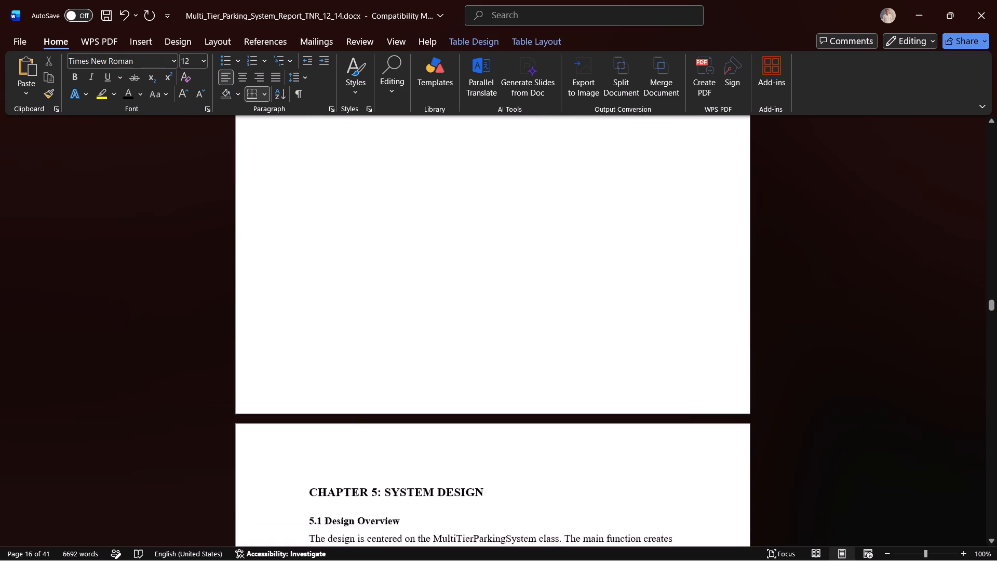
Examine Chapter 5: System Design for layout problems, including its figures, class element table and page breaks.
{"action": "scroll", "coordinate": [487, 399], "scroll_direction": "down", "scroll_amount": 3}
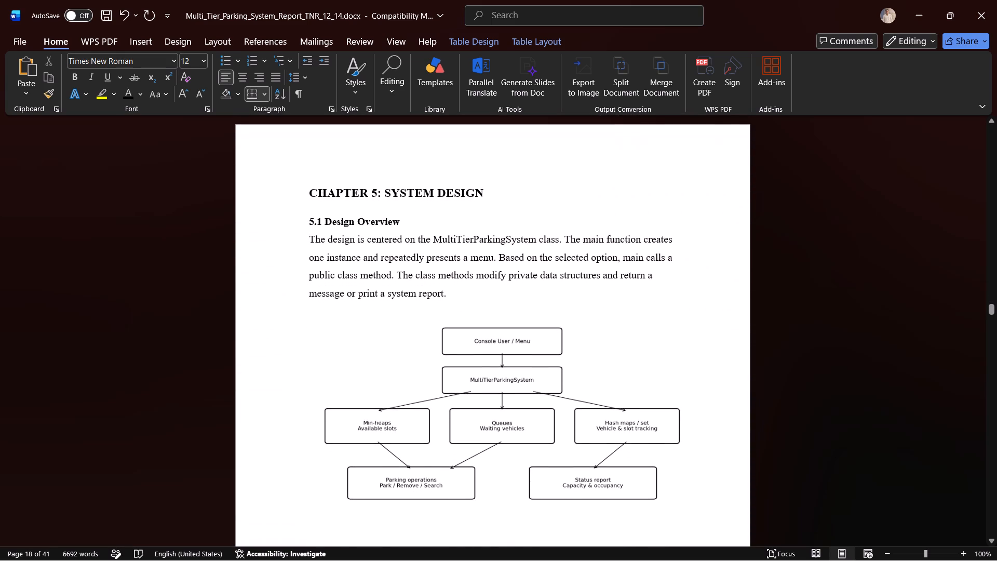
{"action": "scroll", "coordinate": [487, 399], "scroll_direction": "down", "scroll_amount": 5}
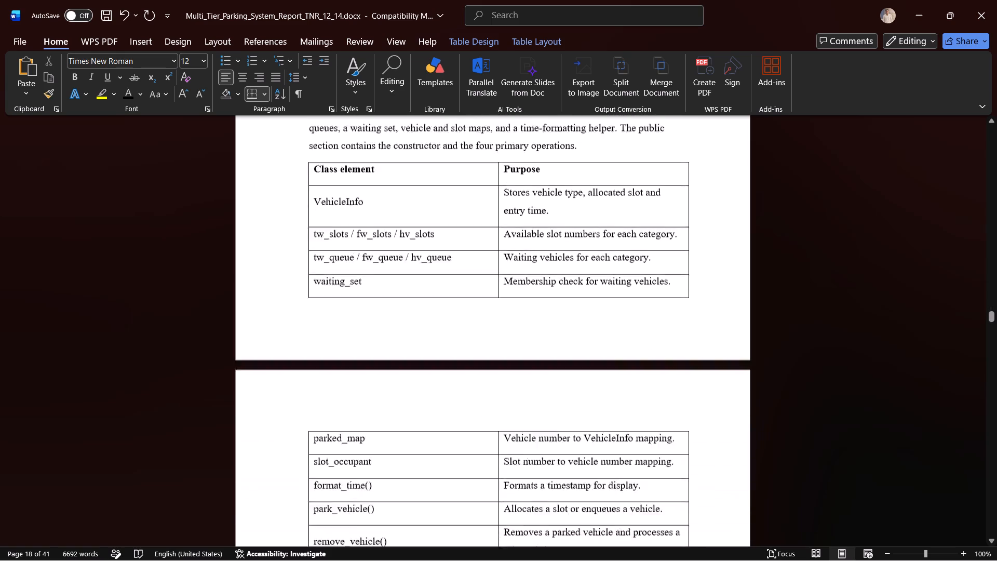
{"action": "scroll", "coordinate": [487, 399], "scroll_direction": "down", "scroll_amount": 5}
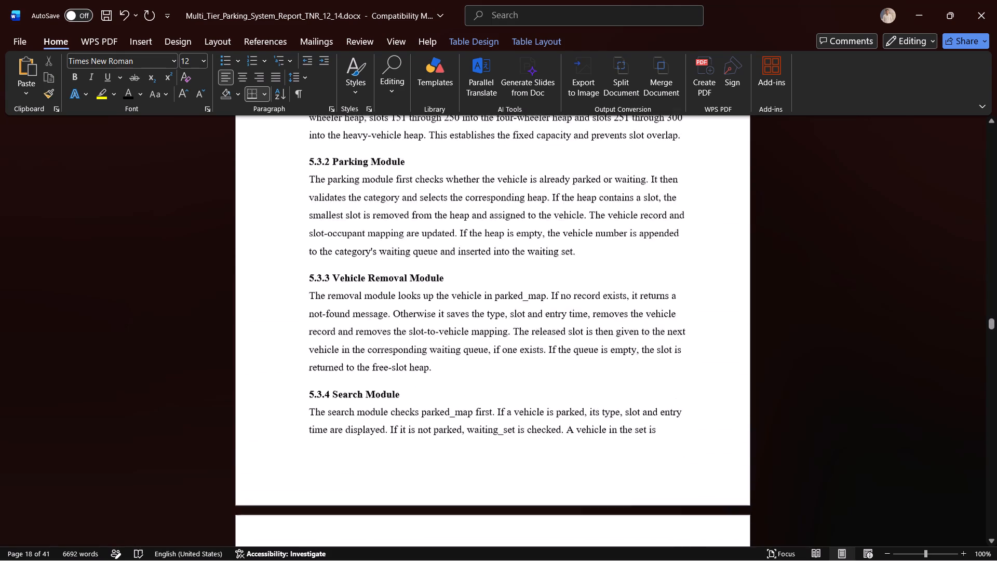
{"action": "scroll", "coordinate": [487, 399], "scroll_direction": "down", "scroll_amount": 6}
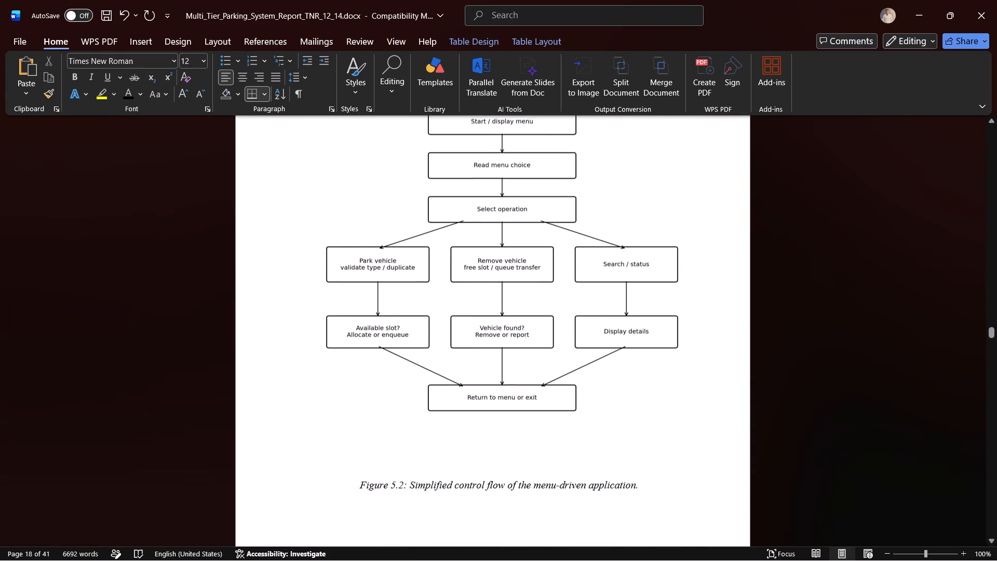
{"action": "scroll", "coordinate": [487, 399], "scroll_direction": "down", "scroll_amount": 5}
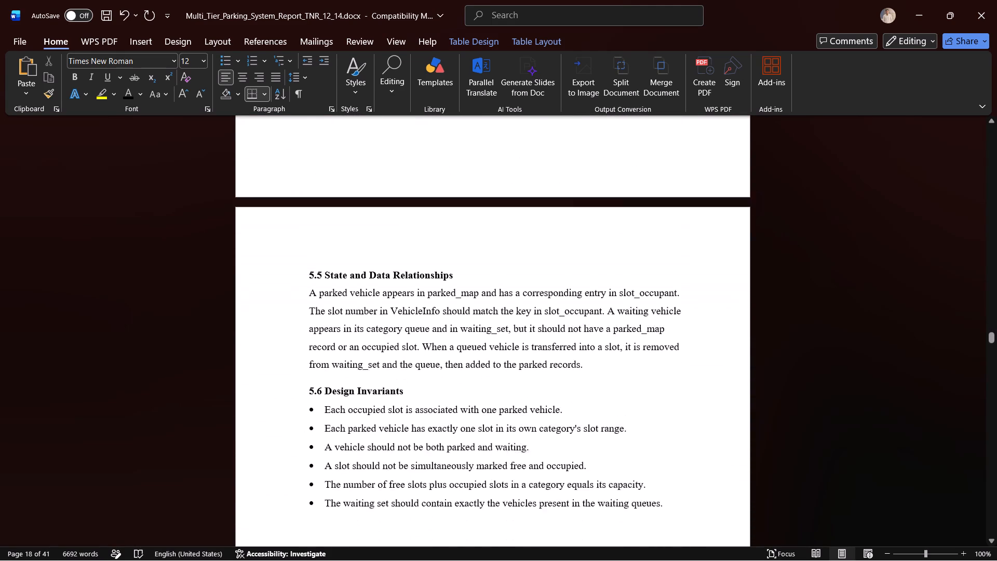
Examine Chapter 6 for split content, including the 6.5 Operation Complexity table and the numbered algorithm lists.
{"action": "scroll", "coordinate": [487, 399], "scroll_direction": "down", "scroll_amount": 5}
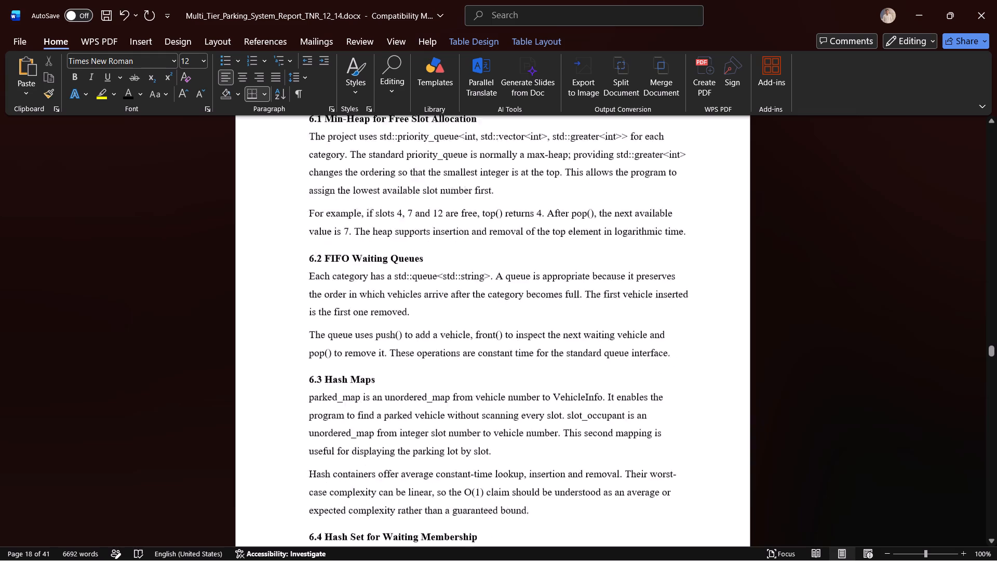
{"action": "scroll", "coordinate": [487, 399], "scroll_direction": "down", "scroll_amount": 2}
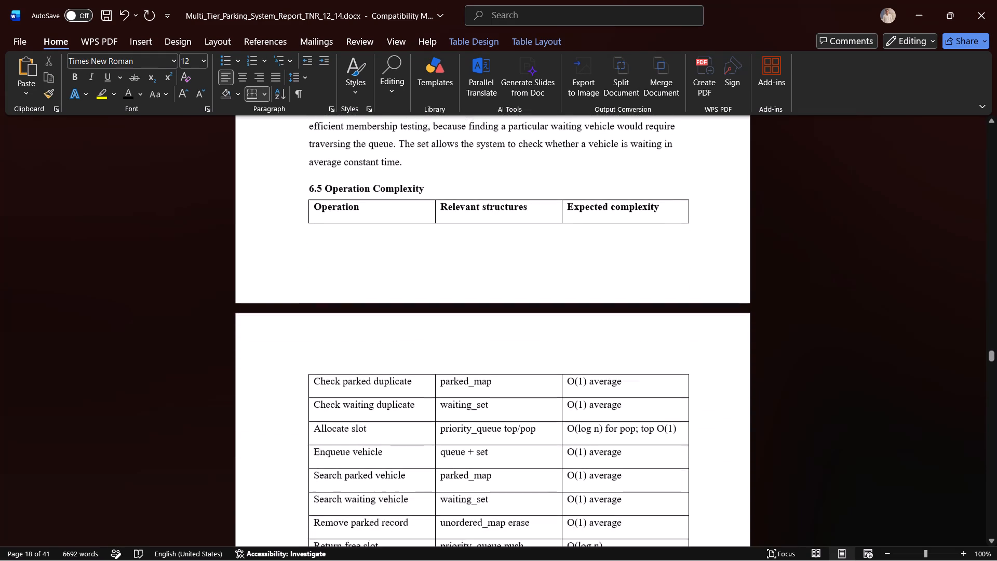
{"action": "scroll", "coordinate": [487, 399], "scroll_direction": "down", "scroll_amount": 2}
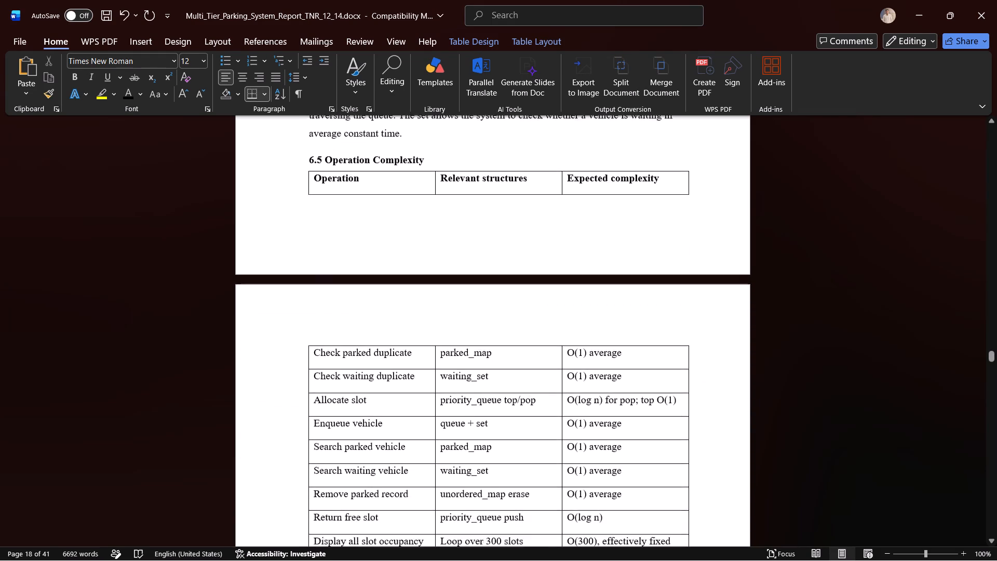
{"action": "scroll", "coordinate": [487, 399], "scroll_direction": "down", "scroll_amount": 6}
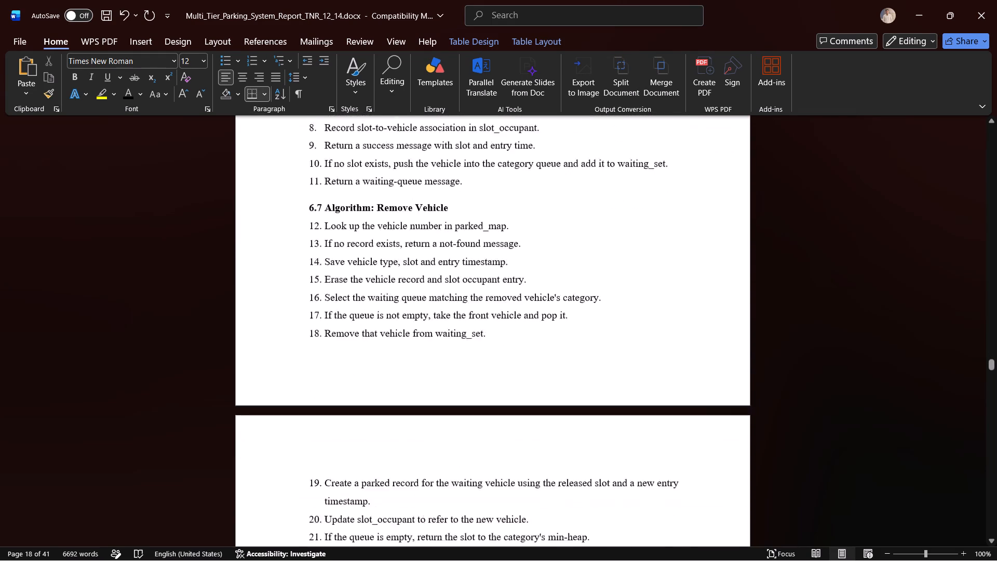
{"action": "scroll", "coordinate": [487, 399], "scroll_direction": "down", "scroll_amount": 2}
Move the 6.5 Operation Complexity heading and table together to the top of the following page with one blank paragraph after the 6.4 text.
{"action": "scroll", "coordinate": [487, 399], "scroll_direction": "up", "scroll_amount": 1}
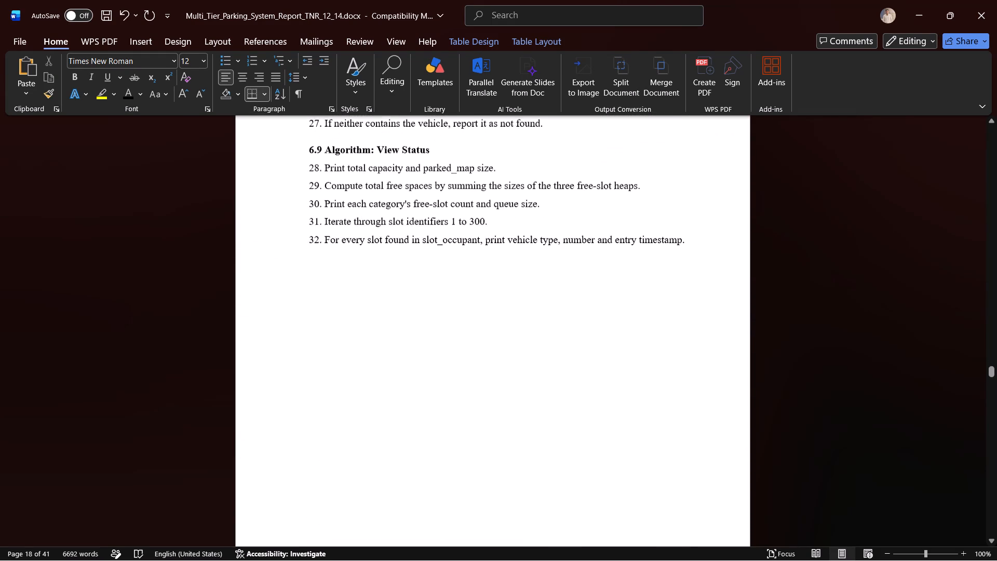
{"action": "scroll", "coordinate": [487, 399], "scroll_direction": "up", "scroll_amount": 5}
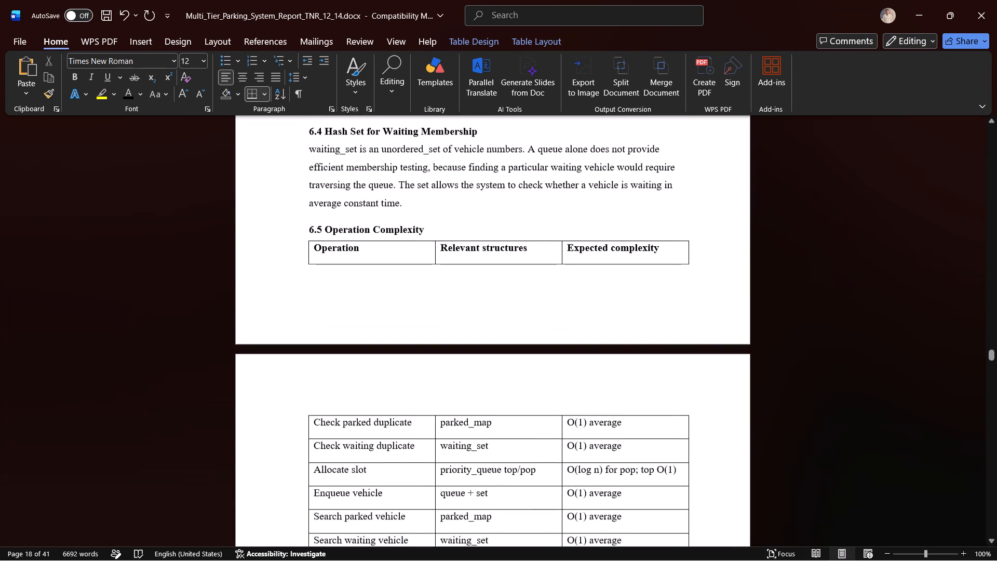
{"action": "left_click", "coordinate": [308, 229]}
{"action": "key", "text": "Return"}
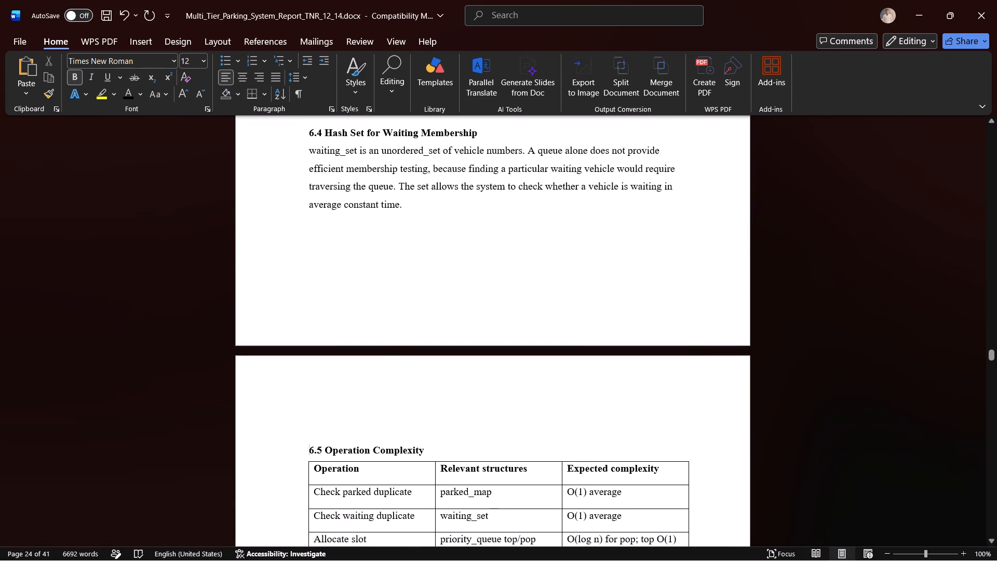
{"action": "left_click", "coordinate": [341, 408]}
{"action": "key", "text": "BackSpace"}
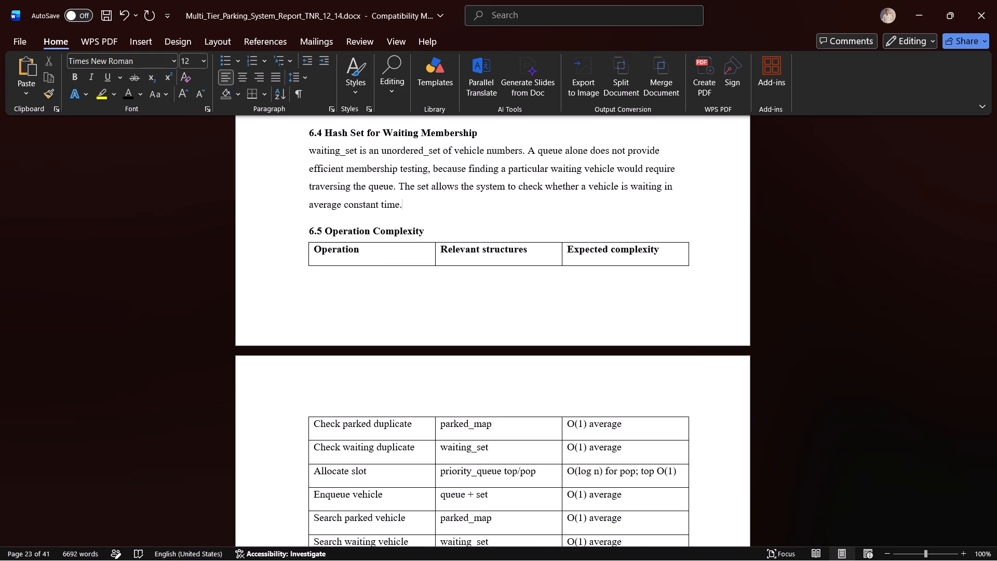
{"action": "key", "text": "Return"}
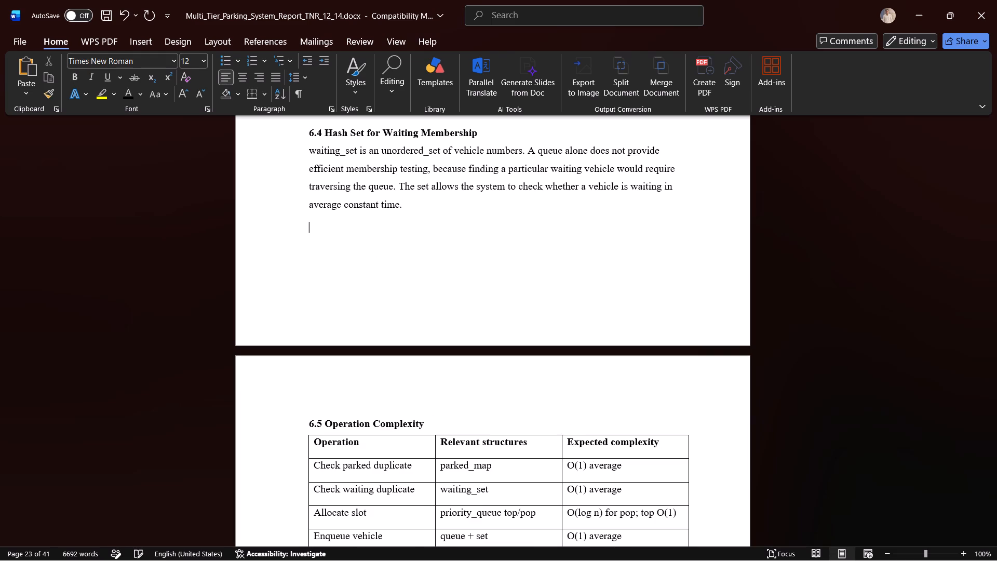
Check the 6.5 table on its new page and examine the pages through section 7.9 Main Function and Menu for layout problems.
{"action": "scroll", "coordinate": [472, 391], "scroll_direction": "down", "scroll_amount": 1}
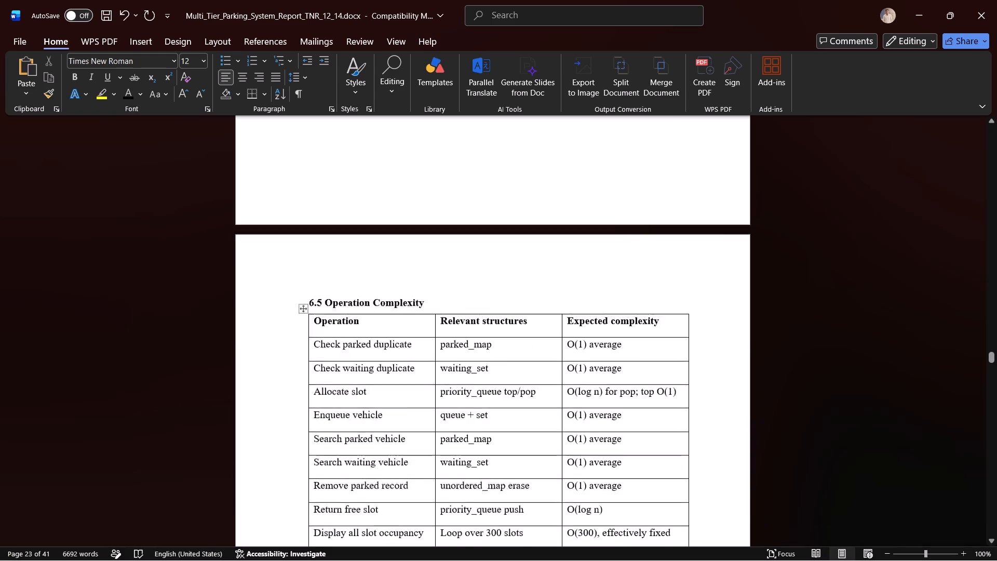
{"action": "scroll", "coordinate": [472, 391], "scroll_direction": "down", "scroll_amount": 6}
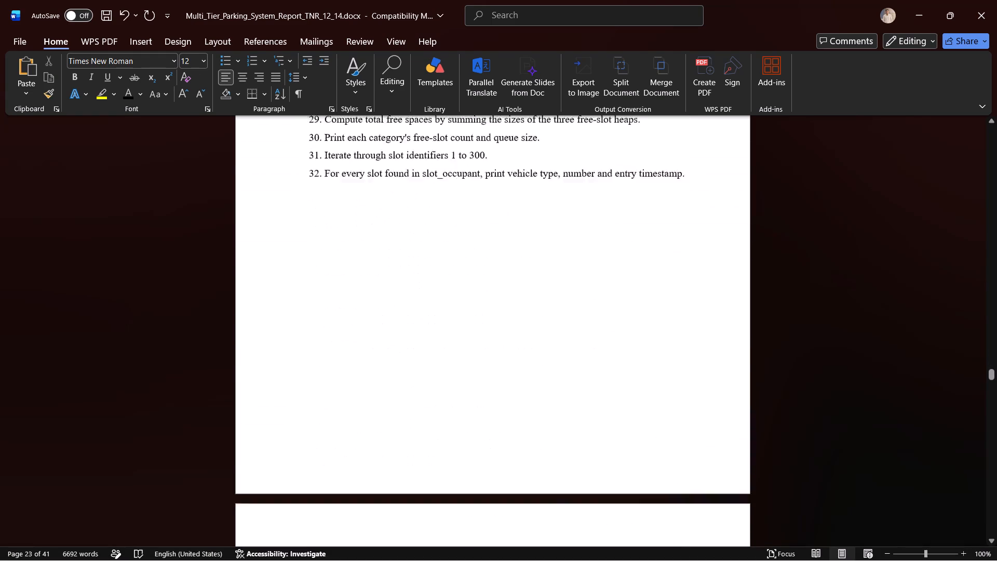
{"action": "scroll", "coordinate": [472, 391], "scroll_direction": "down", "scroll_amount": 4}
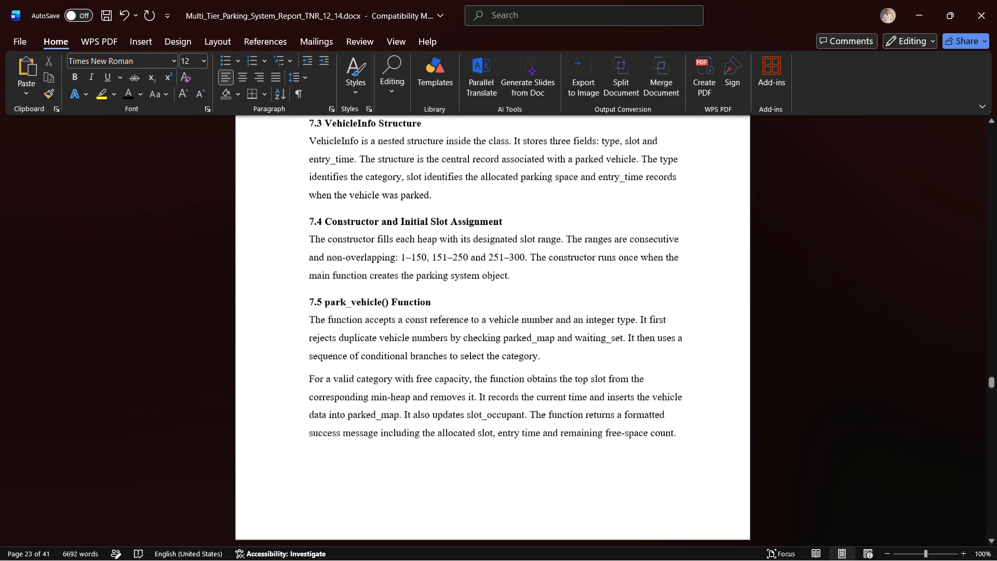
{"action": "scroll", "coordinate": [472, 391], "scroll_direction": "down", "scroll_amount": 5}
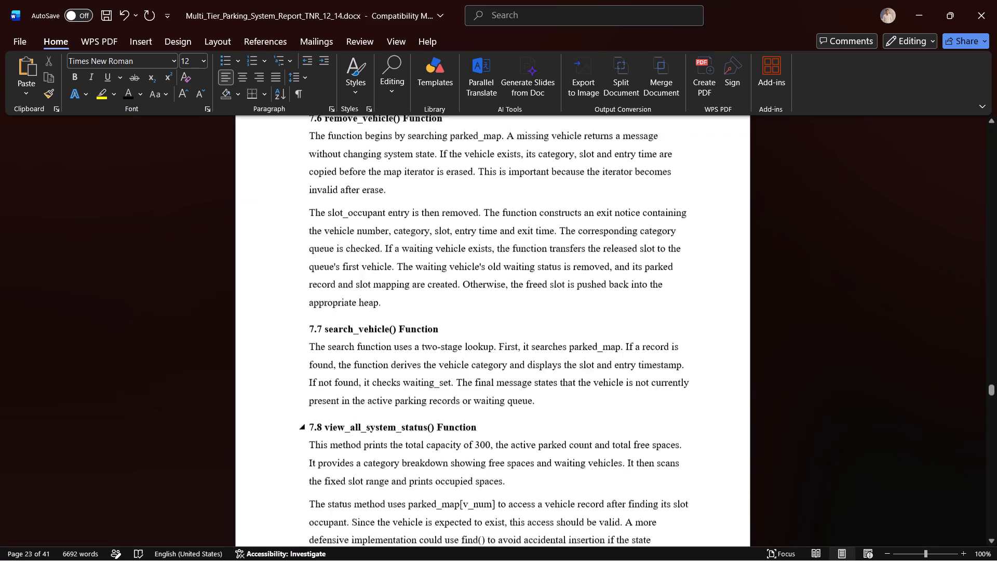
{"action": "scroll", "coordinate": [472, 391], "scroll_direction": "down", "scroll_amount": 2}
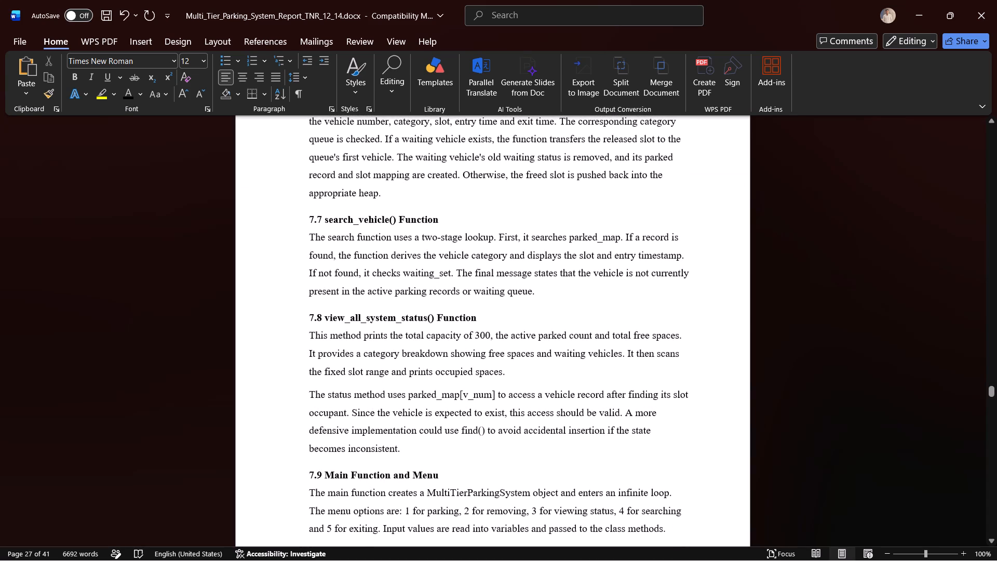
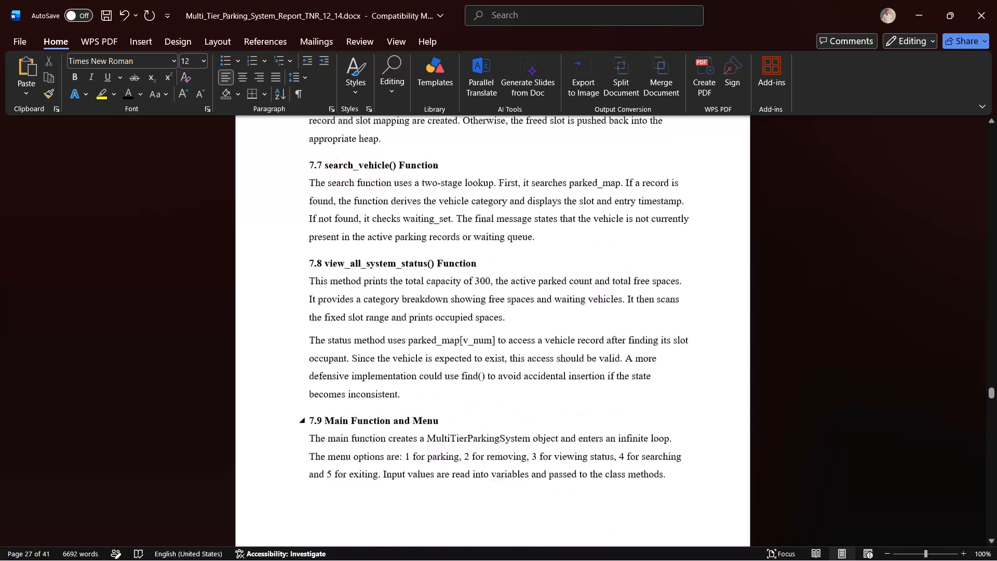
Examine sections 7.10 and 7.11 and Chapter 8 through 8.4 Boundary Testing for layout problems, including the test case table.
{"action": "scroll", "coordinate": [385, 322], "scroll_direction": "down", "scroll_amount": 2}
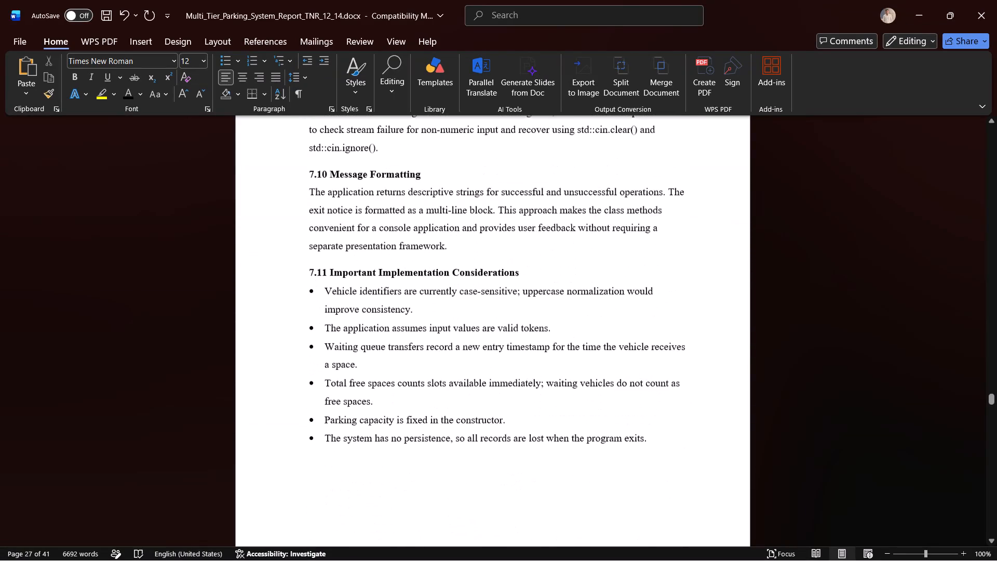
{"action": "scroll", "coordinate": [385, 322], "scroll_direction": "down", "scroll_amount": 10}
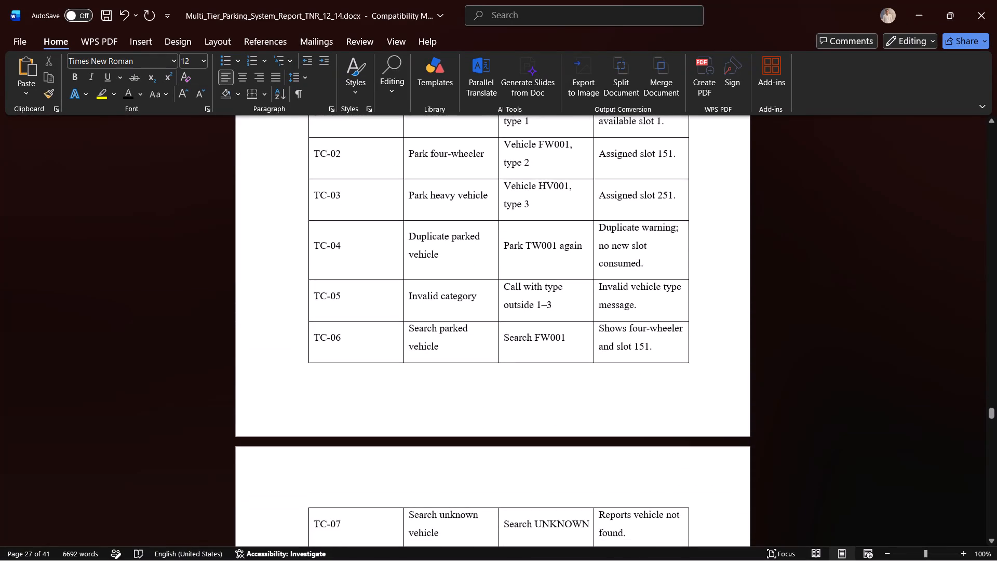
{"action": "scroll", "coordinate": [385, 322], "scroll_direction": "down", "scroll_amount": 5}
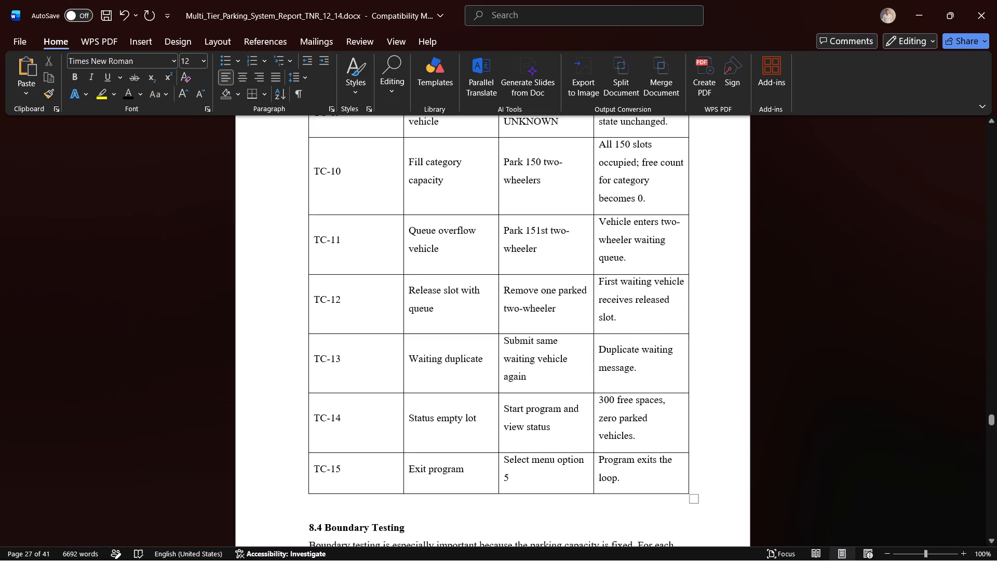
{"action": "scroll", "coordinate": [385, 322], "scroll_direction": "down", "scroll_amount": 2}
Narrow the Test ID column of the 8.3 Test Cases table close to its IDs, giving the width to the Test scenario column.
{"action": "scroll", "coordinate": [385, 322], "scroll_direction": "up", "scroll_amount": 1}
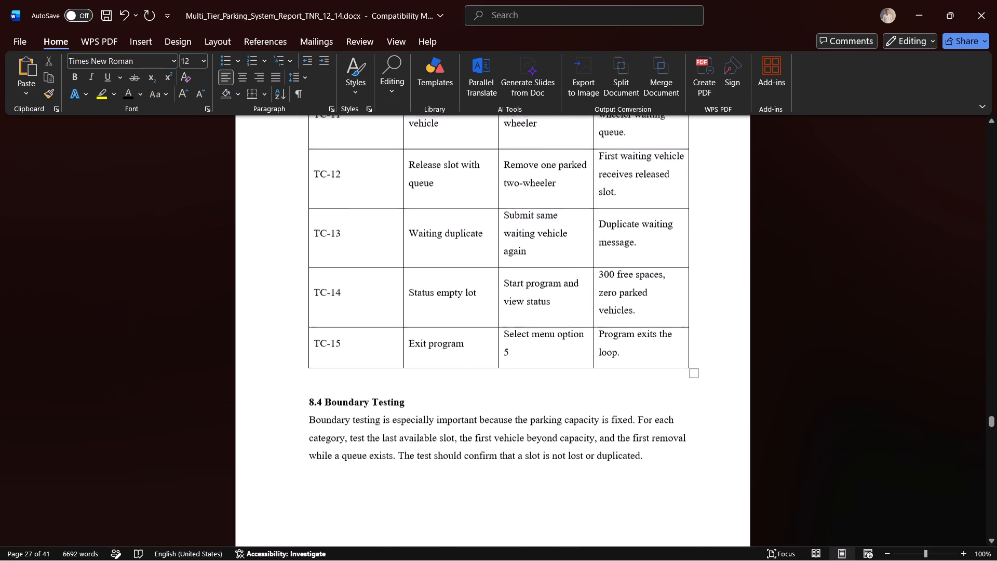
{"action": "scroll", "coordinate": [385, 322], "scroll_direction": "up", "scroll_amount": 2}
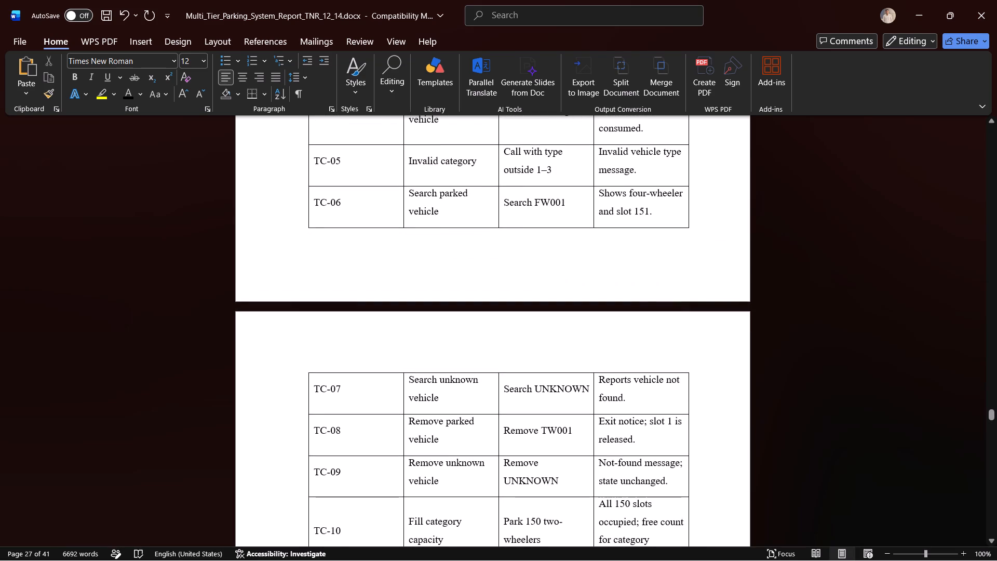
{"action": "scroll", "coordinate": [390, 446], "scroll_direction": "down", "scroll_amount": 2}
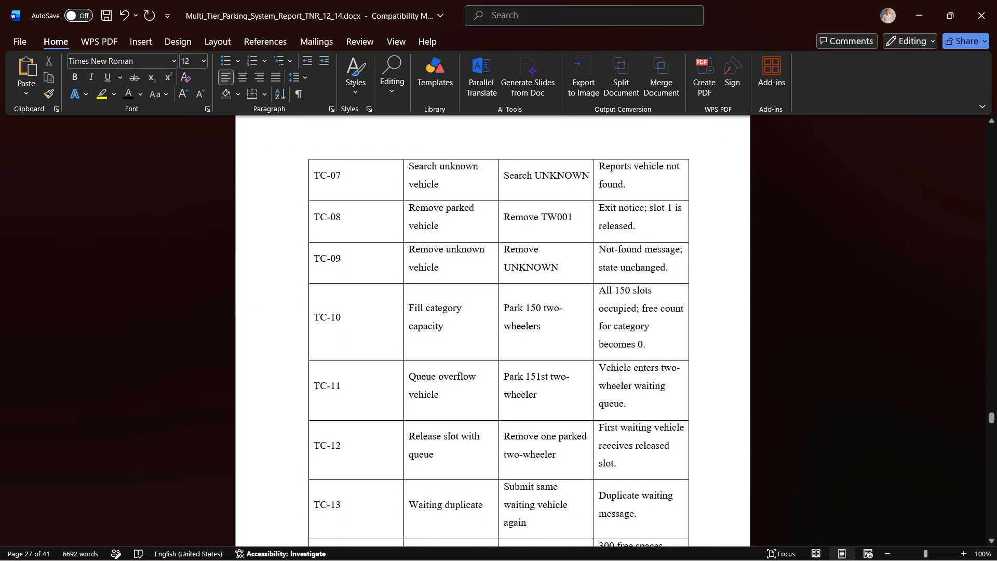
{"action": "left_click_drag", "start_coordinate": [403, 345], "coordinate": [378, 345]}
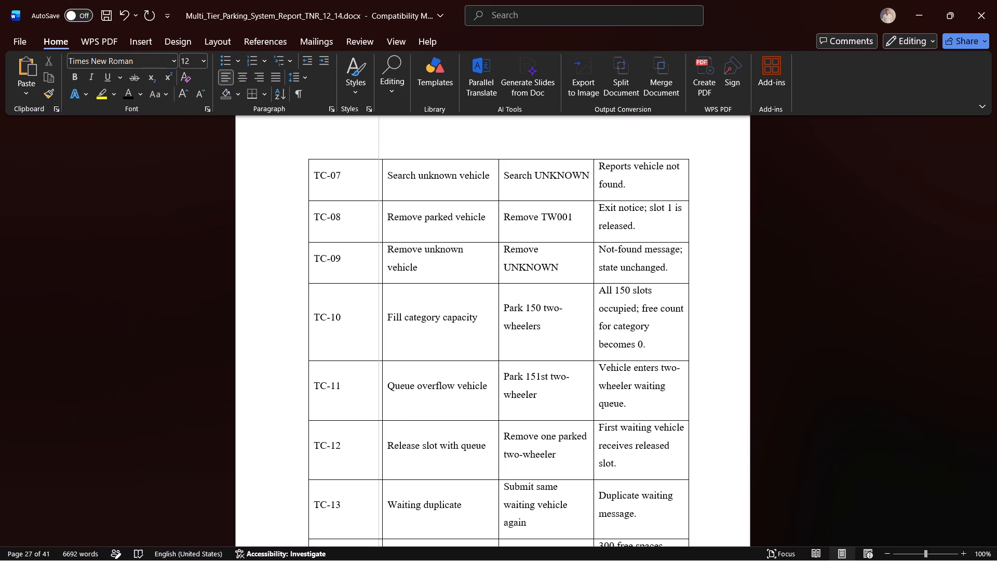
{"action": "left_click_drag", "start_coordinate": [378, 345], "coordinate": [365, 346]}
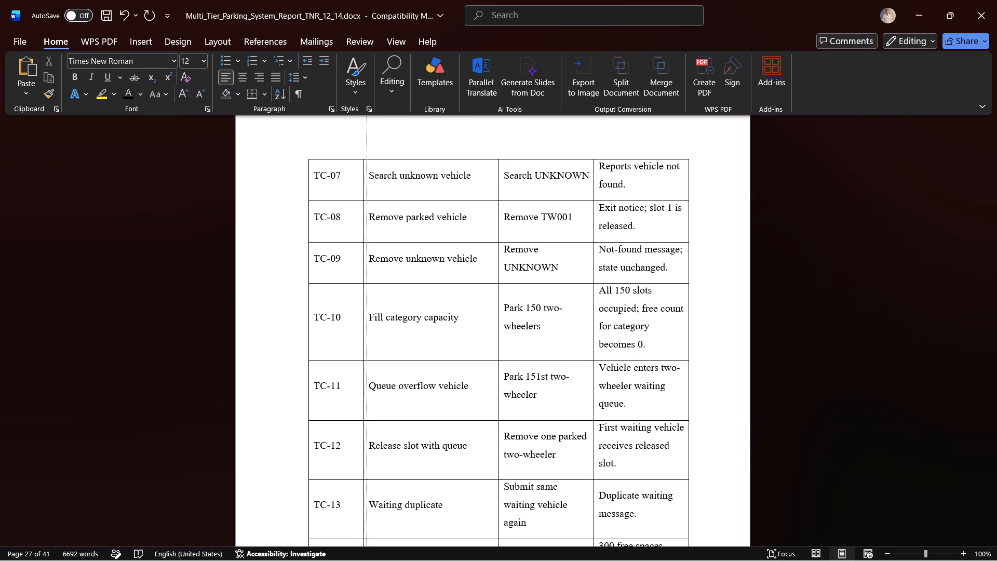
{"action": "left_click_drag", "start_coordinate": [365, 346], "coordinate": [365, 347]}
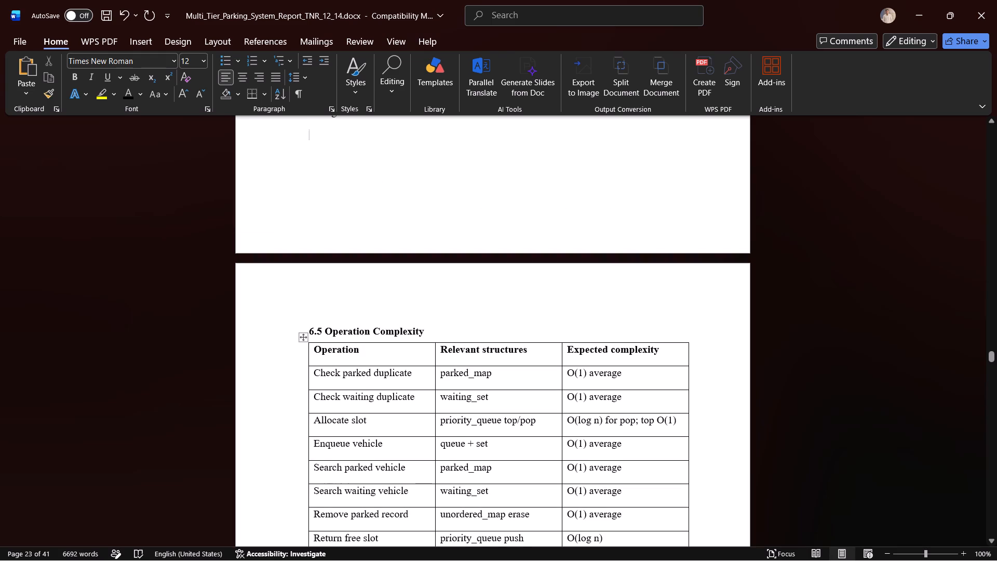
Recheck the pages from the 6.5 Operation Complexity table through Chapter 7 to the 8.3 Test Cases table for layout problems.
{"action": "scroll", "coordinate": [503, 302], "scroll_direction": "up", "scroll_amount": 1}
{"action": "scroll", "coordinate": [503, 302], "scroll_direction": "down", "scroll_amount": 3}
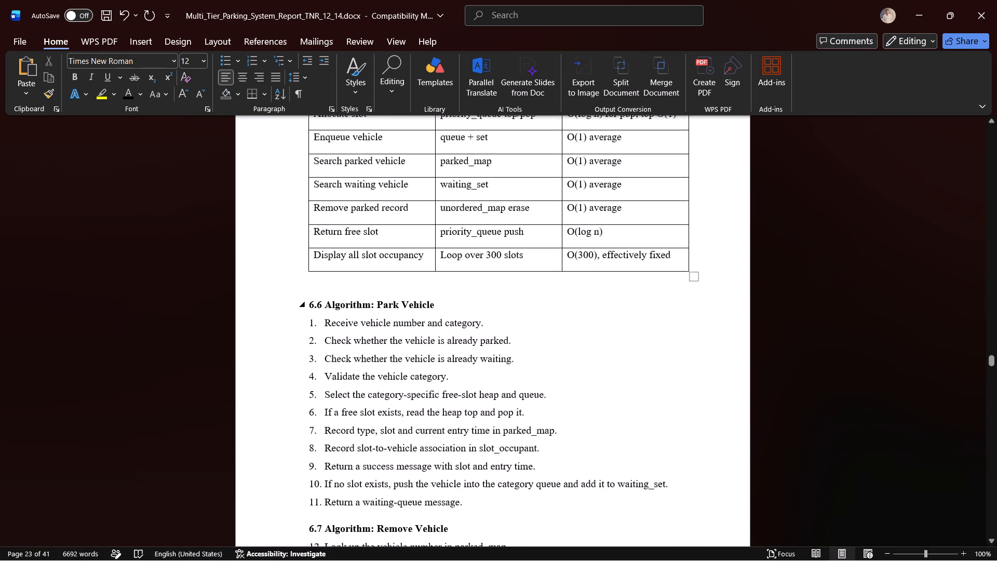
{"action": "scroll", "coordinate": [503, 302], "scroll_direction": "down", "scroll_amount": 9}
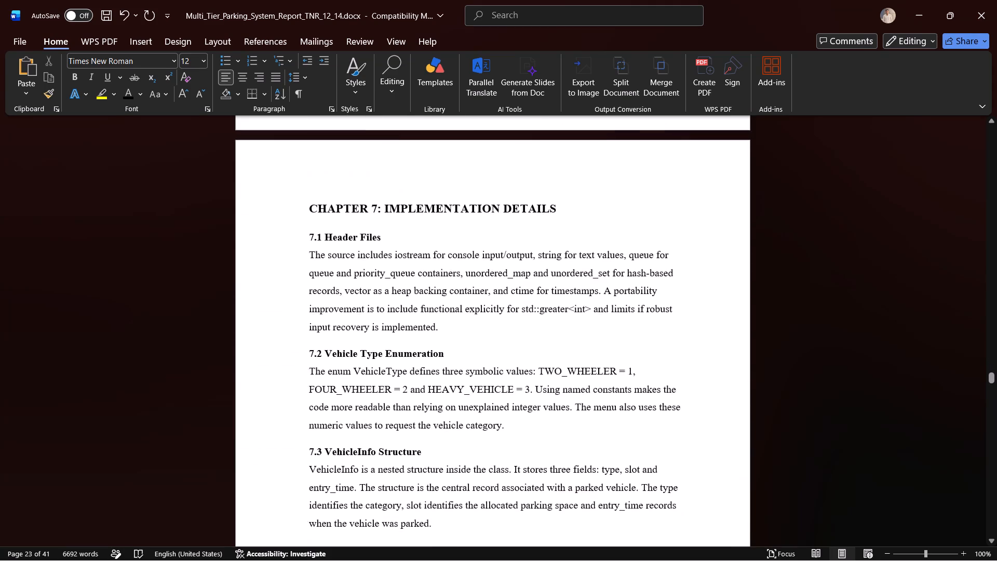
{"action": "scroll", "coordinate": [503, 302], "scroll_direction": "down", "scroll_amount": 6}
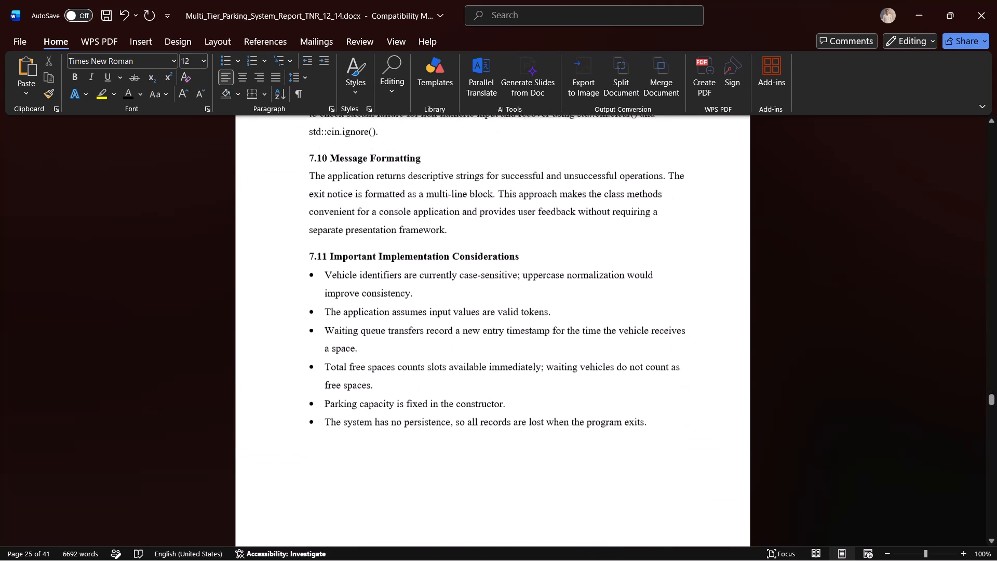
{"action": "scroll", "coordinate": [503, 302], "scroll_direction": "down", "scroll_amount": 2}
{"action": "scroll", "coordinate": [503, 302], "scroll_direction": "up", "scroll_amount": 9}
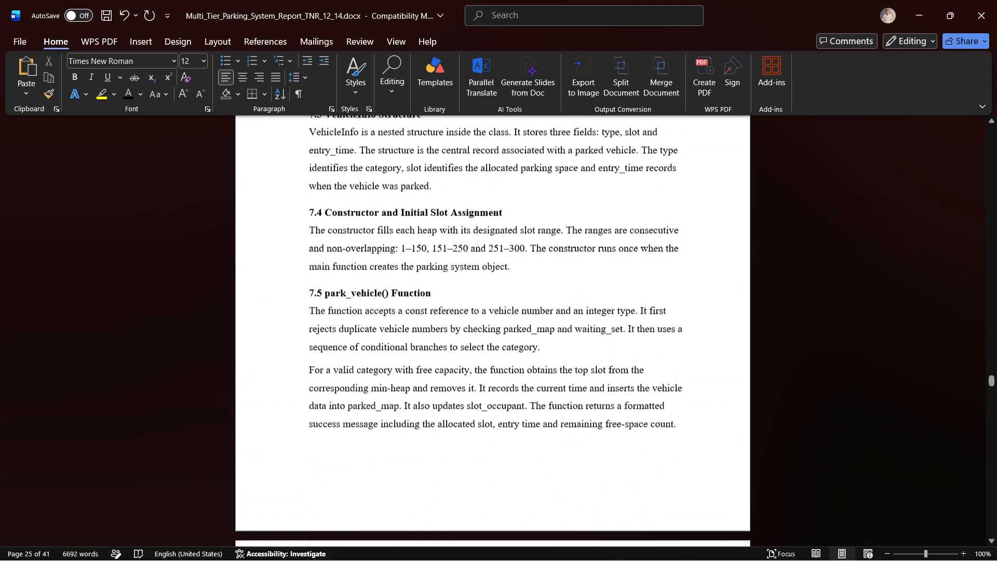
{"action": "scroll", "coordinate": [503, 302], "scroll_direction": "up", "scroll_amount": 2}
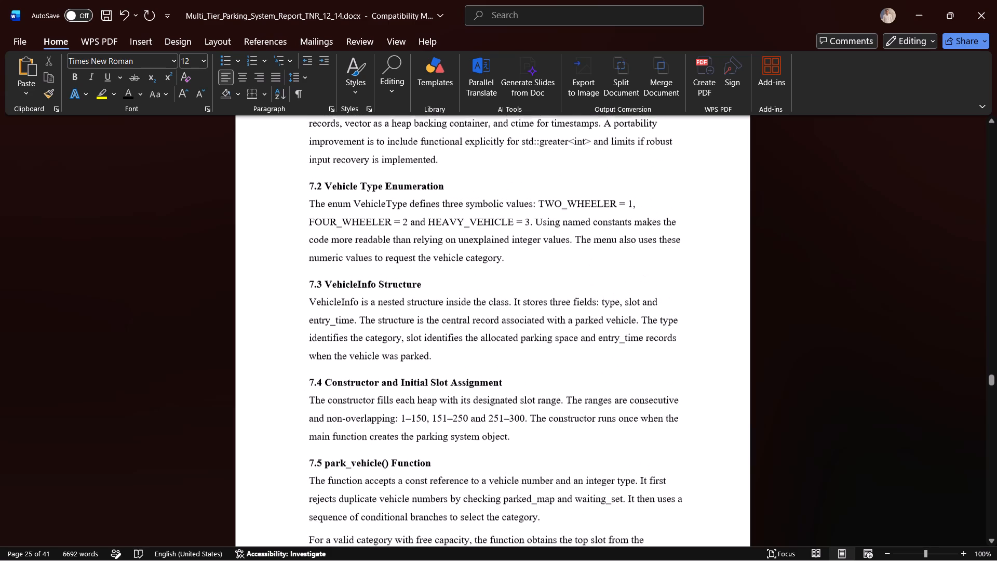
{"action": "scroll", "coordinate": [503, 302], "scroll_direction": "up", "scroll_amount": 2}
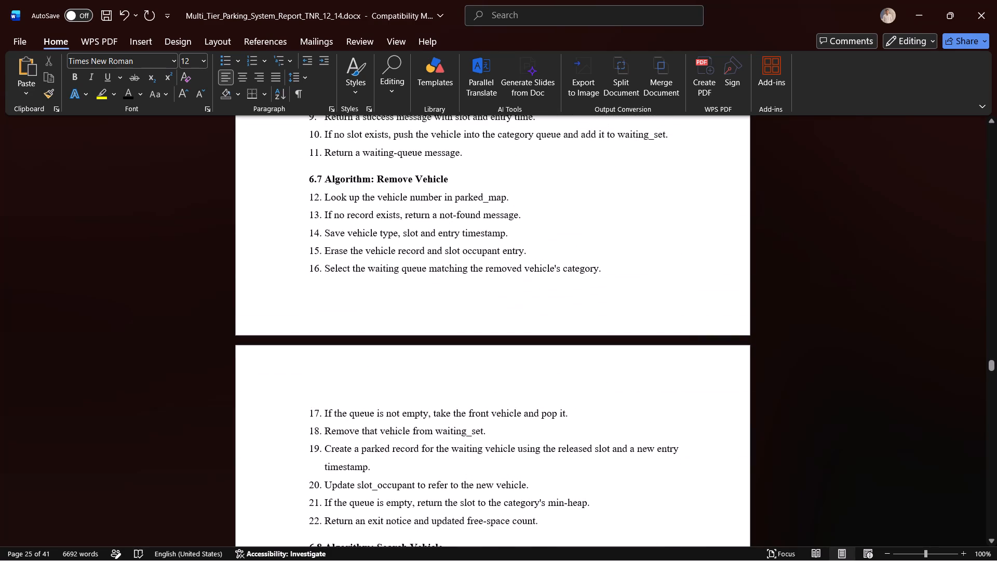
{"action": "scroll", "coordinate": [503, 302], "scroll_direction": "up", "scroll_amount": 9}
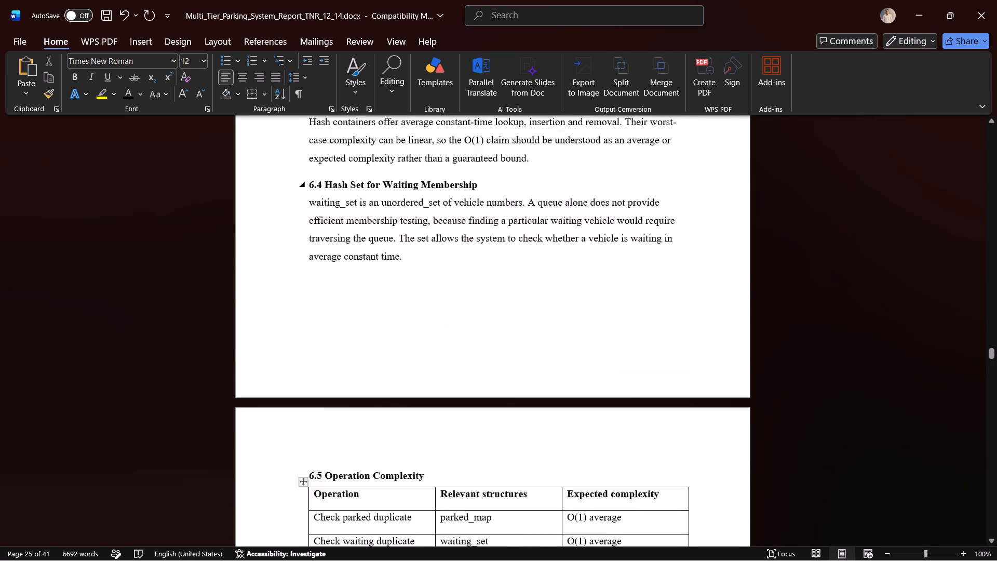
{"action": "scroll", "coordinate": [503, 302], "scroll_direction": "up", "scroll_amount": 1}
{"action": "scroll", "coordinate": [503, 302], "scroll_direction": "down", "scroll_amount": 9}
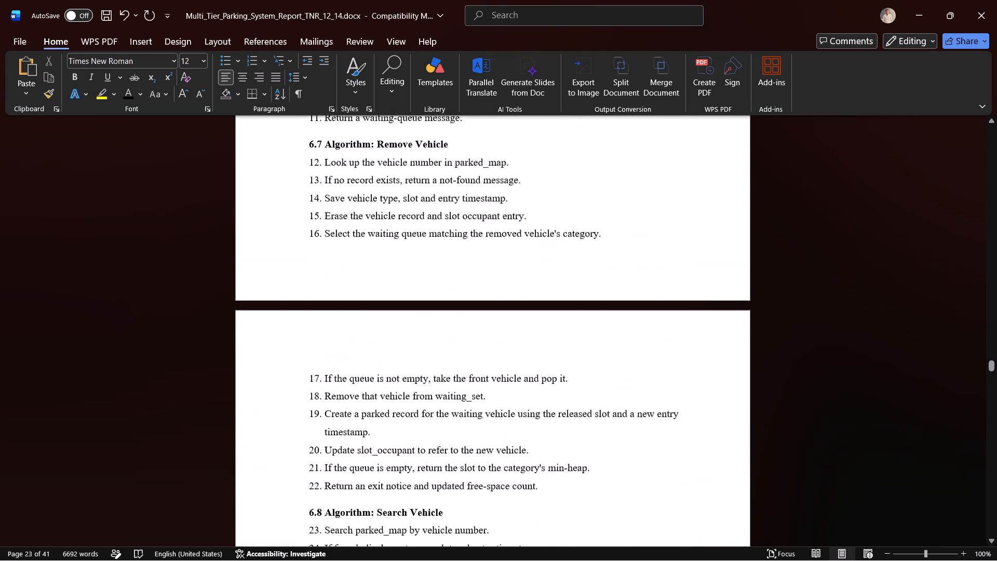
{"action": "scroll", "coordinate": [503, 302], "scroll_direction": "down", "scroll_amount": 6}
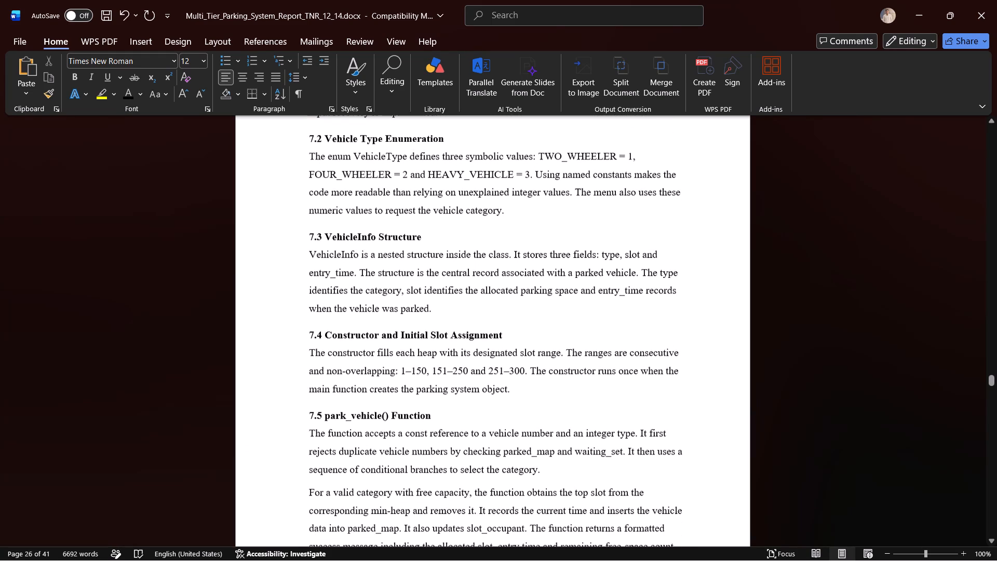
{"action": "scroll", "coordinate": [503, 302], "scroll_direction": "down", "scroll_amount": 3}
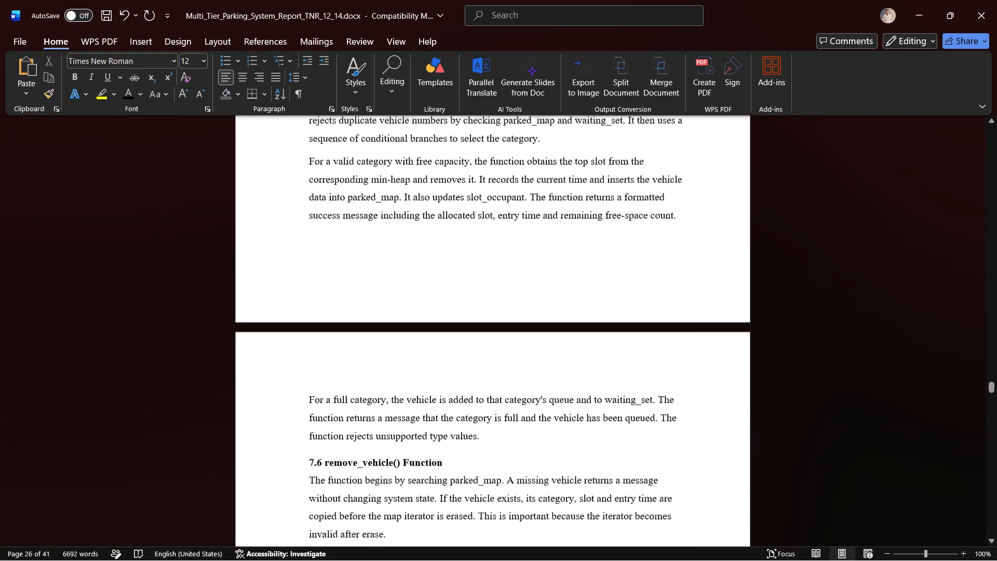
{"action": "scroll", "coordinate": [503, 302], "scroll_direction": "down", "scroll_amount": 7}
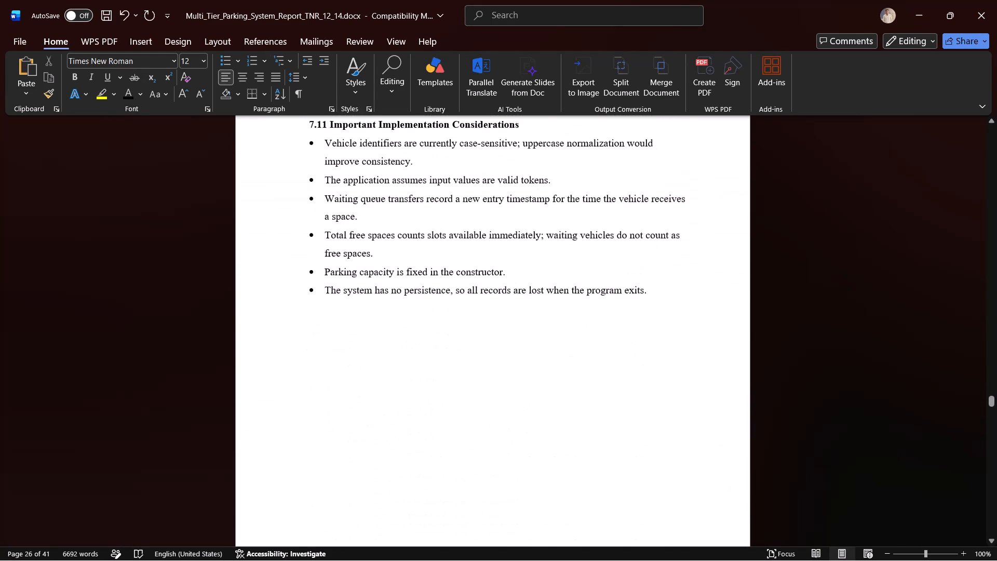
{"action": "scroll", "coordinate": [503, 302], "scroll_direction": "down", "scroll_amount": 6}
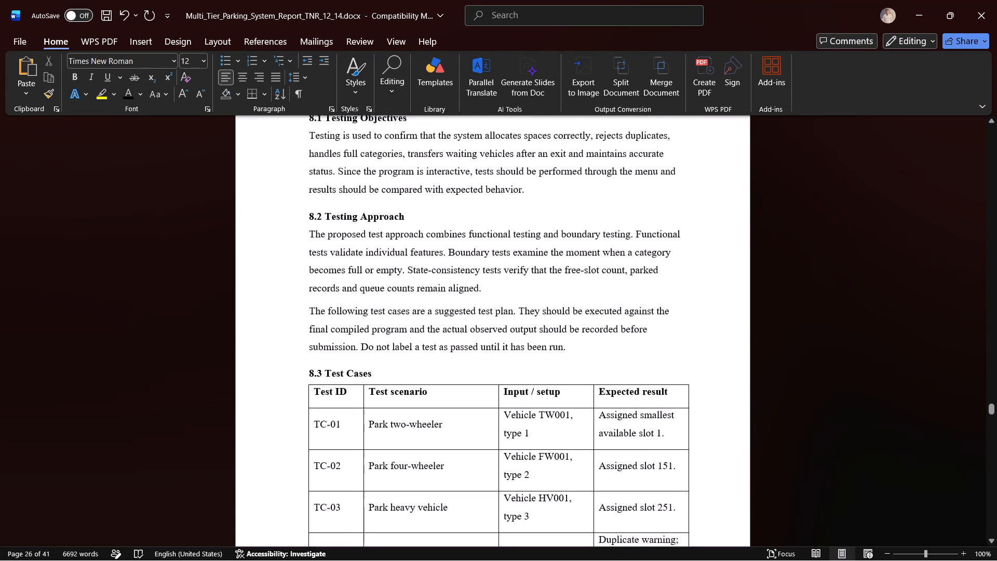
Narrow the Test scenario column of the 8.3 table and widen Input / setup so entries like "Vehicle TW001, type 1" fit one line.
{"action": "scroll", "coordinate": [503, 302], "scroll_direction": "down", "scroll_amount": 2}
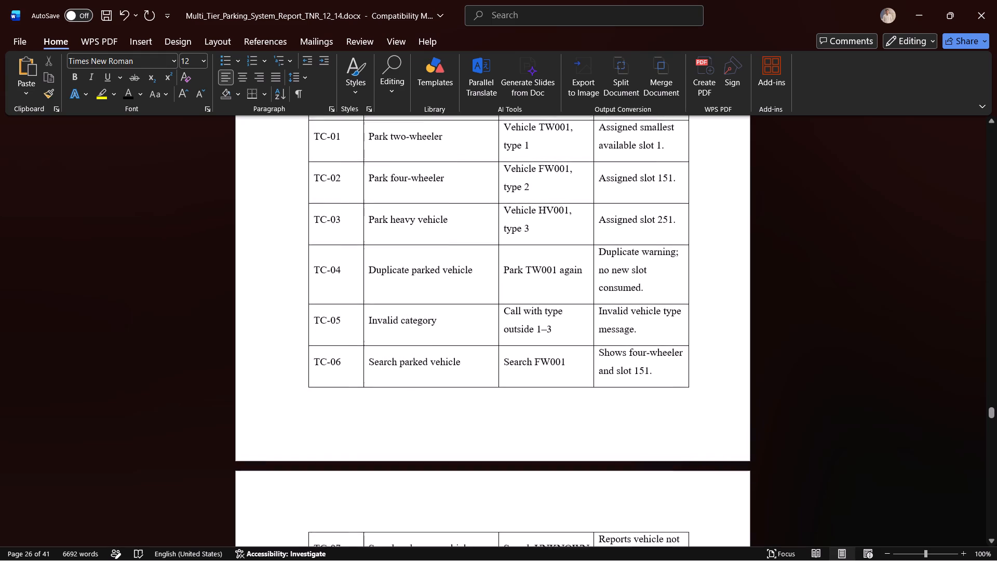
{"action": "scroll", "coordinate": [503, 302], "scroll_direction": "down", "scroll_amount": 1}
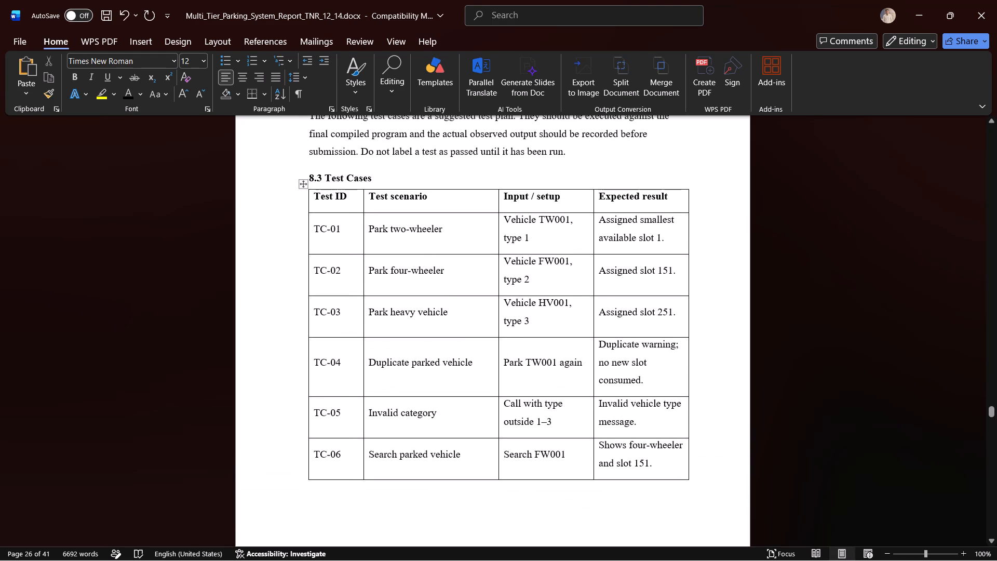
{"action": "left_click_drag", "start_coordinate": [498, 311], "coordinate": [487, 311]}
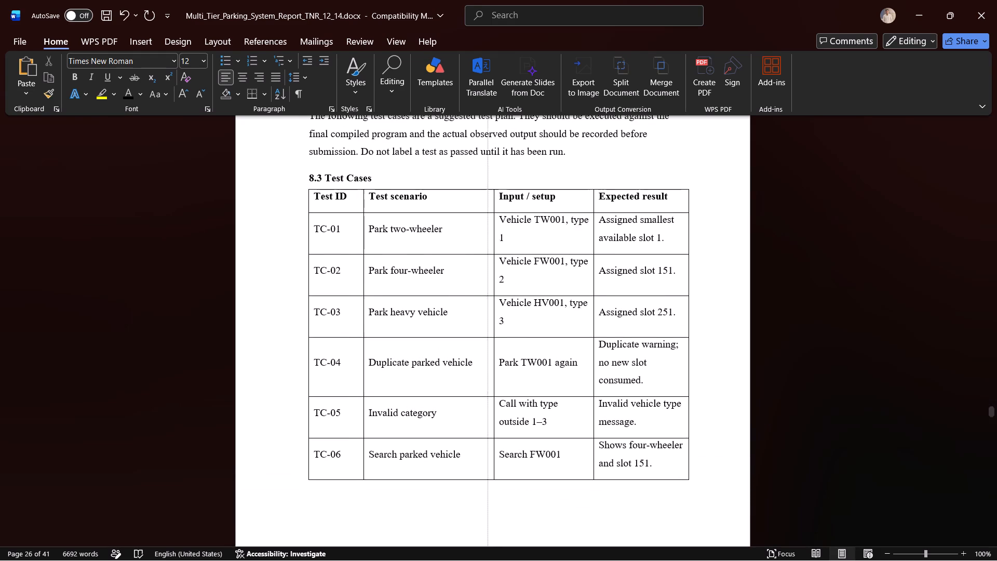
{"action": "left_click_drag", "start_coordinate": [487, 311], "coordinate": [468, 313]}
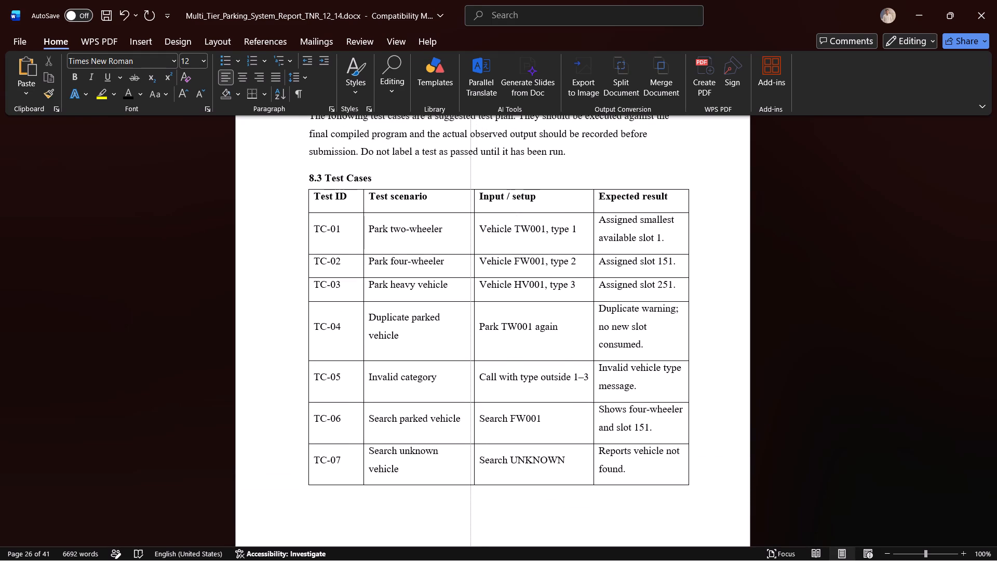
{"action": "left_click_drag", "start_coordinate": [468, 313], "coordinate": [468, 314]}
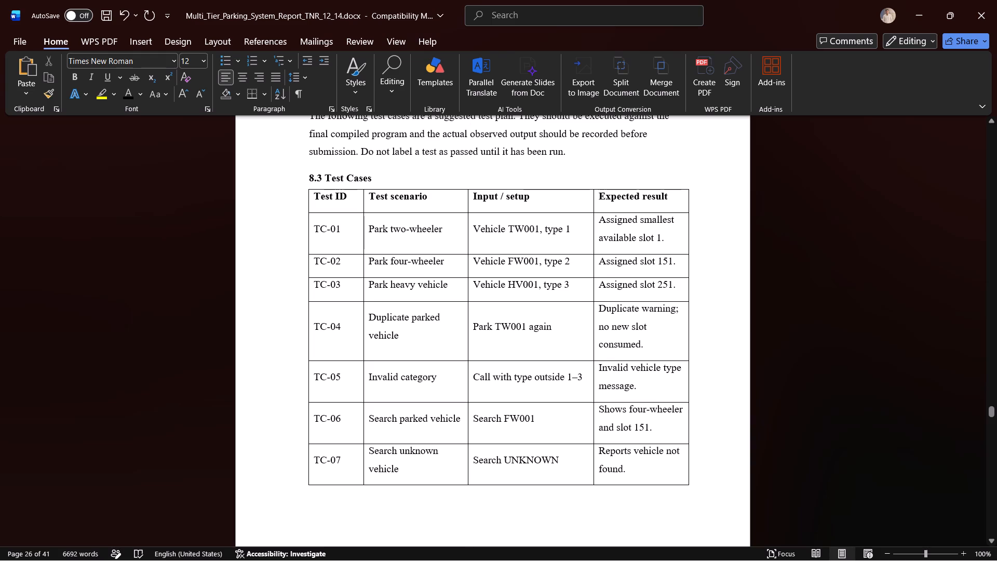
Widen the Expected result column of the 8.3 table slightly by taking width from the Input / setup column.
{"action": "scroll", "coordinate": [610, 362], "scroll_direction": "down", "scroll_amount": 1}
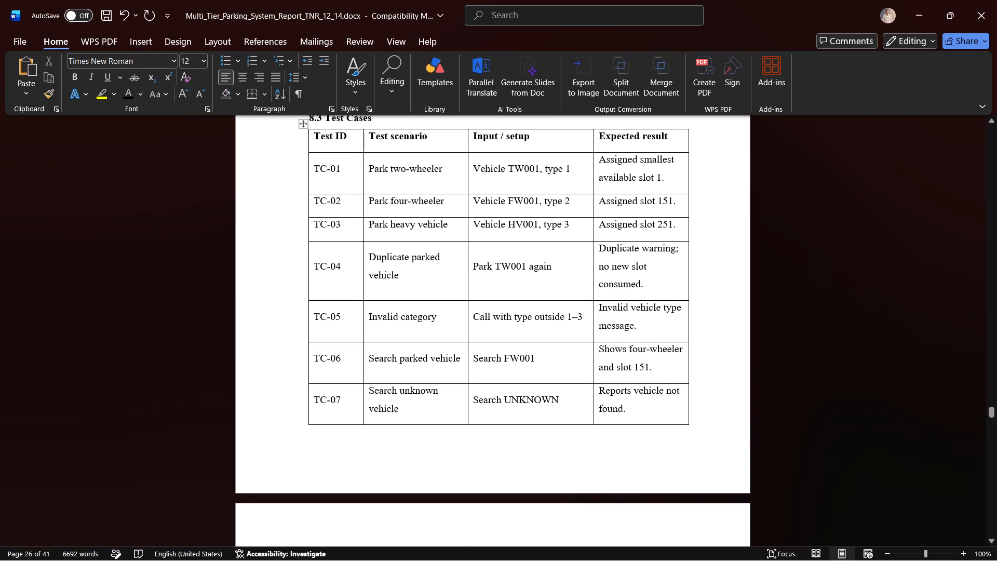
{"action": "left_click_drag", "start_coordinate": [594, 261], "coordinate": [585, 261]}
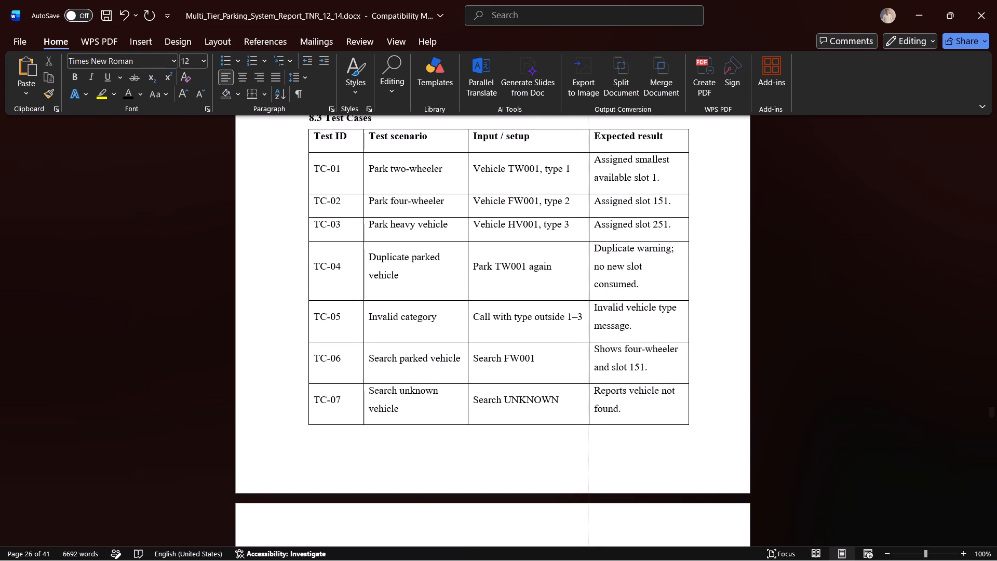
{"action": "left_click_drag", "start_coordinate": [585, 261], "coordinate": [583, 261]}
{"action": "left_click_drag", "start_coordinate": [583, 261], "coordinate": [583, 263]}
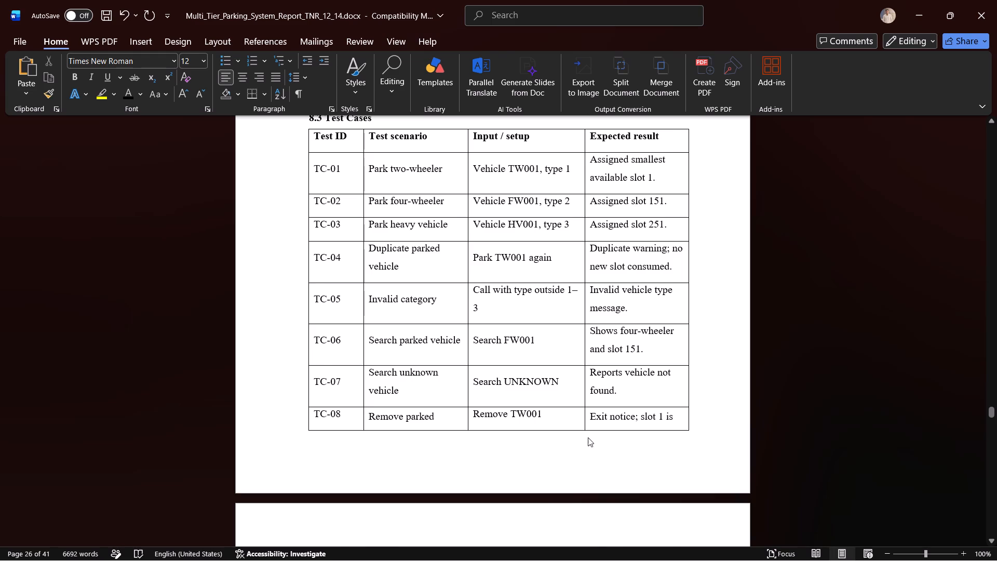
Check how the resized 8.3 Test Cases table and the 8.5 Expected Initial State table break across pages.
{"action": "scroll", "coordinate": [588, 437], "scroll_direction": "down", "scroll_amount": 2}
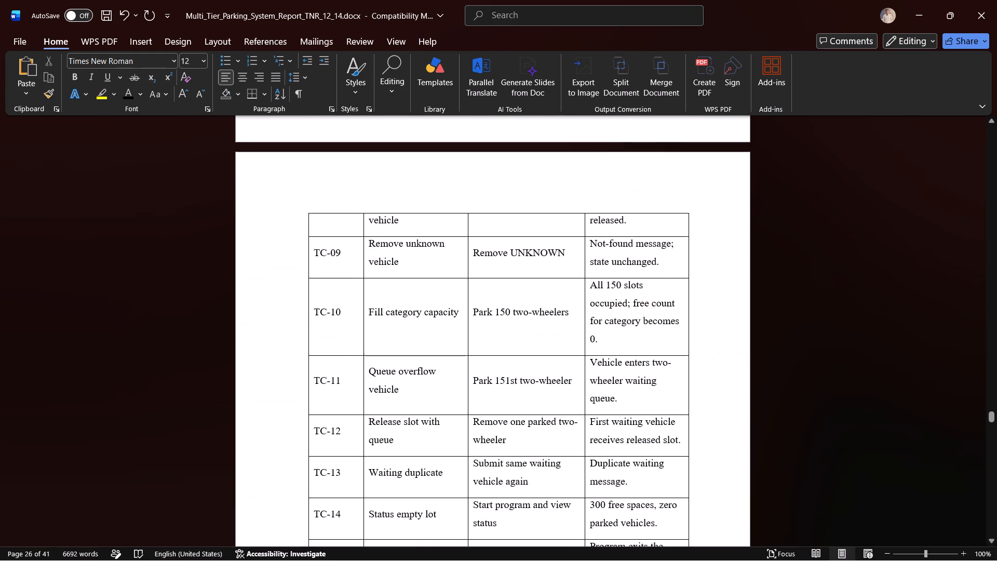
{"action": "scroll", "coordinate": [588, 437], "scroll_direction": "down", "scroll_amount": 4}
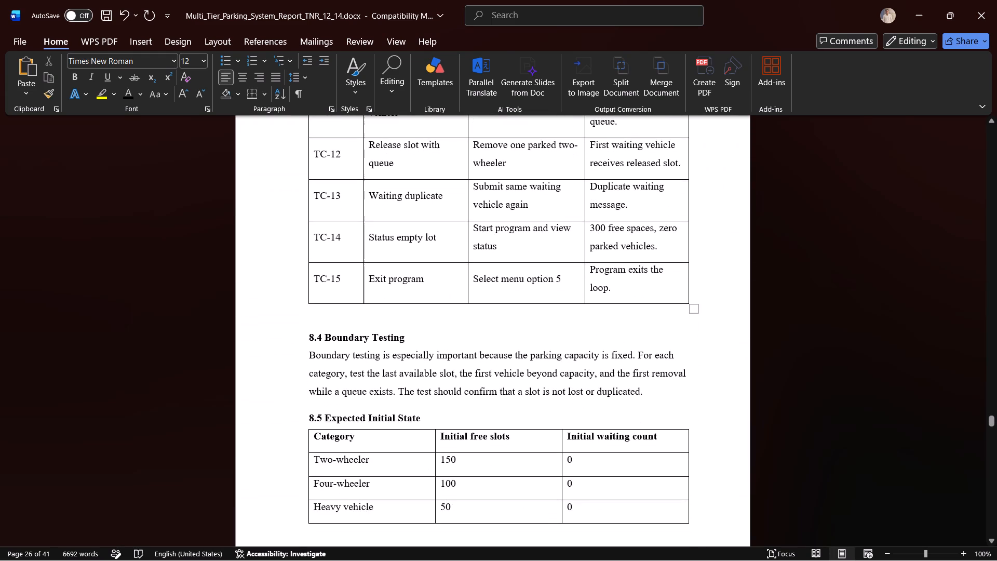
{"action": "scroll", "coordinate": [588, 437], "scroll_direction": "down", "scroll_amount": 3}
{"action": "scroll", "coordinate": [588, 437], "scroll_direction": "up", "scroll_amount": 1}
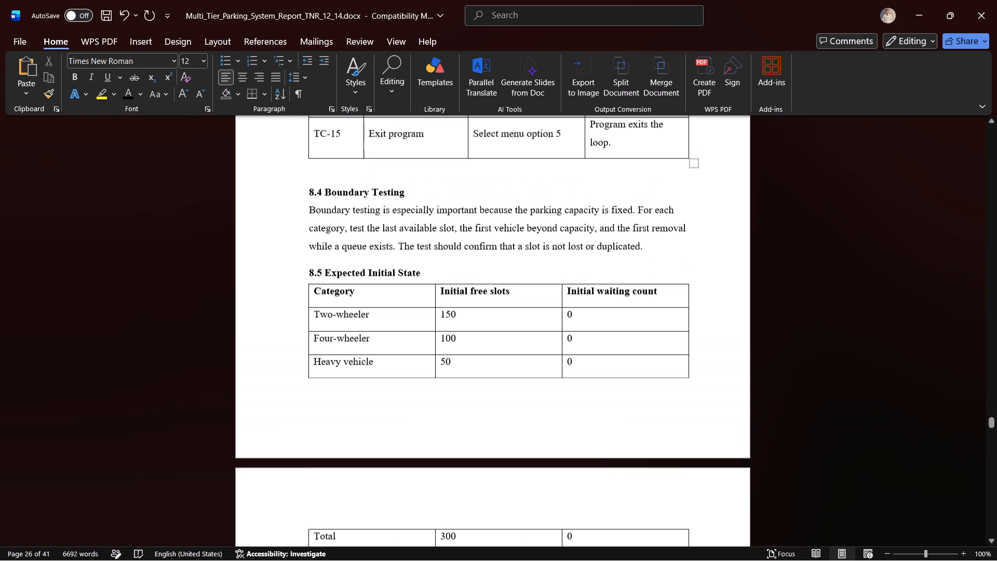
{"action": "scroll", "coordinate": [588, 437], "scroll_direction": "up", "scroll_amount": 5}
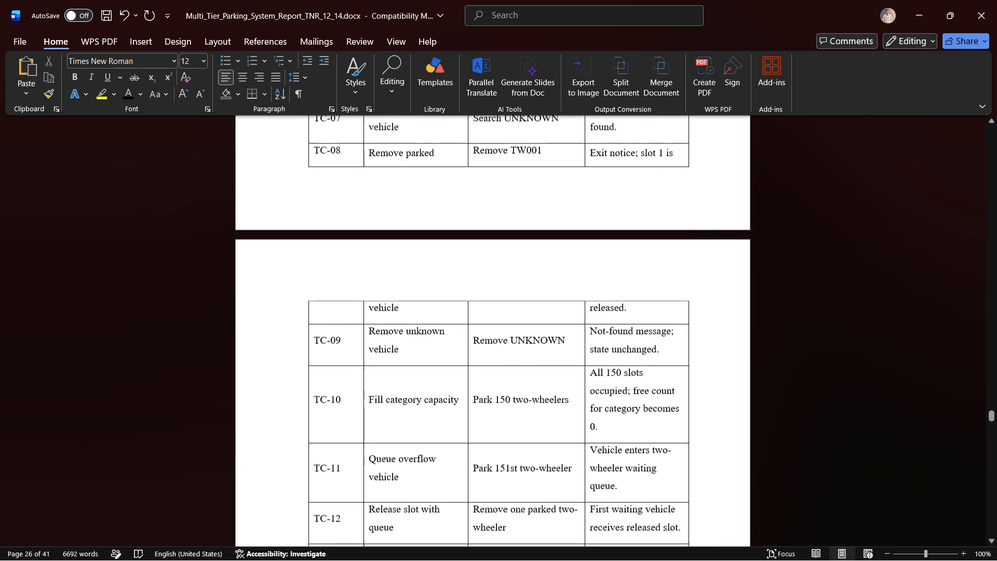
{"action": "scroll", "coordinate": [588, 437], "scroll_direction": "up", "scroll_amount": 2}
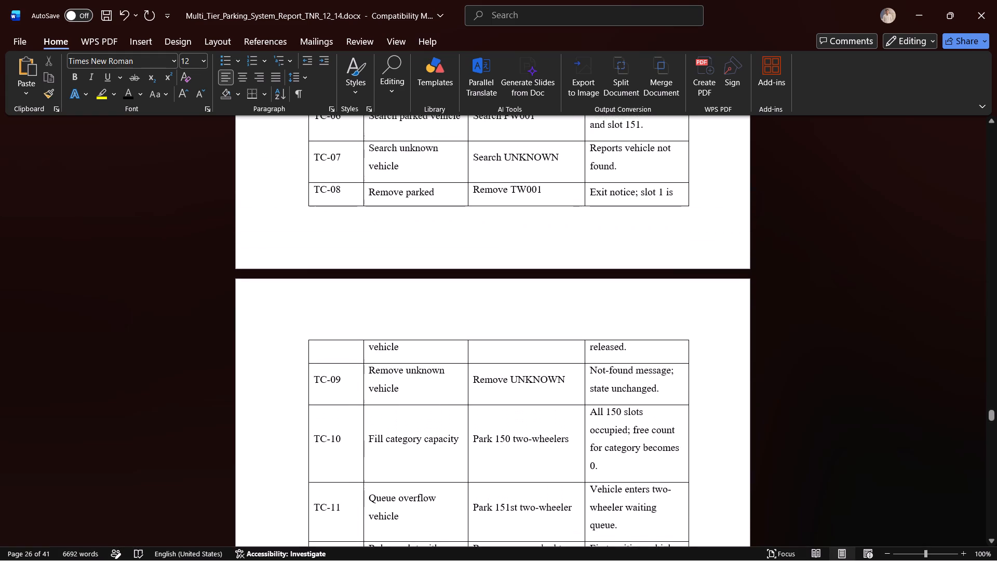
Shrink the whole 8.3 Test Cases table slightly in width and height from its corner below row TC-15.
{"action": "scroll", "coordinate": [588, 437], "scroll_direction": "up", "scroll_amount": 3}
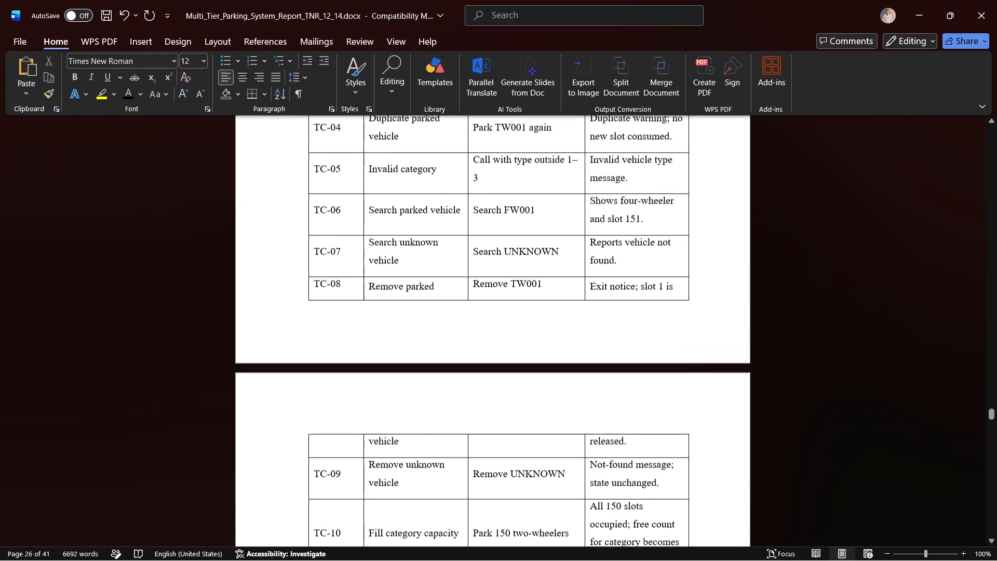
{"action": "scroll", "coordinate": [588, 437], "scroll_direction": "up", "scroll_amount": 3}
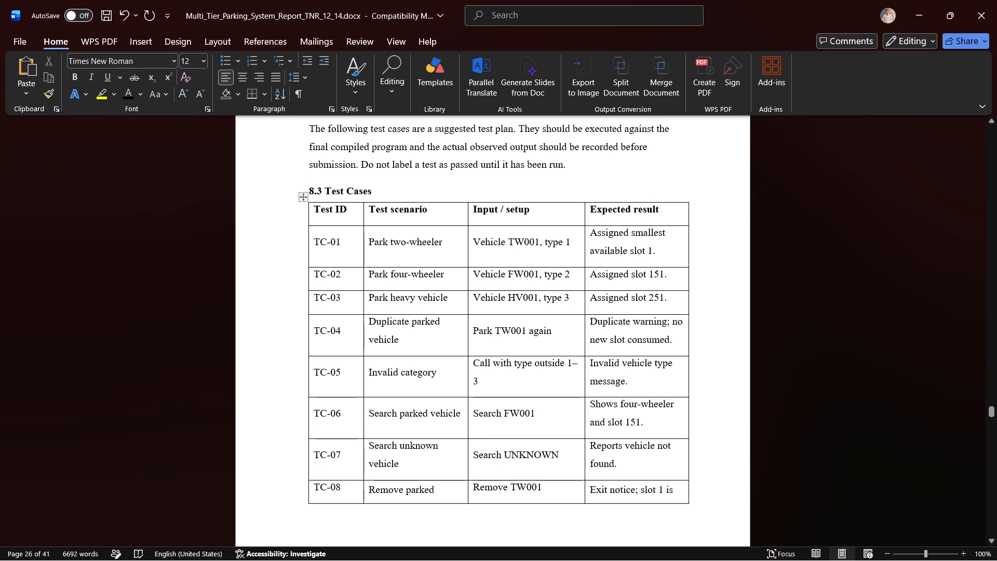
{"action": "scroll", "coordinate": [583, 391], "scroll_direction": "down", "scroll_amount": 3}
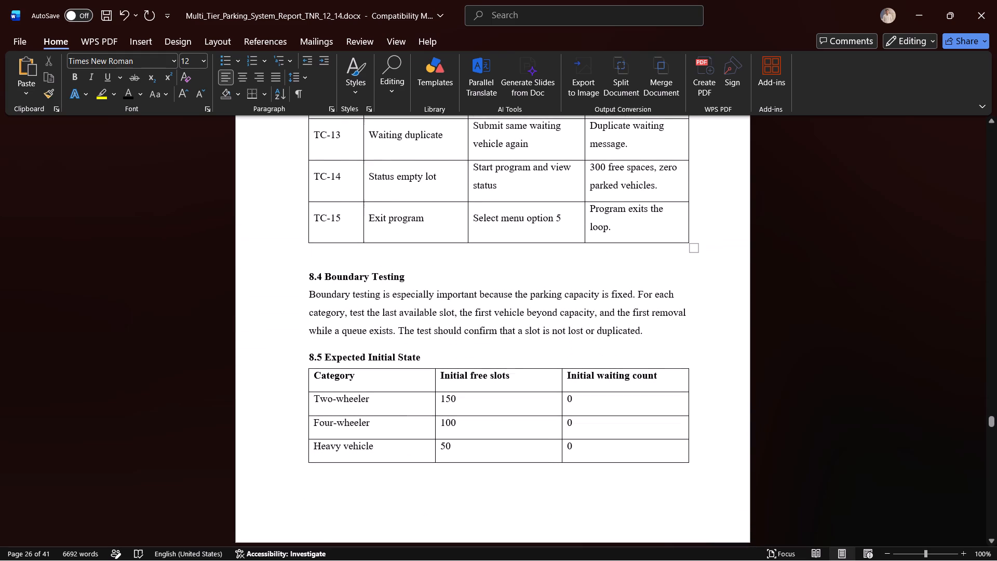
{"action": "left_click_drag", "start_coordinate": [691, 247], "coordinate": [688, 234]}
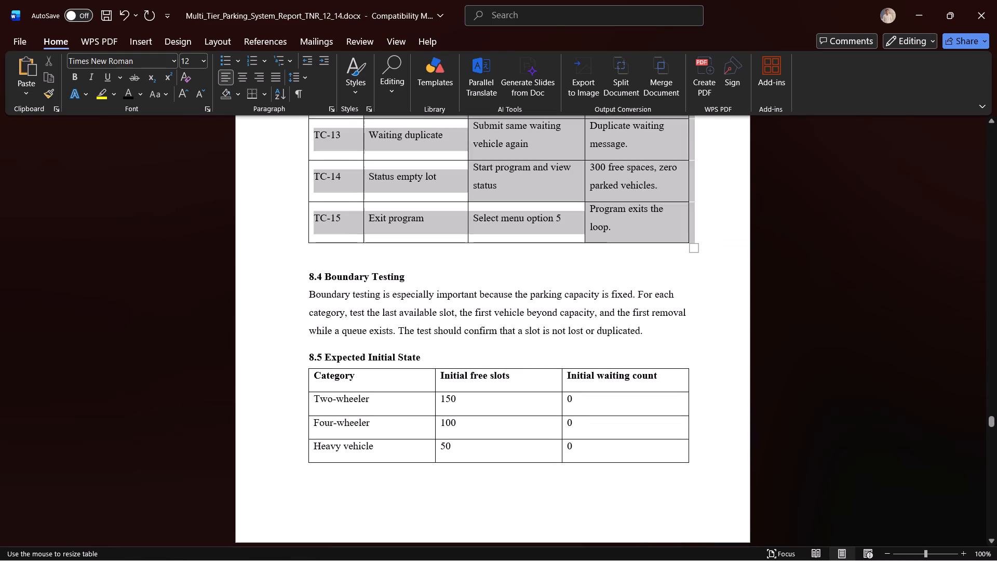
{"action": "left_click_drag", "start_coordinate": [688, 234], "coordinate": [686, 205]}
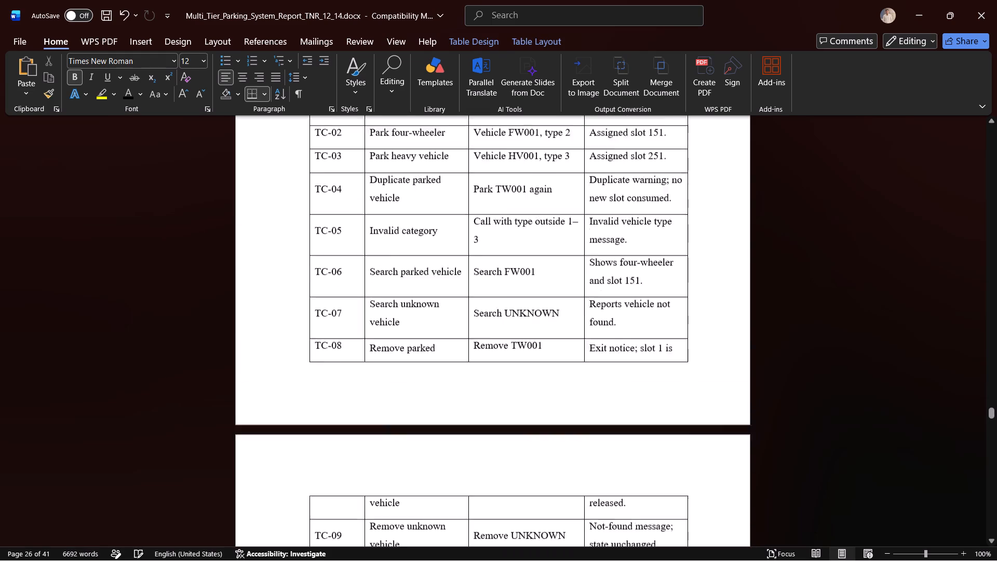
Check how the shrunken 8.3 Test Cases table and the 8.5 Expected Initial State table break across pages.
{"action": "scroll", "coordinate": [689, 360], "scroll_direction": "down", "scroll_amount": 4}
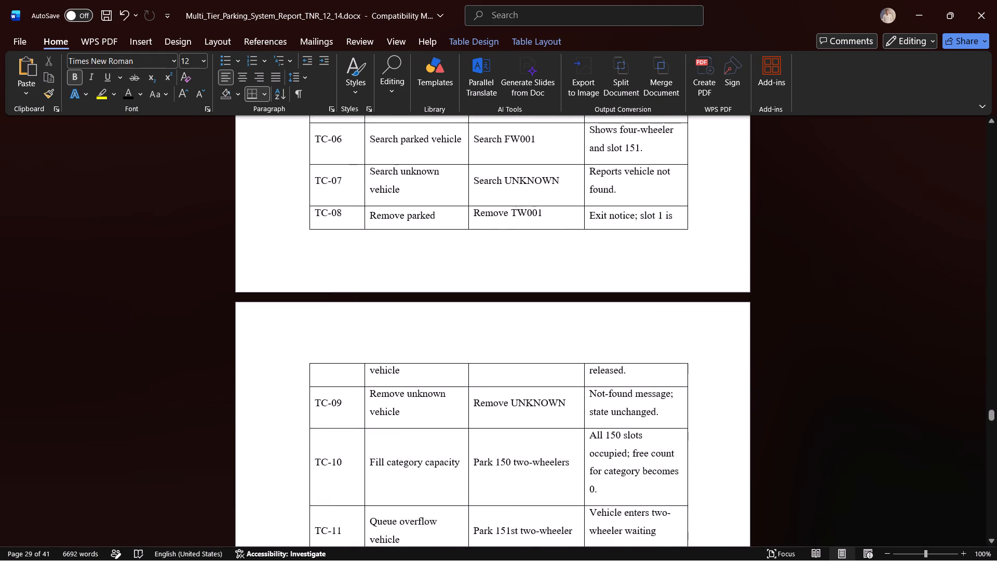
{"action": "scroll", "coordinate": [689, 360], "scroll_direction": "down", "scroll_amount": 3}
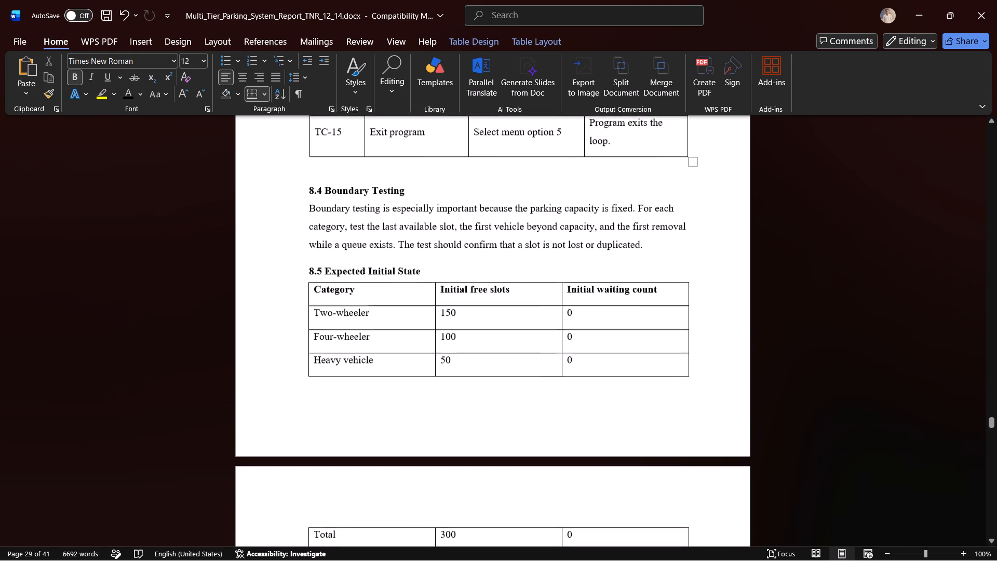
{"action": "scroll", "coordinate": [689, 360], "scroll_direction": "down", "scroll_amount": 2}
{"action": "scroll", "coordinate": [689, 360], "scroll_direction": "up", "scroll_amount": 2}
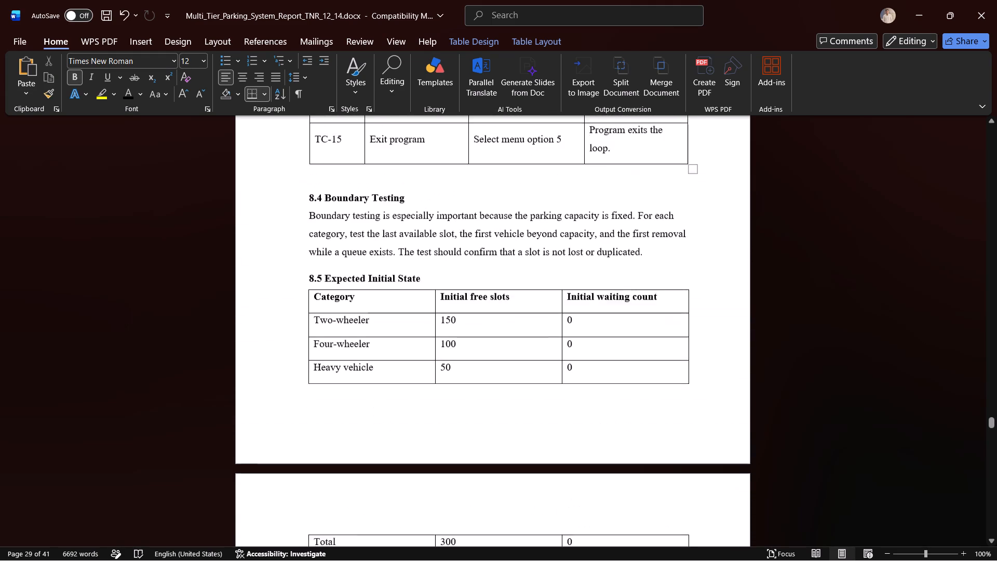
{"action": "scroll", "coordinate": [689, 360], "scroll_direction": "up", "scroll_amount": 4}
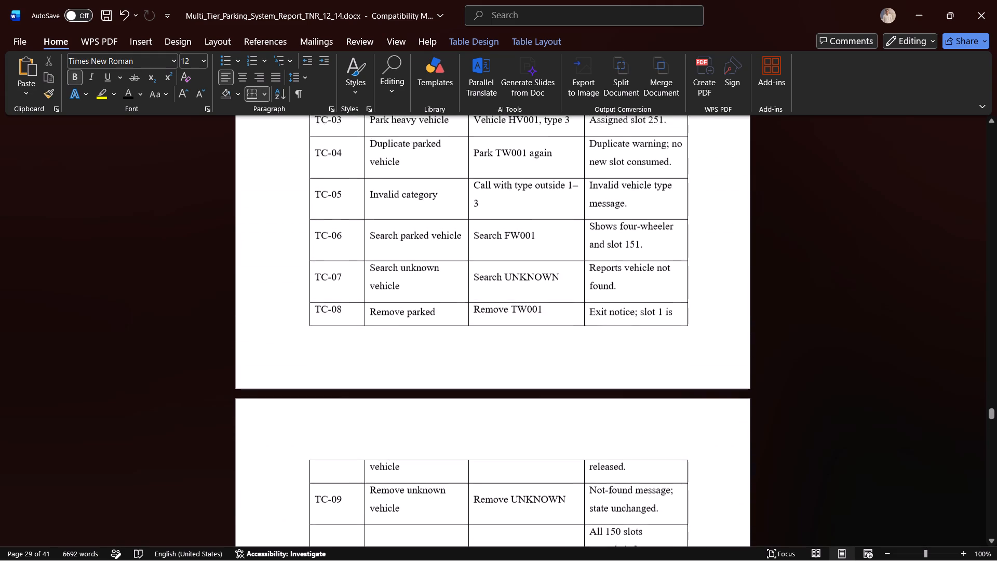
{"action": "scroll", "coordinate": [689, 360], "scroll_direction": "up", "scroll_amount": 2}
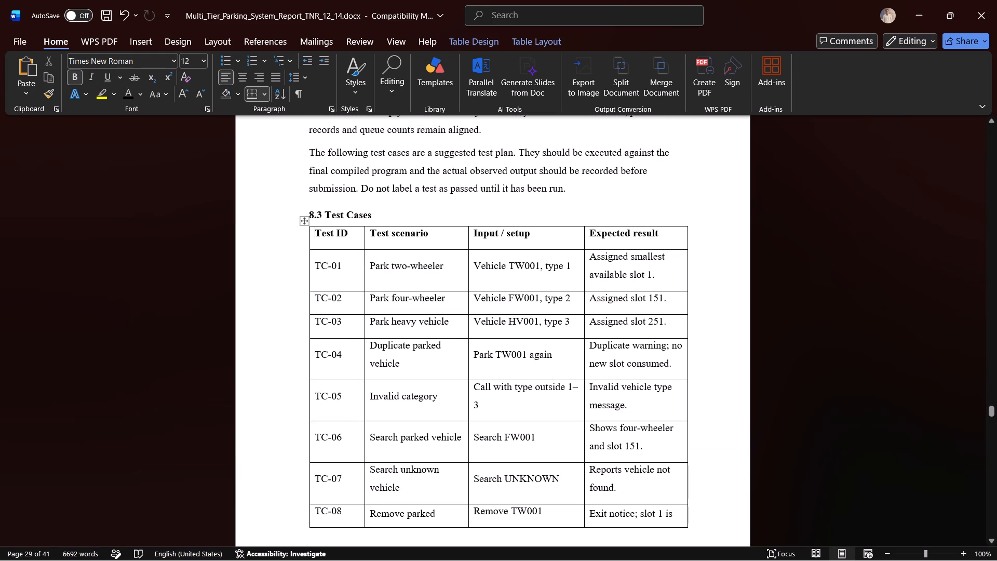
Narrow the Test ID column of the 8.3 table to just fit entries like TC-01, giving the width to Test scenario.
{"action": "left_click_drag", "start_coordinate": [365, 359], "coordinate": [355, 359]}
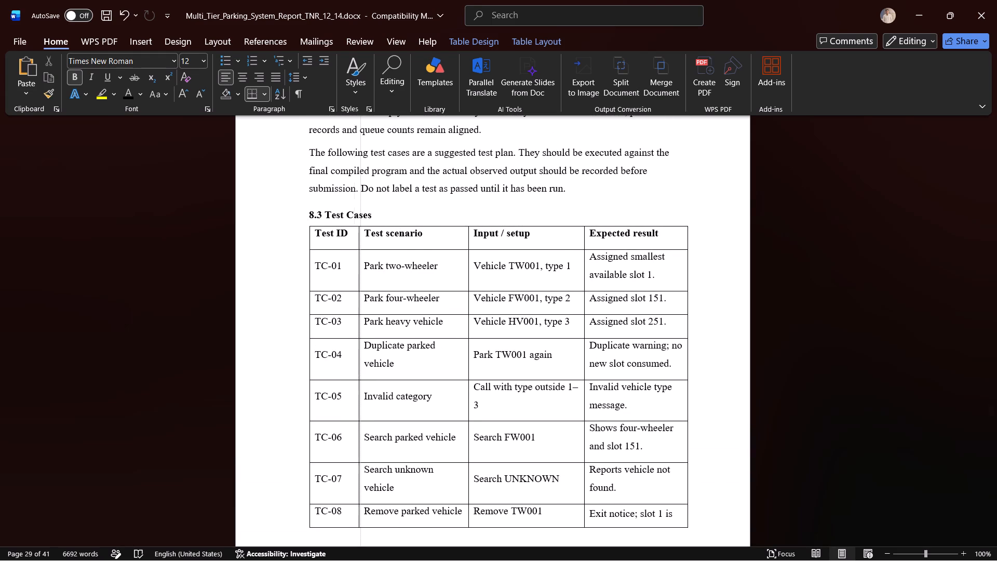
{"action": "left_click_drag", "start_coordinate": [355, 359], "coordinate": [354, 360]}
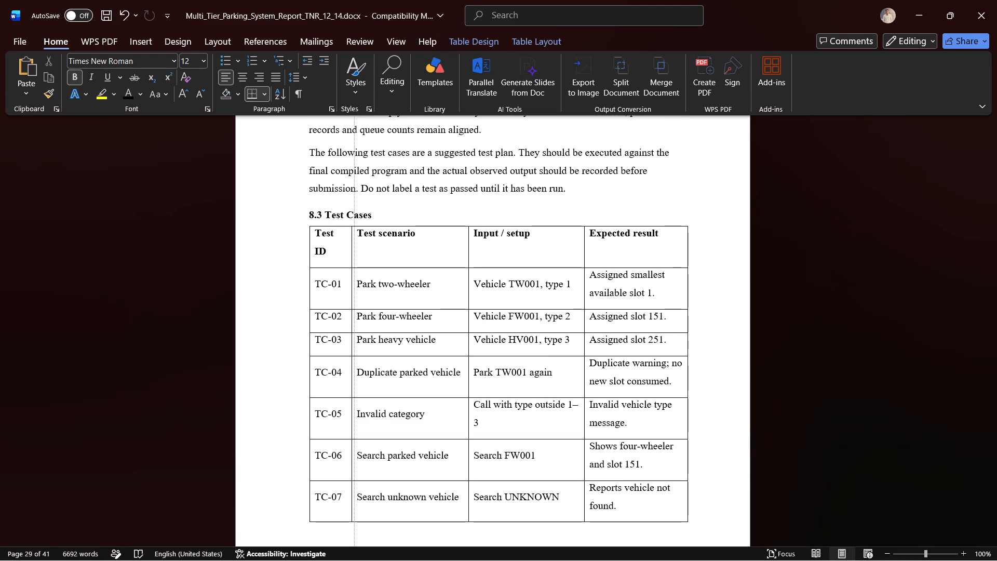
{"action": "left_click_drag", "start_coordinate": [354, 360], "coordinate": [353, 360]}
{"action": "left_click_drag", "start_coordinate": [353, 360], "coordinate": [351, 361]}
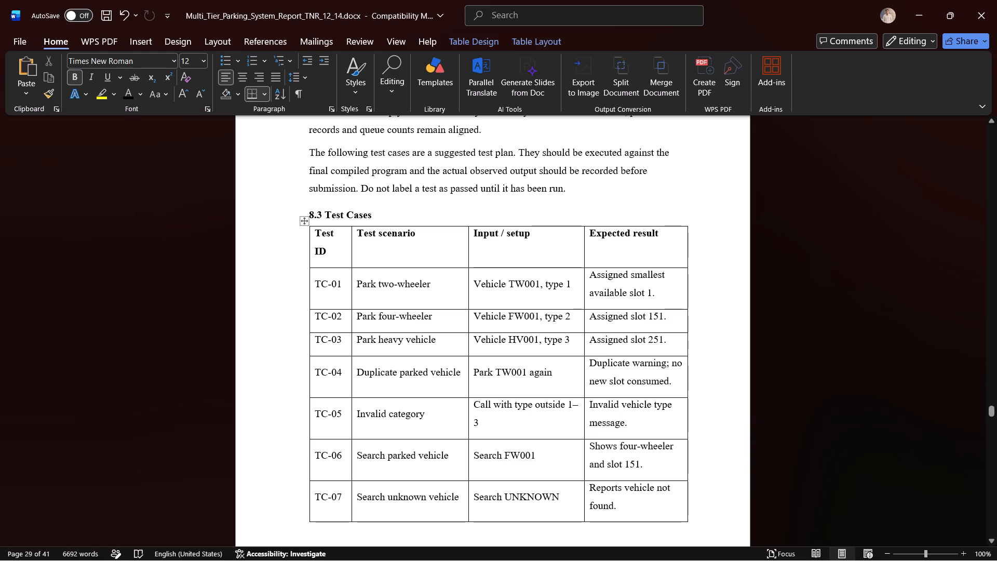
Narrow the Test scenario column of the 8.3 table and widen Input / setup so "Call with type outside 1–3" fits one line.
{"action": "left_click_drag", "start_coordinate": [468, 366], "coordinate": [460, 366]}
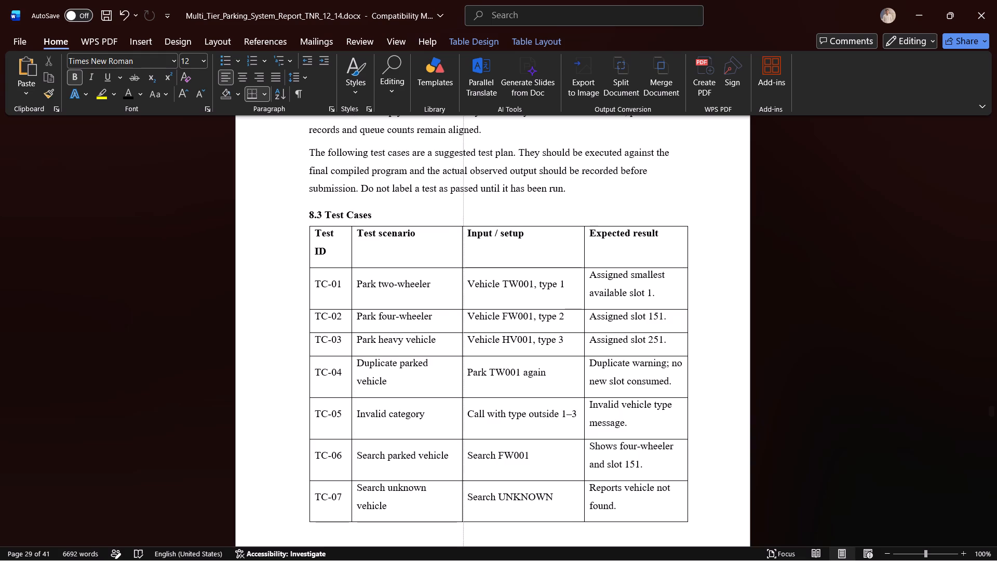
{"action": "left_click_drag", "start_coordinate": [460, 366], "coordinate": [450, 366]}
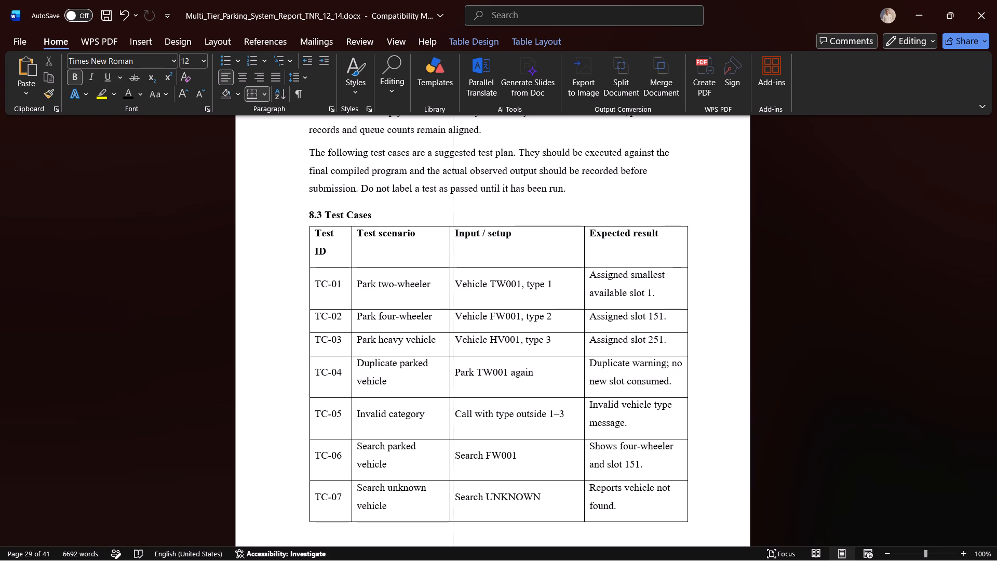
{"action": "left_click_drag", "start_coordinate": [450, 366], "coordinate": [453, 366]}
{"action": "left_click_drag", "start_coordinate": [453, 366], "coordinate": [458, 366]}
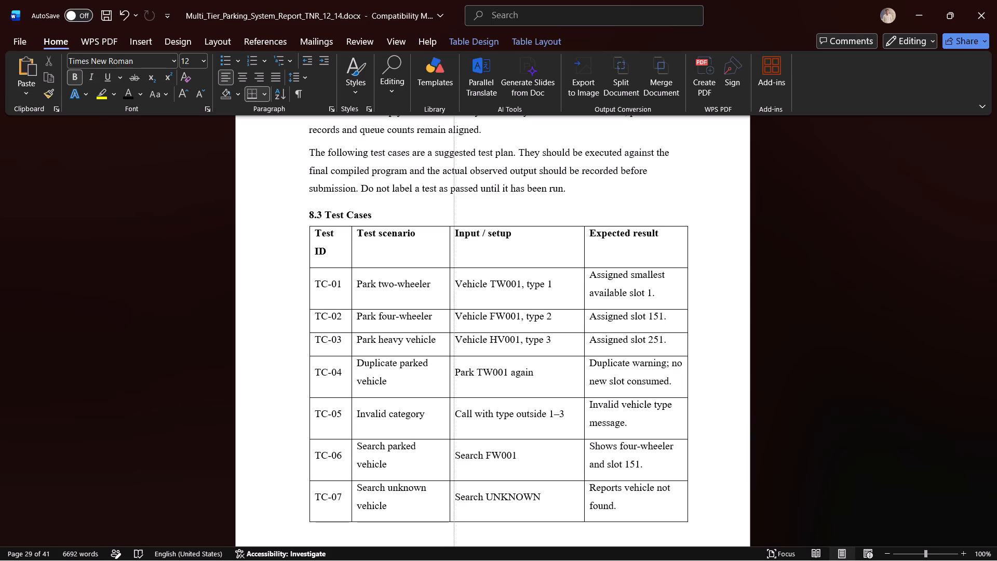
{"action": "left_click_drag", "start_coordinate": [458, 366], "coordinate": [449, 367]}
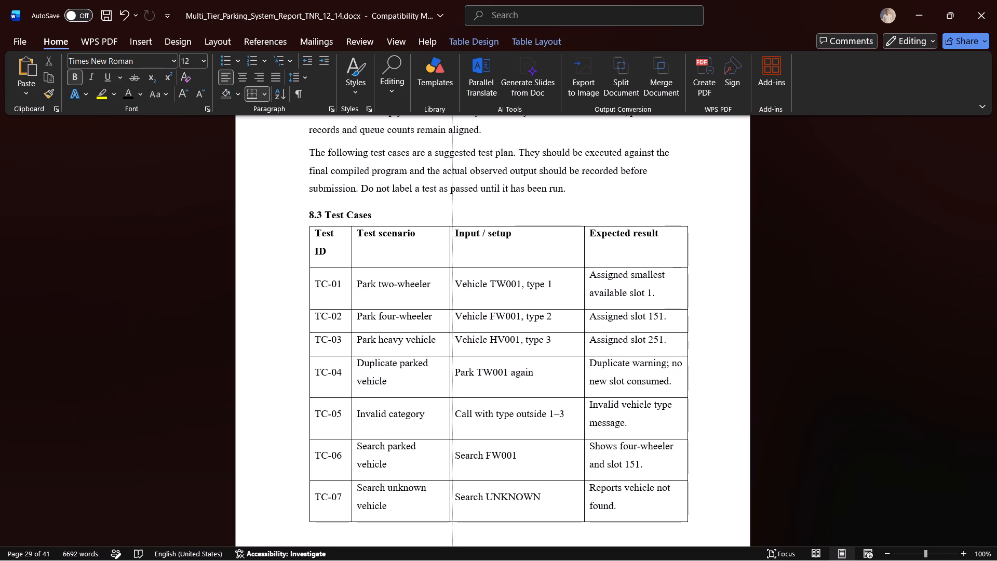
{"action": "left_click_drag", "start_coordinate": [449, 367], "coordinate": [446, 367]}
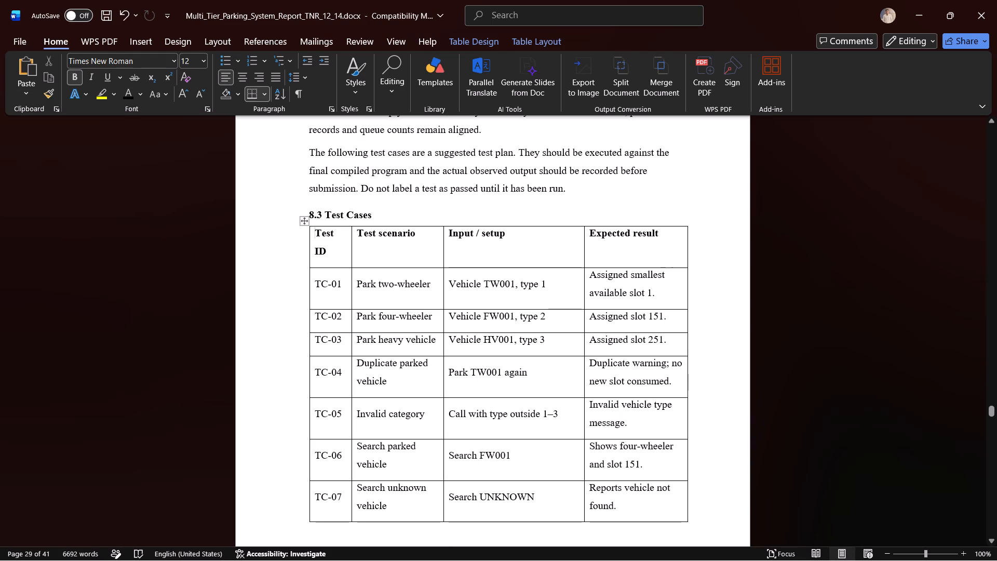
Widen the Expected result column of the 8.3 table, taking width from Input / setup, so "Reports vehicle not found." fits one line.
{"action": "left_click_drag", "start_coordinate": [585, 346], "coordinate": [575, 346]}
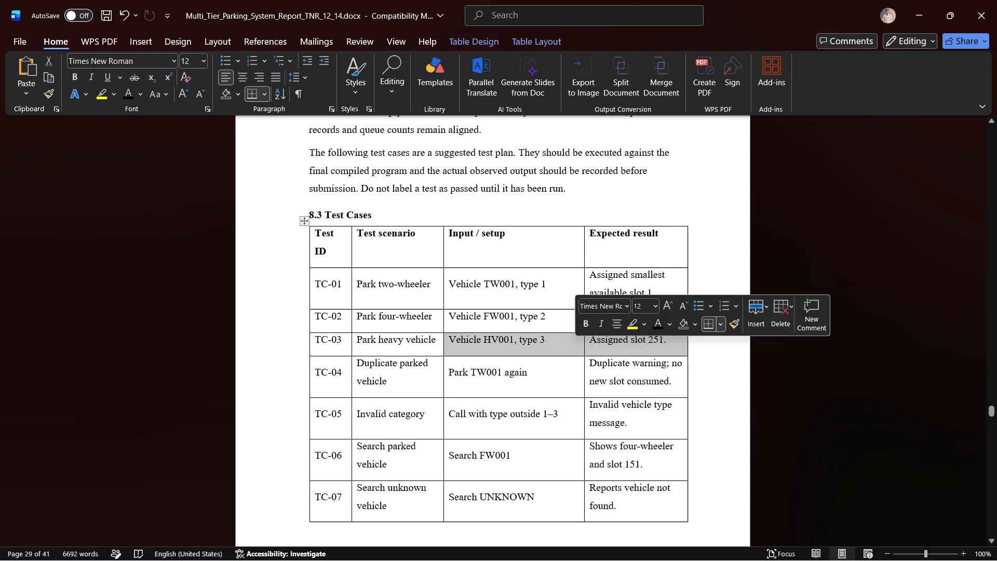
{"action": "left_click", "coordinate": [583, 344]}
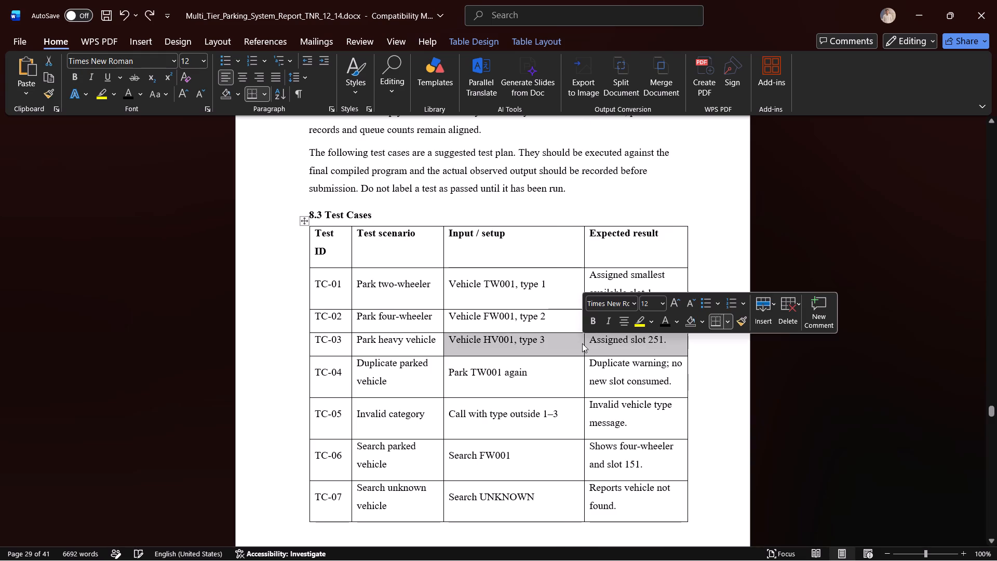
{"action": "left_click", "coordinate": [568, 297]}
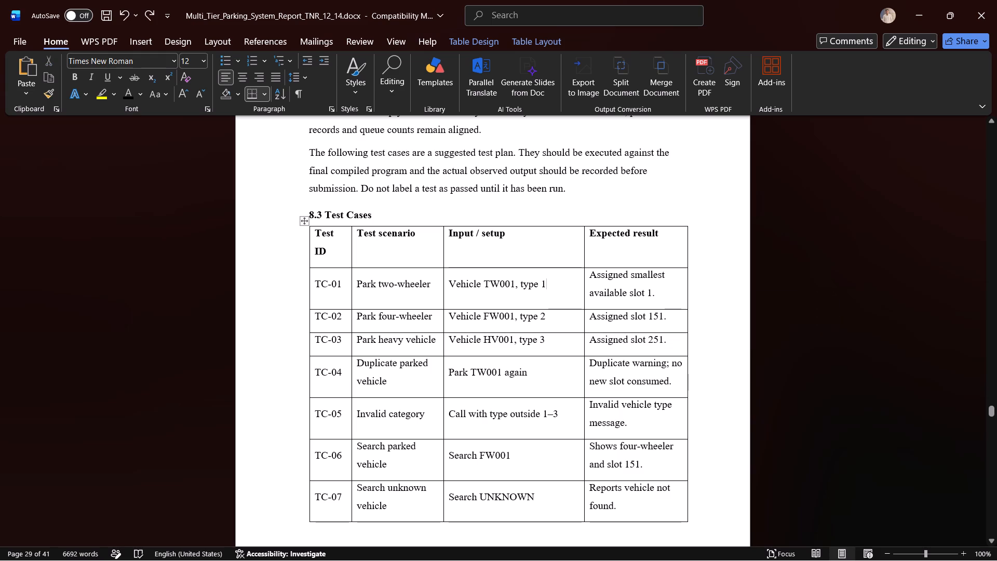
{"action": "left_click", "coordinate": [585, 296]}
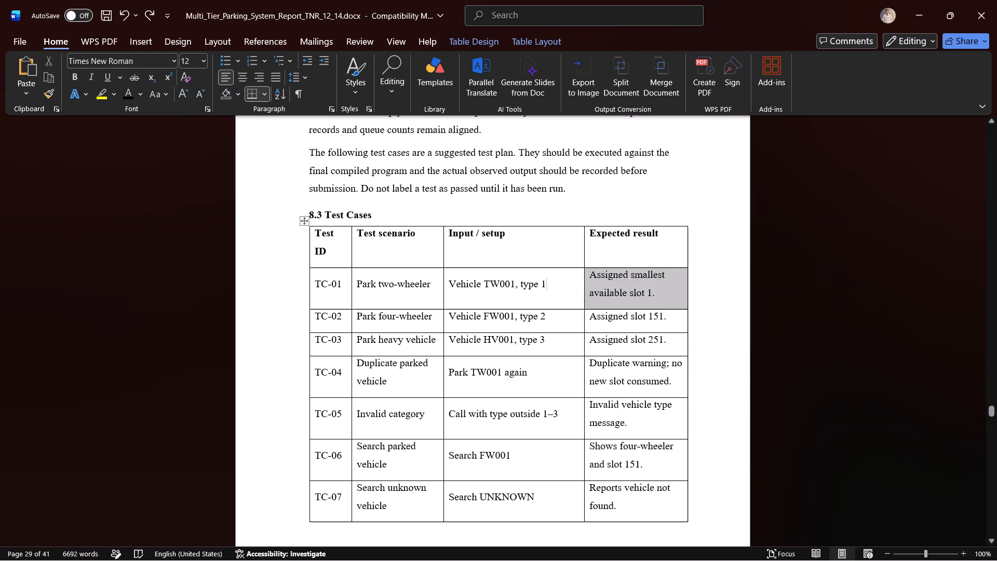
{"action": "left_click", "coordinate": [569, 301]}
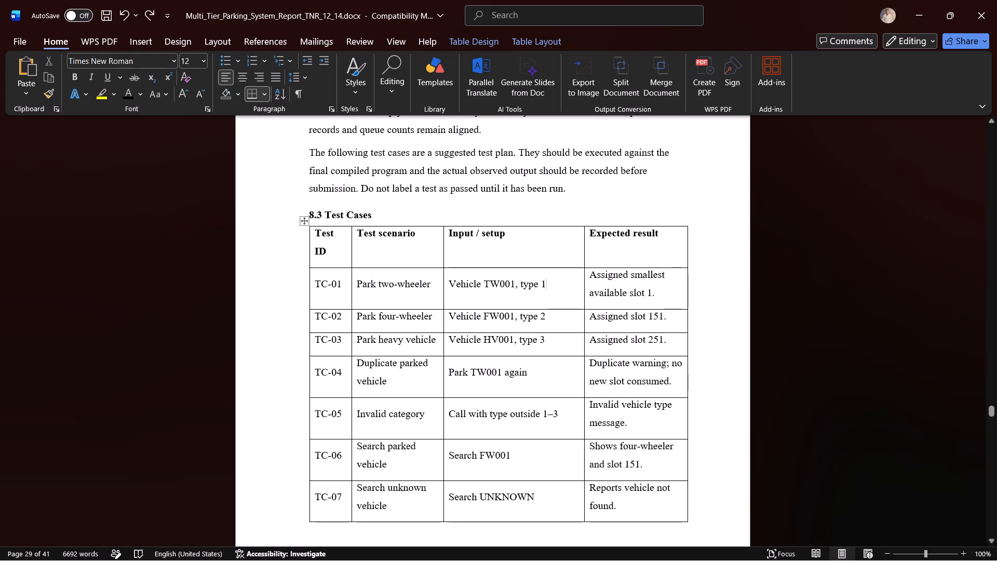
{"action": "left_click_drag", "start_coordinate": [584, 300], "coordinate": [572, 302]}
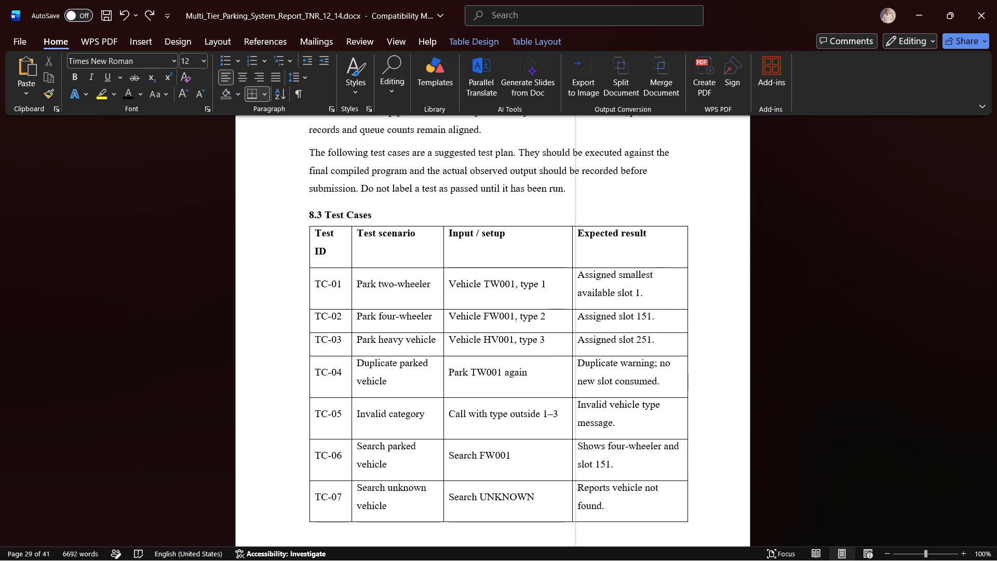
{"action": "left_click_drag", "start_coordinate": [572, 302], "coordinate": [569, 302]}
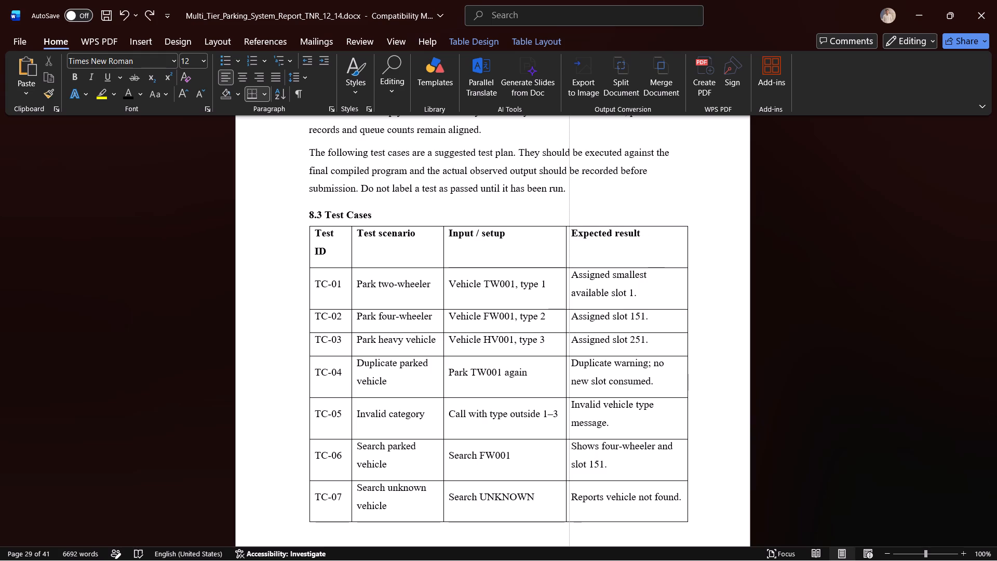
{"action": "left_click_drag", "start_coordinate": [569, 302], "coordinate": [569, 302]}
Check the page breaks of the 8.3 Test Cases table and the 8.5 Expected Initial State table after the column changes.
{"action": "scroll", "coordinate": [594, 415], "scroll_direction": "down", "scroll_amount": 4}
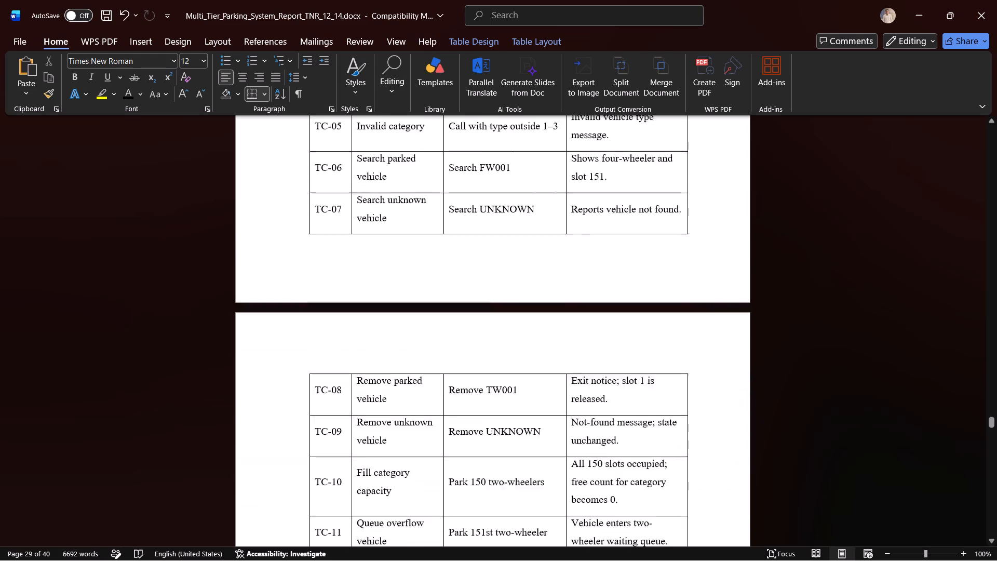
{"action": "scroll", "coordinate": [594, 415], "scroll_direction": "down", "scroll_amount": 2}
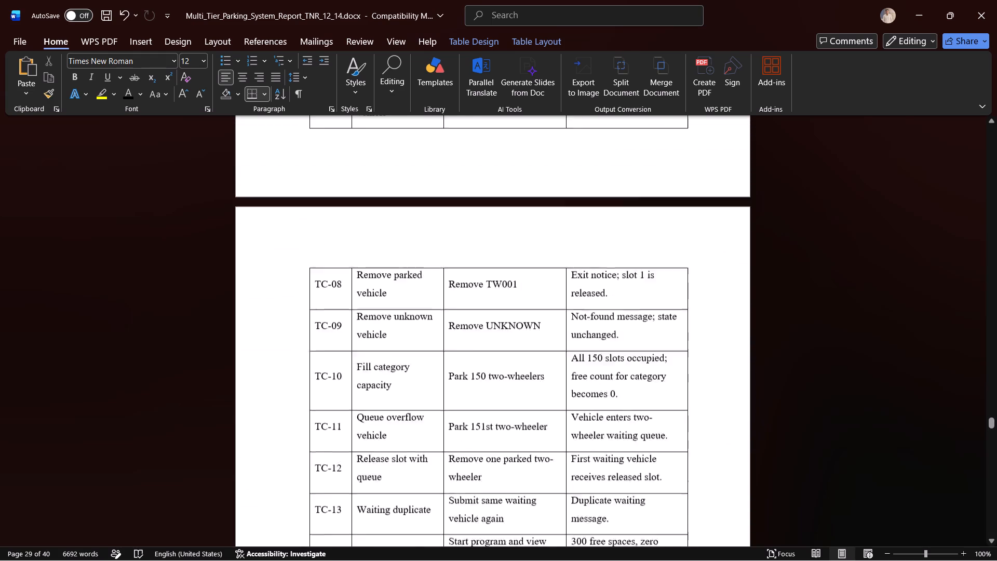
{"action": "scroll", "coordinate": [594, 415], "scroll_direction": "down", "scroll_amount": 1}
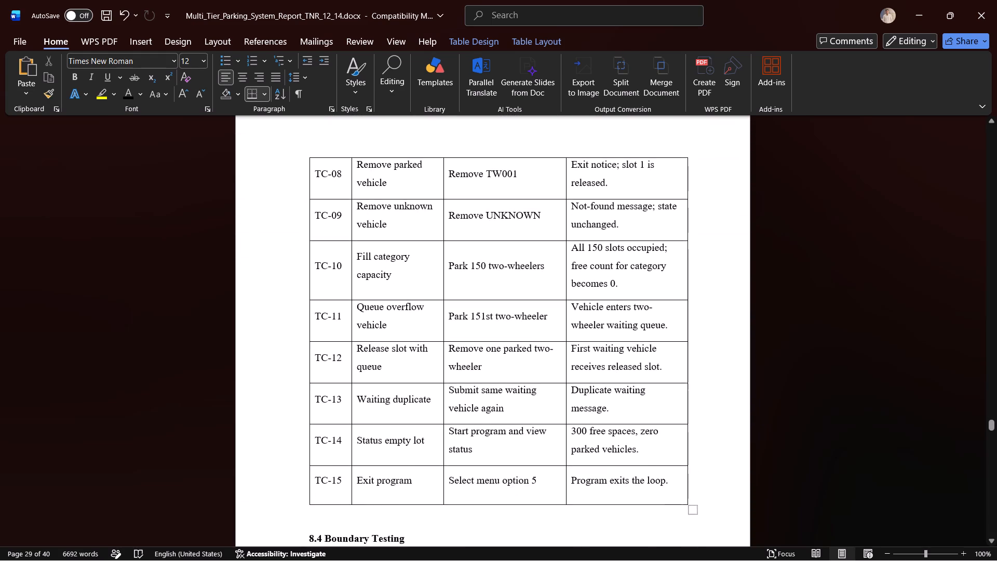
{"action": "scroll", "coordinate": [594, 415], "scroll_direction": "down", "scroll_amount": 3}
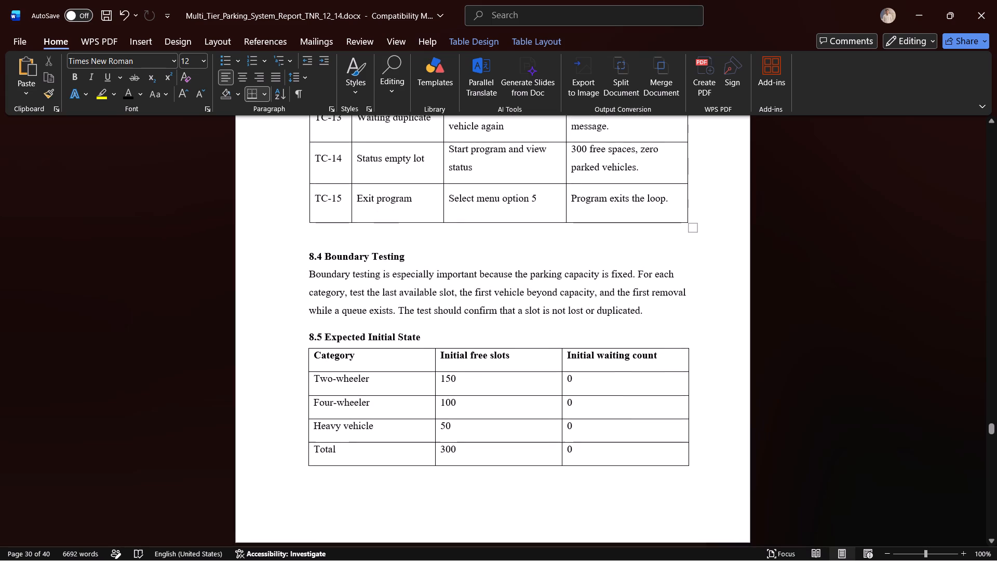
{"action": "scroll", "coordinate": [594, 415], "scroll_direction": "down", "scroll_amount": 3}
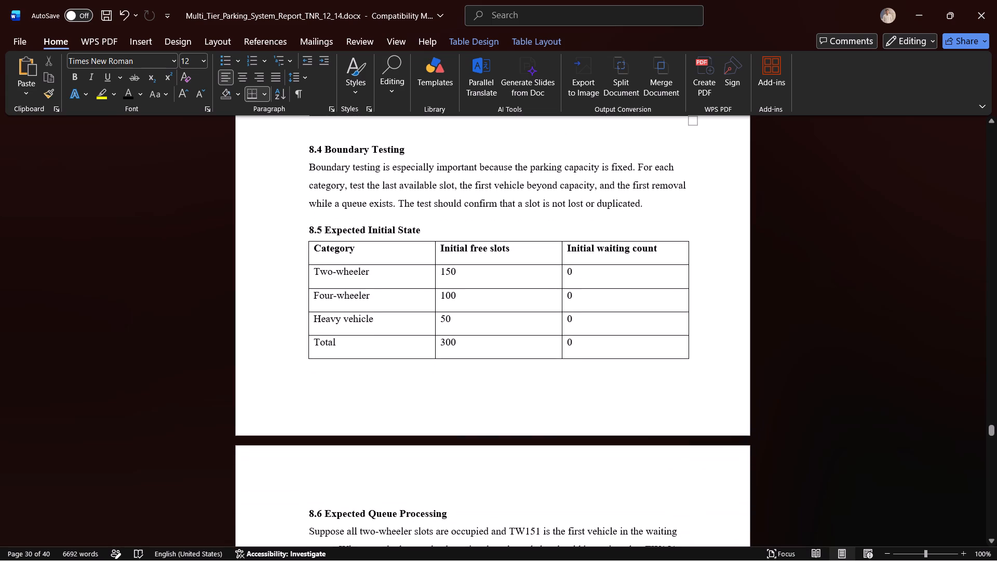
Review the layout from 8.6 Expected Queue Processing through Chapter 9 to section 9.4 Reliability Improvements for spacing and table problems.
{"action": "scroll", "coordinate": [594, 415], "scroll_direction": "down", "scroll_amount": 4}
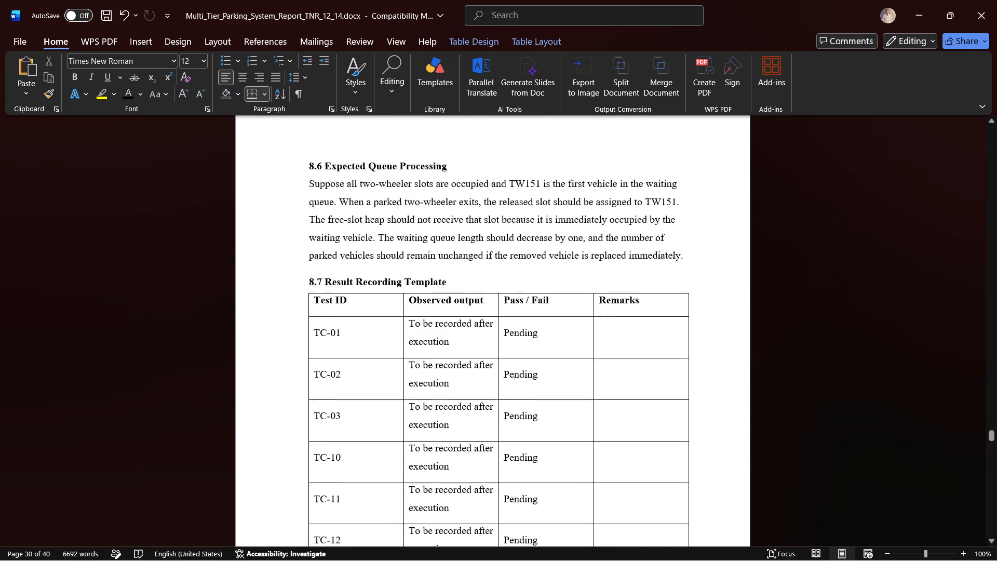
{"action": "scroll", "coordinate": [594, 415], "scroll_direction": "down", "scroll_amount": 7}
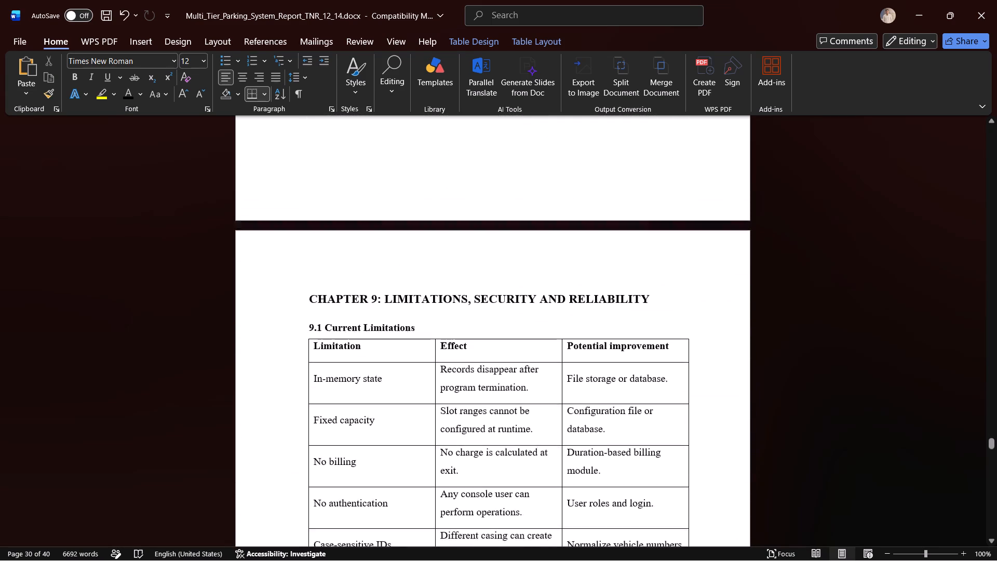
{"action": "scroll", "coordinate": [594, 415], "scroll_direction": "down", "scroll_amount": 5}
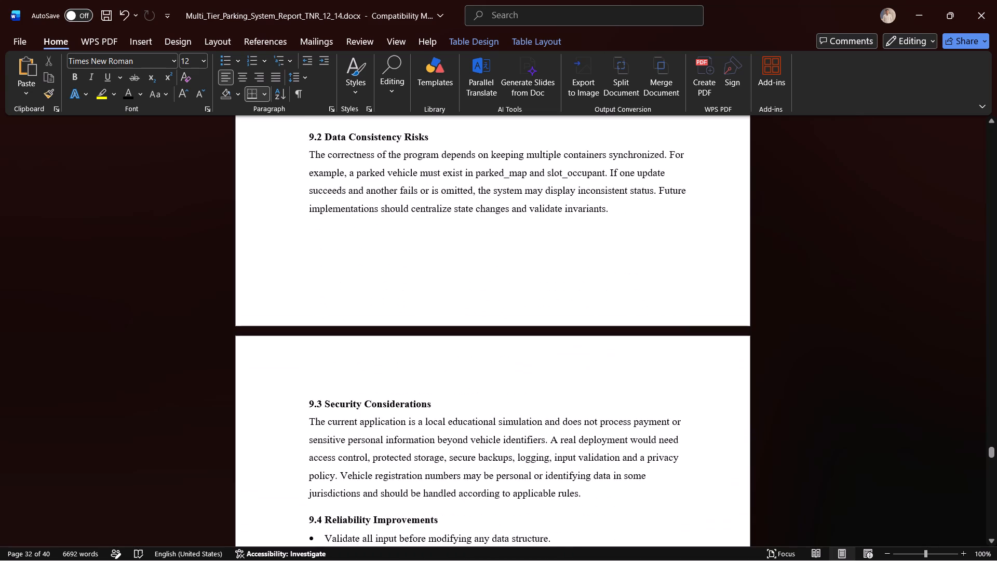
Review the layout from 9.3 Security Considerations to the 10.3 Future Scope table, checking where that table splits across pages.
{"action": "scroll", "coordinate": [594, 415], "scroll_direction": "down", "scroll_amount": 1}
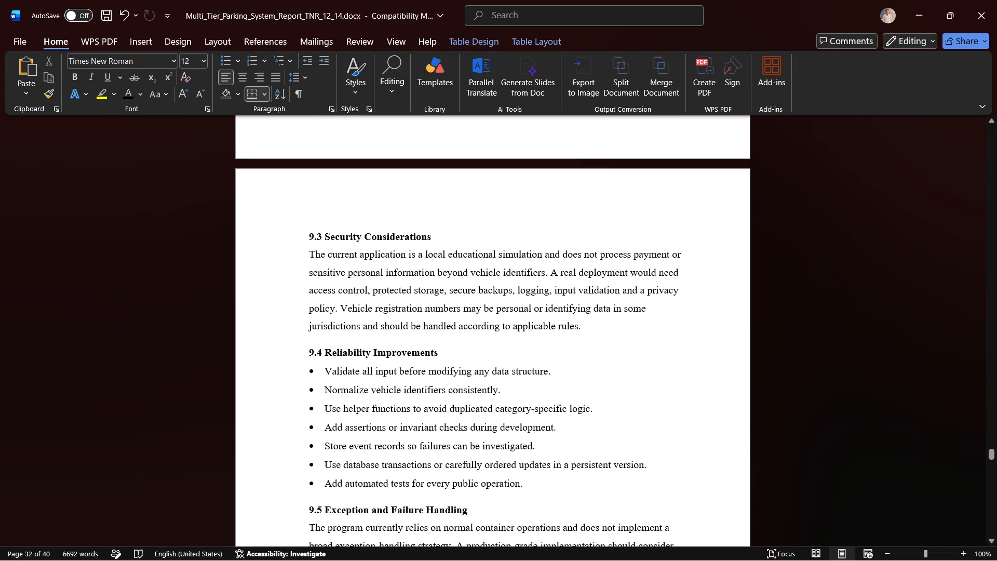
{"action": "scroll", "coordinate": [594, 415], "scroll_direction": "down", "scroll_amount": 6}
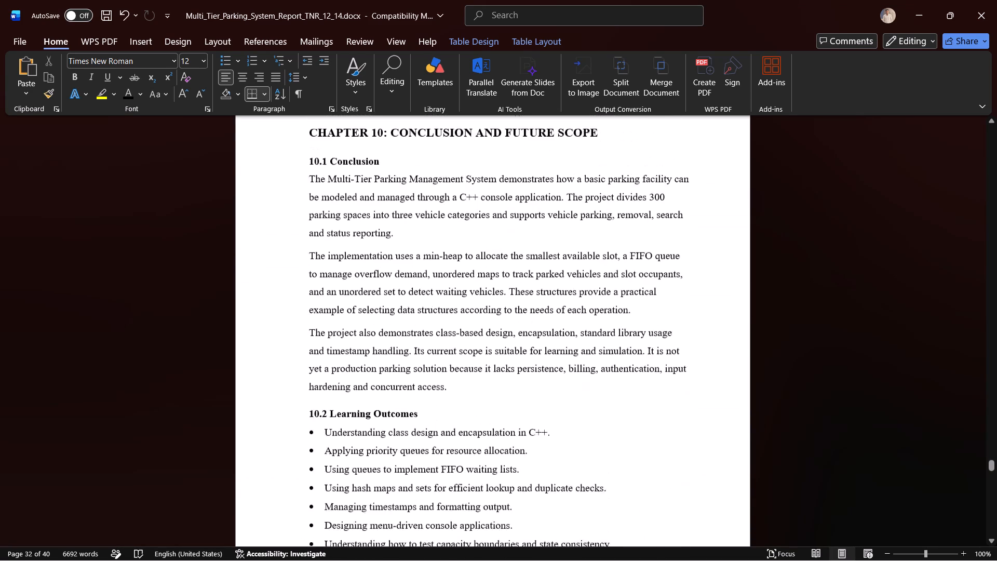
{"action": "scroll", "coordinate": [594, 415], "scroll_direction": "down", "scroll_amount": 2}
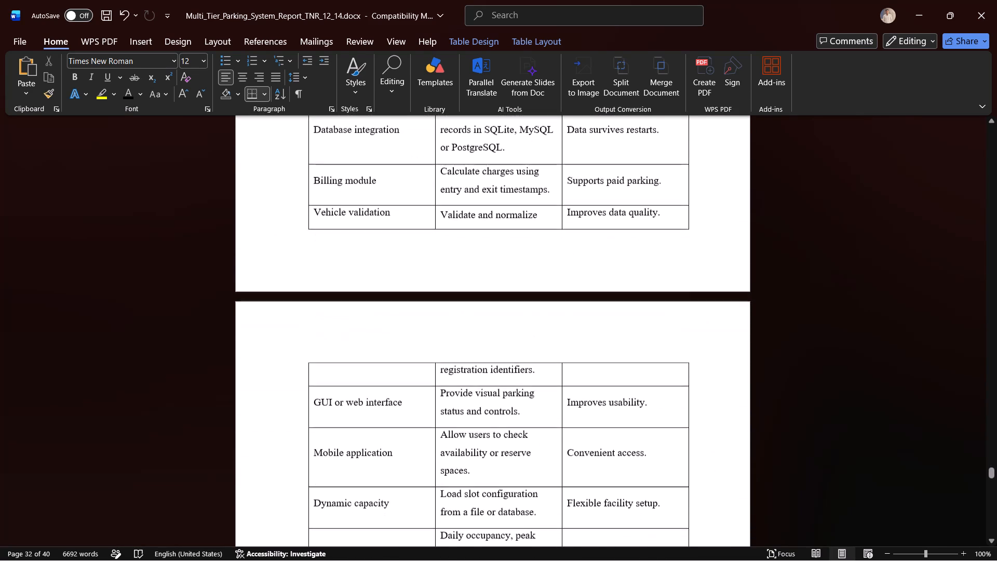
{"action": "scroll", "coordinate": [594, 415], "scroll_direction": "down", "scroll_amount": 2}
{"action": "scroll", "coordinate": [594, 415], "scroll_direction": "up", "scroll_amount": 3}
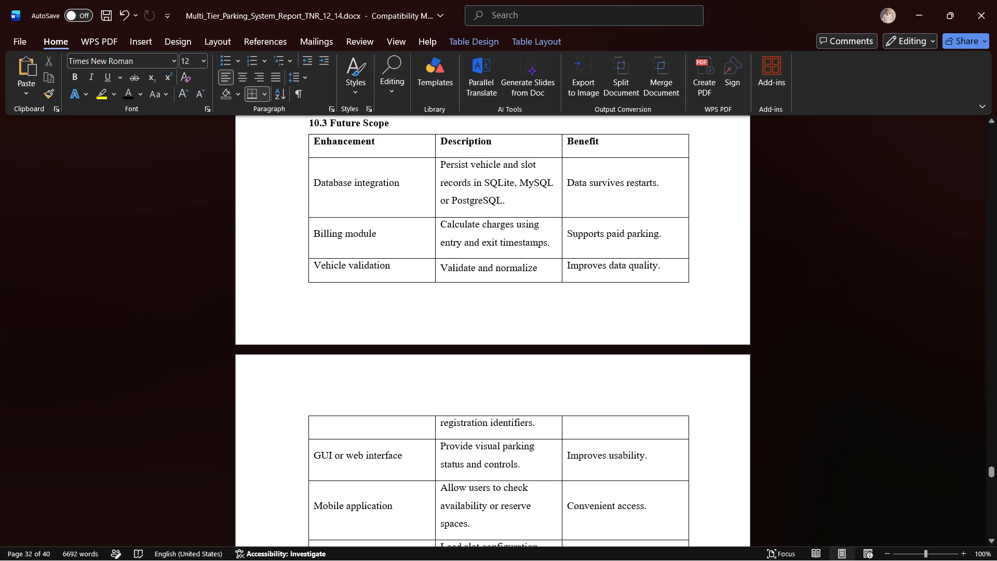
{"action": "scroll", "coordinate": [594, 415], "scroll_direction": "up", "scroll_amount": 2}
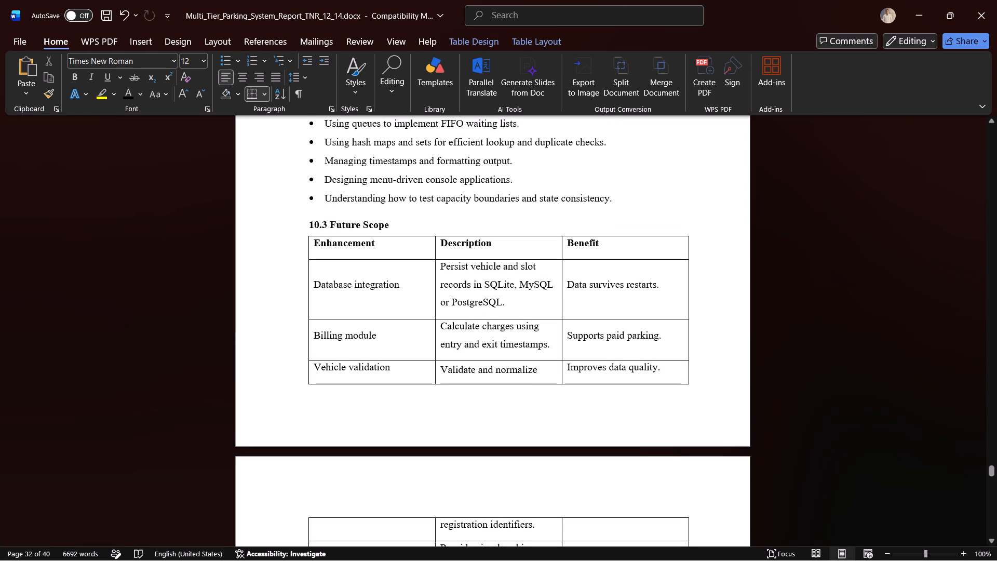
{"action": "scroll", "coordinate": [513, 439], "scroll_direction": "down", "scroll_amount": 1}
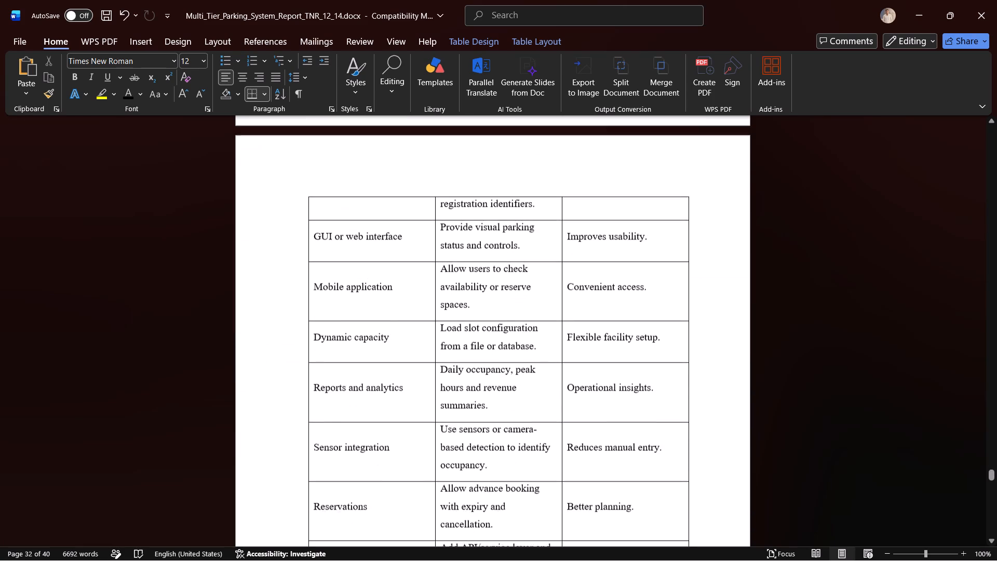
{"action": "scroll", "coordinate": [513, 439], "scroll_direction": "down", "scroll_amount": 1}
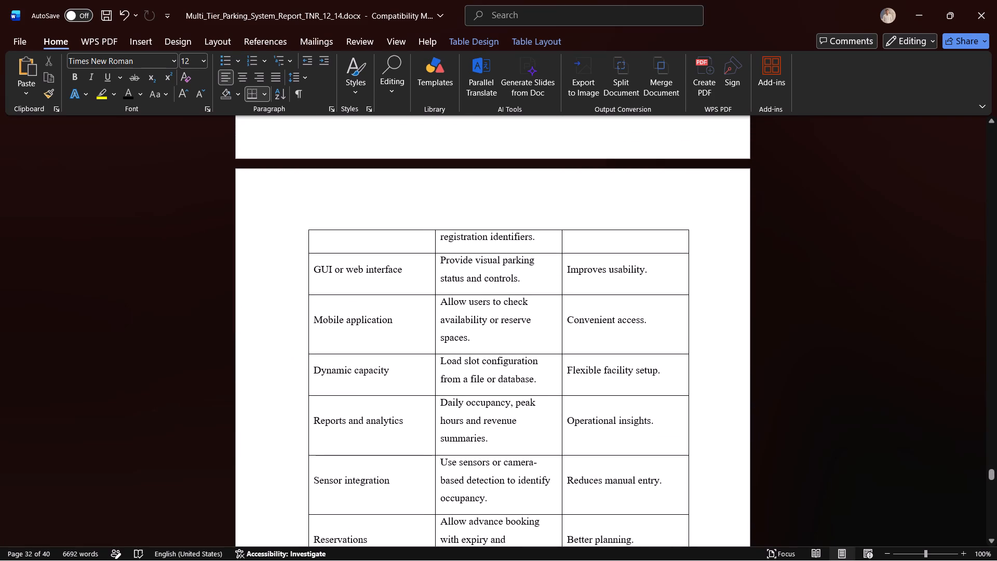
{"action": "scroll", "coordinate": [422, 342], "scroll_direction": "up", "scroll_amount": 2}
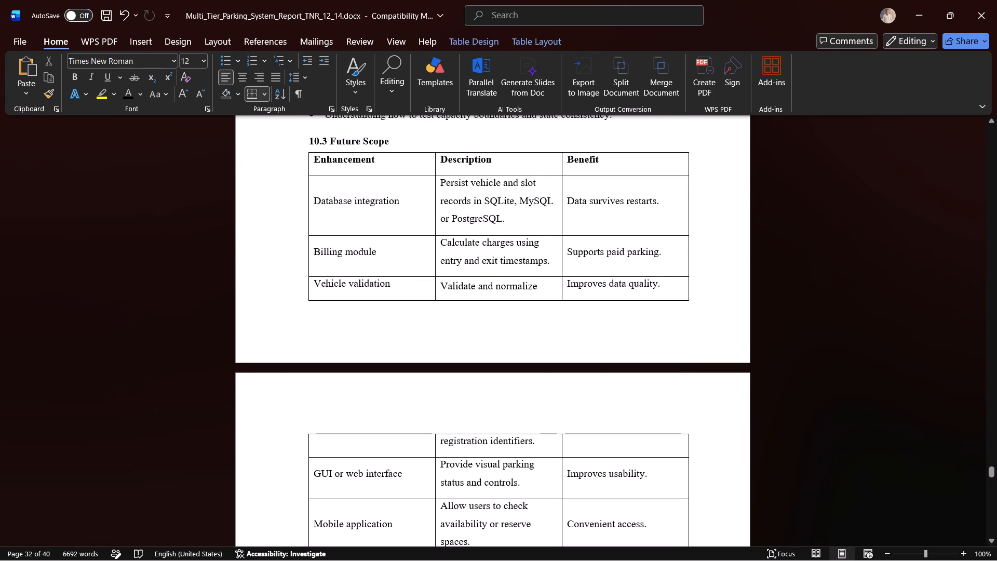
Narrow the Enhancement column of the 10.3 Future Scope table and widen Description so the Vehicle validation row stays on one page.
{"action": "left_click_drag", "start_coordinate": [435, 223], "coordinate": [427, 223]}
{"action": "left_click_drag", "start_coordinate": [427, 223], "coordinate": [409, 224]}
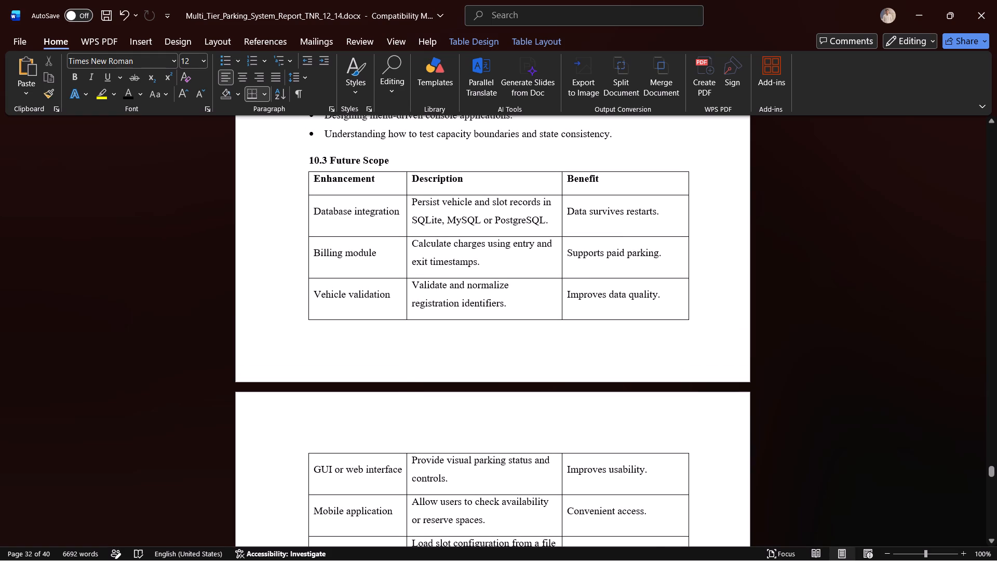
{"action": "left_click_drag", "start_coordinate": [407, 228], "coordinate": [400, 228]}
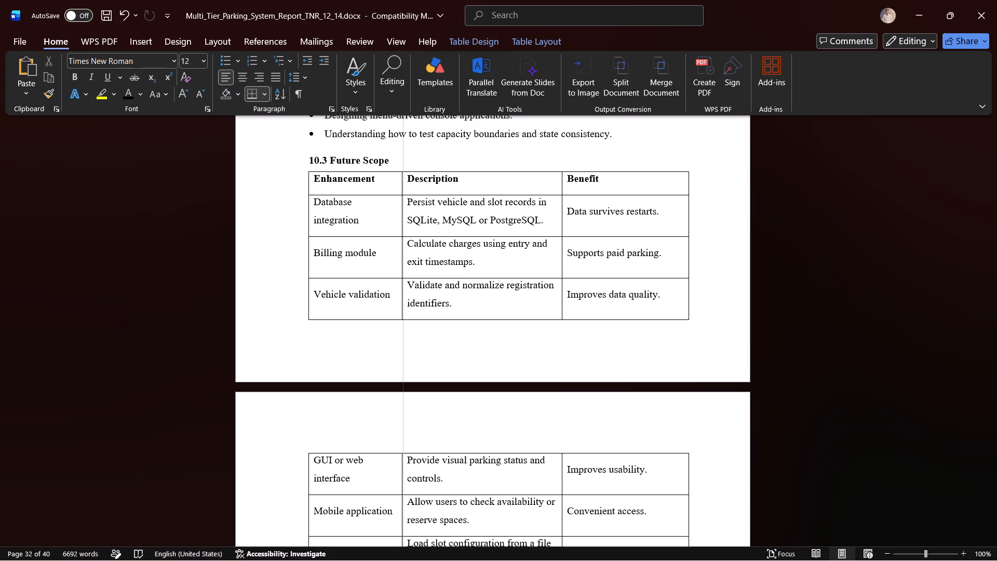
{"action": "left_click_drag", "start_coordinate": [400, 228], "coordinate": [398, 228]}
{"action": "left_click", "coordinate": [673, 358]}
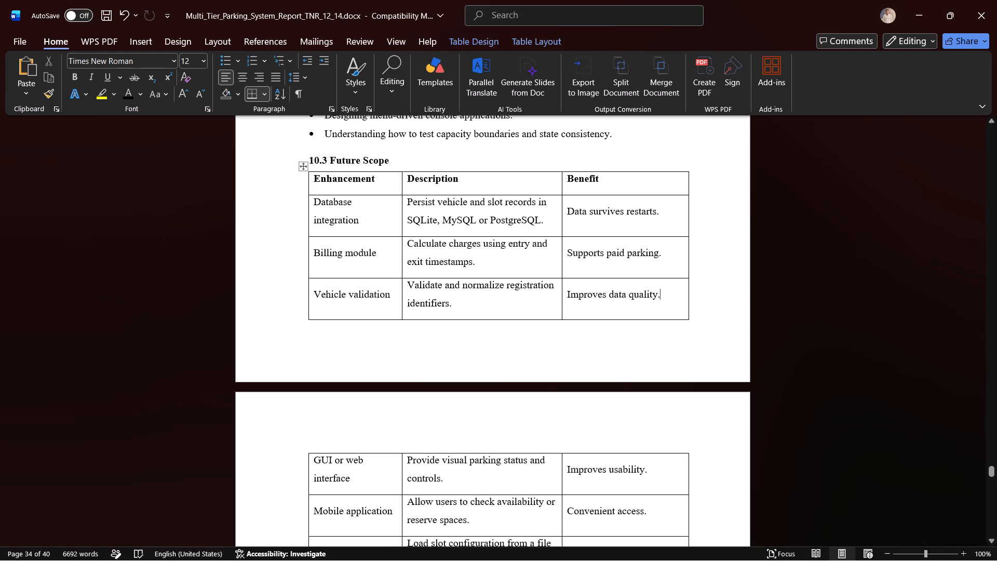
Check the rest of the 10.3 table, the references and Appendices A to D for spacing, numbering and table layout problems.
{"action": "scroll", "coordinate": [649, 450], "scroll_direction": "down", "scroll_amount": 1}
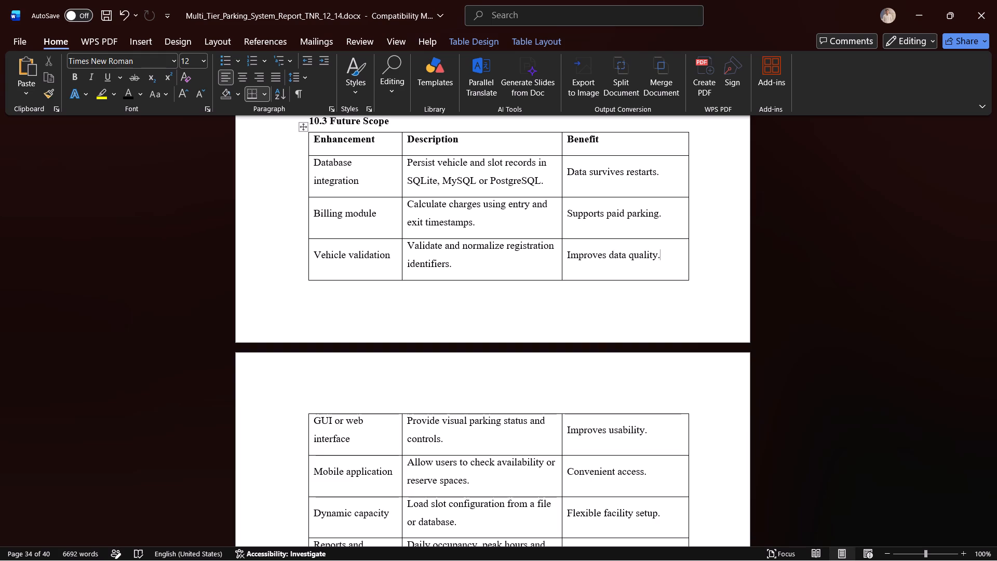
{"action": "scroll", "coordinate": [649, 450], "scroll_direction": "down", "scroll_amount": 5}
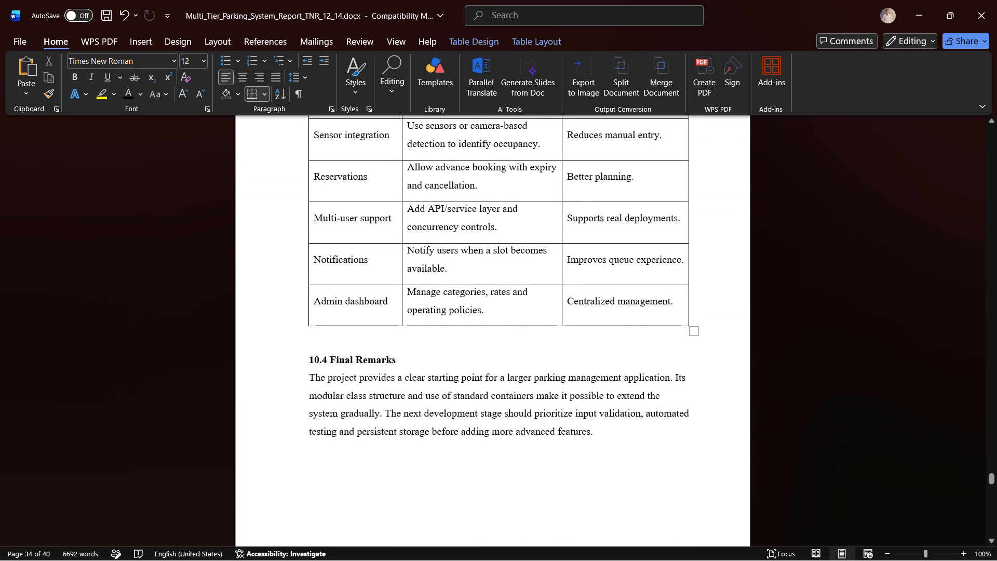
{"action": "scroll", "coordinate": [649, 450], "scroll_direction": "down", "scroll_amount": 8}
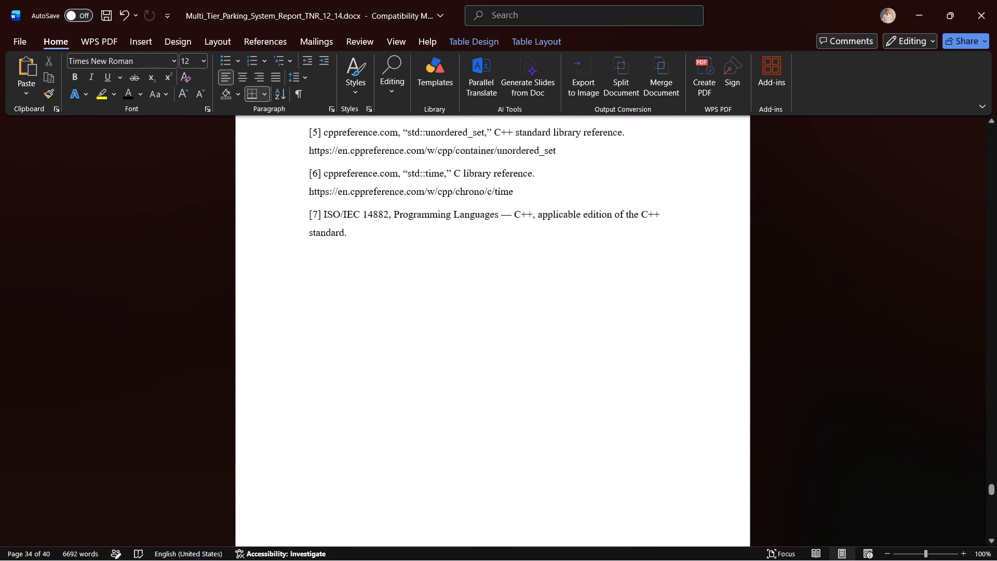
{"action": "scroll", "coordinate": [649, 450], "scroll_direction": "down", "scroll_amount": 5}
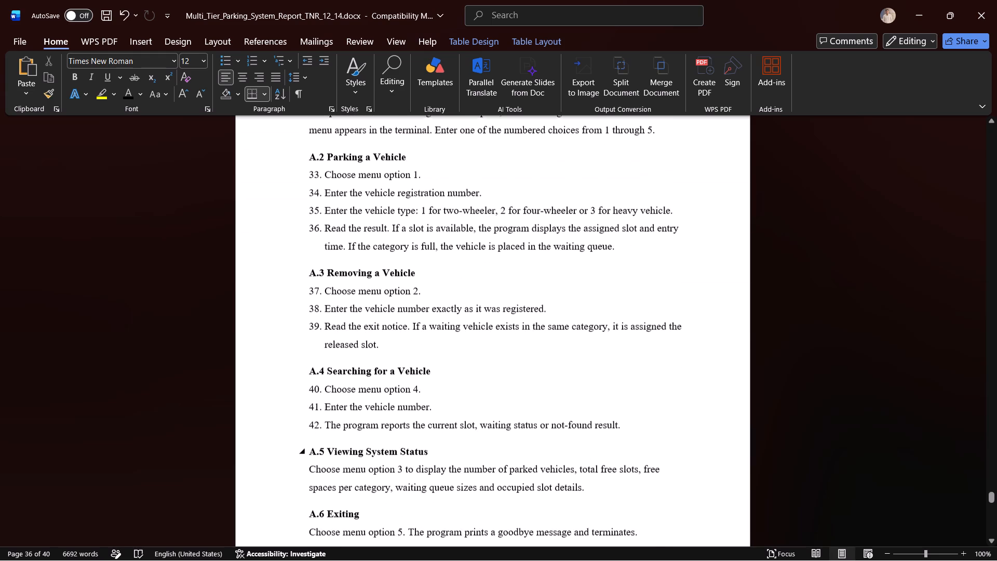
{"action": "scroll", "coordinate": [649, 450], "scroll_direction": "down", "scroll_amount": 8}
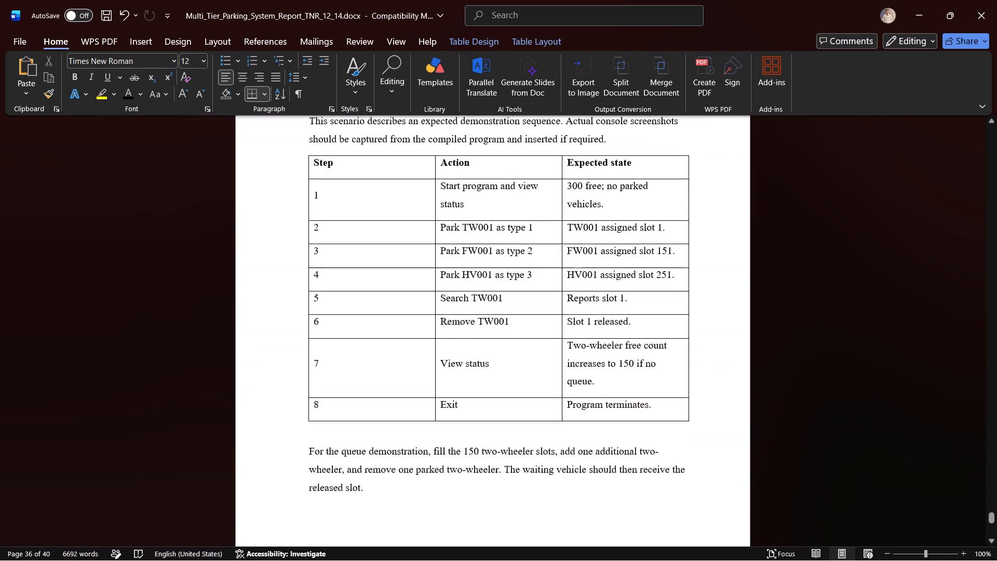
{"action": "scroll", "coordinate": [649, 450], "scroll_direction": "down", "scroll_amount": 1}
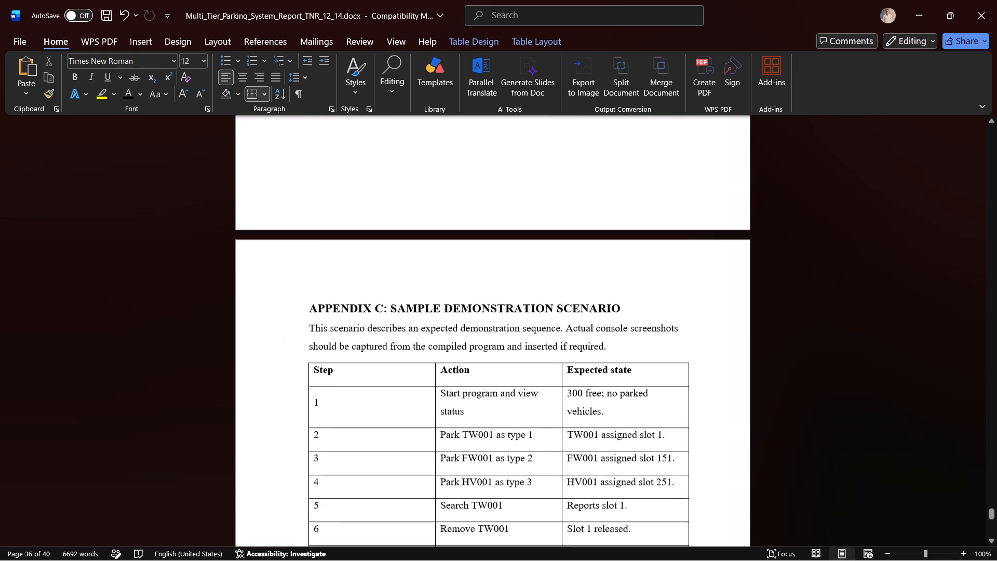
{"action": "scroll", "coordinate": [649, 450], "scroll_direction": "down", "scroll_amount": 4}
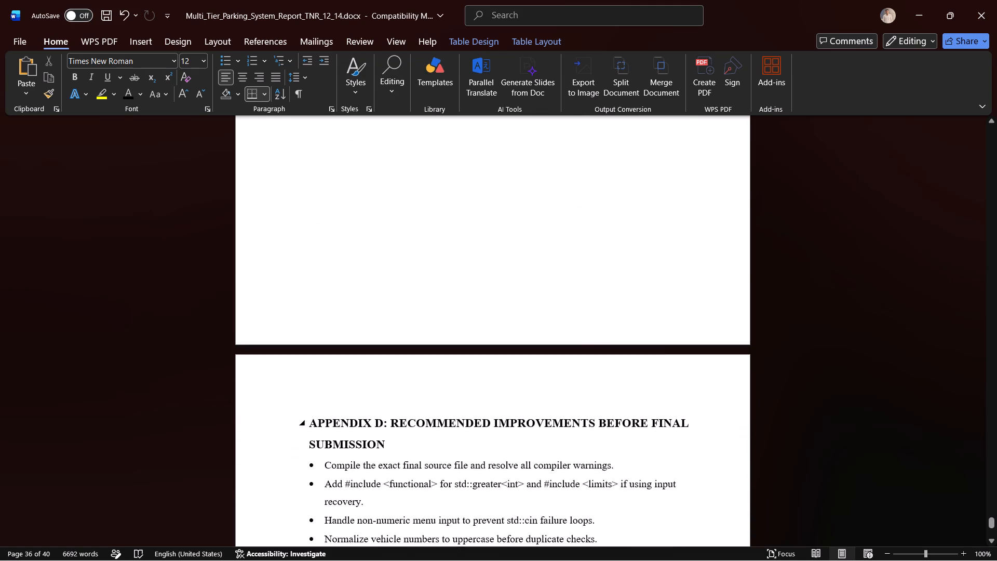
{"action": "scroll", "coordinate": [649, 450], "scroll_direction": "down", "scroll_amount": 9}
Return to the report's front matter and review the title page, Certificate, Declaration, Acknowledgement and Abstract layout.
{"action": "scroll", "coordinate": [649, 450], "scroll_direction": "up", "scroll_amount": 17}
{"action": "scroll", "coordinate": [649, 450], "scroll_direction": "up", "scroll_amount": 11}
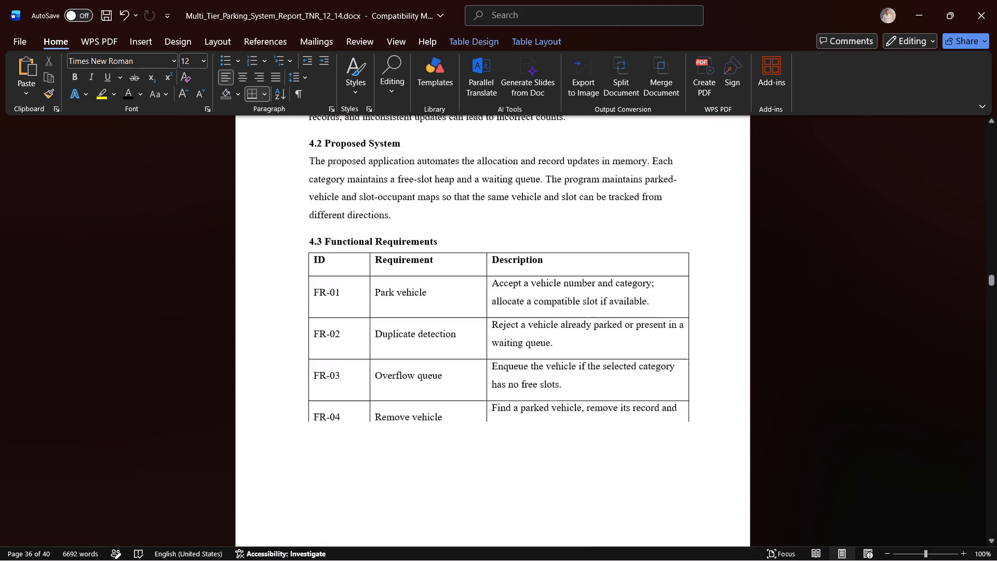
{"action": "scroll", "coordinate": [649, 450], "scroll_direction": "up", "scroll_amount": 13}
{"action": "scroll", "coordinate": [649, 450], "scroll_direction": "down", "scroll_amount": 4}
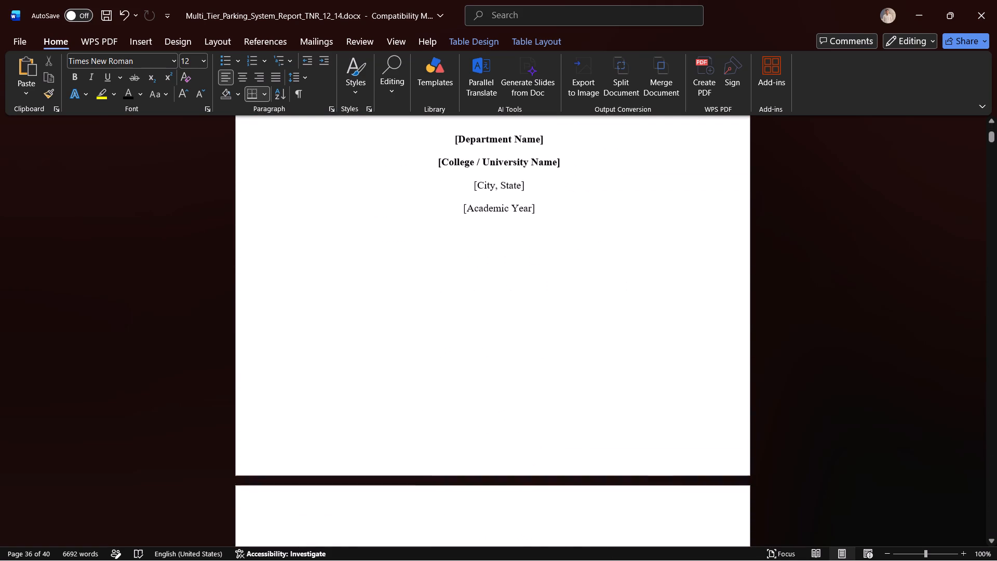
{"action": "scroll", "coordinate": [649, 450], "scroll_direction": "down", "scroll_amount": 1}
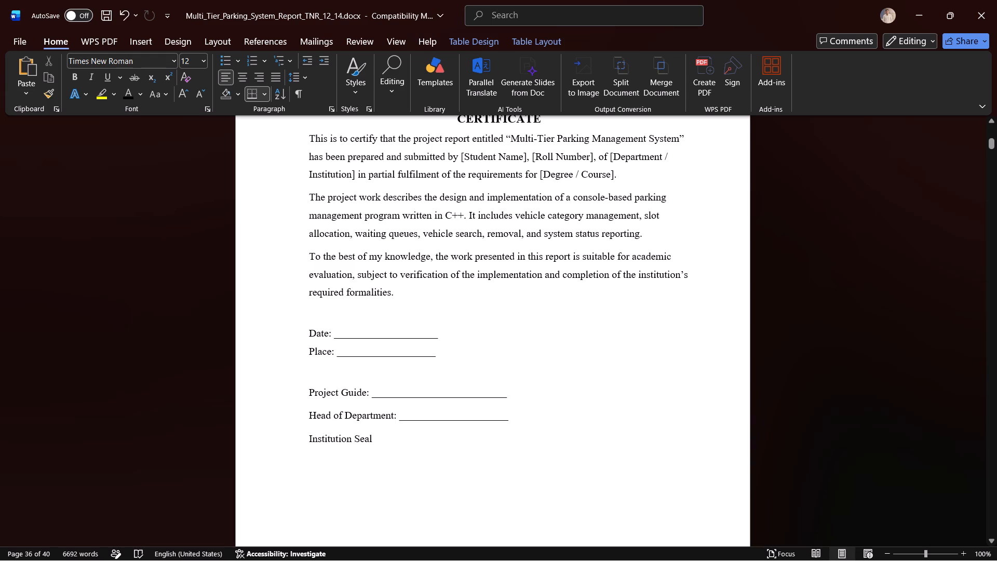
{"action": "scroll", "coordinate": [518, 416], "scroll_direction": "down", "scroll_amount": 2}
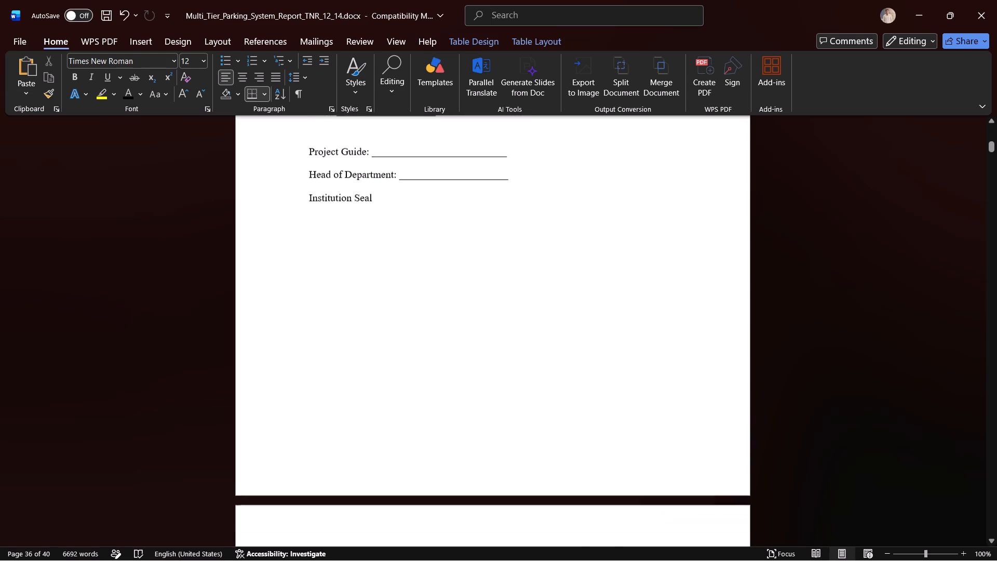
{"action": "scroll", "coordinate": [518, 416], "scroll_direction": "down", "scroll_amount": 4}
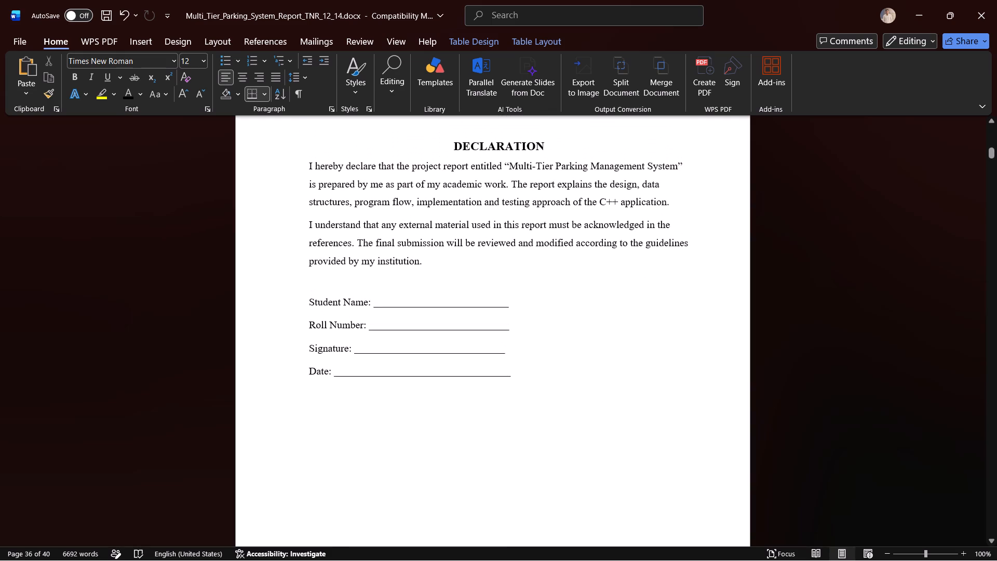
{"action": "scroll", "coordinate": [518, 416], "scroll_direction": "down", "scroll_amount": 1}
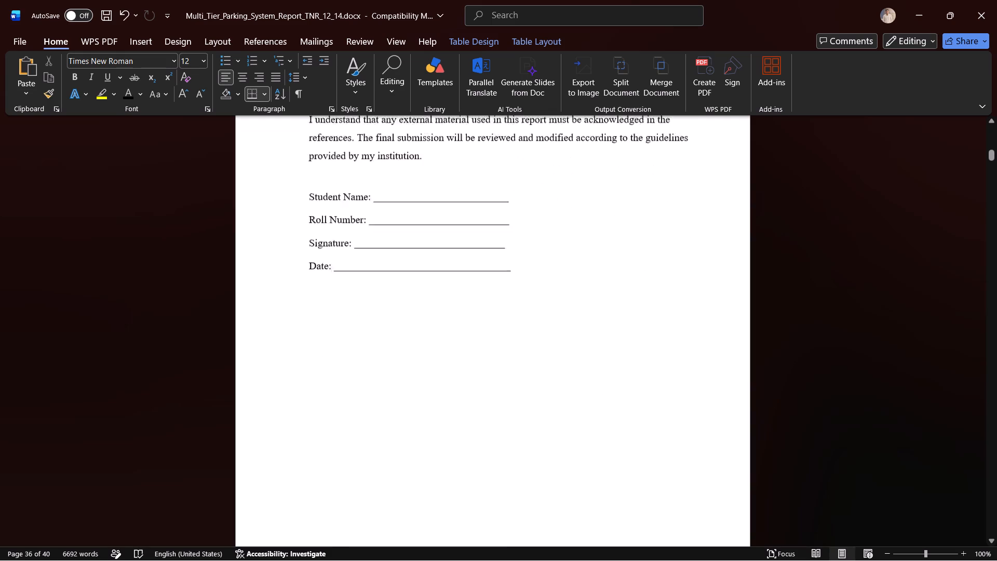
{"action": "scroll", "coordinate": [518, 416], "scroll_direction": "down", "scroll_amount": 2}
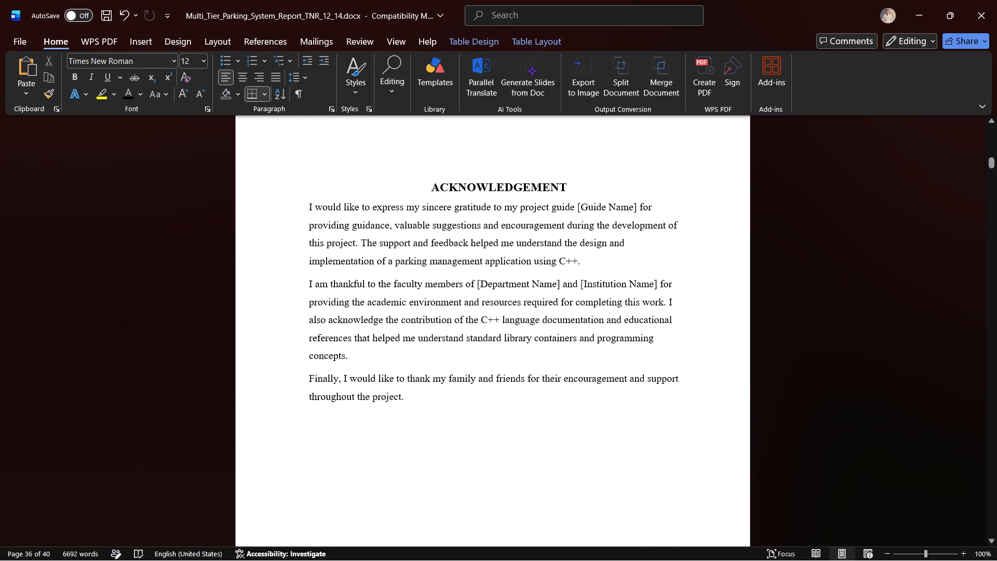
{"action": "scroll", "coordinate": [518, 416], "scroll_direction": "down", "scroll_amount": 3}
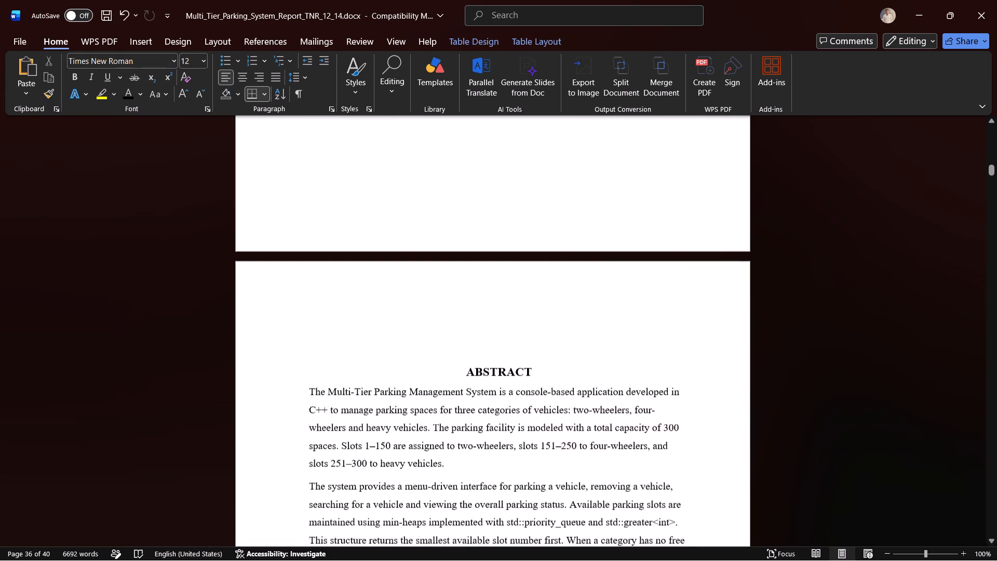
{"action": "scroll", "coordinate": [518, 416], "scroll_direction": "down", "scroll_amount": 2}
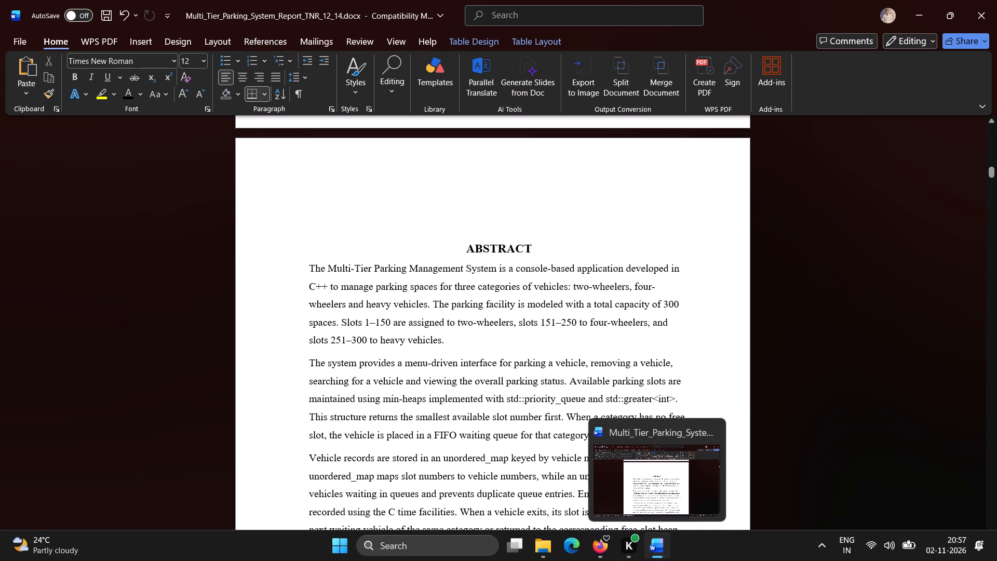
{"action": "scroll", "coordinate": [282, 364], "scroll_direction": "down", "scroll_amount": 1}
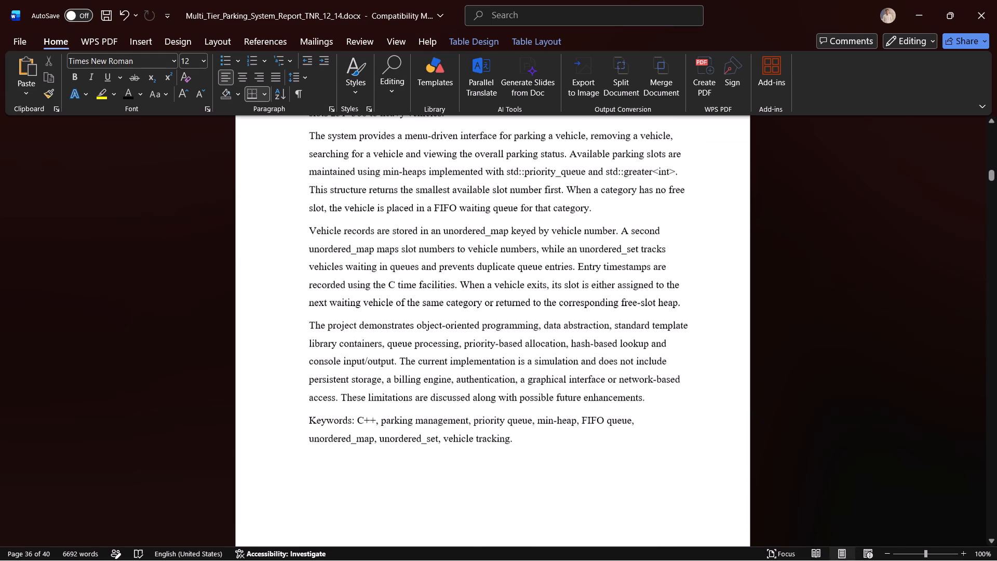
Examine the Table of Contents and List of Tables pages for numbering, heading and spacing consistency.
{"action": "scroll", "coordinate": [282, 364], "scroll_direction": "down", "scroll_amount": 4}
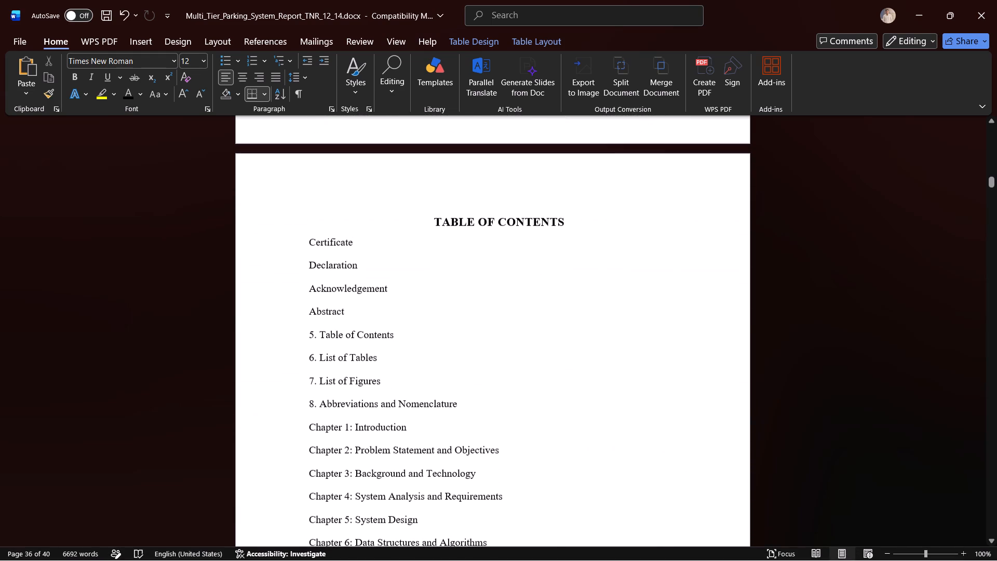
{"action": "scroll", "coordinate": [282, 364], "scroll_direction": "down", "scroll_amount": 2}
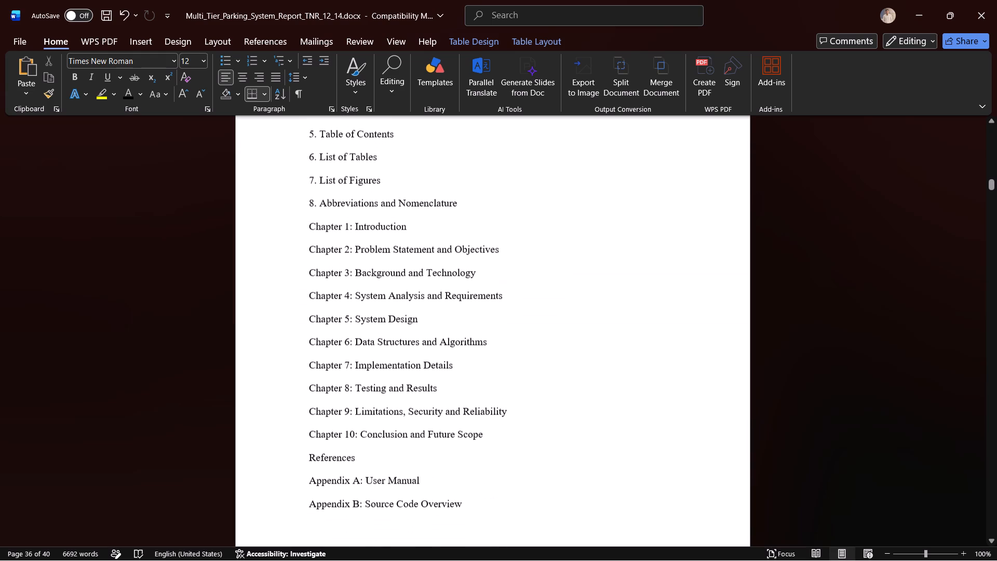
{"action": "scroll", "coordinate": [282, 364], "scroll_direction": "down", "scroll_amount": 3}
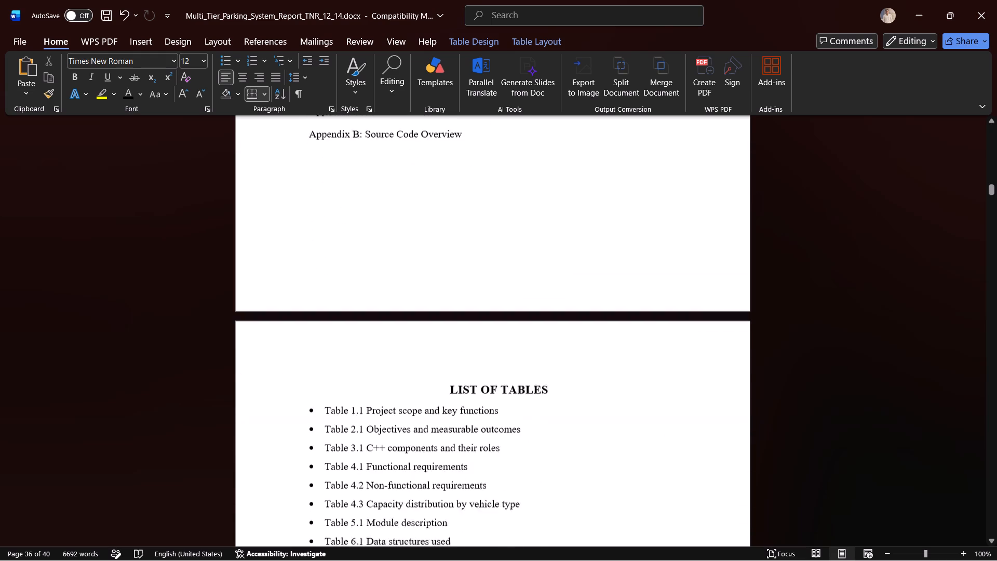
{"action": "scroll", "coordinate": [282, 364], "scroll_direction": "down", "scroll_amount": 1}
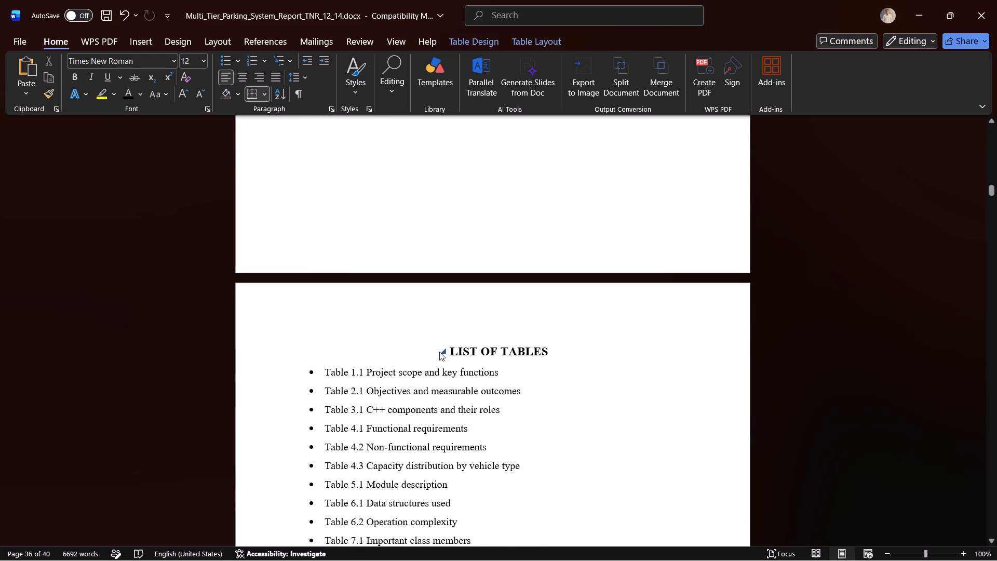
{"action": "left_click", "coordinate": [425, 348]}
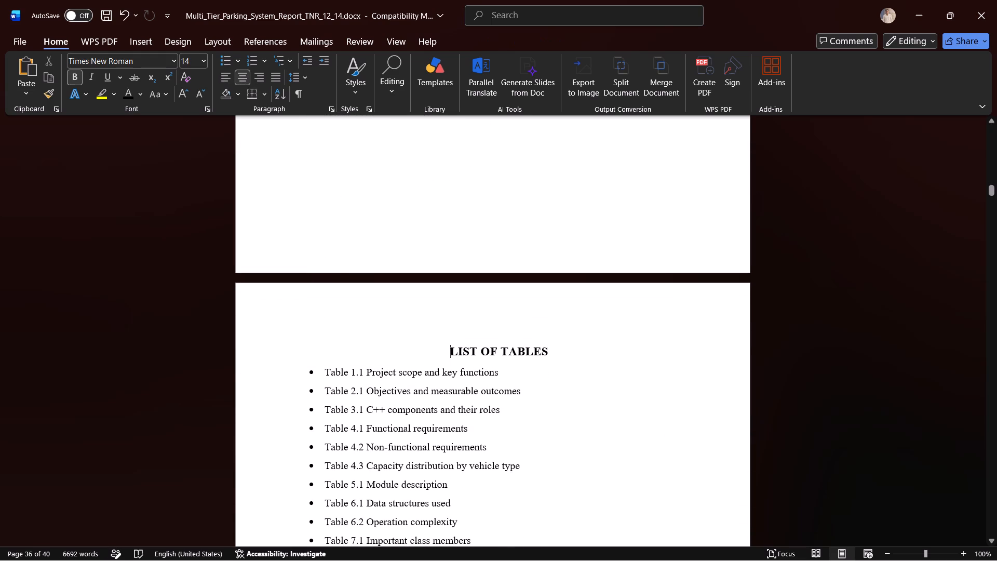
{"action": "scroll", "coordinate": [425, 348], "scroll_direction": "down", "scroll_amount": 2}
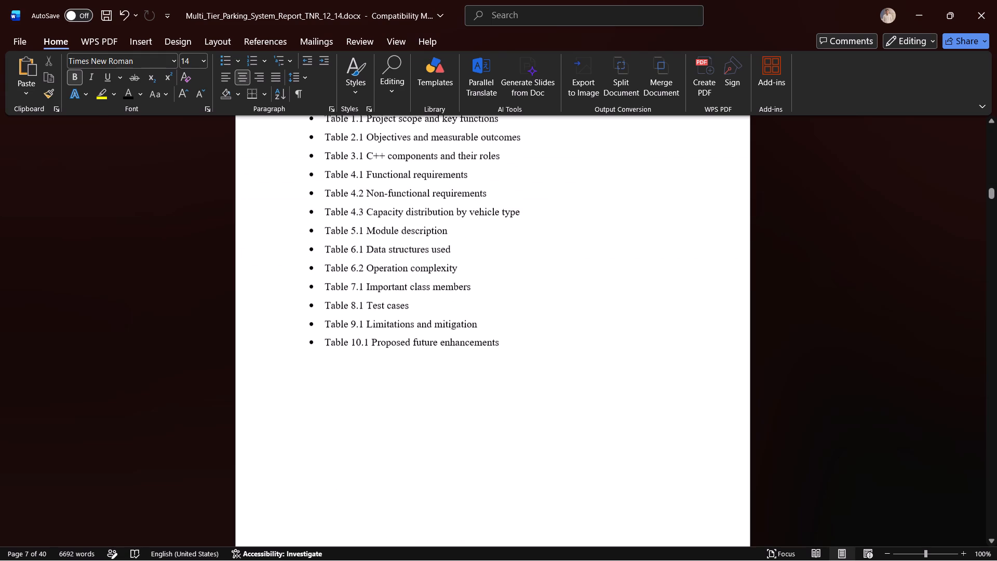
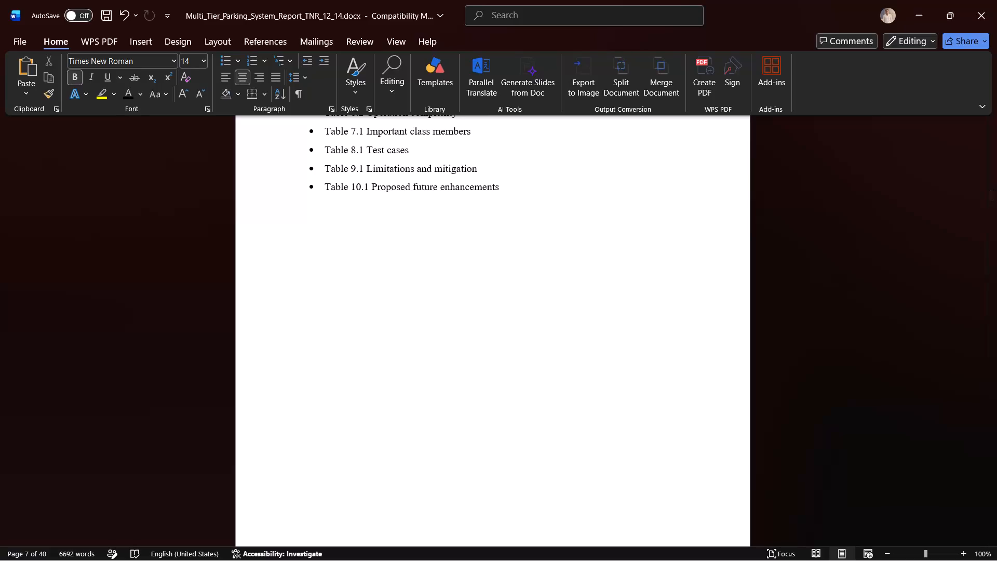
Review the report's list of tables, list of figures, and abbreviations and nomenclature pages for layout.
{"action": "scroll", "coordinate": [425, 348], "scroll_direction": "up", "scroll_amount": 2}
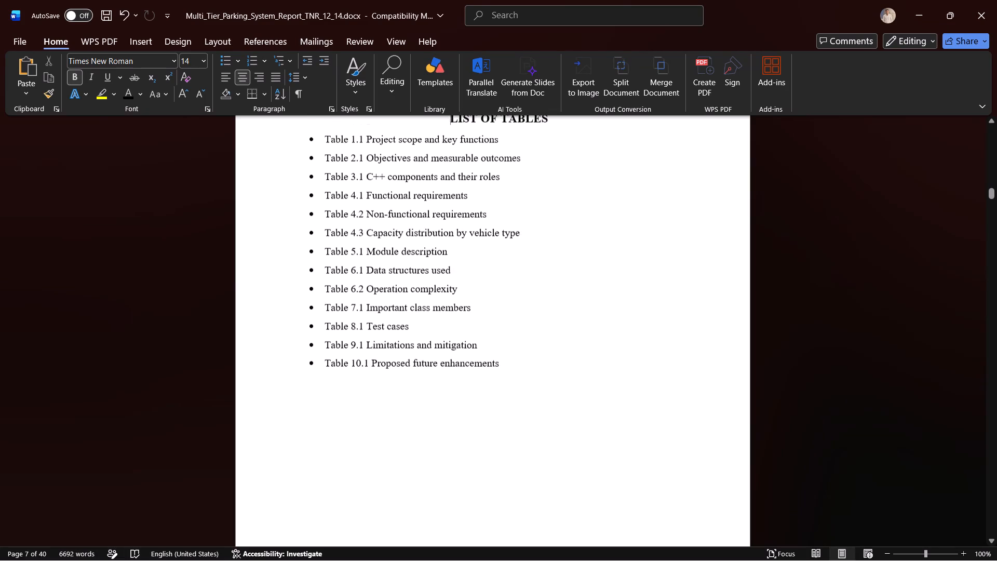
{"action": "scroll", "coordinate": [425, 348], "scroll_direction": "up", "scroll_amount": 1}
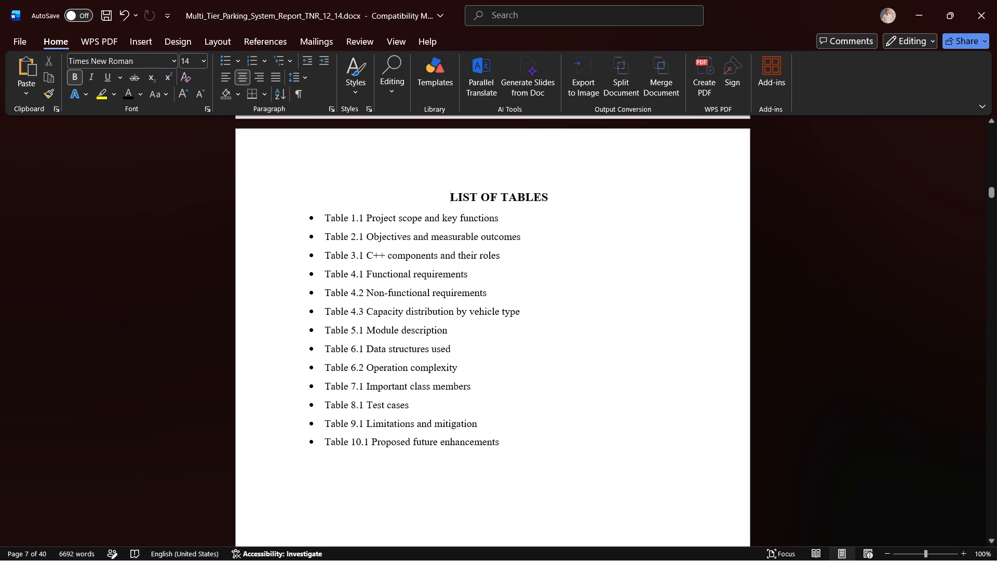
{"action": "scroll", "coordinate": [430, 195], "scroll_direction": "down", "scroll_amount": 3}
{"action": "scroll", "coordinate": [437, 314], "scroll_direction": "down", "scroll_amount": 1}
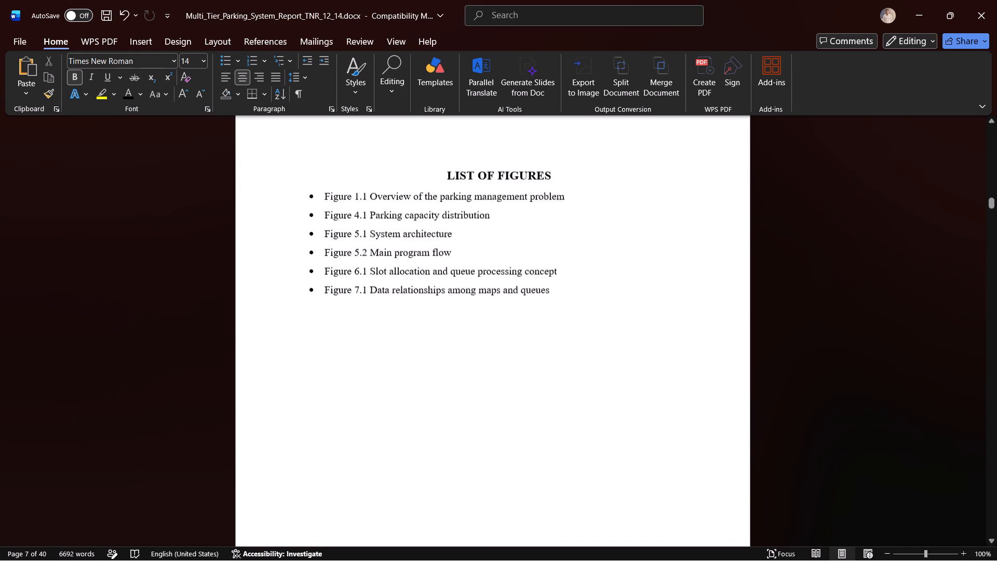
{"action": "scroll", "coordinate": [437, 314], "scroll_direction": "down", "scroll_amount": 4}
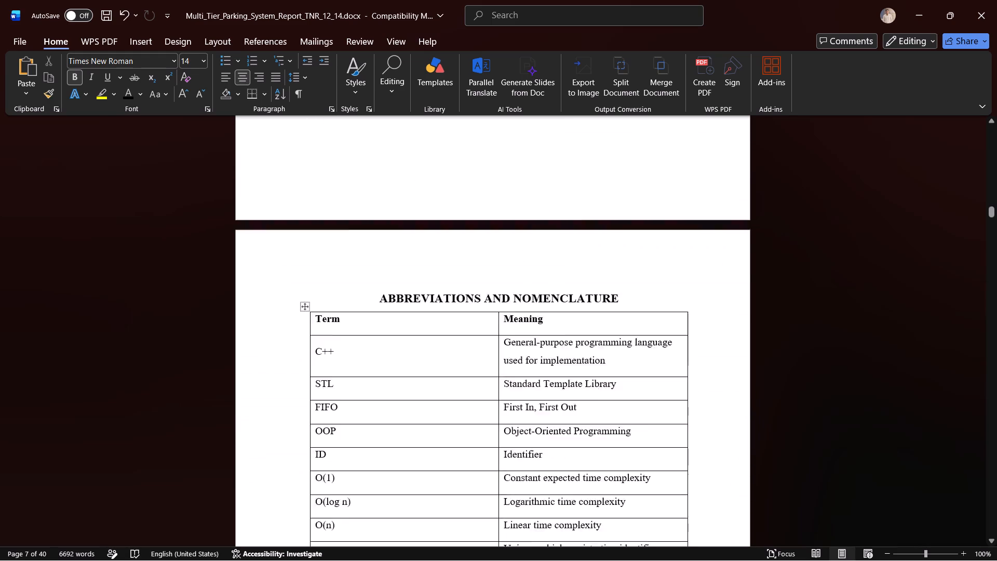
{"action": "scroll", "coordinate": [437, 314], "scroll_direction": "down", "scroll_amount": 2}
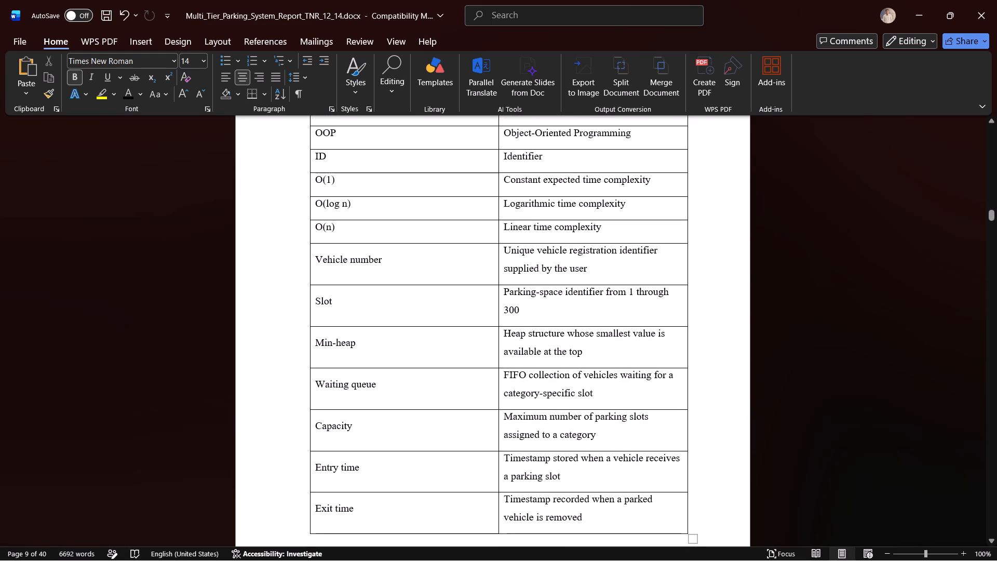
{"action": "scroll", "coordinate": [467, 341], "scroll_direction": "down", "scroll_amount": 2}
{"action": "scroll", "coordinate": [467, 341], "scroll_direction": "up", "scroll_amount": 1}
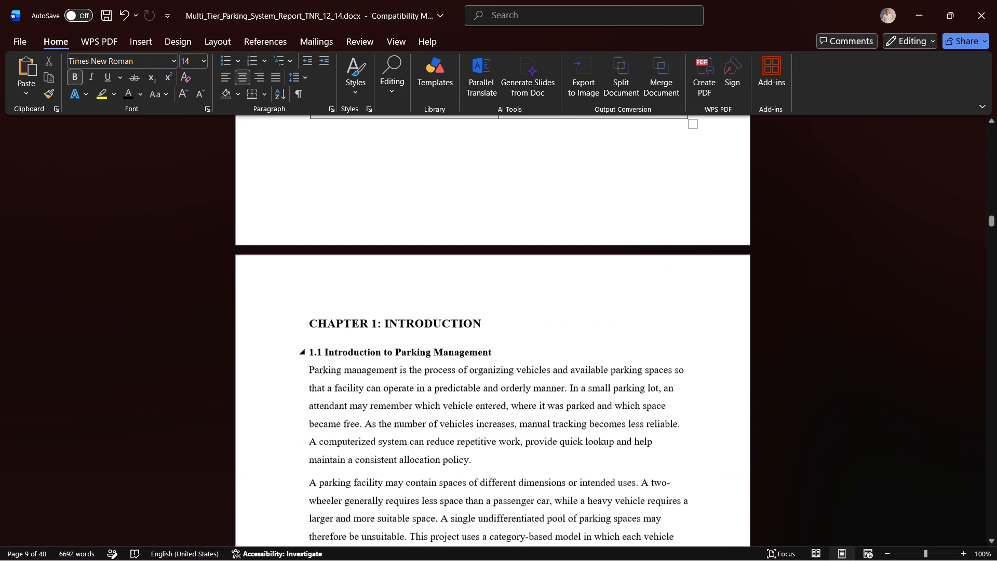
{"action": "scroll", "coordinate": [467, 341], "scroll_direction": "up", "scroll_amount": 1}
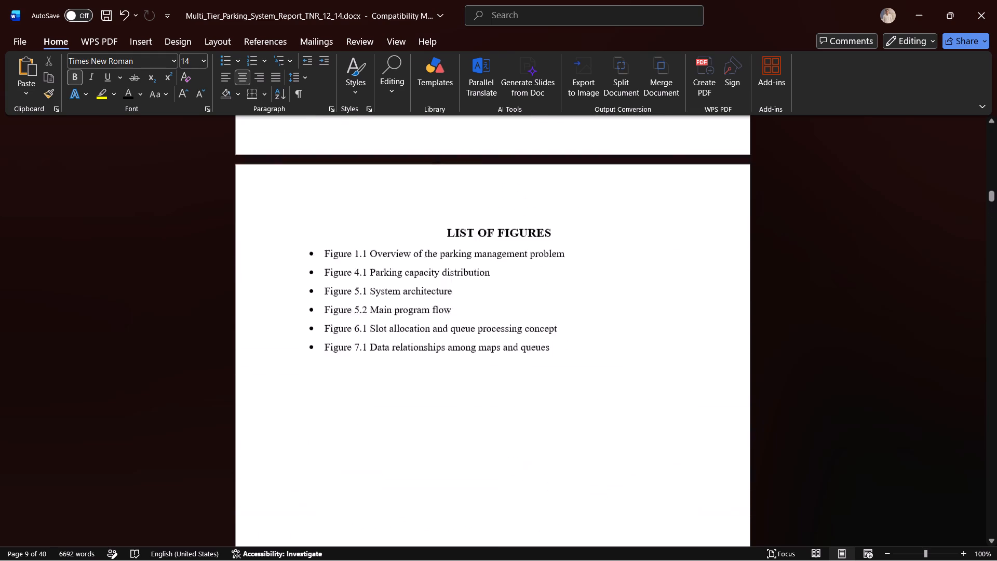
{"action": "scroll", "coordinate": [467, 341], "scroll_direction": "up", "scroll_amount": 1}
Narrow the Term column of the abbreviations table, widening the Meaning column until the longer meanings fit on one line.
{"action": "scroll", "coordinate": [467, 341], "scroll_direction": "down", "scroll_amount": 6}
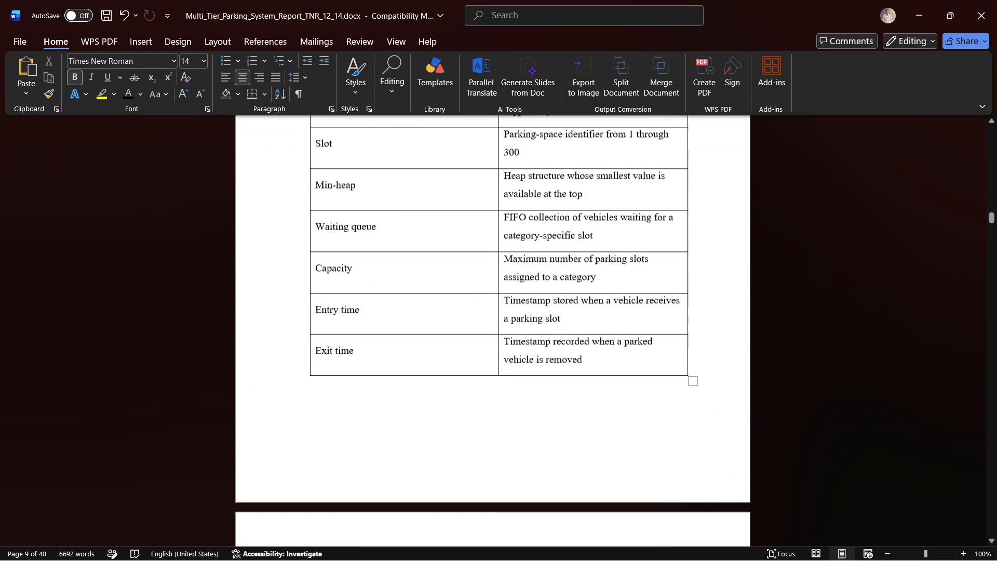
{"action": "scroll", "coordinate": [467, 341], "scroll_direction": "down", "scroll_amount": 2}
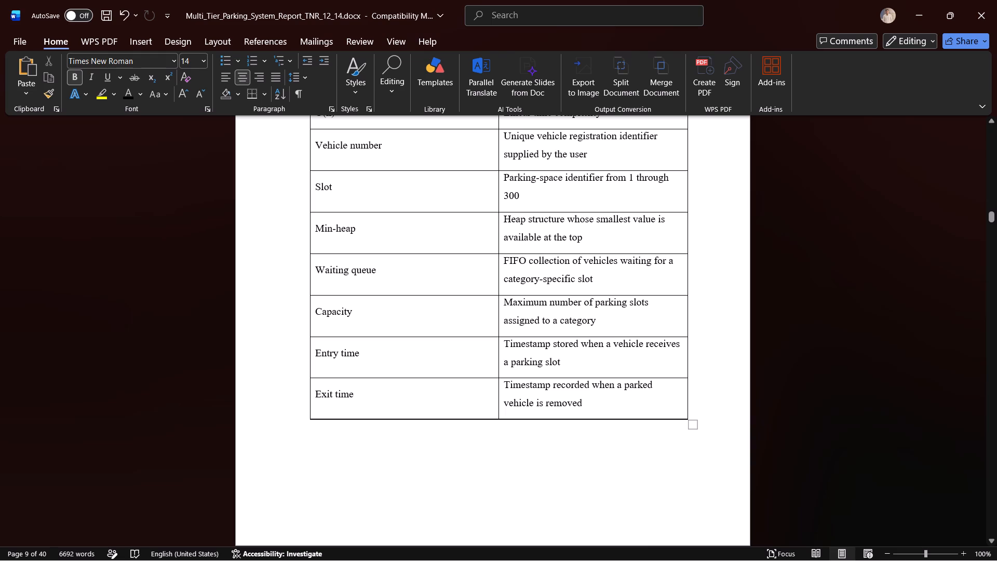
{"action": "left_click_drag", "start_coordinate": [497, 229], "coordinate": [464, 229]}
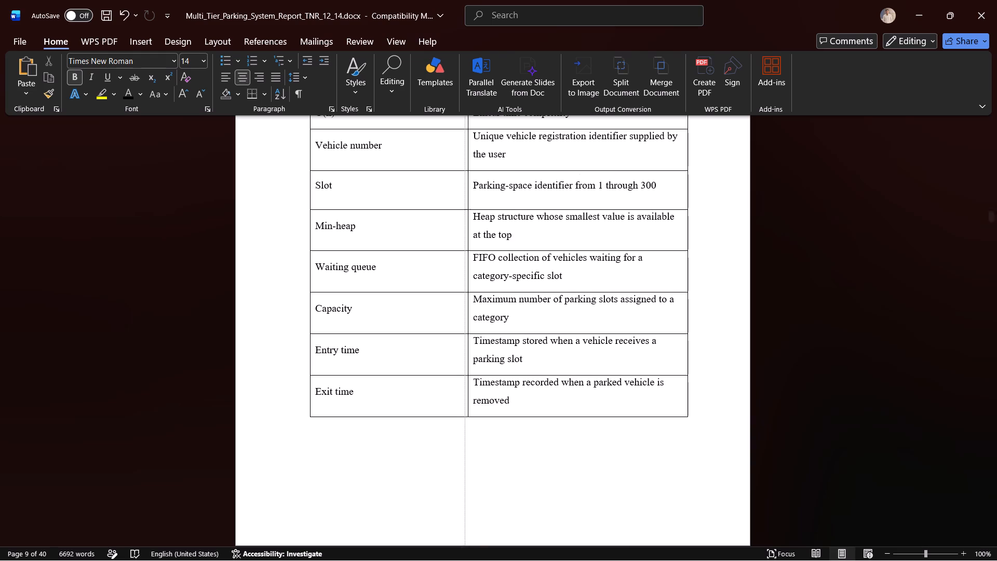
{"action": "left_click_drag", "start_coordinate": [464, 229], "coordinate": [415, 232]}
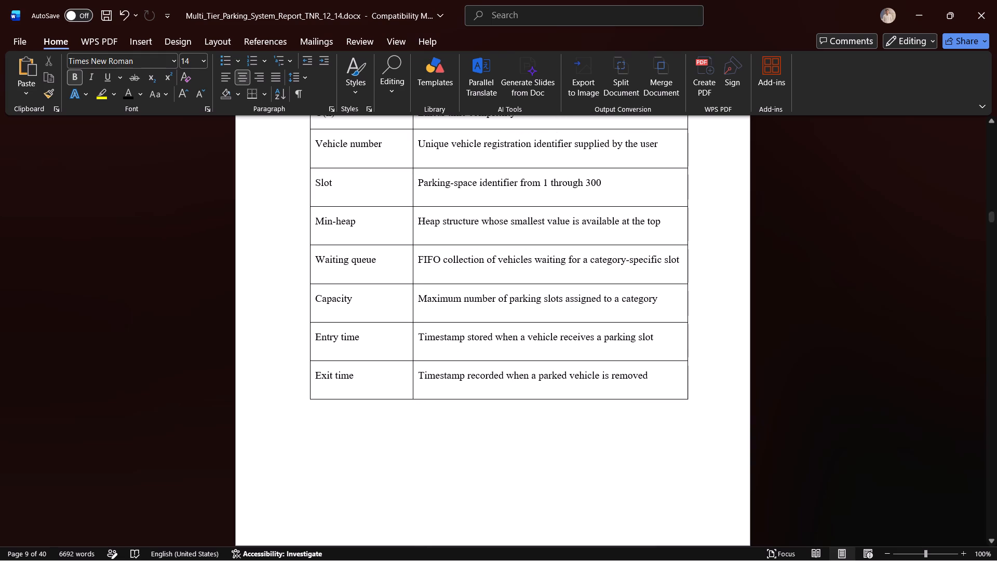
Review the layout of chapters 1 and 2 and the start of chapter 3, including the scope and Success Criteria tables.
{"action": "scroll", "coordinate": [442, 403], "scroll_direction": "down", "scroll_amount": 2}
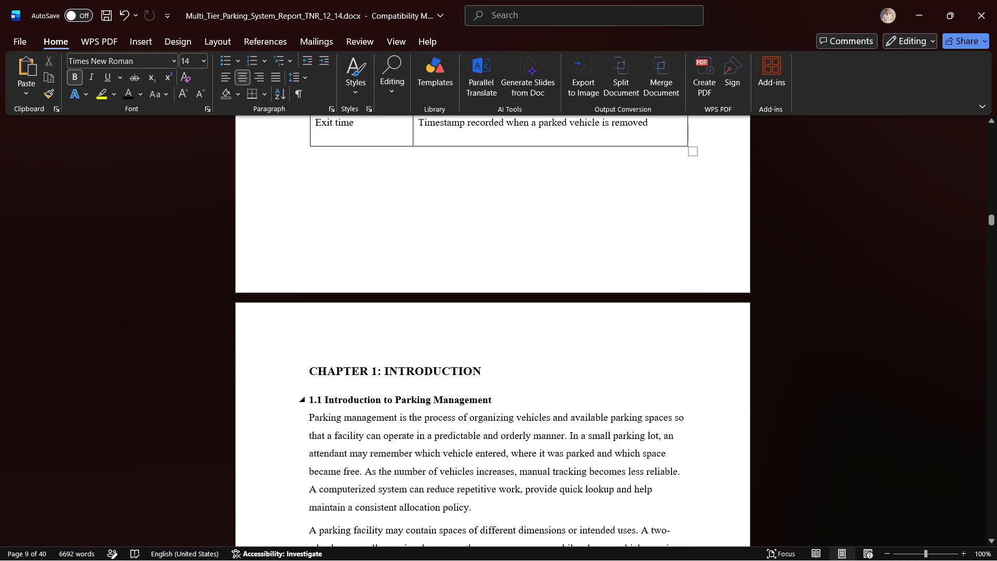
{"action": "scroll", "coordinate": [442, 403], "scroll_direction": "down", "scroll_amount": 6}
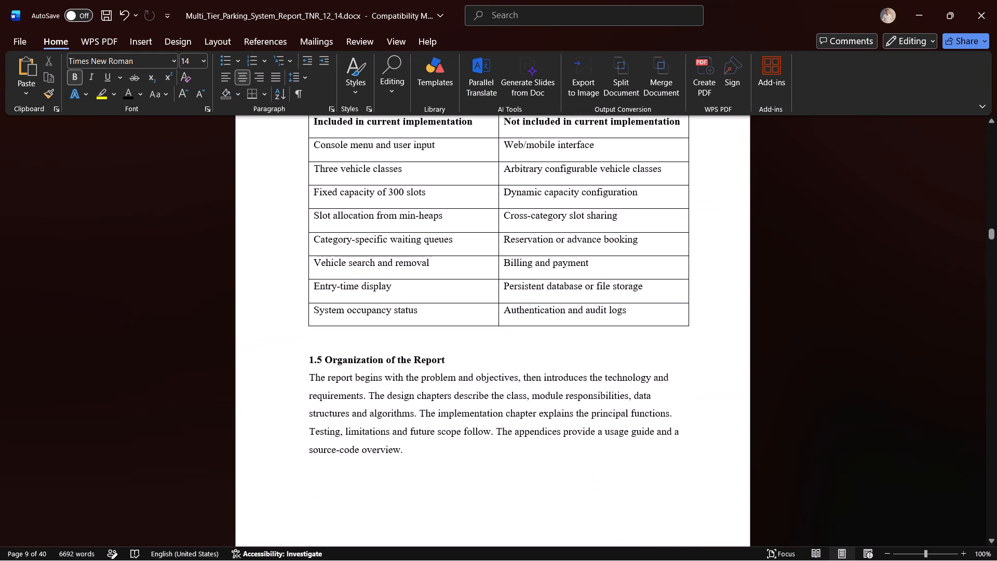
{"action": "scroll", "coordinate": [442, 403], "scroll_direction": "down", "scroll_amount": 4}
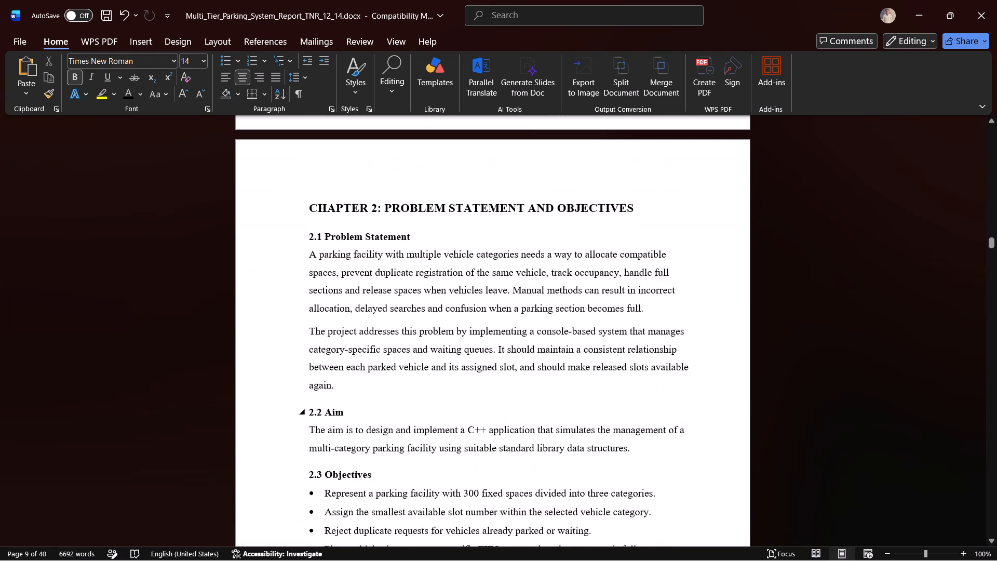
{"action": "scroll", "coordinate": [442, 403], "scroll_direction": "down", "scroll_amount": 3}
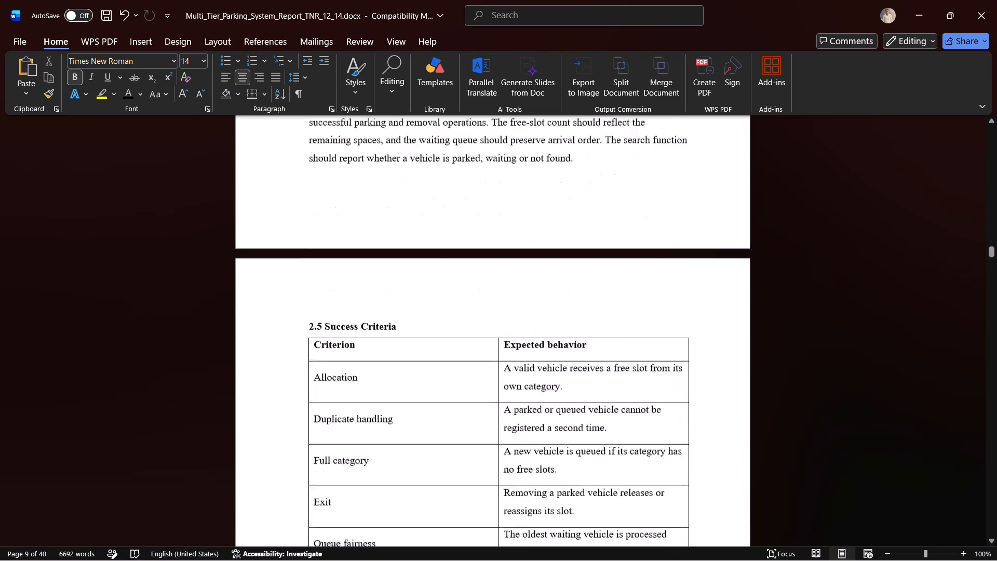
{"action": "scroll", "coordinate": [442, 403], "scroll_direction": "down", "scroll_amount": 1}
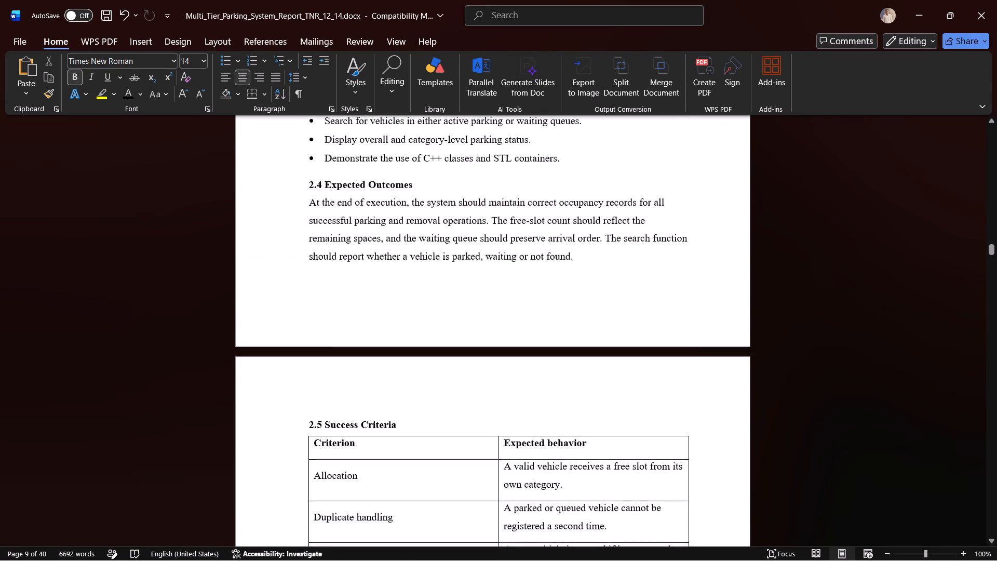
{"action": "scroll", "coordinate": [442, 403], "scroll_direction": "down", "scroll_amount": 1}
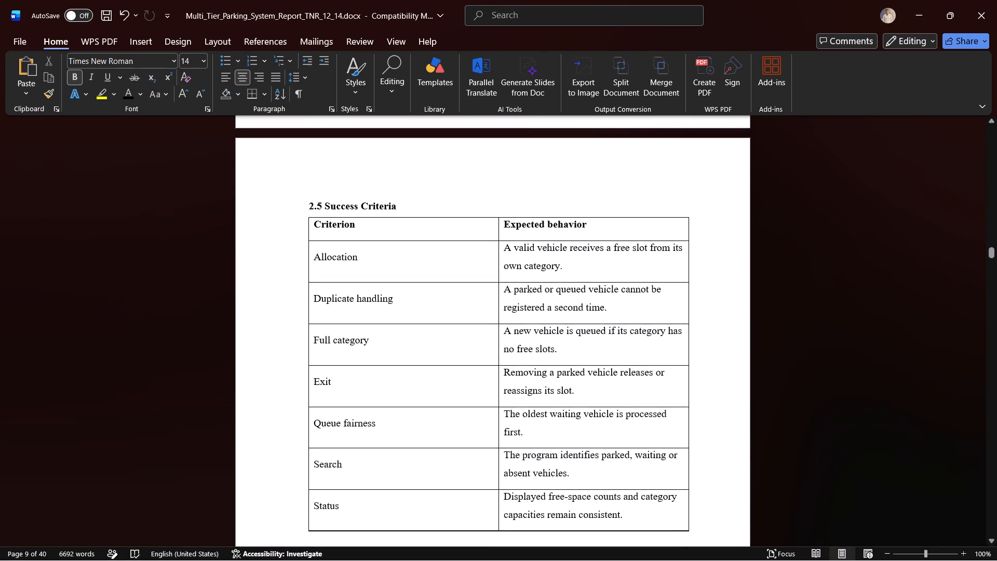
{"action": "scroll", "coordinate": [442, 403], "scroll_direction": "down", "scroll_amount": 1}
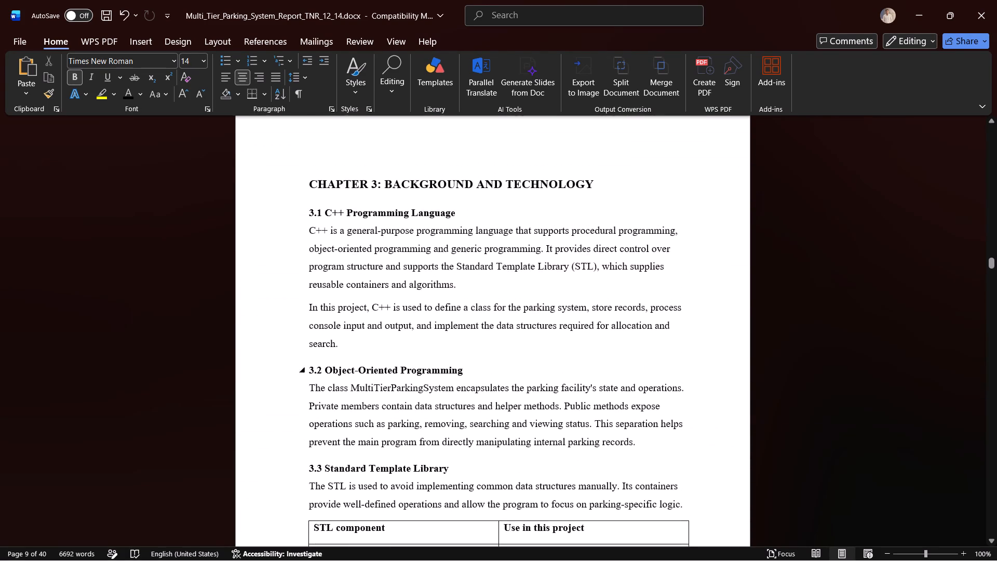
{"action": "scroll", "coordinate": [442, 403], "scroll_direction": "down", "scroll_amount": 1}
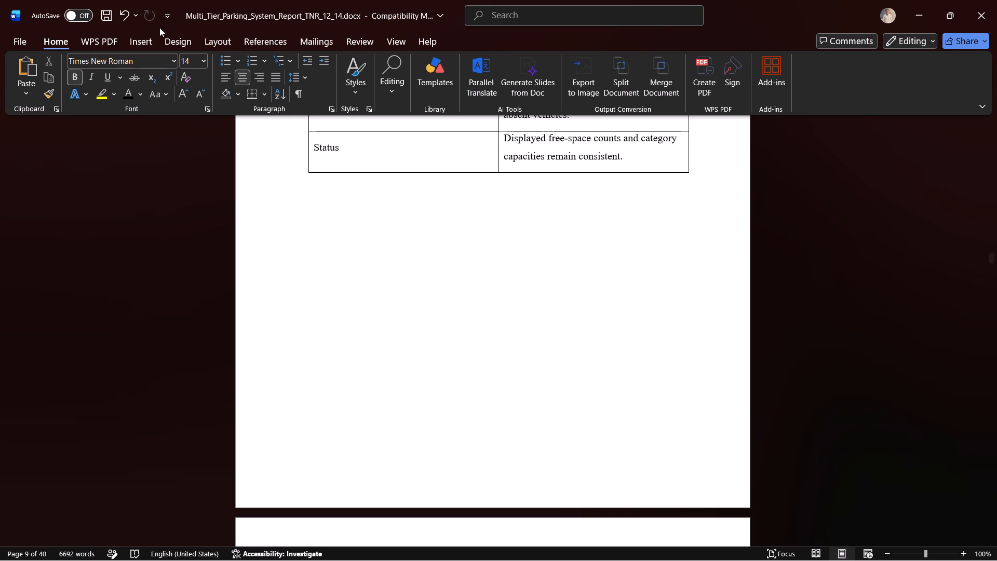
{"action": "left_click", "coordinate": [146, 35]}
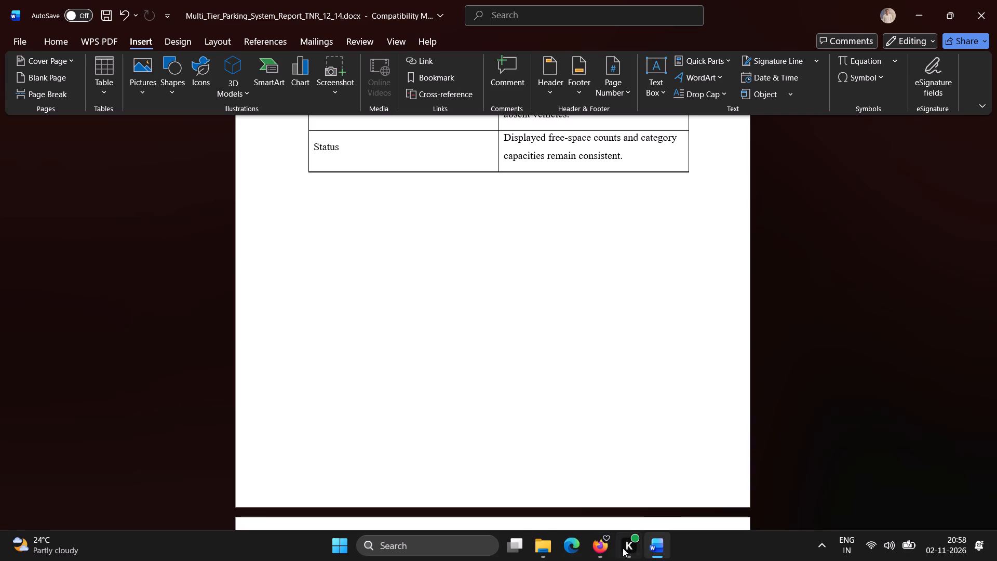
Open C3T_Project_Report (1).pdf from Downloads, examine its cover, certificate, abstract and contents pages, and close it.
{"action": "left_click", "coordinate": [548, 545]}
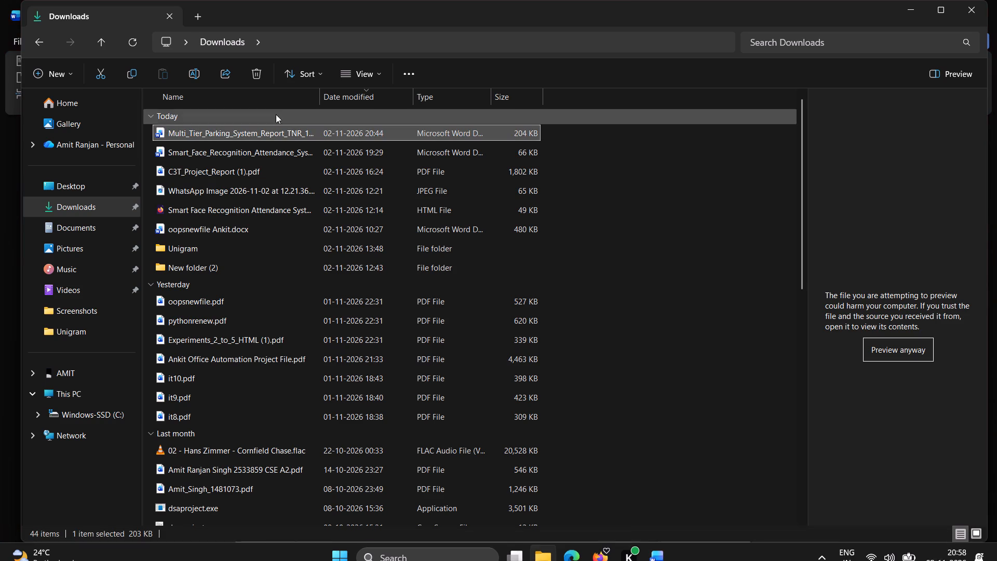
{"action": "double_click", "coordinate": [255, 173]}
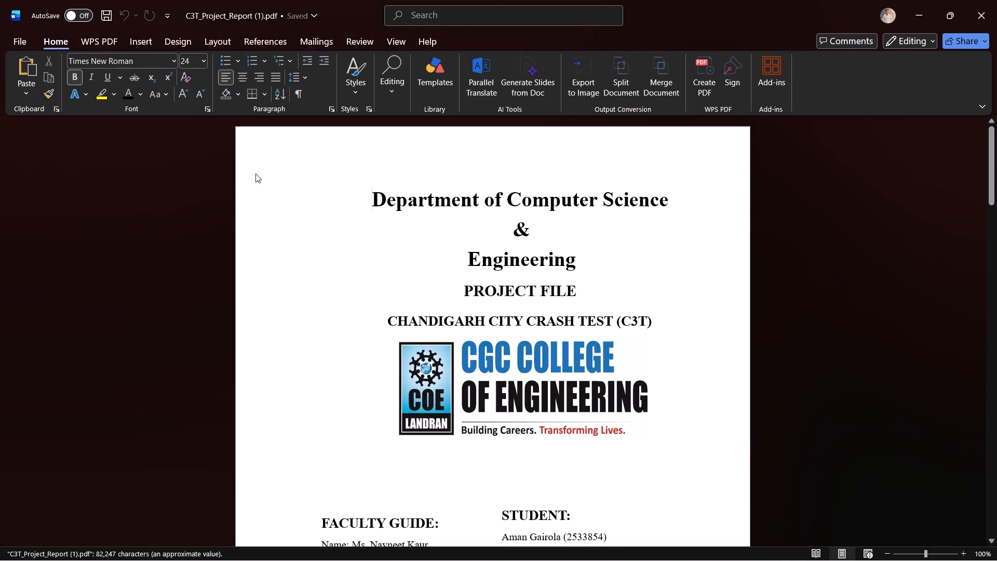
{"action": "scroll", "coordinate": [401, 301], "scroll_direction": "down", "scroll_amount": 4}
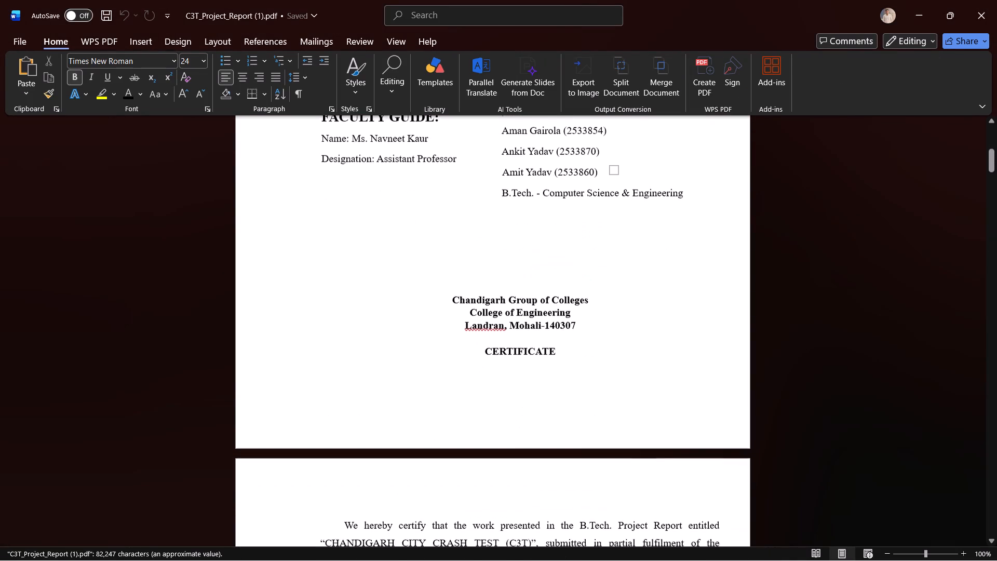
{"action": "scroll", "coordinate": [401, 301], "scroll_direction": "down", "scroll_amount": 2}
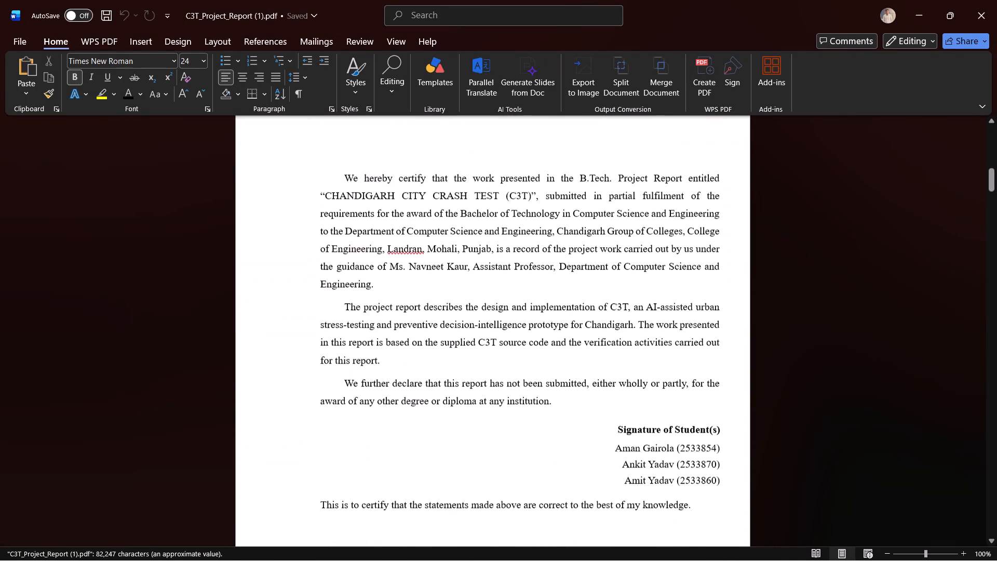
{"action": "scroll", "coordinate": [401, 301], "scroll_direction": "down", "scroll_amount": 6}
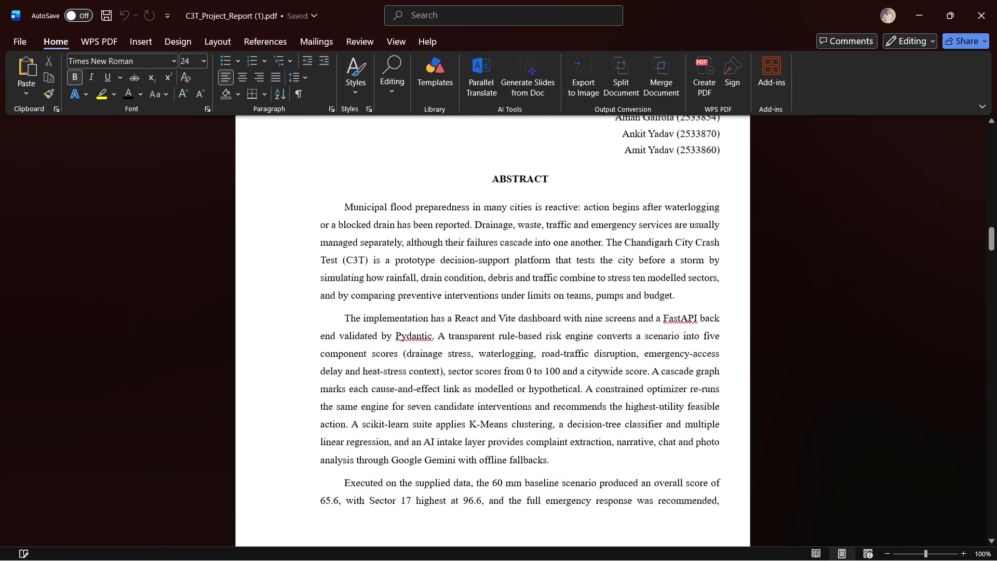
{"action": "scroll", "coordinate": [401, 301], "scroll_direction": "down", "scroll_amount": 7}
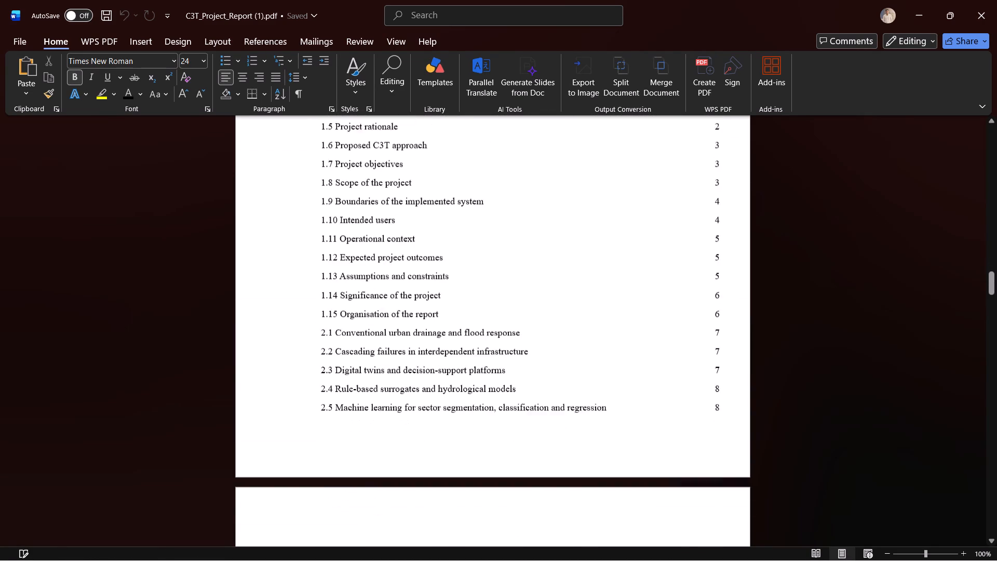
{"action": "scroll", "coordinate": [401, 301], "scroll_direction": "down", "scroll_amount": 7}
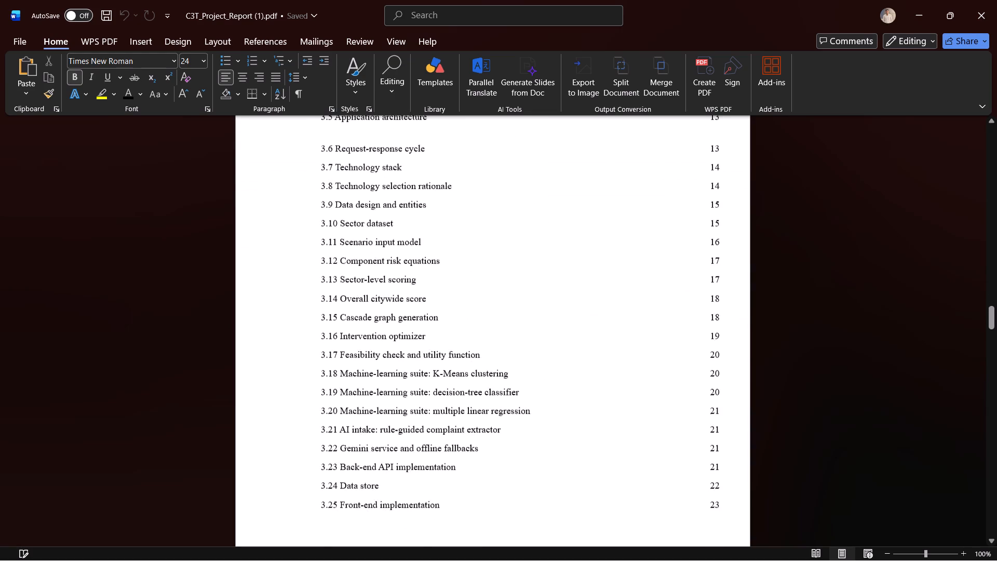
{"action": "scroll", "coordinate": [401, 301], "scroll_direction": "down", "scroll_amount": 3}
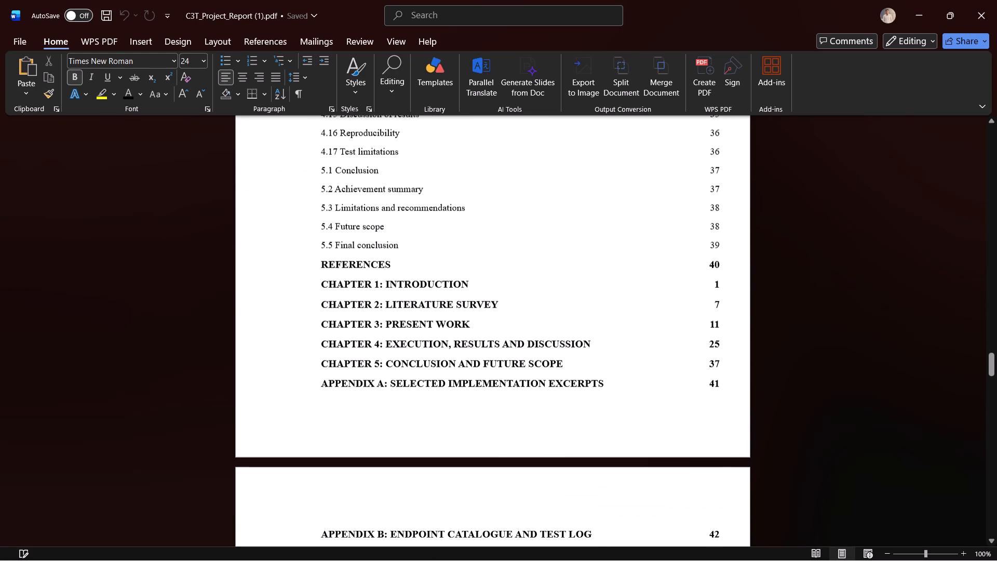
{"action": "left_click", "coordinate": [996, 0]}
Examine the parking report's front matter from the cover page through the certificate, acknowledgement and abstract to the table of contents.
{"action": "scroll", "coordinate": [521, 222], "scroll_direction": "up", "scroll_amount": 2}
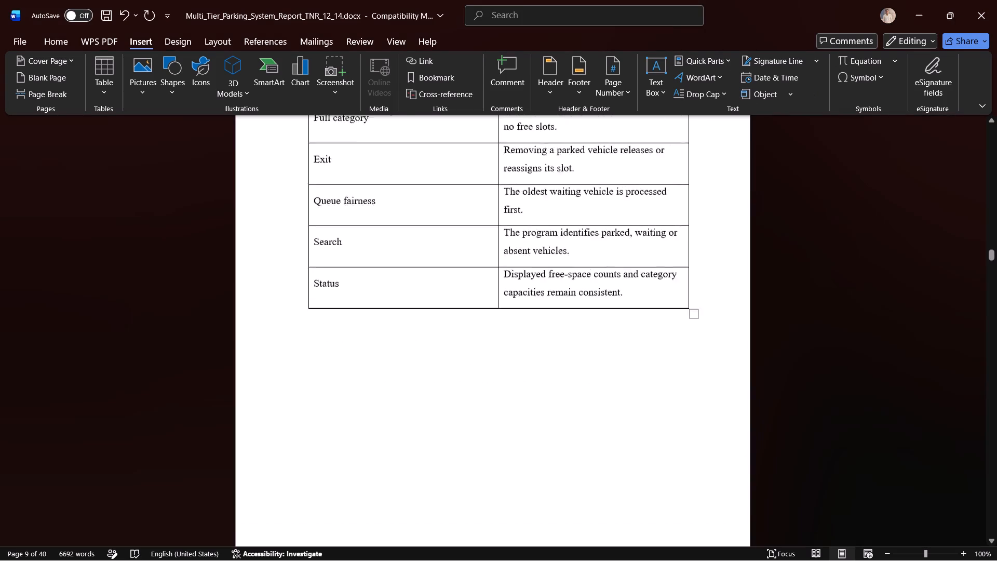
{"action": "scroll", "coordinate": [521, 222], "scroll_direction": "up", "scroll_amount": 9}
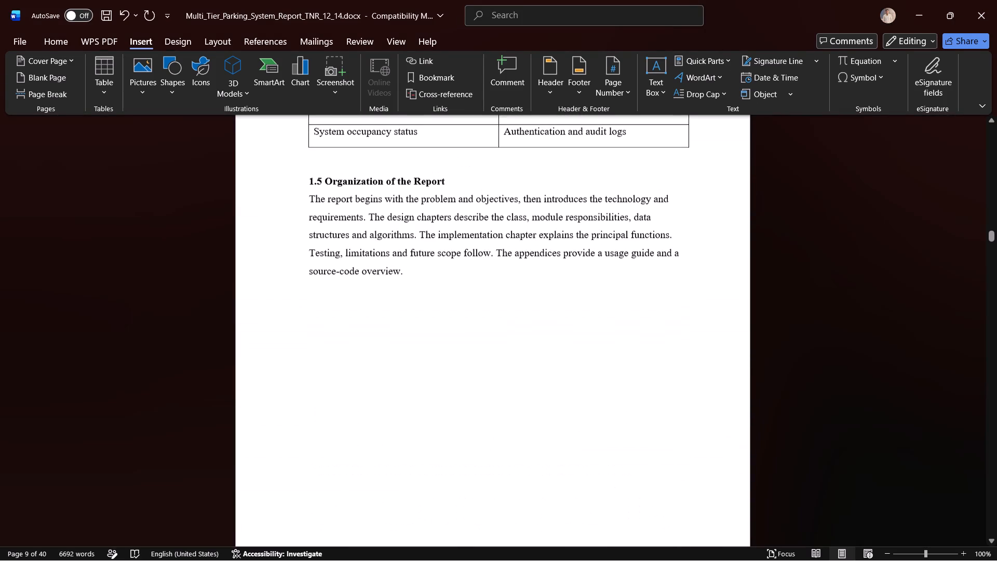
{"action": "scroll", "coordinate": [521, 222], "scroll_direction": "up", "scroll_amount": 3}
{"action": "scroll", "coordinate": [521, 222], "scroll_direction": "up", "scroll_amount": 20}
{"action": "scroll", "coordinate": [521, 222], "scroll_direction": "up", "scroll_amount": 11}
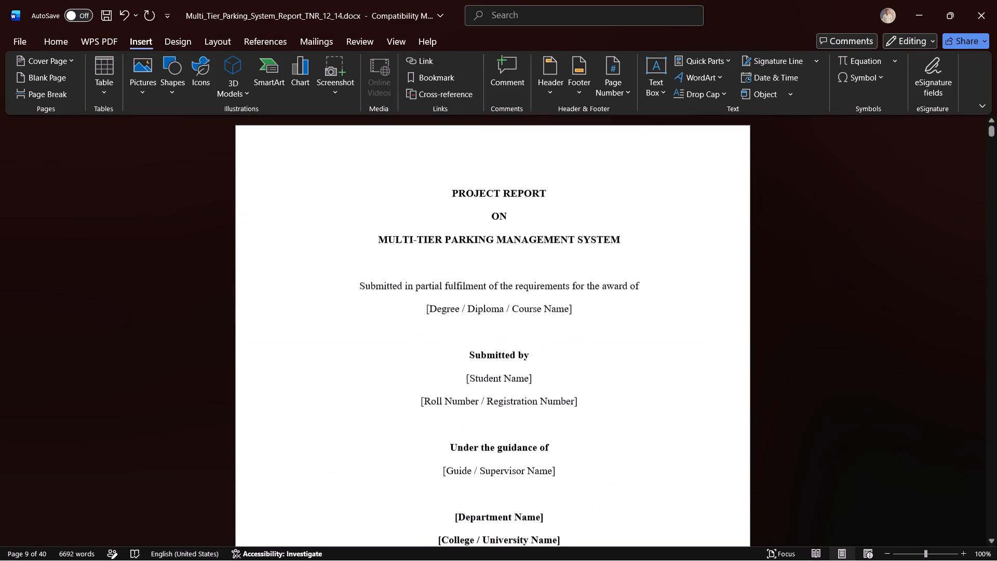
{"action": "scroll", "coordinate": [521, 222], "scroll_direction": "down", "scroll_amount": 7}
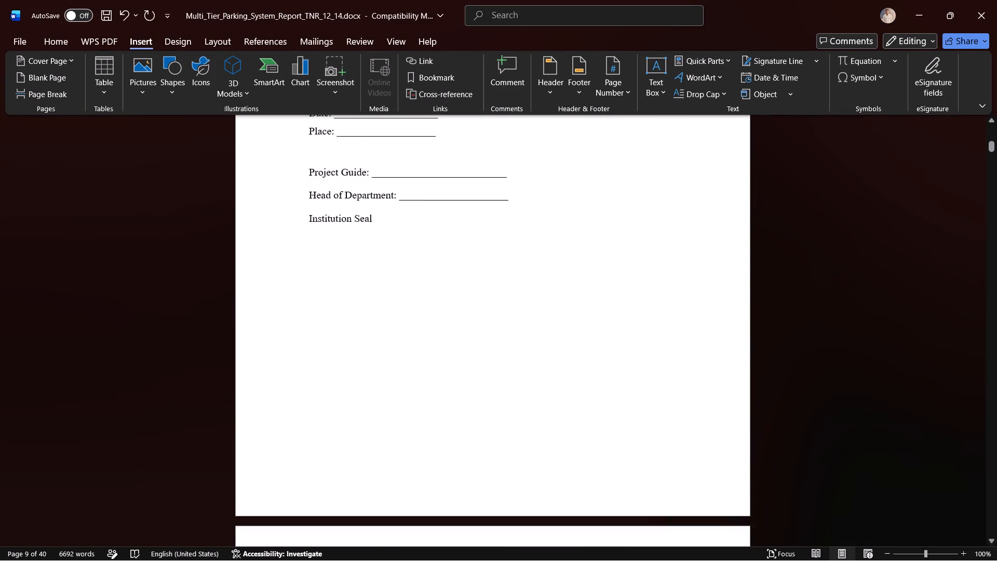
{"action": "scroll", "coordinate": [521, 222], "scroll_direction": "down", "scroll_amount": 6}
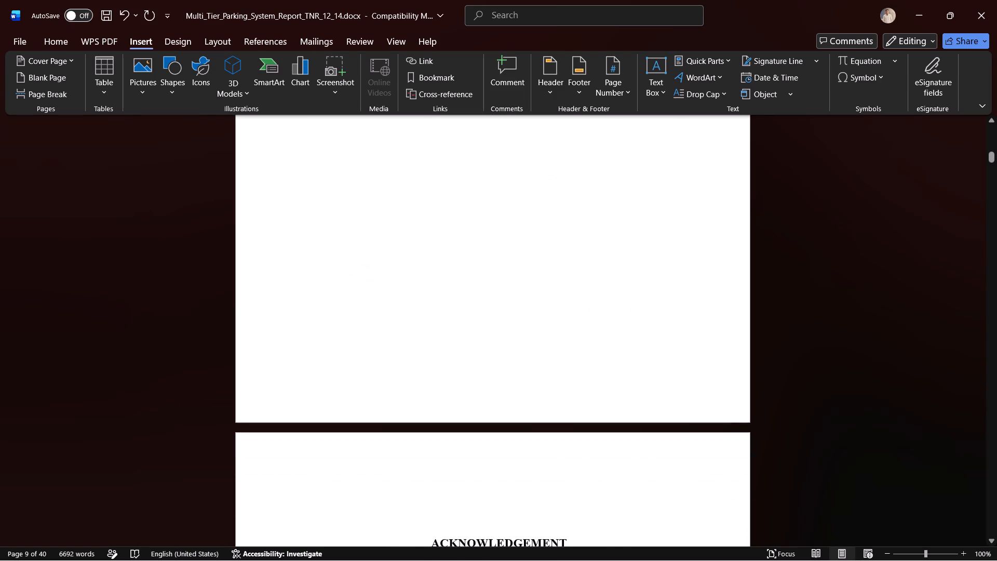
{"action": "scroll", "coordinate": [521, 222], "scroll_direction": "down", "scroll_amount": 5}
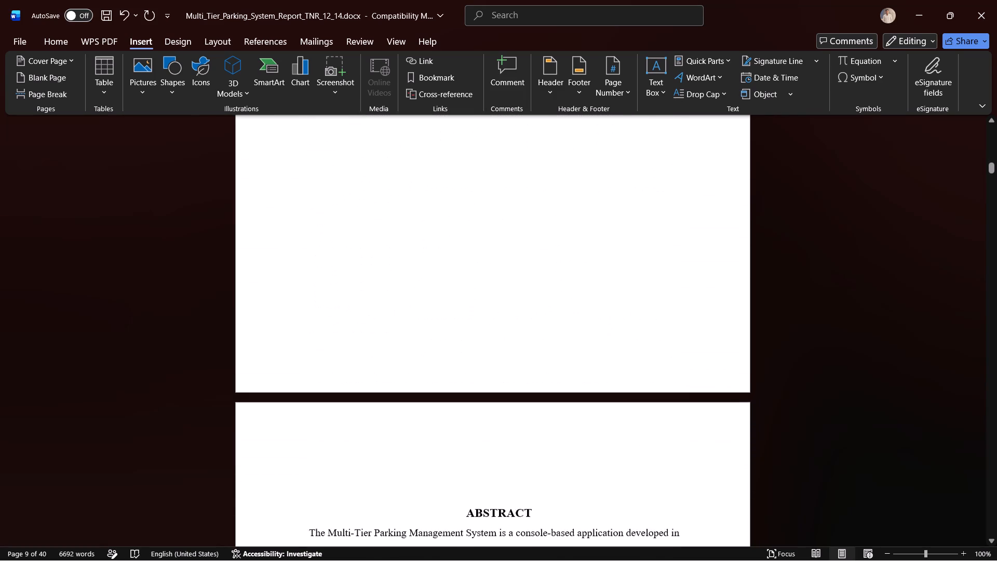
{"action": "scroll", "coordinate": [521, 222], "scroll_direction": "down", "scroll_amount": 4}
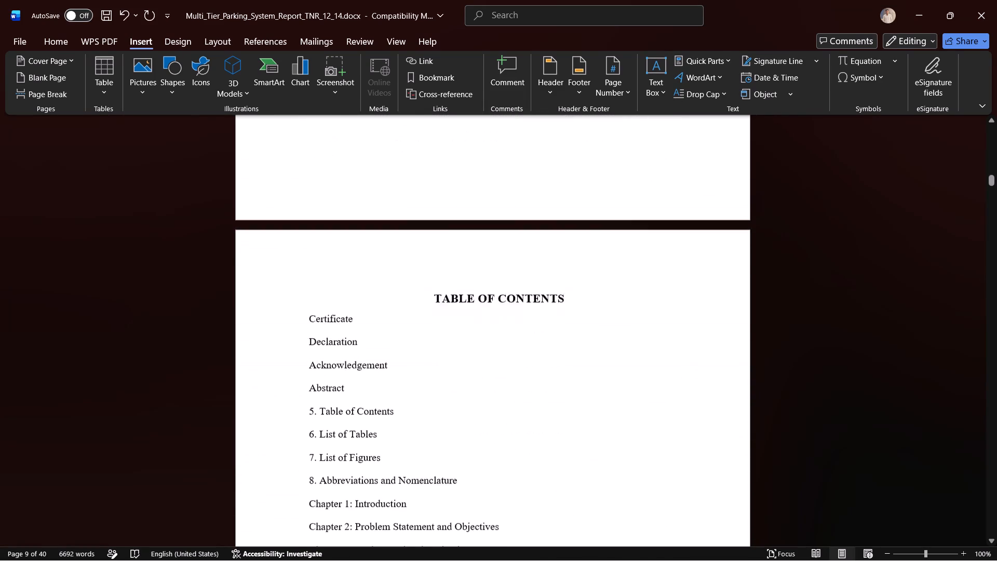
Examine the parking report's pages from the table of contents through the lists of tables and figures to the end of the abbreviations table.
{"action": "scroll", "coordinate": [521, 222], "scroll_direction": "down", "scroll_amount": 5}
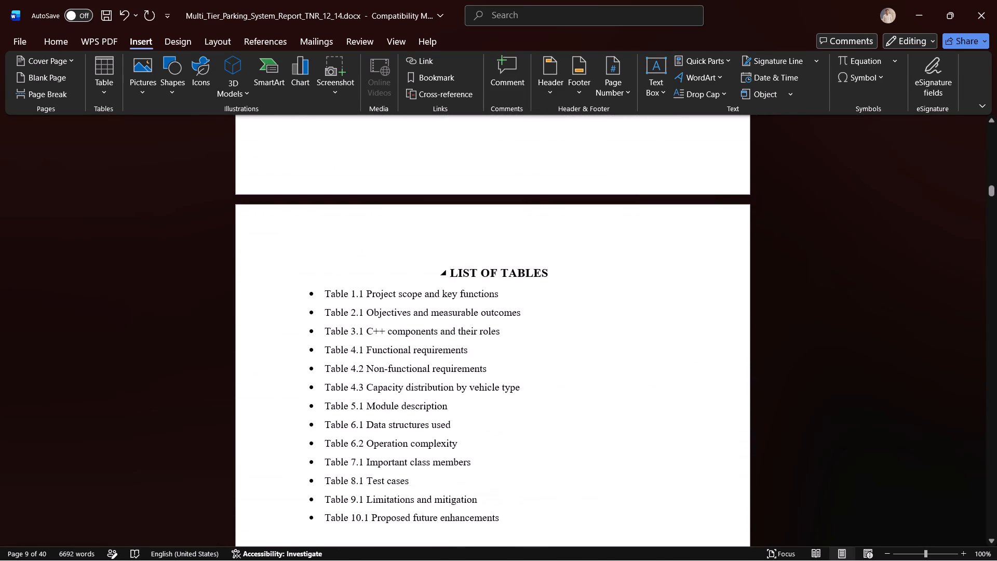
{"action": "scroll", "coordinate": [521, 222], "scroll_direction": "down", "scroll_amount": 4}
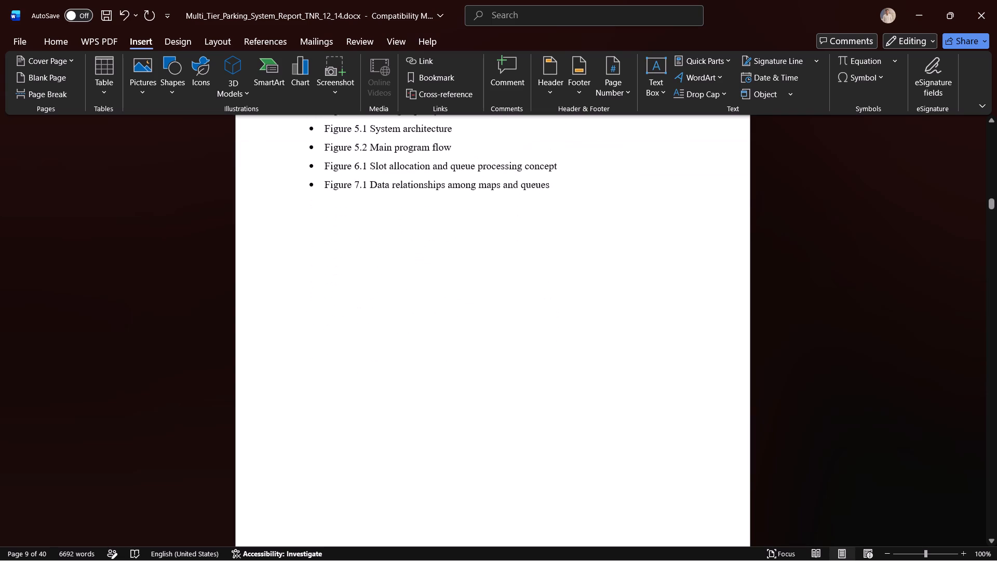
{"action": "scroll", "coordinate": [521, 222], "scroll_direction": "down", "scroll_amount": 4}
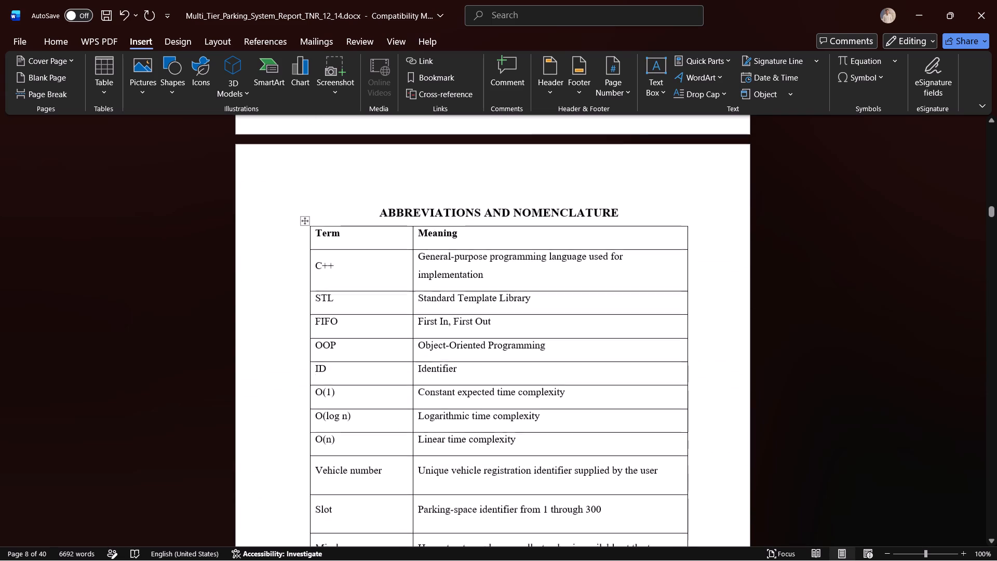
{"action": "scroll", "coordinate": [521, 222], "scroll_direction": "down", "scroll_amount": 1}
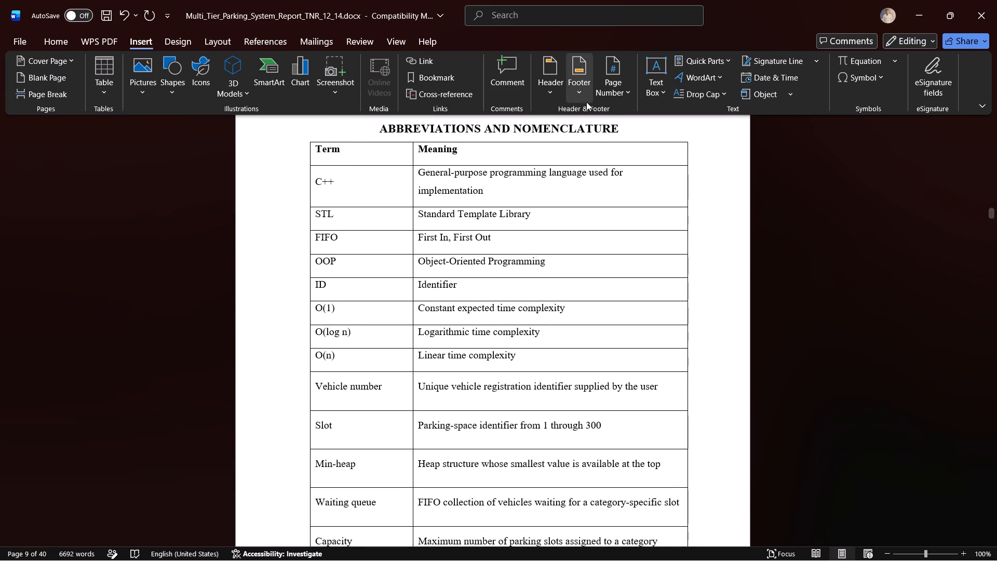
{"action": "scroll", "coordinate": [612, 219], "scroll_direction": "down", "scroll_amount": 2}
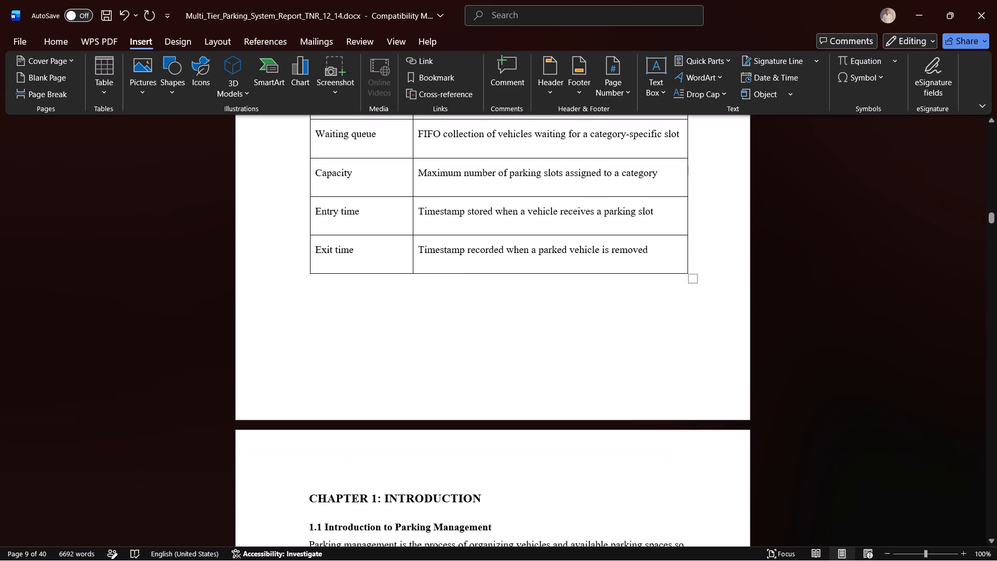
Insert page numbers at the bottom of the report's pages using the Plain Number 2 style.
{"action": "left_click", "coordinate": [621, 94]}
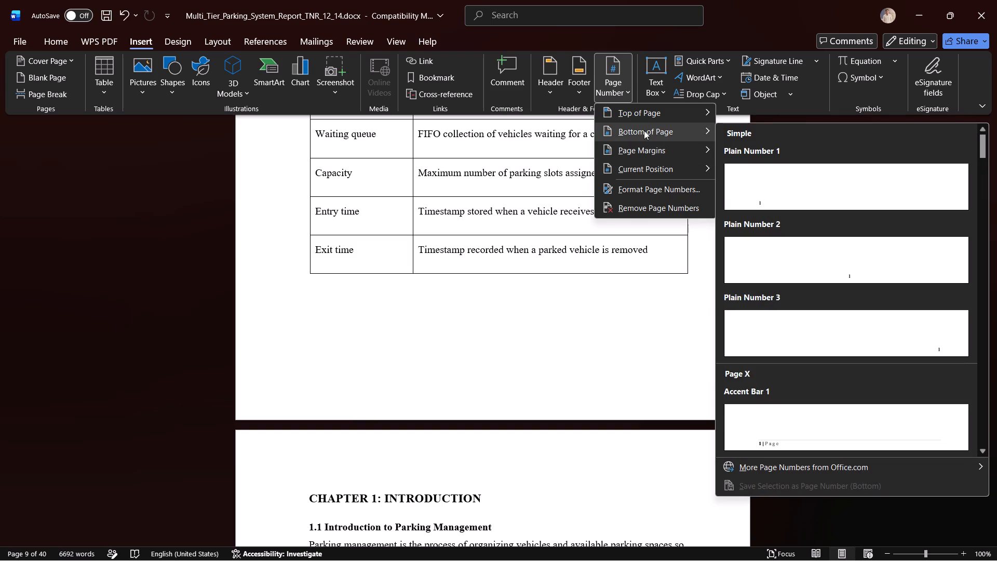
{"action": "left_click", "coordinate": [755, 251]}
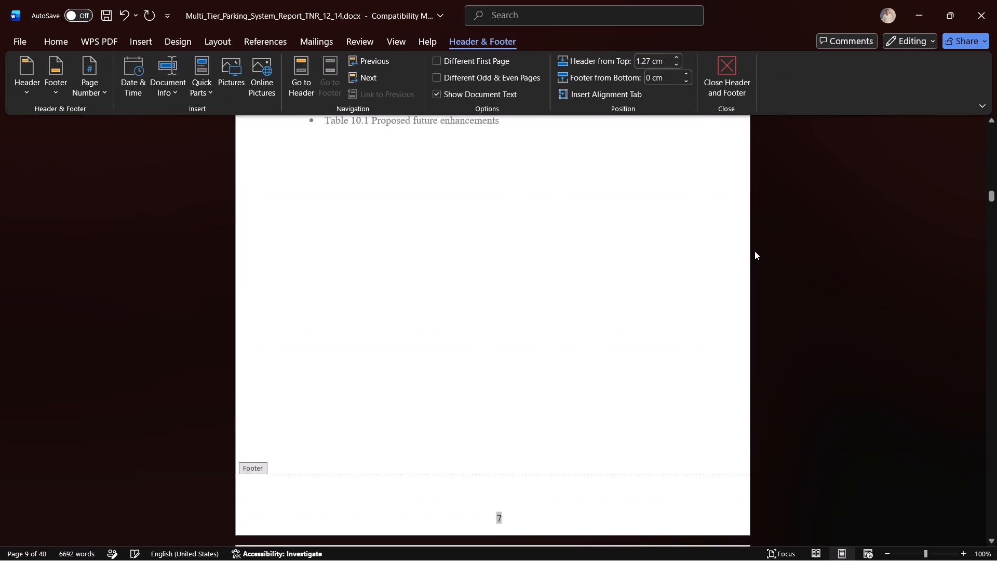
Check the footer page numbers across the front matter, from the acknowledgement through the abbreviations table to the start of Chapter 1.
{"action": "scroll", "coordinate": [755, 251], "scroll_direction": "up", "scroll_amount": 7}
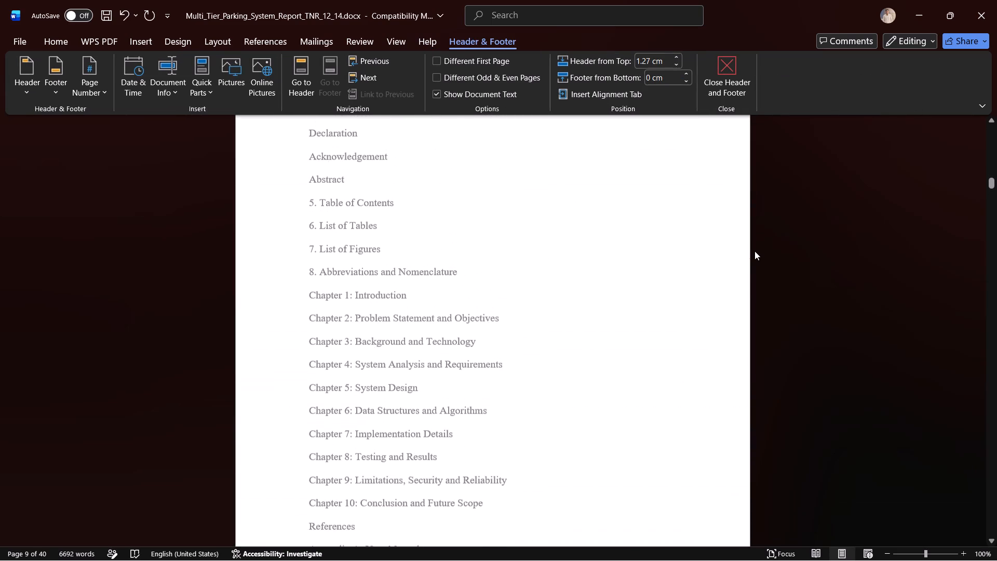
{"action": "scroll", "coordinate": [755, 251], "scroll_direction": "up", "scroll_amount": 3}
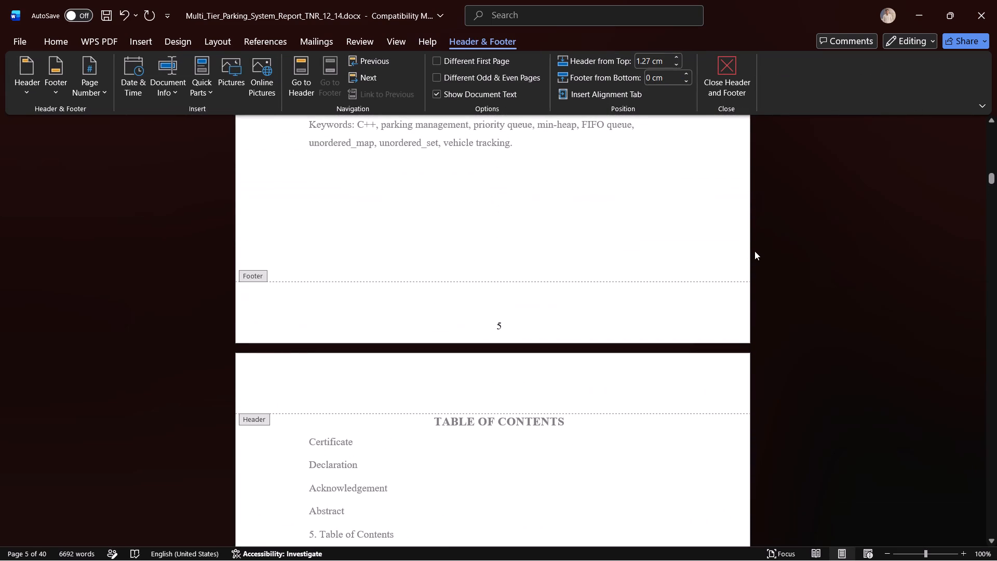
{"action": "scroll", "coordinate": [755, 251], "scroll_direction": "up", "scroll_amount": 3}
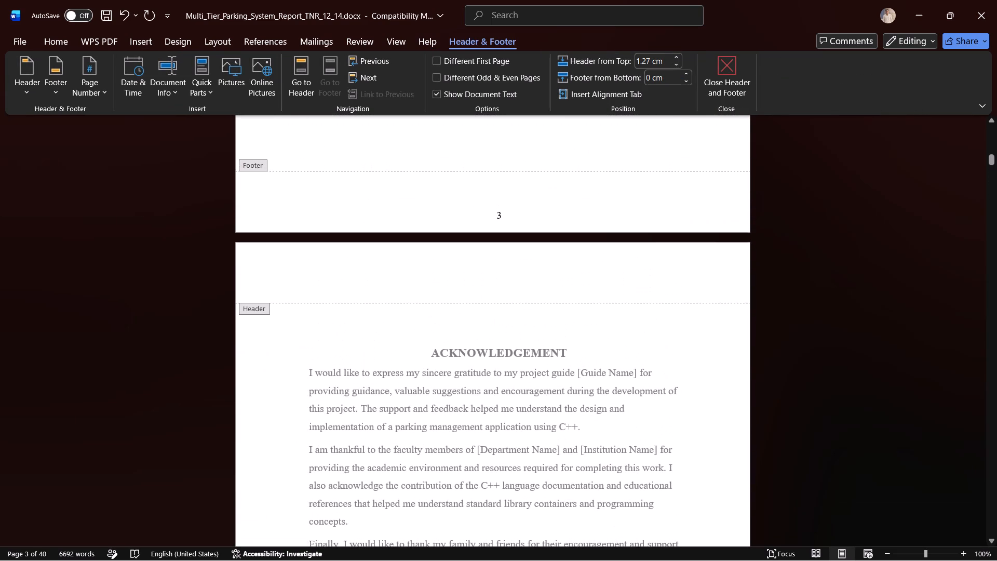
{"action": "scroll", "coordinate": [755, 251], "scroll_direction": "down", "scroll_amount": 10}
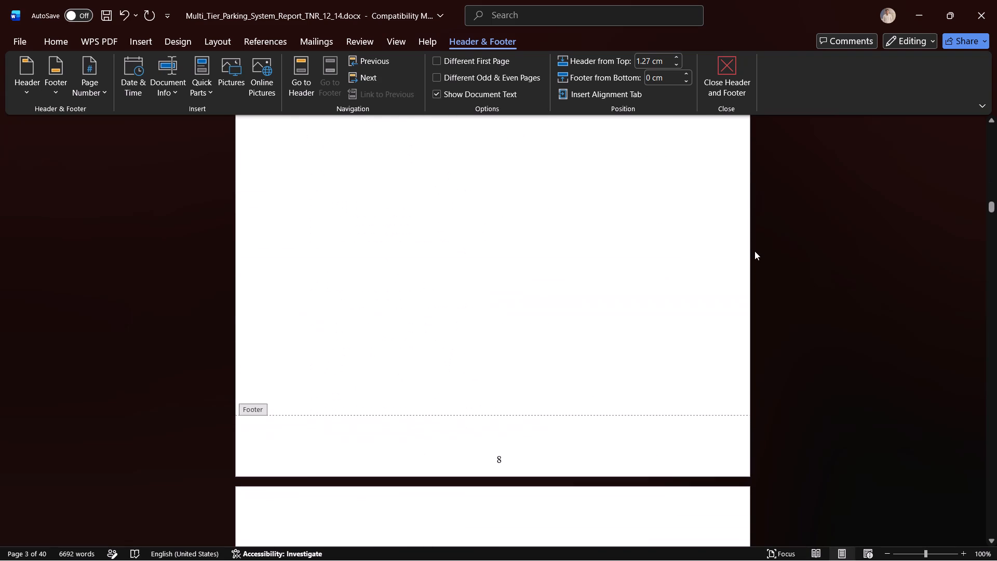
{"action": "scroll", "coordinate": [755, 251], "scroll_direction": "up", "scroll_amount": 3}
{"action": "scroll", "coordinate": [755, 251], "scroll_direction": "down", "scroll_amount": 1}
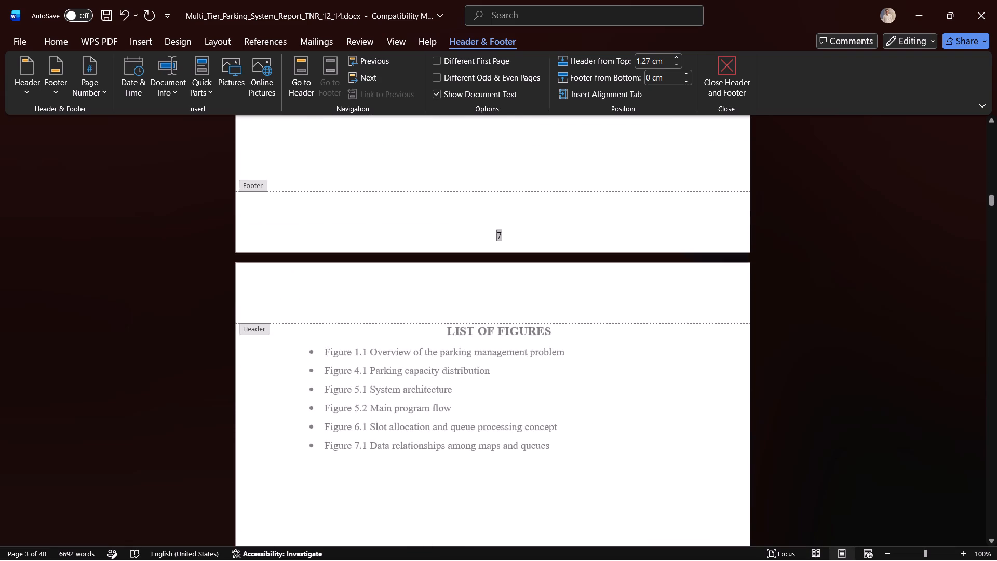
{"action": "scroll", "coordinate": [755, 251], "scroll_direction": "down", "scroll_amount": 3}
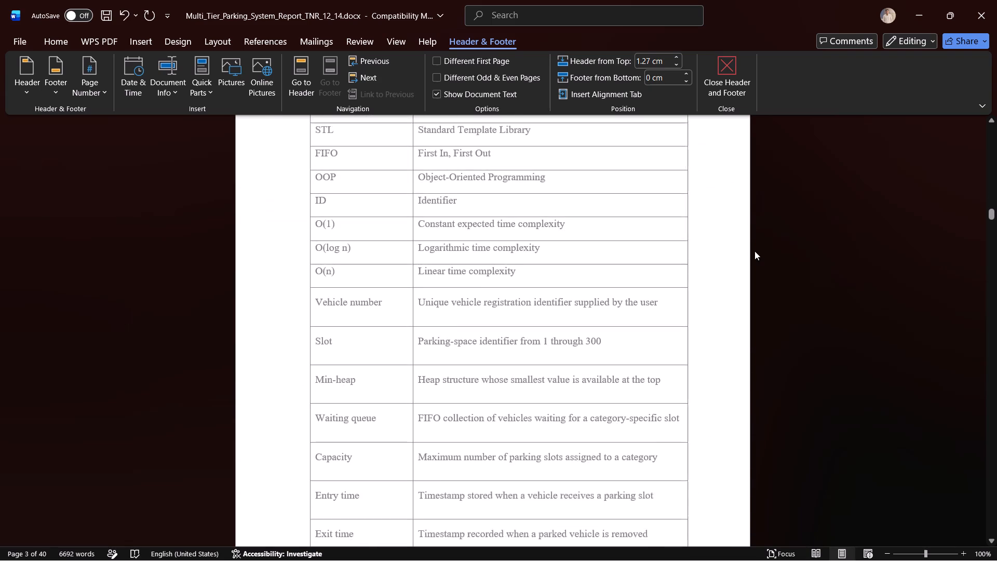
{"action": "scroll", "coordinate": [755, 251], "scroll_direction": "down", "scroll_amount": 6}
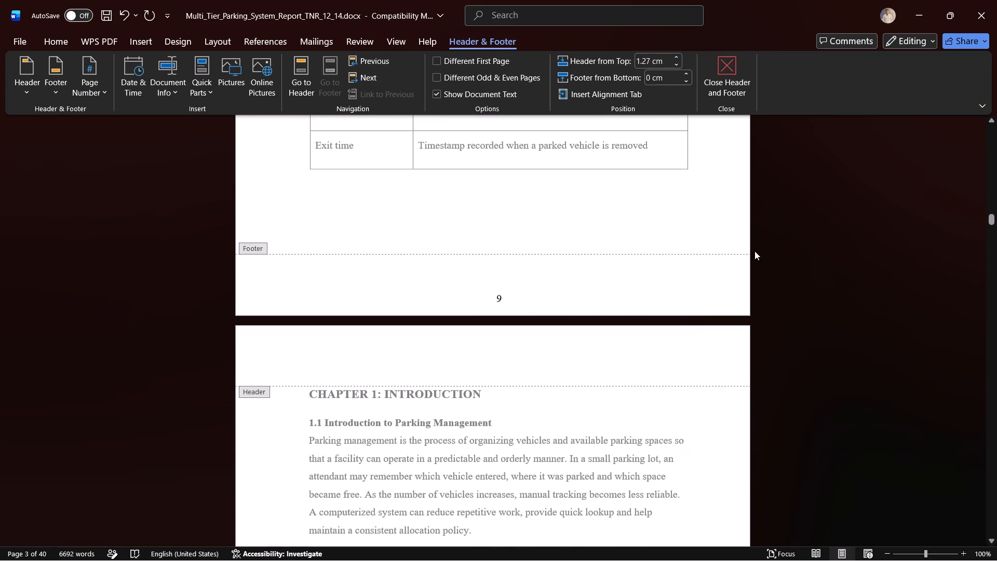
Replace the footer page number below the abbreviations table with a typed 1 and return to the body text.
{"action": "scroll", "coordinate": [755, 251], "scroll_direction": "up", "scroll_amount": 1}
{"action": "left_click", "coordinate": [505, 323]}
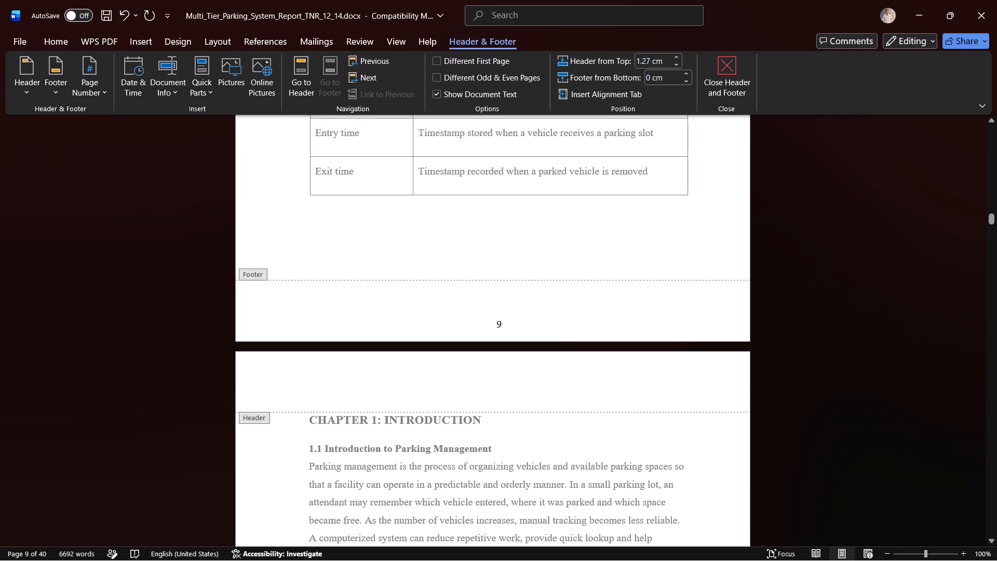
{"action": "key", "text": "BackSpace"}
{"action": "key", "text": "1"}
{"action": "key", "text": "Return"}
{"action": "key", "text": "BackSpace"}
{"action": "key", "text": "BackSpace"}
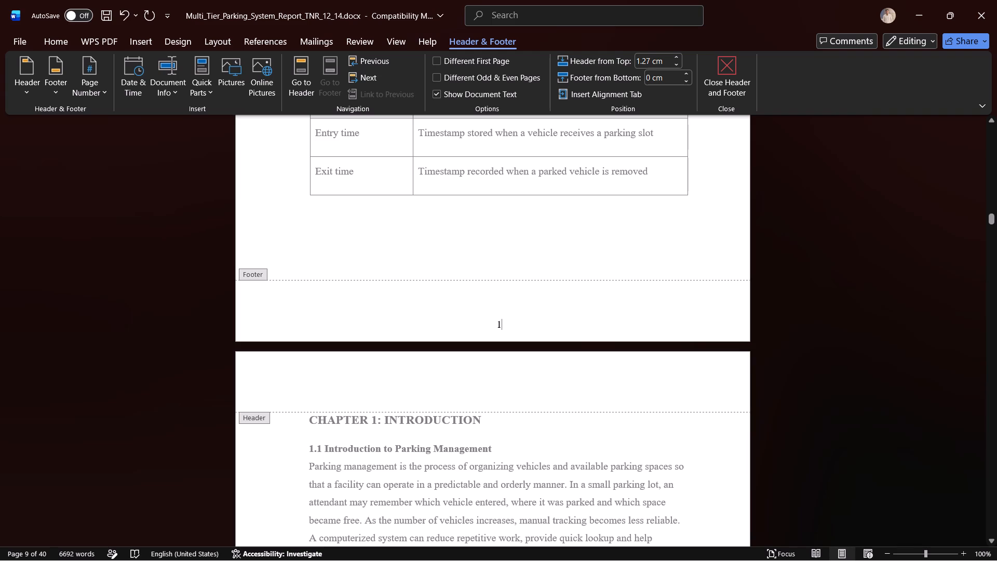
{"action": "scroll", "coordinate": [795, 347], "scroll_direction": "down", "scroll_amount": 1}
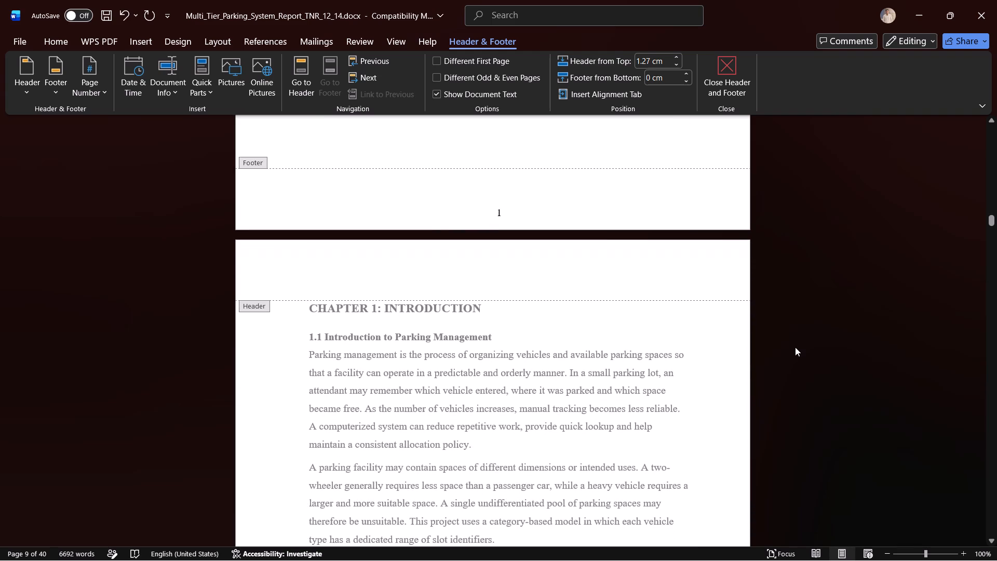
{"action": "scroll", "coordinate": [795, 347], "scroll_direction": "down", "scroll_amount": 3}
{"action": "left_click", "coordinate": [795, 347]}
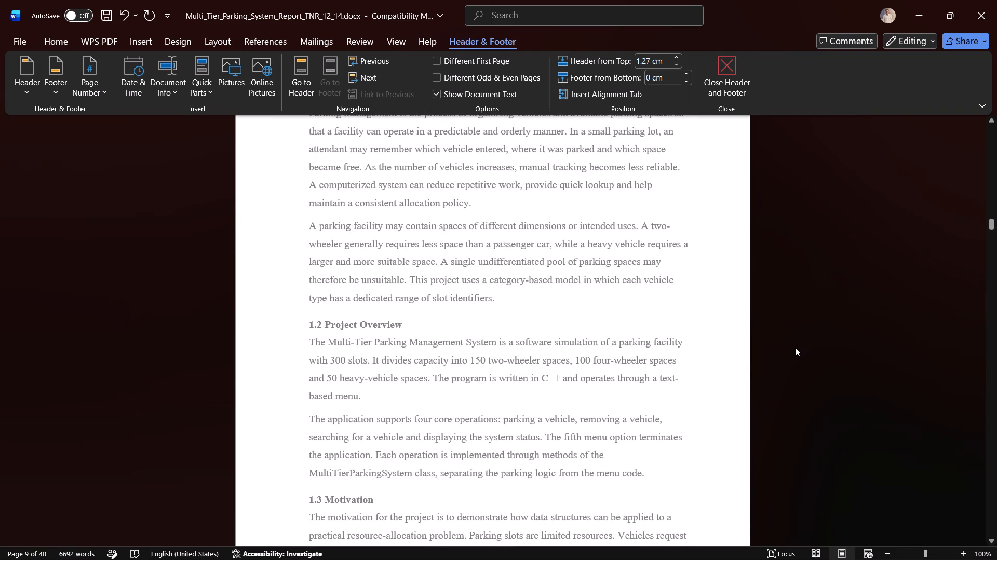
{"action": "left_click", "coordinate": [221, 330]}
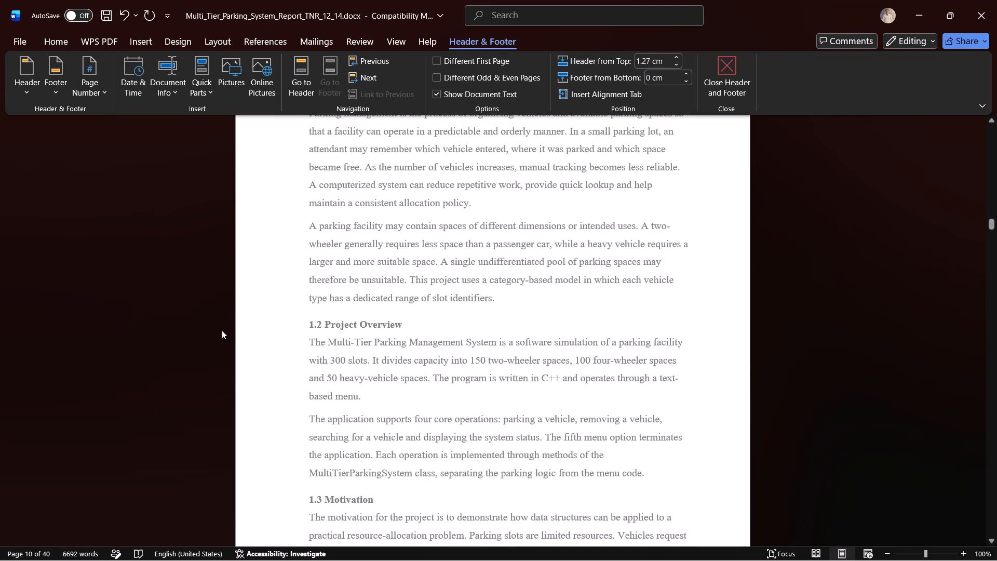
{"action": "triple_click", "coordinate": [221, 330]}
{"action": "left_click", "coordinate": [221, 330]}
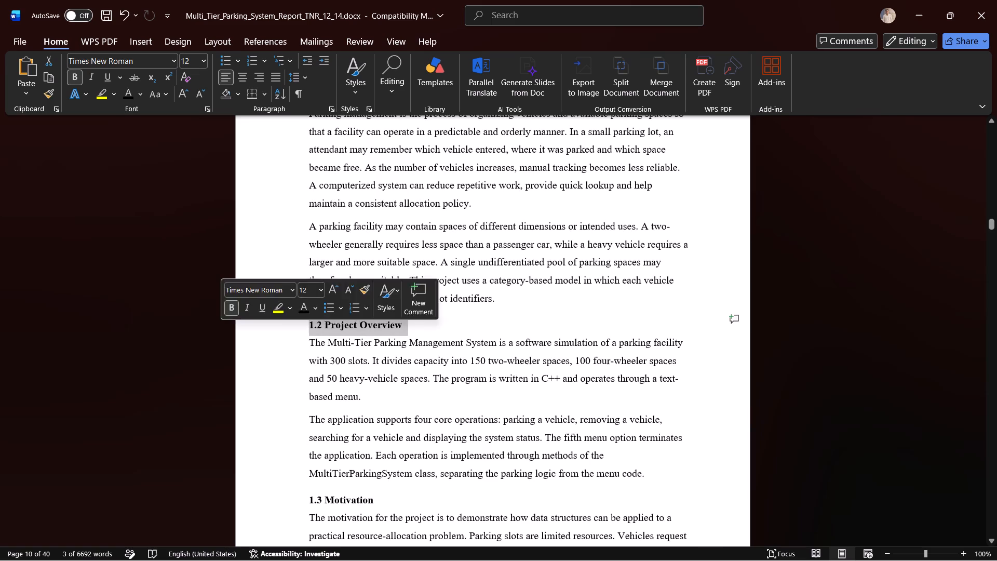
{"action": "left_click", "coordinate": [844, 393]}
Check the footer numbers on the Chapter 1 pages and back on the abbreviations and List of Figures pages.
{"action": "scroll", "coordinate": [844, 393], "scroll_direction": "down", "scroll_amount": 1}
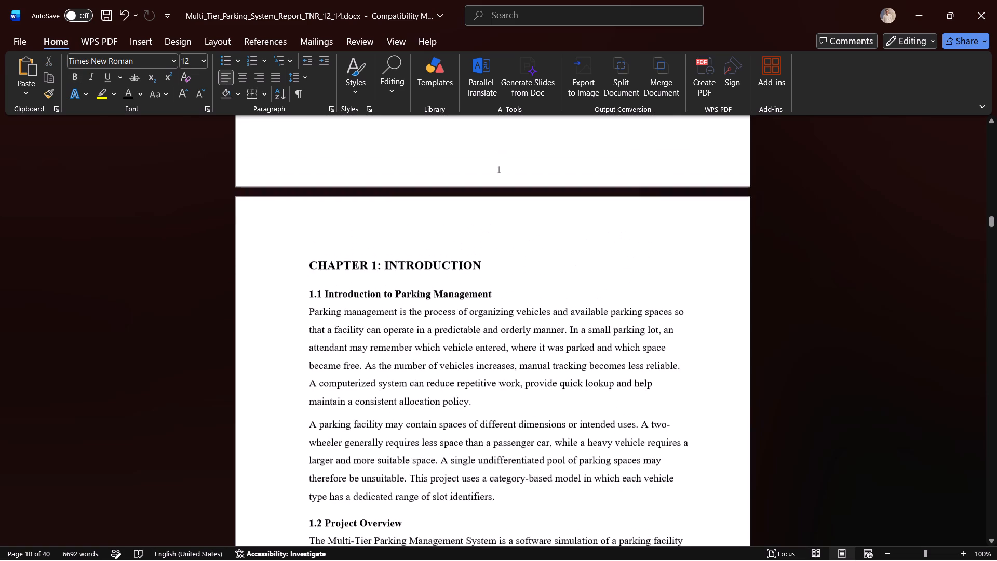
{"action": "scroll", "coordinate": [844, 393], "scroll_direction": "down", "scroll_amount": 2}
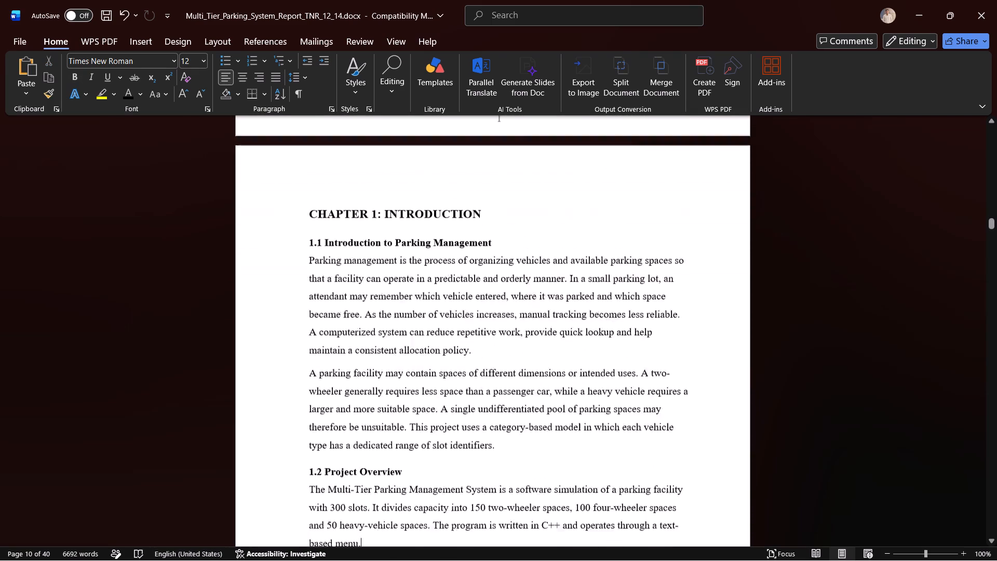
{"action": "scroll", "coordinate": [844, 393], "scroll_direction": "down", "scroll_amount": 4}
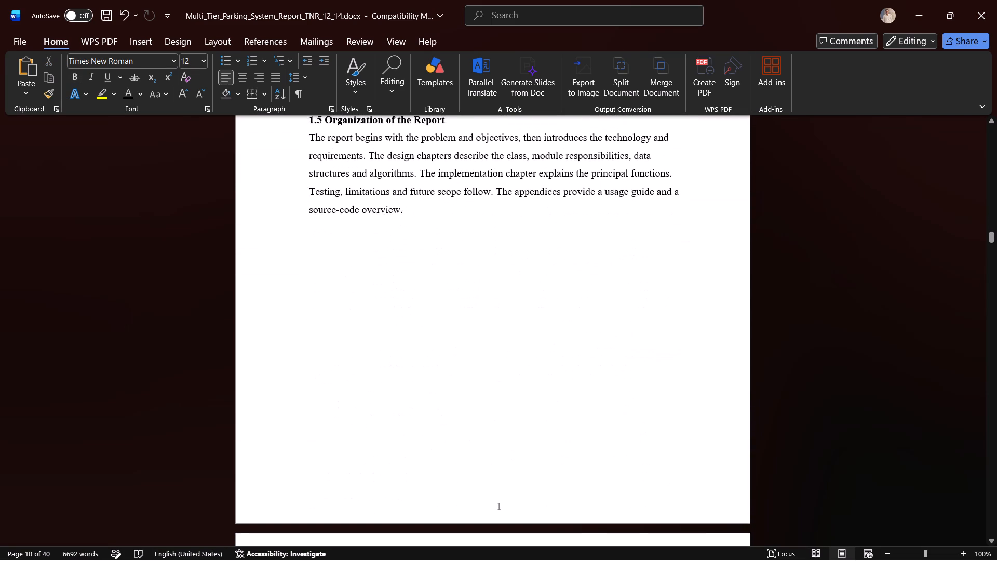
{"action": "scroll", "coordinate": [844, 393], "scroll_direction": "down", "scroll_amount": 1}
{"action": "scroll", "coordinate": [844, 393], "scroll_direction": "up", "scroll_amount": 5}
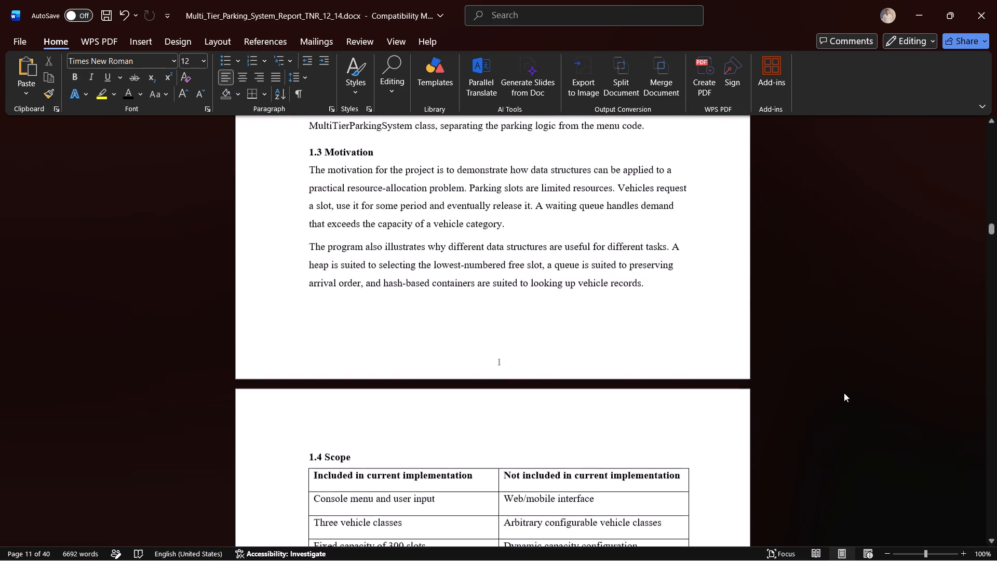
{"action": "scroll", "coordinate": [844, 393], "scroll_direction": "up", "scroll_amount": 6}
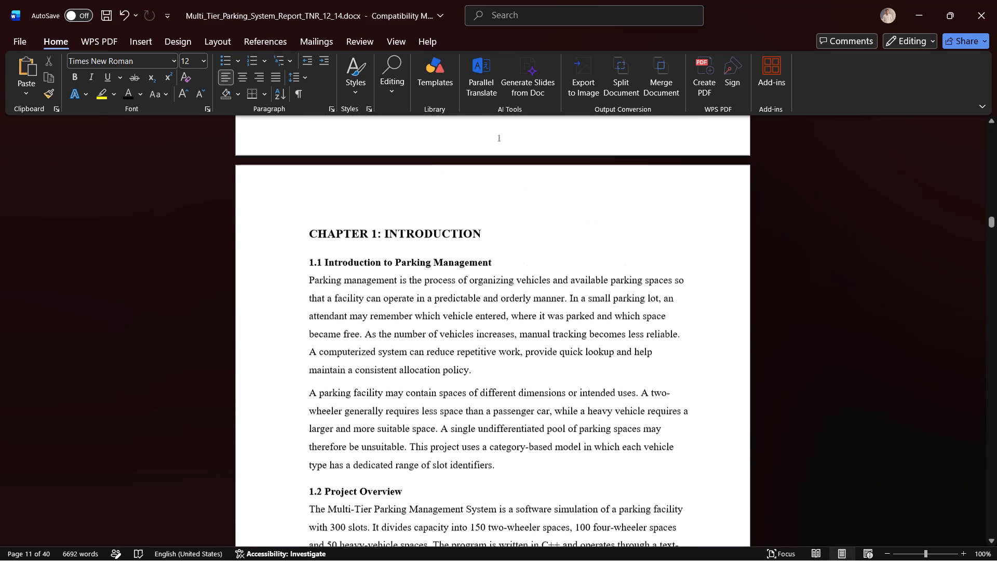
{"action": "scroll", "coordinate": [844, 393], "scroll_direction": "up", "scroll_amount": 1}
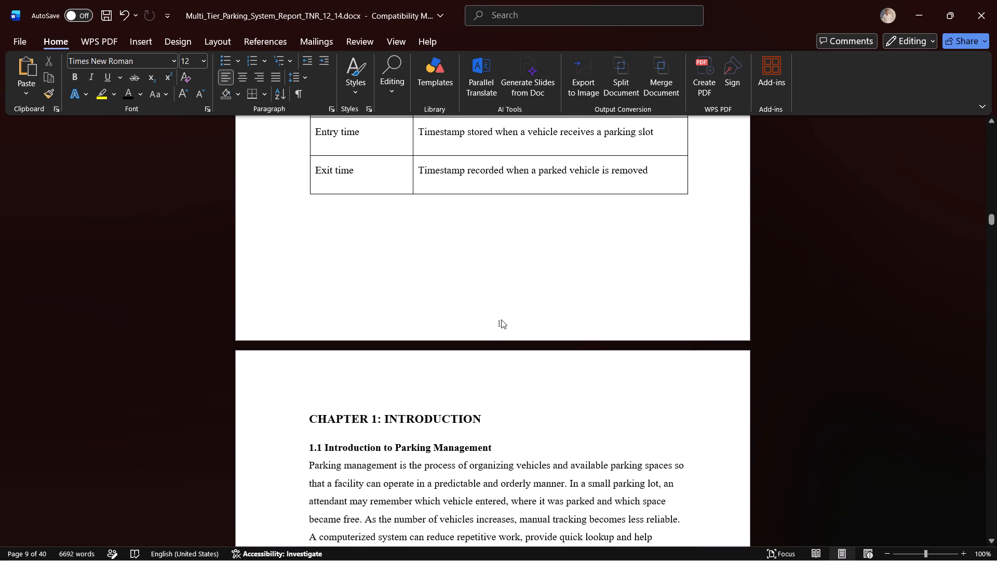
{"action": "scroll", "coordinate": [501, 319], "scroll_direction": "up", "scroll_amount": 6}
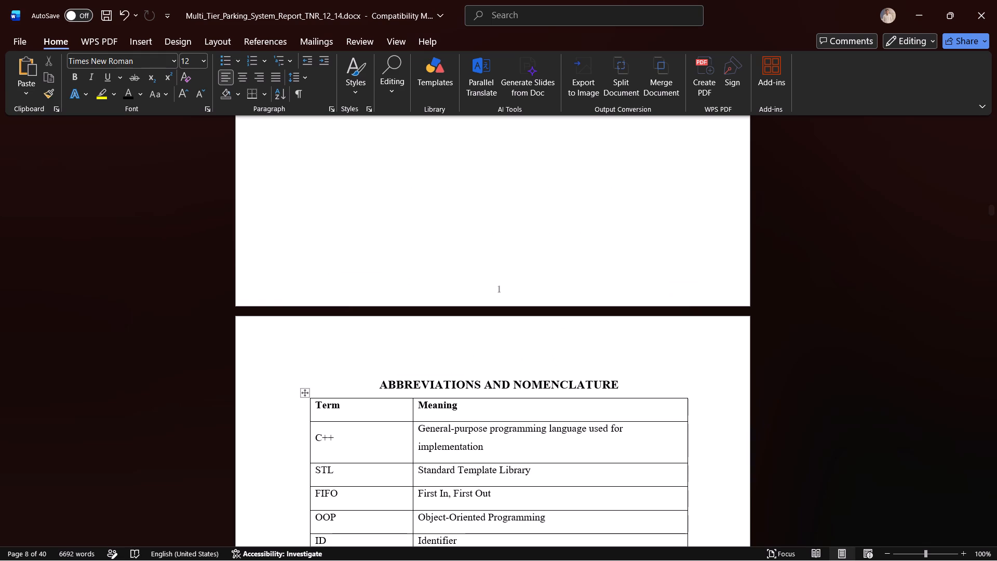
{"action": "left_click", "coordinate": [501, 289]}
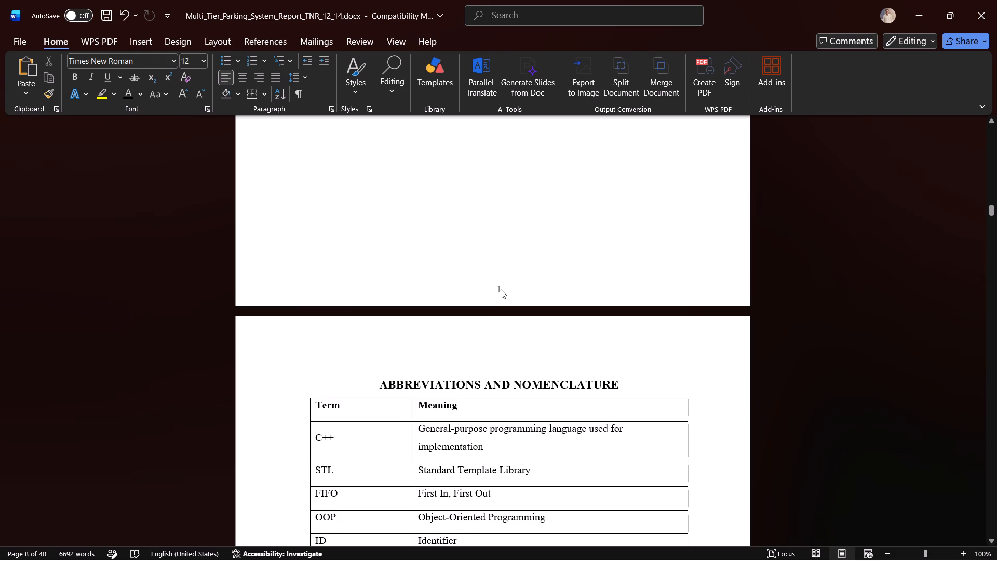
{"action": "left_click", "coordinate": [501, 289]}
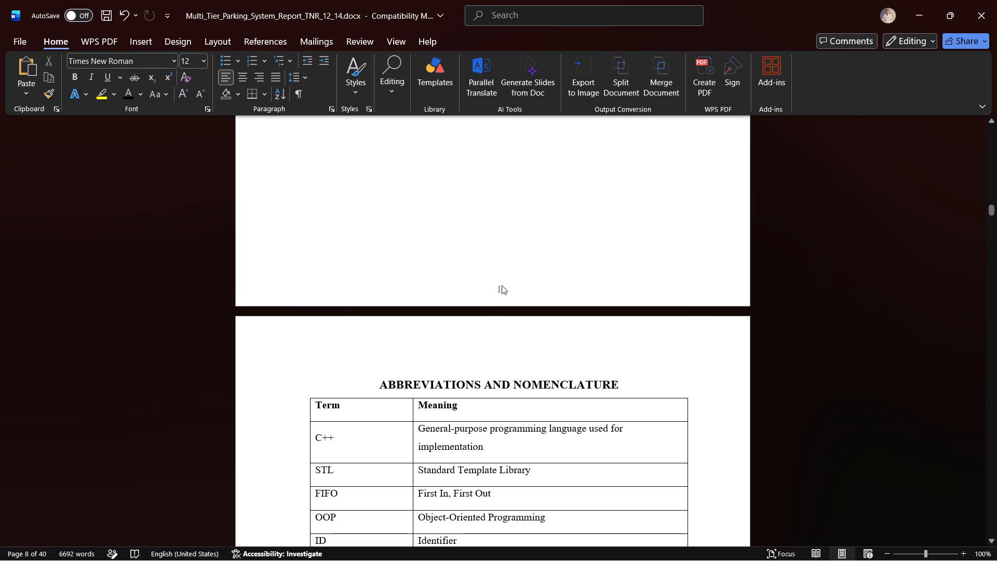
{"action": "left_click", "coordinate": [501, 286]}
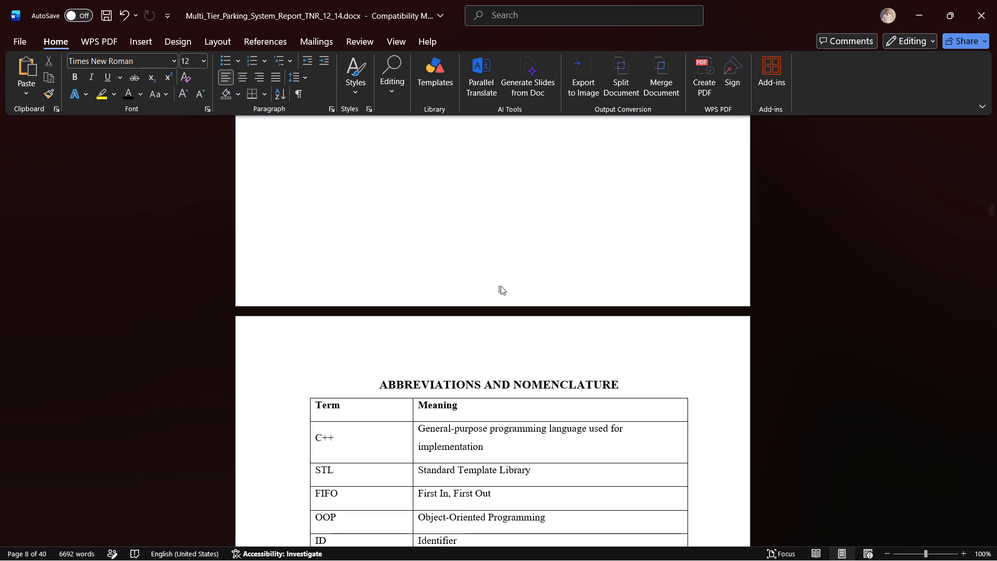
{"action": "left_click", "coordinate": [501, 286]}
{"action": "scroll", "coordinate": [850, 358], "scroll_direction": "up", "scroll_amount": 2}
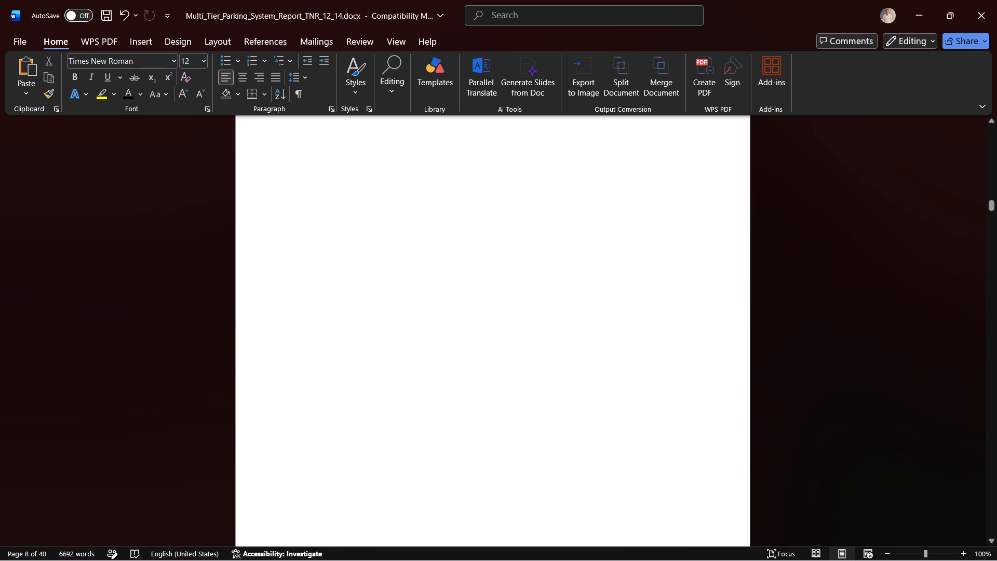
Check the footer page numbers from the title page through the abstract and table of contents to the start of Chapter 1.
{"action": "scroll", "coordinate": [850, 358], "scroll_direction": "up", "scroll_amount": 4}
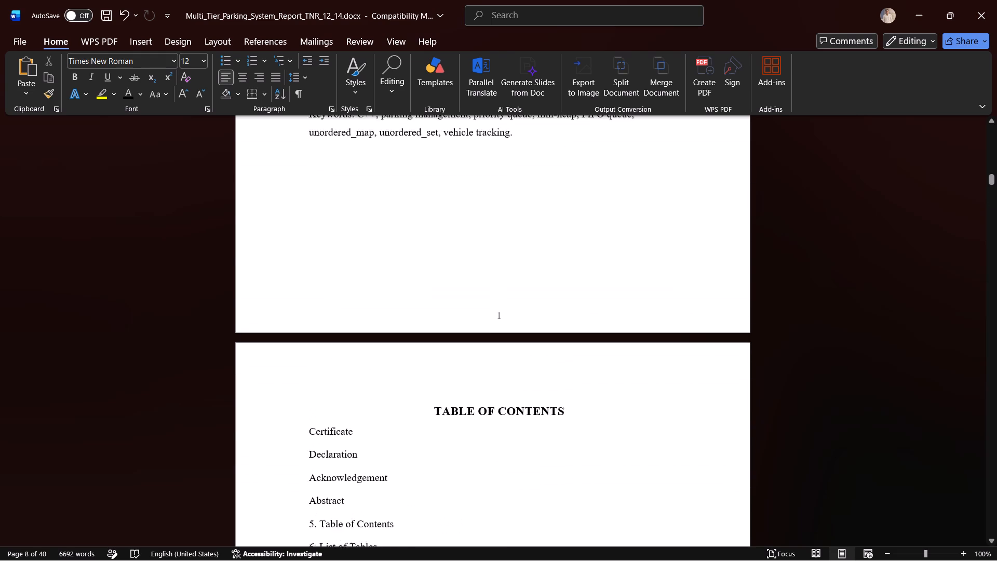
{"action": "scroll", "coordinate": [850, 358], "scroll_direction": "up", "scroll_amount": 3}
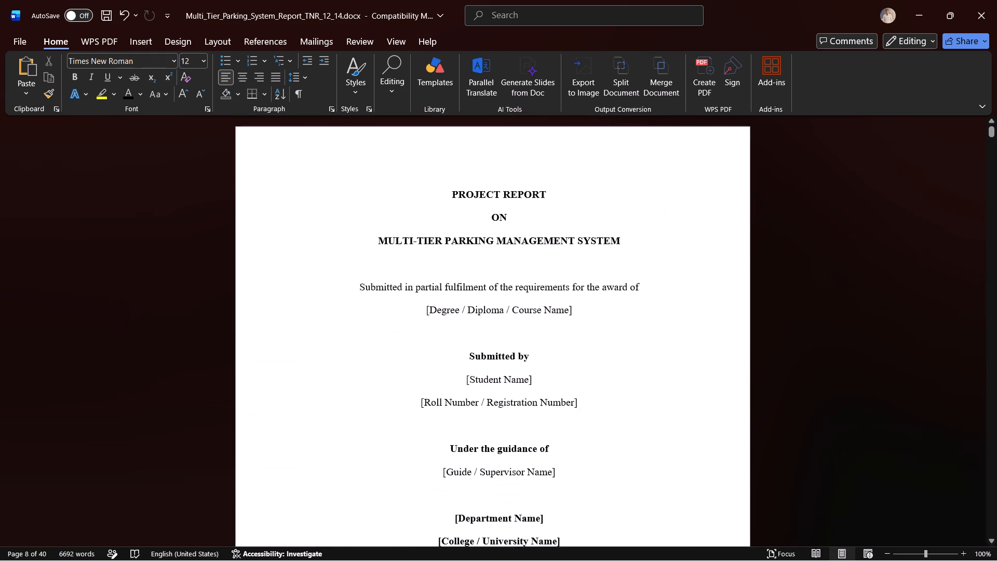
{"action": "scroll", "coordinate": [850, 358], "scroll_direction": "down", "scroll_amount": 8}
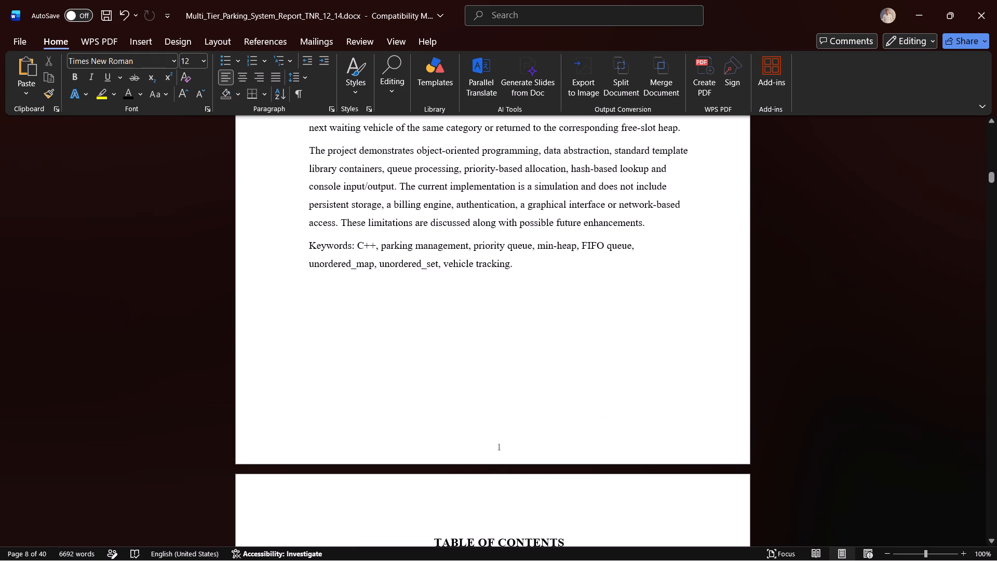
{"action": "scroll", "coordinate": [850, 358], "scroll_direction": "down", "scroll_amount": 1}
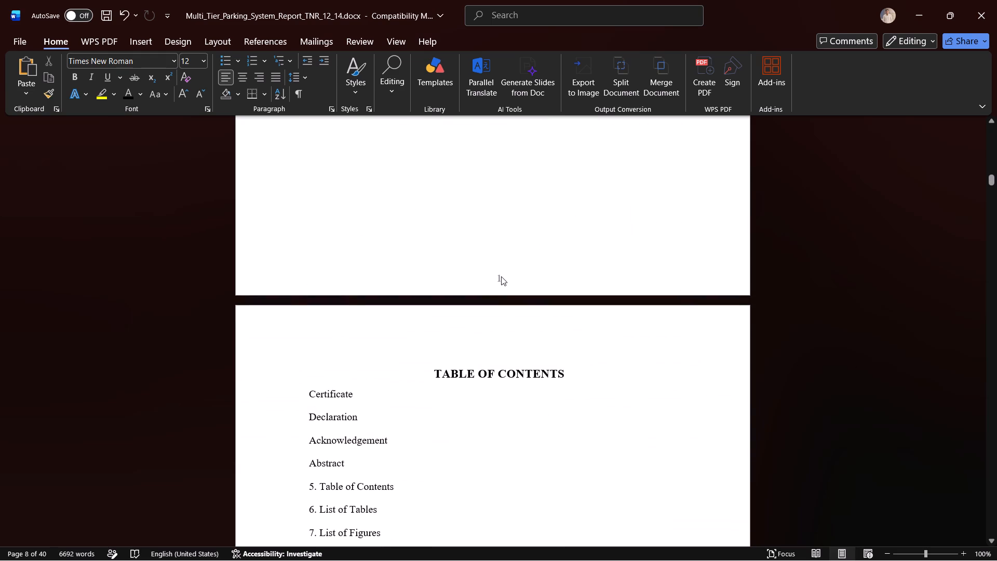
{"action": "left_click", "coordinate": [501, 276]}
{"action": "scroll", "coordinate": [501, 276], "scroll_direction": "down", "scroll_amount": 3}
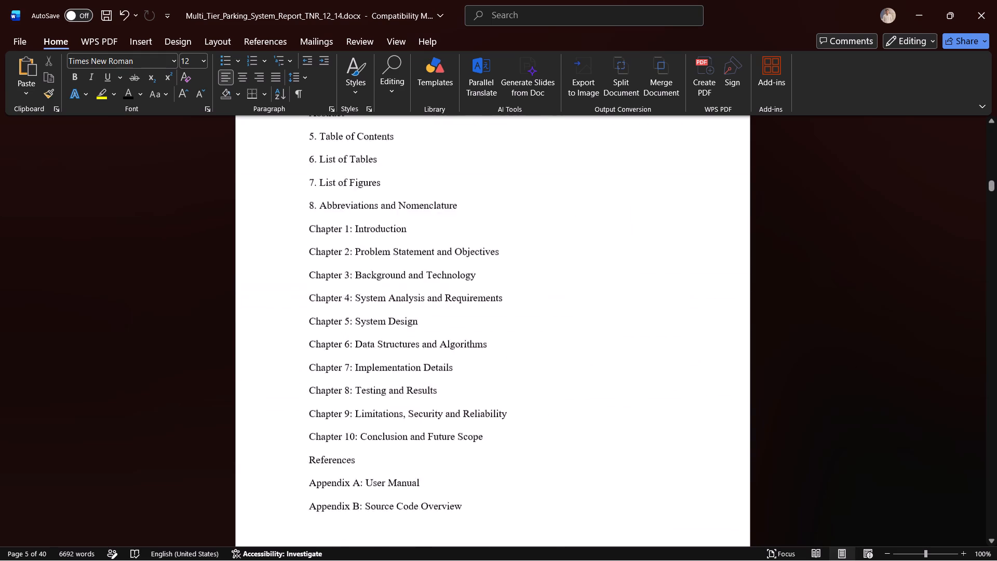
{"action": "scroll", "coordinate": [501, 276], "scroll_direction": "down", "scroll_amount": 5}
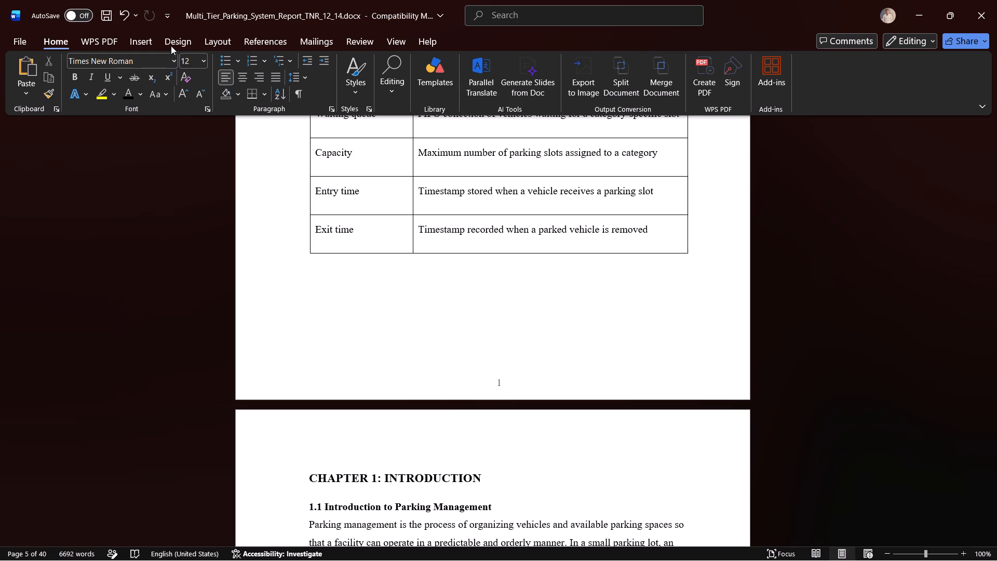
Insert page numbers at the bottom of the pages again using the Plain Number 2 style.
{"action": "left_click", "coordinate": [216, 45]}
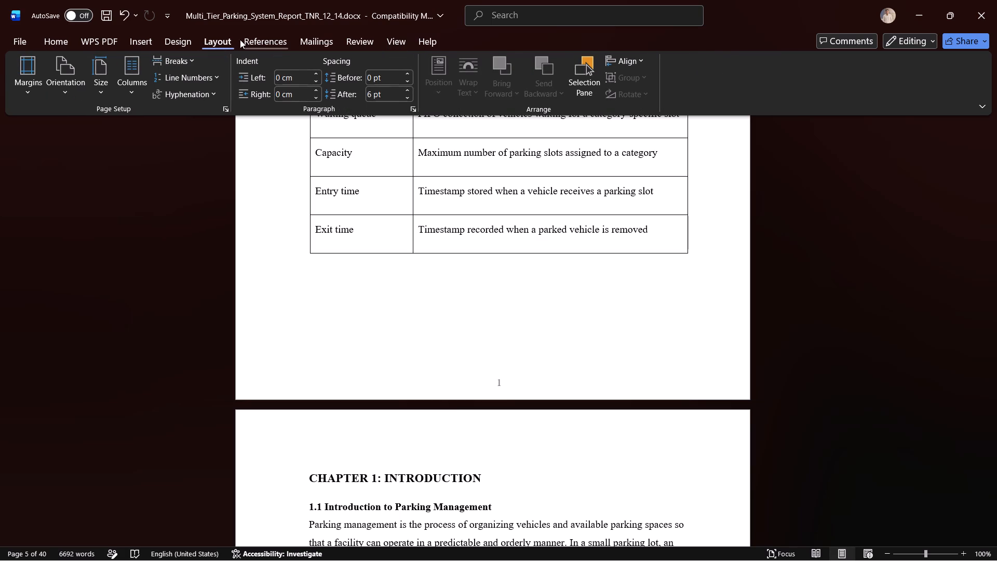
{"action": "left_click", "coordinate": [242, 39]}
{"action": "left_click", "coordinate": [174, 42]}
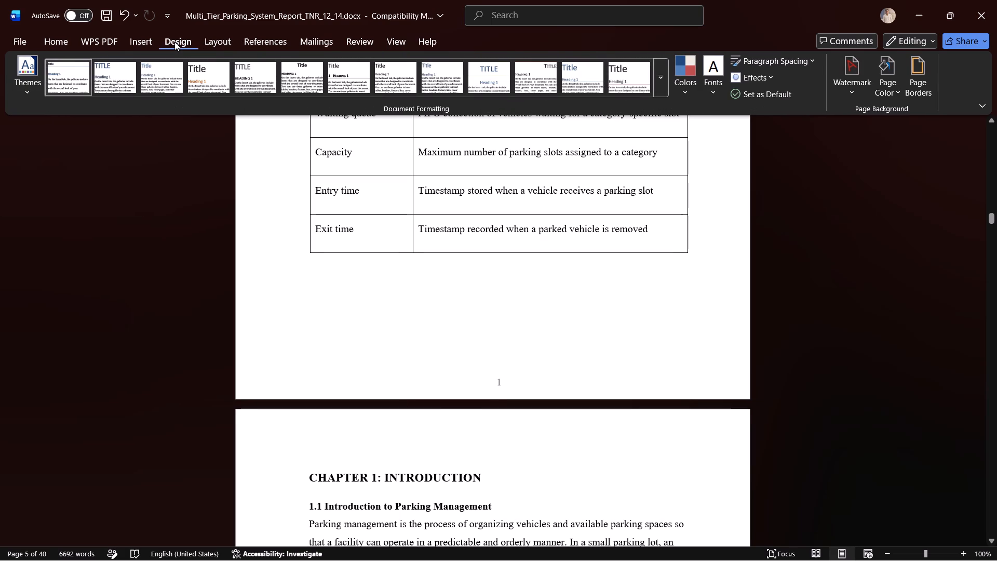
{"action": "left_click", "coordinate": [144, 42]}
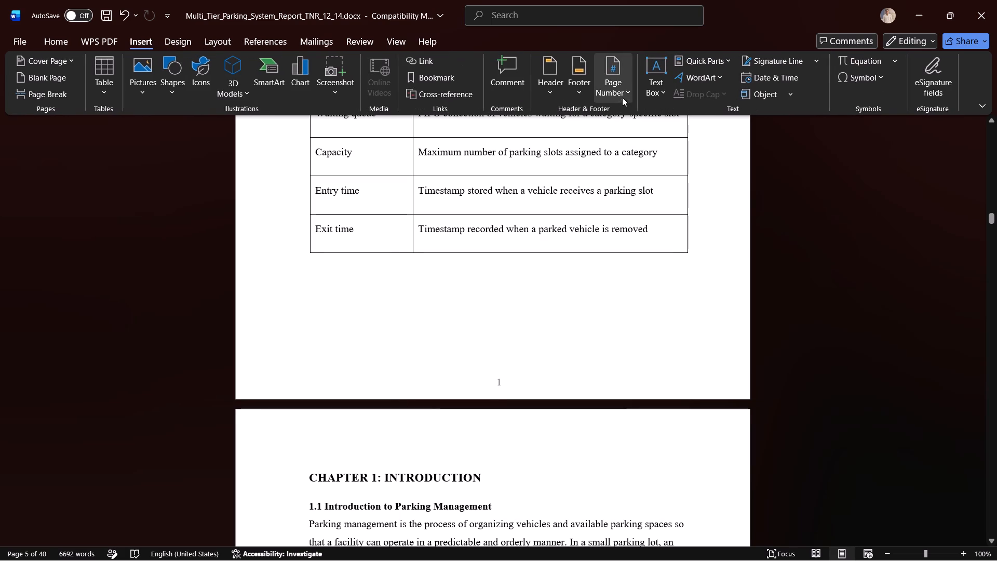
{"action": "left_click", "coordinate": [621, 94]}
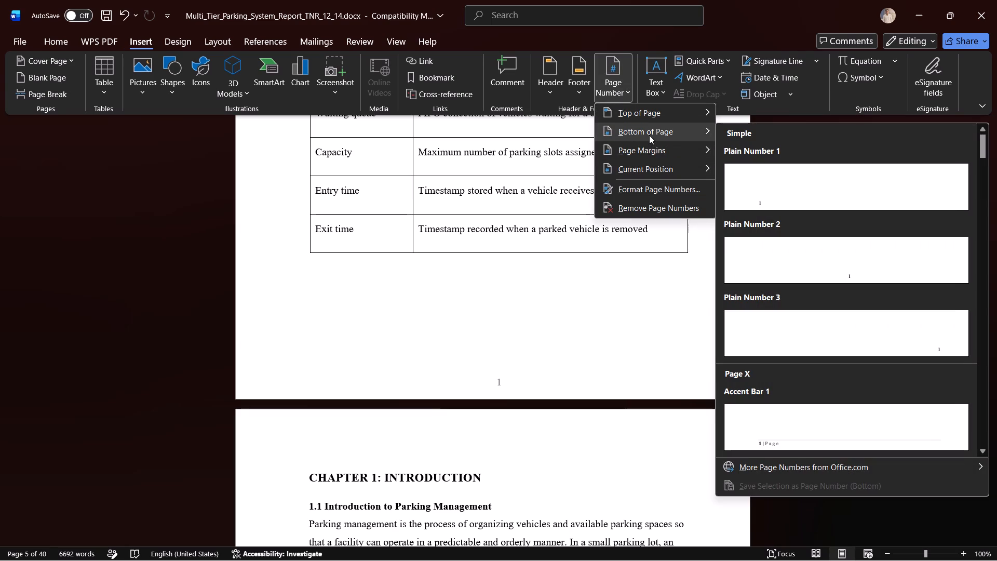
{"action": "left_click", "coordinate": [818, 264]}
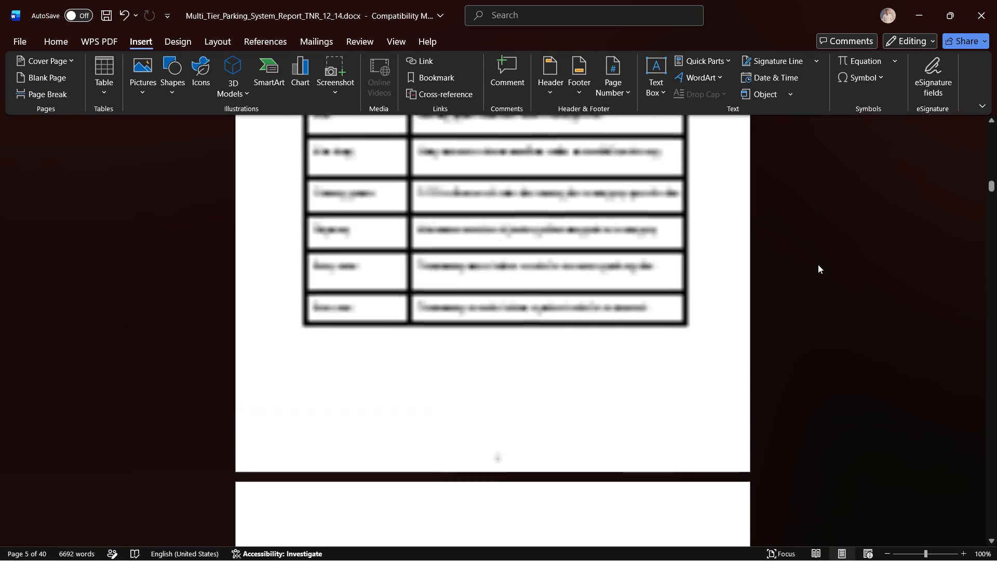
Check the footer numbering on the title page and surrounding front matter, and return to the body text on the certificate page.
{"action": "scroll", "coordinate": [818, 264], "scroll_direction": "up", "scroll_amount": 4}
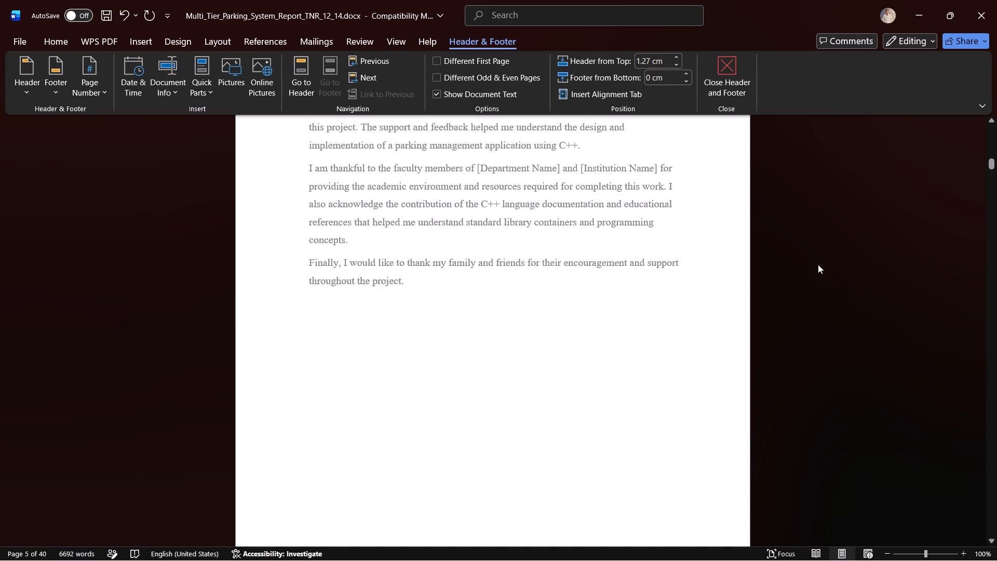
{"action": "scroll", "coordinate": [818, 264], "scroll_direction": "up", "scroll_amount": 6}
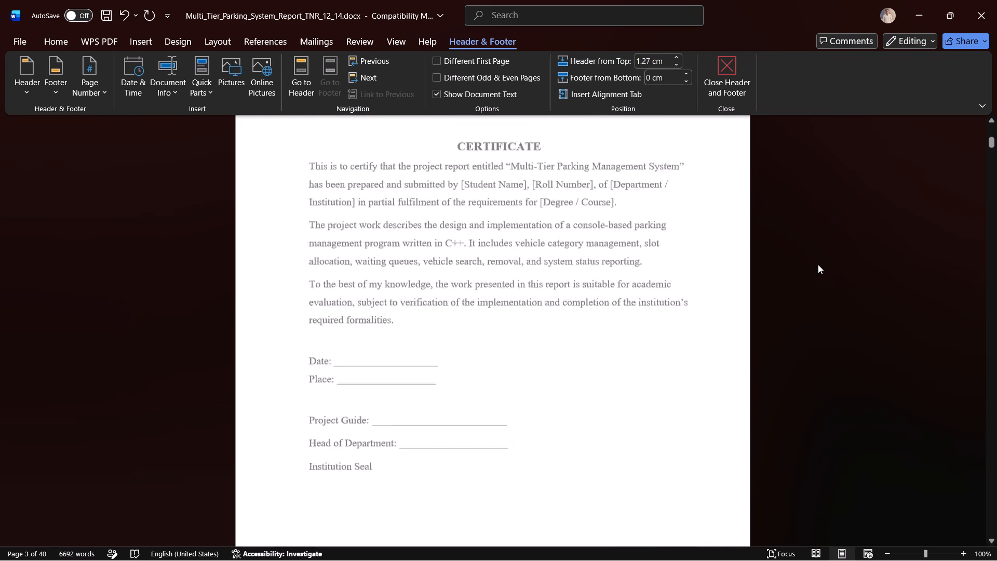
{"action": "scroll", "coordinate": [818, 264], "scroll_direction": "up", "scroll_amount": 2}
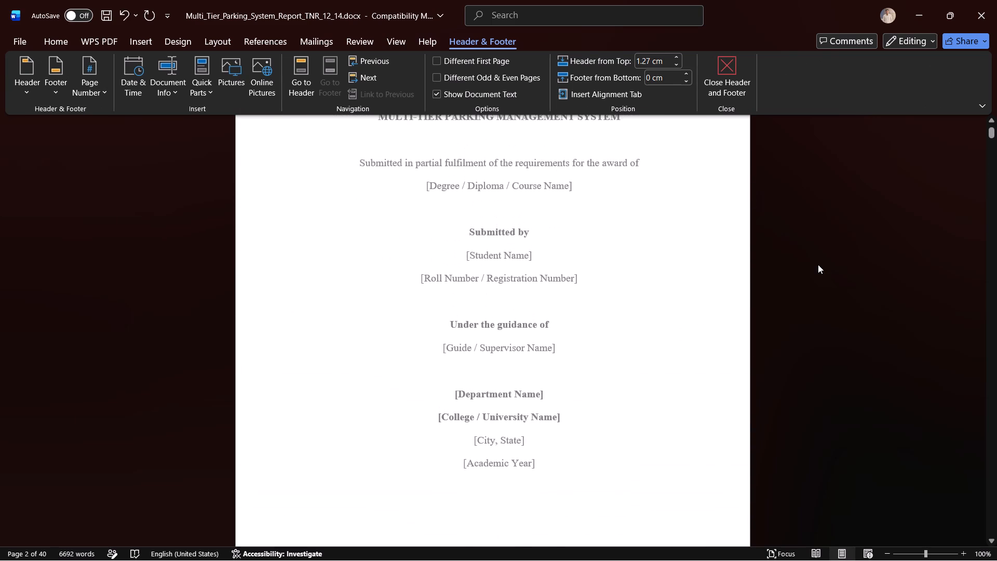
{"action": "scroll", "coordinate": [818, 264], "scroll_direction": "up", "scroll_amount": 1}
{"action": "scroll", "coordinate": [818, 264], "scroll_direction": "down", "scroll_amount": 1}
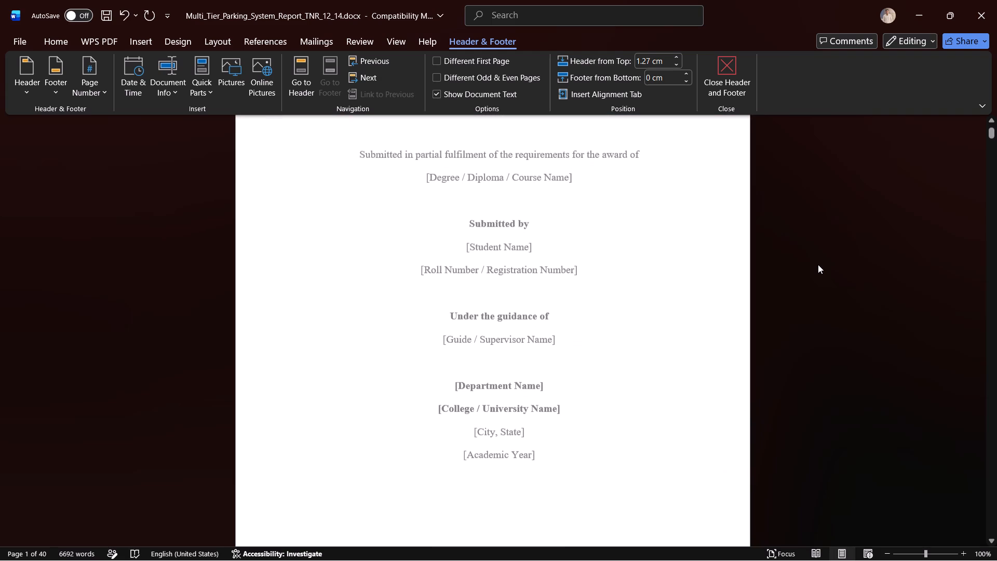
{"action": "scroll", "coordinate": [818, 264], "scroll_direction": "down", "scroll_amount": 4}
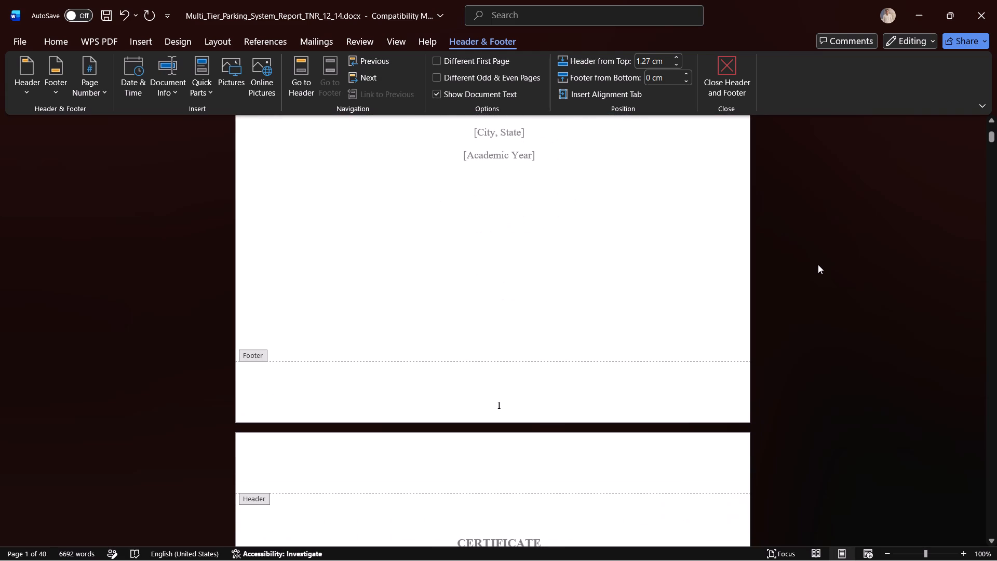
{"action": "scroll", "coordinate": [823, 332], "scroll_direction": "down", "scroll_amount": 3}
{"action": "left_click", "coordinate": [823, 332]}
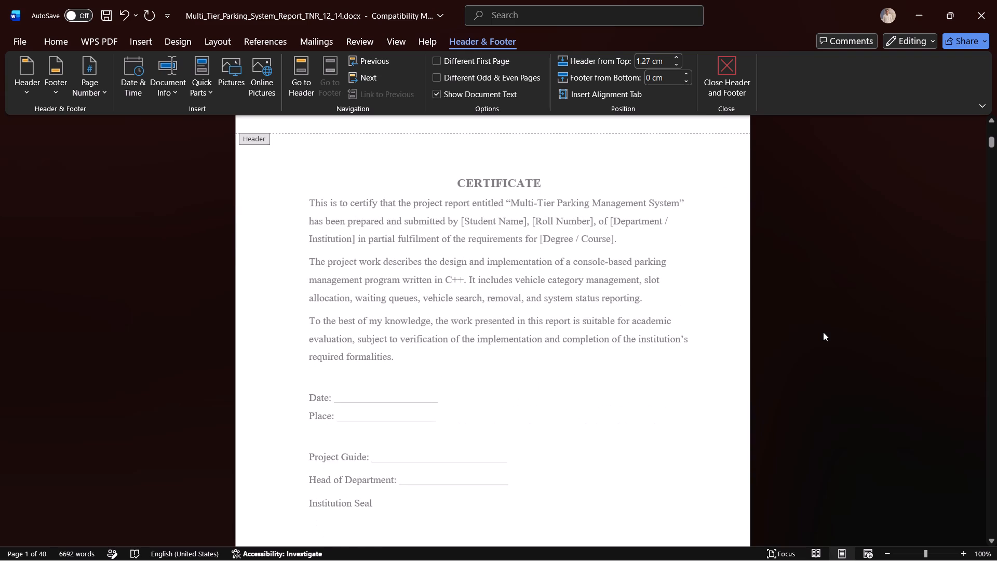
{"action": "double_click", "coordinate": [205, 316]}
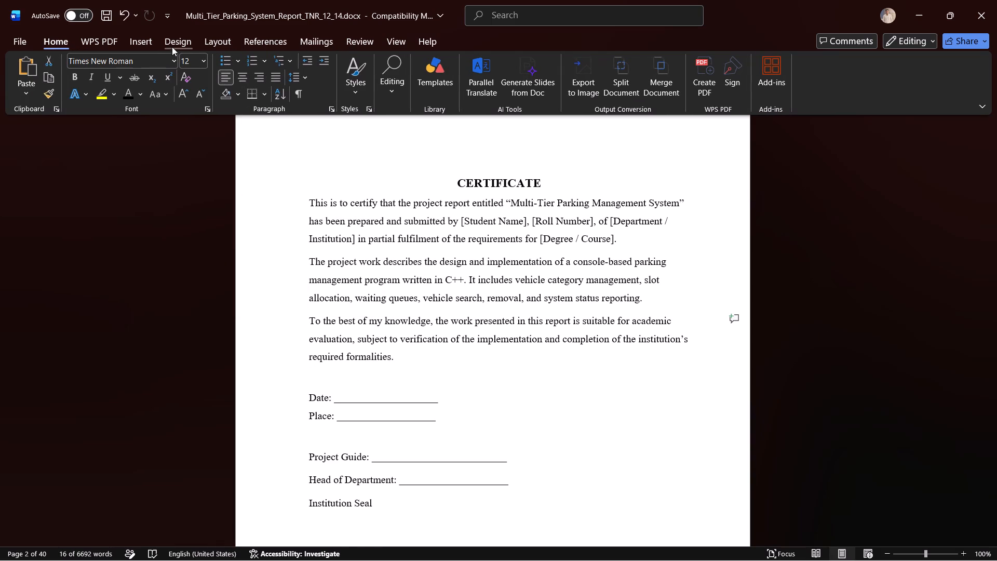
Remove the page numbers from the report.
{"action": "left_click", "coordinate": [142, 44]}
{"action": "left_click", "coordinate": [605, 96]}
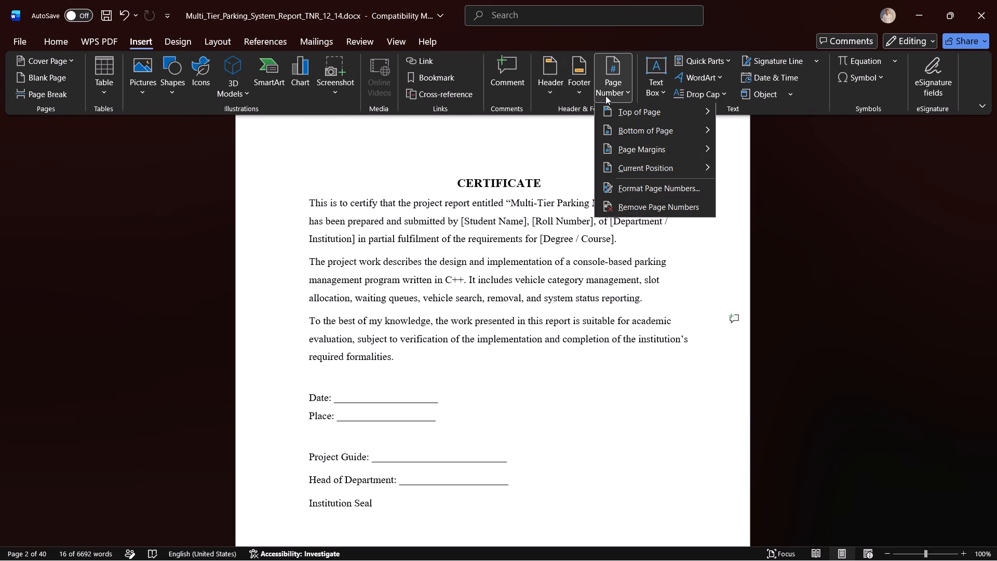
{"action": "left_click", "coordinate": [666, 205]}
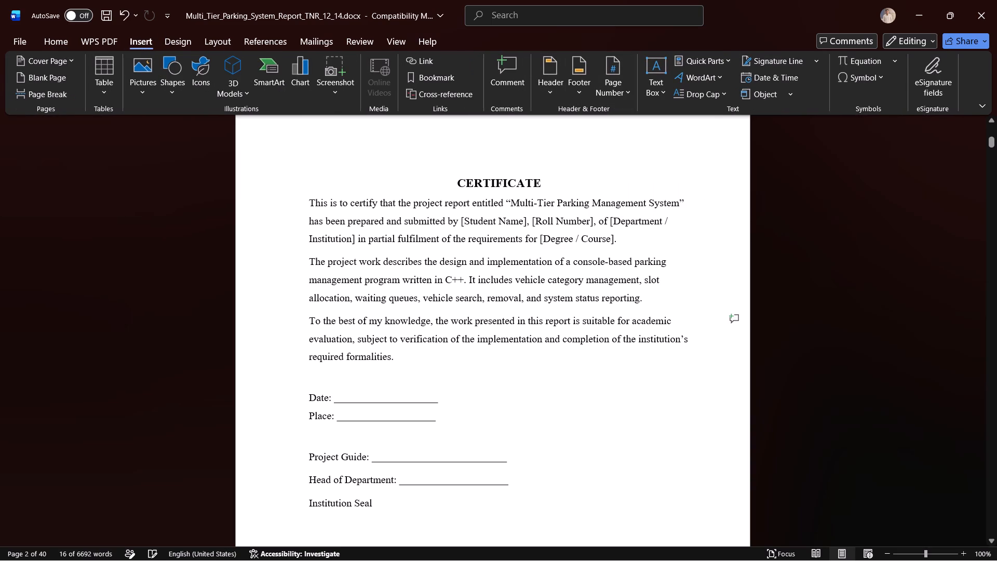
Check the footers of the title, certificate and declaration pages for remaining page numbers.
{"action": "scroll", "coordinate": [807, 316], "scroll_direction": "down", "scroll_amount": 3}
{"action": "scroll", "coordinate": [807, 316], "scroll_direction": "up", "scroll_amount": 2}
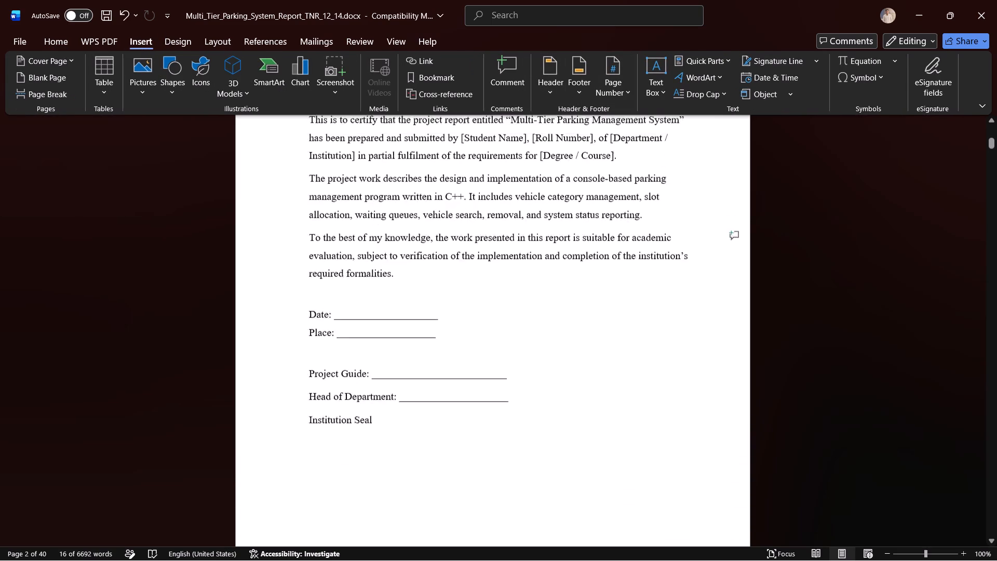
{"action": "scroll", "coordinate": [807, 316], "scroll_direction": "up", "scroll_amount": 1}
{"action": "scroll", "coordinate": [807, 316], "scroll_direction": "down", "scroll_amount": 2}
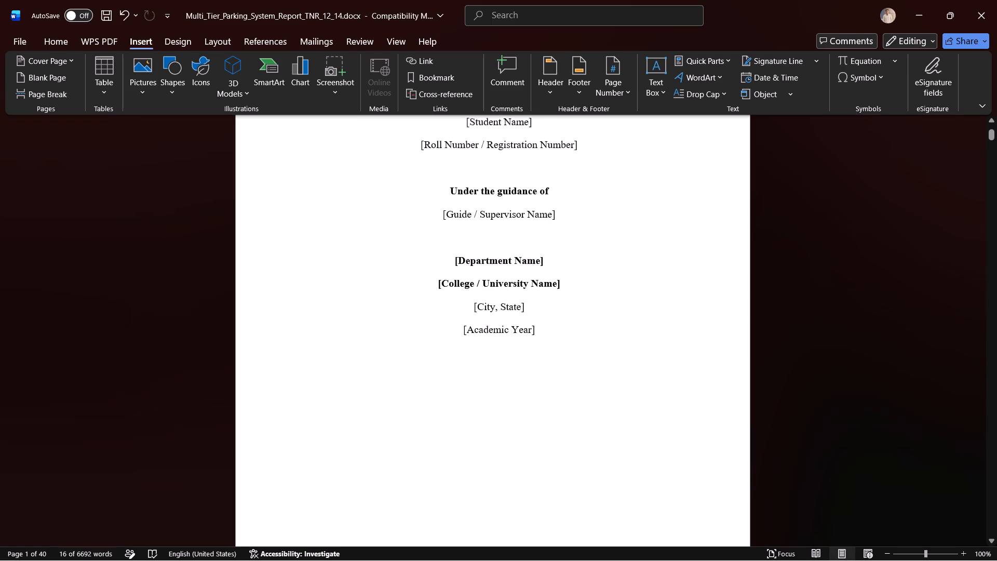
{"action": "scroll", "coordinate": [807, 316], "scroll_direction": "down", "scroll_amount": 1}
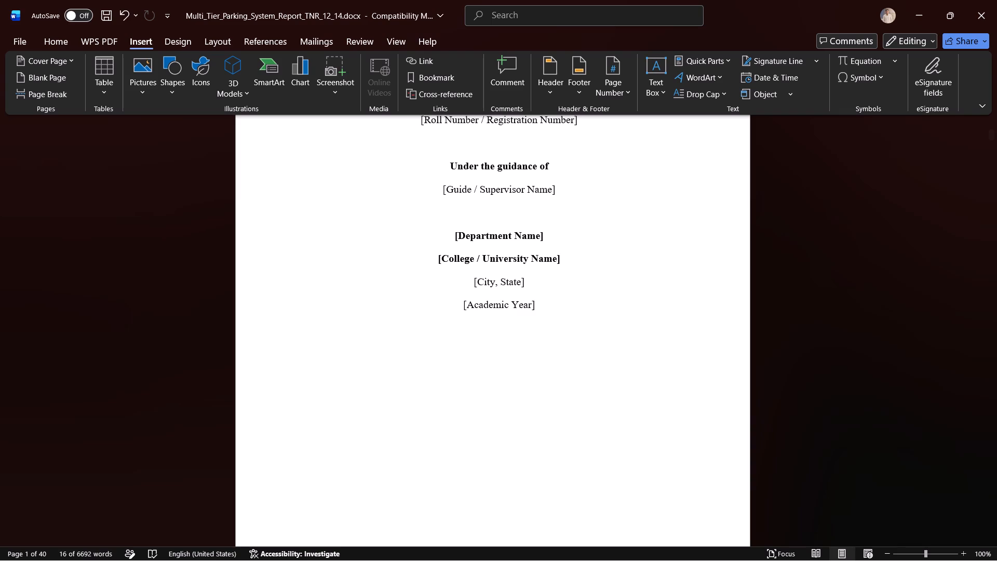
{"action": "scroll", "coordinate": [807, 316], "scroll_direction": "down", "scroll_amount": 2}
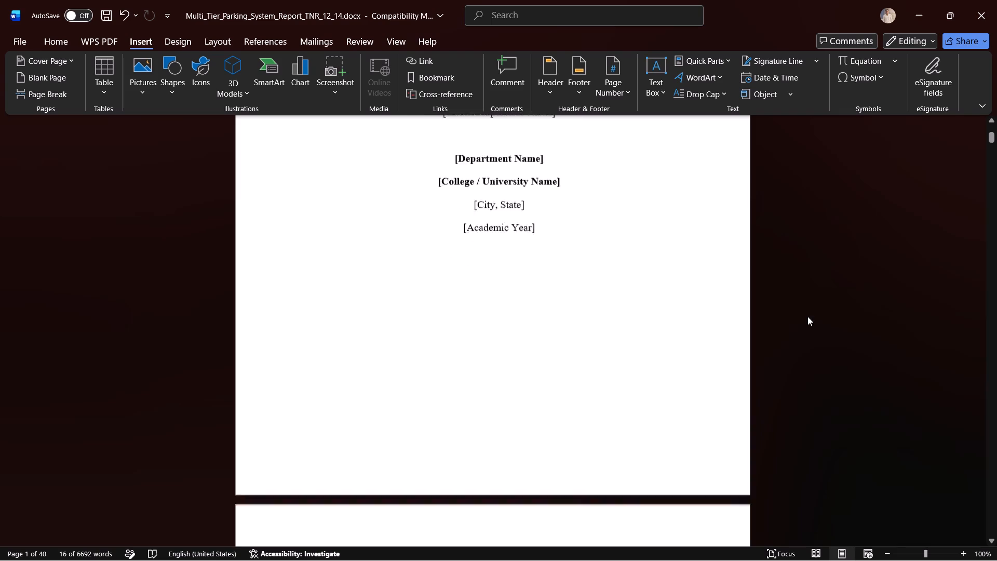
{"action": "scroll", "coordinate": [807, 316], "scroll_direction": "down", "scroll_amount": 3}
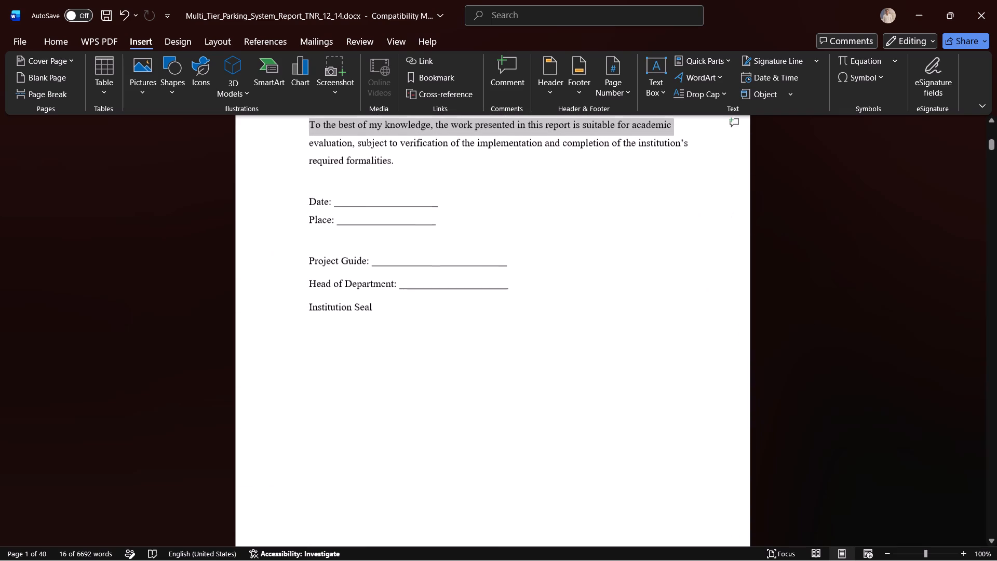
{"action": "scroll", "coordinate": [807, 316], "scroll_direction": "down", "scroll_amount": 2}
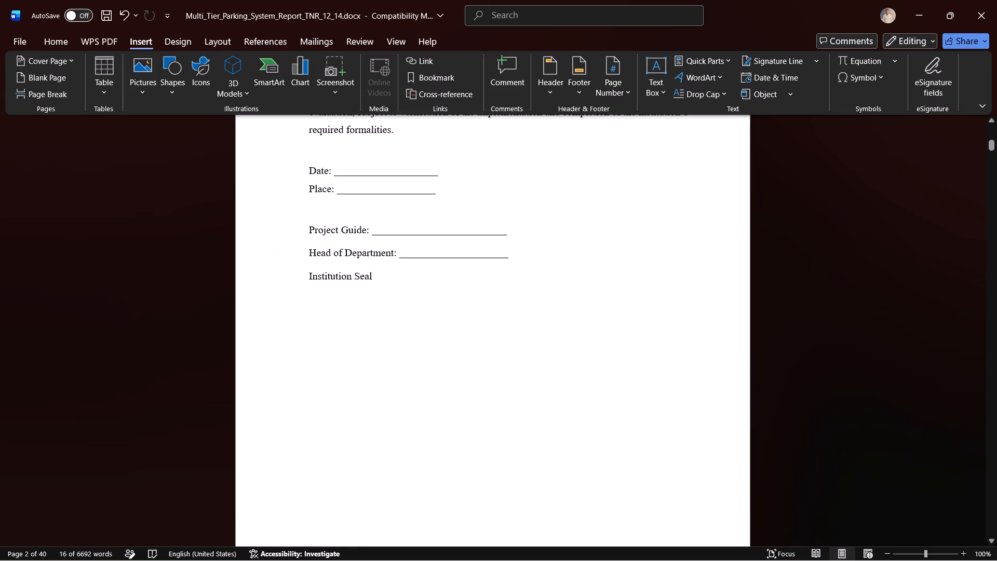
{"action": "scroll", "coordinate": [807, 316], "scroll_direction": "down", "scroll_amount": 4}
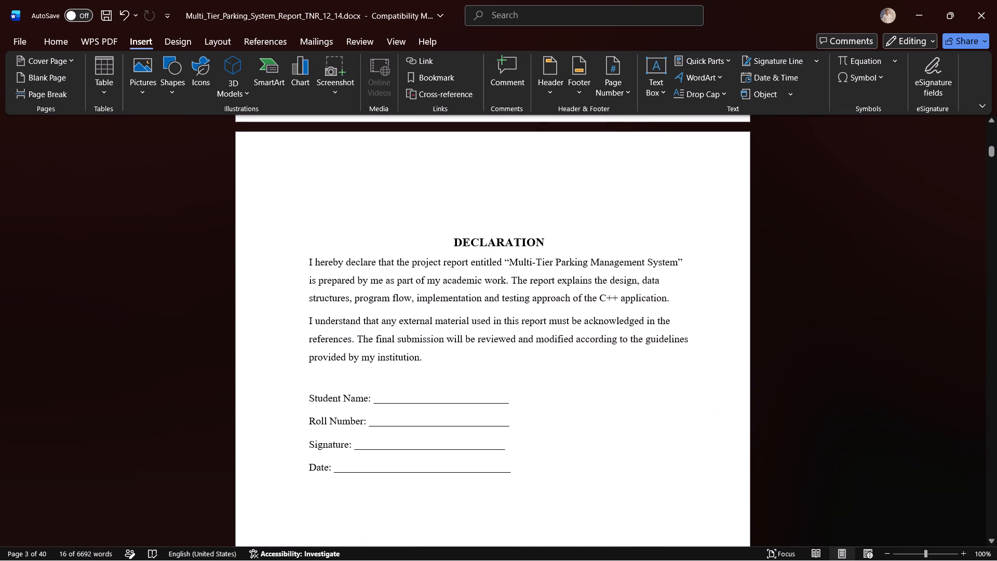
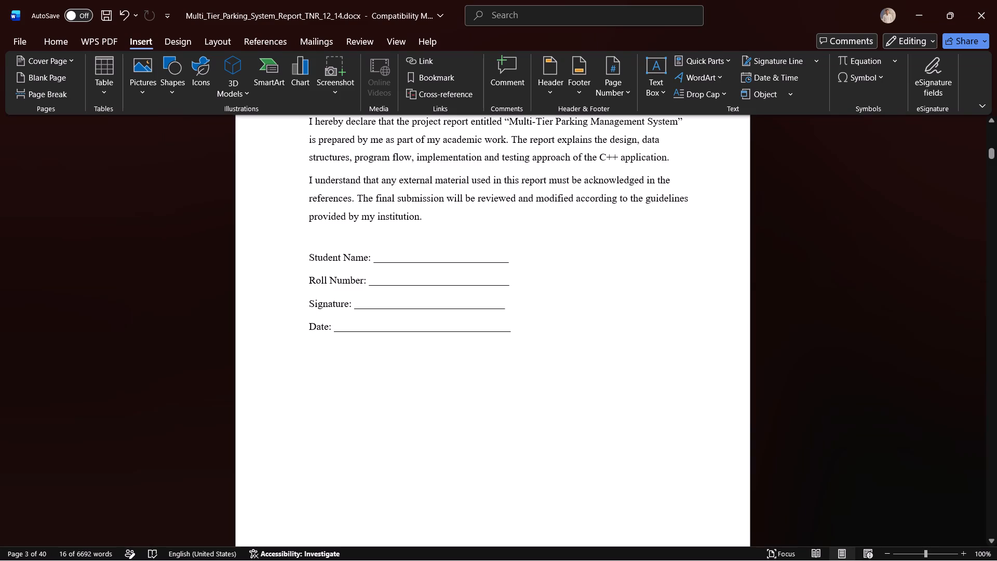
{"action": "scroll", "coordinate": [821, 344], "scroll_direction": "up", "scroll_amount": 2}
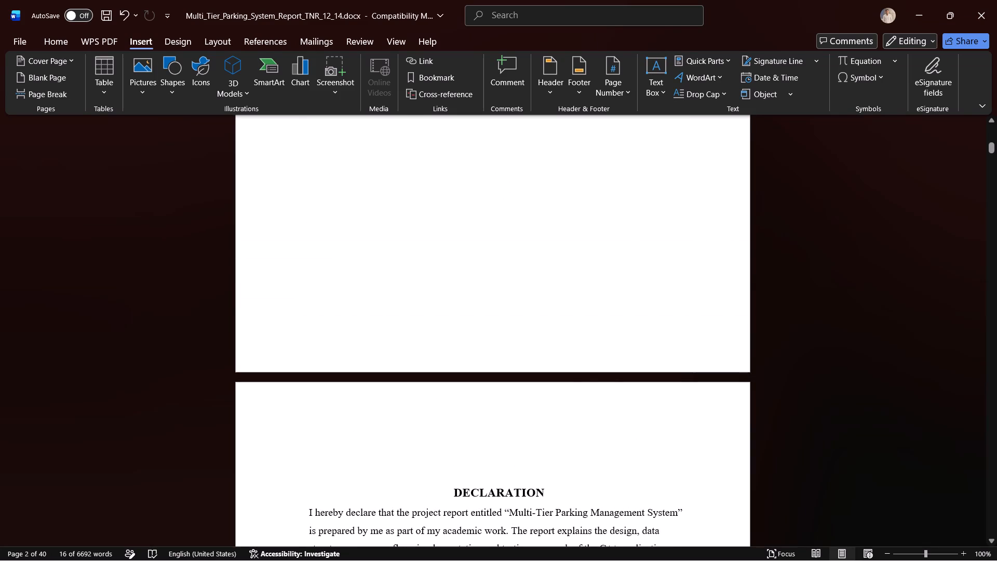
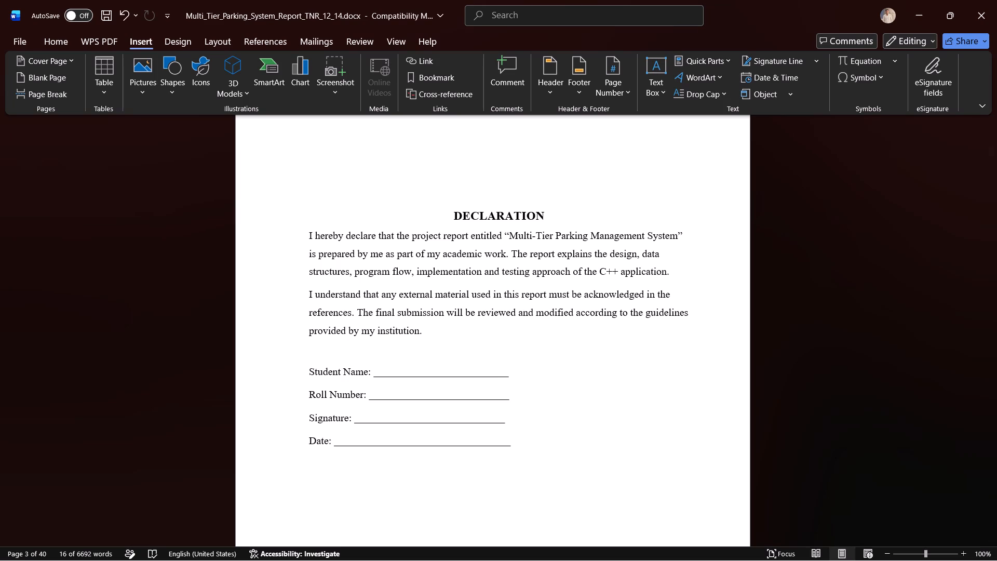
Review the report's front matter from the Declaration through the Acknowledgement, Abstract and Table of Contents to the List of Figures.
{"action": "scroll", "coordinate": [542, 443], "scroll_direction": "down", "scroll_amount": 1}
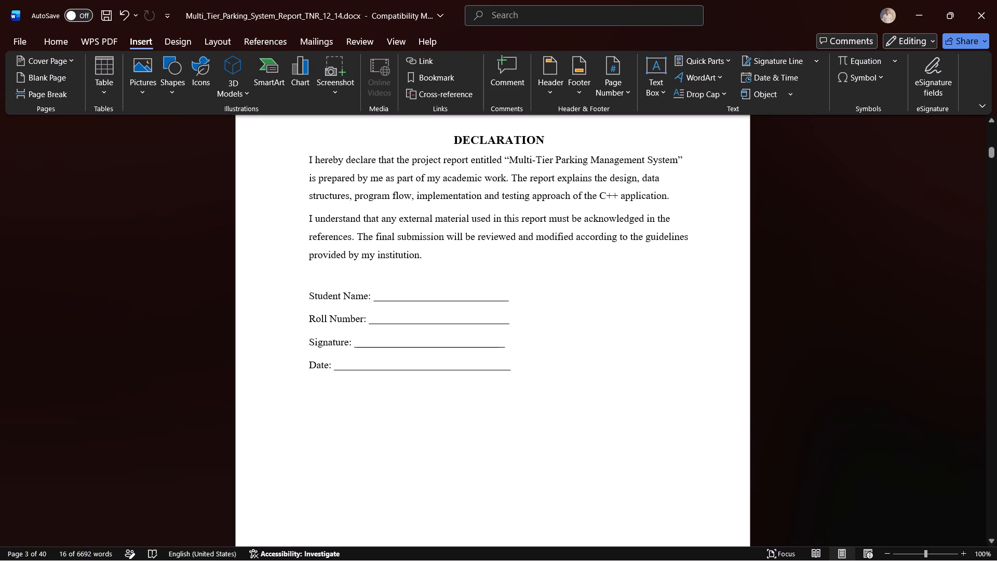
{"action": "scroll", "coordinate": [542, 443], "scroll_direction": "down", "scroll_amount": 5}
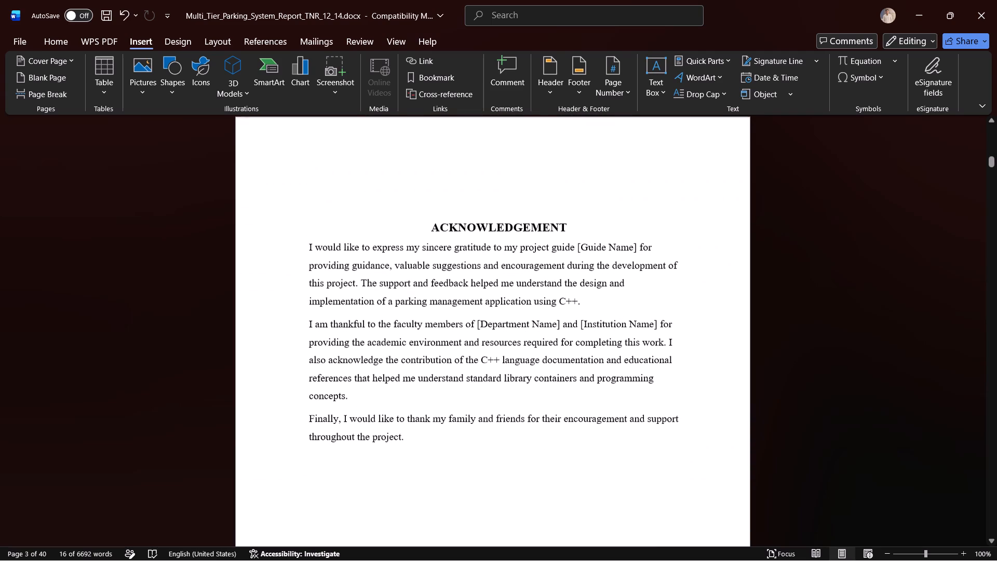
{"action": "scroll", "coordinate": [549, 479], "scroll_direction": "down", "scroll_amount": 1}
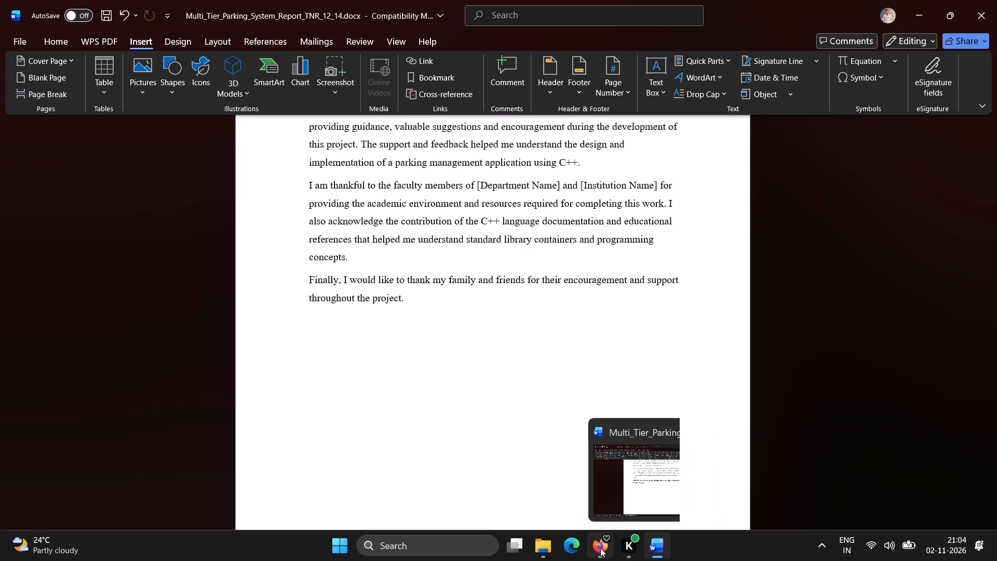
{"action": "scroll", "coordinate": [698, 406], "scroll_direction": "down", "scroll_amount": 1}
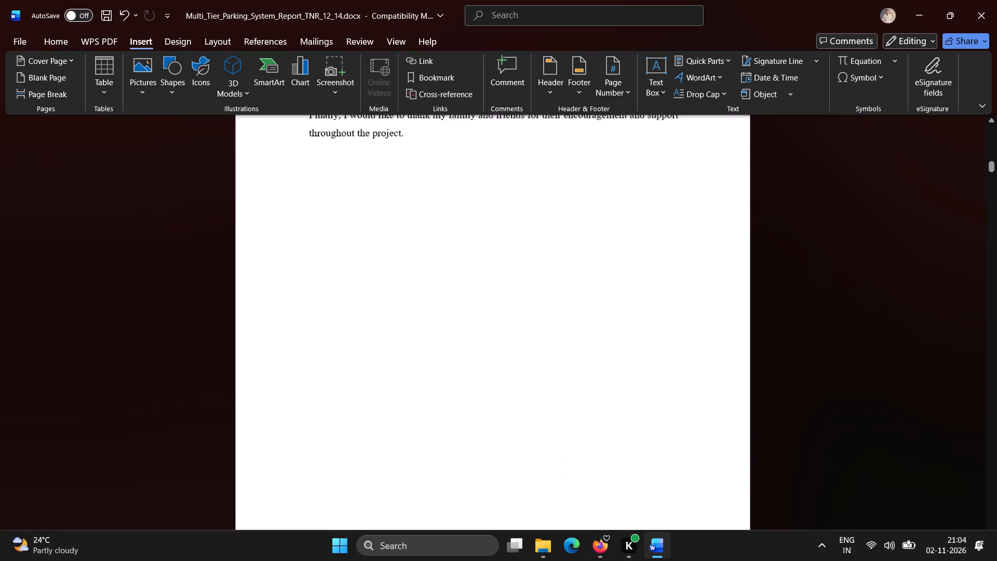
{"action": "scroll", "coordinate": [698, 406], "scroll_direction": "down", "scroll_amount": 5}
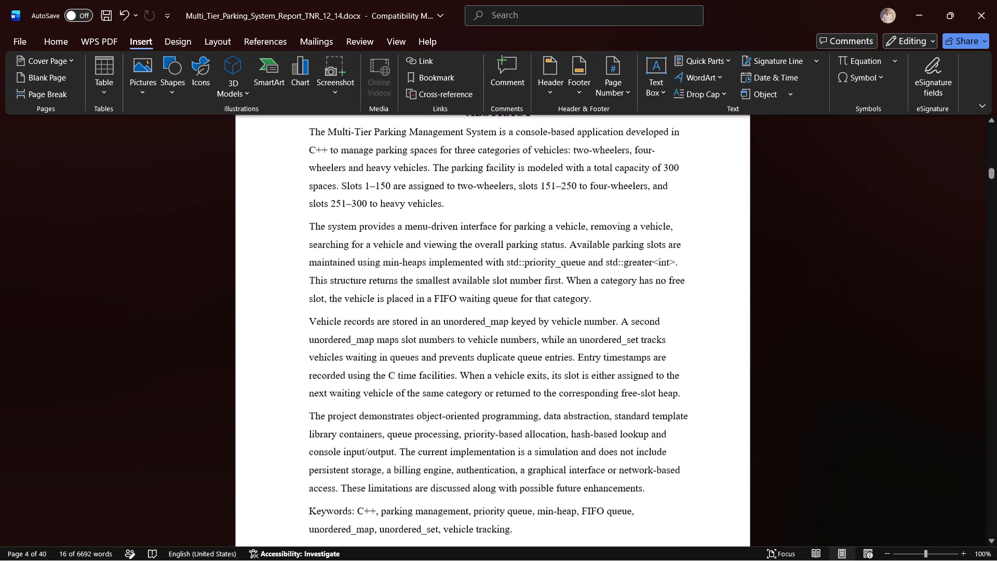
{"action": "scroll", "coordinate": [698, 406], "scroll_direction": "down", "scroll_amount": 3}
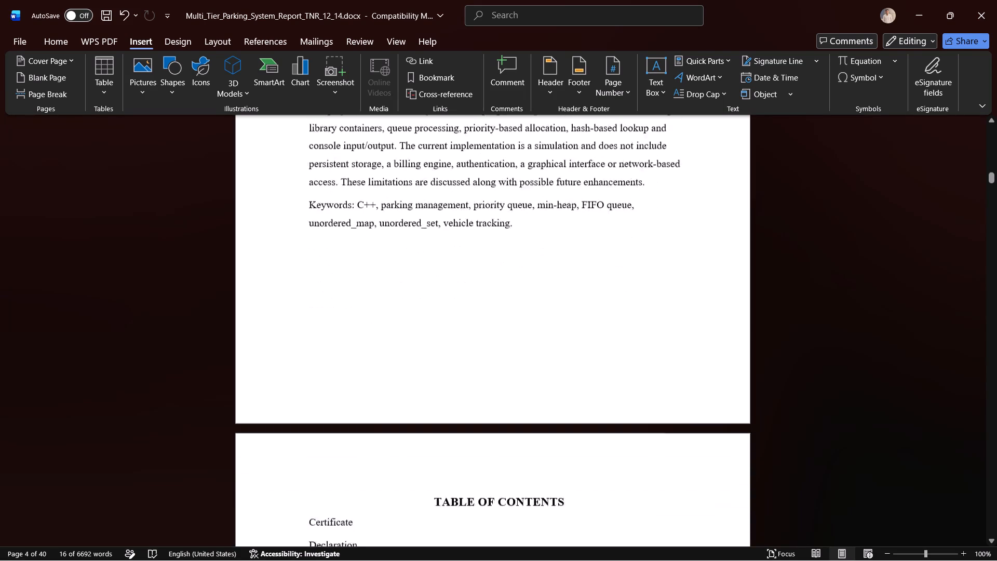
{"action": "scroll", "coordinate": [698, 406], "scroll_direction": "down", "scroll_amount": 3}
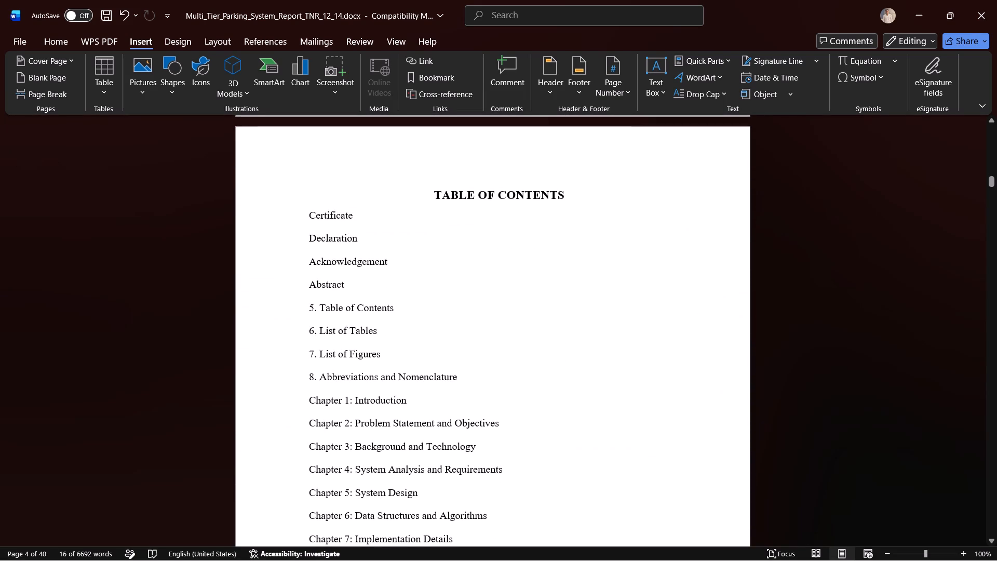
{"action": "scroll", "coordinate": [698, 406], "scroll_direction": "down", "scroll_amount": 1}
{"action": "scroll", "coordinate": [698, 406], "scroll_direction": "up", "scroll_amount": 1}
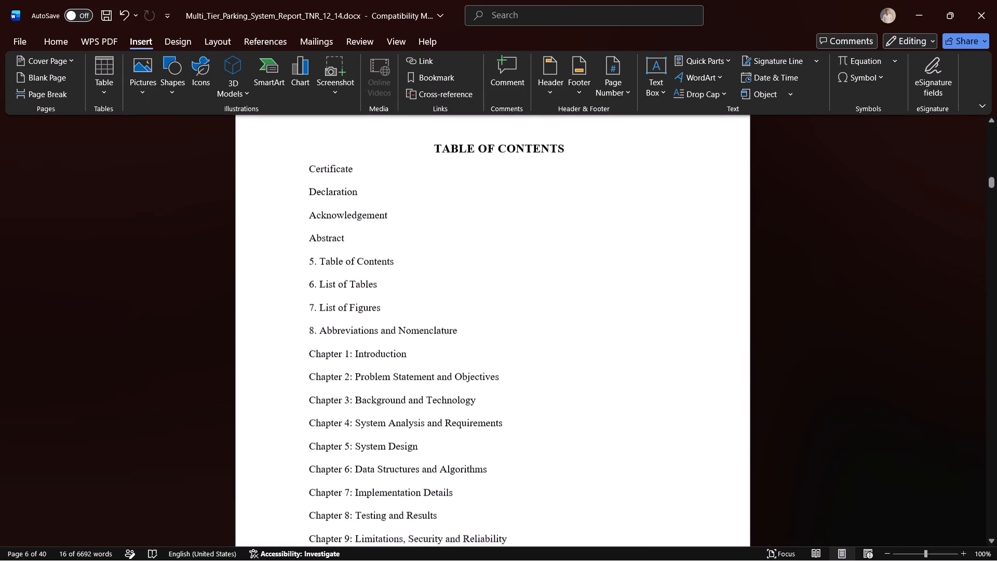
{"action": "scroll", "coordinate": [698, 406], "scroll_direction": "up", "scroll_amount": 2}
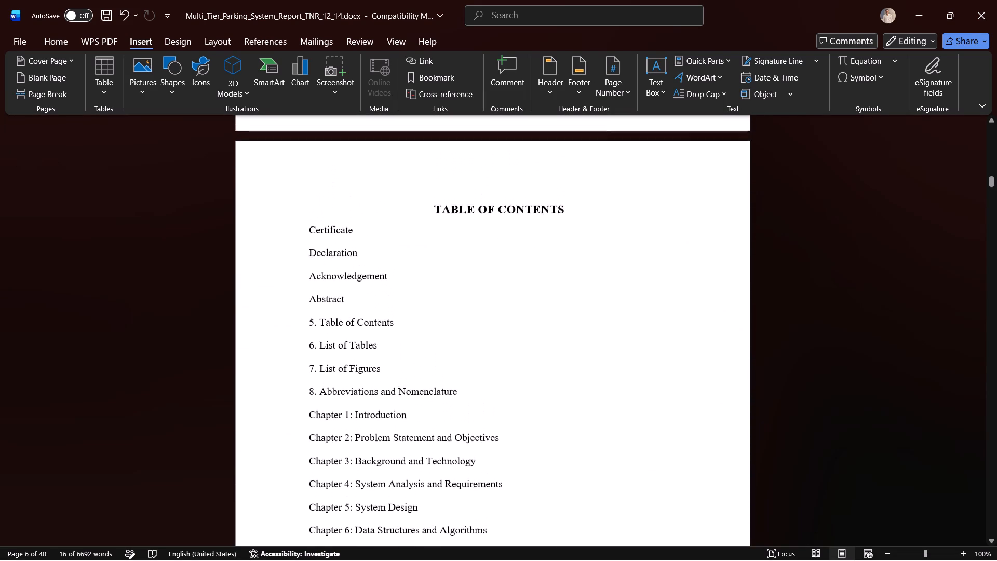
{"action": "scroll", "coordinate": [698, 406], "scroll_direction": "up", "scroll_amount": 1}
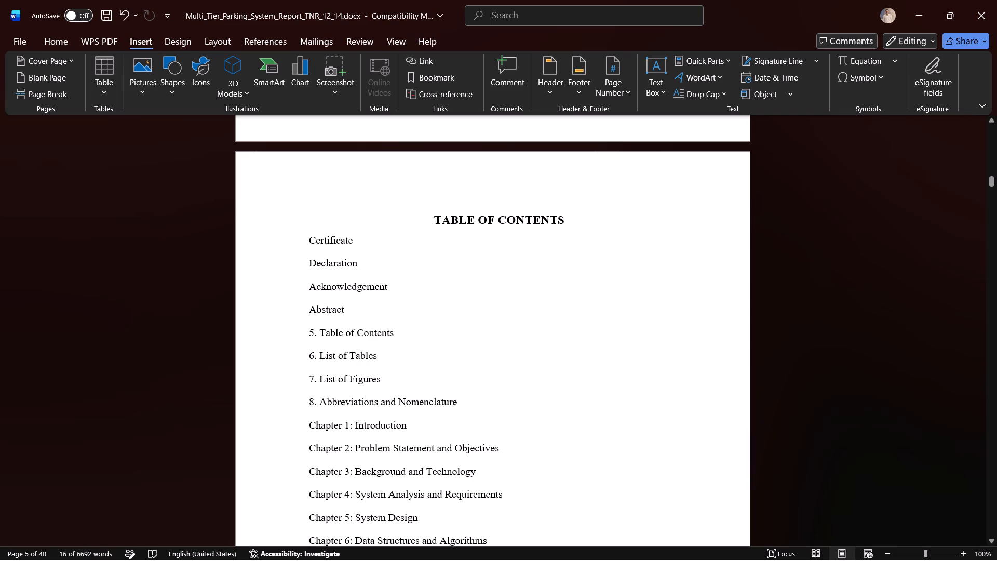
{"action": "scroll", "coordinate": [386, 349], "scroll_direction": "down", "scroll_amount": 8}
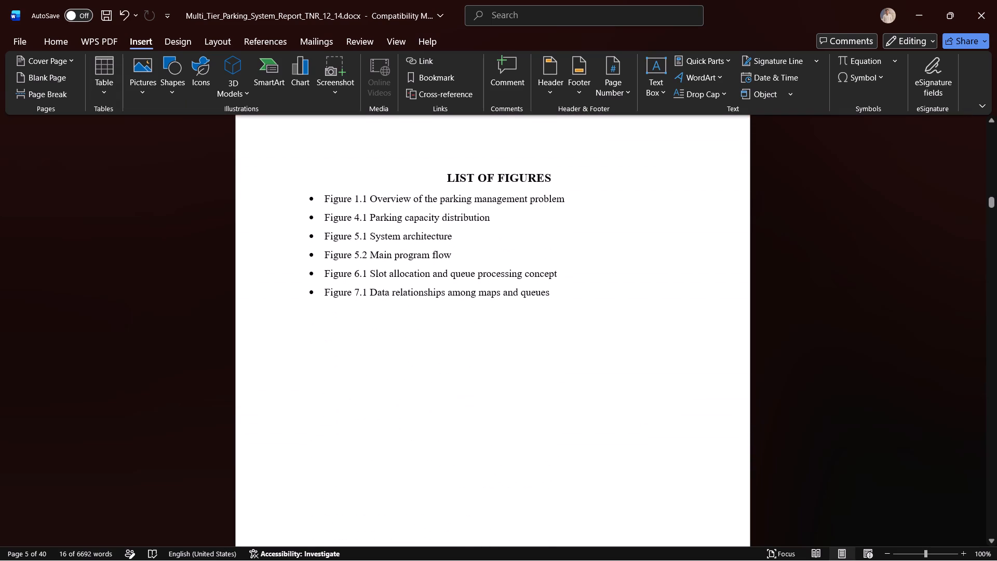
Save the parking system report and close the document.
{"action": "key", "text": "ctrl+s"}
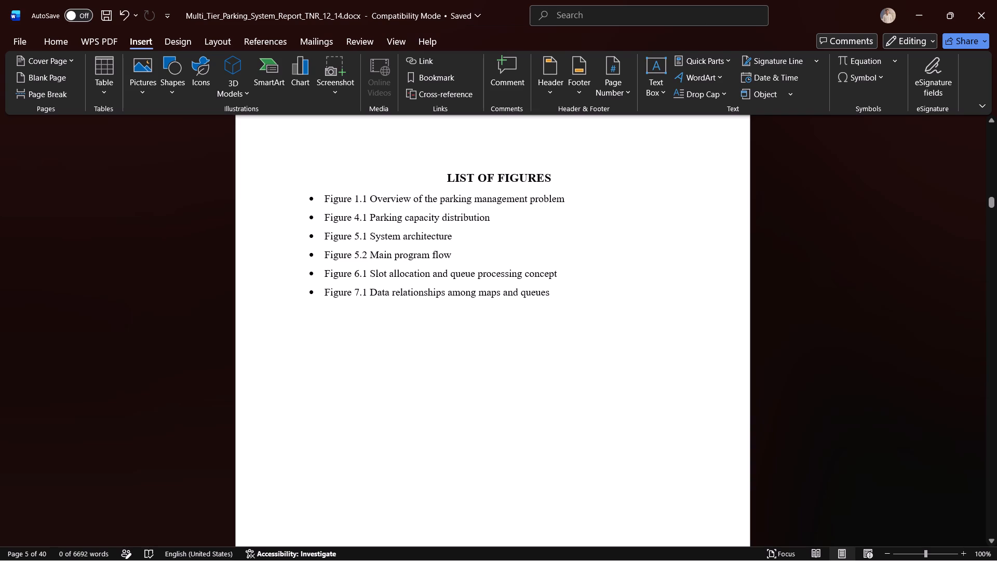
{"action": "key", "text": "ctrl+s"}
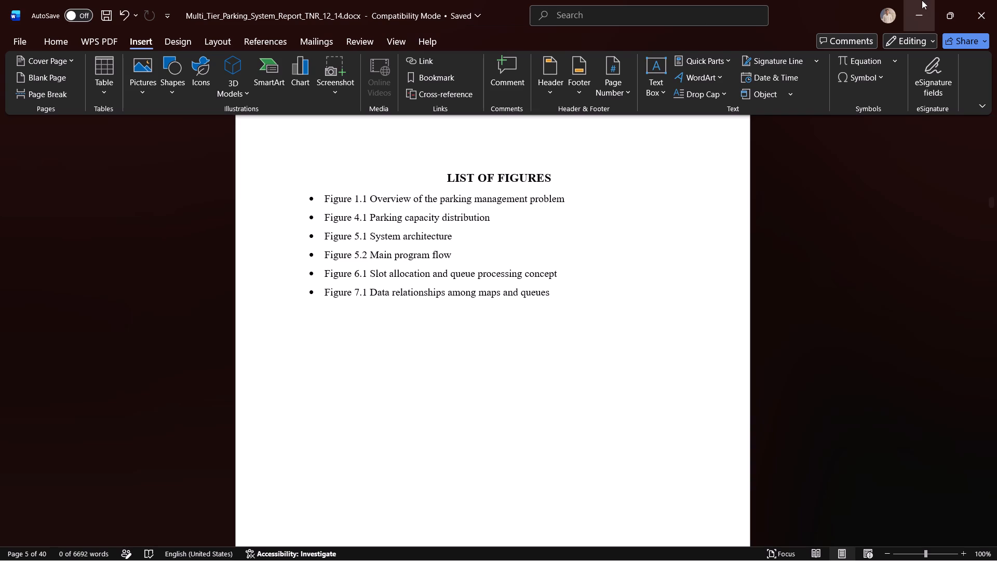
{"action": "left_click", "coordinate": [996, 1]}
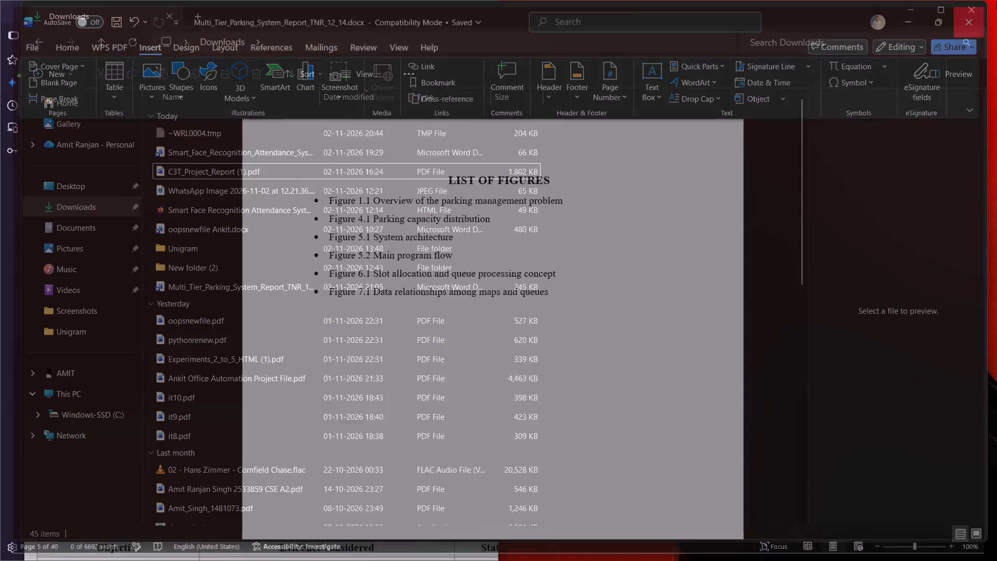
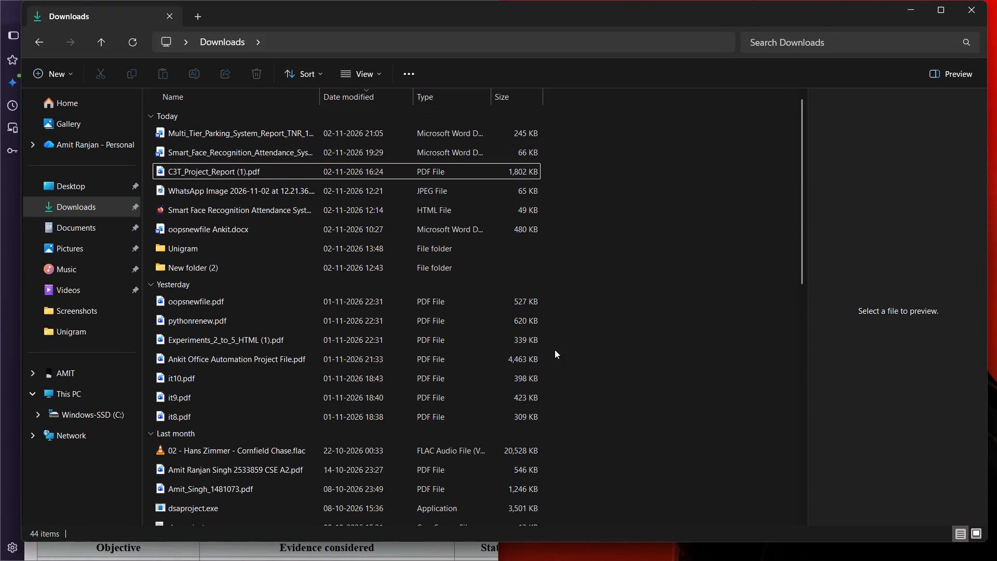
Reopen Multi_Tier_Parking_System_Report_TNR_12_14.docx from the Downloads folder.
{"action": "left_click", "coordinate": [961, 15]}
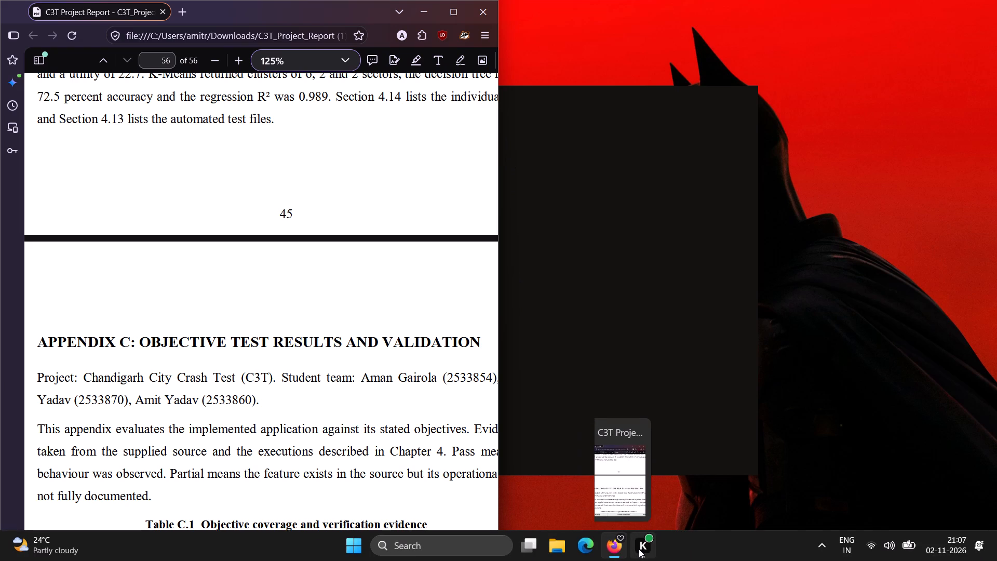
{"action": "left_click", "coordinate": [560, 547]}
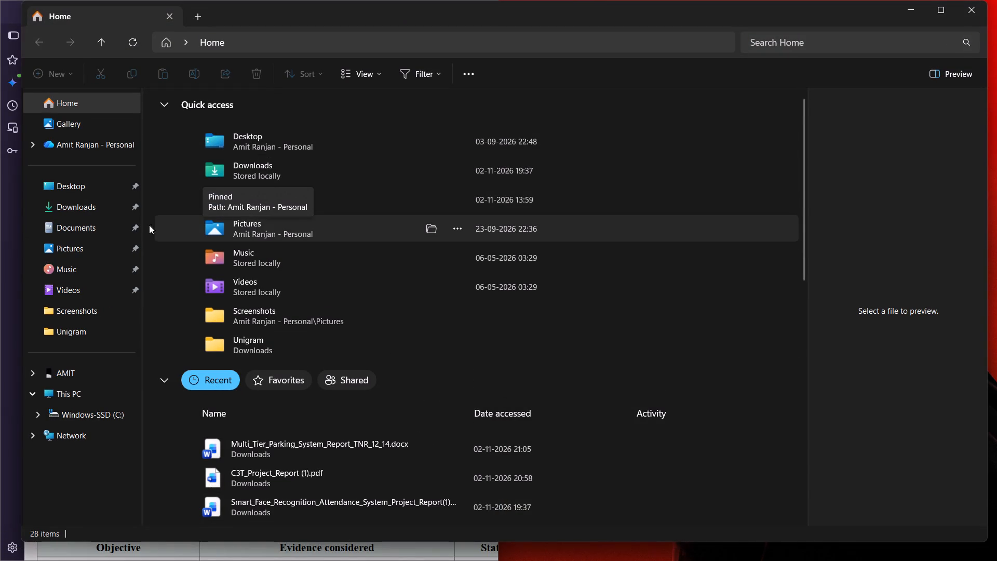
{"action": "left_click", "coordinate": [66, 205]}
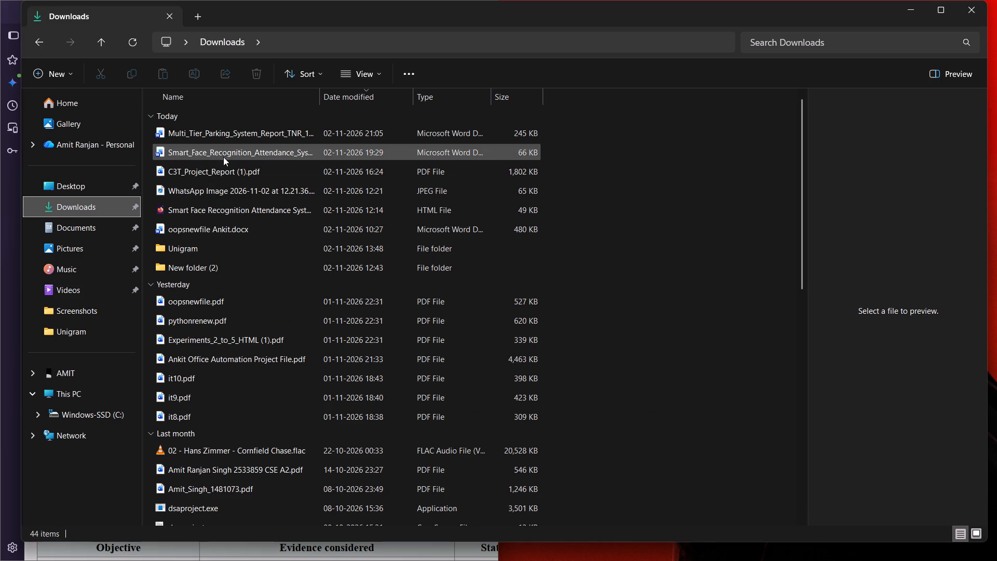
{"action": "double_click", "coordinate": [207, 132]}
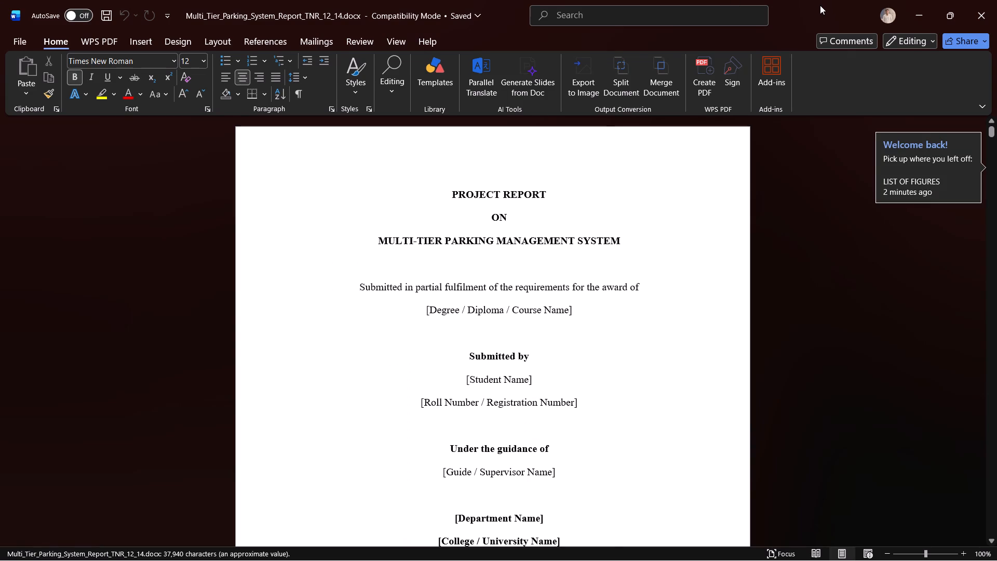
Arrange the parking report and the C3T Project Report PDF side by side, each filling half the screen.
{"action": "left_click_drag", "start_coordinate": [820, 5], "coordinate": [890, 18]}
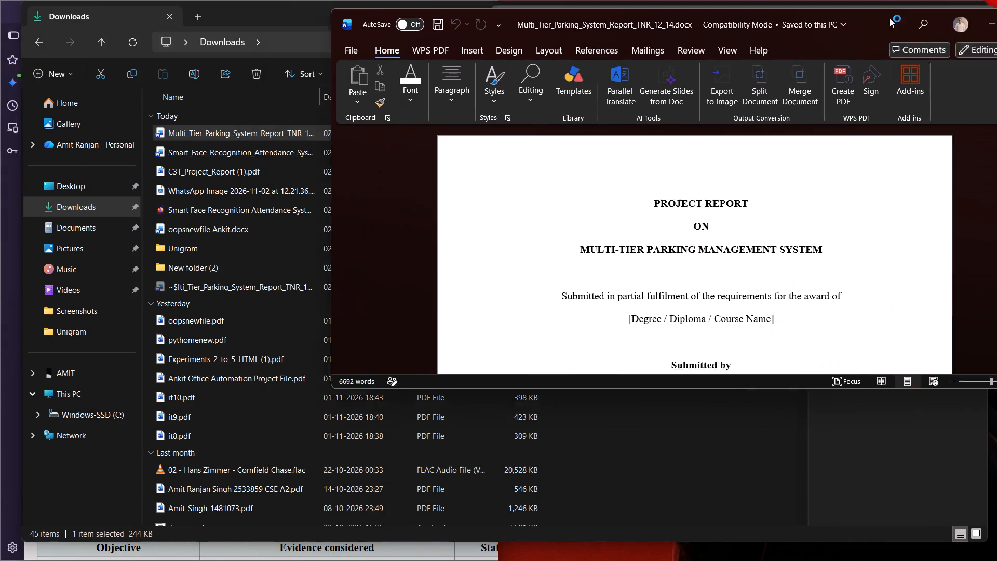
{"action": "left_click_drag", "start_coordinate": [890, 18], "coordinate": [151, 0]}
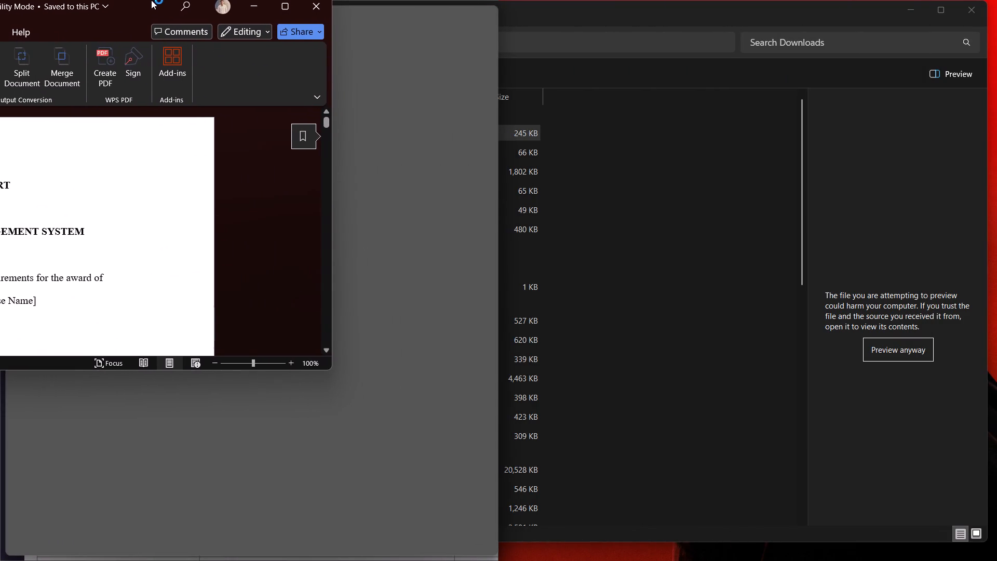
{"action": "left_click_drag", "start_coordinate": [151, 0], "coordinate": [161, 2]}
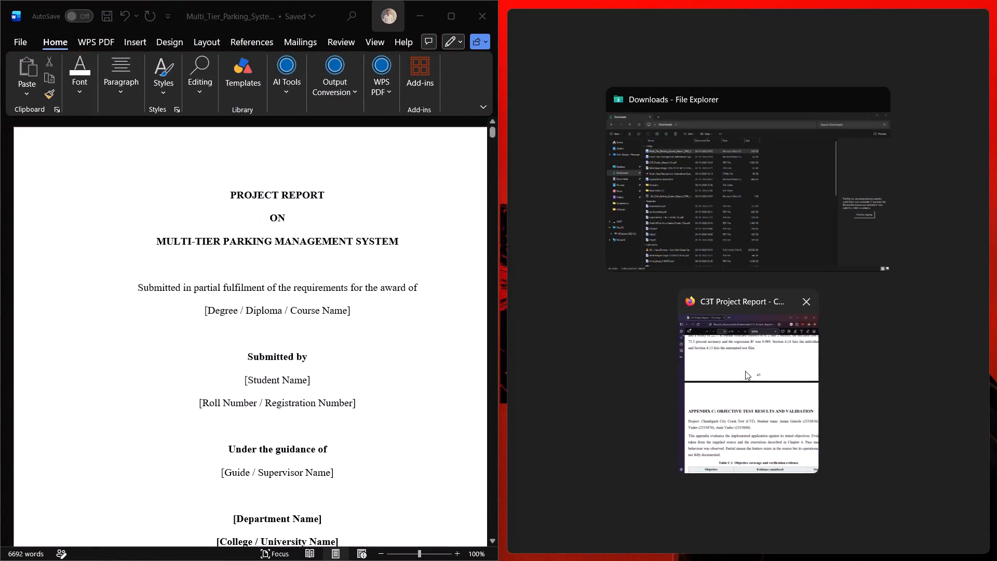
{"action": "left_click", "coordinate": [745, 371]}
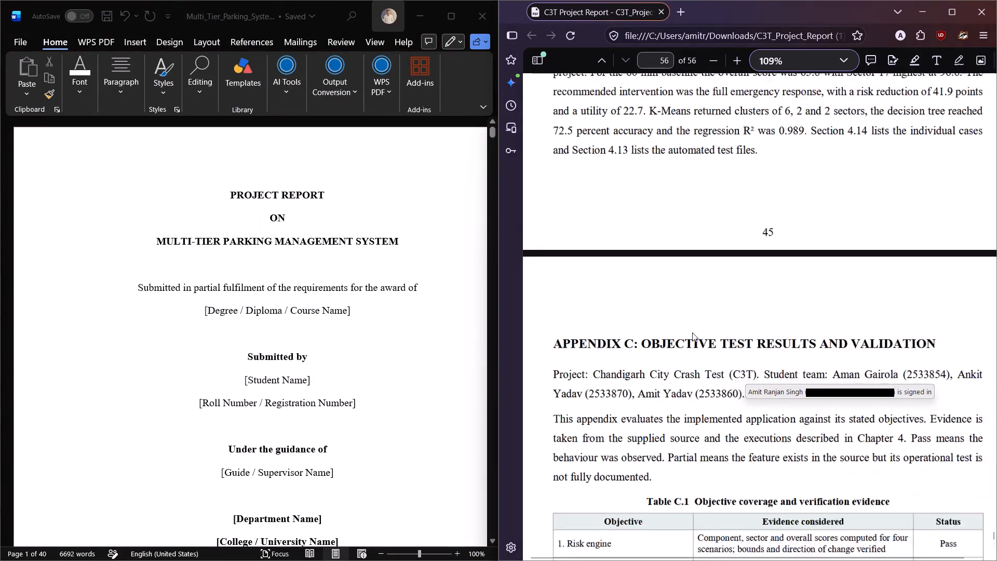
Compare the parking report's cover and Certificate pages with the cover and Certificate pages of the C3T Project Report.
{"action": "scroll", "coordinate": [692, 332], "scroll_direction": "up", "scroll_amount": 8}
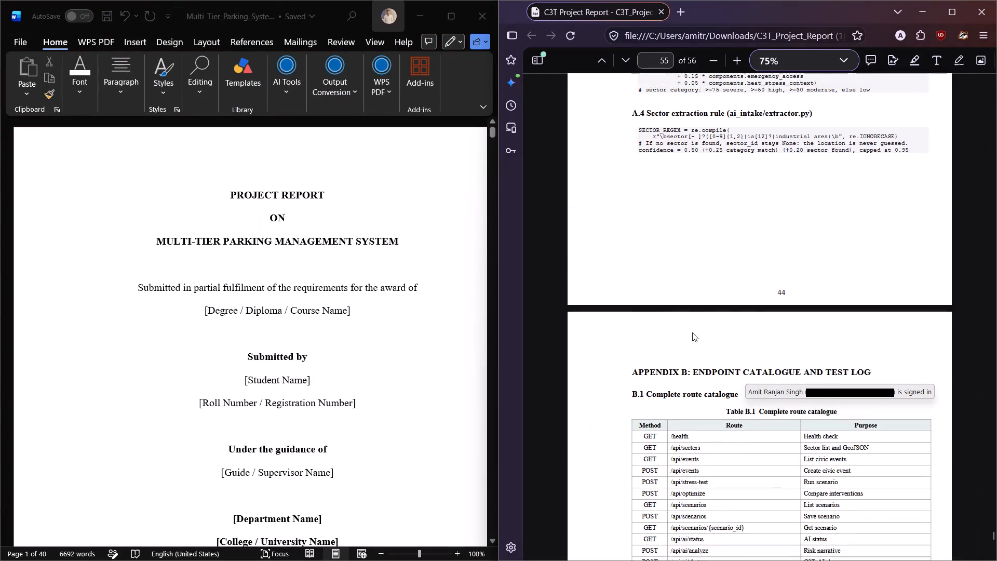
{"action": "scroll", "coordinate": [692, 332], "scroll_direction": "up", "scroll_amount": 2}
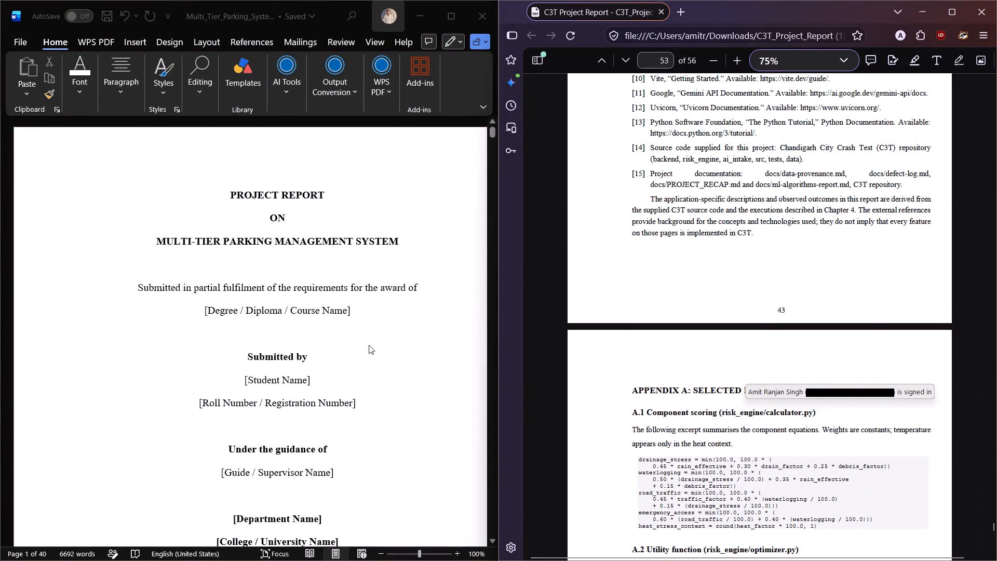
{"action": "scroll", "coordinate": [369, 345], "scroll_direction": "up", "scroll_amount": 4}
{"action": "scroll", "coordinate": [358, 332], "scroll_direction": "down", "scroll_amount": 5}
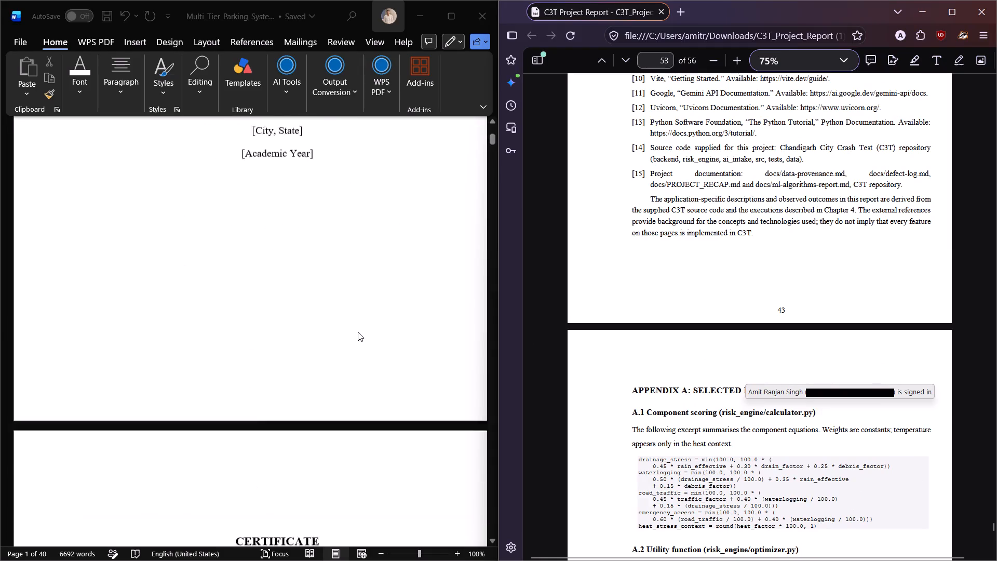
{"action": "scroll", "coordinate": [358, 332], "scroll_direction": "down", "scroll_amount": 1}
{"action": "scroll", "coordinate": [731, 355], "scroll_direction": "up", "scroll_amount": 10}
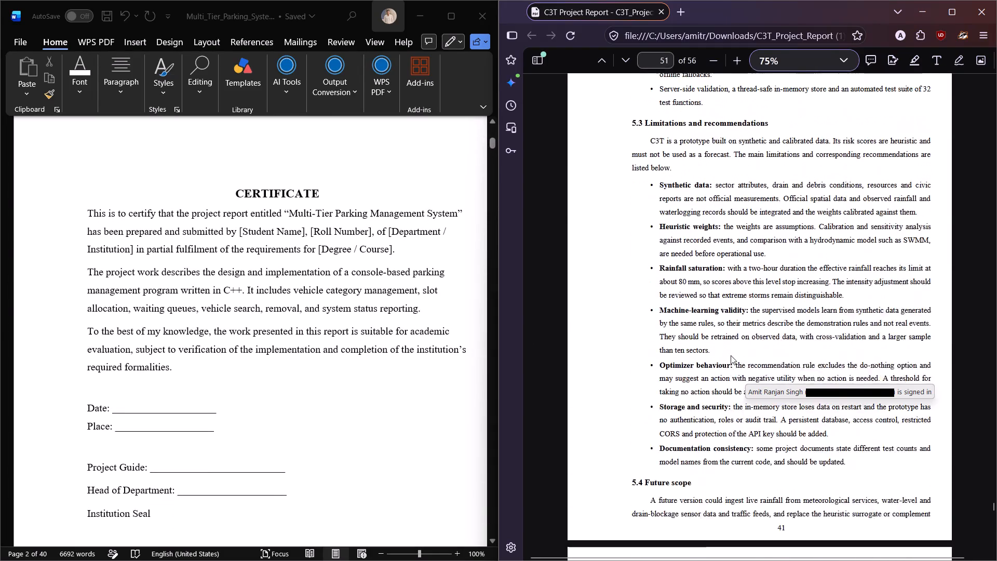
{"action": "scroll", "coordinate": [731, 355], "scroll_direction": "up", "scroll_amount": 3}
{"action": "scroll", "coordinate": [731, 355], "scroll_direction": "up", "scroll_amount": 20}
{"action": "scroll", "coordinate": [731, 355], "scroll_direction": "up", "scroll_amount": 10}
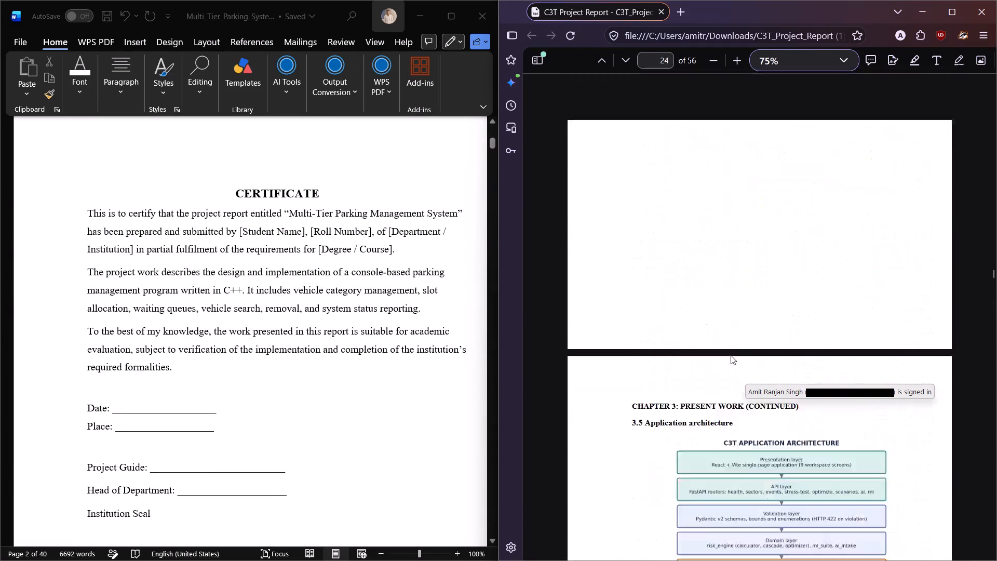
{"action": "scroll", "coordinate": [731, 355], "scroll_direction": "up", "scroll_amount": 19}
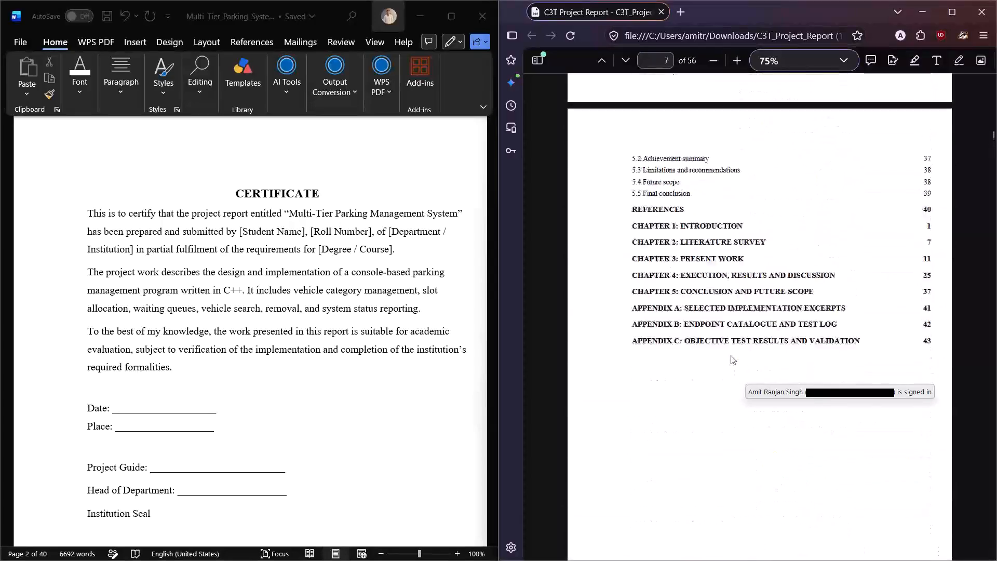
{"action": "scroll", "coordinate": [731, 355], "scroll_direction": "up", "scroll_amount": 10}
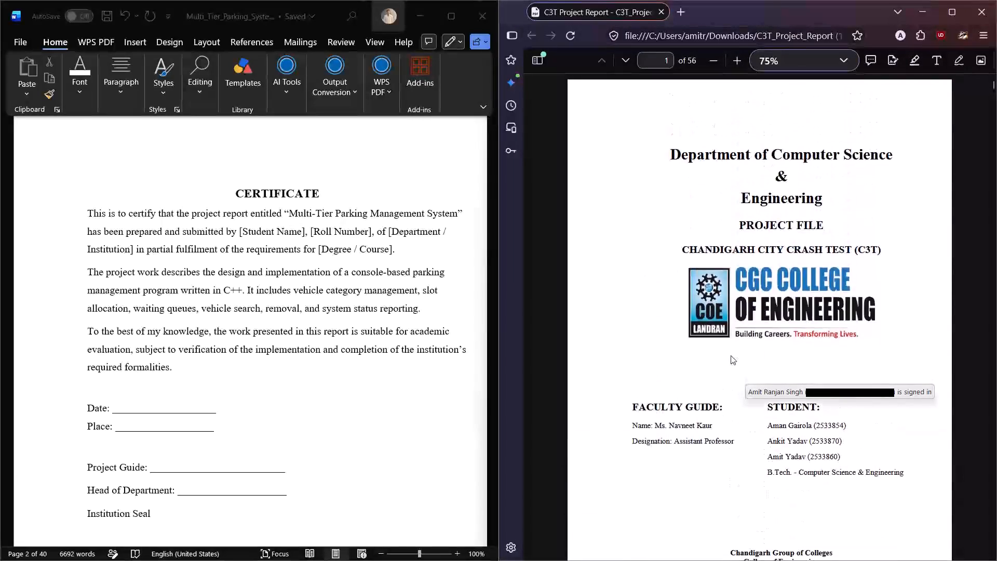
{"action": "scroll", "coordinate": [731, 355], "scroll_direction": "down", "scroll_amount": 4}
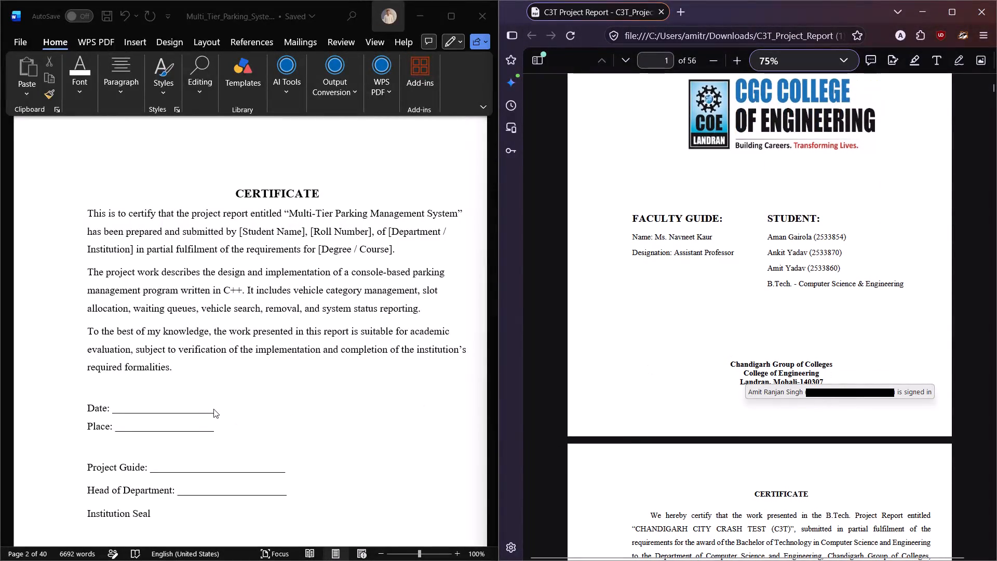
{"action": "scroll", "coordinate": [213, 409], "scroll_direction": "down", "scroll_amount": 1}
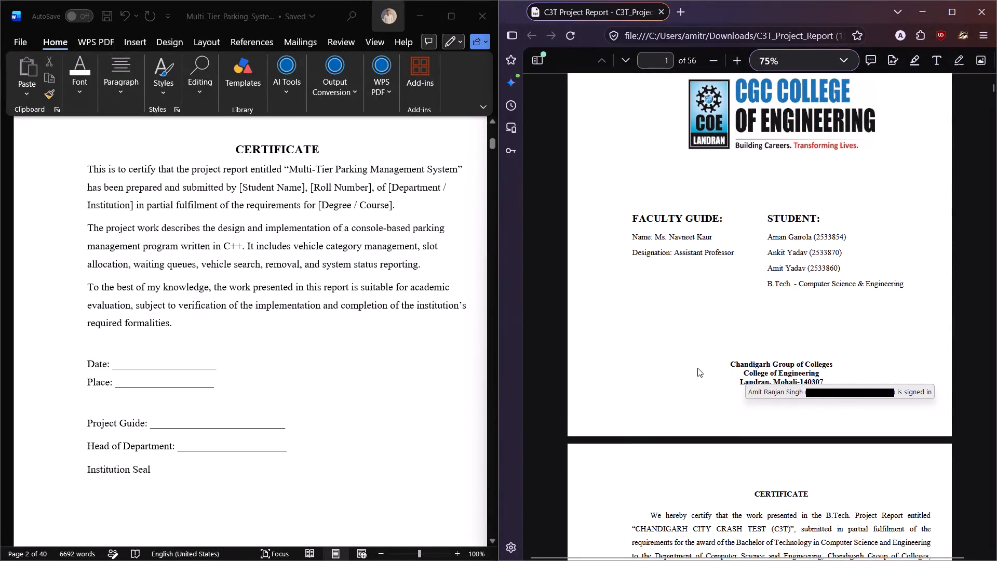
{"action": "scroll", "coordinate": [697, 368], "scroll_direction": "down", "scroll_amount": 5}
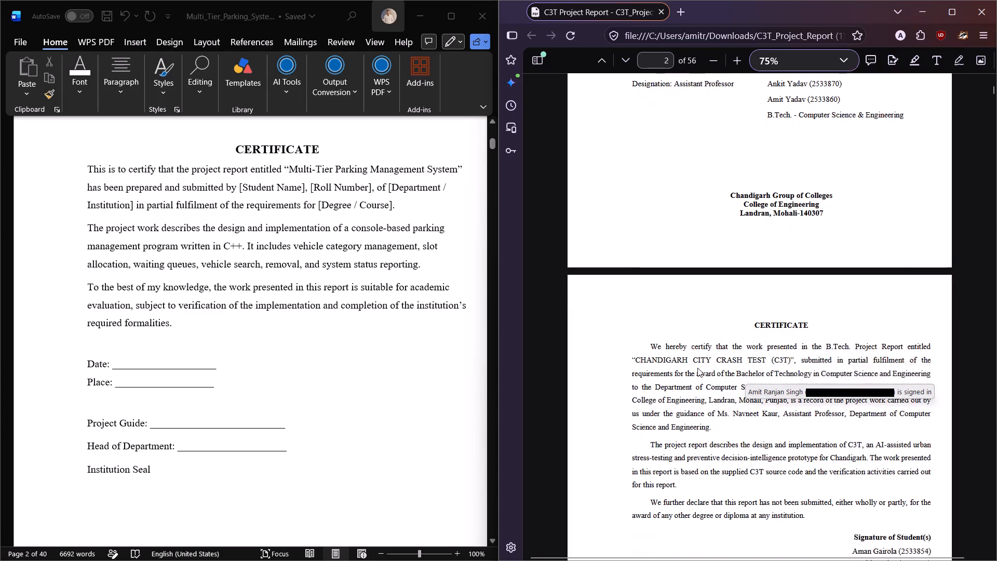
{"action": "scroll", "coordinate": [697, 368], "scroll_direction": "down", "scroll_amount": 5}
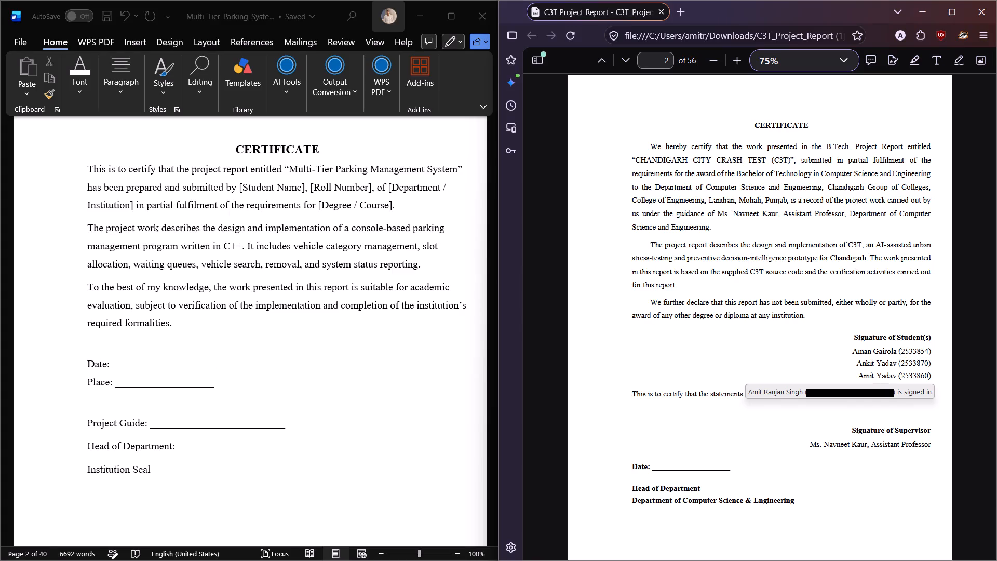
Replace the parking report's first Certificate paragraph with the "We hereby certify" paragraph copied from the C3T report's Certificate.
{"action": "left_click_drag", "start_coordinate": [650, 143], "coordinate": [762, 195]}
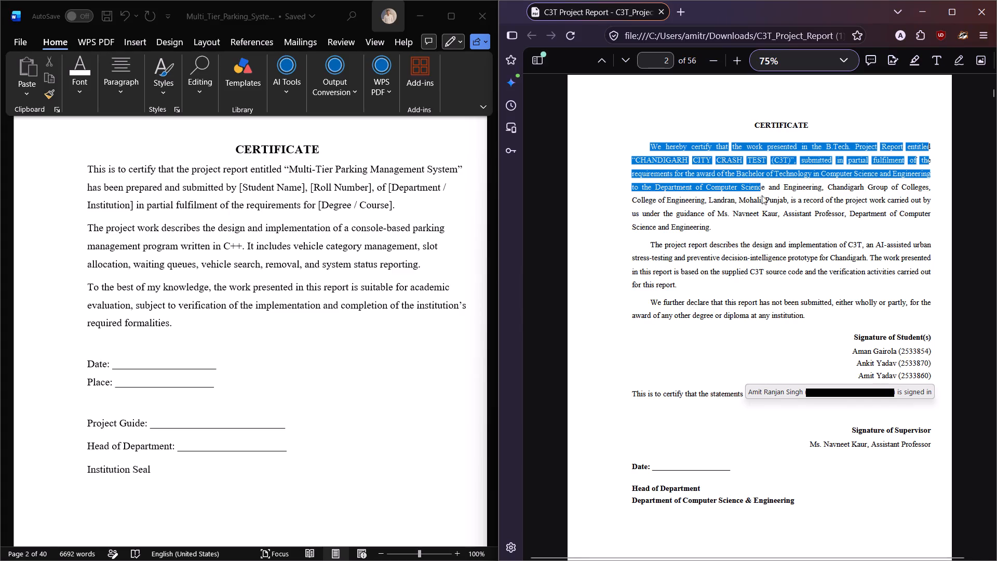
{"action": "left_click_drag", "start_coordinate": [762, 195], "coordinate": [714, 237]}
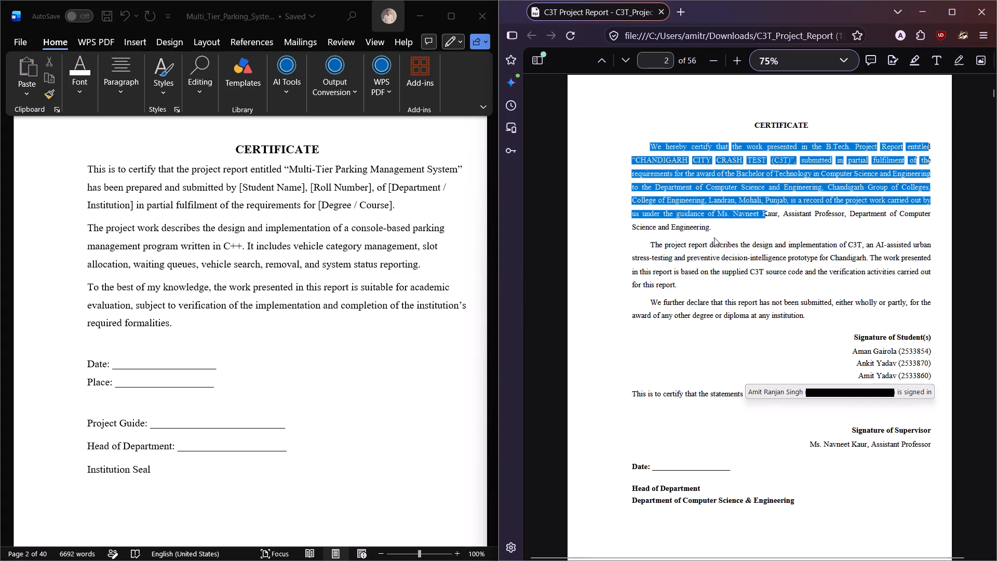
{"action": "left_click_drag", "start_coordinate": [714, 237], "coordinate": [710, 223]}
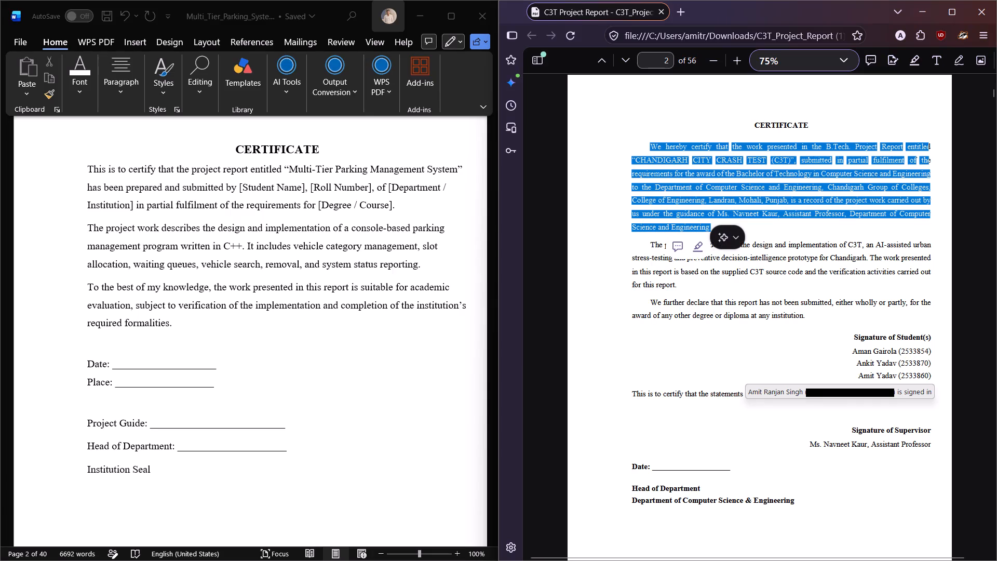
{"action": "key", "text": "ctrl+c"}
{"action": "left_click", "coordinate": [89, 166]}
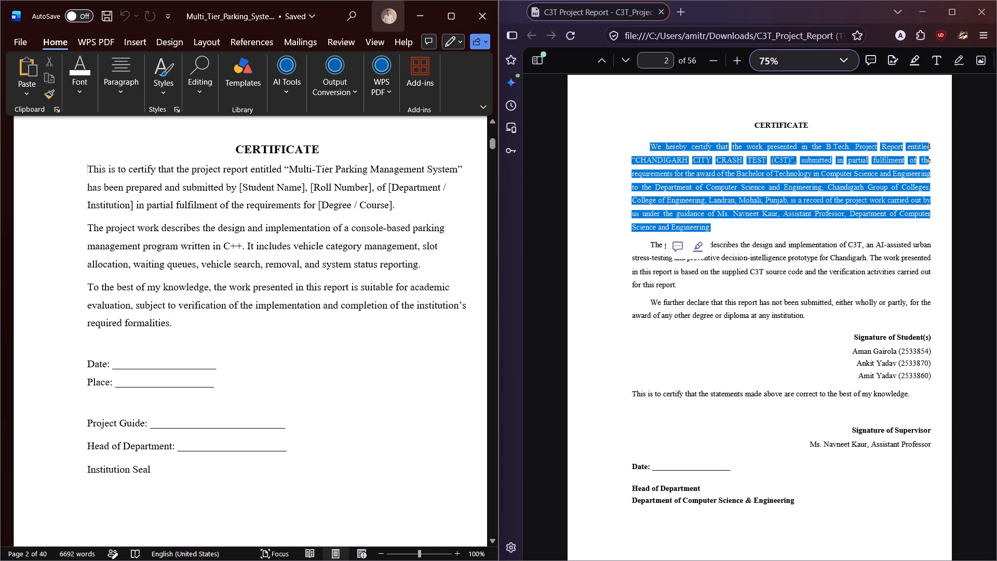
{"action": "left_click_drag", "start_coordinate": [89, 166], "coordinate": [402, 208]}
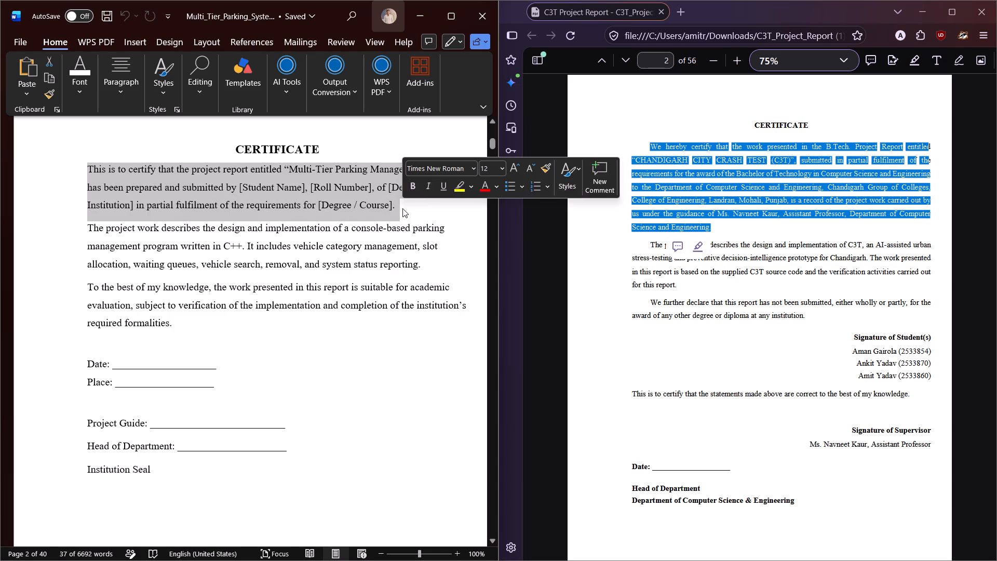
{"action": "key", "text": "ctrl+v"}
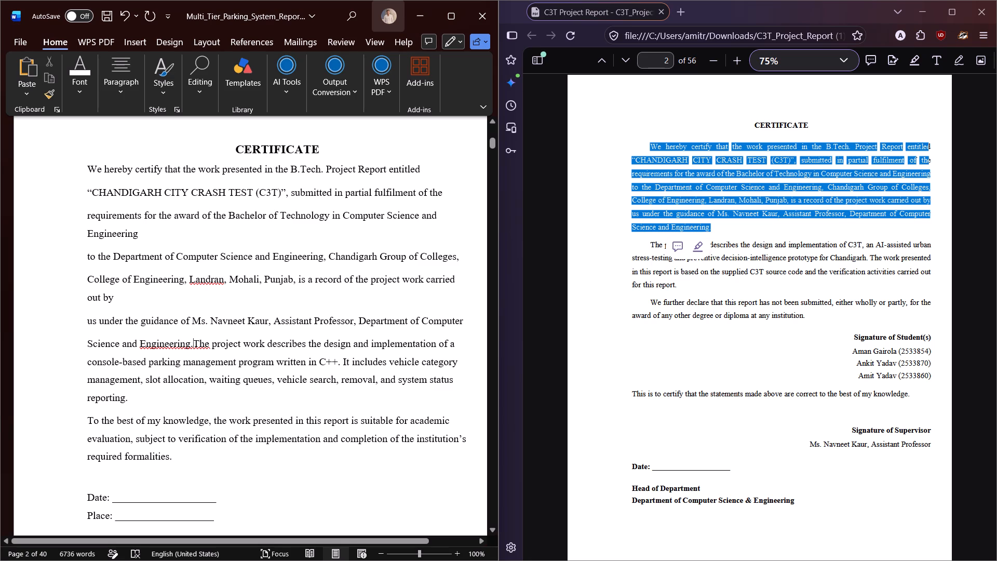
Replace "CHANDIGARH CITY CRASH TEST (C3T)" in the Certificate paragraph with the title "MULTI-TIER PARKING MANAGEMENT SYSTEM" copied from the cover page.
{"action": "scroll", "coordinate": [255, 317], "scroll_direction": "up", "scroll_amount": 1}
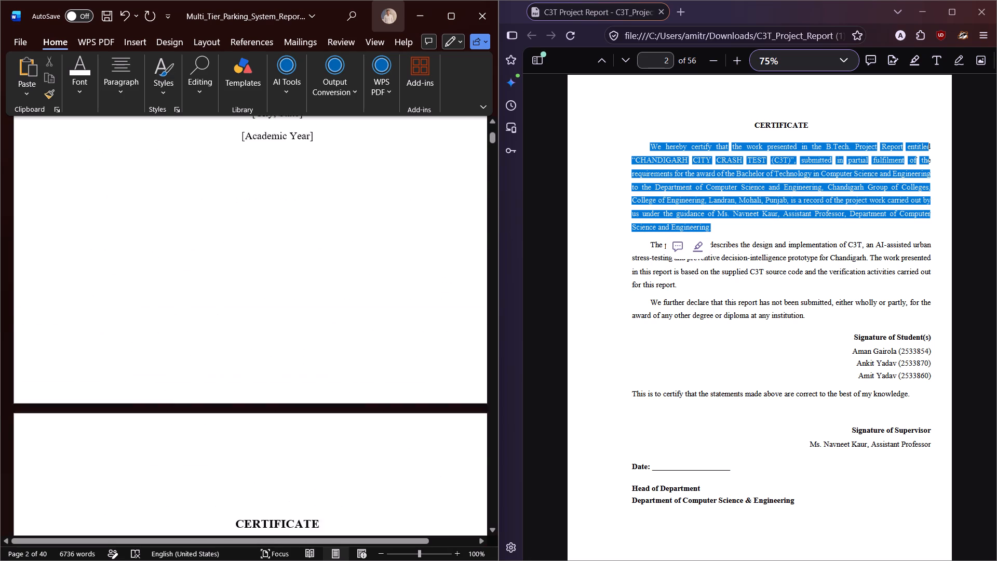
{"action": "scroll", "coordinate": [255, 317], "scroll_direction": "up", "scroll_amount": 2}
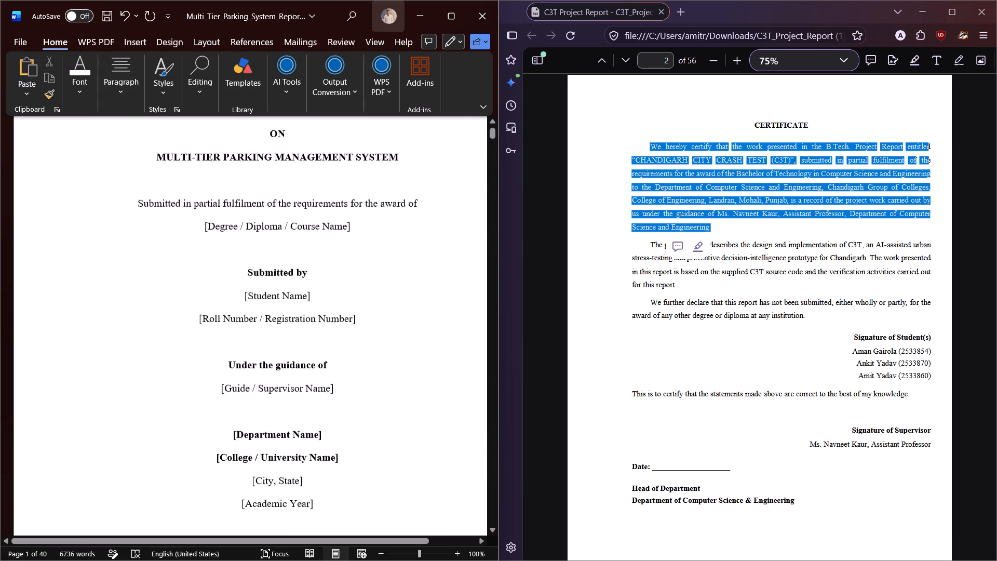
{"action": "scroll", "coordinate": [255, 317], "scroll_direction": "up", "scroll_amount": 1}
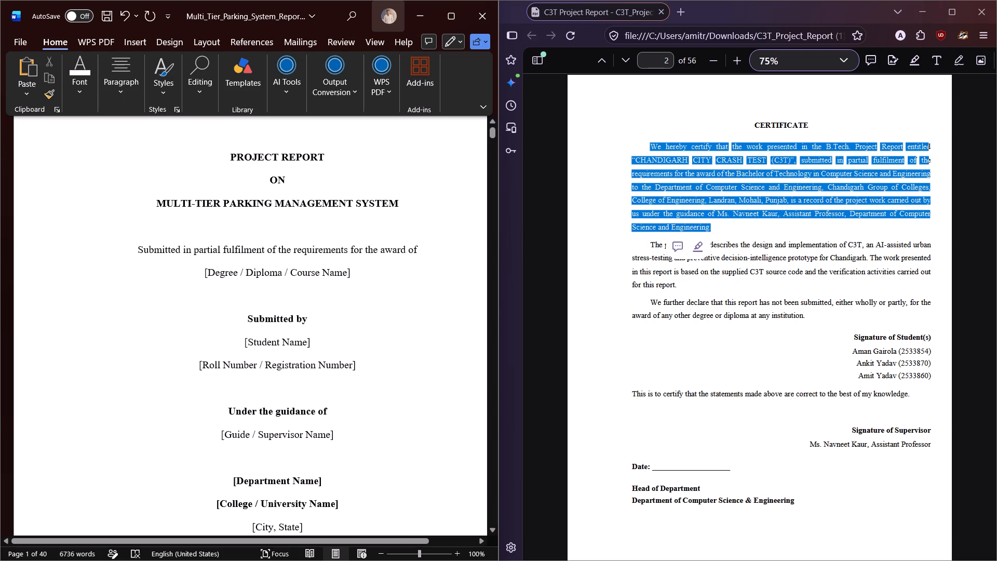
{"action": "left_click_drag", "start_coordinate": [156, 204], "coordinate": [382, 201]}
{"action": "key", "text": "ctrl+c"}
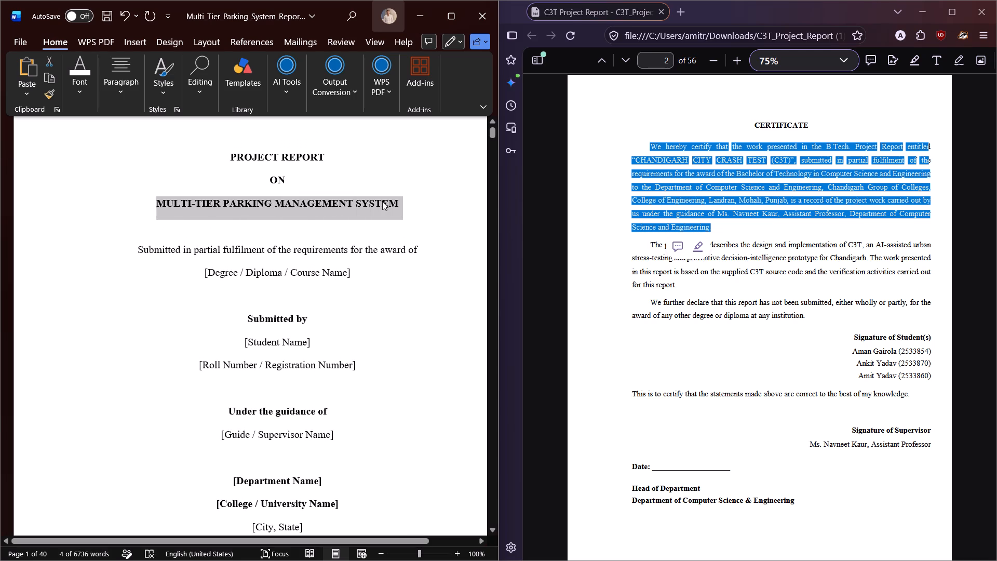
{"action": "scroll", "coordinate": [382, 201], "scroll_direction": "down", "scroll_amount": 4}
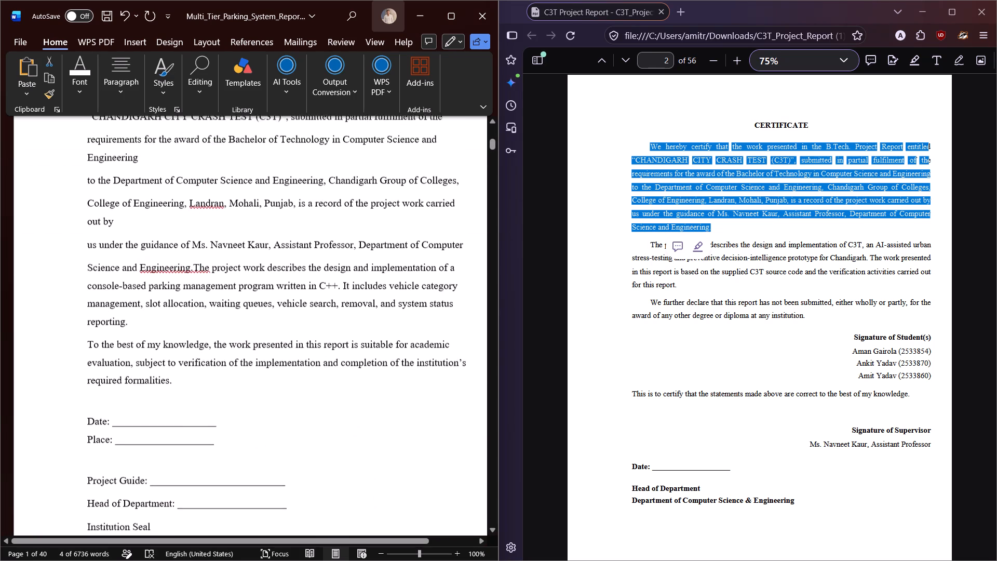
{"action": "scroll", "coordinate": [382, 201], "scroll_direction": "down", "scroll_amount": 1}
{"action": "left_click_drag", "start_coordinate": [92, 168], "coordinate": [279, 172]}
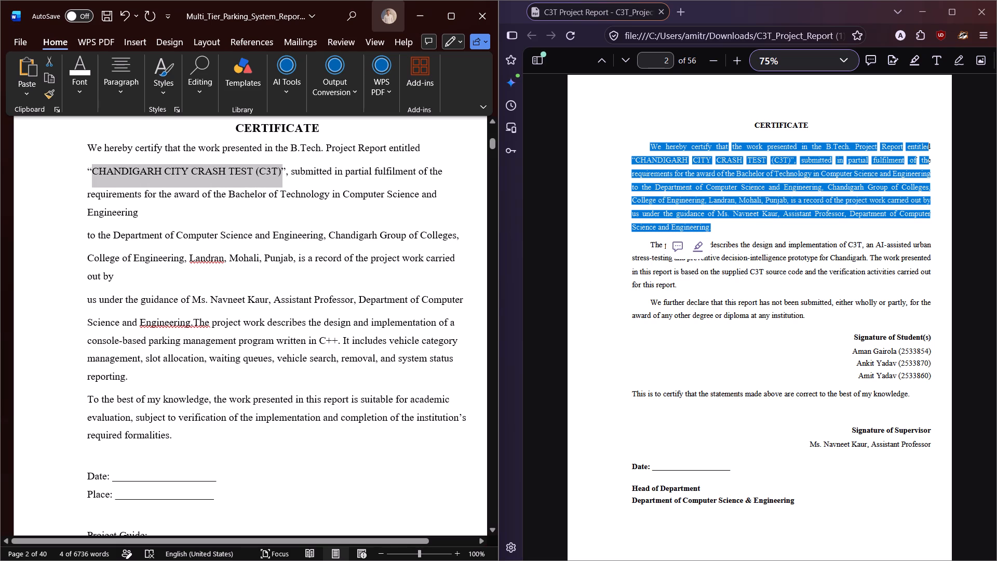
{"action": "left_click_drag", "start_coordinate": [279, 172], "coordinate": [280, 173]}
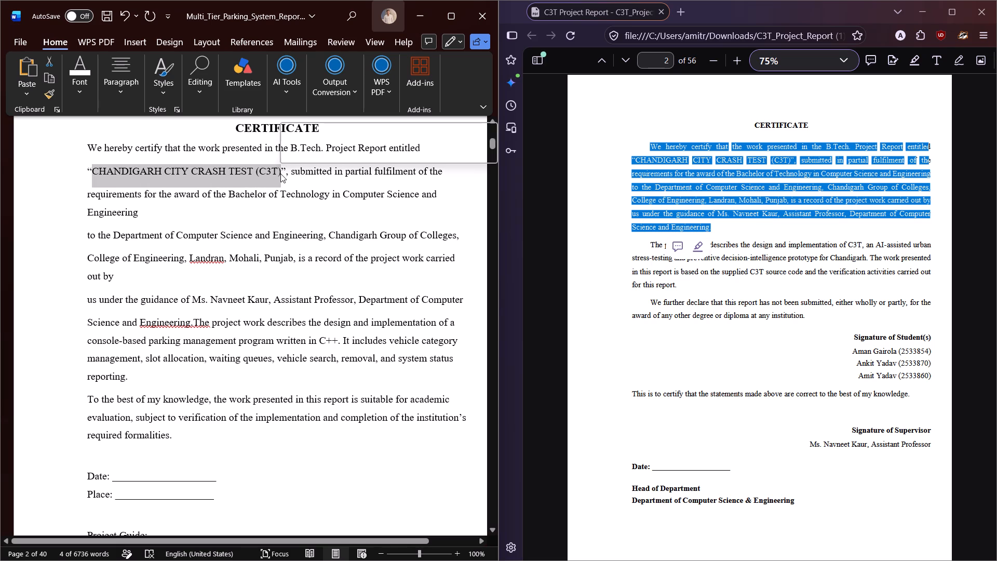
{"action": "key", "text": "ctrl+v"}
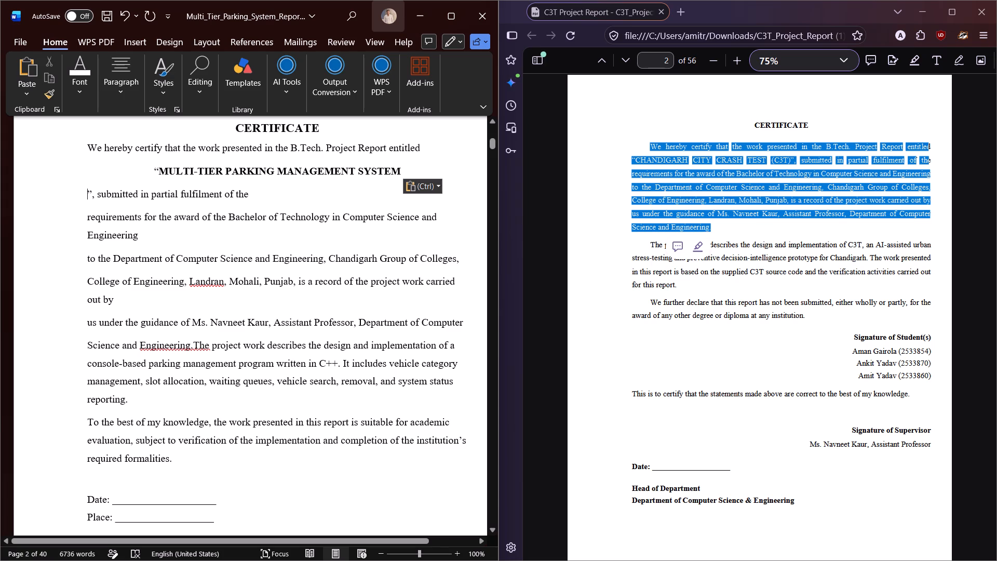
Remove the bold formatting from the title "MULTI-TIER PARKING MANAGEMENT SYSTEM" in the parking report's Certificate paragraph.
{"action": "left_click_drag", "start_coordinate": [159, 171], "coordinate": [254, 179]}
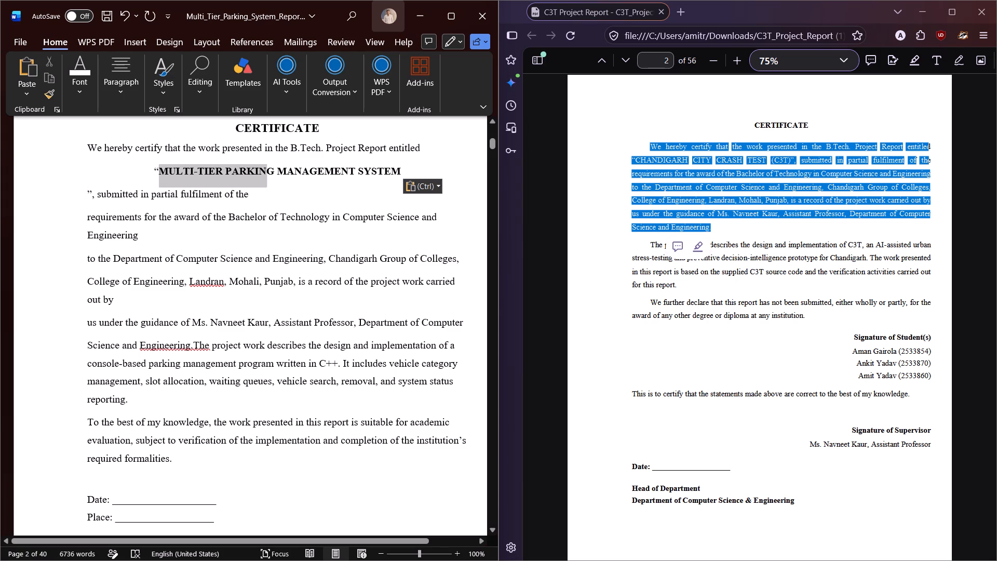
{"action": "left_click_drag", "start_coordinate": [254, 179], "coordinate": [390, 173]}
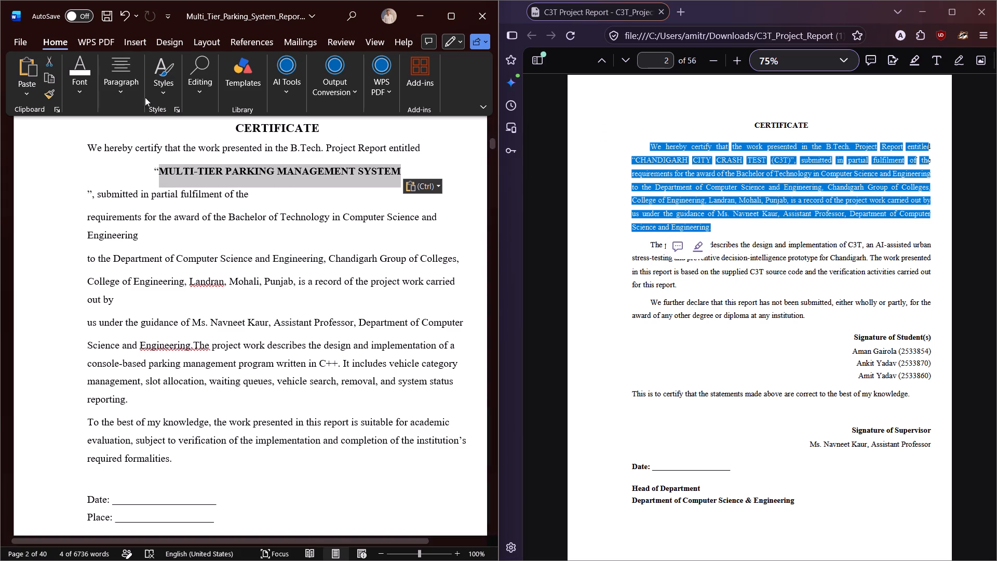
{"action": "left_click", "coordinate": [78, 92]}
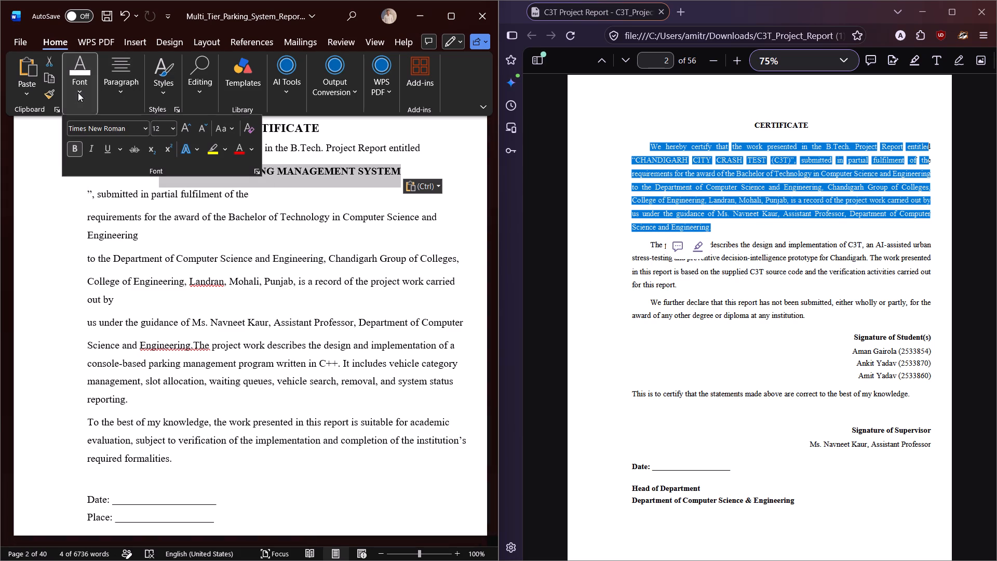
{"action": "left_click", "coordinate": [75, 152]}
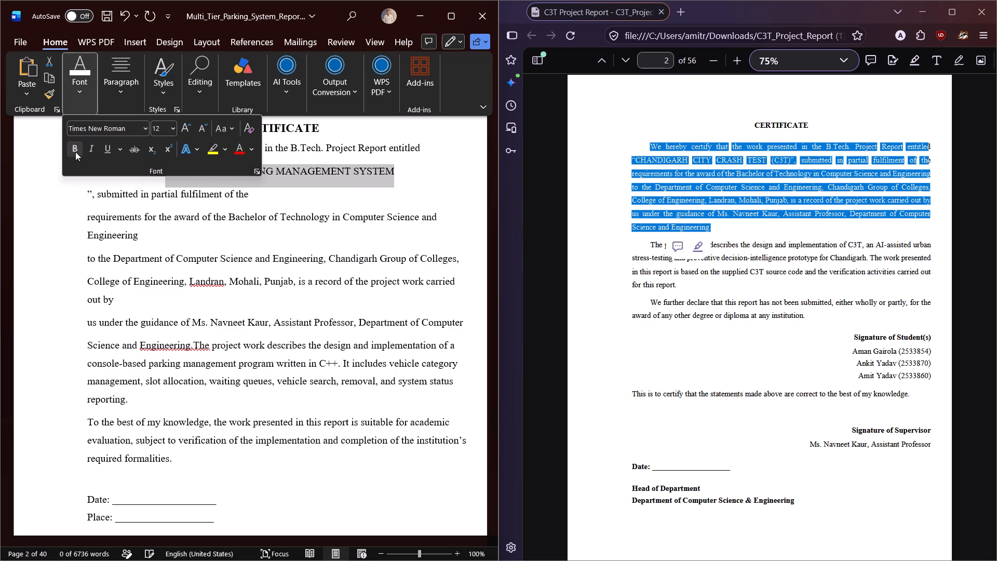
{"action": "left_click", "coordinate": [398, 180]}
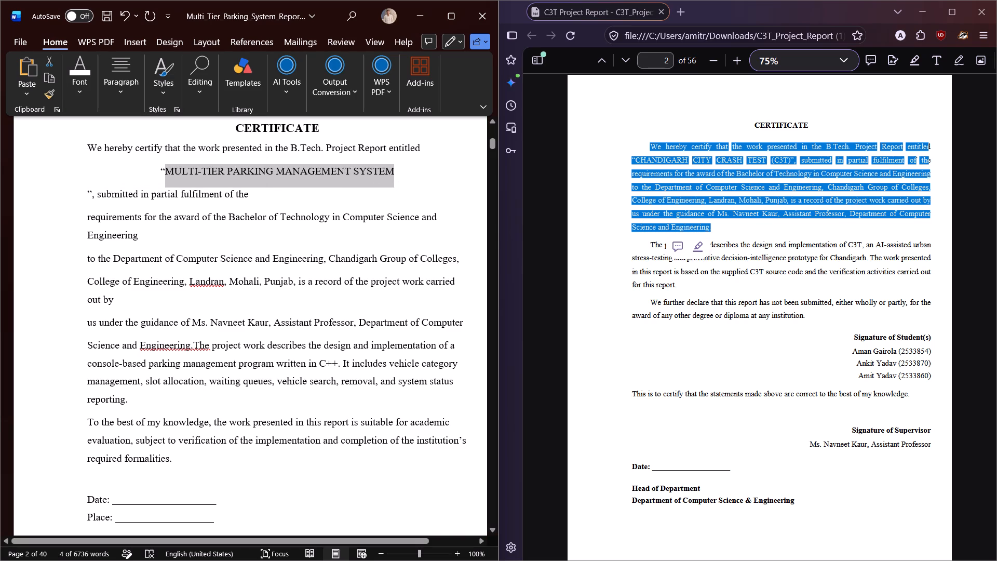
Remove the title line's centring and join the "”, submitted in partial fulfilment of the" line directly to its end.
{"action": "left_click", "coordinate": [161, 171]}
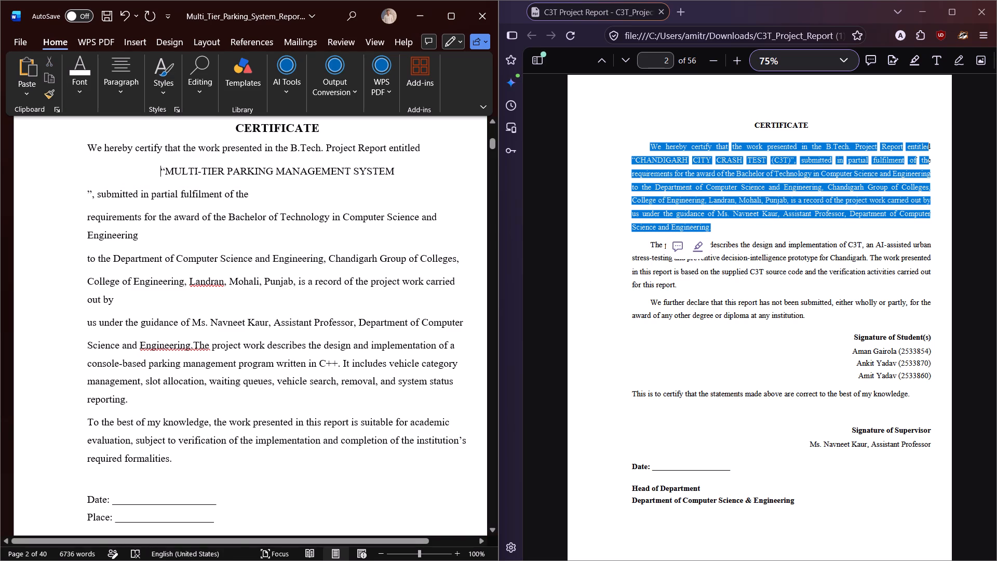
{"action": "key", "text": "BackSpace"}
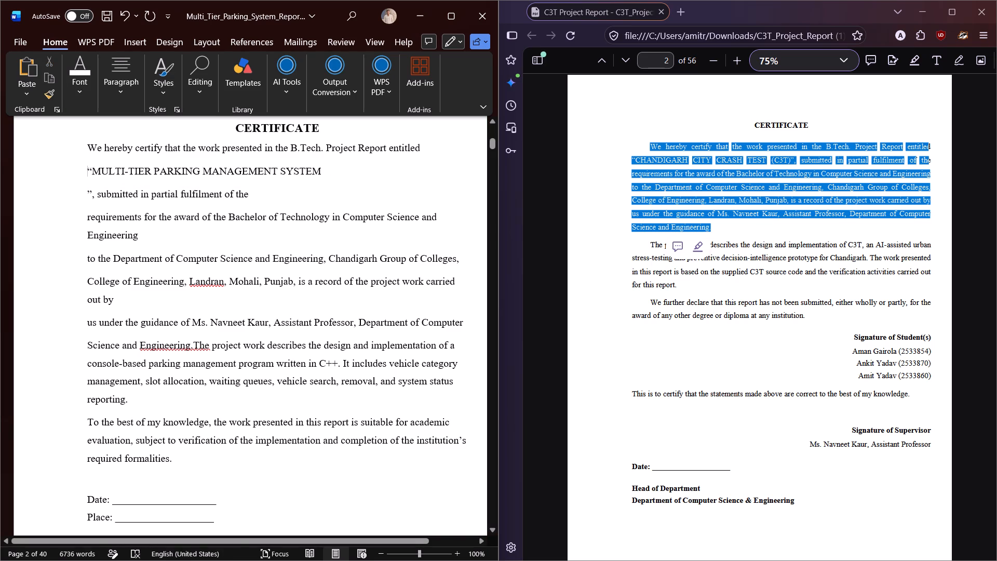
{"action": "left_click", "coordinate": [87, 194]}
{"action": "key", "text": "BackSpace"}
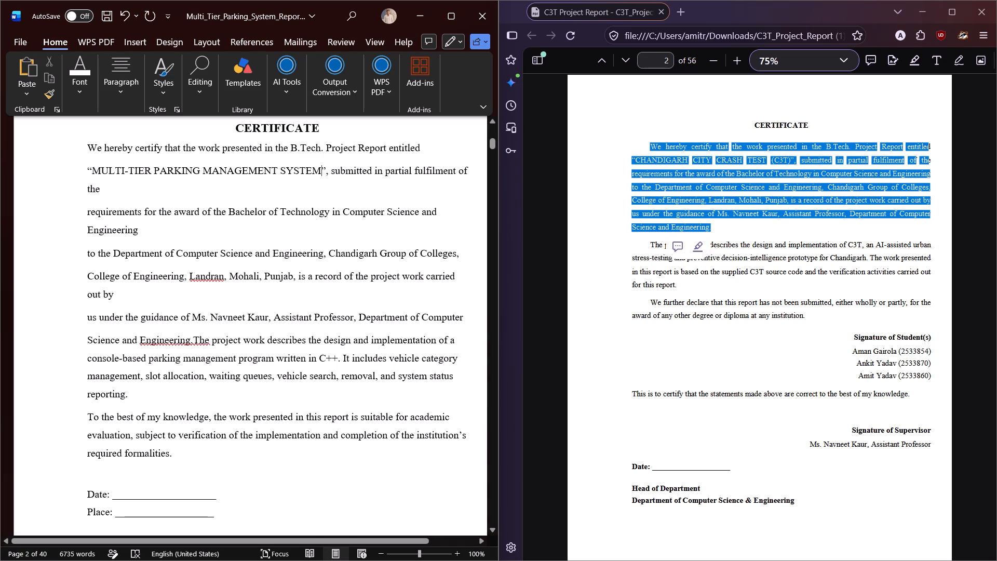
Join the remaining broken Certificate lines, from "requirements for the award" through "Science and Engineering.", into one continuous paragraph with single spaces between them.
{"action": "left_click", "coordinate": [87, 209]}
{"action": "key", "text": "BackSpace"}
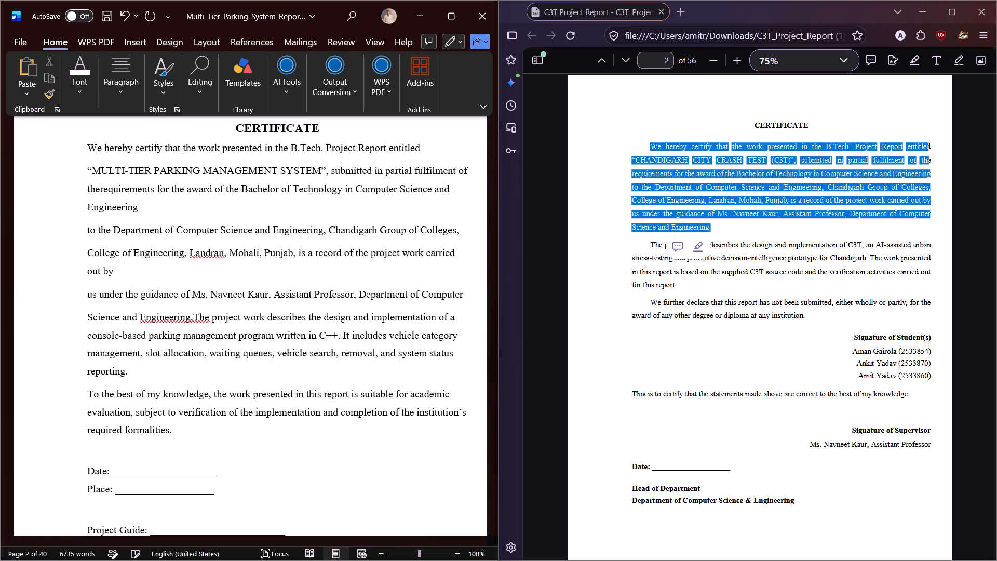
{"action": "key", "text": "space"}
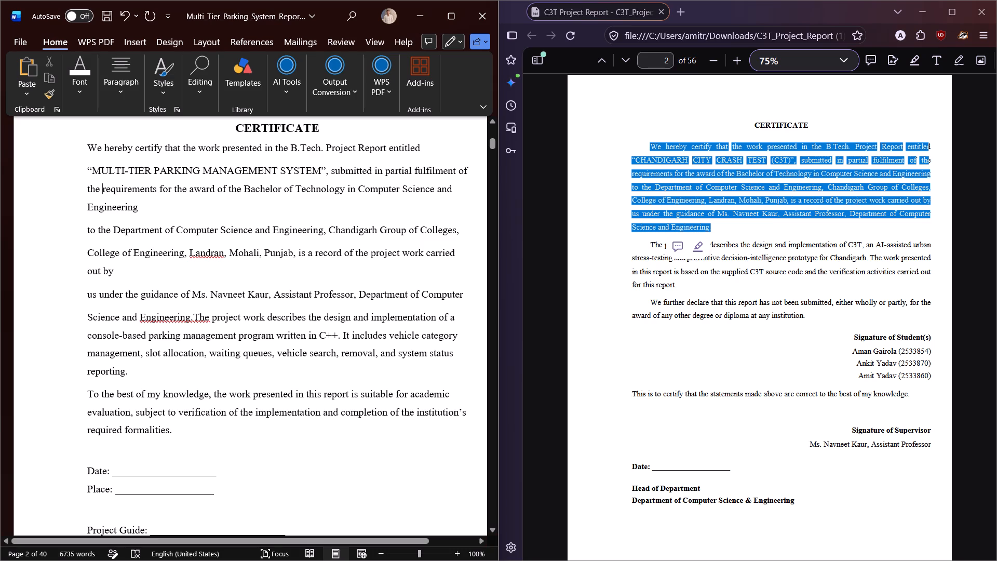
{"action": "left_click", "coordinate": [87, 229]}
{"action": "key", "text": "BackSpace"}
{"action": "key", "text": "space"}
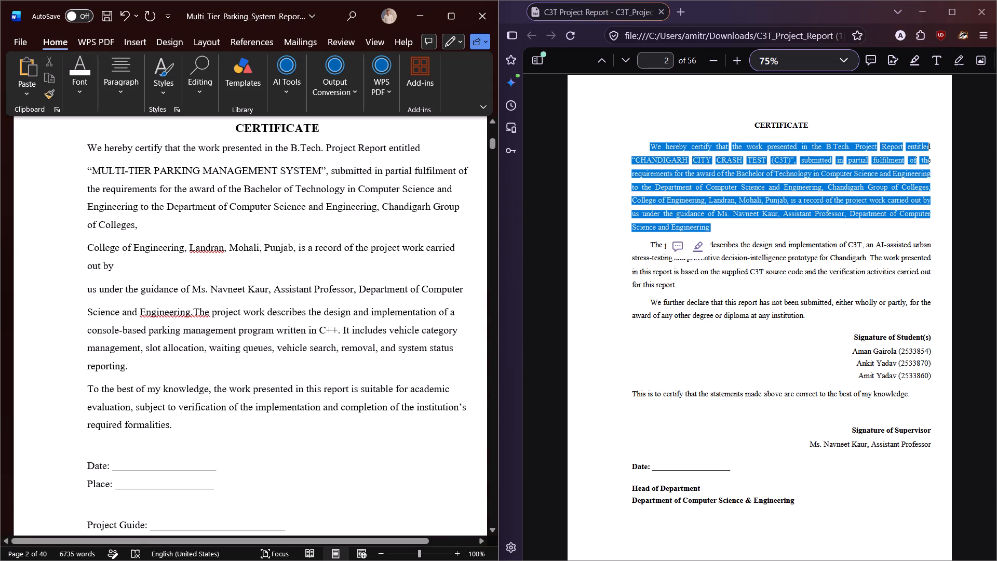
{"action": "left_click", "coordinate": [87, 249]}
{"action": "key", "text": "BackSpace"}
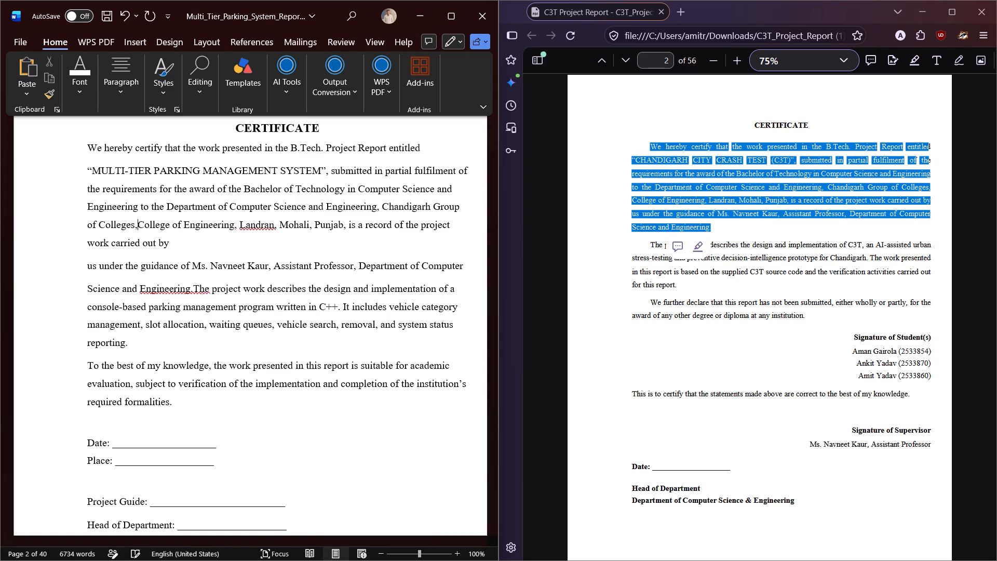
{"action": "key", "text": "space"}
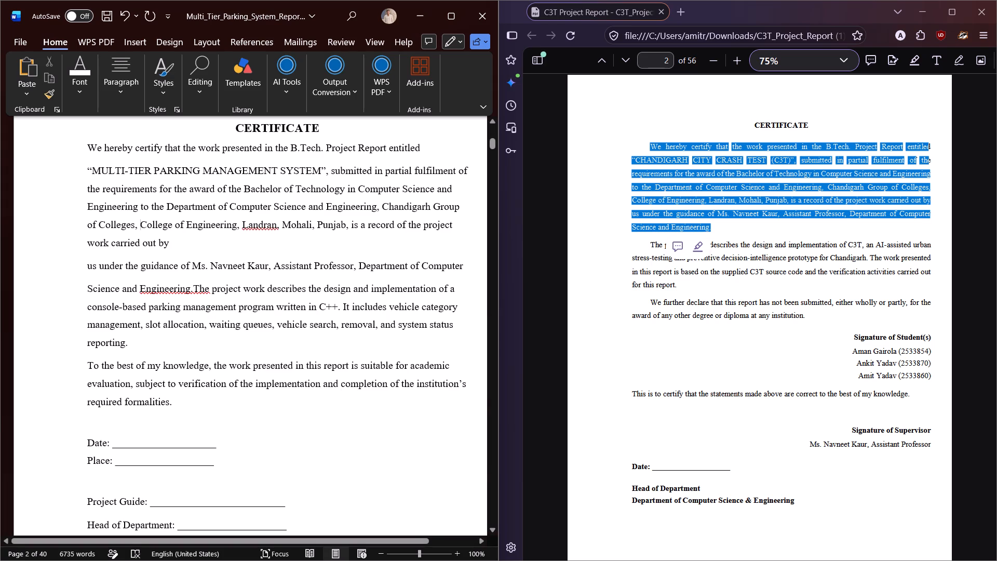
{"action": "left_click", "coordinate": [87, 266]}
{"action": "key", "text": "BackSpace"}
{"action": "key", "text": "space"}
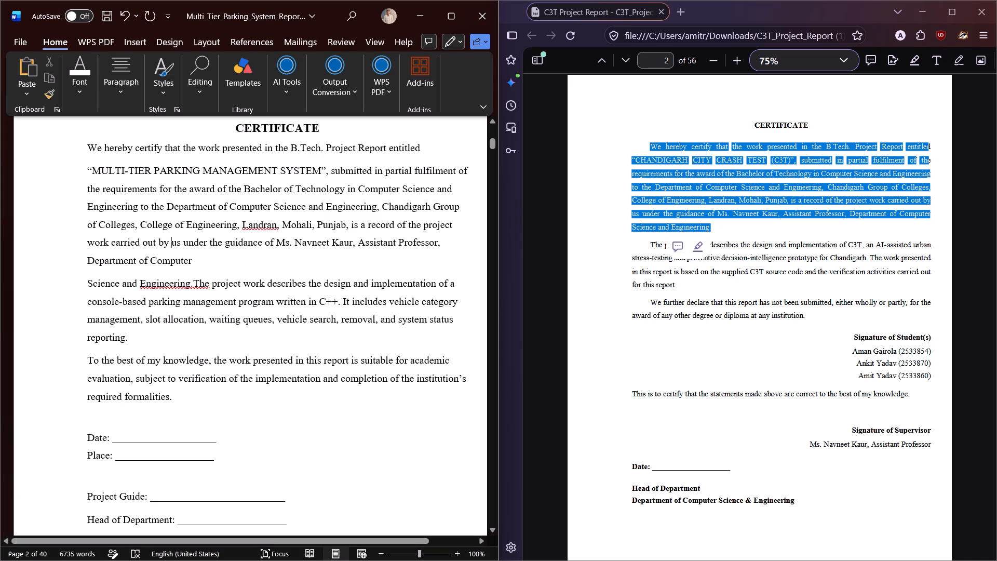
{"action": "left_click", "coordinate": [88, 280]}
{"action": "key", "text": "BackSpace"}
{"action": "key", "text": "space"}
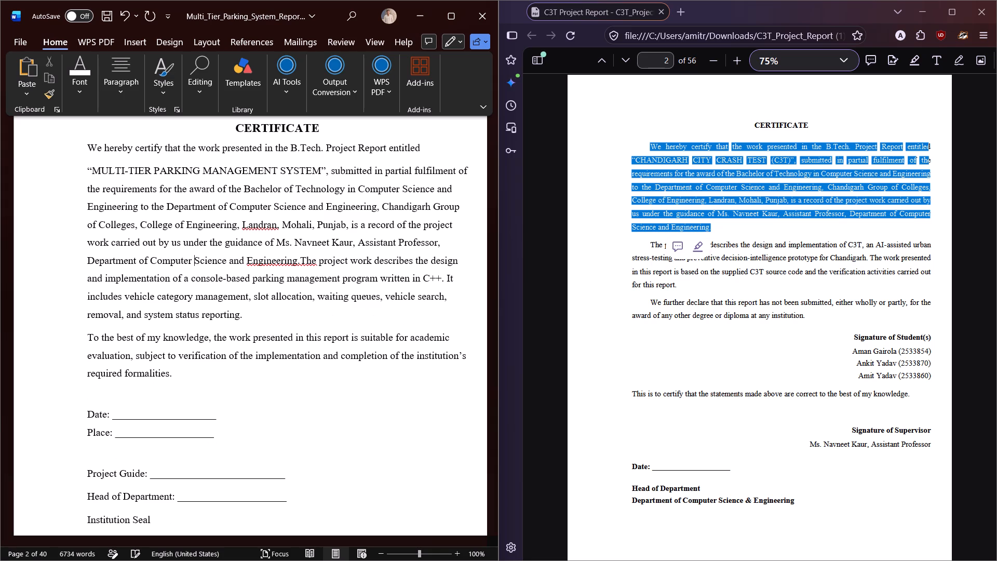
Start a new paragraph at "The project work describes" and indent its first line with nine spaces.
{"action": "left_click", "coordinate": [300, 263]}
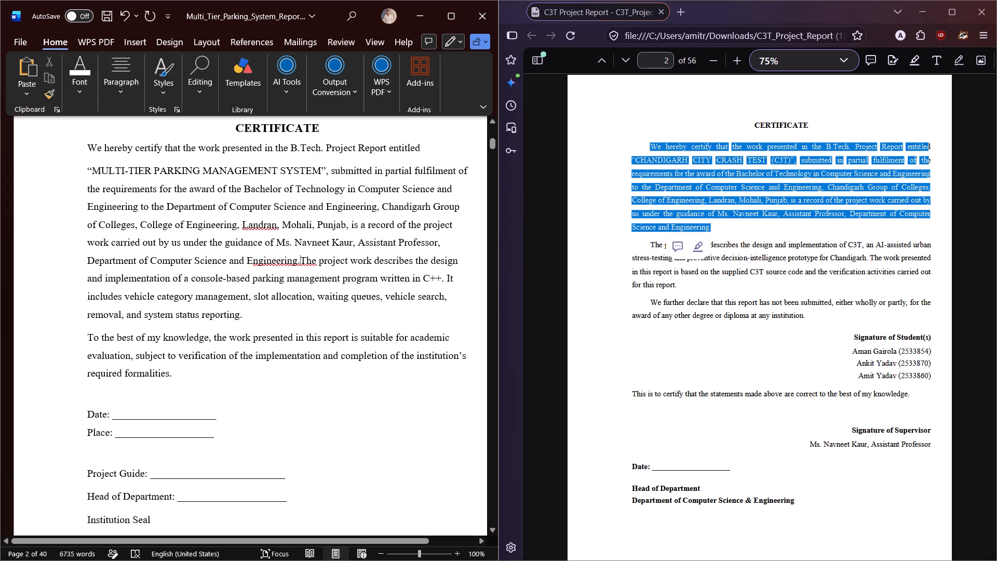
{"action": "key", "text": "Return"}
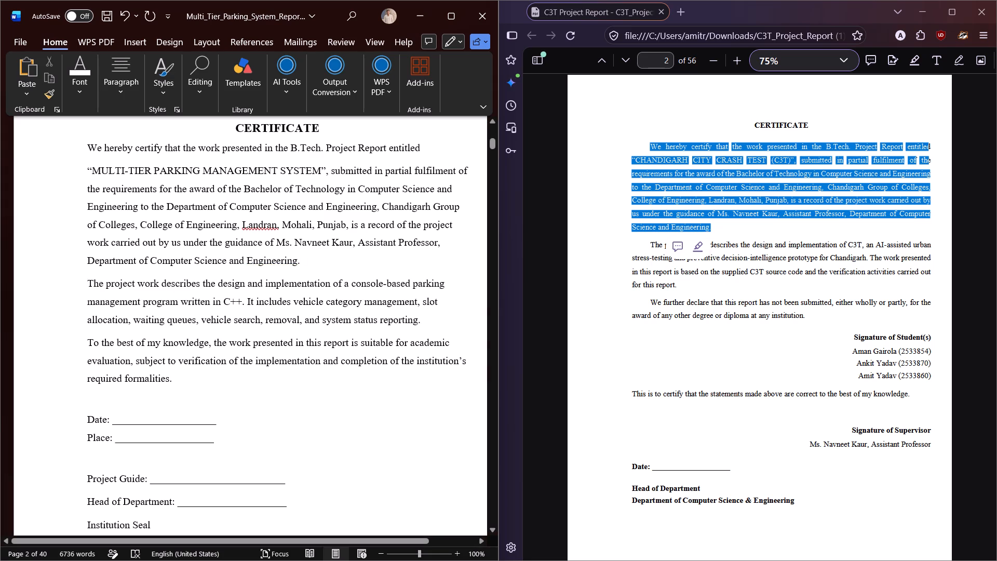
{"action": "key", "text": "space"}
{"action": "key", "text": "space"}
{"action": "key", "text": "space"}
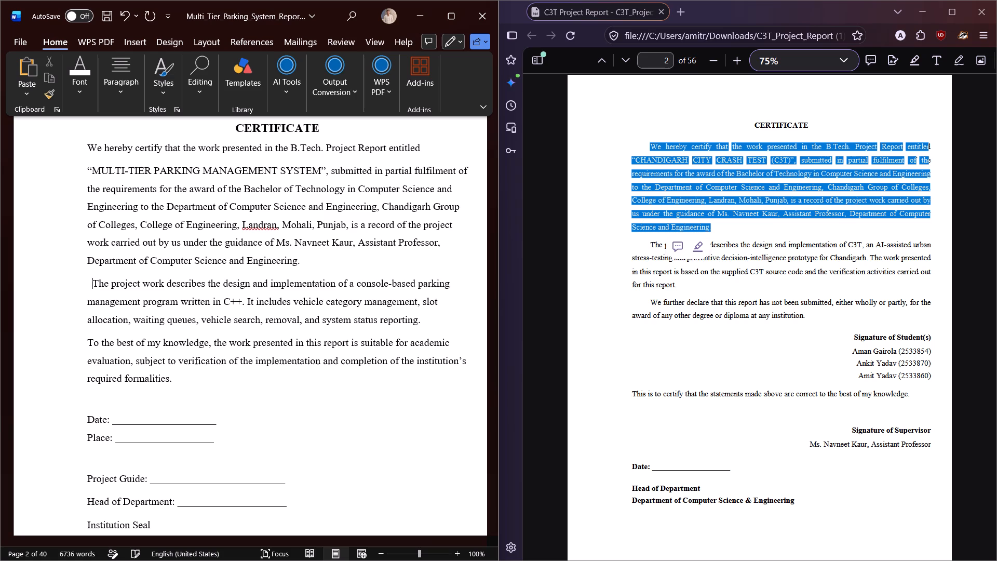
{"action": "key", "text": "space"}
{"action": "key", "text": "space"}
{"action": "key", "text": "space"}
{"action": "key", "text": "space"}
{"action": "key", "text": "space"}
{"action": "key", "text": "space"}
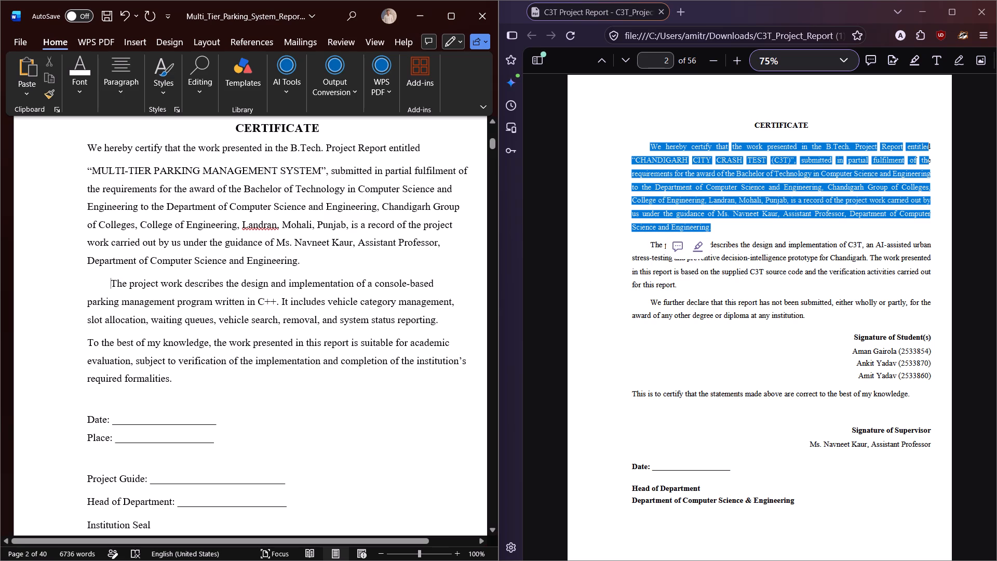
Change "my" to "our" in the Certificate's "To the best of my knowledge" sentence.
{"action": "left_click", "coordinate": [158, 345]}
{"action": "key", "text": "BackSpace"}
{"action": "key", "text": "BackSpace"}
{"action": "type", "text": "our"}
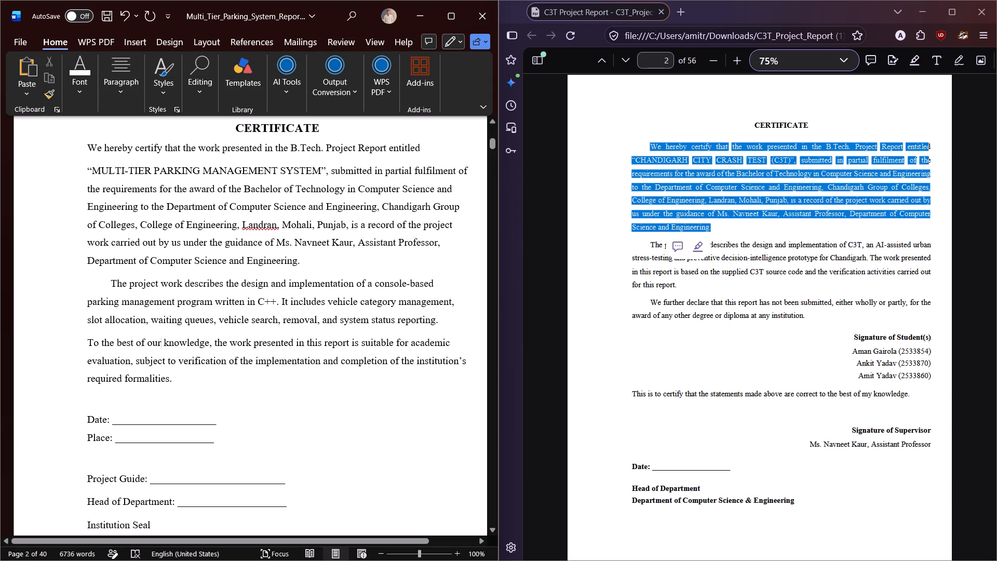
Indent the first line of the "To the best of our knowledge" paragraph with six spaces.
{"action": "left_click", "coordinate": [89, 342]}
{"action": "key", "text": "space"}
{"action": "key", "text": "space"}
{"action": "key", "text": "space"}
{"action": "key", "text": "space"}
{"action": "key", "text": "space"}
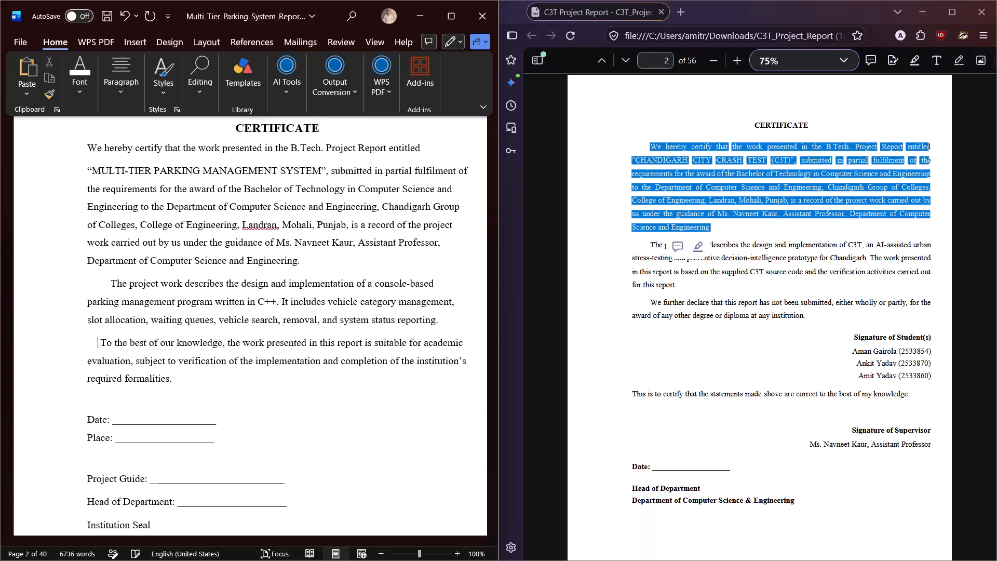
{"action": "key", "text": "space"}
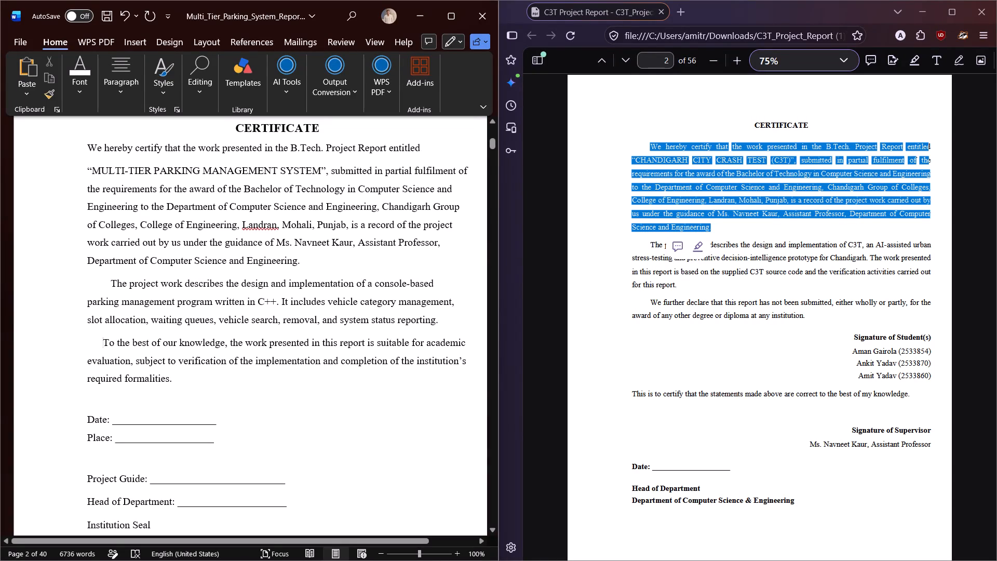
Delete the Certificate's "To the best of our knowledge" paragraph.
{"action": "left_click_drag", "start_coordinate": [102, 341], "coordinate": [147, 372]}
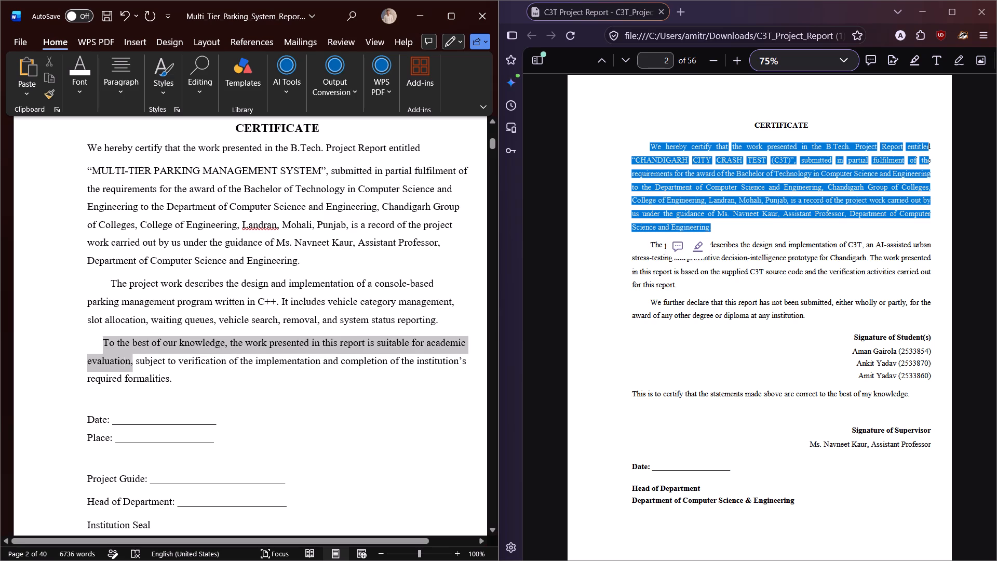
{"action": "left_click_drag", "start_coordinate": [147, 372], "coordinate": [177, 379]}
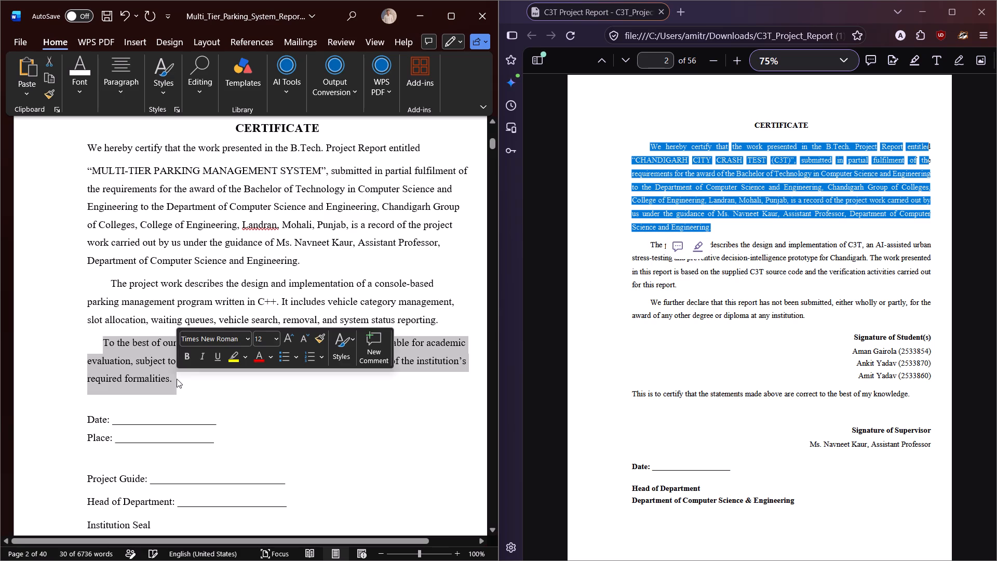
{"action": "key", "text": "BackSpace"}
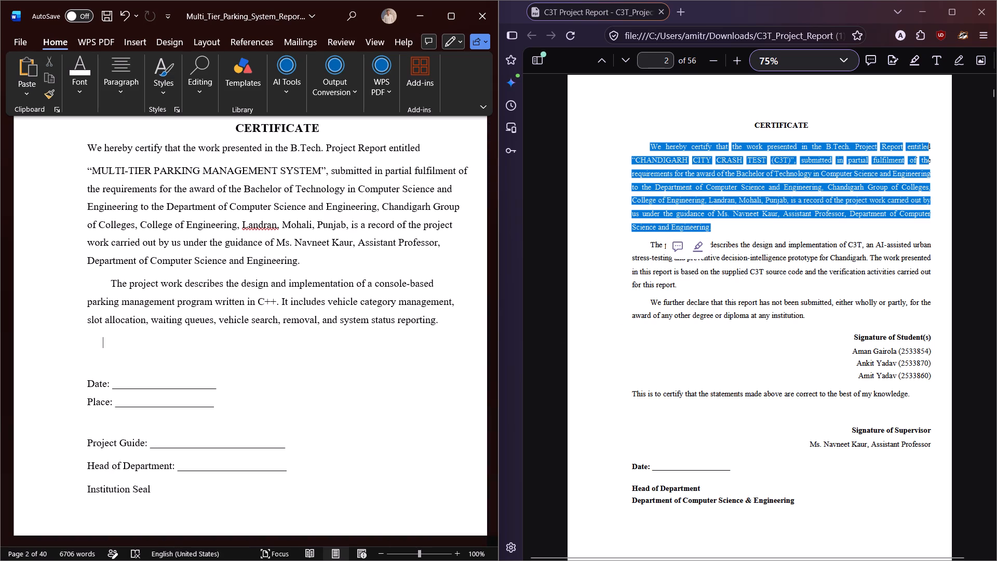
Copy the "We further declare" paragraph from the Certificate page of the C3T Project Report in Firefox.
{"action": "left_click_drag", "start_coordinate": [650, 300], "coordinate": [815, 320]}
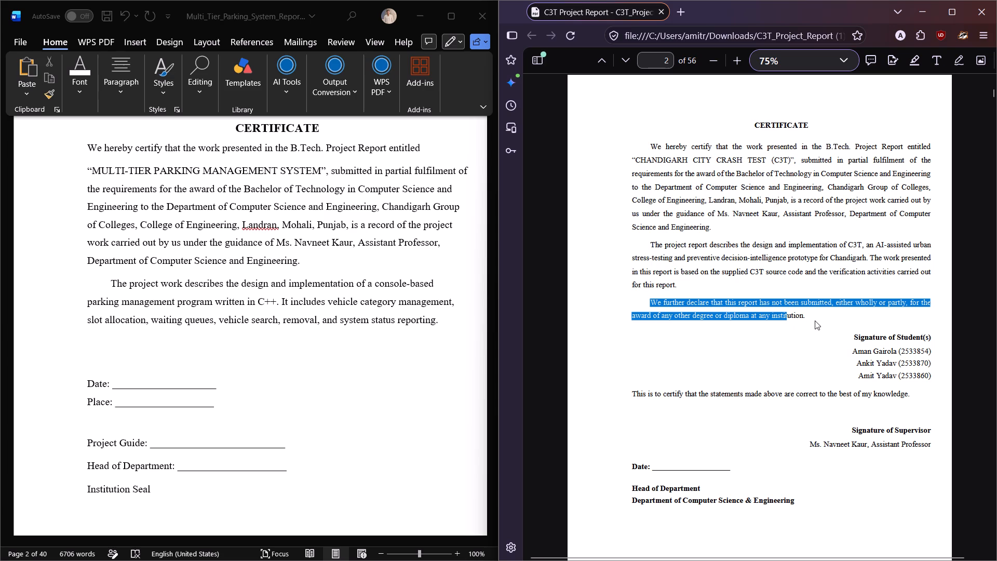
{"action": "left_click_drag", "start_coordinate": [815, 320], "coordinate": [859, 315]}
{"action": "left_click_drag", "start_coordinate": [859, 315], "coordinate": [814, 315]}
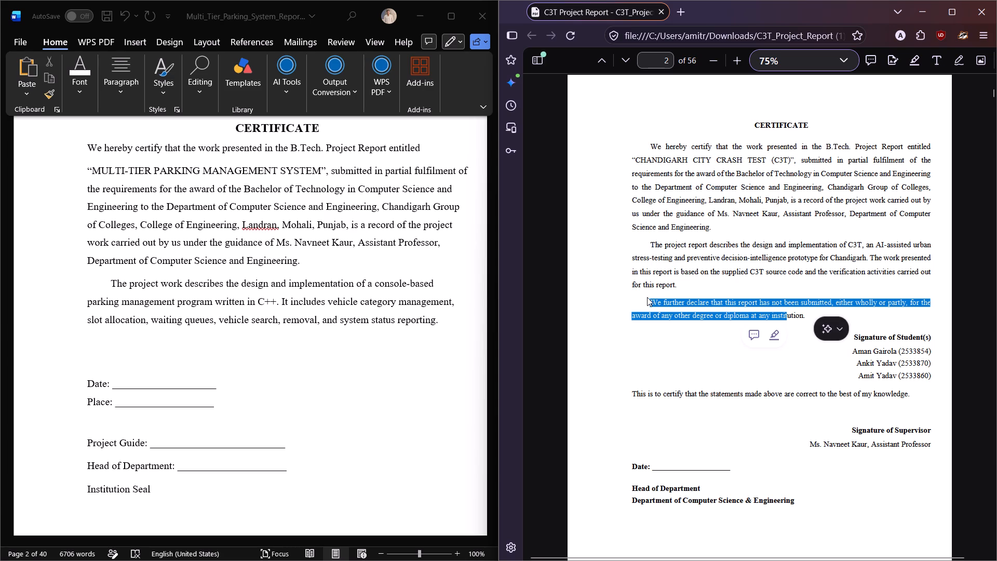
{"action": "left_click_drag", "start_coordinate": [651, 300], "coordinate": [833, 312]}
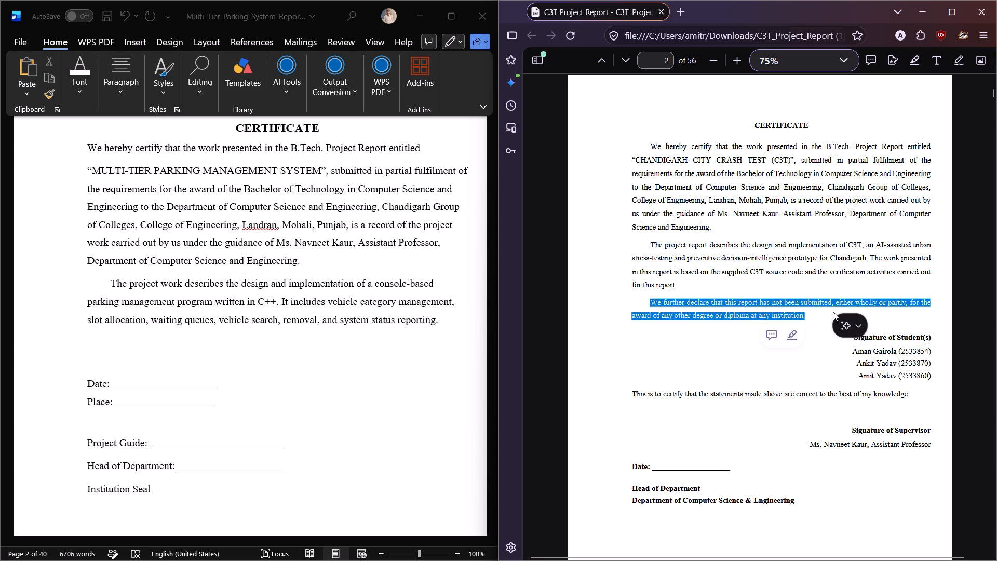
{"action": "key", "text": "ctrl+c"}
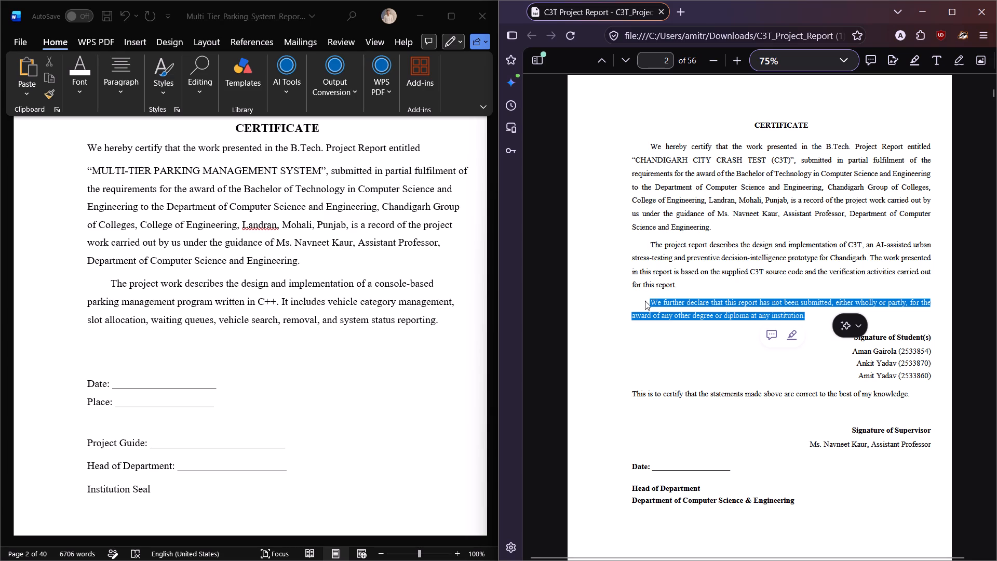
Copy the C3T Certificate's closing block, from "We further declare" through the supervisor signature and date to the Head of Department's department line.
{"action": "left_click", "coordinate": [643, 301]}
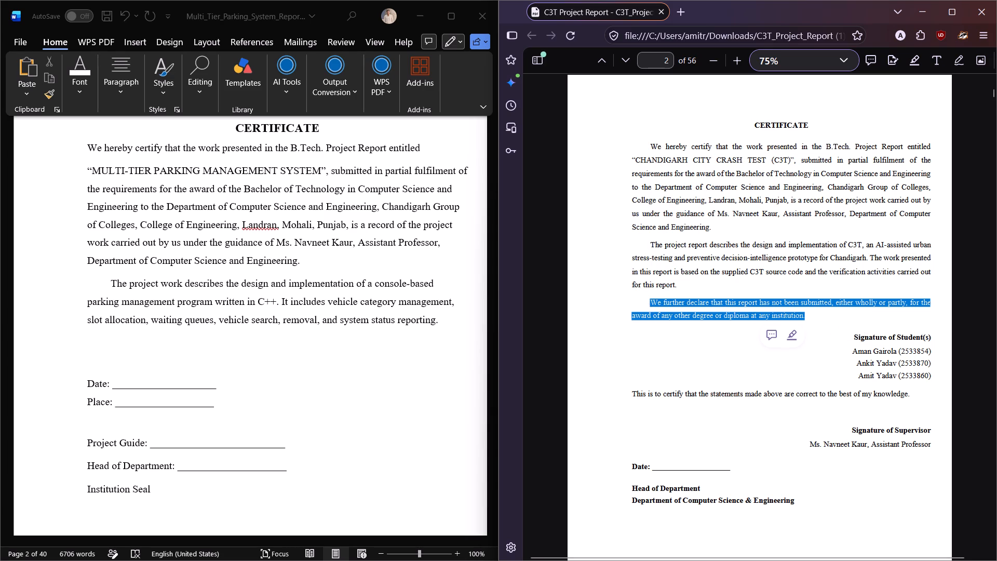
{"action": "left_click", "coordinate": [652, 300]}
{"action": "left_click_drag", "start_coordinate": [652, 300], "coordinate": [931, 381]}
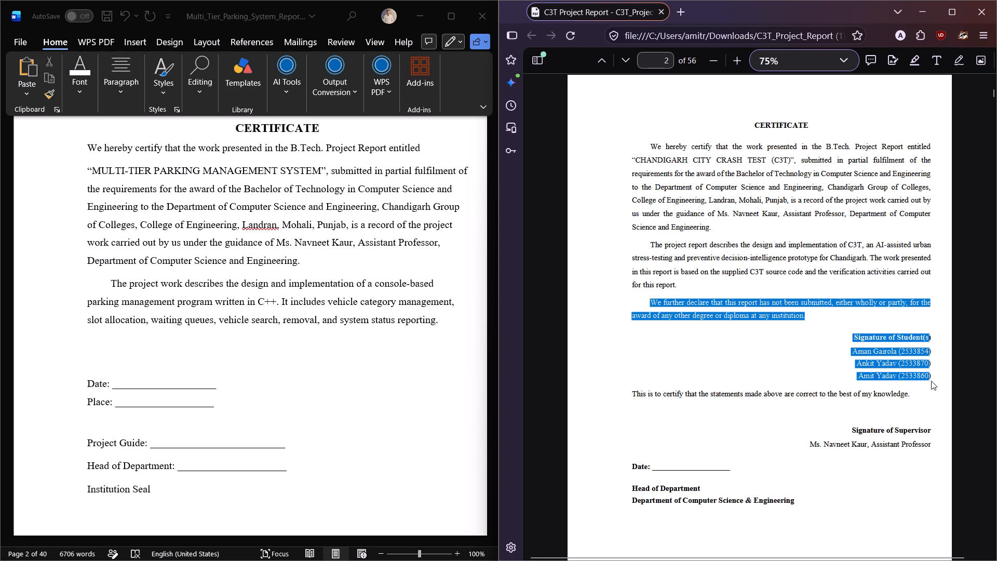
{"action": "left_click_drag", "start_coordinate": [931, 381], "coordinate": [931, 382]}
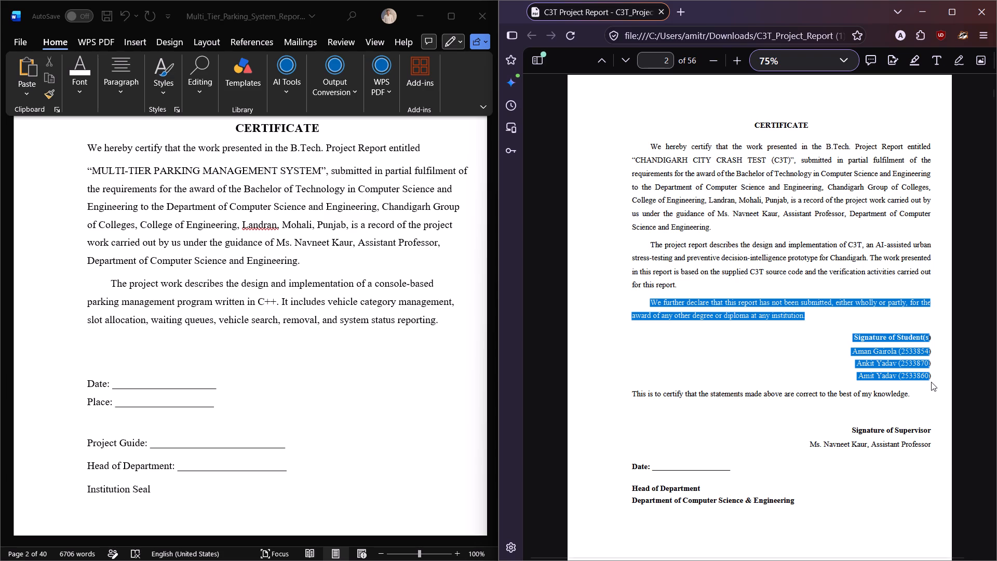
{"action": "left_click_drag", "start_coordinate": [931, 382], "coordinate": [924, 398]}
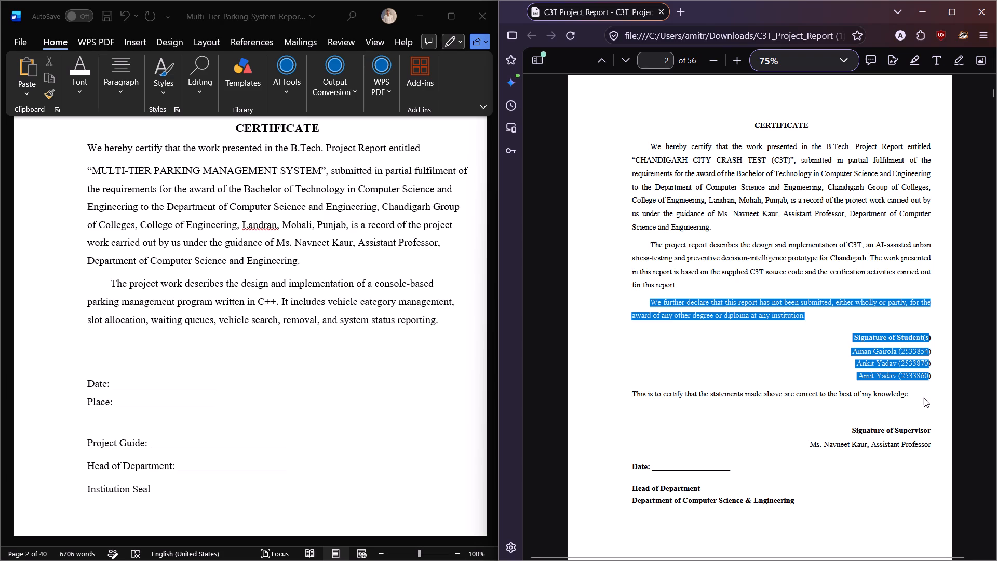
{"action": "left_click_drag", "start_coordinate": [924, 398], "coordinate": [897, 426]}
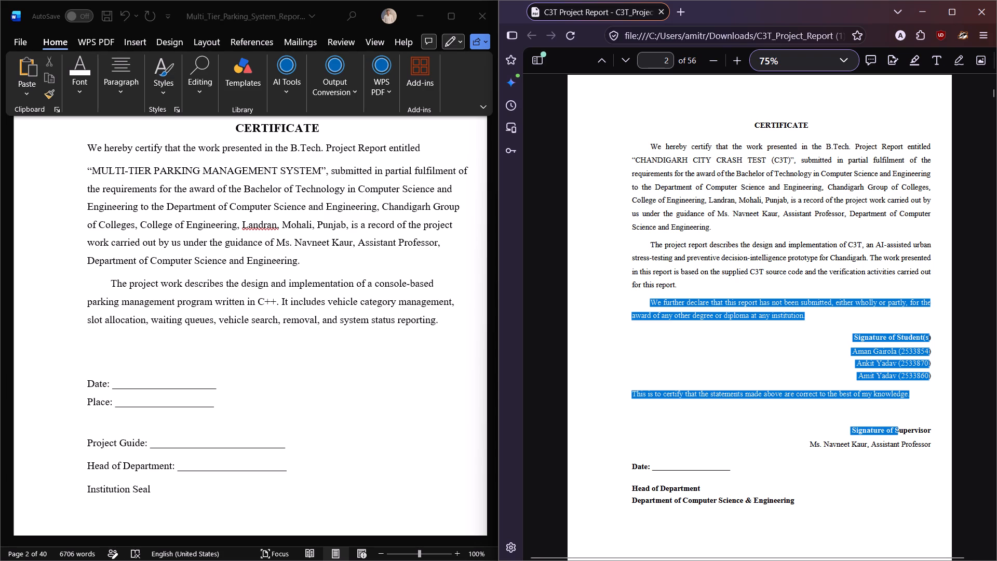
{"action": "left_click_drag", "start_coordinate": [897, 426], "coordinate": [914, 394]}
{"action": "left_click_drag", "start_coordinate": [914, 394], "coordinate": [854, 527]}
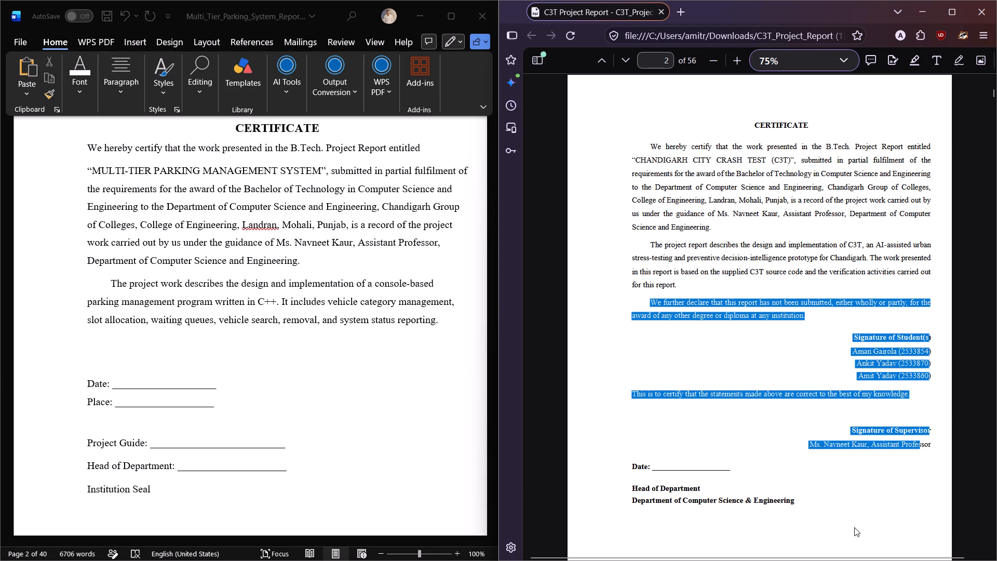
{"action": "left_click_drag", "start_coordinate": [854, 527], "coordinate": [809, 512]}
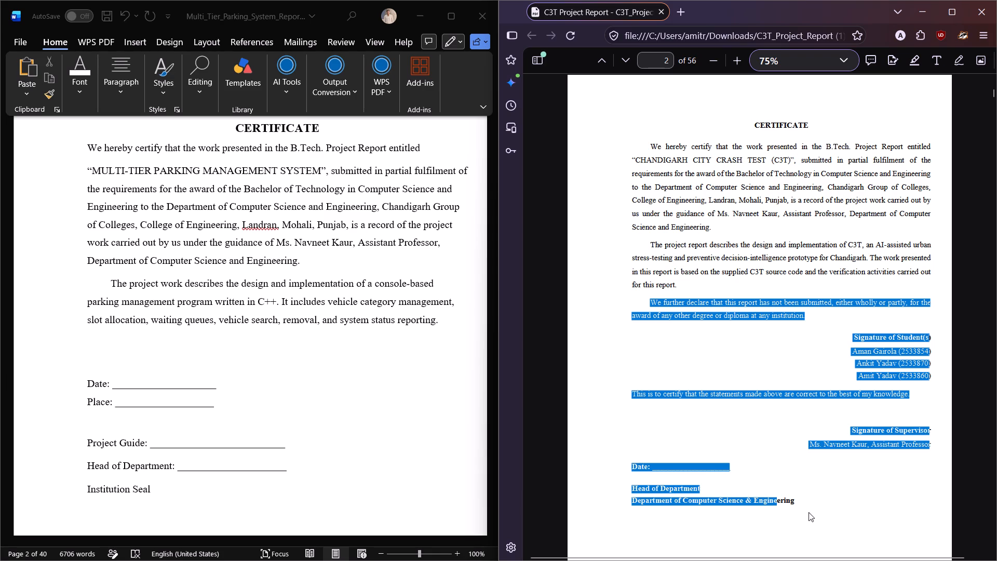
{"action": "left_click_drag", "start_coordinate": [809, 512], "coordinate": [800, 498]}
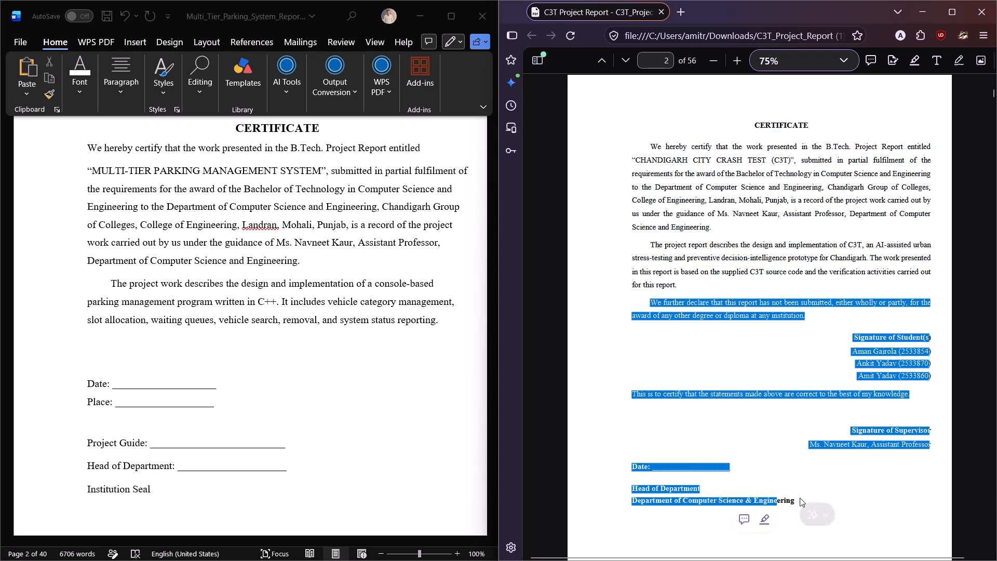
{"action": "right_click", "coordinate": [800, 498]}
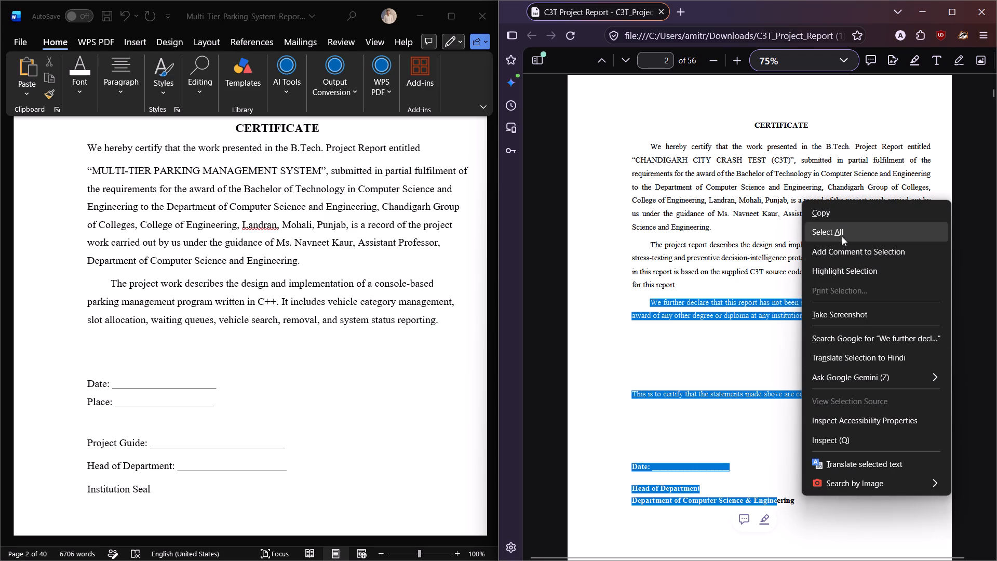
{"action": "left_click", "coordinate": [826, 215]}
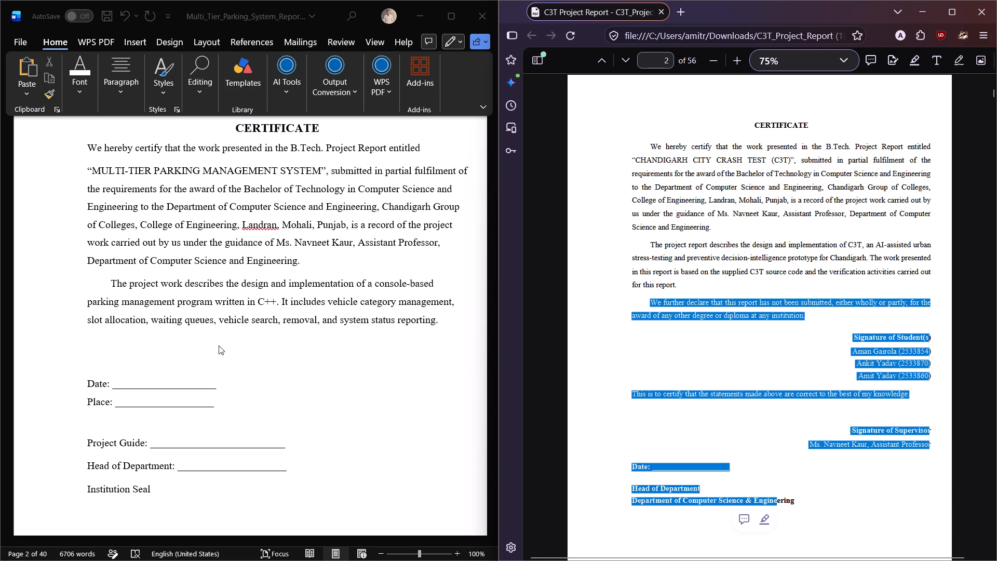
In the Word report, join the "MULTI-TIER PARKING MANAGEMENT SYSTEM" line onto "Project Report entitled" with a single space between them.
{"action": "scroll", "coordinate": [131, 358], "scroll_direction": "right", "scroll_amount": 1}
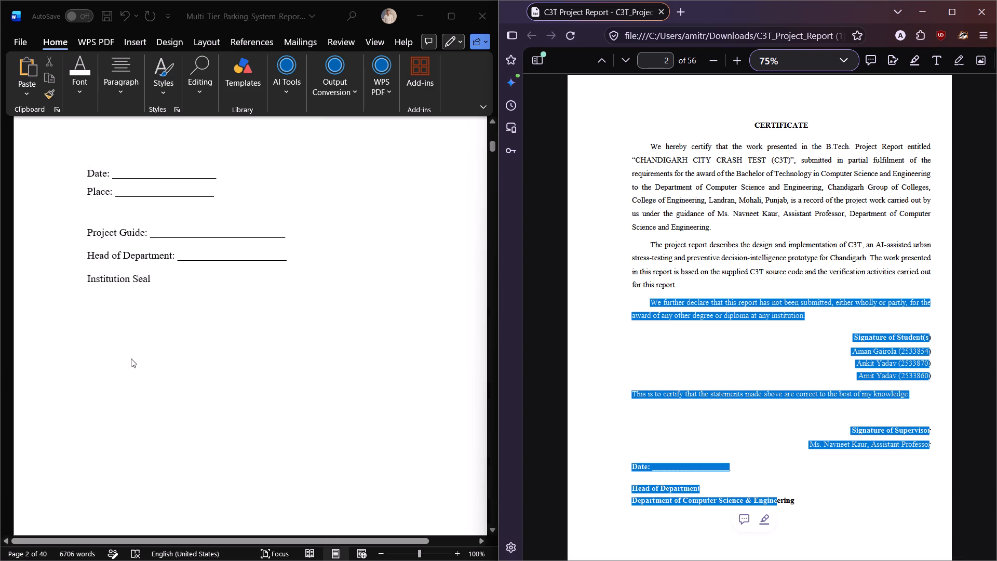
{"action": "scroll", "coordinate": [131, 358], "scroll_direction": "right", "scroll_amount": 1}
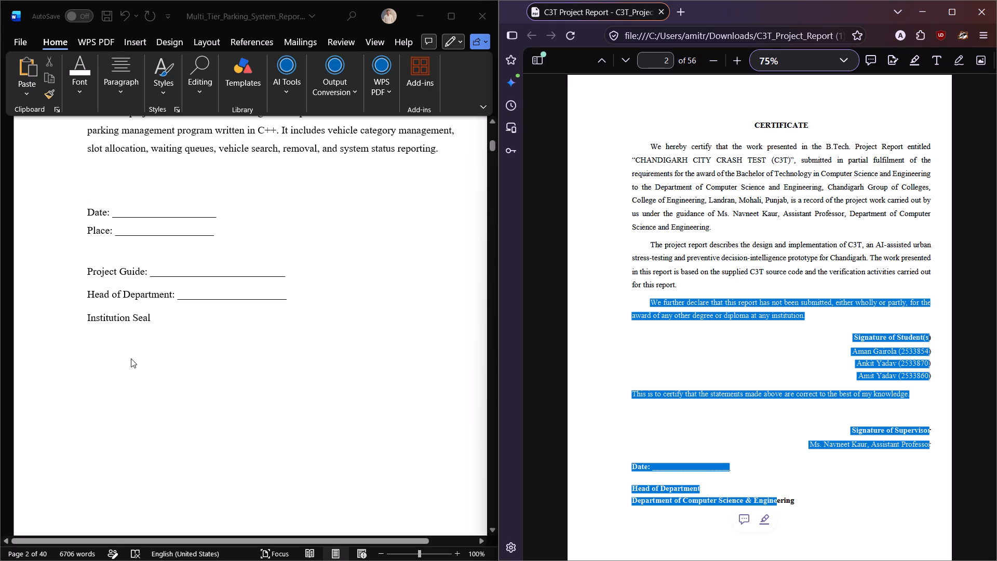
{"action": "scroll", "coordinate": [131, 358], "scroll_direction": "up", "scroll_amount": 2}
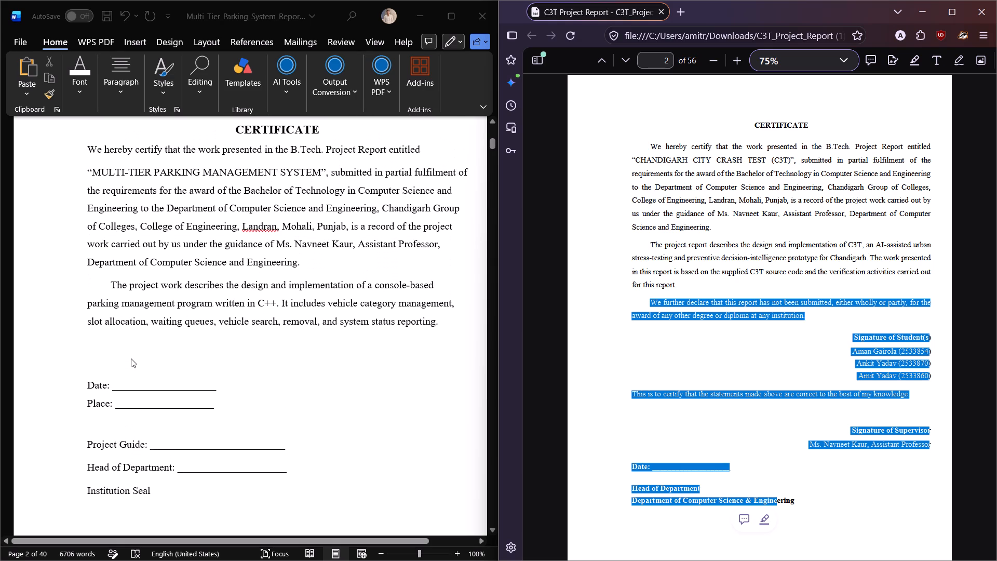
{"action": "left_click", "coordinate": [86, 172]}
{"action": "left_click", "coordinate": [87, 171]}
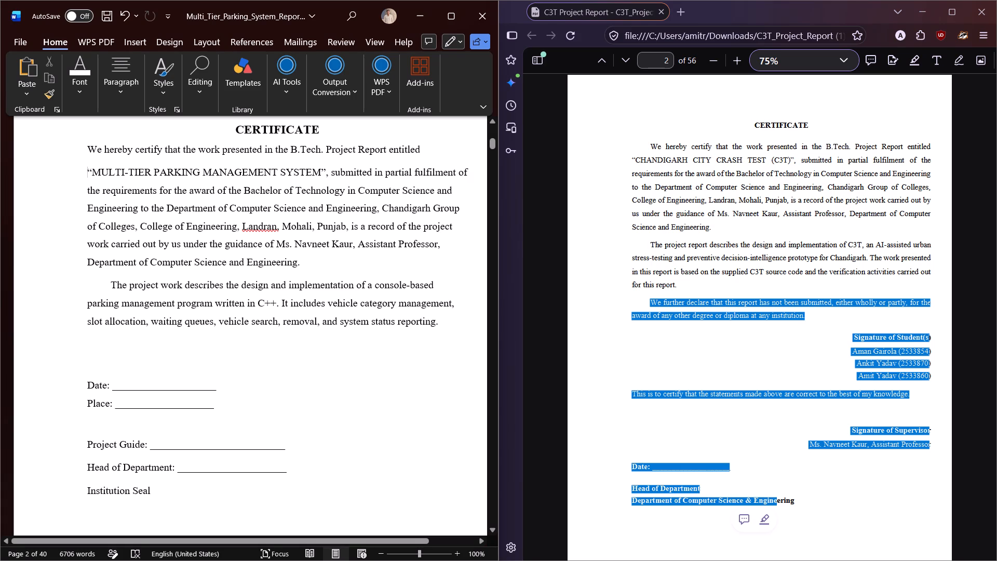
{"action": "key", "text": "BackSpace"}
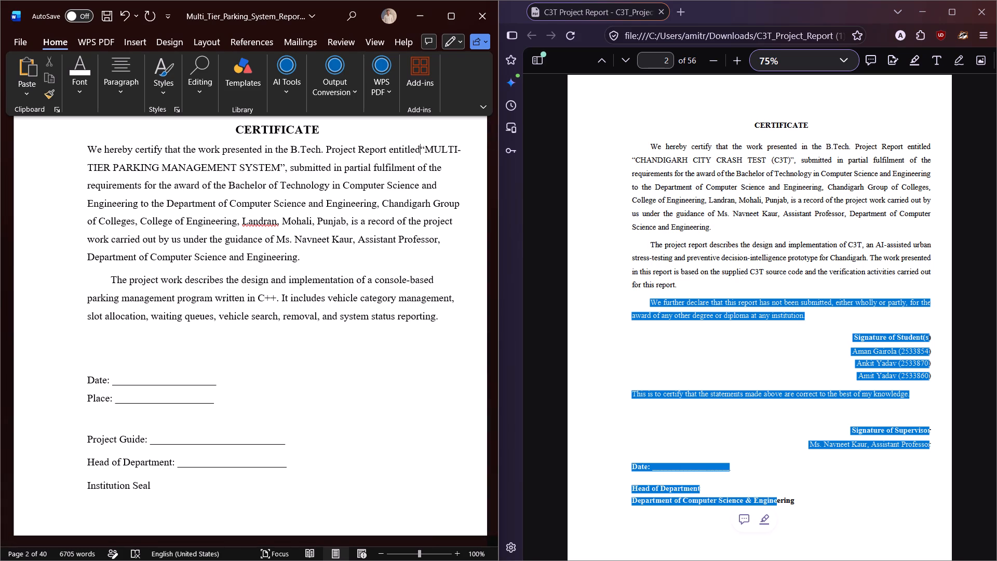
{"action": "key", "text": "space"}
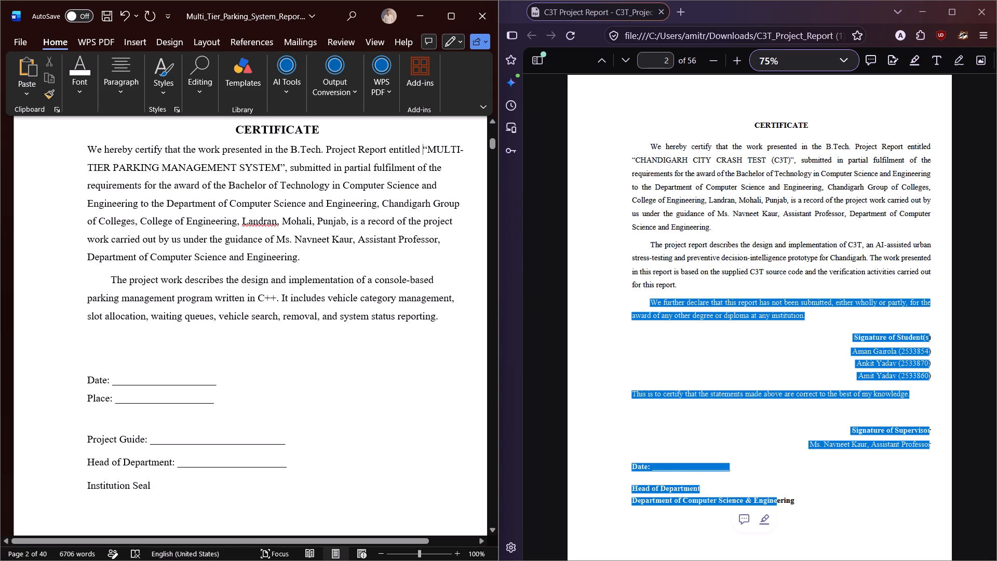
Replace everything after "system status reporting.", from the blank lines and Date through "Institution Seal", with the copied C3T declaration and signature block.
{"action": "scroll", "coordinate": [192, 302], "scroll_direction": "down", "scroll_amount": 1}
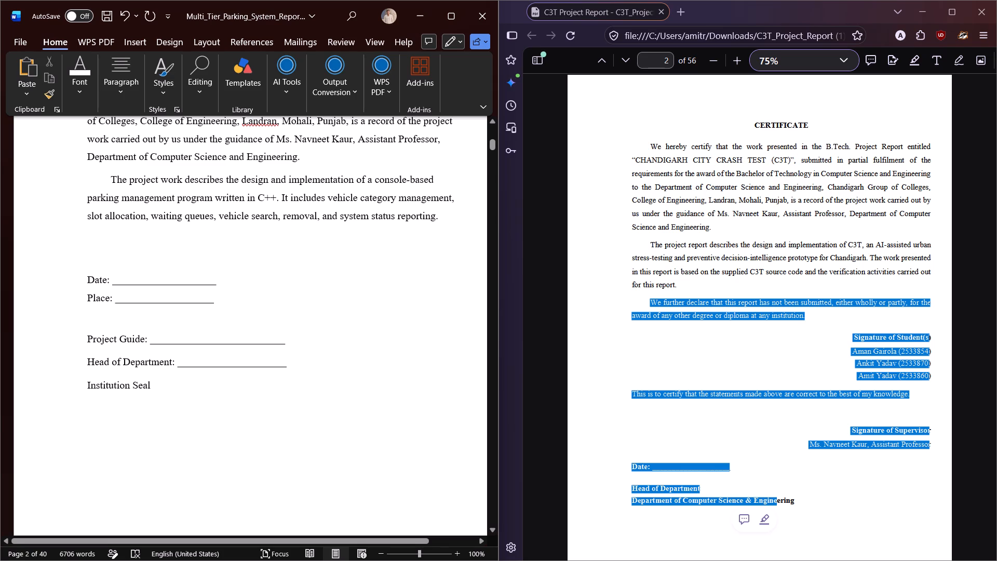
{"action": "left_click", "coordinate": [103, 238]}
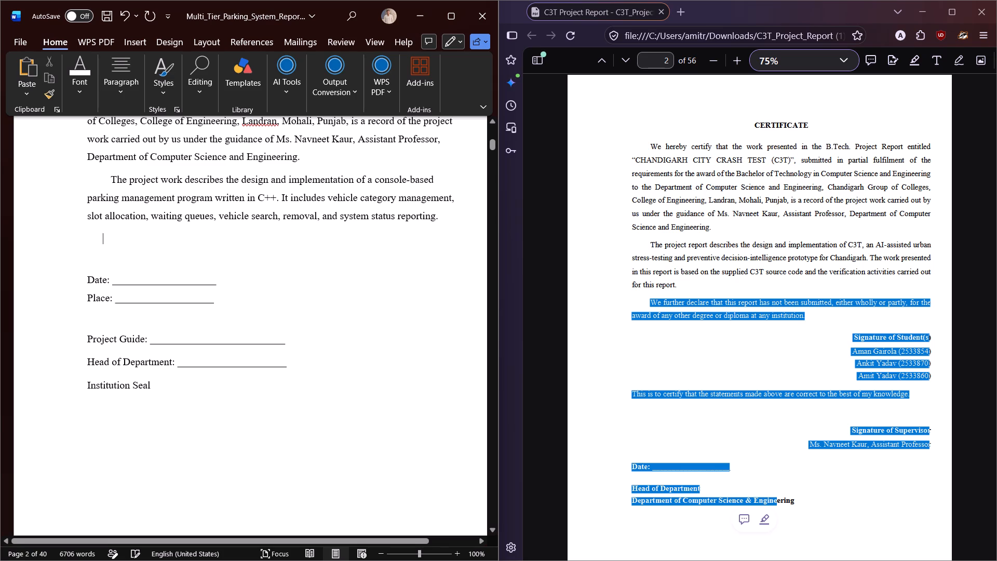
{"action": "left_click", "coordinate": [95, 230]}
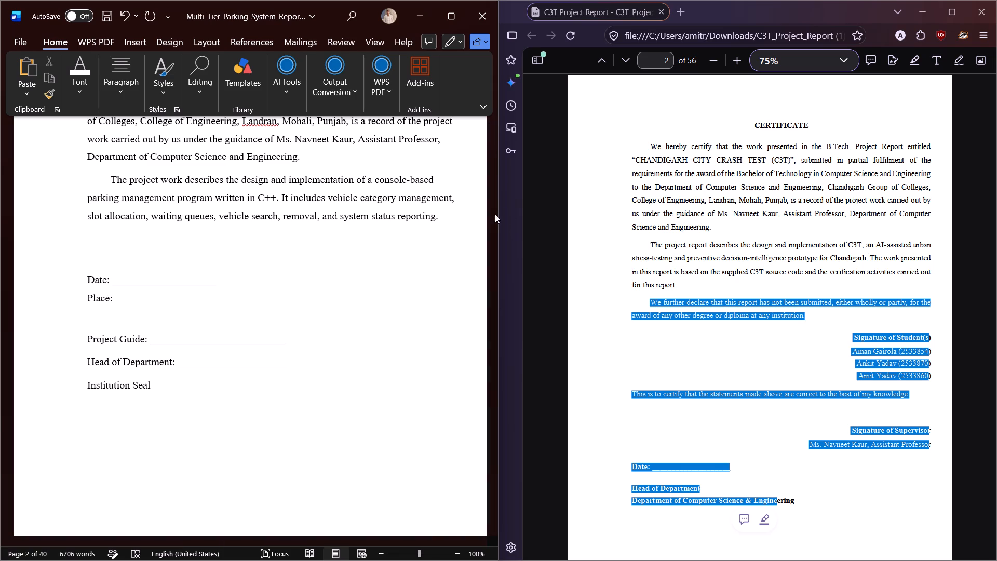
{"action": "left_click", "coordinate": [438, 216]}
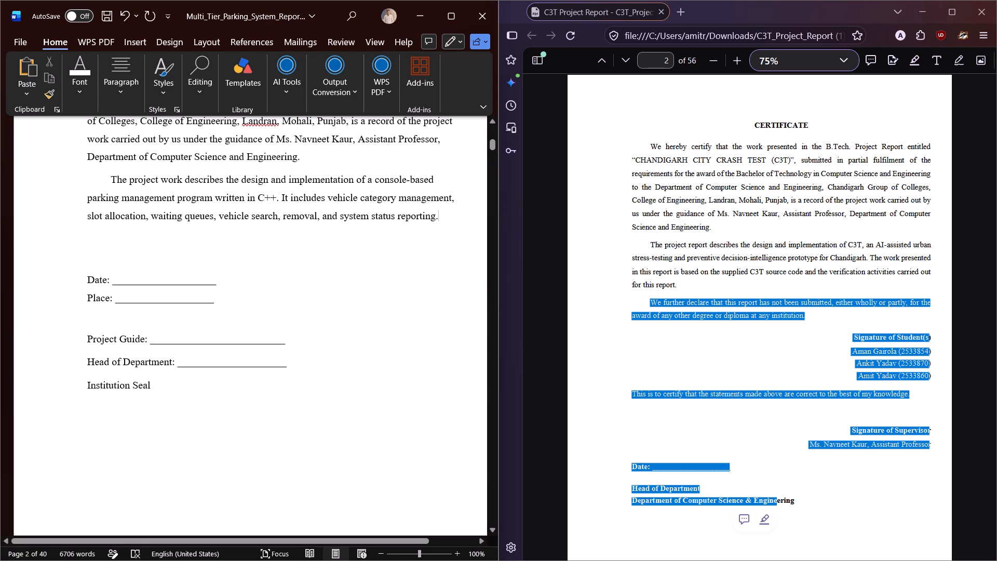
{"action": "left_click_drag", "start_coordinate": [89, 229], "coordinate": [99, 230]}
{"action": "left_click_drag", "start_coordinate": [99, 230], "coordinate": [314, 399]}
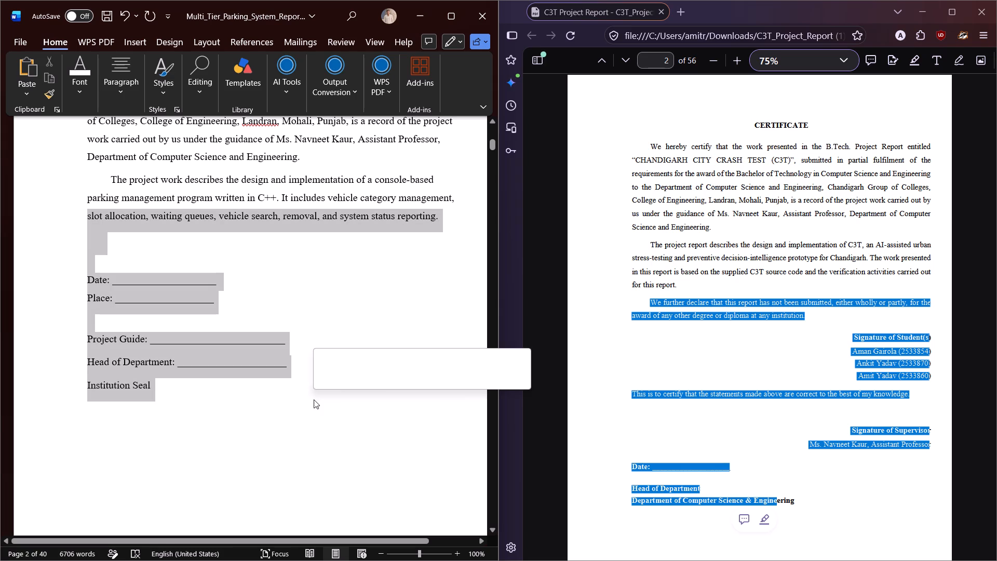
{"action": "left_click", "coordinate": [452, 242]}
{"action": "left_click_drag", "start_coordinate": [442, 217], "coordinate": [371, 388]}
{"action": "key", "text": "ctrl+v"}
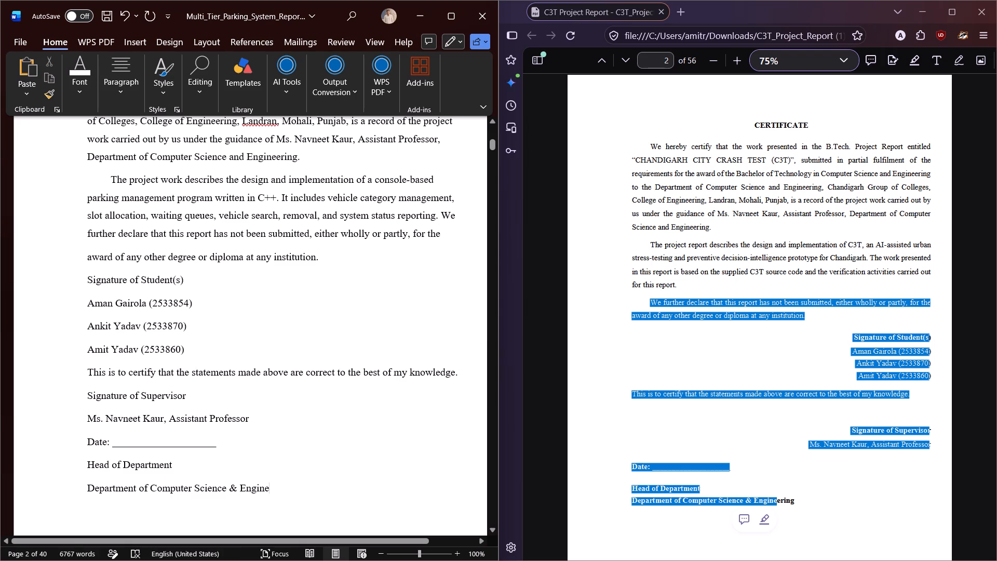
Start a new paragraph at "We further declare" and indent its first line with ten spaces.
{"action": "left_click", "coordinate": [440, 218]}
{"action": "key", "text": "Return"}
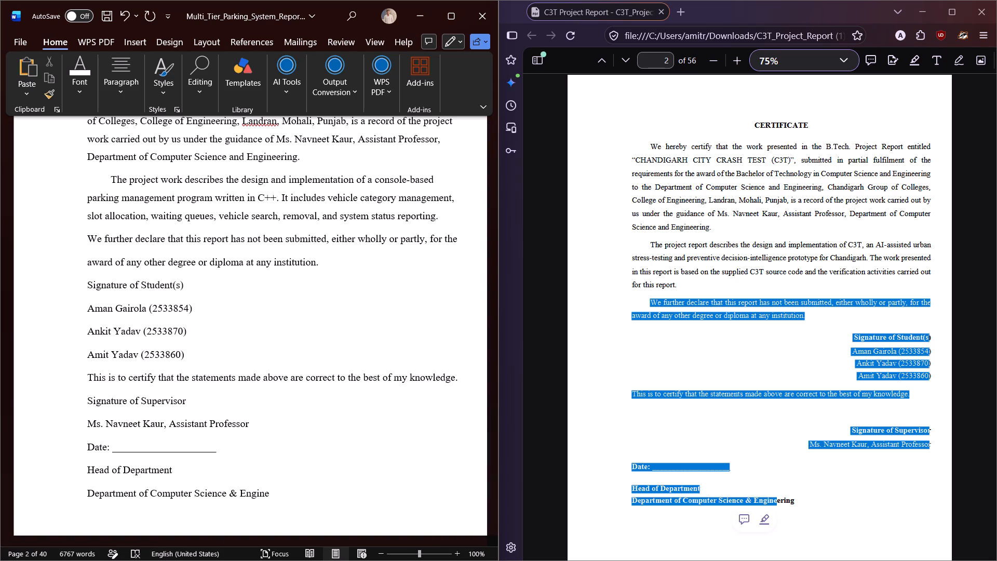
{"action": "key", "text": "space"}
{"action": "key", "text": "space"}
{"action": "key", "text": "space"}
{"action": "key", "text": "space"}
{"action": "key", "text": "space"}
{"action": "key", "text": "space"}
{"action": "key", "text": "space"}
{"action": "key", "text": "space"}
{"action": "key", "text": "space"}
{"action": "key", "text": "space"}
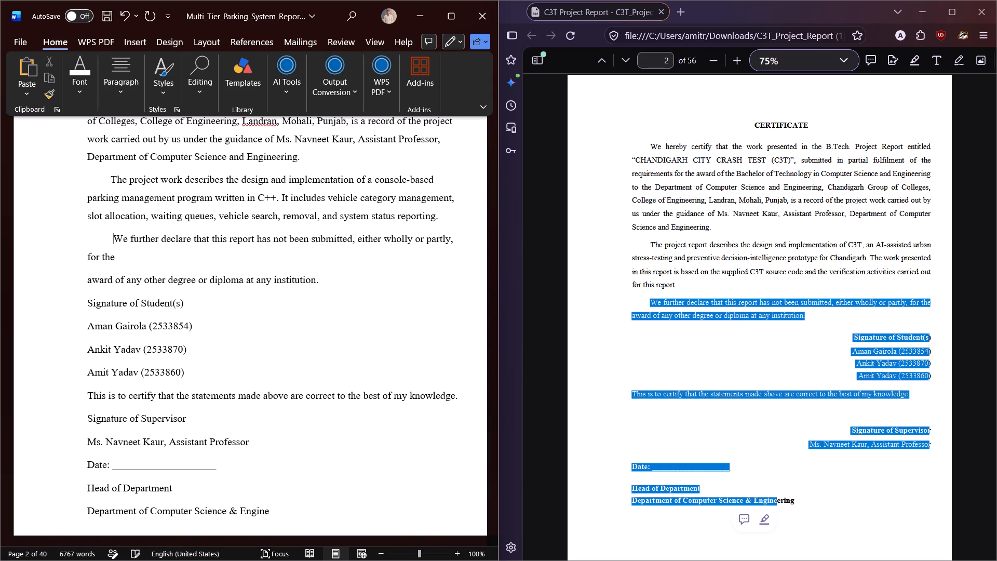
Adjust the first-line indent of the "We further declare" paragraph so it is one space wider.
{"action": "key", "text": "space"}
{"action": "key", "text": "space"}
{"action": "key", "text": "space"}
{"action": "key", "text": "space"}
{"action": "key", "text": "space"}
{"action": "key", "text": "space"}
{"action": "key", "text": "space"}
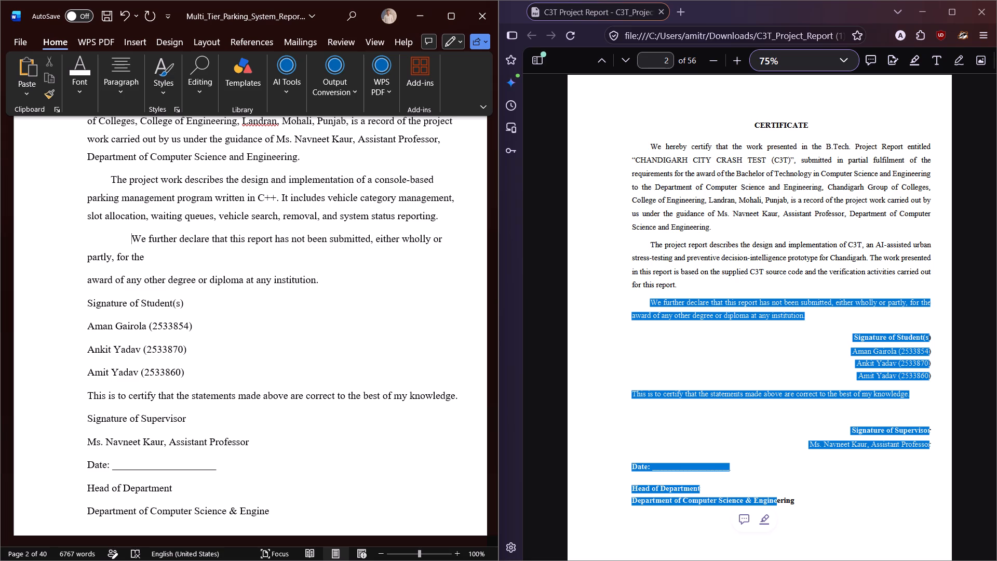
{"action": "key", "text": "BackSpace"}
{"action": "key", "text": "BackSpace"}
{"action": "key", "text": "BackSpace"}
{"action": "key", "text": "BackSpace"}
{"action": "key", "text": "BackSpace"}
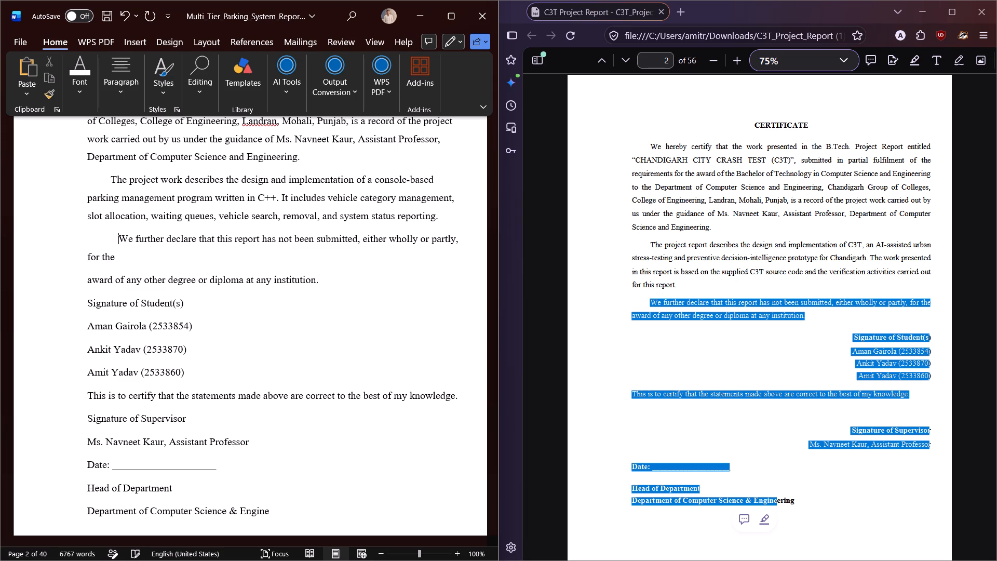
{"action": "key", "text": "BackSpace"}
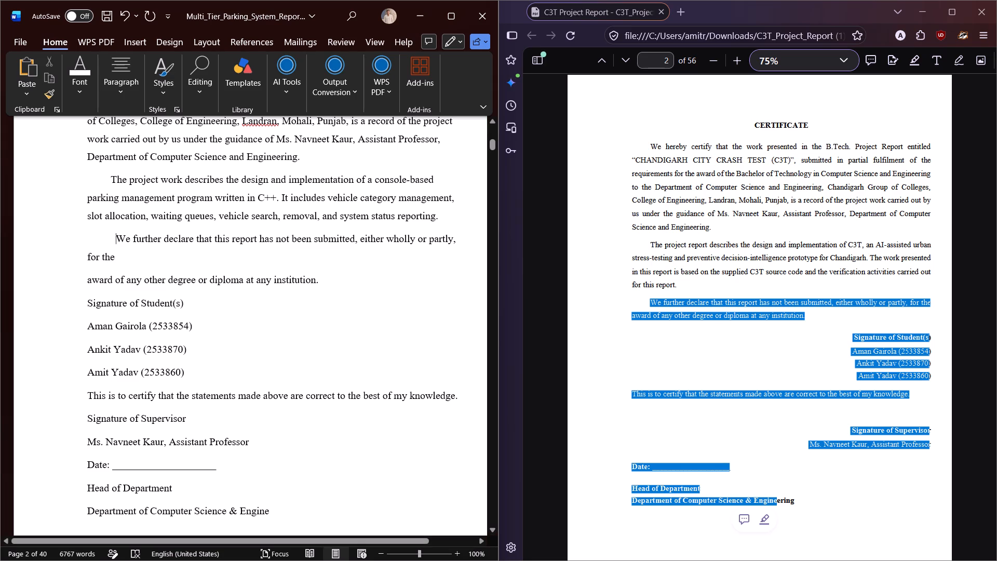
Join the line "award of any other degree or diploma at any institution." onto "for the" with a single space between them.
{"action": "left_click", "coordinate": [86, 280]}
{"action": "key", "text": "BackSpace"}
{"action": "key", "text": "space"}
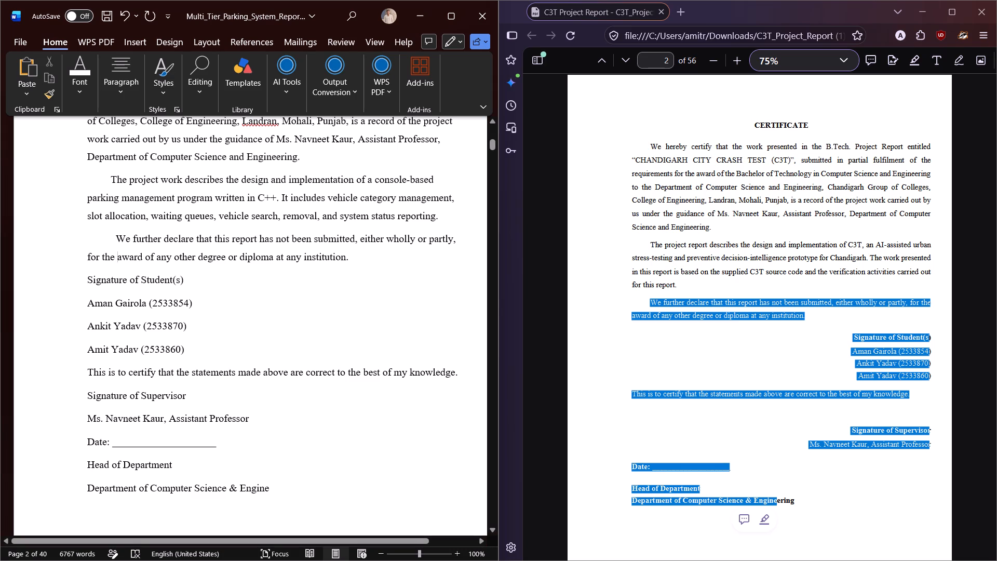
Right-align the student signature block, from "Signature of Student(s)" through the third student's line.
{"action": "left_click_drag", "start_coordinate": [89, 280], "coordinate": [183, 353]}
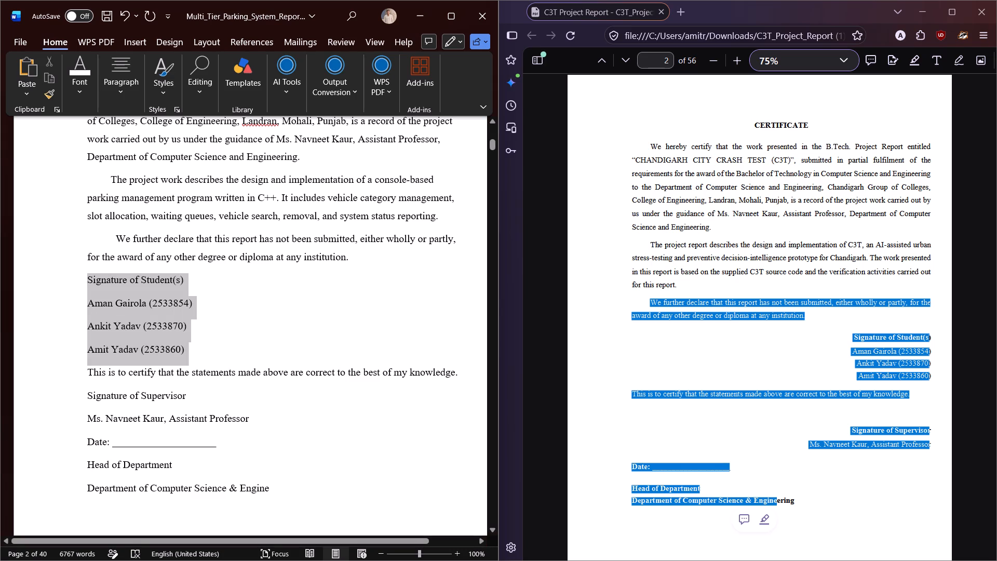
{"action": "left_click_drag", "start_coordinate": [183, 353], "coordinate": [185, 353]}
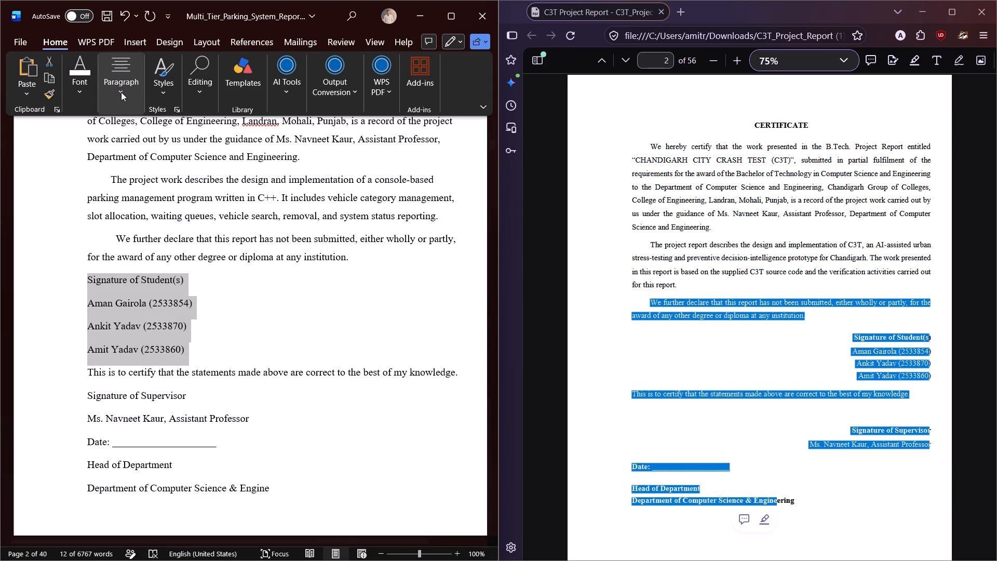
{"action": "left_click", "coordinate": [122, 95]}
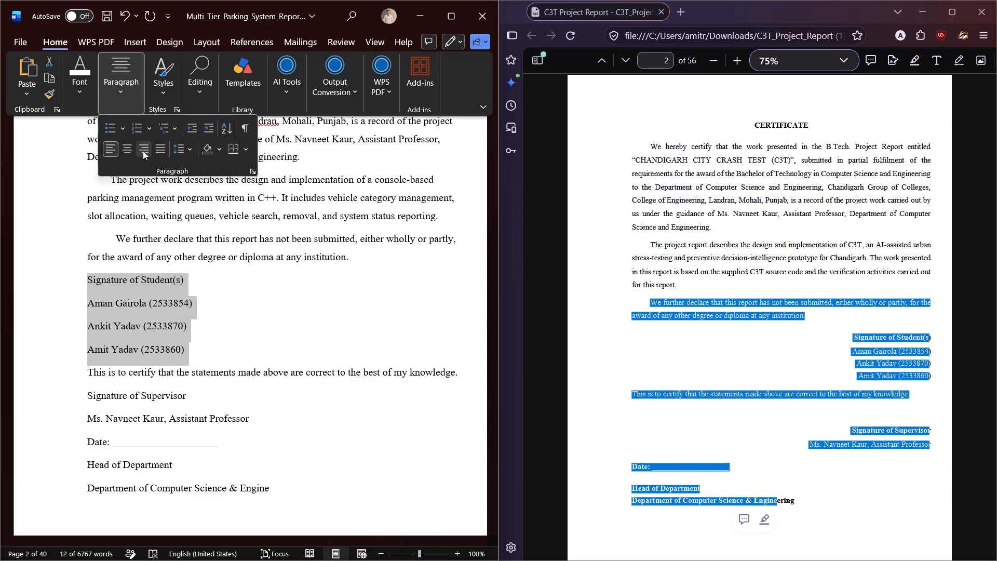
{"action": "left_click", "coordinate": [143, 151]}
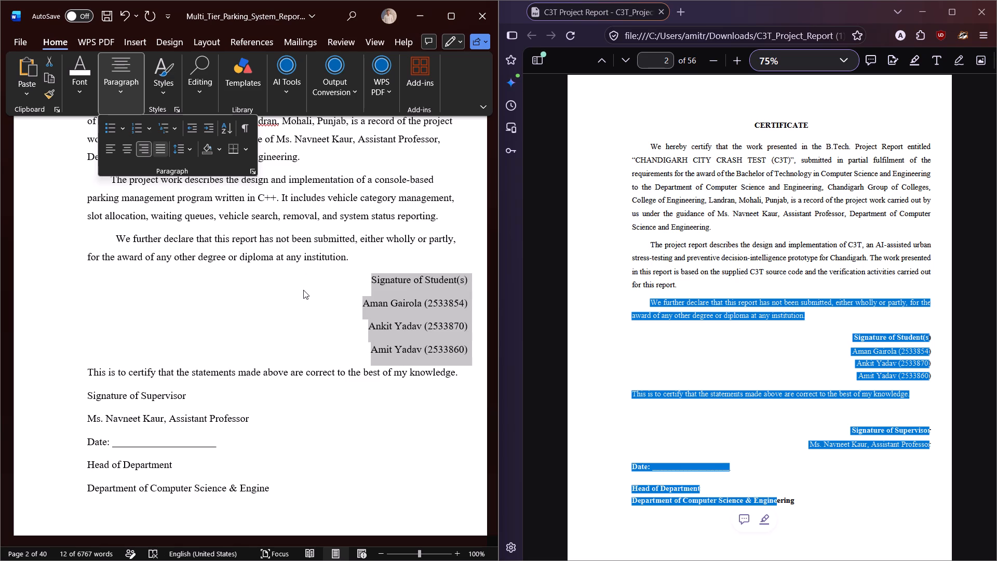
{"action": "left_click", "coordinate": [303, 290]}
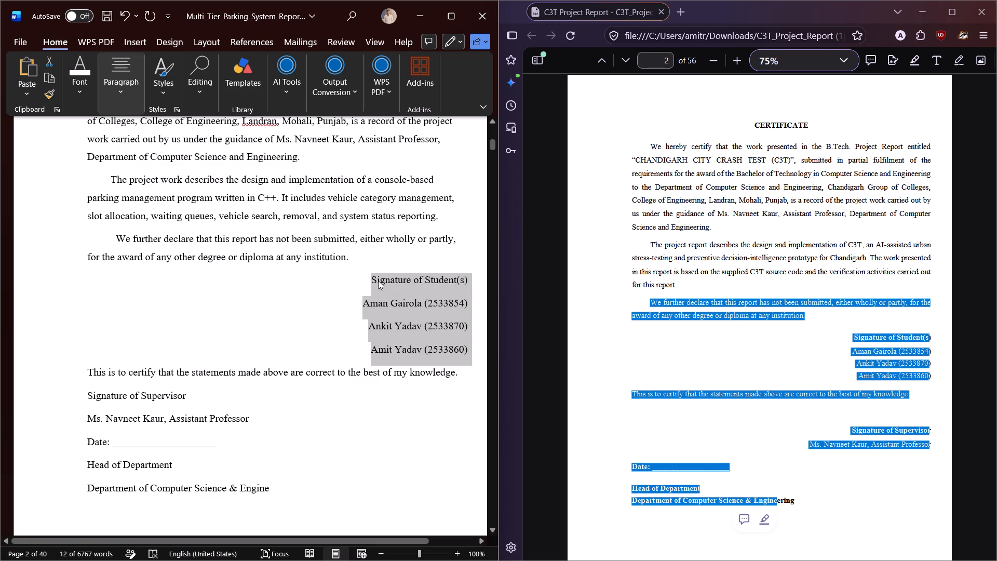
Make the "Signature of Student(s)" heading bold.
{"action": "left_click", "coordinate": [378, 280]}
{"action": "left_click_drag", "start_coordinate": [372, 279], "coordinate": [466, 277]}
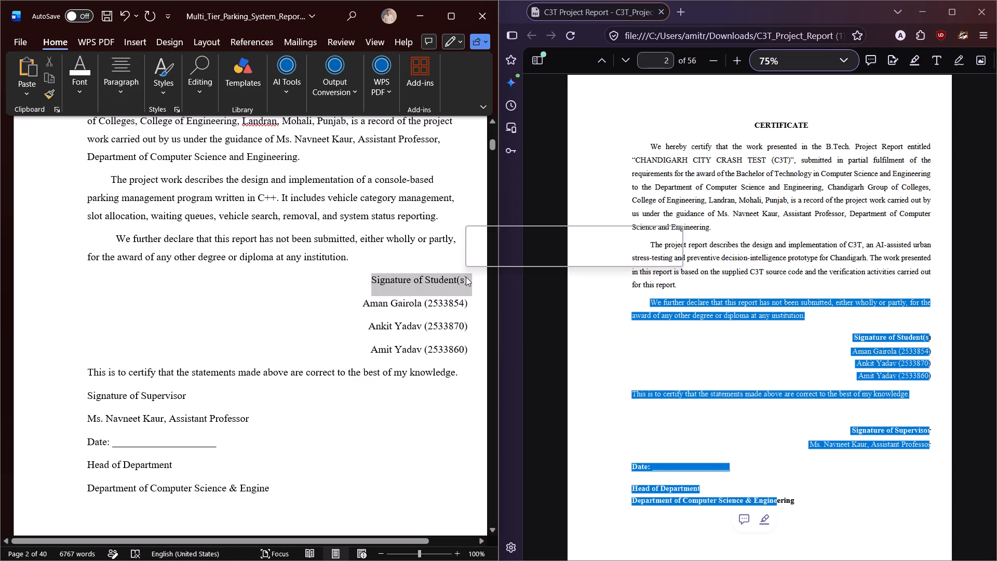
{"action": "left_click", "coordinate": [480, 258]}
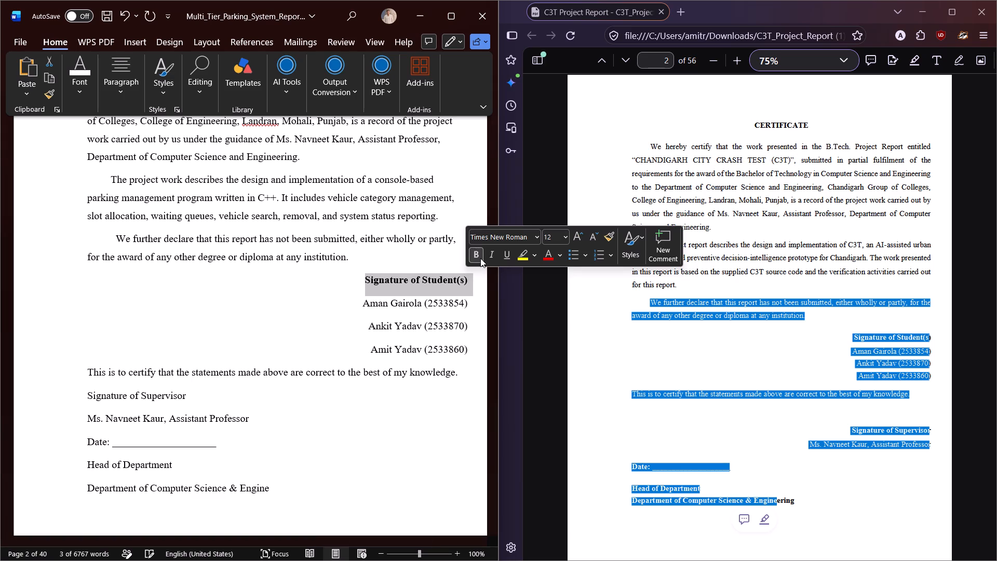
Correct the roll numbers of all three students under "Signature of Student(s)" to those of this project's team.
{"action": "left_click", "coordinate": [464, 303]}
{"action": "key", "text": "BackSpace"}
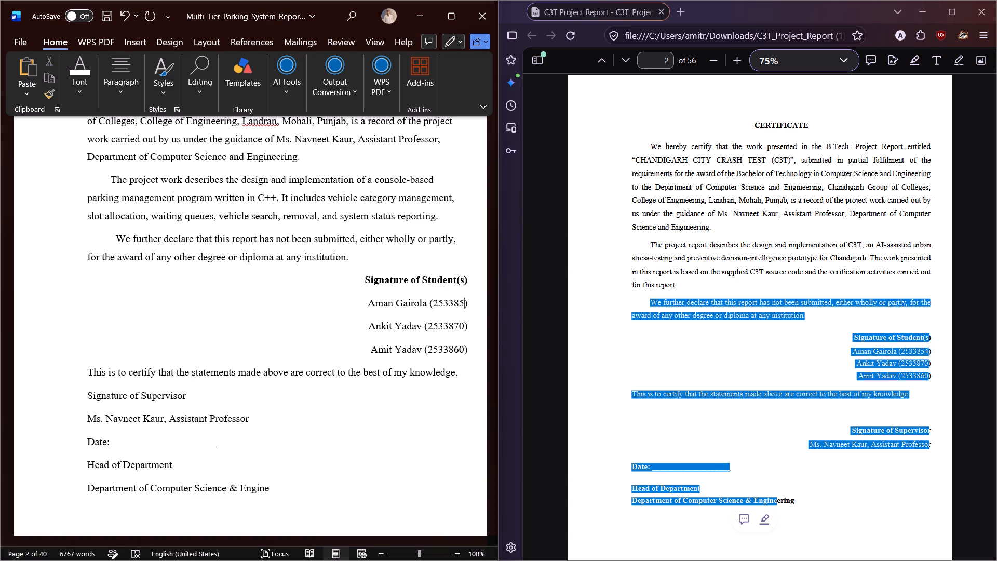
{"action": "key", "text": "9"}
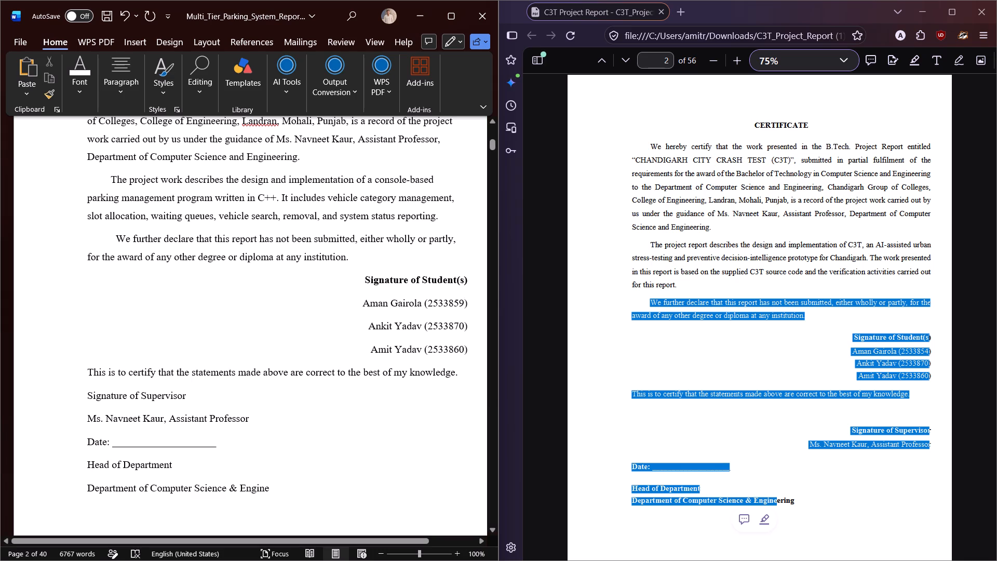
{"action": "left_click", "coordinate": [462, 327]}
{"action": "key", "text": "BackSpace"}
{"action": "key", "text": "BackSpace"}
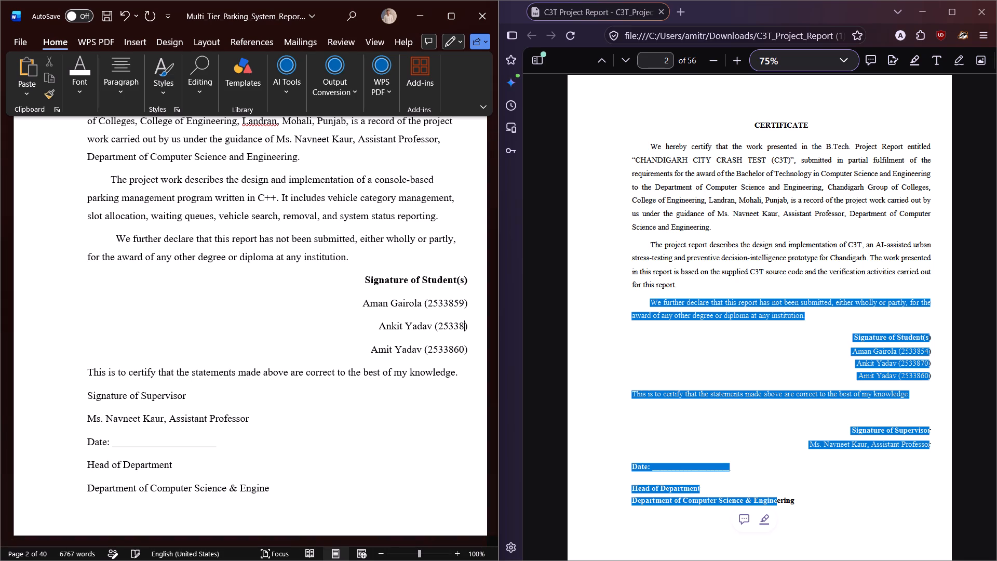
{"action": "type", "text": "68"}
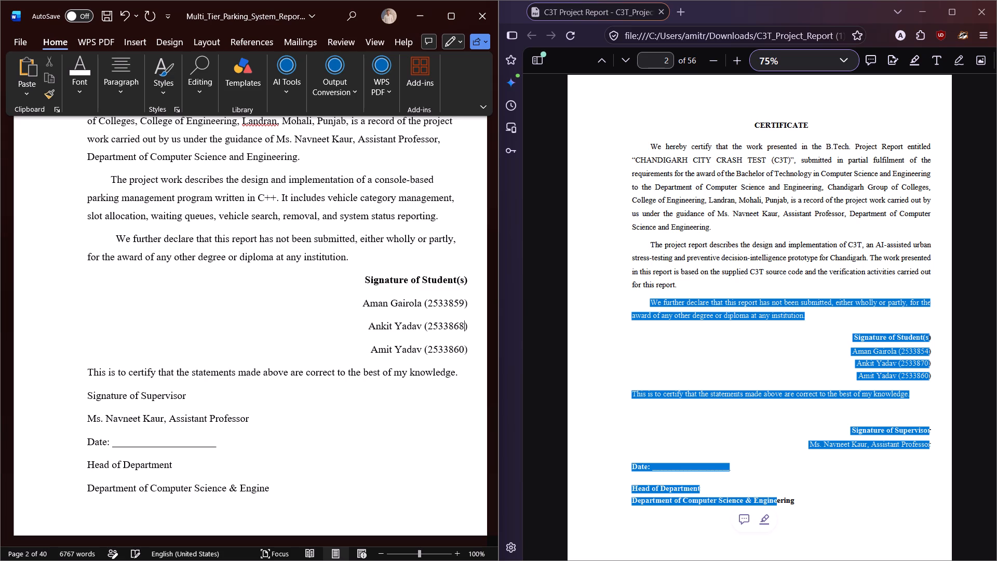
{"action": "left_click", "coordinate": [464, 347]}
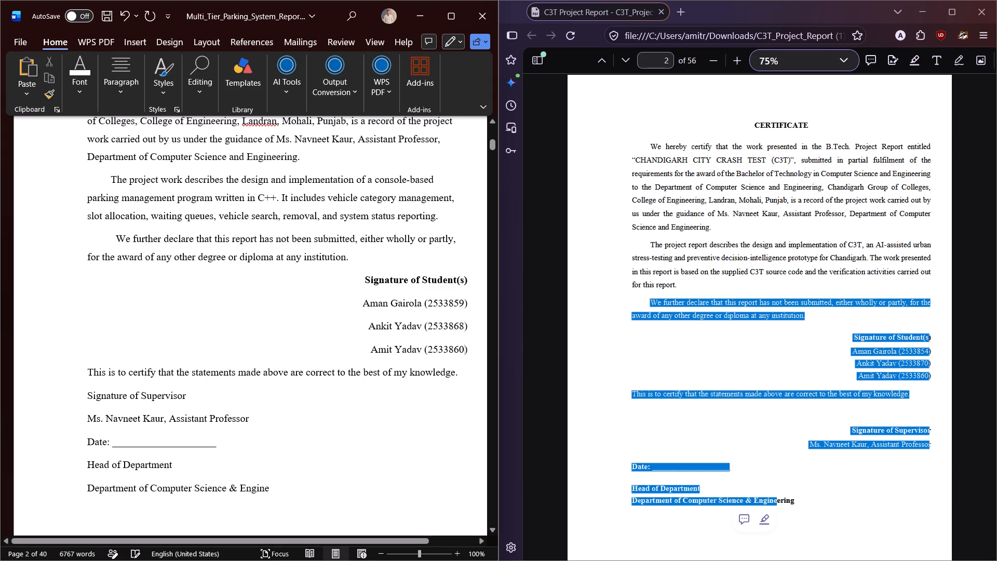
{"action": "key", "text": "BackSpace"}
{"action": "key", "text": "BackSpace"}
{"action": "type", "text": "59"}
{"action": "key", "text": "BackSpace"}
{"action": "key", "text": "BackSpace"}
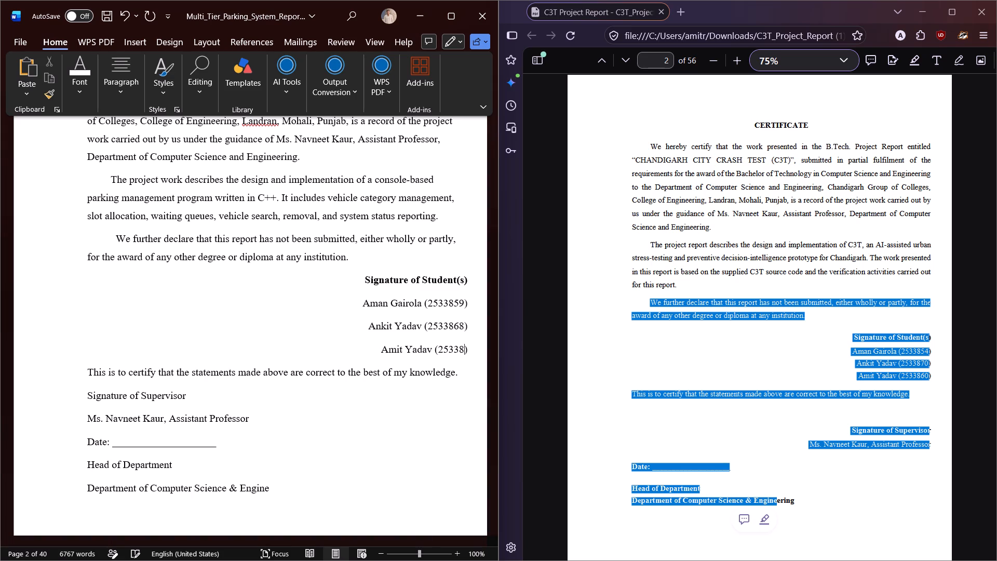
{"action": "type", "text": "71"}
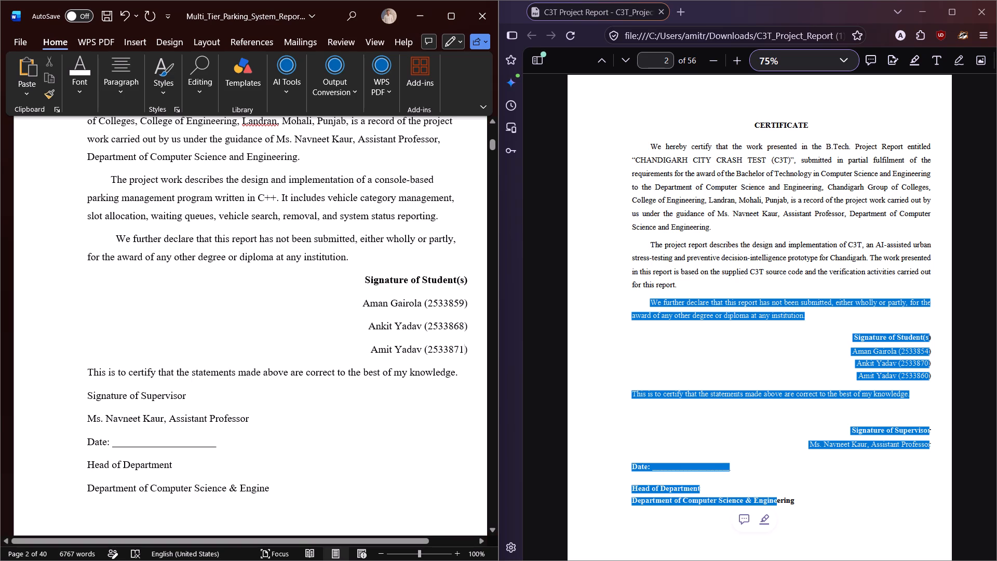
Replace the first student's name in the signature block with this team's first member's full name, capitalising the surname and keeping the roll number.
{"action": "left_click", "coordinate": [420, 306]}
{"action": "key", "text": "BackSpace"}
{"action": "key", "text": "BackSpace"}
{"action": "key", "text": "BackSpace"}
{"action": "key", "text": "BackSpace"}
{"action": "key", "text": "BackSpace"}
{"action": "key", "text": "BackSpace"}
{"action": "key", "text": "BackSpace"}
{"action": "key", "text": "BackSpace"}
{"action": "key", "text": "BackSpace"}
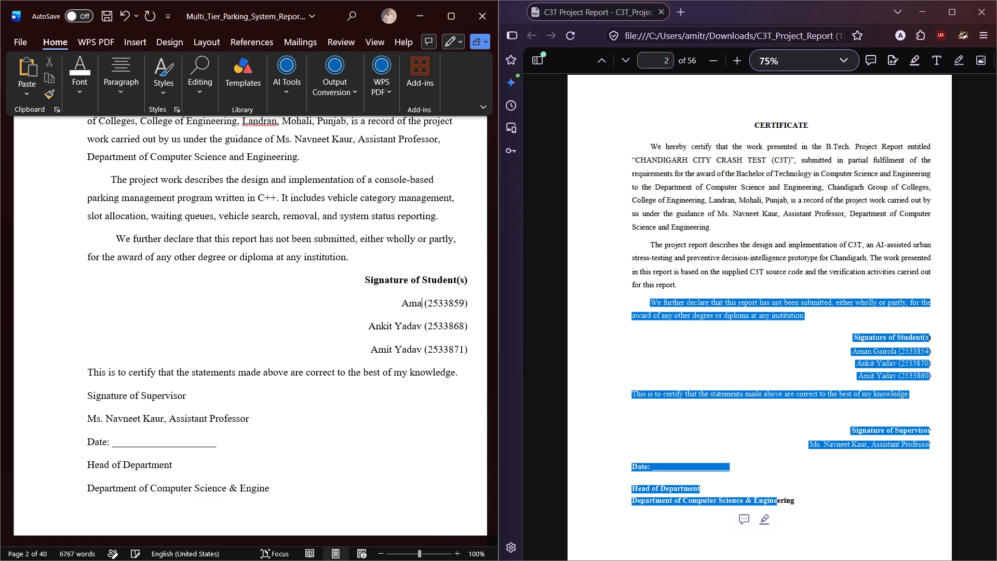
{"action": "key", "text": "BackSpace"}
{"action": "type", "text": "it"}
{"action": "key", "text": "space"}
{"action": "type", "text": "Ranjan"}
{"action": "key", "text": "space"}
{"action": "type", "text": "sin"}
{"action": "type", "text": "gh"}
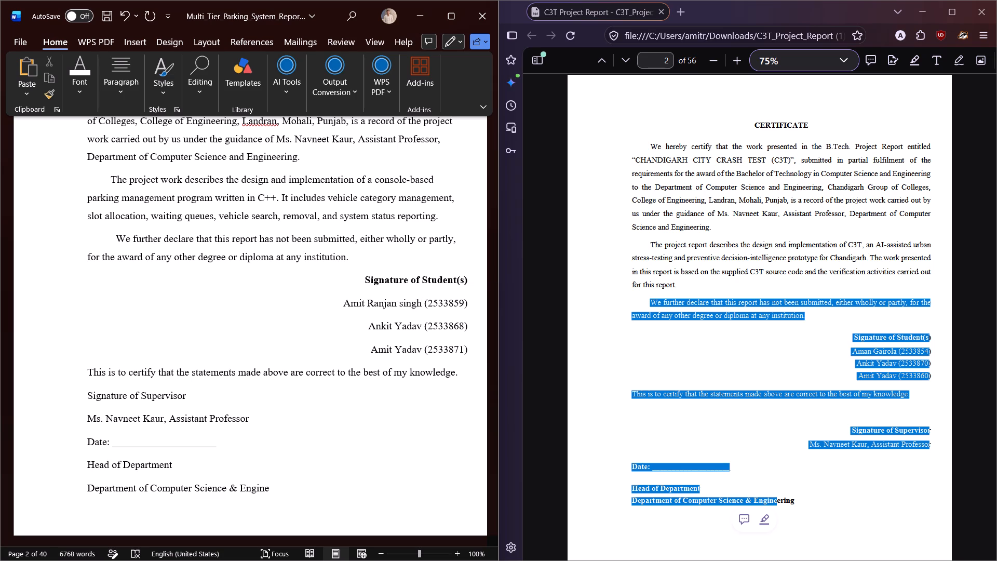
{"action": "left_click", "coordinate": [402, 302]}
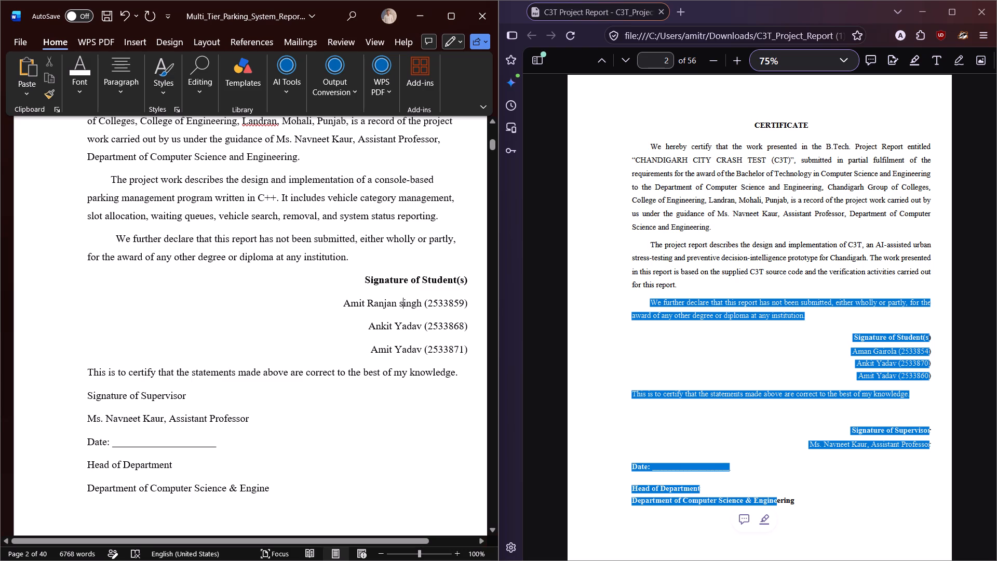
{"action": "key", "text": "BackSpace"}
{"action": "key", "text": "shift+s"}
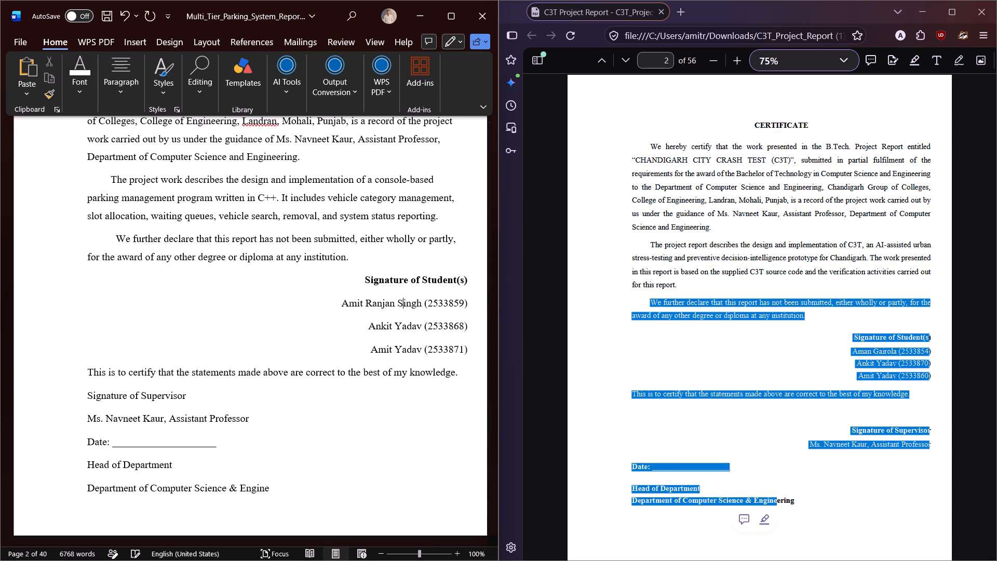
Replace the second student's name in the signature block with this team's second member's full name, keeping the roll number.
{"action": "left_click", "coordinate": [421, 328]}
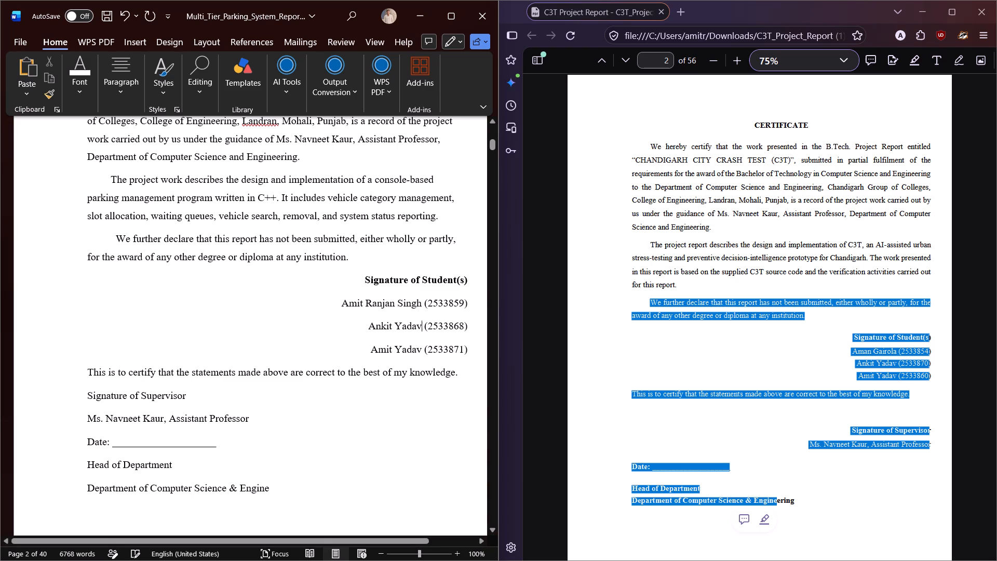
{"action": "key", "text": "BackSpace"}
{"action": "key", "text": "BackSpace"}
{"action": "key", "text": "BackSpace"}
{"action": "key", "text": "BackSpace"}
{"action": "key", "text": "BackSpace"}
{"action": "key", "text": "BackSpace"}
{"action": "key", "text": "BackSpace"}
{"action": "key", "text": "BackSpace"}
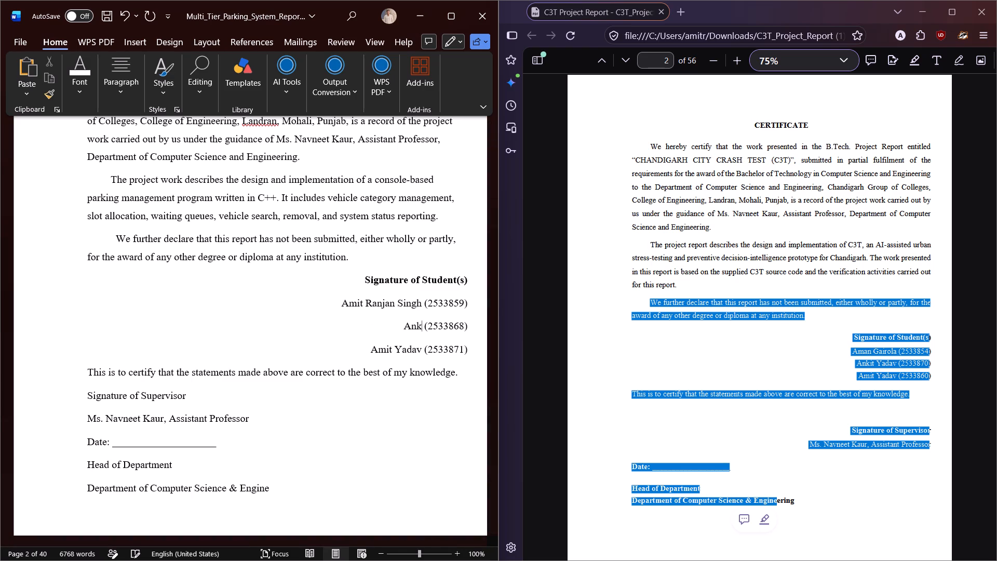
{"action": "key", "text": "BackSpace"}
{"action": "key", "text": "BackSpace"}
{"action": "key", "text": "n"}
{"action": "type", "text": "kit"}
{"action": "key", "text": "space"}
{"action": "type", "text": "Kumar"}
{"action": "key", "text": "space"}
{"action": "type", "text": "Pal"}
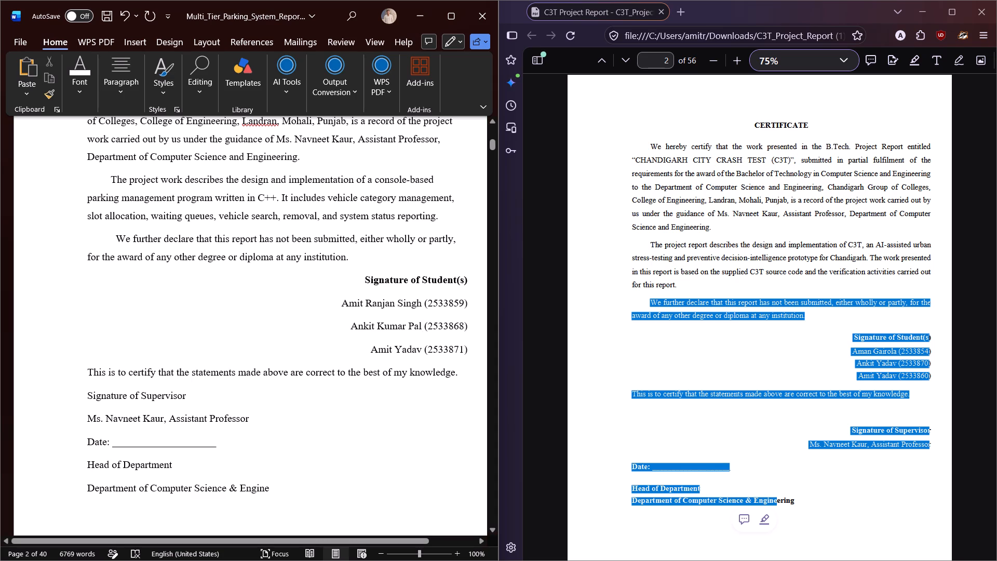
Replace the third student's name in the signature block with this team's third member's full name, keeping the roll number.
{"action": "left_click", "coordinate": [421, 351]}
{"action": "key", "text": "BackSpace"}
{"action": "key", "text": "BackSpace"}
{"action": "key", "text": "BackSpace"}
{"action": "key", "text": "BackSpace"}
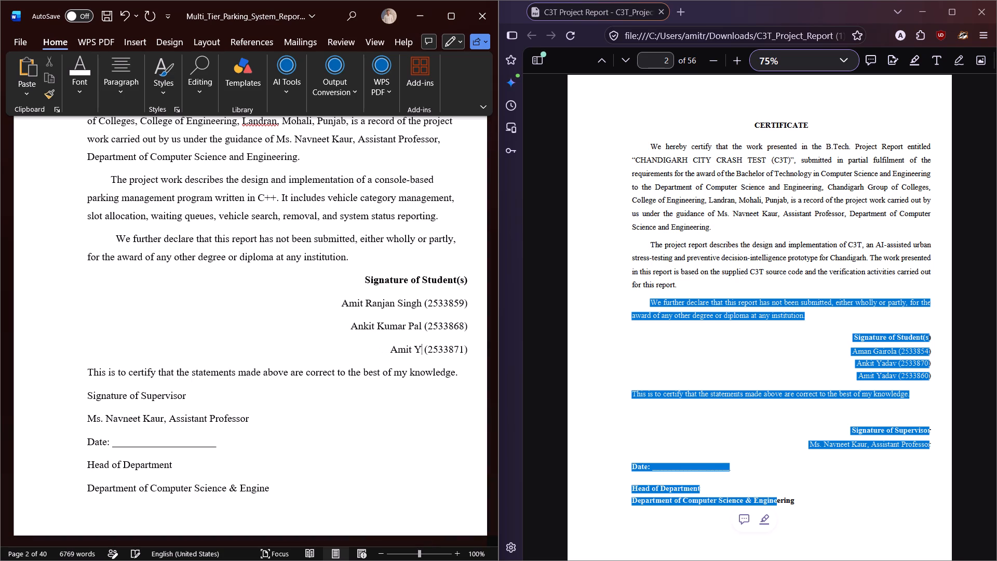
{"action": "key", "text": "BackSpace"}
{"action": "key", "text": "BackSpace"}
{"action": "key", "text": "BackSpace"}
{"action": "key", "text": "BackSpace"}
Finish replacing the third student's name in the signature block with this team's third member's full name, keeping the roll number.
{"action": "key", "text": "BackSpace"}
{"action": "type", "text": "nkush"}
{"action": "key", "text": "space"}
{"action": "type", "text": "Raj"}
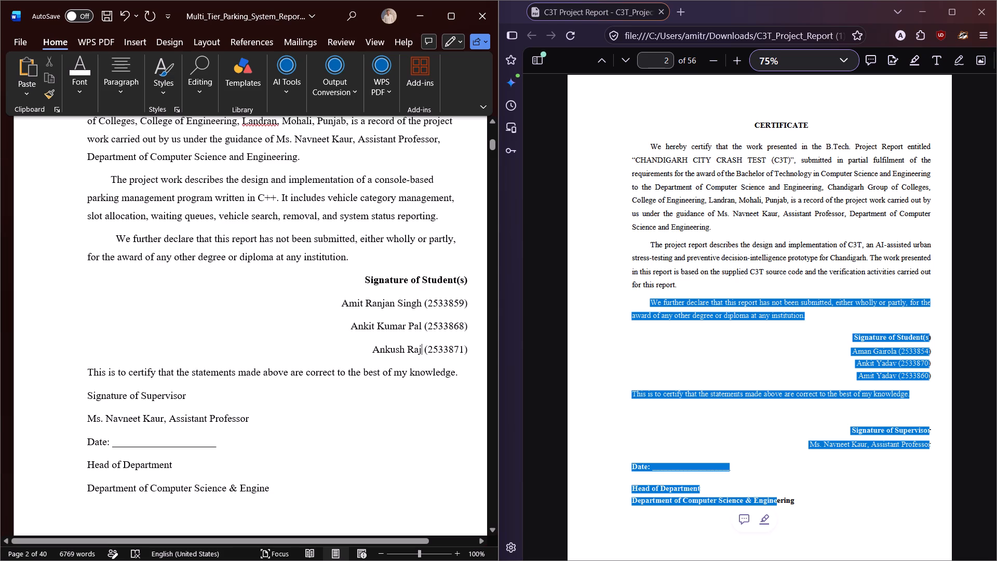
Right-align the "Signature of Supervisor" line and the supervisor's name and title line beneath it.
{"action": "scroll", "coordinate": [298, 339], "scroll_direction": "down", "scroll_amount": 1}
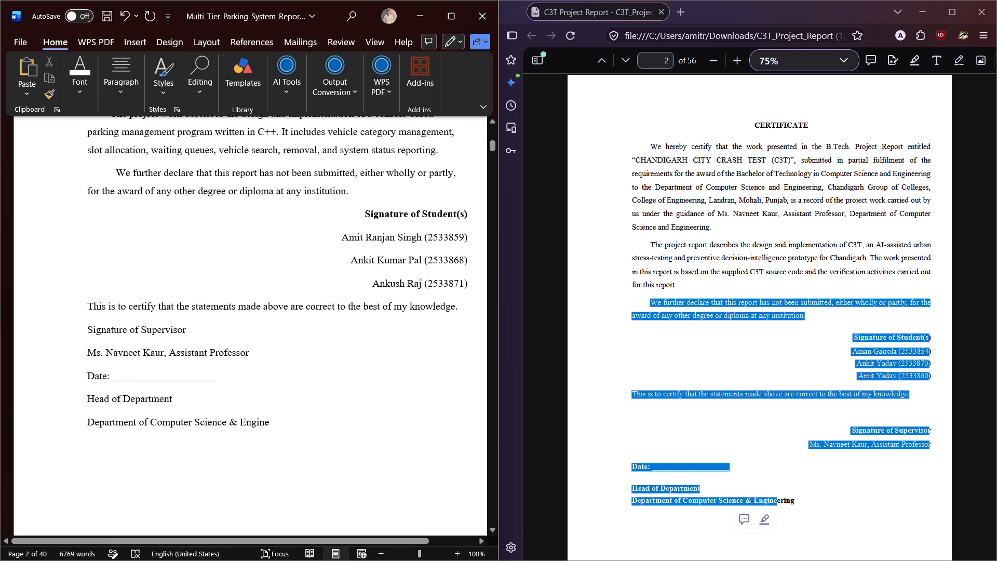
{"action": "left_click_drag", "start_coordinate": [86, 329], "coordinate": [93, 331]}
{"action": "left_click_drag", "start_coordinate": [93, 331], "coordinate": [234, 348]}
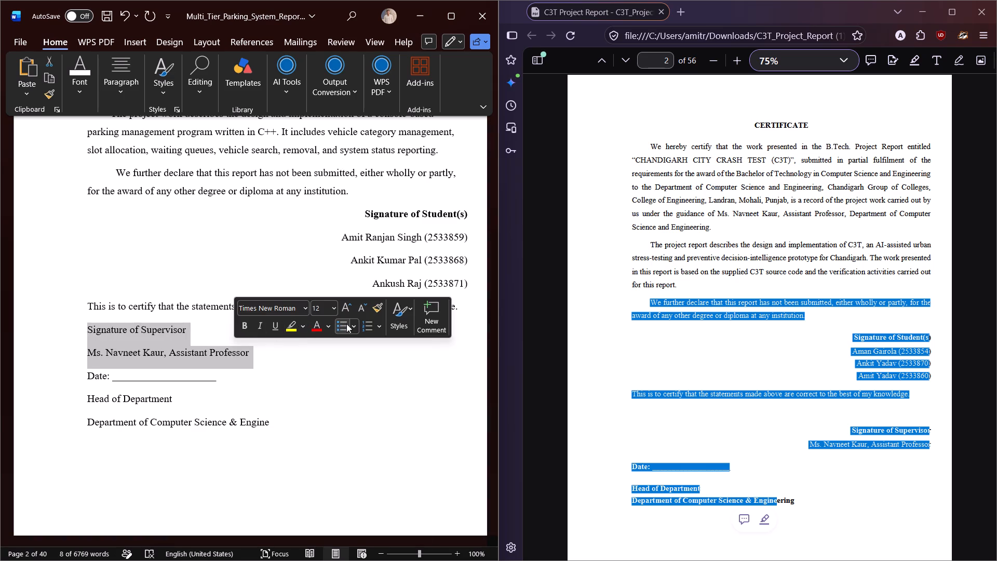
{"action": "left_click", "coordinate": [124, 93]}
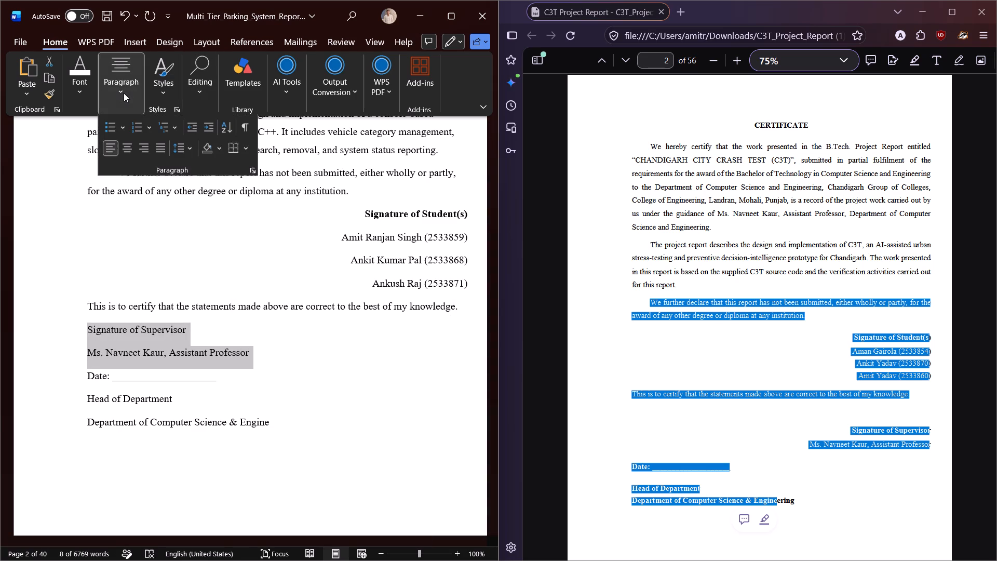
{"action": "left_click", "coordinate": [140, 148]}
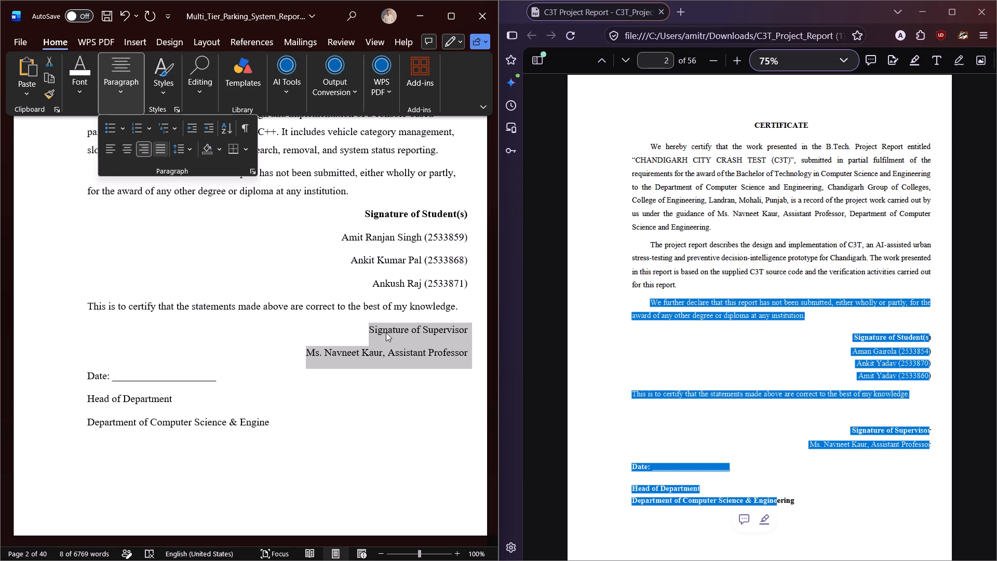
{"action": "left_click", "coordinate": [368, 327]}
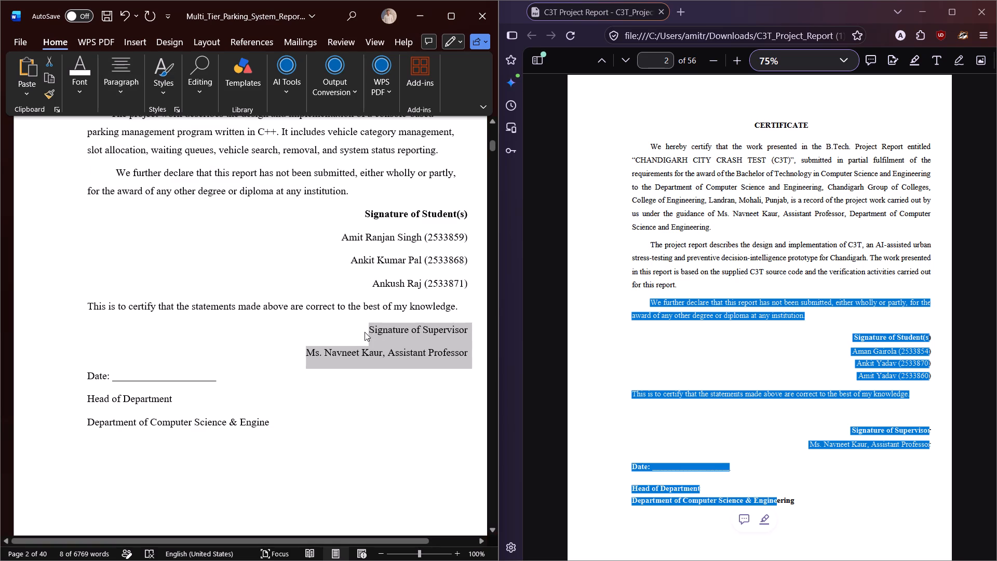
Insert a blank line above "Signature of Supervisor" and make that heading bold.
{"action": "left_click", "coordinate": [361, 330]}
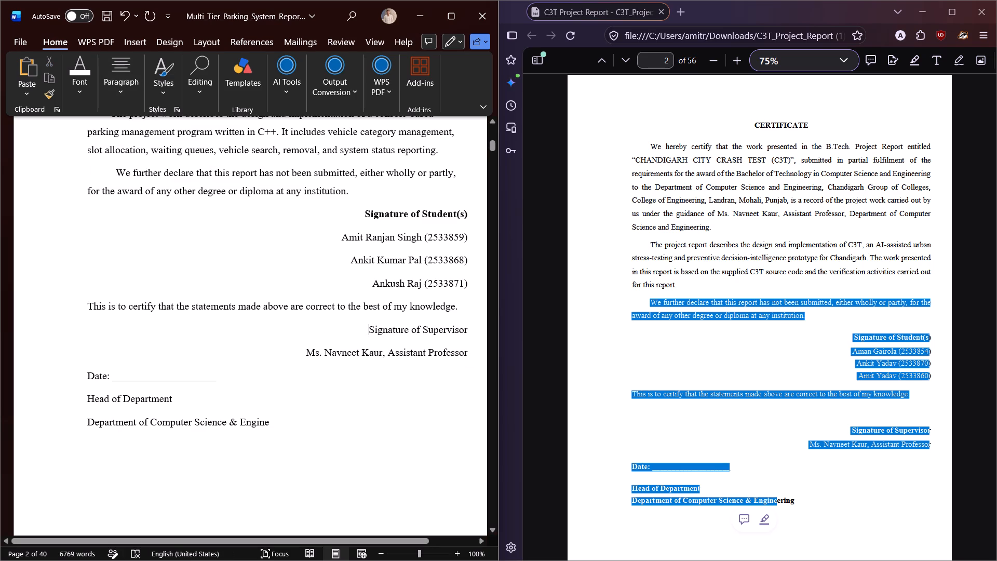
{"action": "key", "text": "Return"}
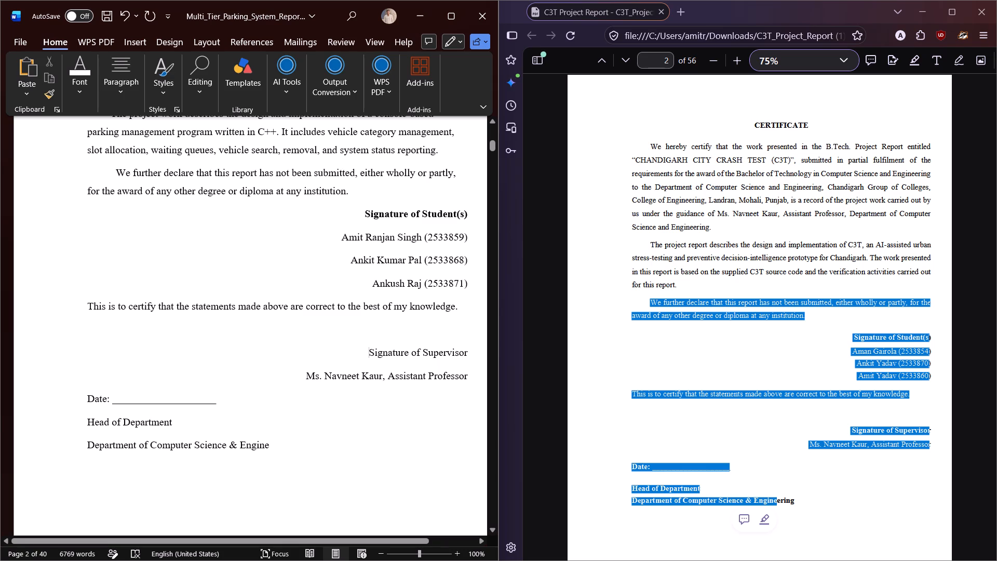
{"action": "left_click_drag", "start_coordinate": [366, 351], "coordinate": [437, 350]}
{"action": "left_click", "coordinate": [452, 329]}
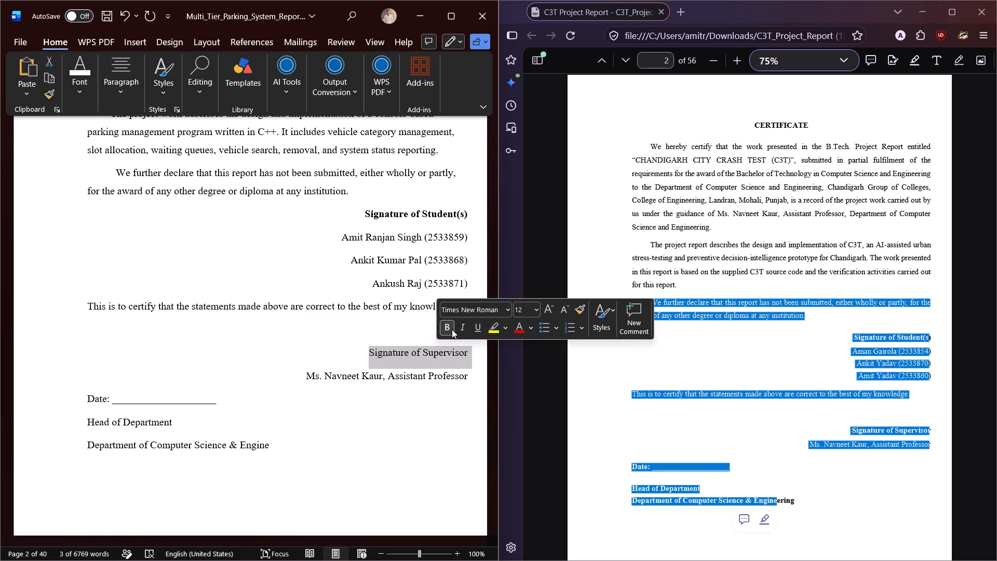
{"action": "left_click", "coordinate": [316, 355]}
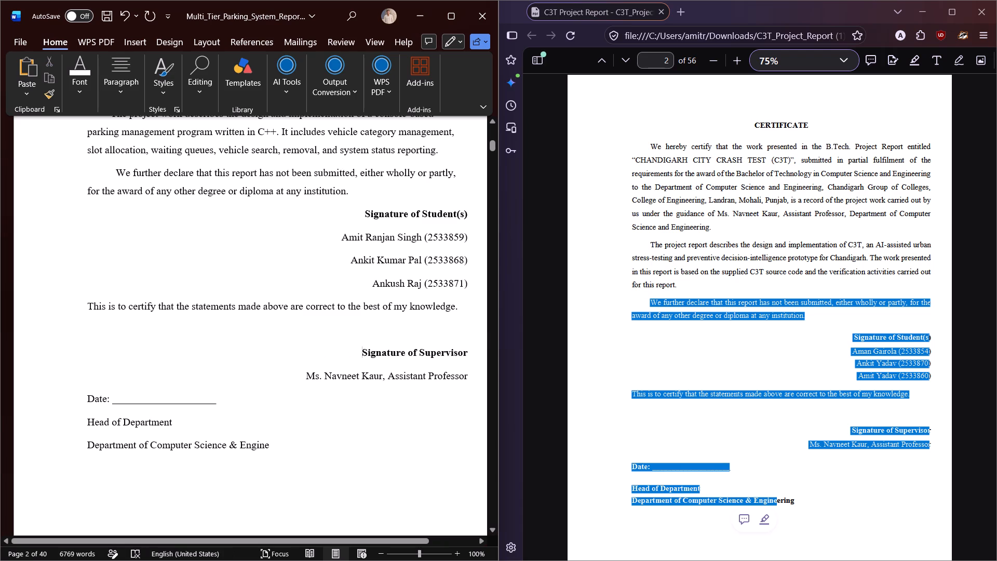
Complete the truncated last line of the Certificate so it reads "Department of Computer Science & Engineering".
{"action": "scroll", "coordinate": [131, 399], "scroll_direction": "down", "scroll_amount": 1}
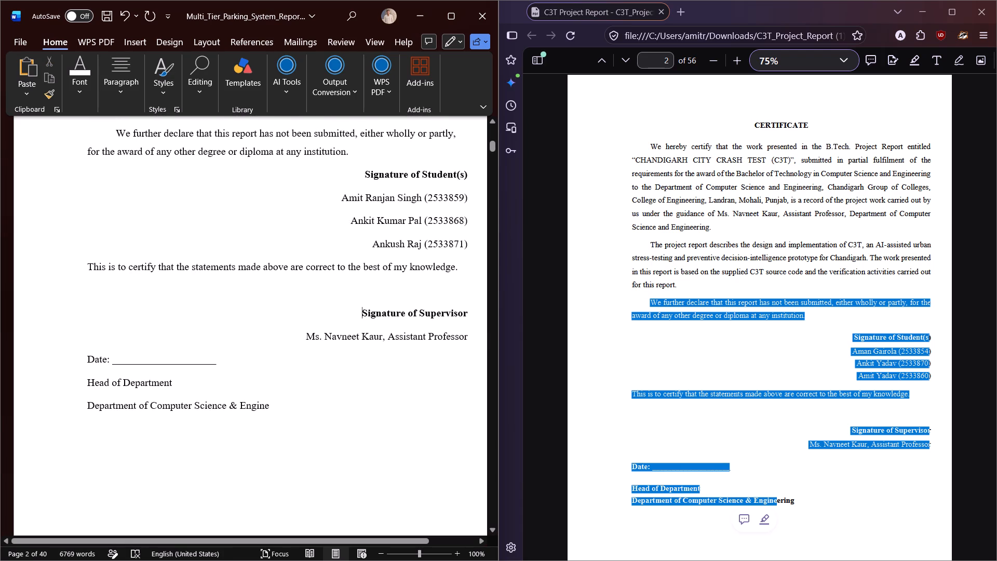
{"action": "left_click_drag", "start_coordinate": [84, 382], "coordinate": [258, 404]}
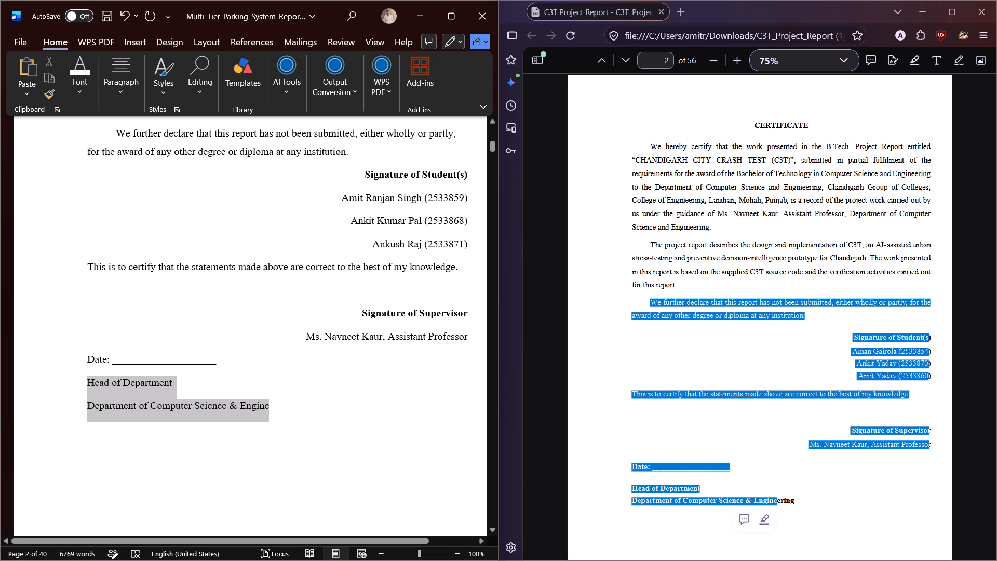
{"action": "left_click_drag", "start_coordinate": [258, 404], "coordinate": [259, 405]}
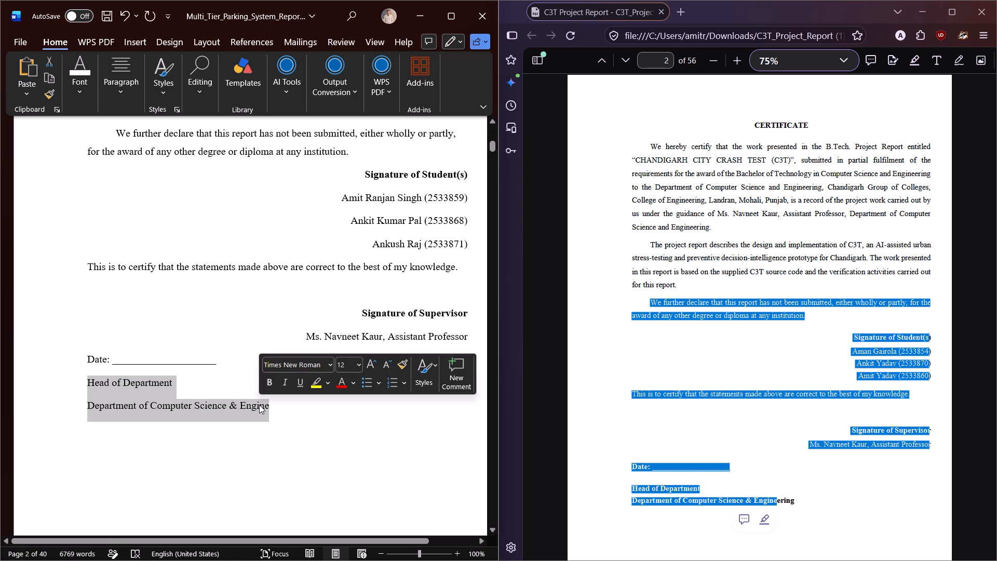
{"action": "left_click", "coordinate": [277, 408]}
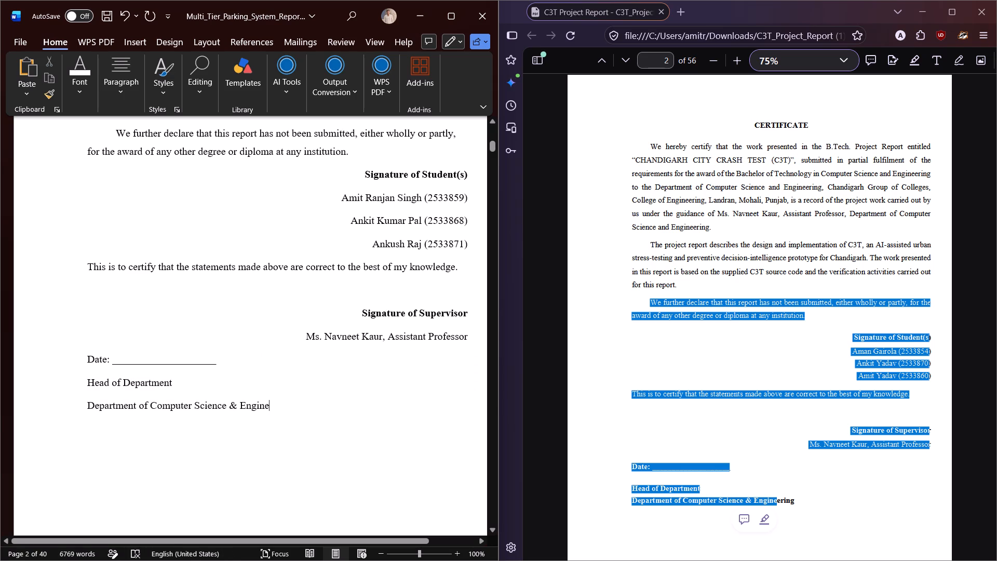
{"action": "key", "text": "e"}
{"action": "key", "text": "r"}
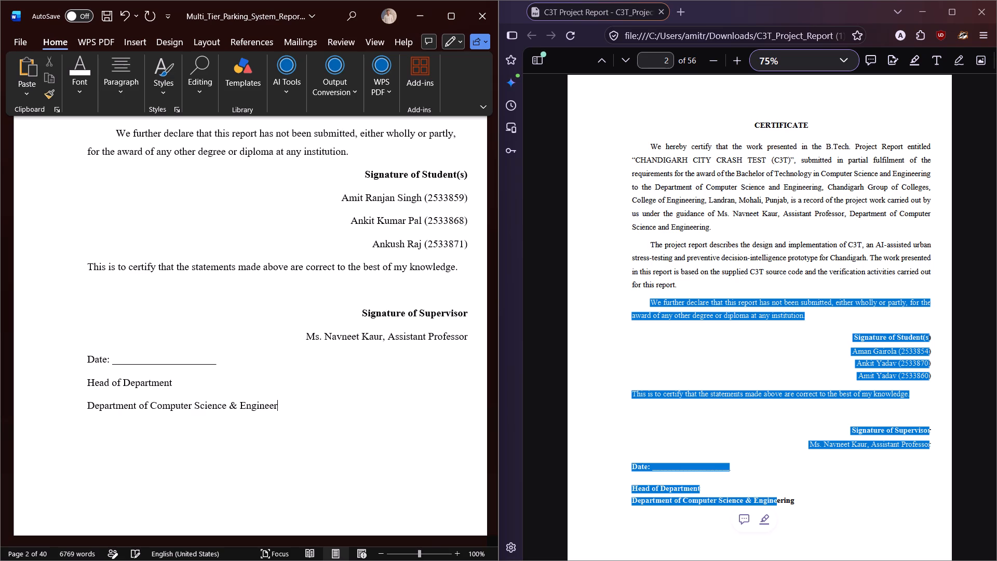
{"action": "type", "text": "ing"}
Make the "Head of Department" and "Department of Computer Science & Engineering" lines bold.
{"action": "left_click_drag", "start_coordinate": [86, 383], "coordinate": [98, 384]}
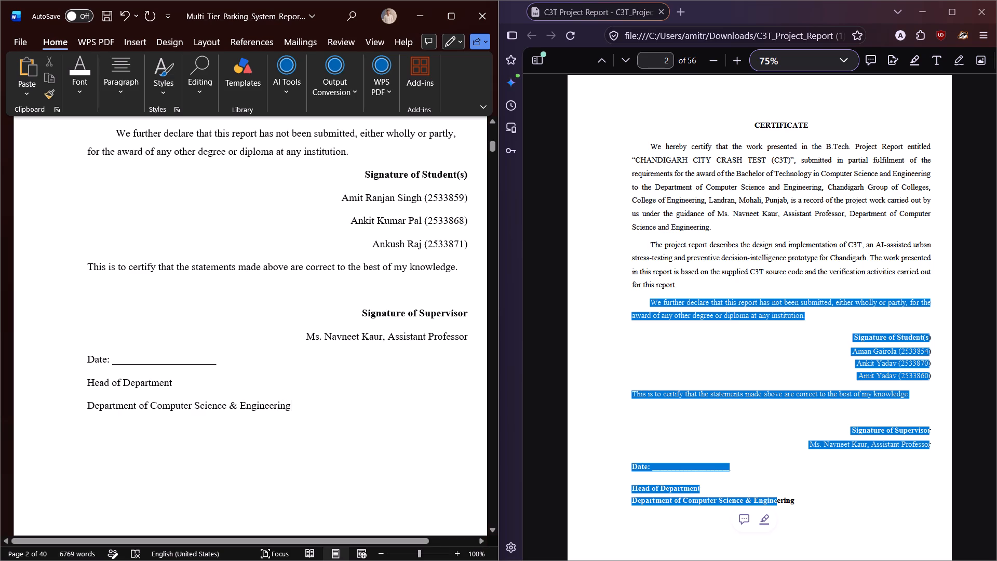
{"action": "left_click_drag", "start_coordinate": [98, 384], "coordinate": [282, 407]}
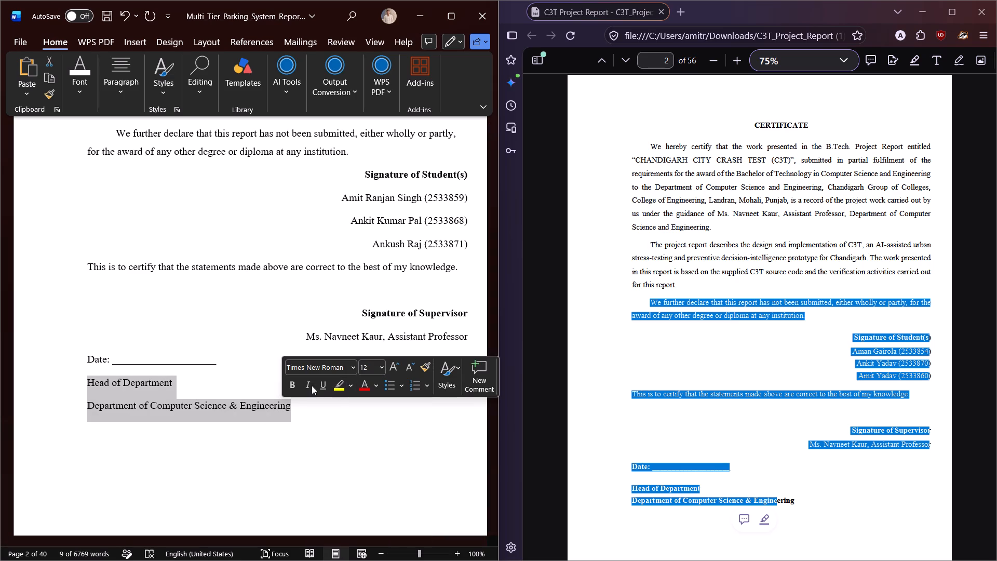
{"action": "left_click", "coordinate": [291, 383]}
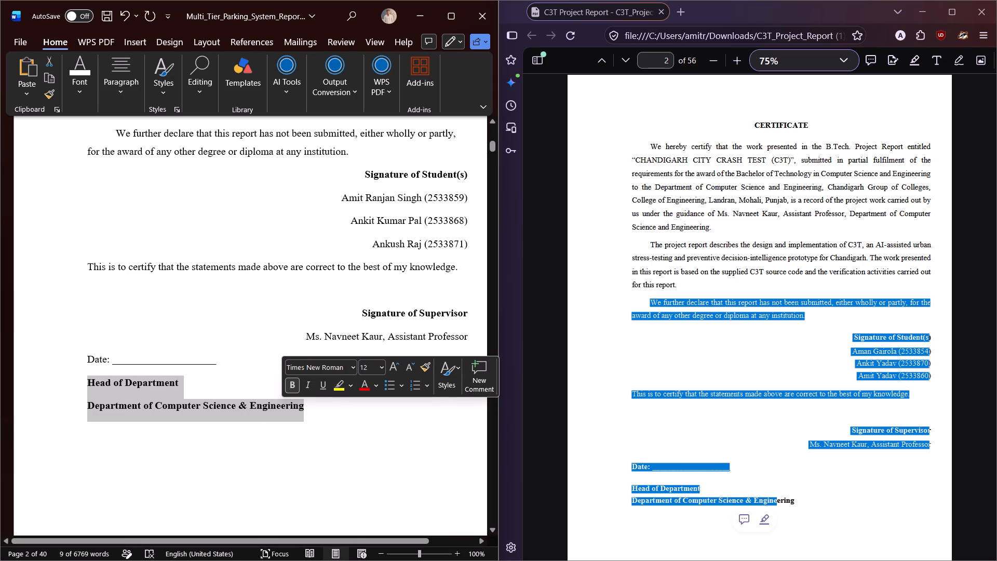
{"action": "left_click", "coordinate": [177, 331]}
Switch to the C3T report in the browser and clear the text selection to examine its Certificate page's formatting.
{"action": "left_click", "coordinate": [610, 440]}
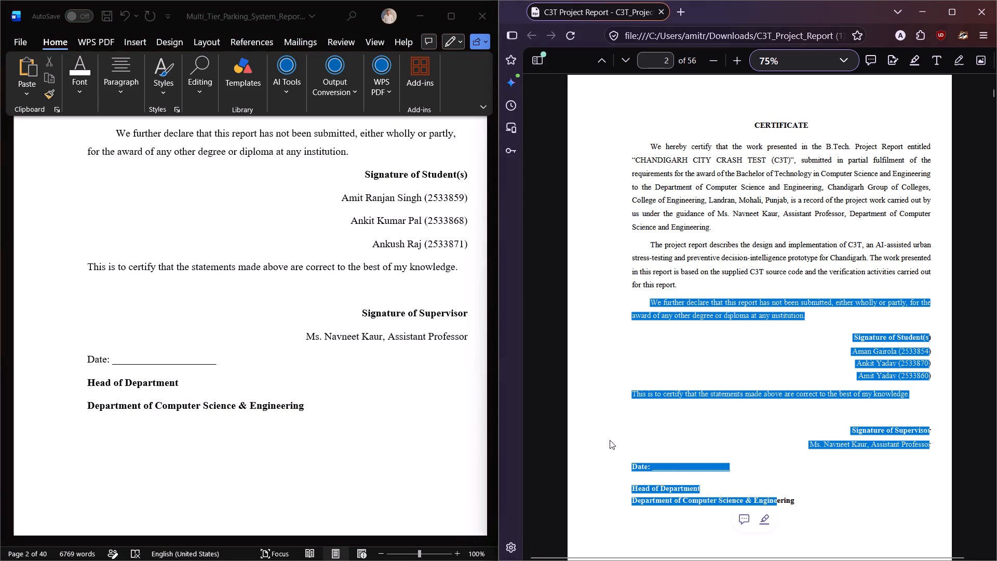
{"action": "left_click", "coordinate": [661, 443]}
{"action": "triple_click", "coordinate": [661, 443]}
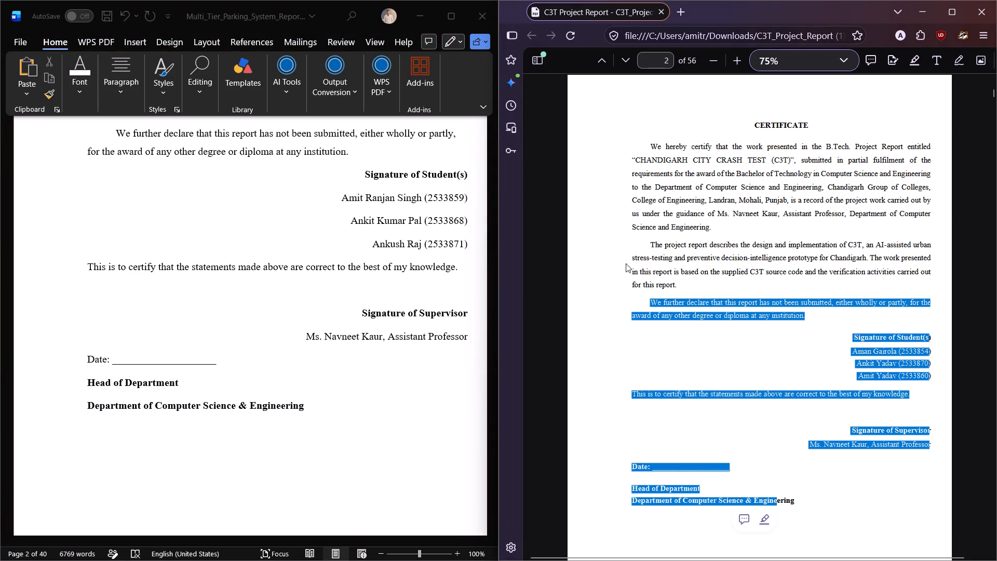
{"action": "triple_click", "coordinate": [626, 263]}
{"action": "double_click", "coordinate": [626, 263]}
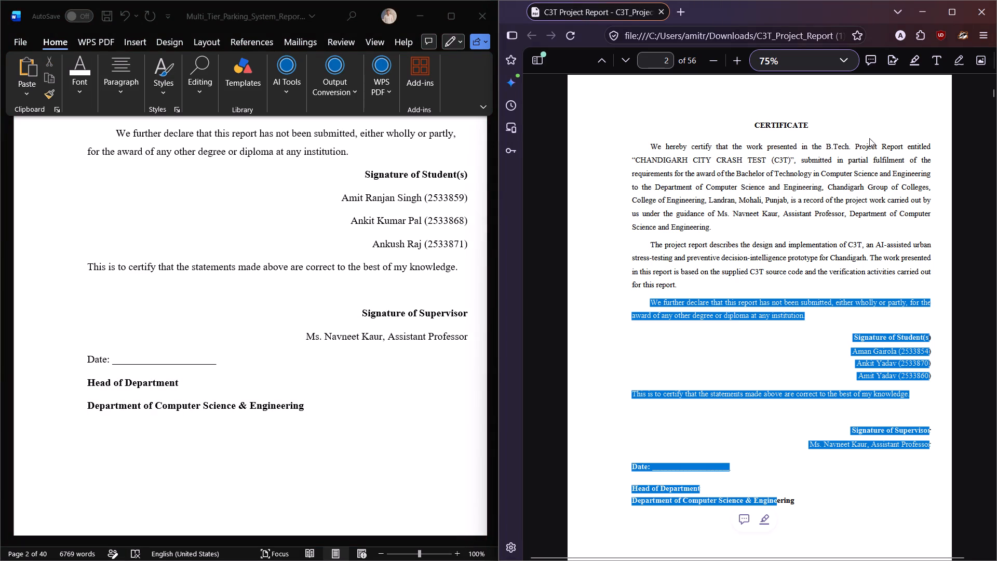
{"action": "left_click", "coordinate": [869, 138]}
{"action": "left_click", "coordinate": [869, 138]}
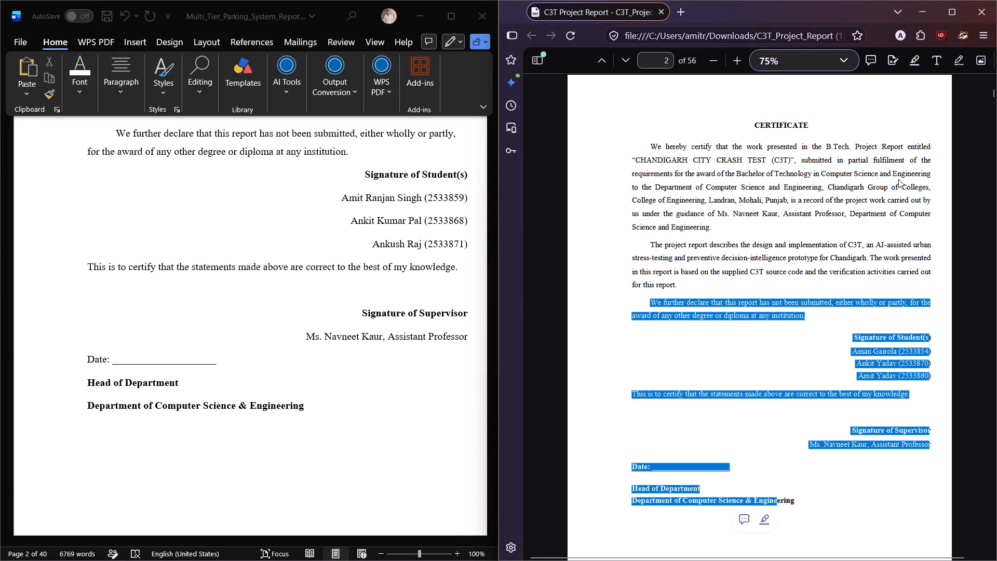
{"action": "triple_click", "coordinate": [898, 179]}
{"action": "left_click", "coordinate": [946, 15]}
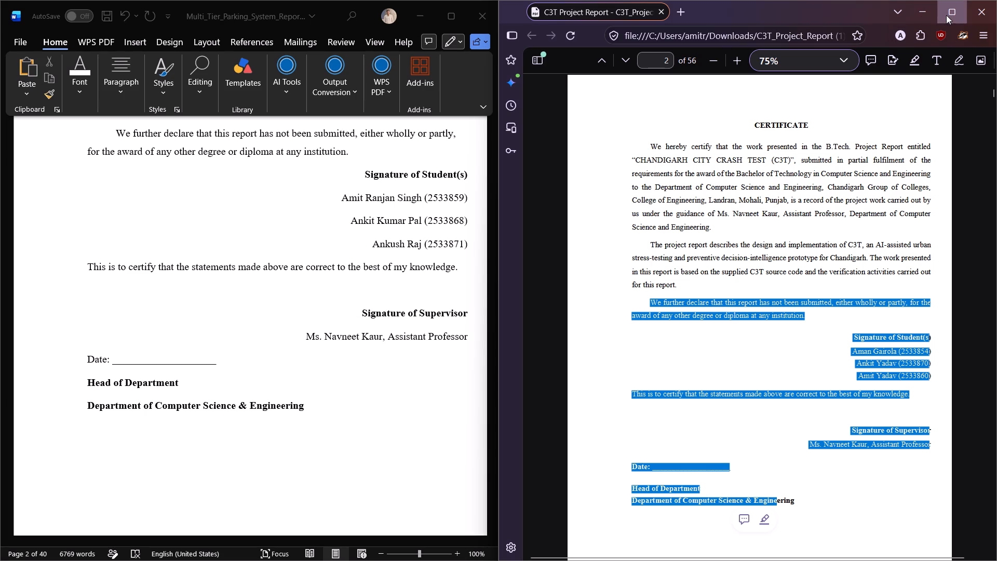
{"action": "triple_click", "coordinate": [712, 356]}
{"action": "left_click", "coordinate": [712, 356]}
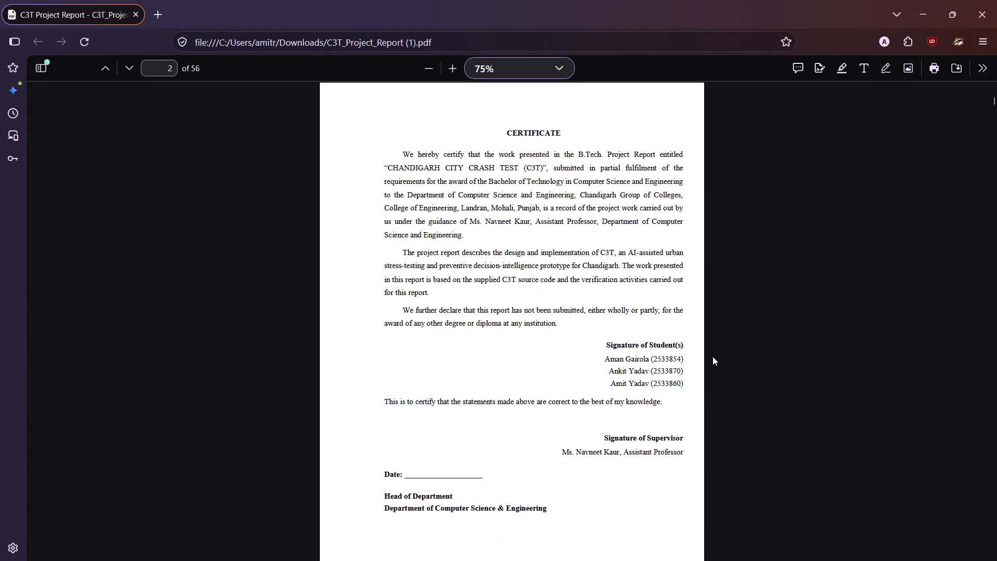
{"action": "left_click", "coordinate": [951, 18]}
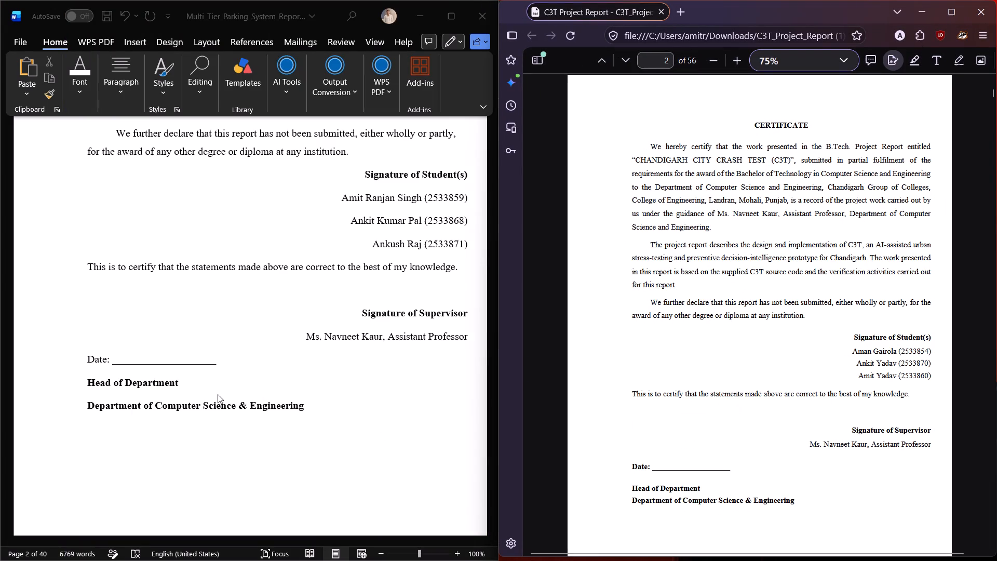
Back in the Word report, make the Certificate's "Date:" line bold, including its underscore blank.
{"action": "left_click", "coordinate": [87, 356]}
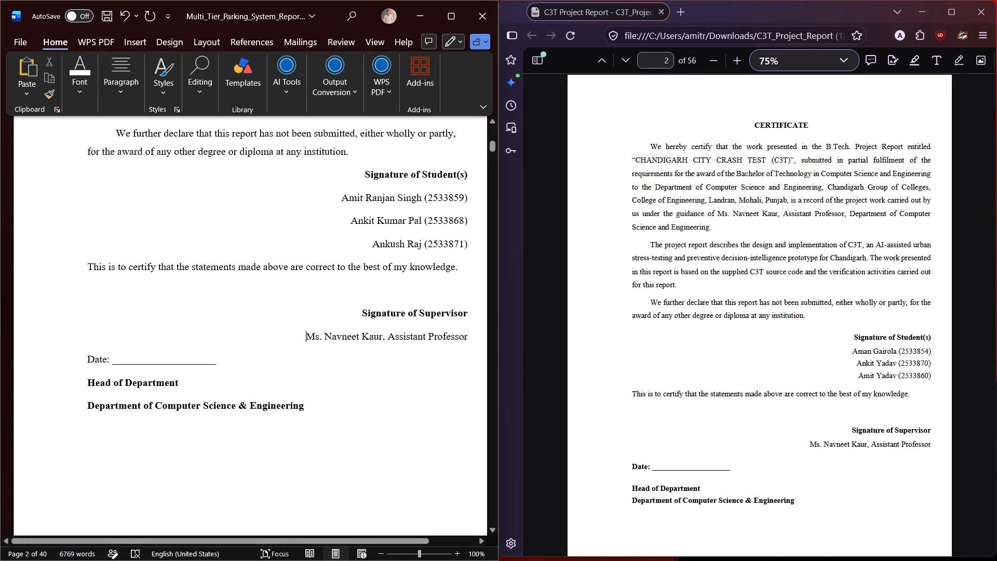
{"action": "left_click_drag", "start_coordinate": [87, 358], "coordinate": [182, 362]}
{"action": "left_click", "coordinate": [193, 337]}
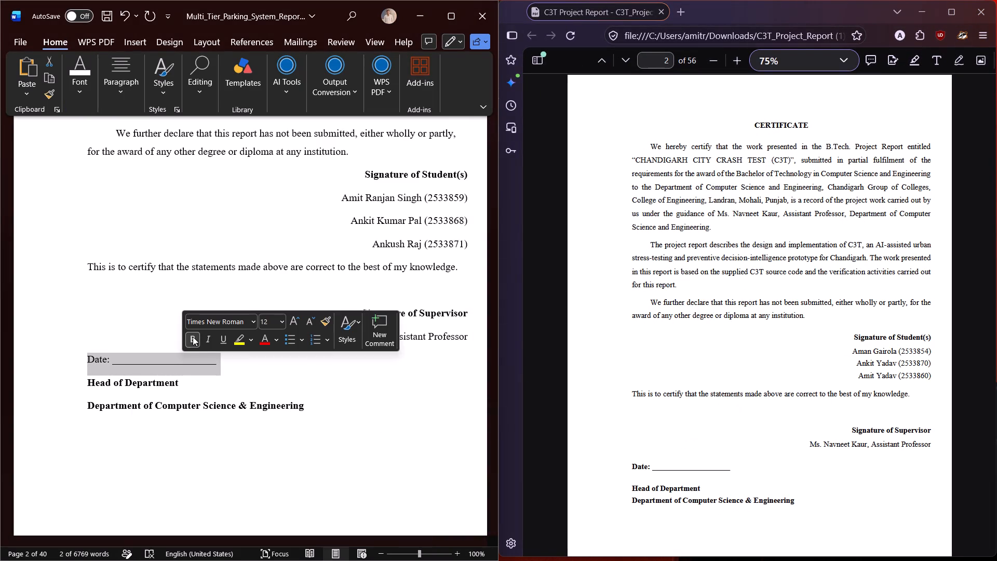
{"action": "left_click", "coordinate": [307, 433]}
Review the report's cover, Certificate and Declaration pages against the C3T report's Certificate and Acknowledgement pages.
{"action": "scroll", "coordinate": [307, 433], "scroll_direction": "up", "scroll_amount": 1}
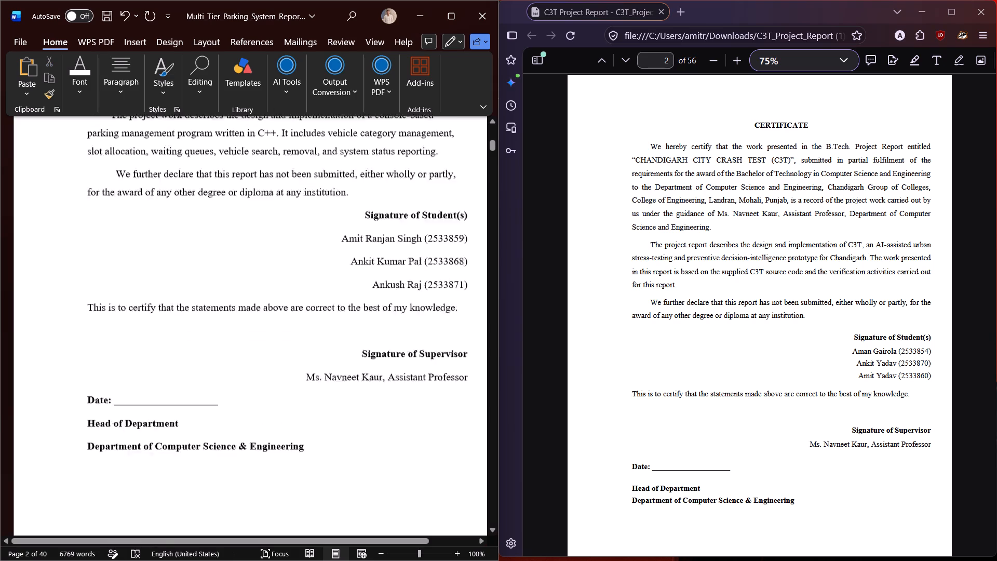
{"action": "scroll", "coordinate": [307, 433], "scroll_direction": "up", "scroll_amount": 1}
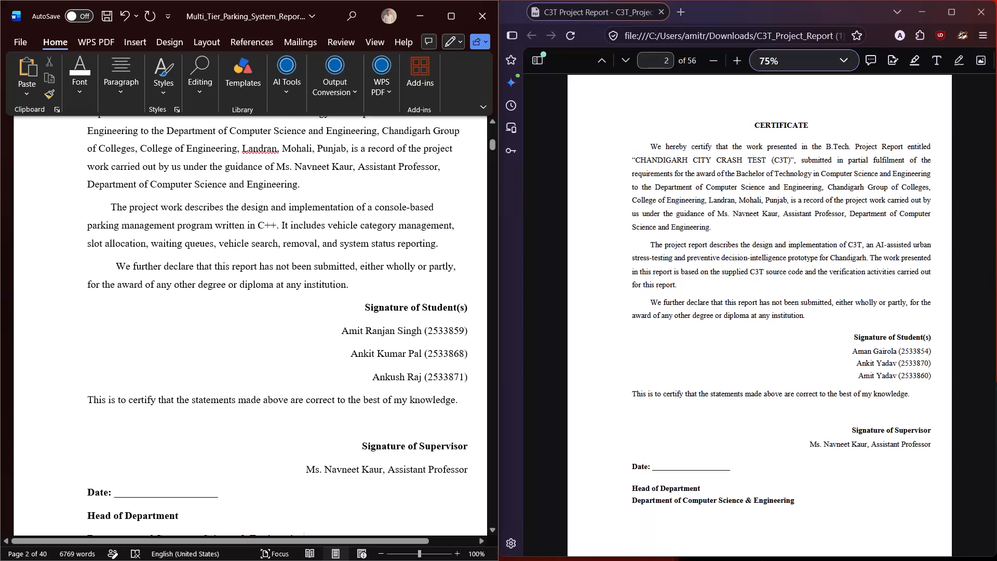
{"action": "scroll", "coordinate": [307, 433], "scroll_direction": "up", "scroll_amount": 2}
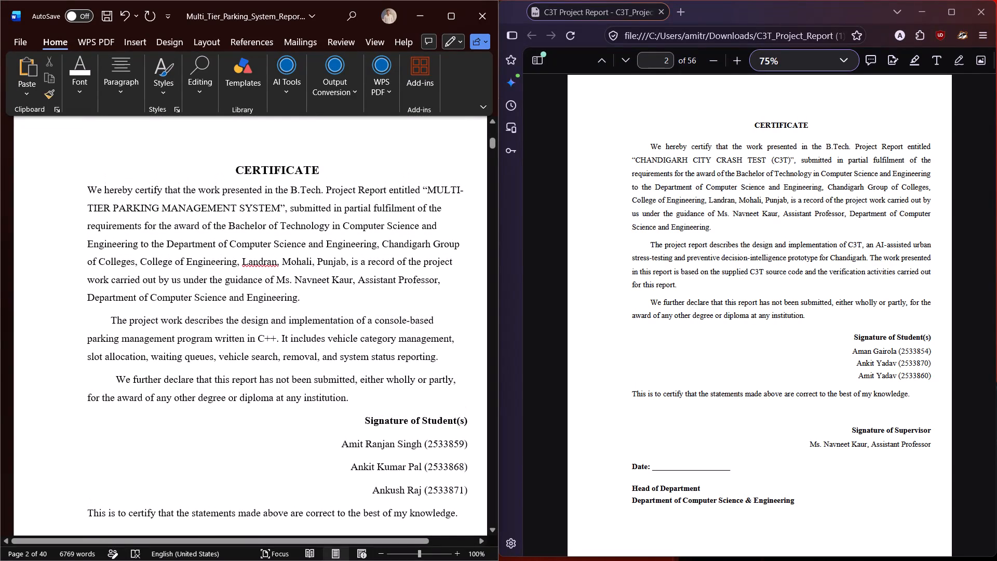
{"action": "scroll", "coordinate": [307, 433], "scroll_direction": "up", "scroll_amount": 5}
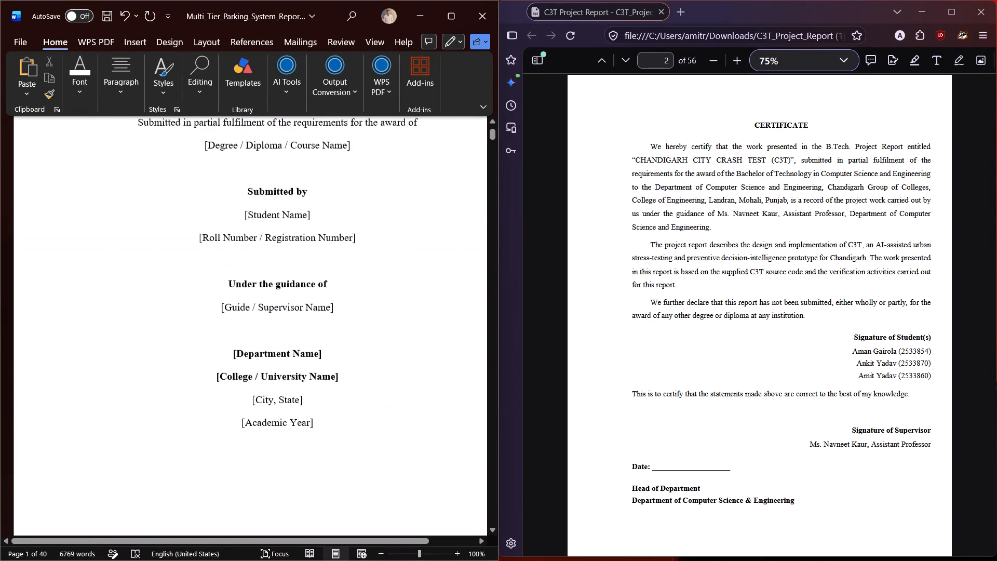
{"action": "scroll", "coordinate": [307, 433], "scroll_direction": "down", "scroll_amount": 3}
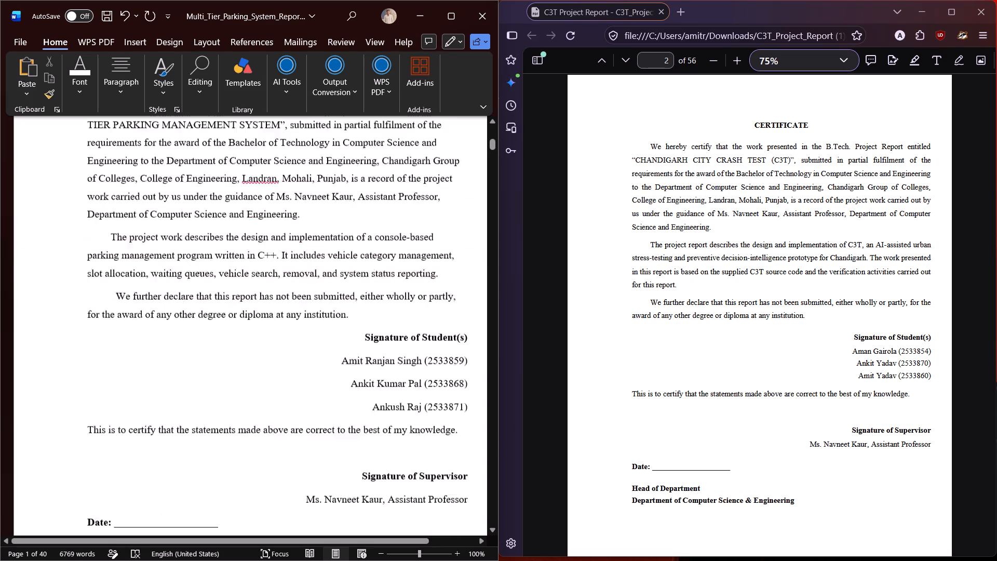
{"action": "scroll", "coordinate": [307, 433], "scroll_direction": "down", "scroll_amount": 2}
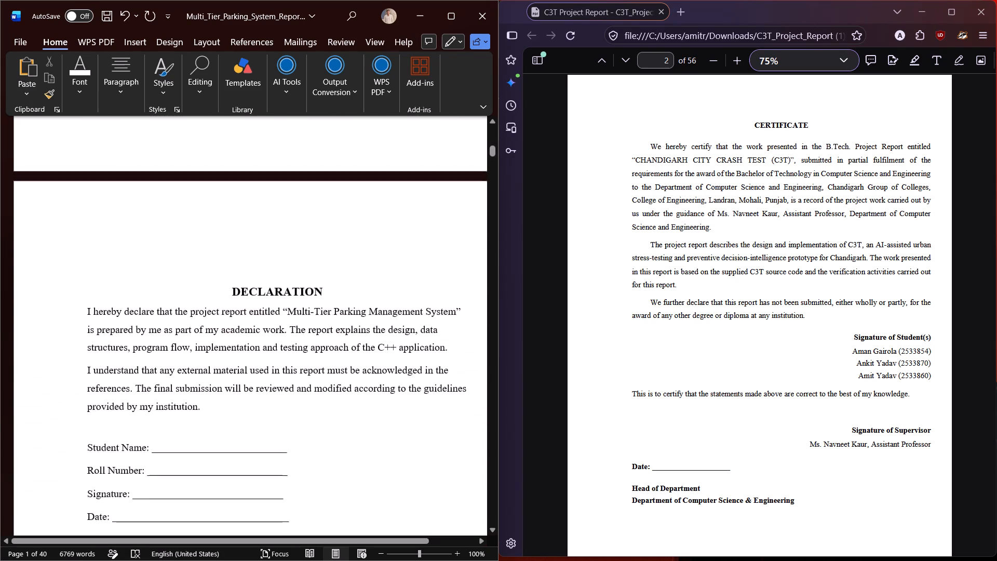
{"action": "scroll", "coordinate": [635, 457], "scroll_direction": "down", "scroll_amount": 3}
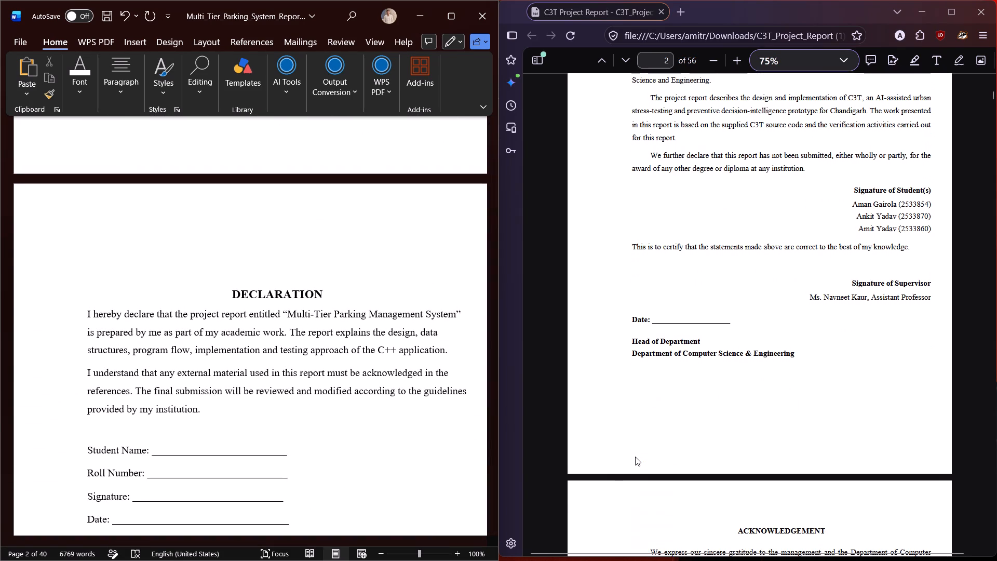
{"action": "scroll", "coordinate": [635, 457], "scroll_direction": "down", "scroll_amount": 6}
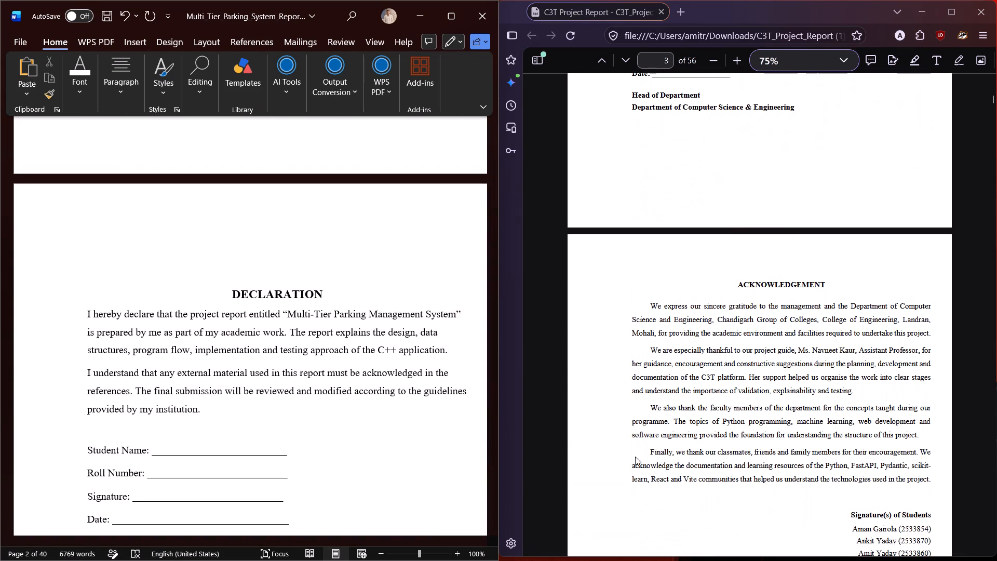
{"action": "scroll", "coordinate": [635, 457], "scroll_direction": "down", "scroll_amount": 2}
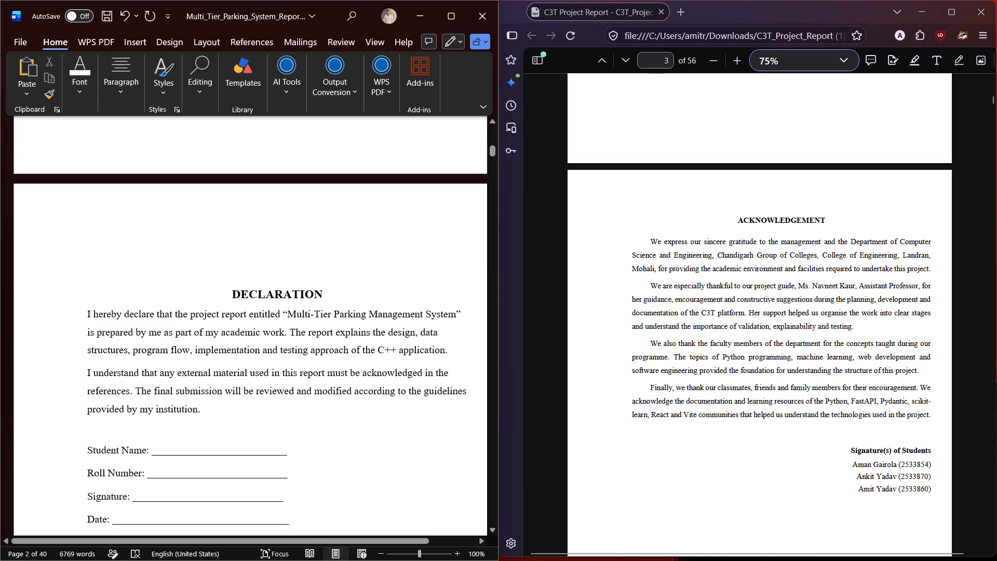
{"action": "scroll", "coordinate": [431, 422], "scroll_direction": "up", "scroll_amount": 7}
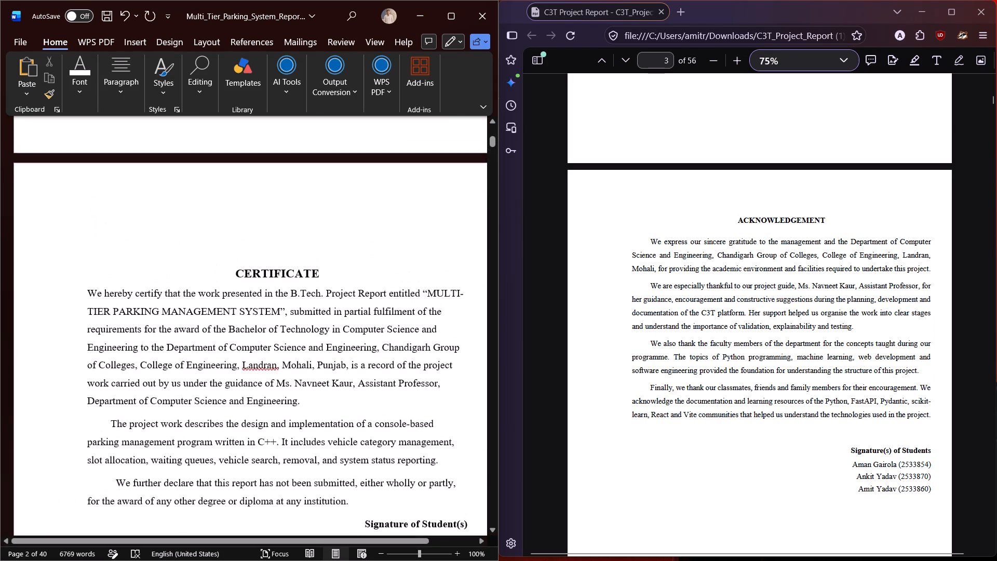
{"action": "scroll", "coordinate": [431, 422], "scroll_direction": "up", "scroll_amount": 1}
{"action": "scroll", "coordinate": [431, 422], "scroll_direction": "down", "scroll_amount": 1}
{"action": "scroll", "coordinate": [431, 422], "scroll_direction": "up", "scroll_amount": 1}
{"action": "scroll", "coordinate": [431, 422], "scroll_direction": "down", "scroll_amount": 2}
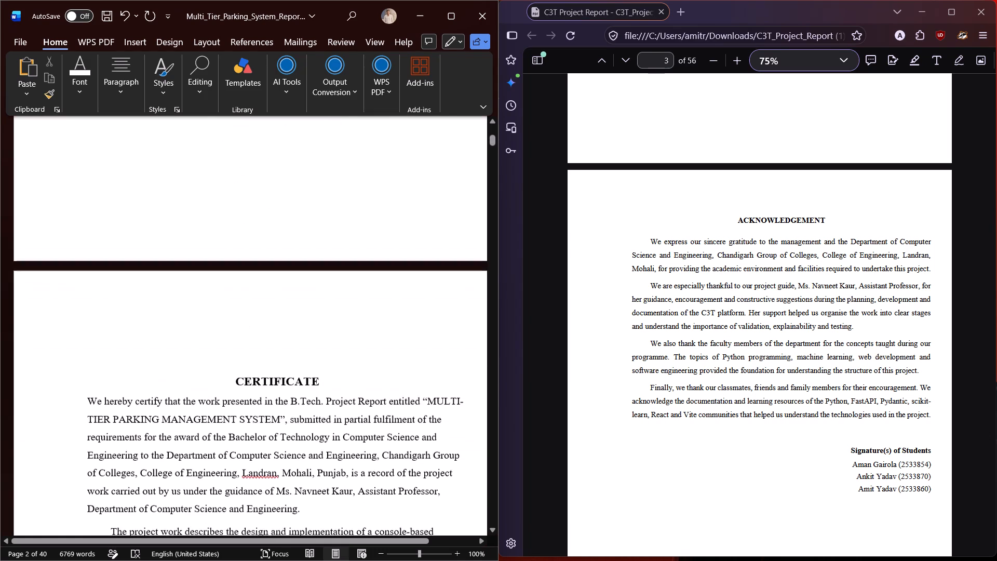
Compare the Word report's Declaration and Acknowledgement pages with the C3T report's Certificate, Acknowledgement and Abstract pages.
{"action": "scroll", "coordinate": [431, 422], "scroll_direction": "down", "scroll_amount": 4}
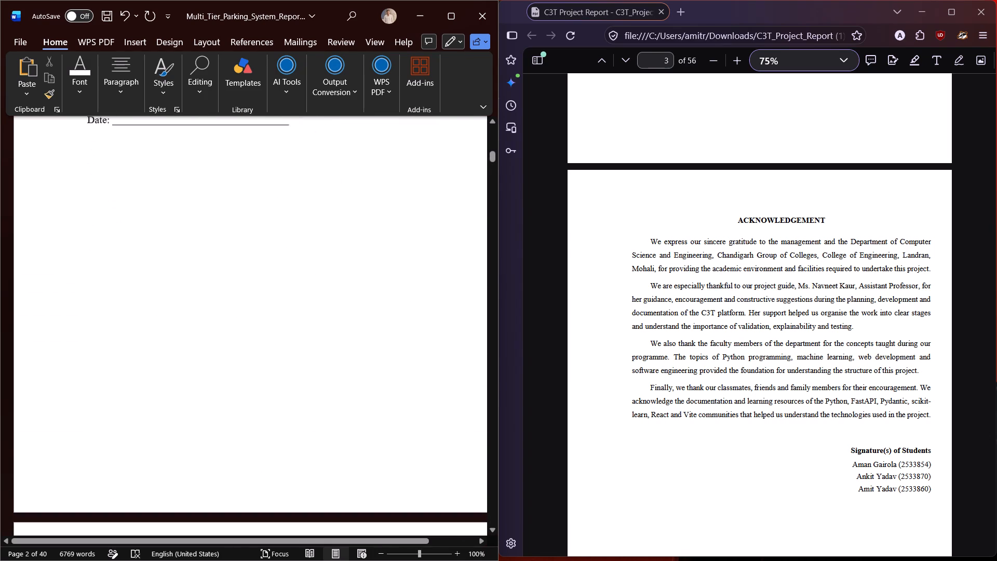
{"action": "scroll", "coordinate": [431, 422], "scroll_direction": "down", "scroll_amount": 4}
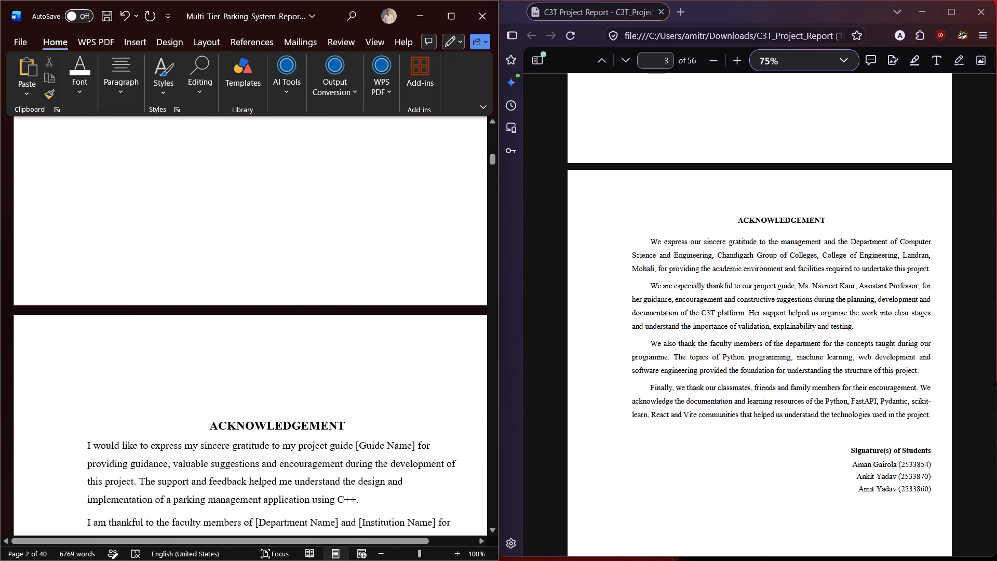
{"action": "scroll", "coordinate": [431, 422], "scroll_direction": "down", "scroll_amount": 1}
{"action": "scroll", "coordinate": [685, 403], "scroll_direction": "down", "scroll_amount": 6}
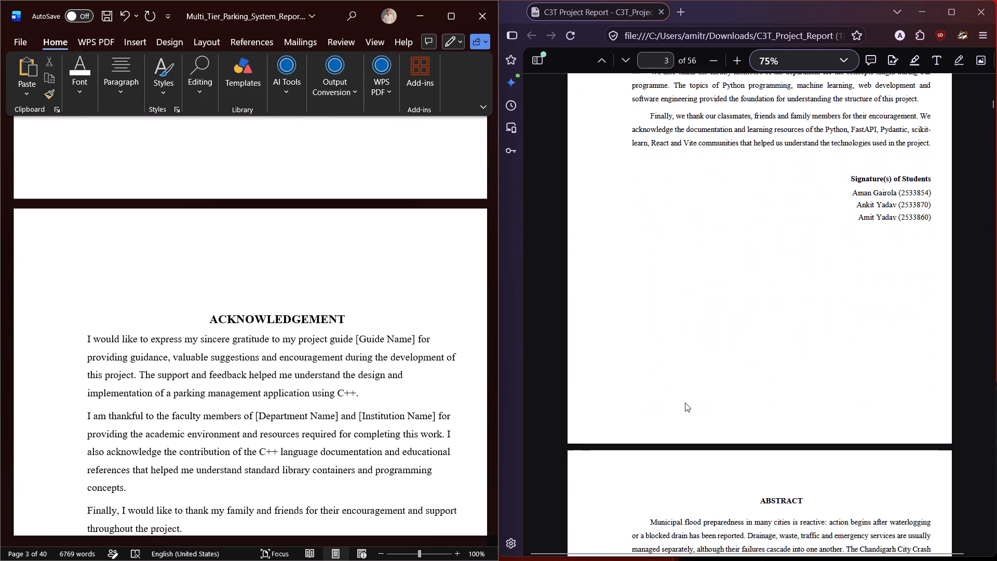
{"action": "scroll", "coordinate": [685, 403], "scroll_direction": "down", "scroll_amount": 2}
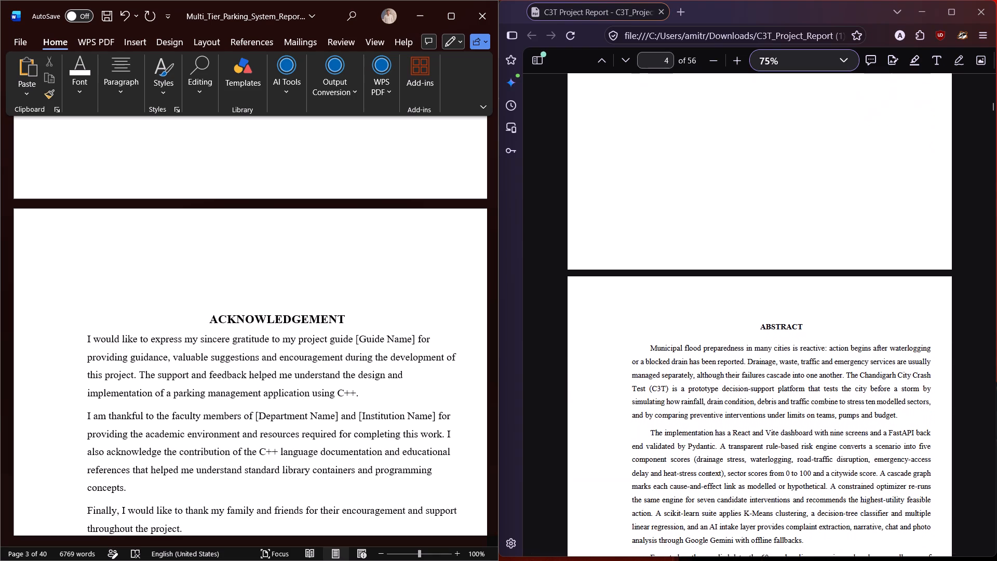
{"action": "scroll", "coordinate": [685, 403], "scroll_direction": "down", "scroll_amount": 4}
{"action": "scroll", "coordinate": [685, 403], "scroll_direction": "up", "scroll_amount": 6}
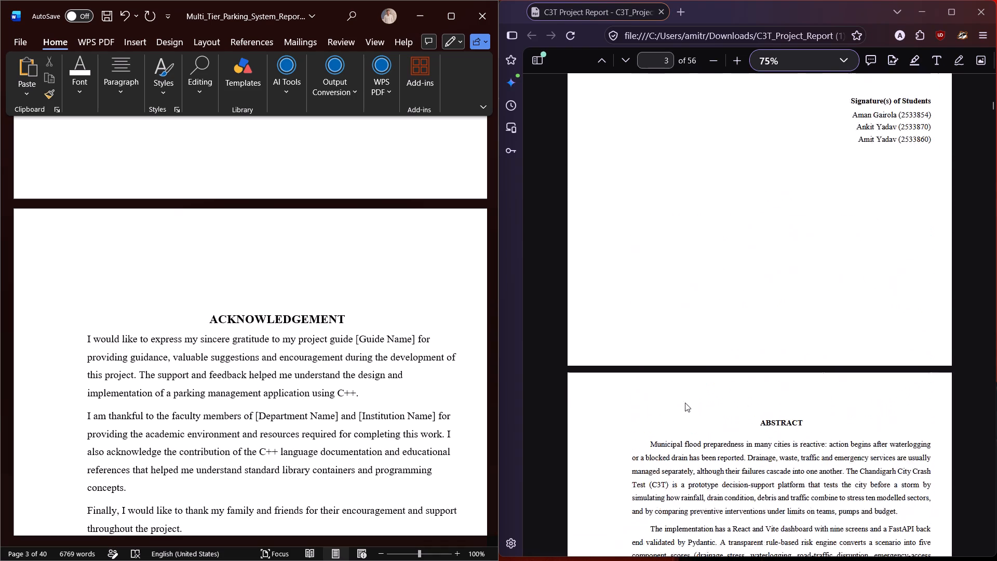
{"action": "scroll", "coordinate": [685, 403], "scroll_direction": "up", "scroll_amount": 4}
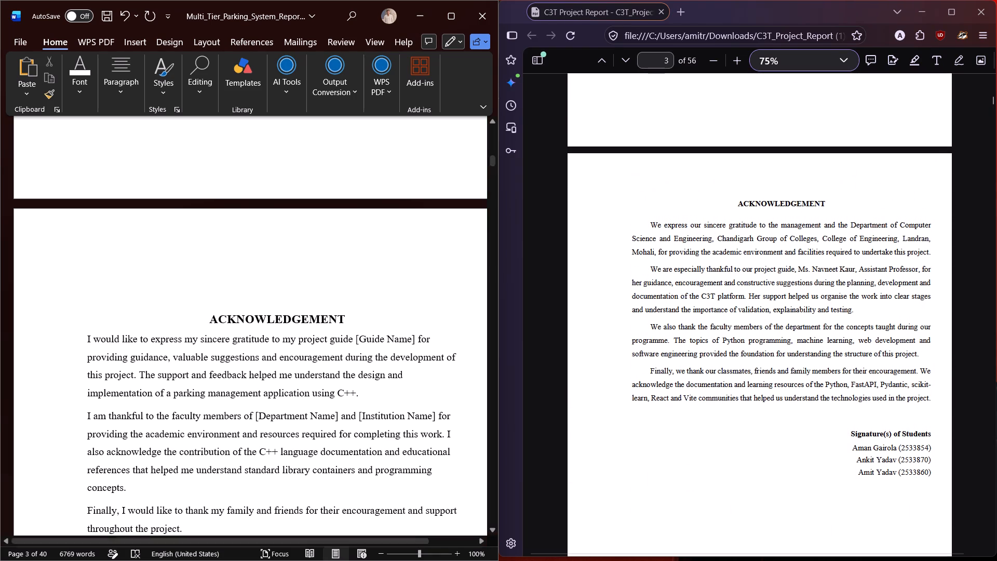
{"action": "scroll", "coordinate": [430, 444], "scroll_direction": "up", "scroll_amount": 5}
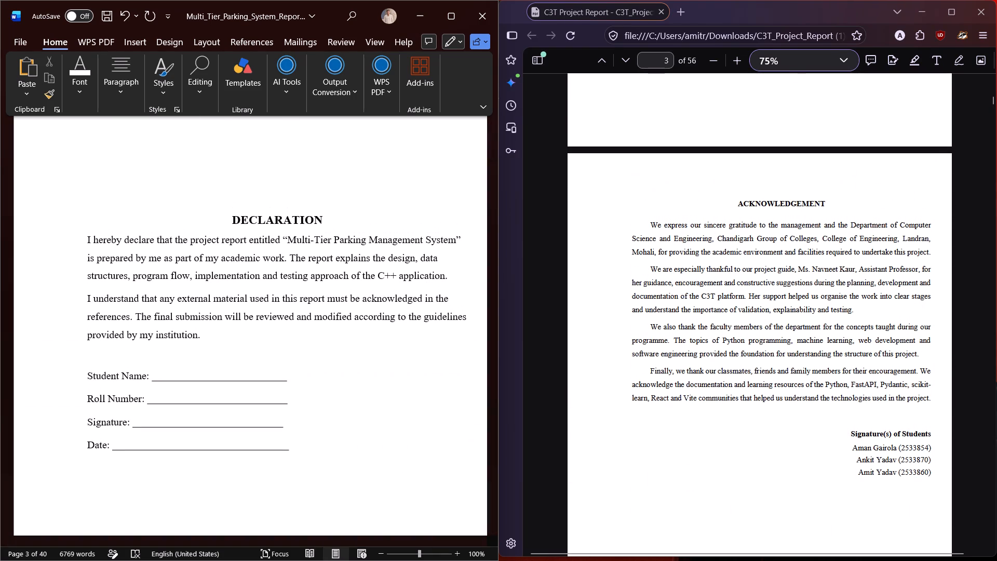
{"action": "scroll", "coordinate": [687, 400], "scroll_direction": "up", "scroll_amount": 6}
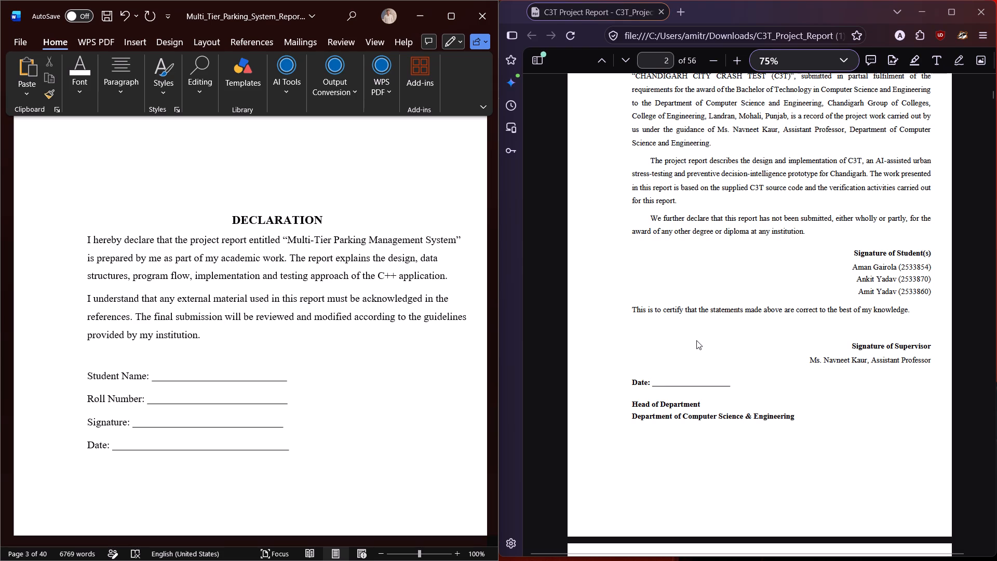
{"action": "scroll", "coordinate": [696, 340], "scroll_direction": "up", "scroll_amount": 1}
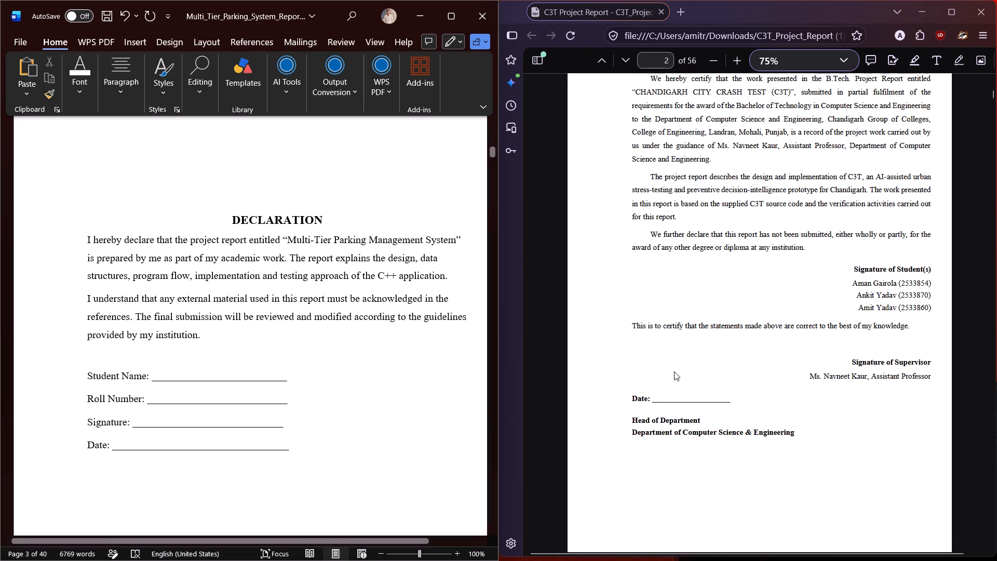
{"action": "scroll", "coordinate": [716, 385], "scroll_direction": "down", "scroll_amount": 5}
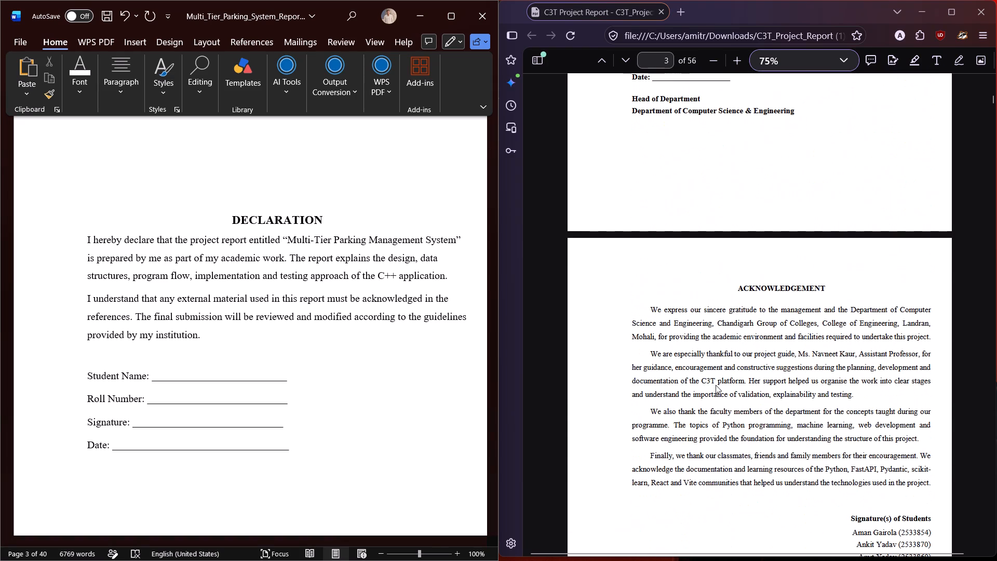
{"action": "scroll", "coordinate": [716, 385], "scroll_direction": "down", "scroll_amount": 2}
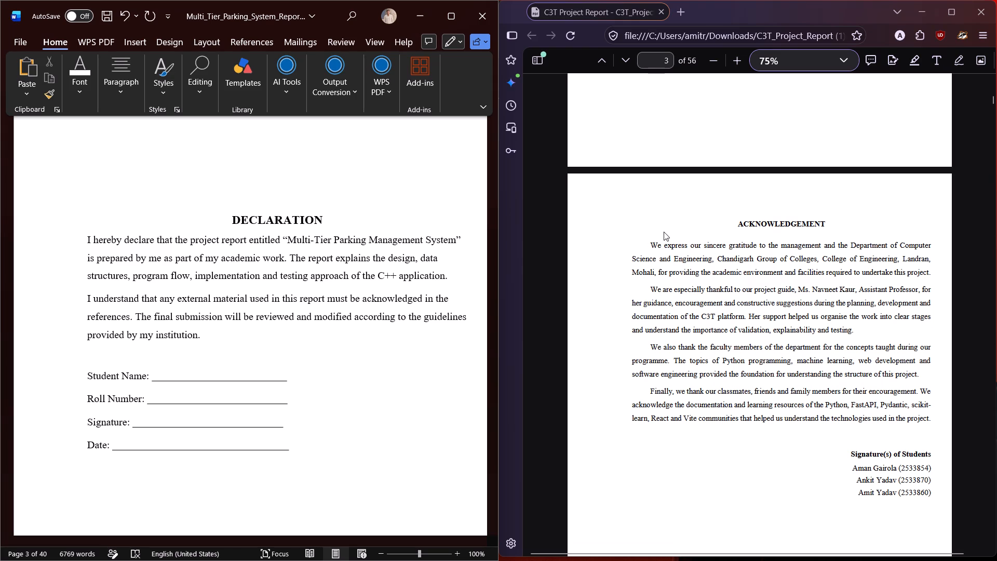
{"action": "scroll", "coordinate": [582, 257], "scroll_direction": "down", "scroll_amount": 1}
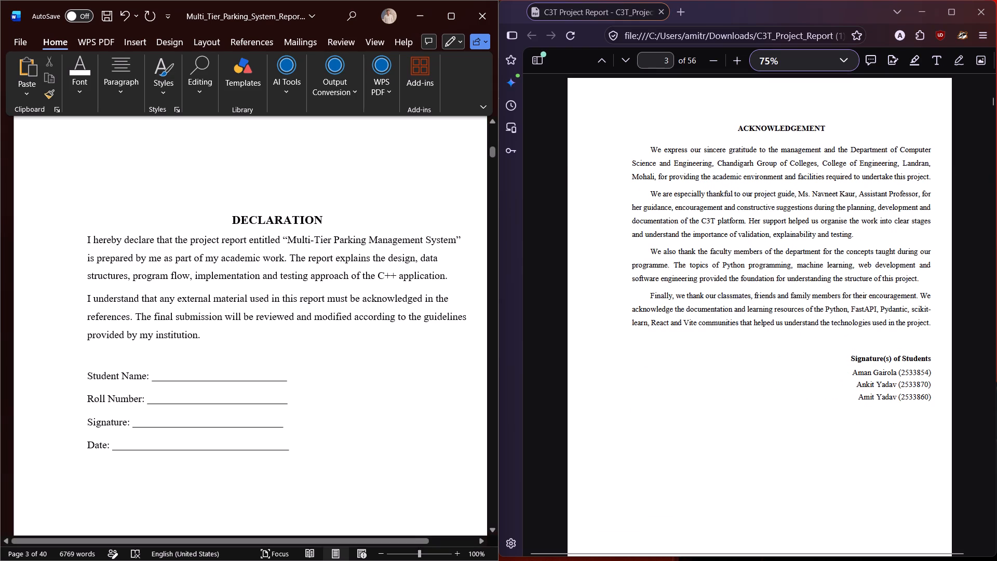
{"action": "scroll", "coordinate": [437, 325], "scroll_direction": "down", "scroll_amount": 4}
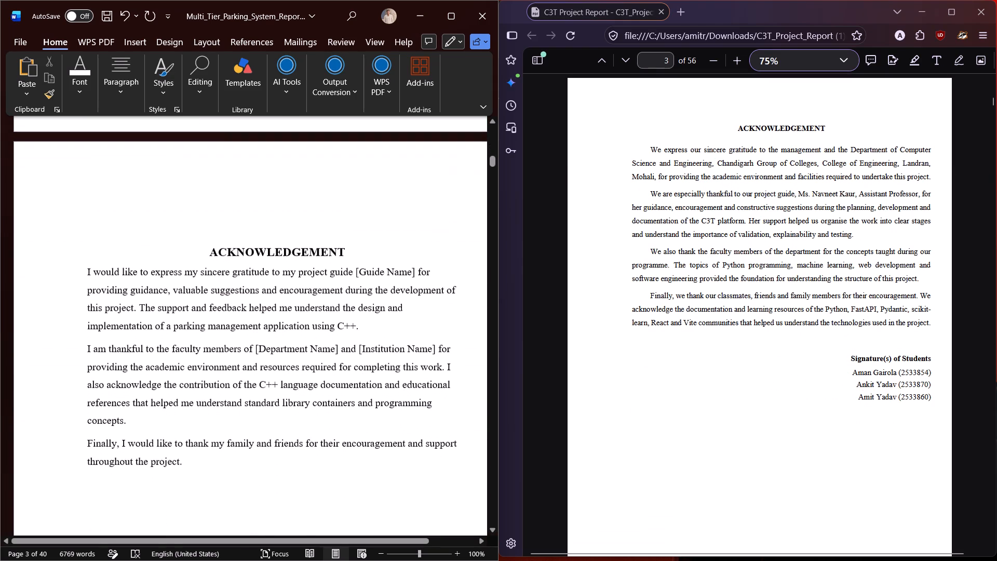
{"action": "scroll", "coordinate": [437, 325], "scroll_direction": "down", "scroll_amount": 1}
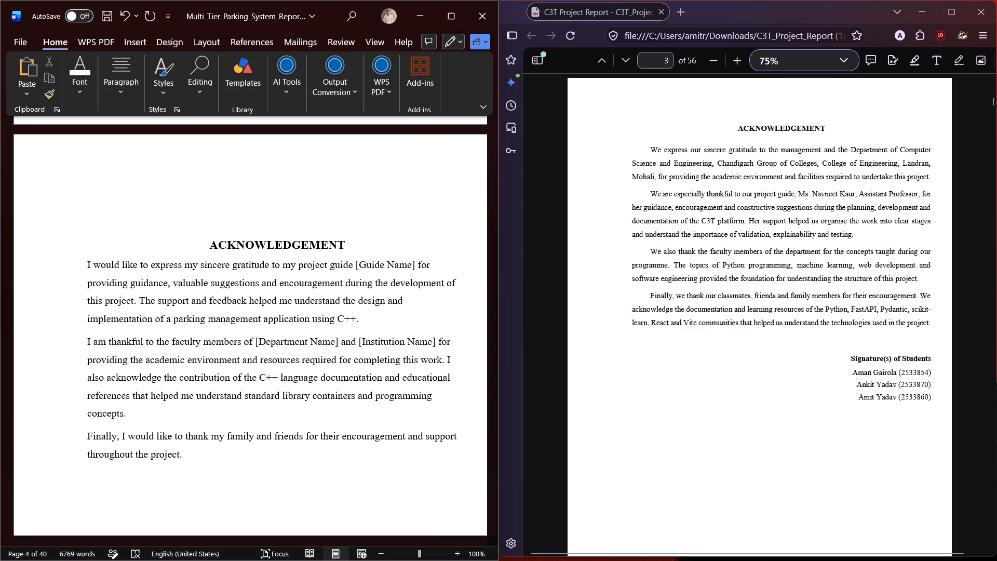
Try to replace the Word report's Acknowledgement body paragraphs with the C3T report's acknowledgement text and student signature block.
{"action": "left_click_drag", "start_coordinate": [651, 149], "coordinate": [773, 196]}
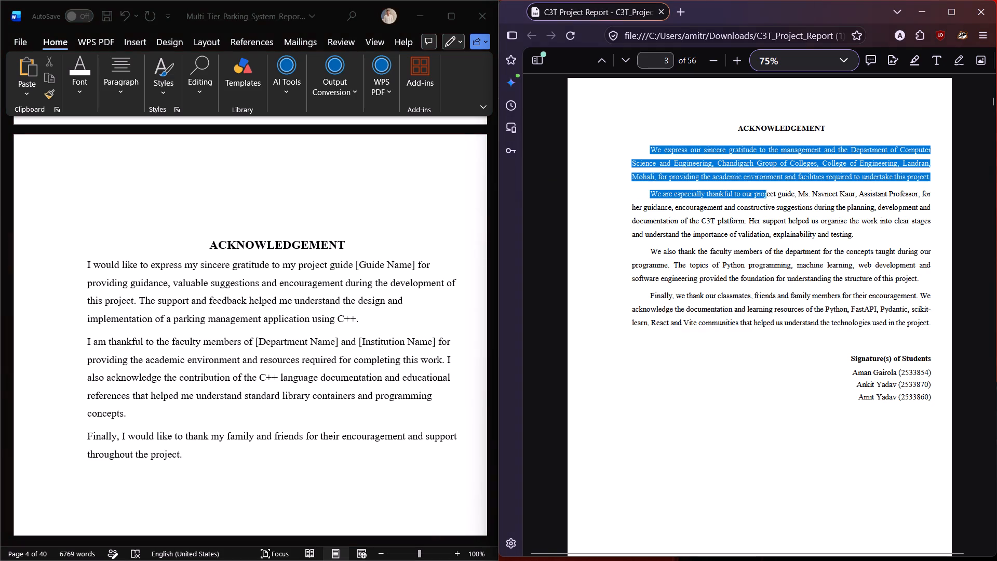
{"action": "left_click_drag", "start_coordinate": [773, 196], "coordinate": [935, 400]}
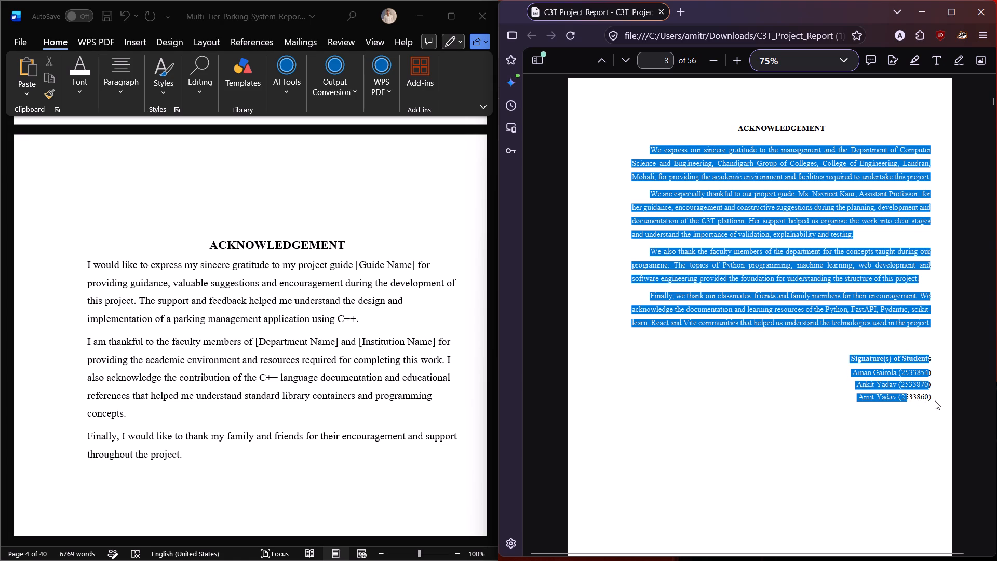
{"action": "left_click_drag", "start_coordinate": [935, 400], "coordinate": [939, 400]}
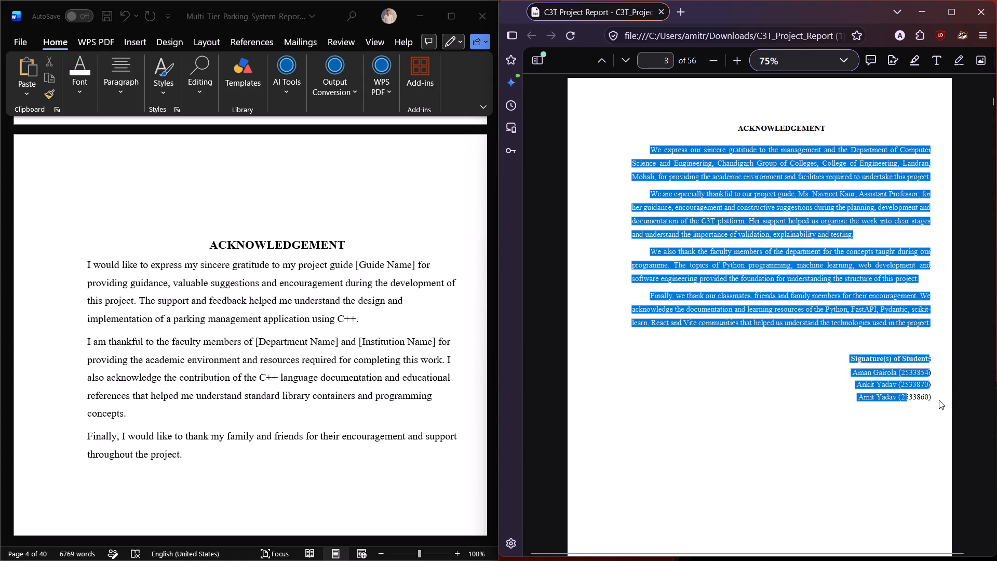
{"action": "left_click_drag", "start_coordinate": [939, 400], "coordinate": [944, 393]}
{"action": "left_click_drag", "start_coordinate": [944, 393], "coordinate": [957, 398]}
{"action": "key", "text": "ctrl+c"}
{"action": "left_click", "coordinate": [88, 261]}
{"action": "left_click_drag", "start_coordinate": [88, 261], "coordinate": [396, 478]}
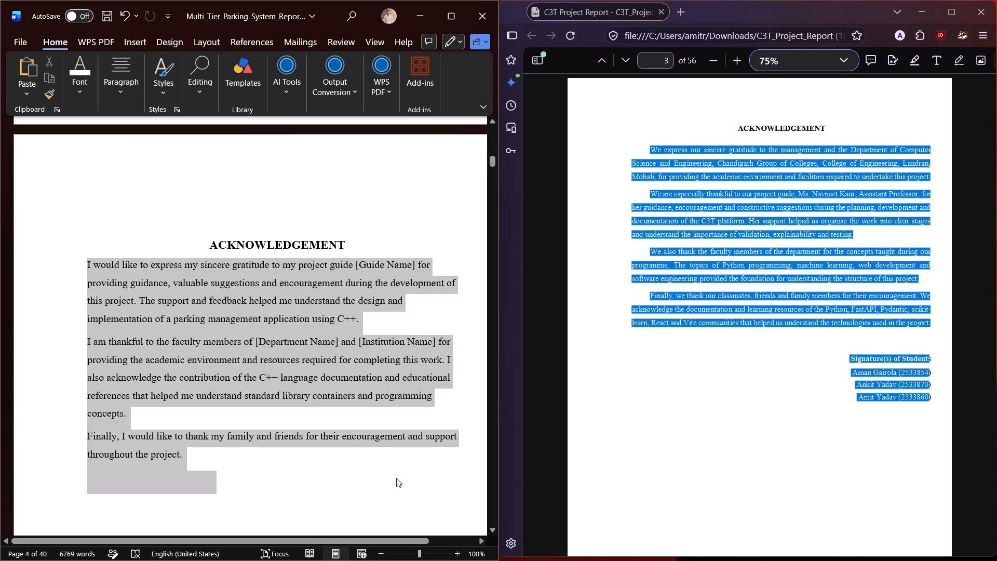
{"action": "left_click_drag", "start_coordinate": [396, 478], "coordinate": [386, 453]}
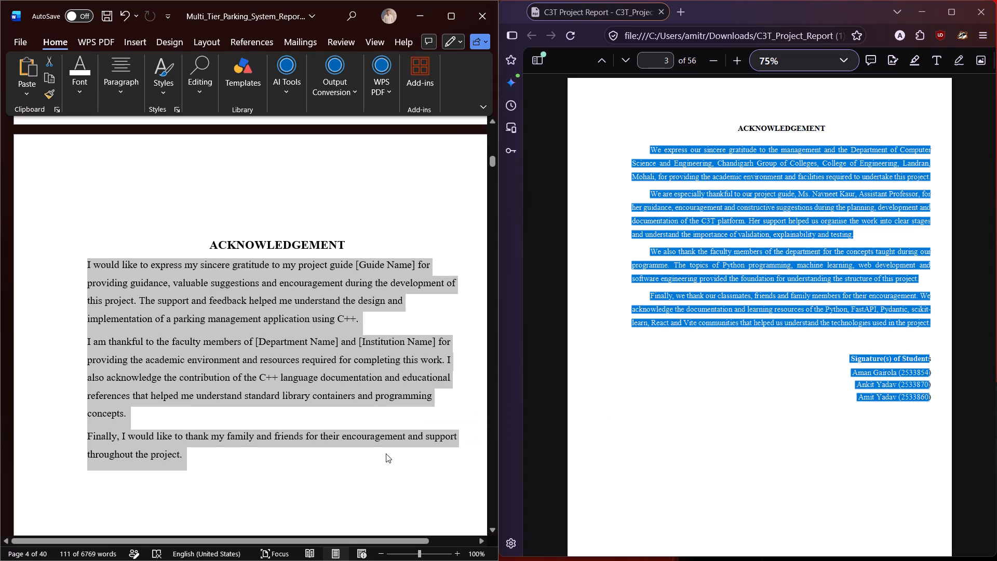
{"action": "key", "text": "ctrl+v"}
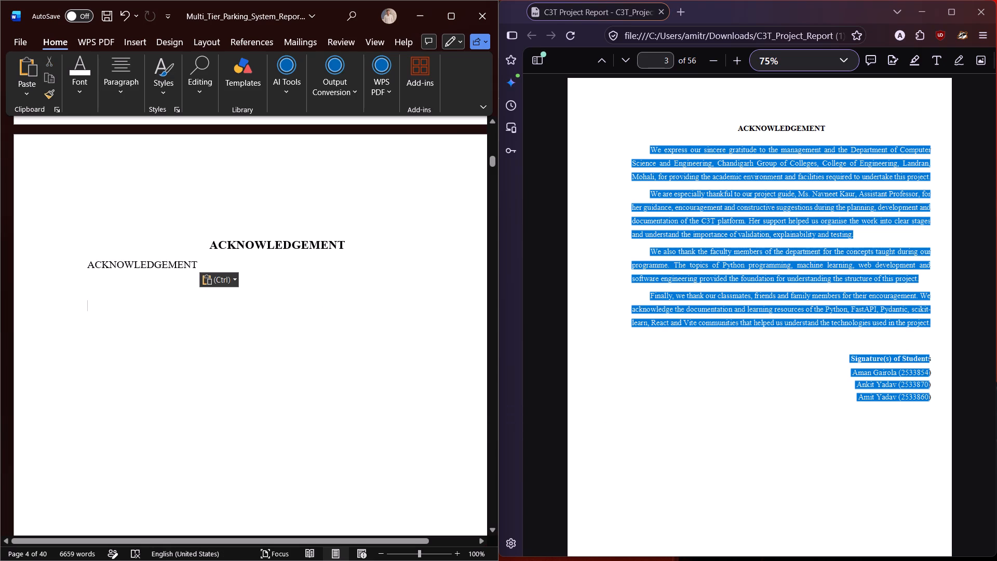
Delete the pasted "ACKNOWLEDGEMENT" line and the blank lines beneath the page's bold heading.
{"action": "key", "text": "BackSpace"}
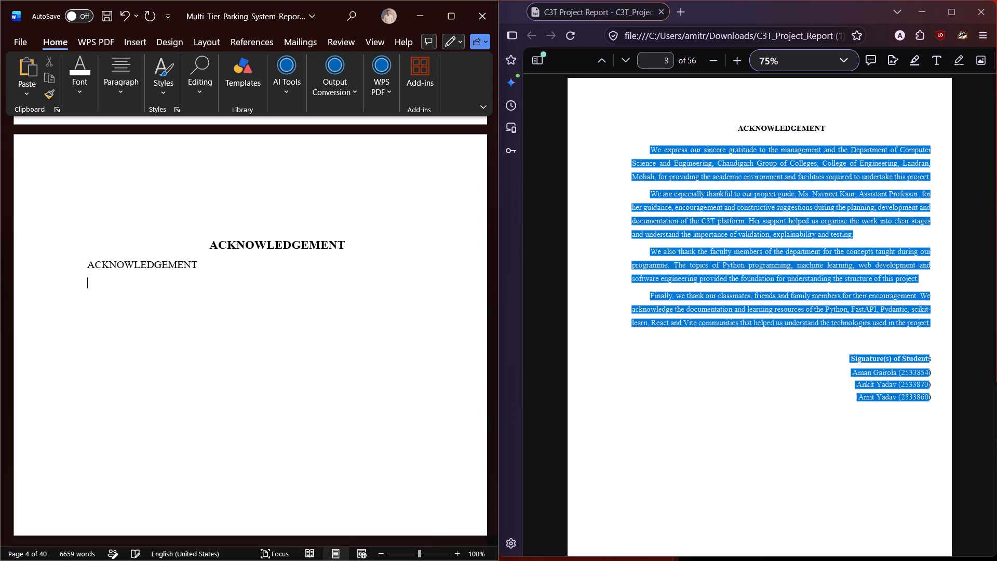
{"action": "key", "text": "BackSpace"}
{"action": "key", "text": "BackSpace"}
{"action": "key", "text": "BackSpace"}
{"action": "key", "text": "BackSpace"}
{"action": "key", "text": "BackSpace"}
{"action": "key", "text": "BackSpace"}
{"action": "key", "text": "BackSpace"}
{"action": "key", "text": "BackSpace"}
{"action": "key", "text": "BackSpace"}
{"action": "key", "text": "BackSpace"}
{"action": "key", "text": "BackSpace"}
{"action": "key", "text": "BackSpace"}
{"action": "key", "text": "BackSpace"}
{"action": "key", "text": "BackSpace"}
{"action": "key", "text": "BackSpace"}
{"action": "key", "text": "BackSpace"}
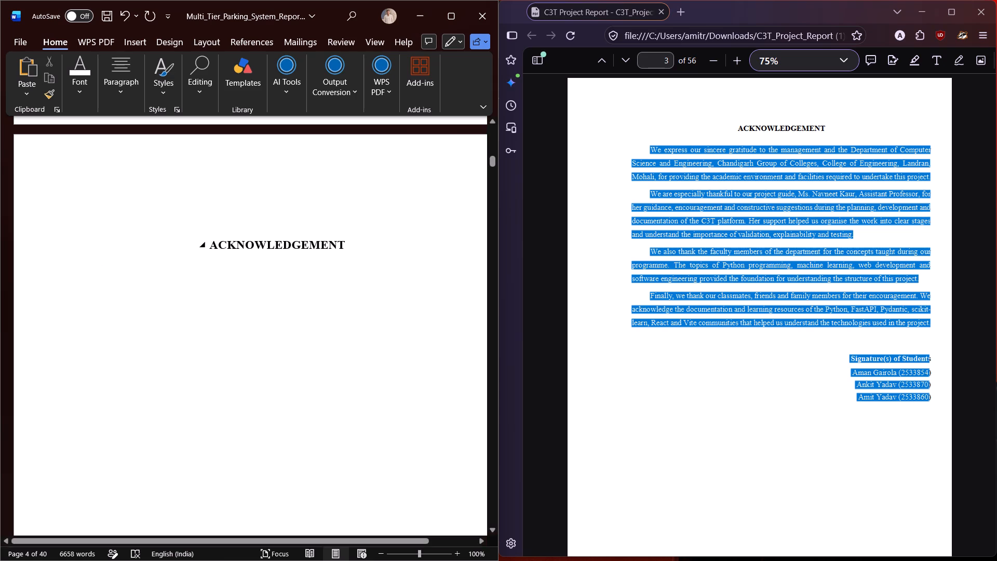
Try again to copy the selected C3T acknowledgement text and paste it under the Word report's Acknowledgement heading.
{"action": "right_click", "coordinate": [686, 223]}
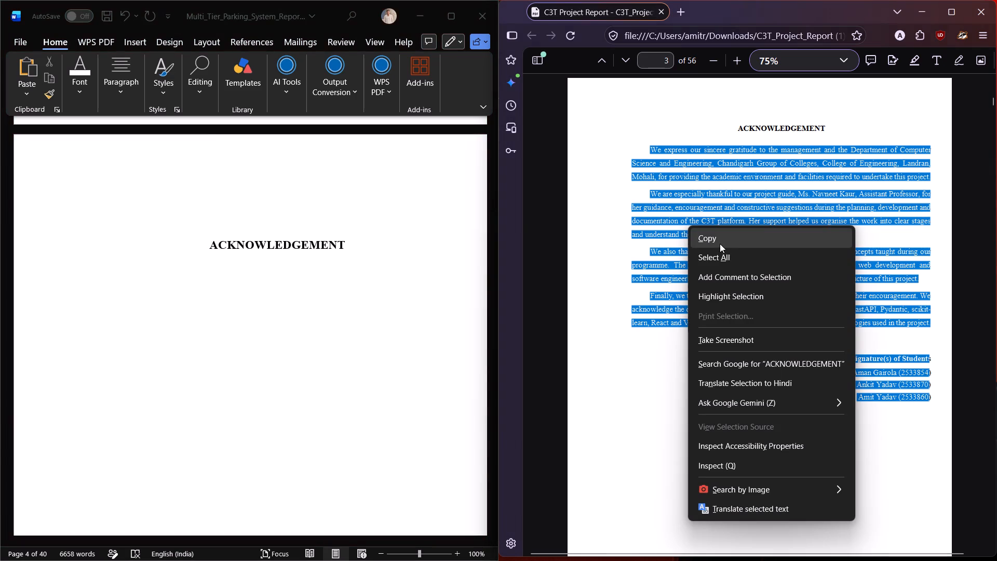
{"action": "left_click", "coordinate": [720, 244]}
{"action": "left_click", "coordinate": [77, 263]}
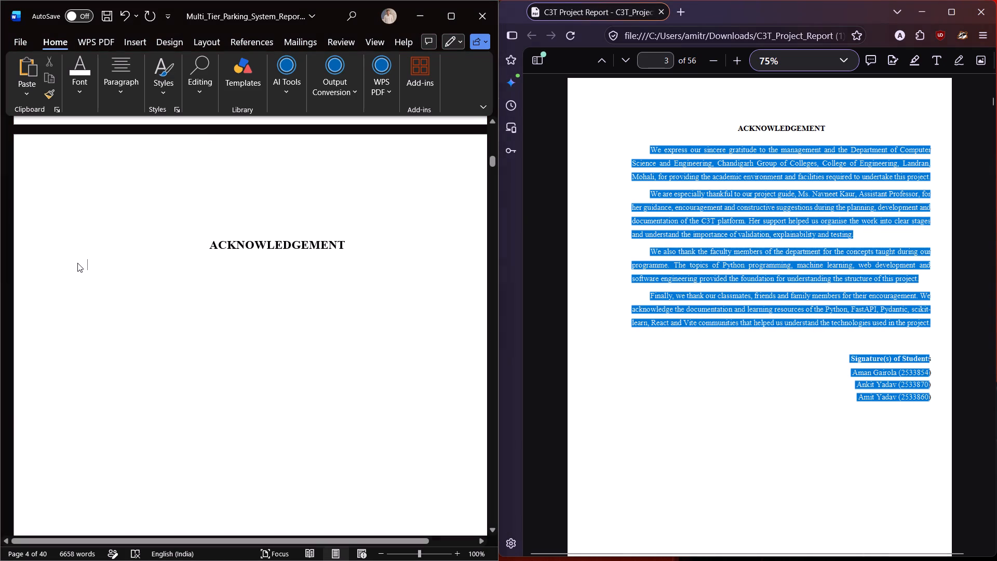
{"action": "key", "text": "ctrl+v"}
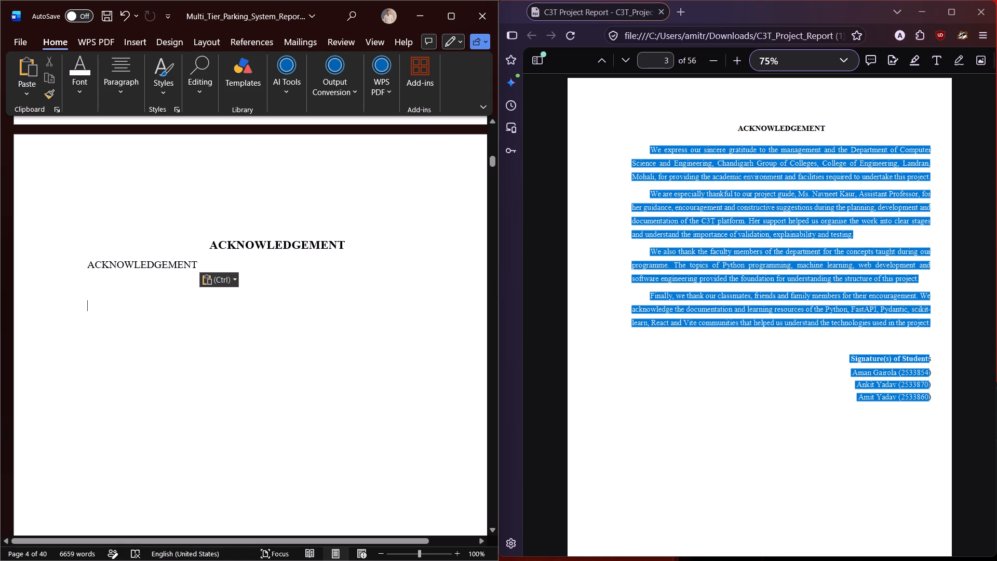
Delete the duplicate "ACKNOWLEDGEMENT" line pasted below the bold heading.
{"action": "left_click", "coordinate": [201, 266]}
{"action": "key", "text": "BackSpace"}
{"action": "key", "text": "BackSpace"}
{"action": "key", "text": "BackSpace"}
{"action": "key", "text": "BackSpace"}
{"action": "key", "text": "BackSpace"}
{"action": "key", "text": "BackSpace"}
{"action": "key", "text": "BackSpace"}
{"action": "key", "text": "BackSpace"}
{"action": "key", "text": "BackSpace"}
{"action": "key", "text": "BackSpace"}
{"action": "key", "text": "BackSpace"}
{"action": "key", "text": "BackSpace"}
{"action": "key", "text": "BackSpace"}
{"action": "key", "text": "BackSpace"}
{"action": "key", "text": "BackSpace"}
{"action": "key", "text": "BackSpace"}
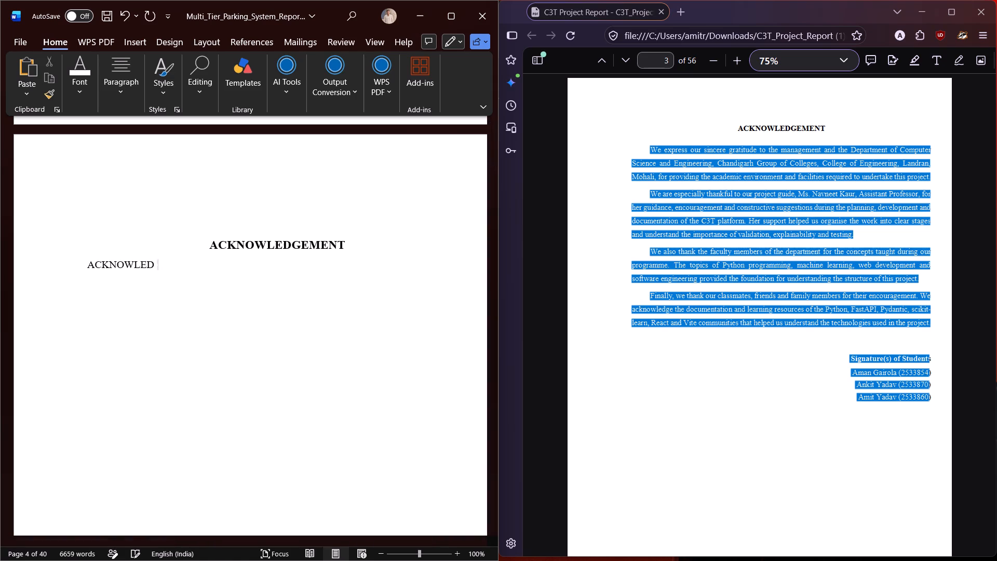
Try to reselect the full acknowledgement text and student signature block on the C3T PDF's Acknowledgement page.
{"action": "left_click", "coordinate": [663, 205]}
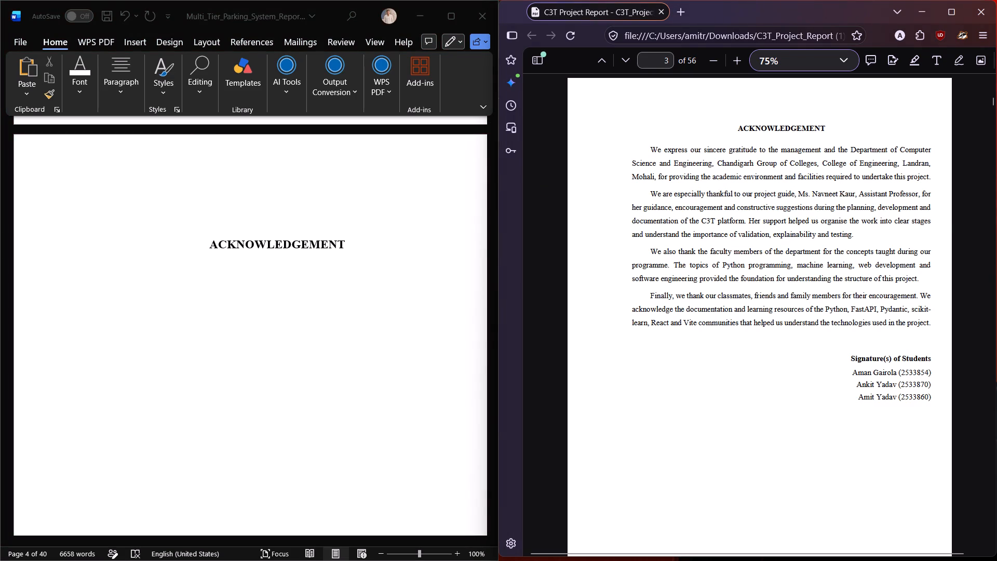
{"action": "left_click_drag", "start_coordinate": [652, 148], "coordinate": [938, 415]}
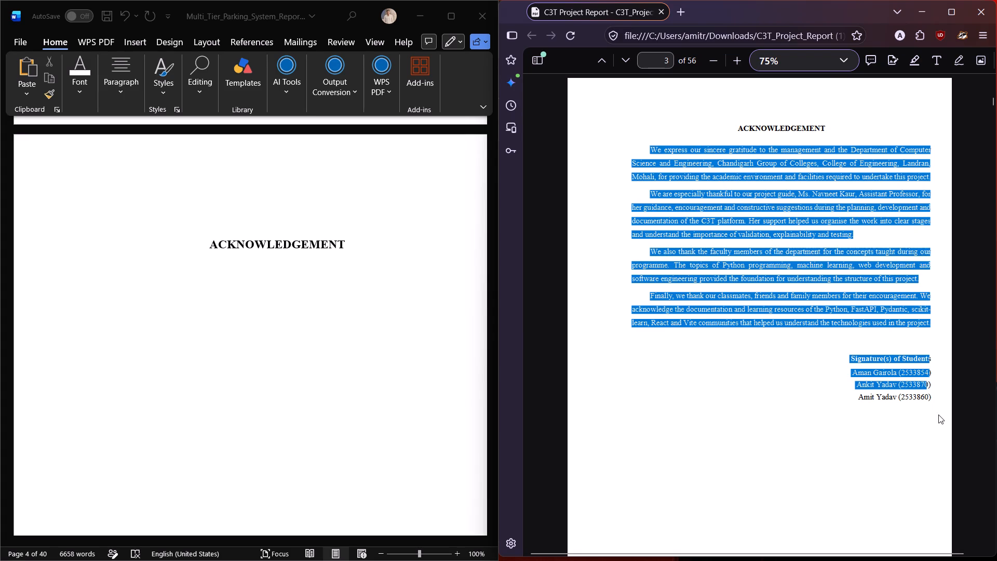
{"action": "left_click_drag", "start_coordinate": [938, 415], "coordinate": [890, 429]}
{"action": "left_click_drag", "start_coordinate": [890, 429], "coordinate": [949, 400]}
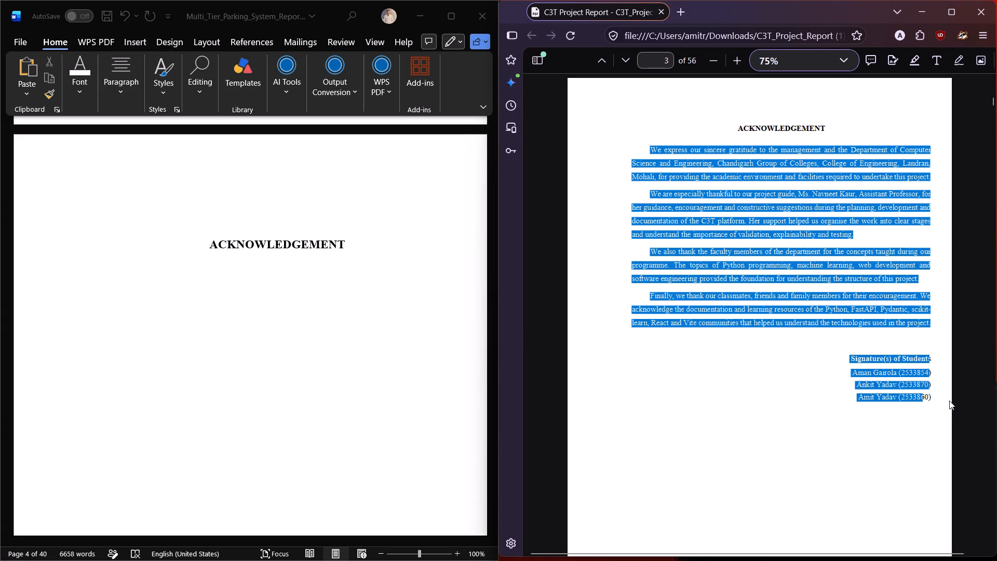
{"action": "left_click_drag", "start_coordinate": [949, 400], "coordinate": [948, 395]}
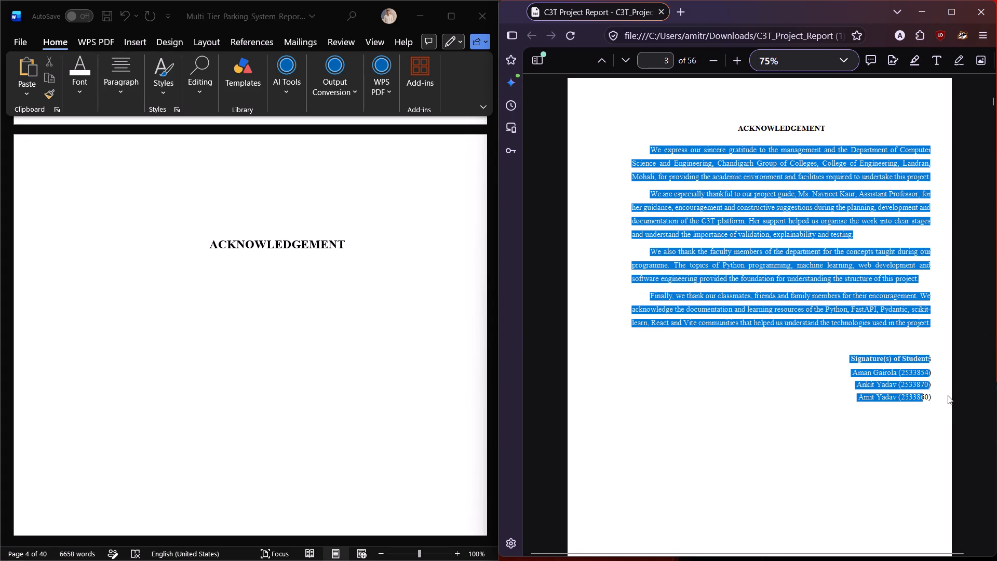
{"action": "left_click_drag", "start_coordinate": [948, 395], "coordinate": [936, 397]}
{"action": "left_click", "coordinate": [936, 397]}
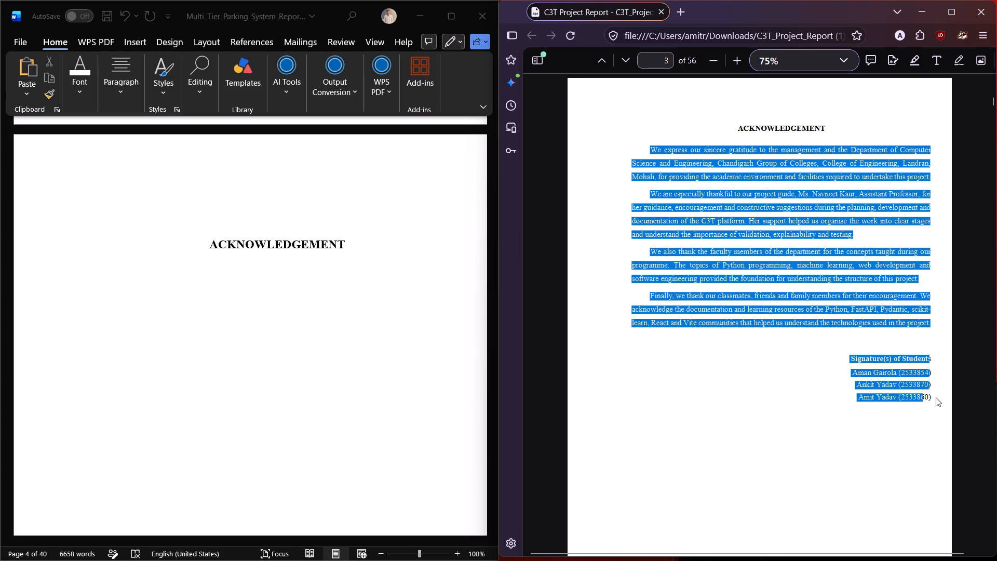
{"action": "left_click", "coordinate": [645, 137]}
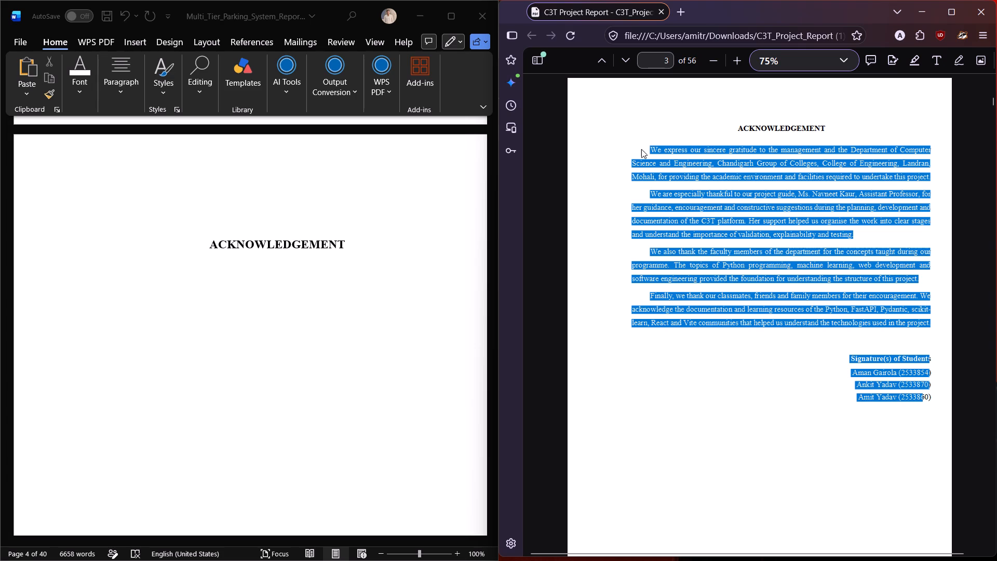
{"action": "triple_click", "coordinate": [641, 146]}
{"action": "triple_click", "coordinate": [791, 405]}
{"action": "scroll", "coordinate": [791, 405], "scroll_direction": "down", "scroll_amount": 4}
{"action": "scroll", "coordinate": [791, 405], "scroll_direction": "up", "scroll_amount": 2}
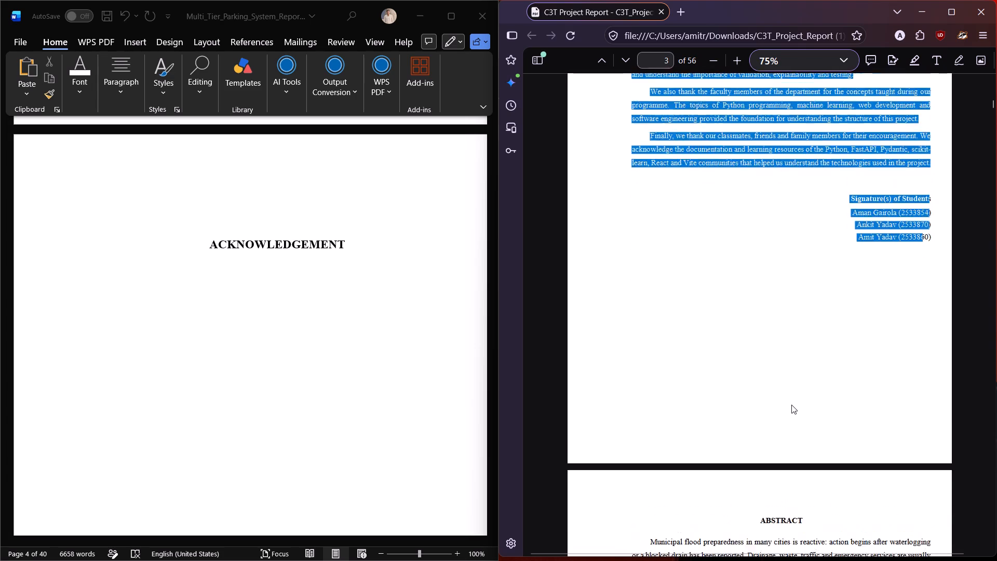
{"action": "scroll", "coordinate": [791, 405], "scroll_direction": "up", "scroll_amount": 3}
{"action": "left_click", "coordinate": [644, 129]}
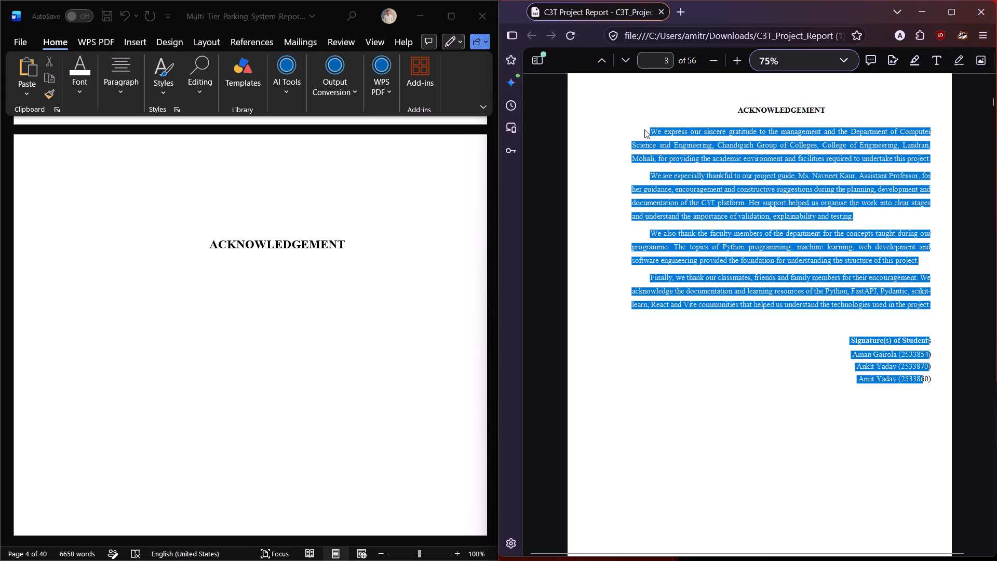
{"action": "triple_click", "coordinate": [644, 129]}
Compare the Abstract pages of the parking report and the C3T PDF, and return to the PDF's Acknowledgement page.
{"action": "scroll", "coordinate": [369, 365], "scroll_direction": "down", "scroll_amount": 5}
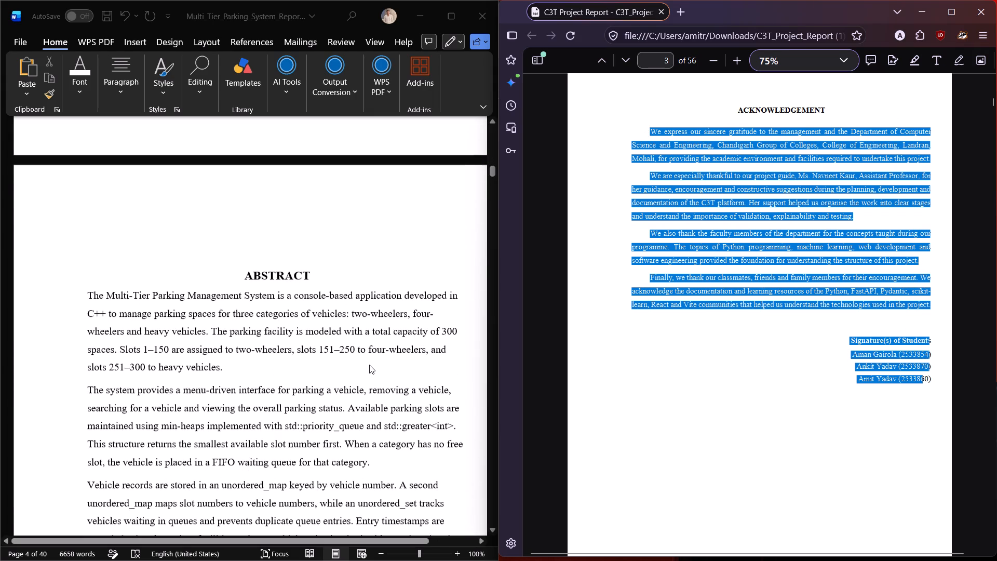
{"action": "scroll", "coordinate": [656, 411], "scroll_direction": "down", "scroll_amount": 2}
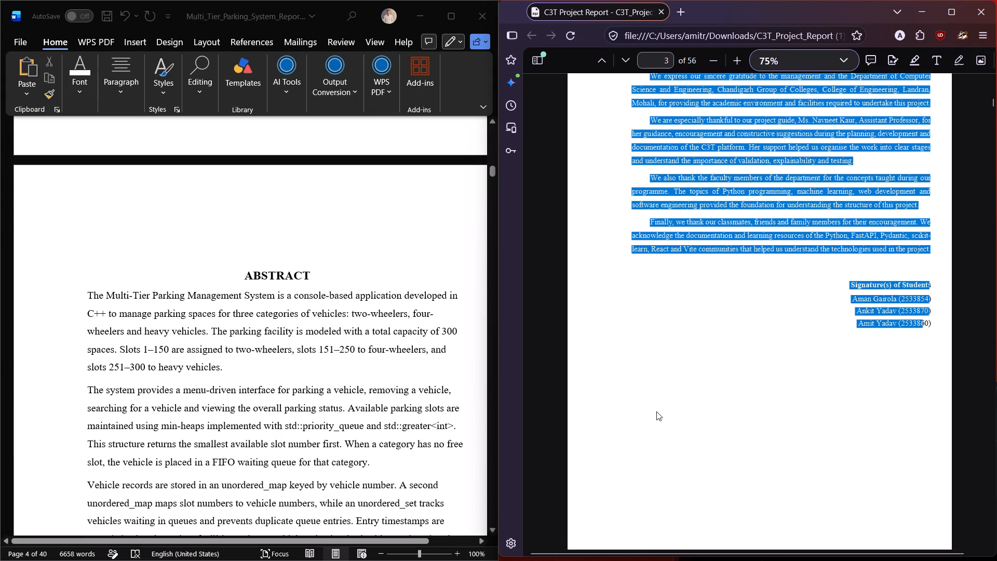
{"action": "scroll", "coordinate": [656, 411], "scroll_direction": "down", "scroll_amount": 7}
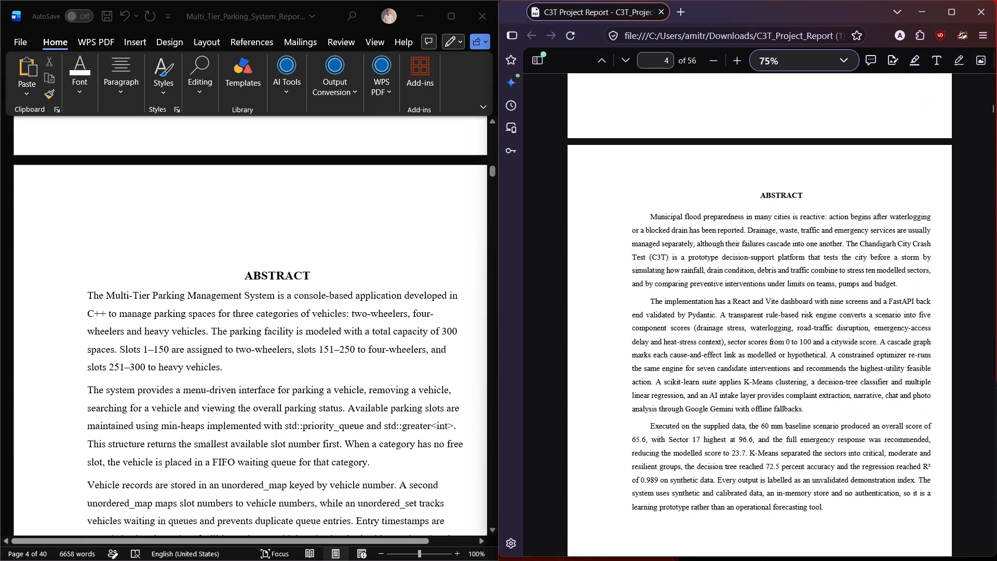
{"action": "scroll", "coordinate": [656, 411], "scroll_direction": "down", "scroll_amount": 1}
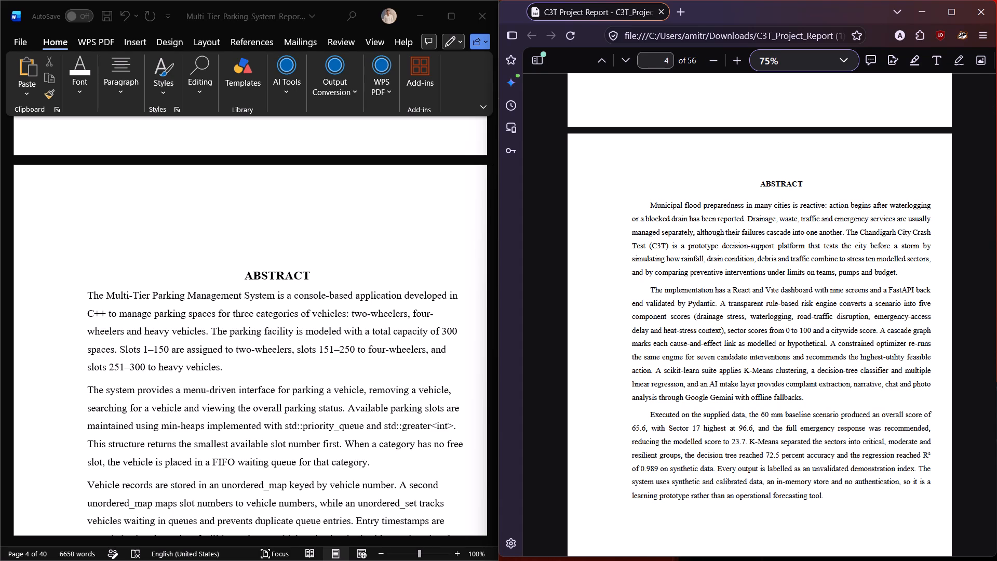
{"action": "scroll", "coordinate": [656, 411], "scroll_direction": "down", "scroll_amount": 2}
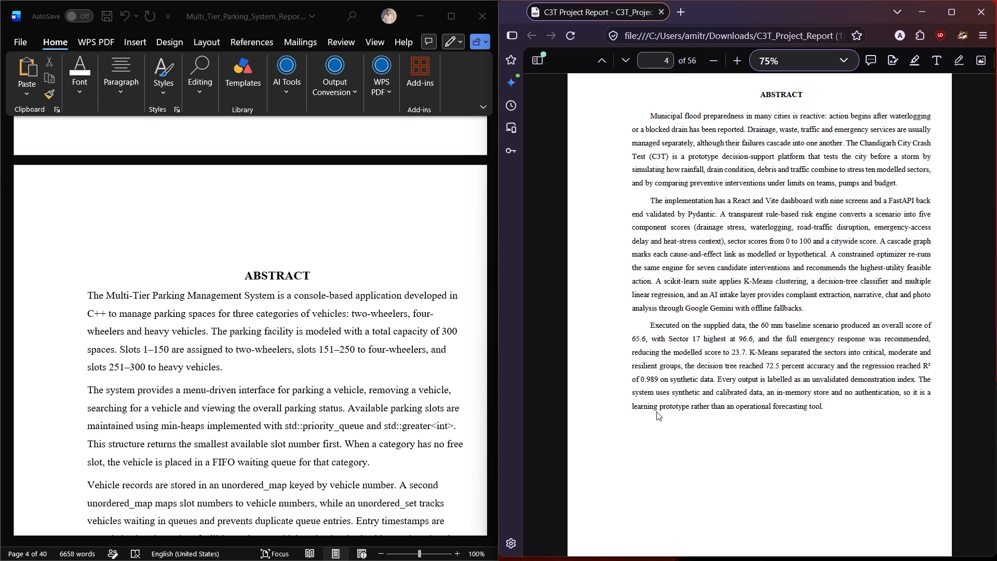
{"action": "scroll", "coordinate": [656, 411], "scroll_direction": "up", "scroll_amount": 1}
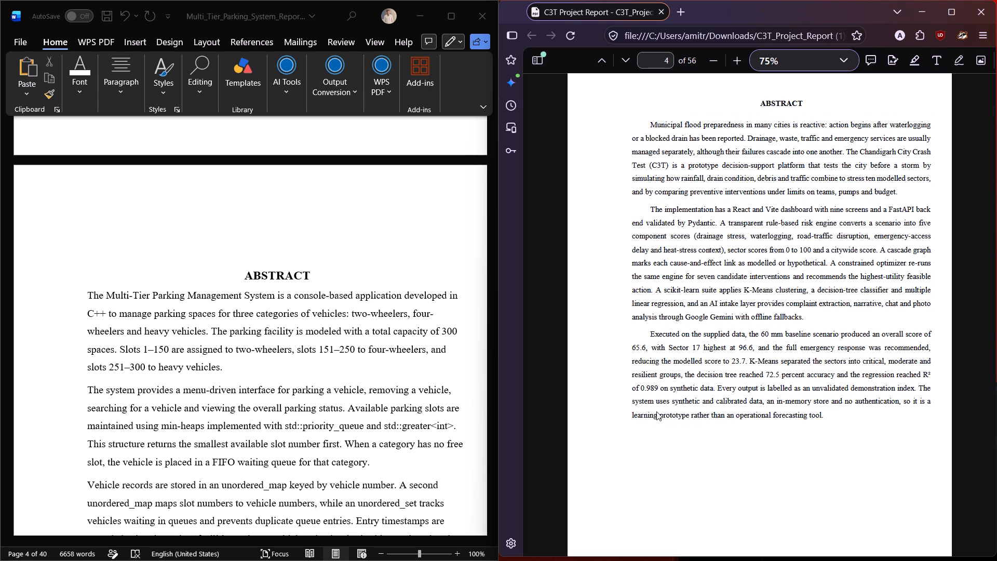
{"action": "scroll", "coordinate": [656, 411], "scroll_direction": "up", "scroll_amount": 6}
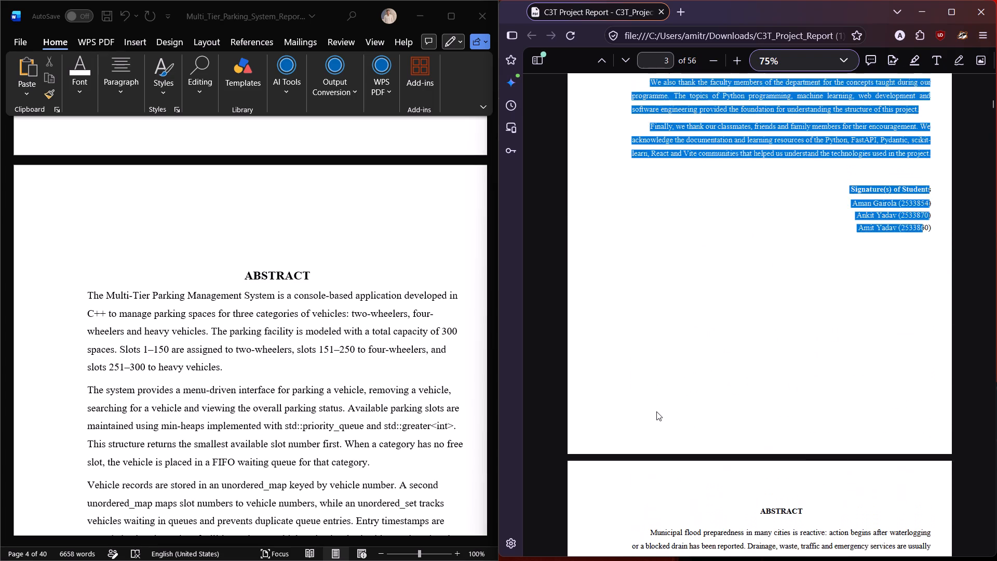
{"action": "scroll", "coordinate": [656, 411], "scroll_direction": "up", "scroll_amount": 1}
{"action": "triple_click", "coordinate": [656, 411]}
{"action": "double_click", "coordinate": [656, 411]}
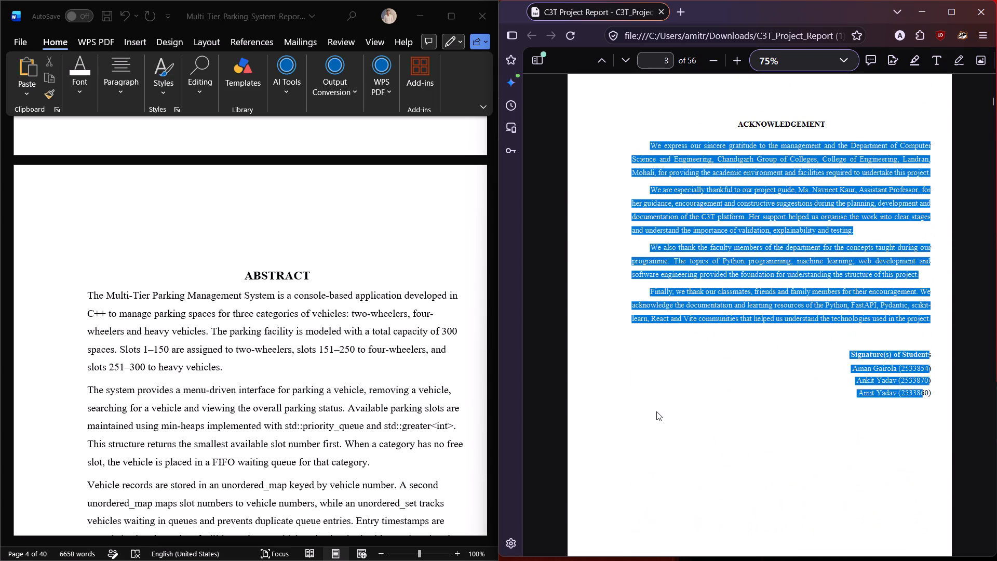
{"action": "left_click", "coordinate": [817, 110]}
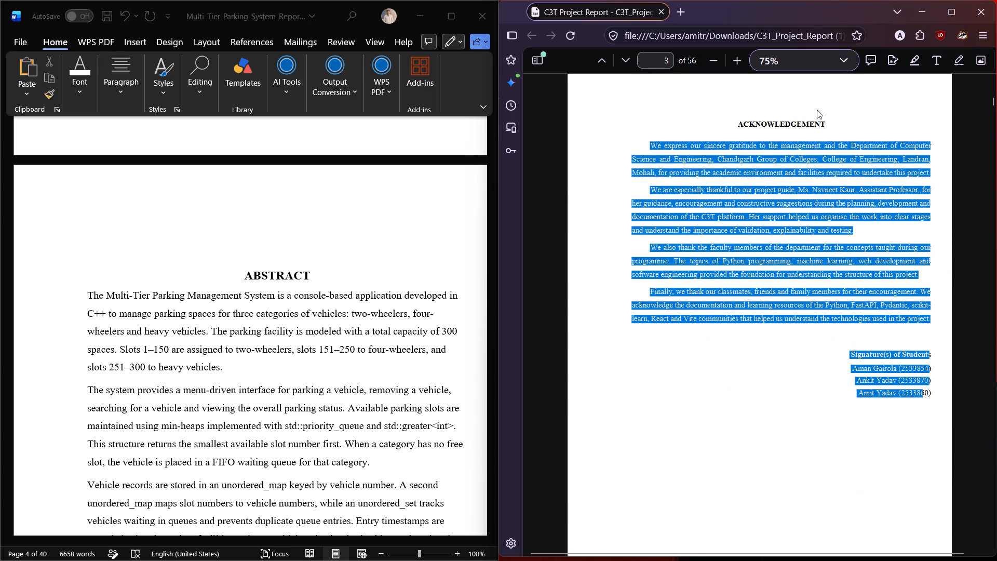
Close the browser copy of the C3T report and open C3T_Project_Report (1).pdf from Downloads in Word.
{"action": "left_click", "coordinate": [991, 15]}
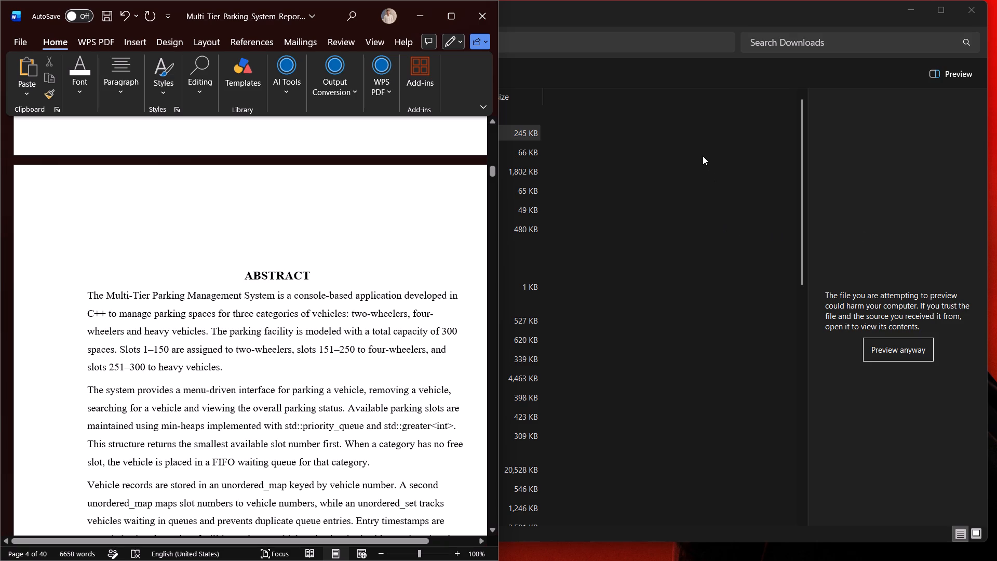
{"action": "left_click", "coordinate": [691, 148]}
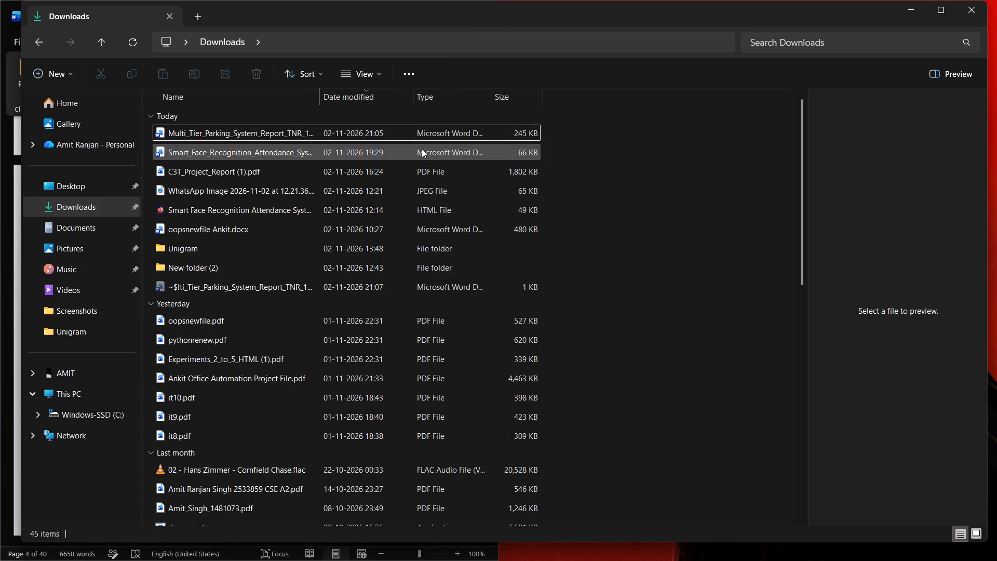
{"action": "left_click", "coordinate": [409, 172]}
{"action": "right_click", "coordinate": [409, 172]}
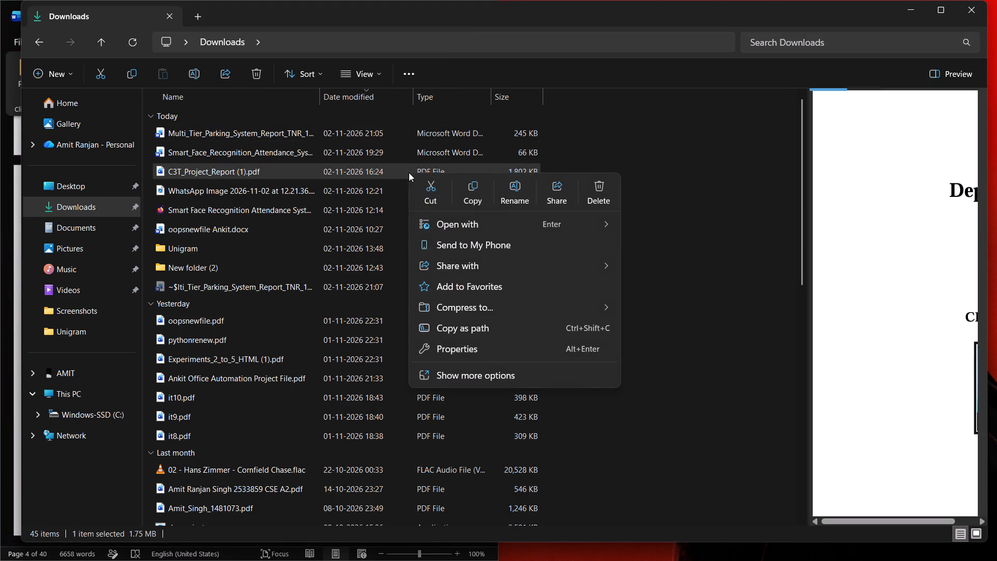
{"action": "double_click", "coordinate": [384, 171]}
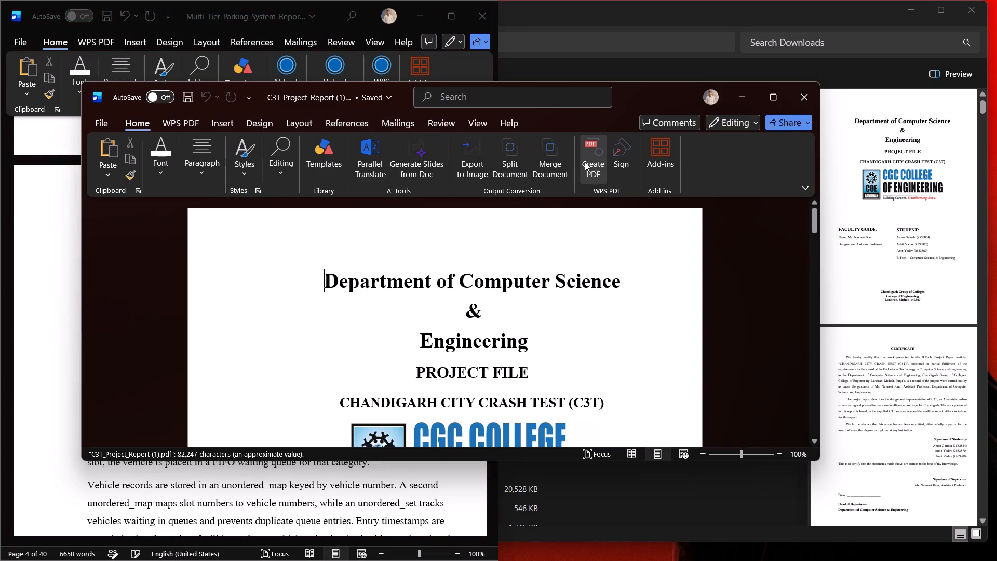
Arrange the C3T report's Word window at half-screen width and full height beside the parking report.
{"action": "left_click_drag", "start_coordinate": [648, 93], "coordinate": [818, 0]}
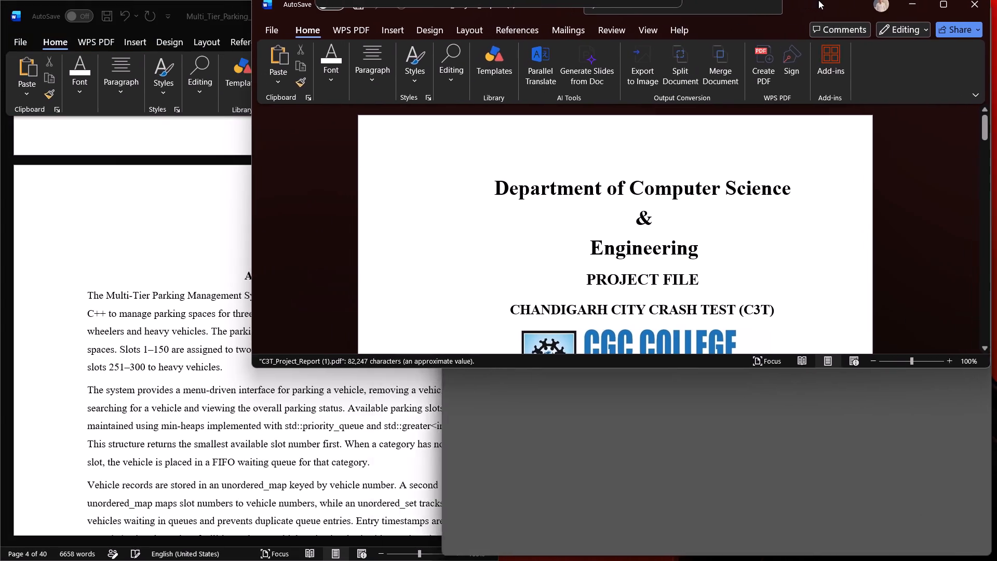
{"action": "left_click_drag", "start_coordinate": [818, 0], "coordinate": [958, 0]}
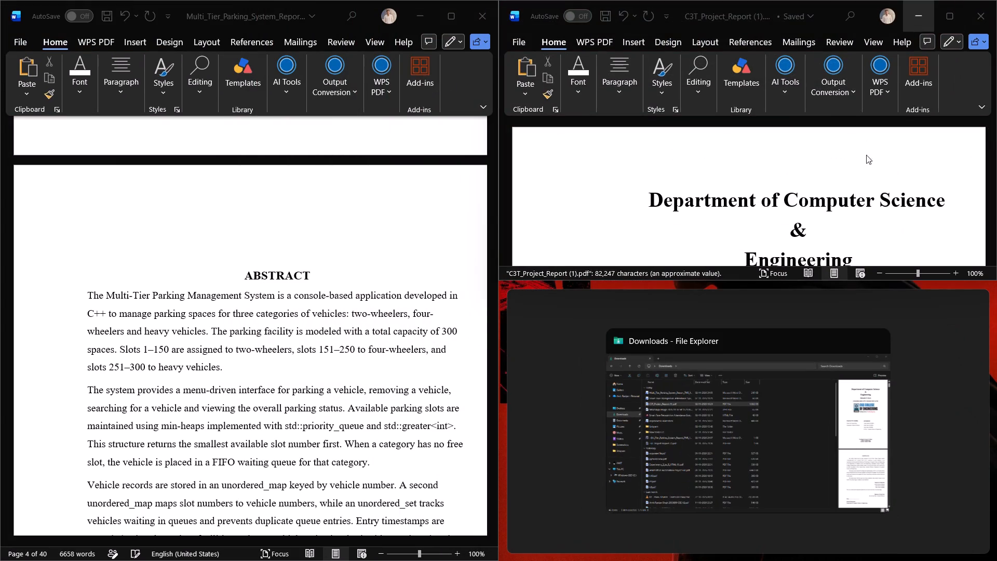
{"action": "left_click", "coordinate": [755, 158]}
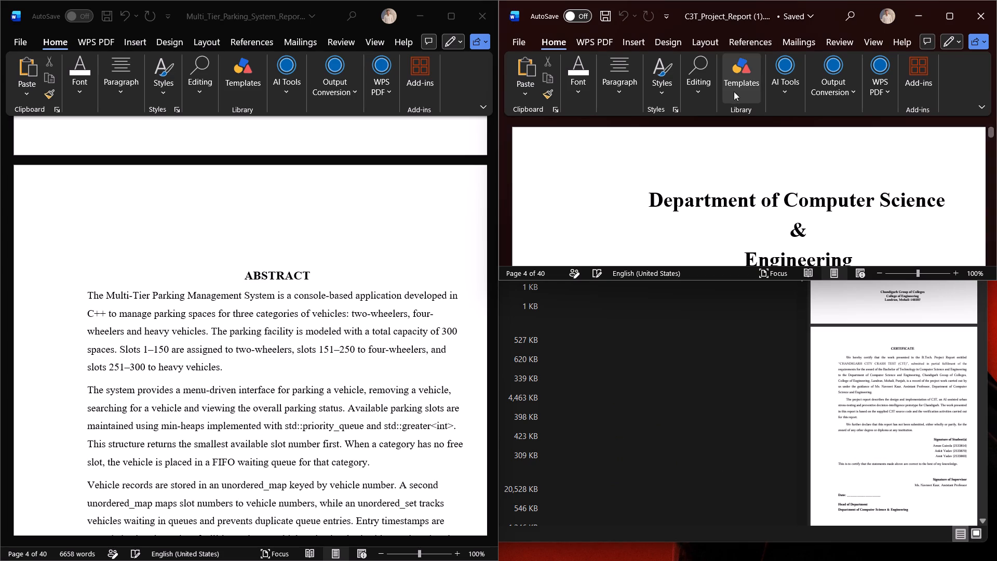
{"action": "left_click", "coordinate": [947, 18]}
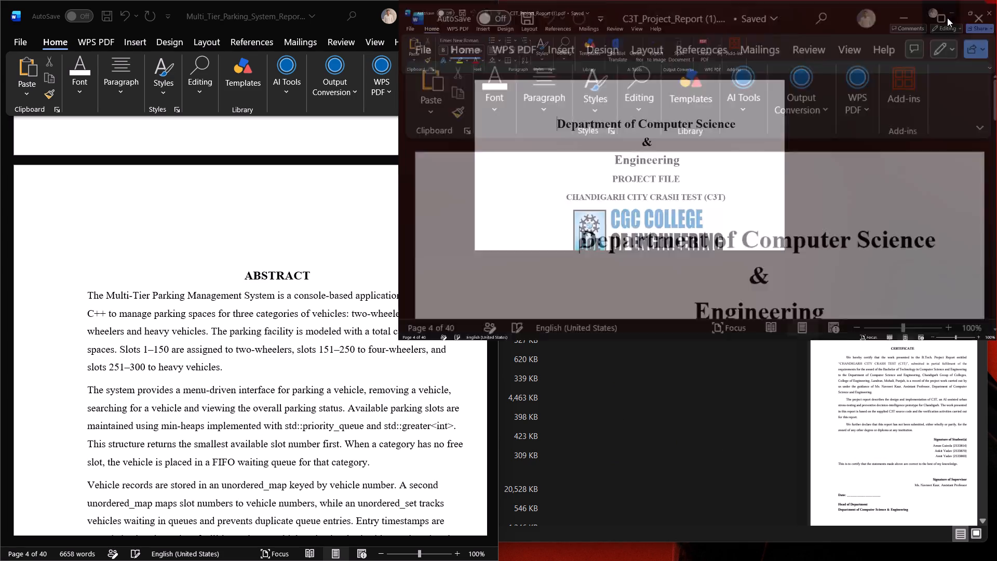
{"action": "left_click_drag", "start_coordinate": [772, 17], "coordinate": [917, 0]}
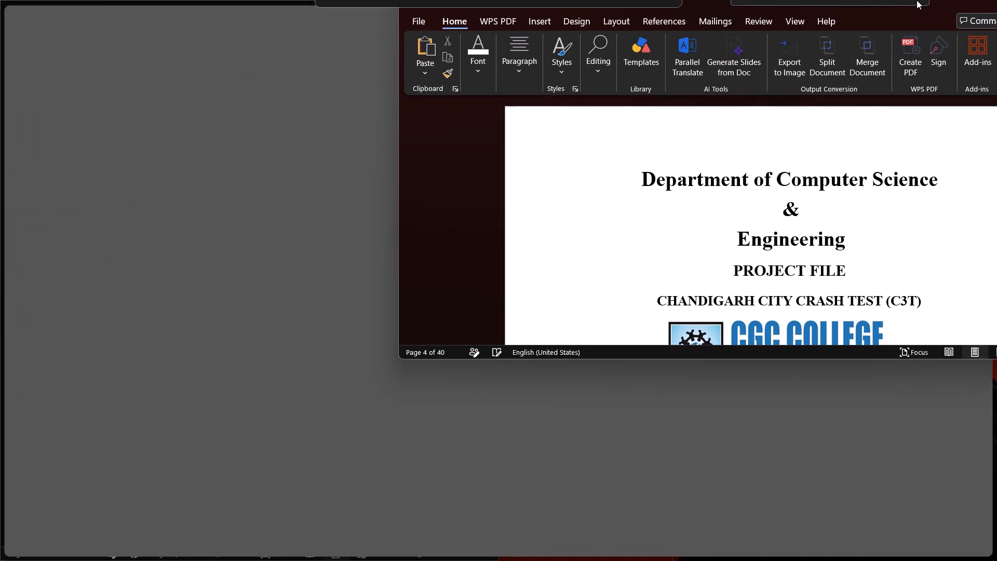
{"action": "left_click_drag", "start_coordinate": [917, 0], "coordinate": [638, 0]}
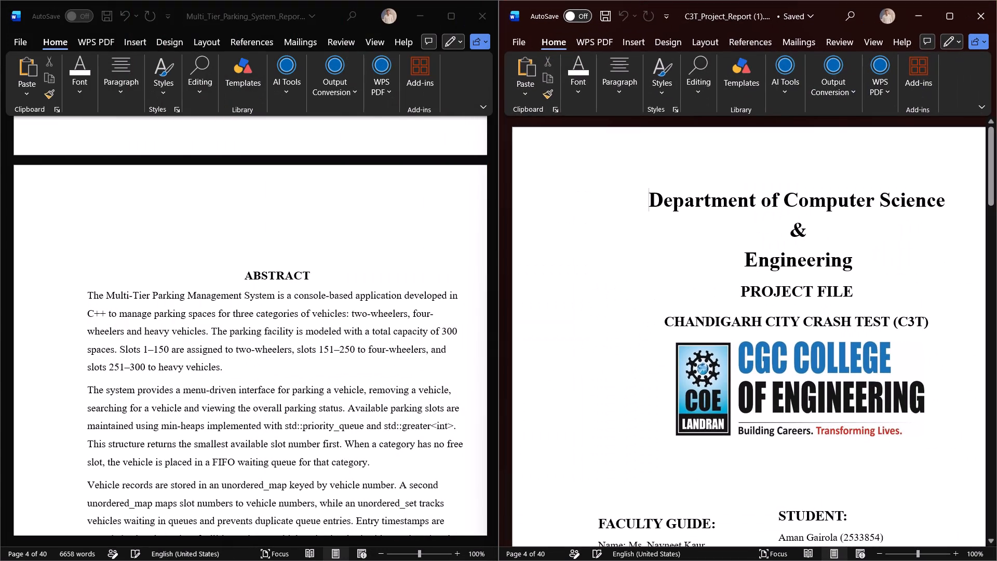
Examine the acknowledgement, abstract and table of contents in the Word-converted C3T report against the parking report's front matter.
{"action": "scroll", "coordinate": [746, 342], "scroll_direction": "down", "scroll_amount": 7}
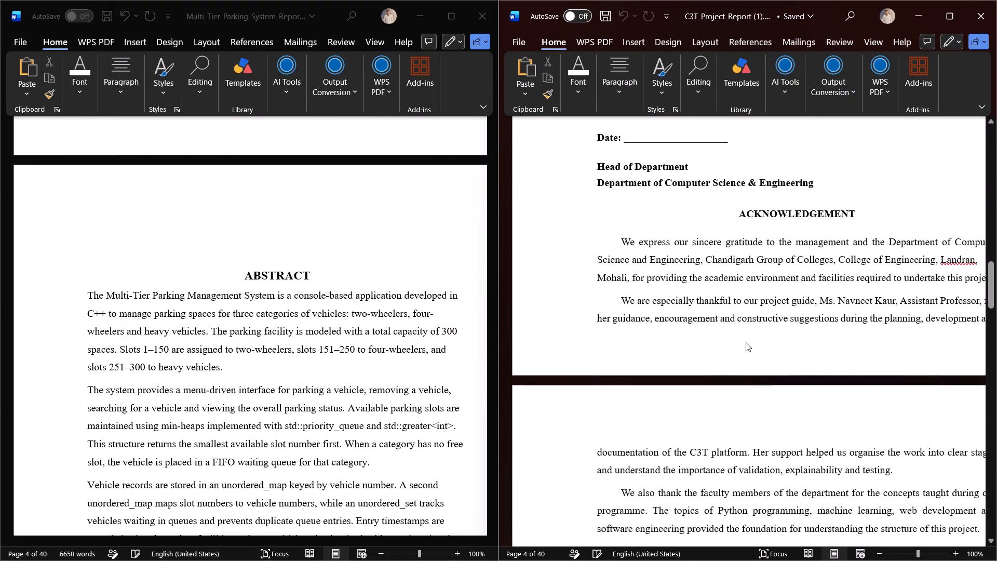
{"action": "scroll", "coordinate": [746, 342], "scroll_direction": "down", "scroll_amount": 1}
{"action": "scroll", "coordinate": [467, 338], "scroll_direction": "down", "scroll_amount": 3}
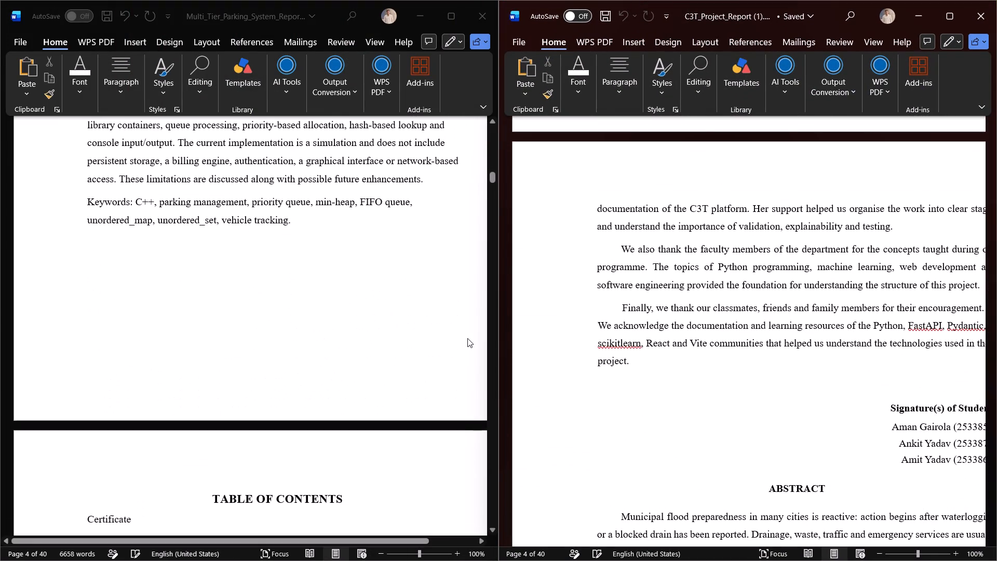
{"action": "scroll", "coordinate": [467, 338], "scroll_direction": "down", "scroll_amount": 2}
{"action": "scroll", "coordinate": [753, 407], "scroll_direction": "down", "scroll_amount": 2}
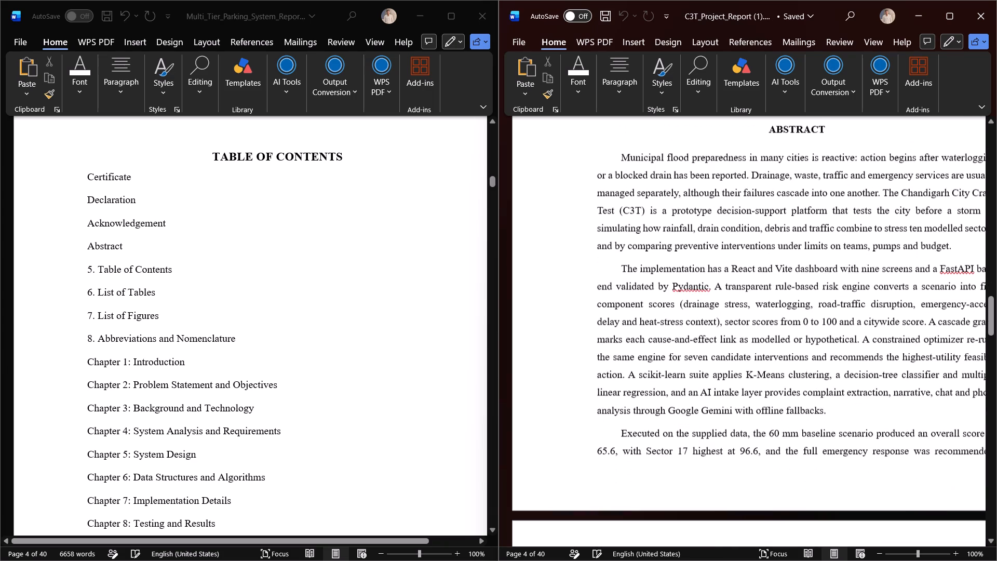
{"action": "scroll", "coordinate": [753, 407], "scroll_direction": "down", "scroll_amount": 5}
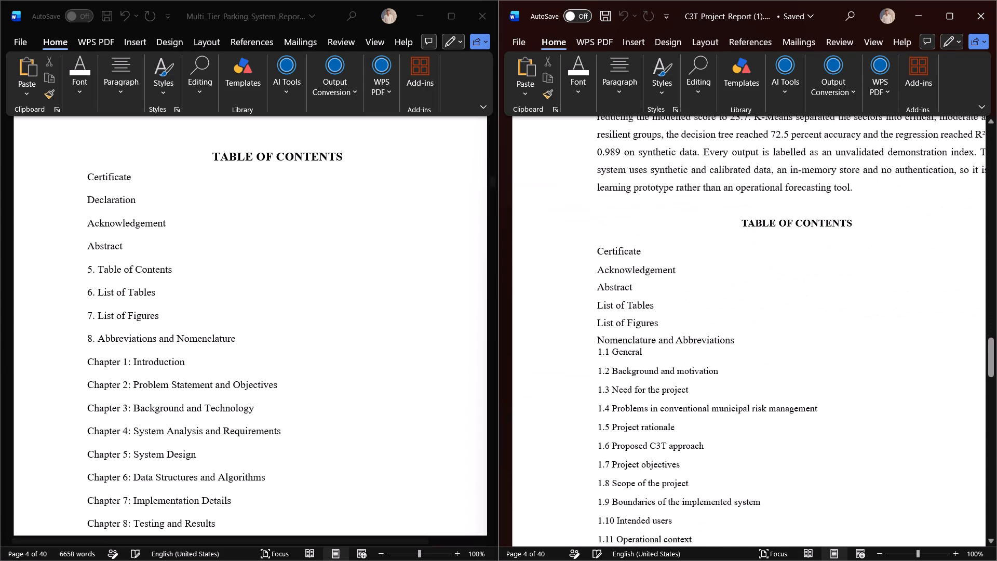
{"action": "scroll", "coordinate": [753, 407], "scroll_direction": "down", "scroll_amount": 2}
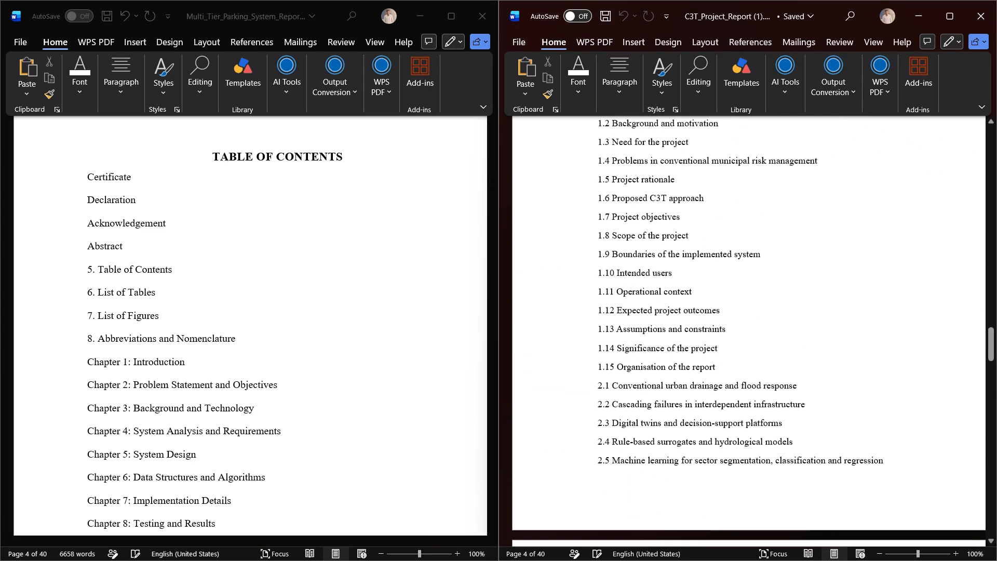
{"action": "scroll", "coordinate": [753, 407], "scroll_direction": "down", "scroll_amount": 2}
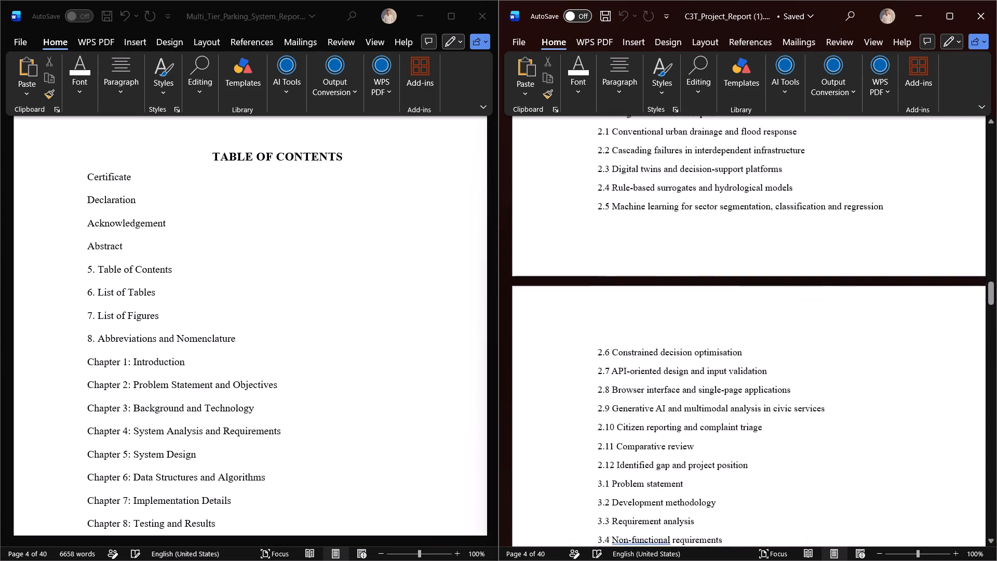
Examine the rest of the C3T report's table of contents, its lists of tables and figures, and the nomenclature page.
{"action": "scroll", "coordinate": [753, 407], "scroll_direction": "down", "scroll_amount": 8}
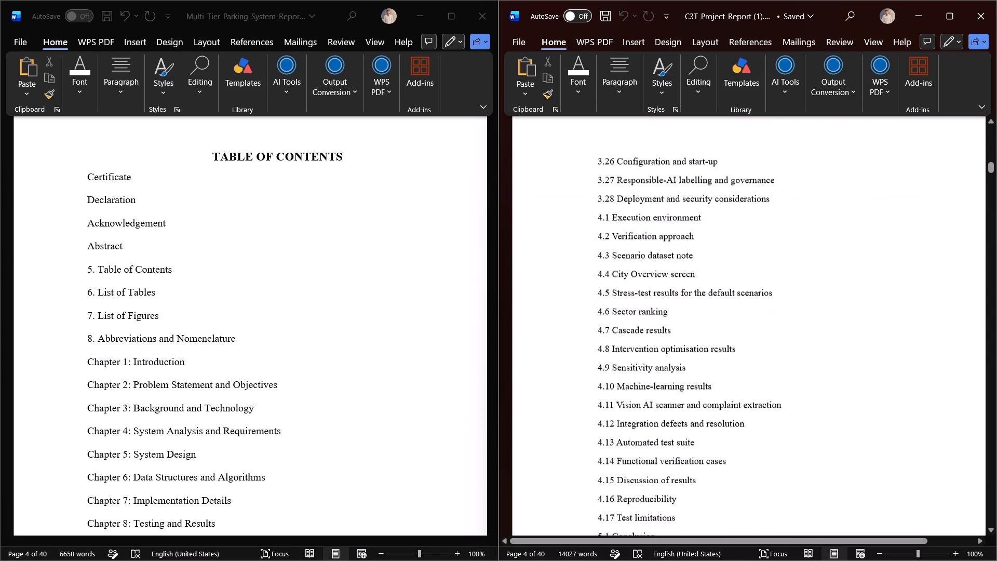
{"action": "scroll", "coordinate": [753, 407], "scroll_direction": "down", "scroll_amount": 5}
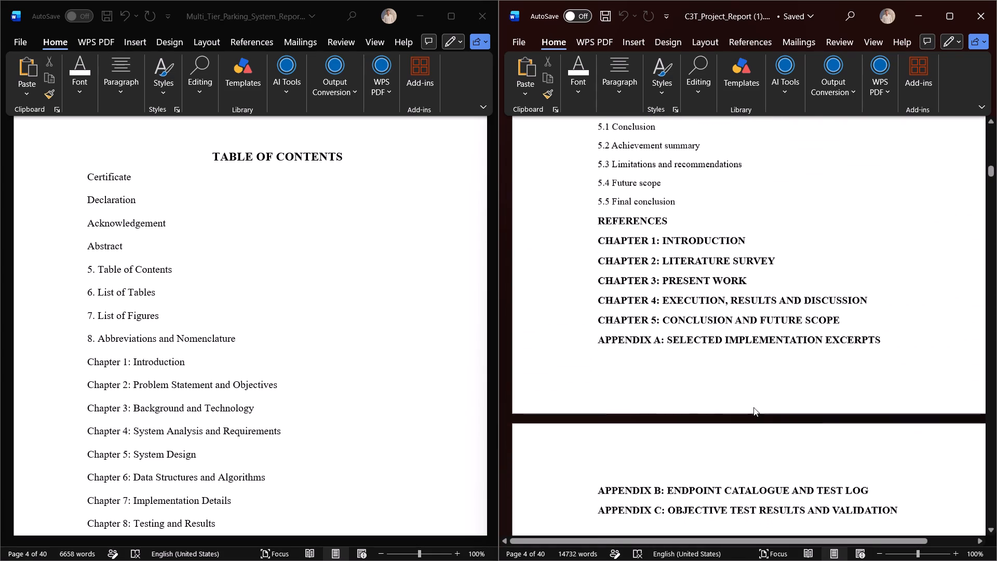
{"action": "scroll", "coordinate": [723, 423], "scroll_direction": "down", "scroll_amount": 7}
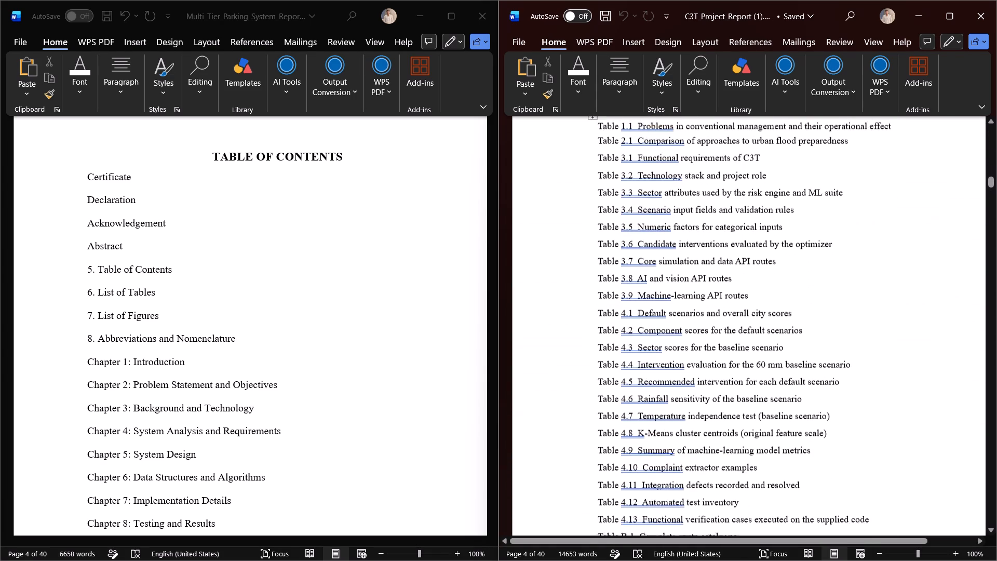
{"action": "scroll", "coordinate": [723, 423], "scroll_direction": "down", "scroll_amount": 1}
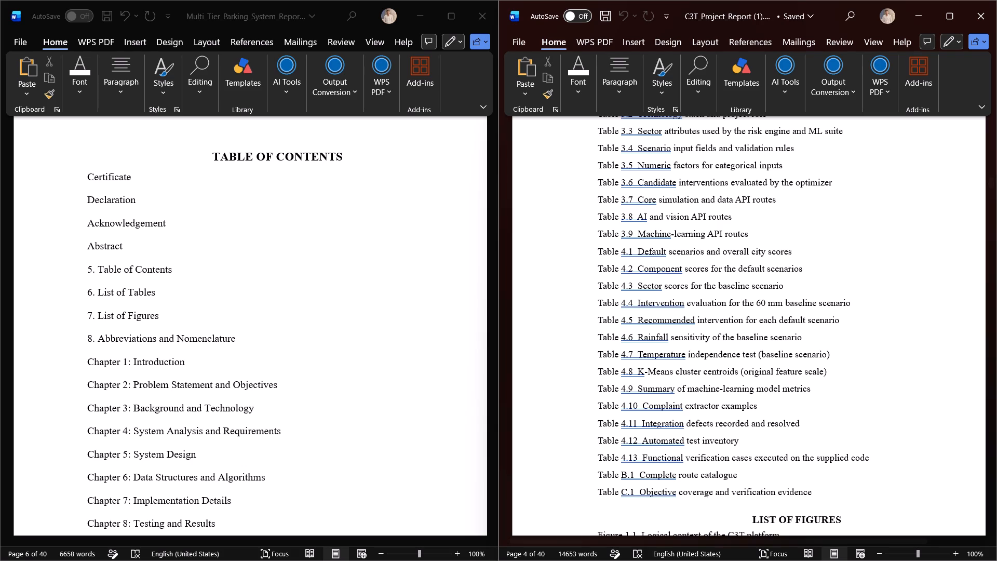
{"action": "scroll", "coordinate": [723, 423], "scroll_direction": "down", "scroll_amount": 6}
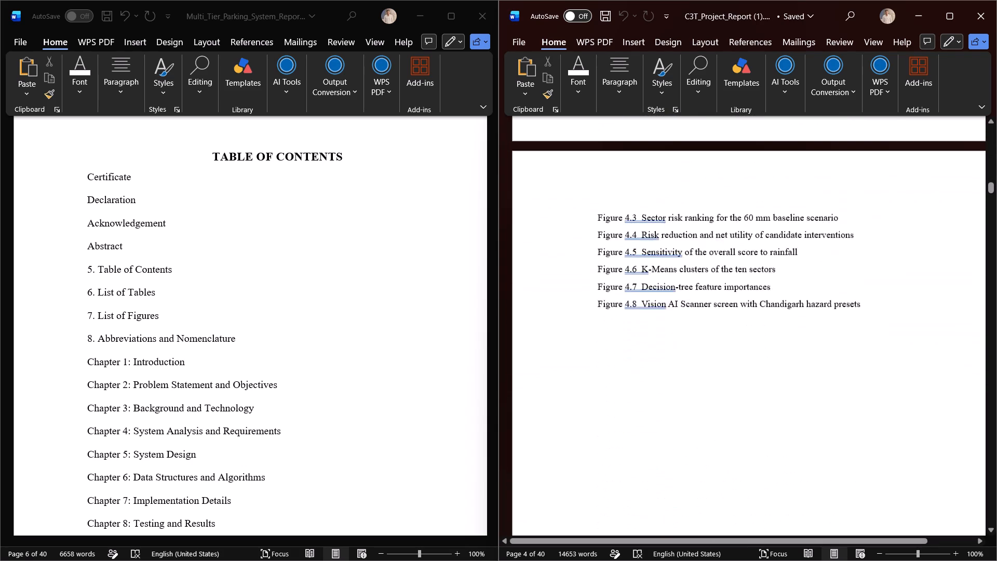
{"action": "scroll", "coordinate": [723, 423], "scroll_direction": "down", "scroll_amount": 2}
{"action": "scroll", "coordinate": [723, 423], "scroll_direction": "up", "scroll_amount": 1}
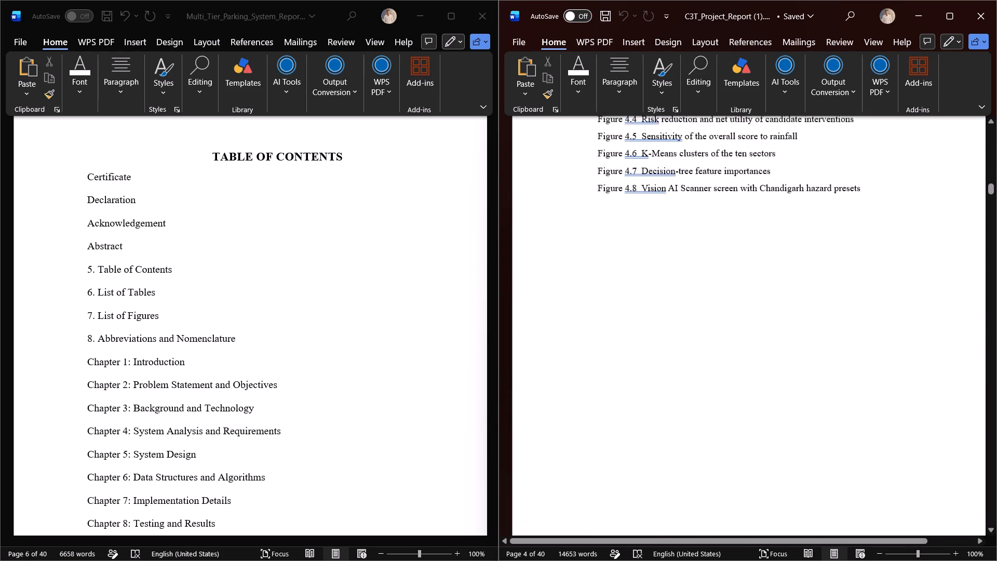
{"action": "scroll", "coordinate": [723, 423], "scroll_direction": "up", "scroll_amount": 1}
{"action": "scroll", "coordinate": [723, 423], "scroll_direction": "down", "scroll_amount": 2}
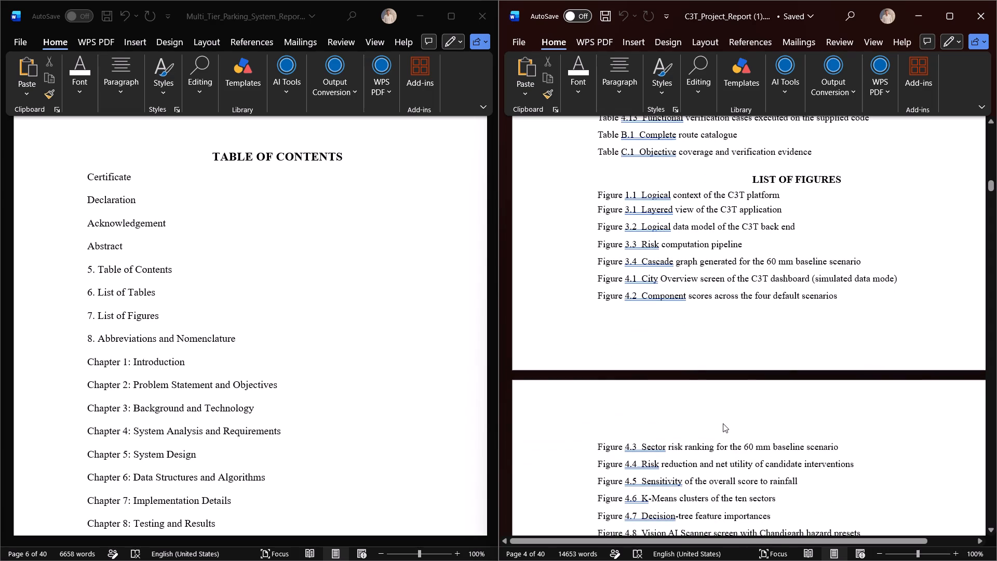
{"action": "scroll", "coordinate": [723, 423], "scroll_direction": "down", "scroll_amount": 2}
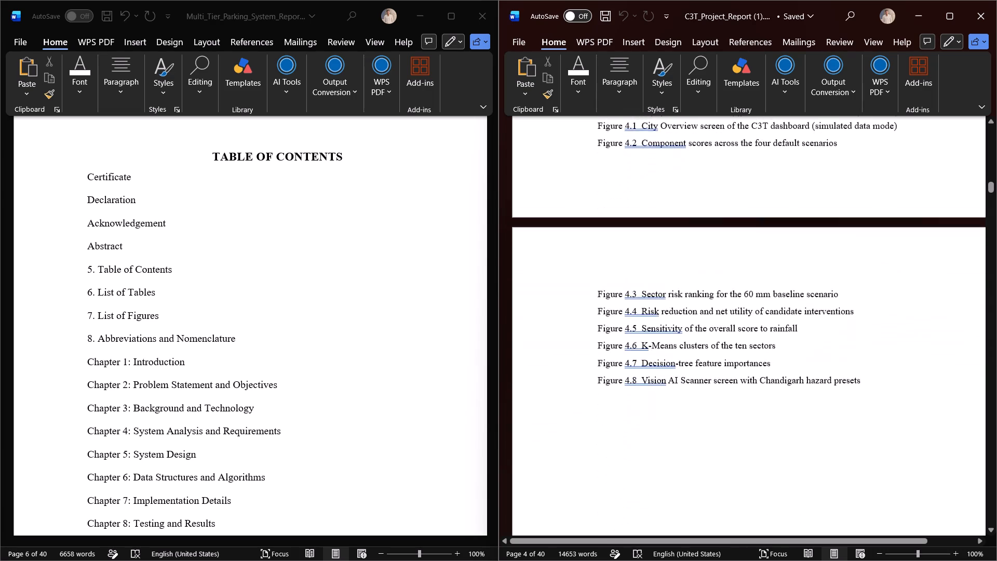
{"action": "scroll", "coordinate": [723, 423], "scroll_direction": "down", "scroll_amount": 2}
{"action": "scroll", "coordinate": [723, 423], "scroll_direction": "up", "scroll_amount": 3}
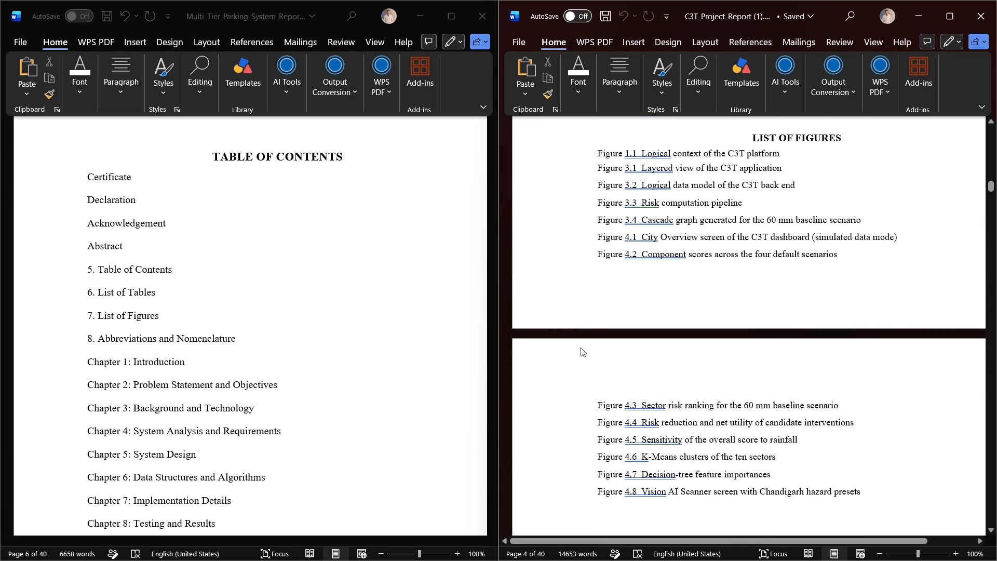
{"action": "scroll", "coordinate": [581, 348], "scroll_direction": "up", "scroll_amount": 2}
{"action": "scroll", "coordinate": [581, 348], "scroll_direction": "down", "scroll_amount": 6}
{"action": "scroll", "coordinate": [581, 348], "scroll_direction": "up", "scroll_amount": 1}
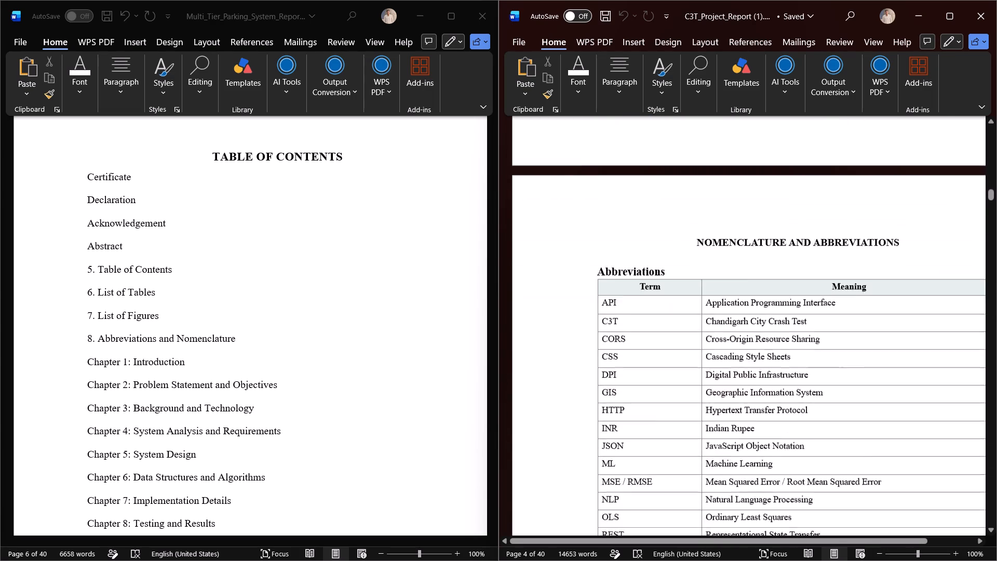
Return to the C3T report's Acknowledgement and review its full text through the student signatures at 80% zoom.
{"action": "scroll", "coordinate": [581, 348], "scroll_direction": "up", "scroll_amount": 7}
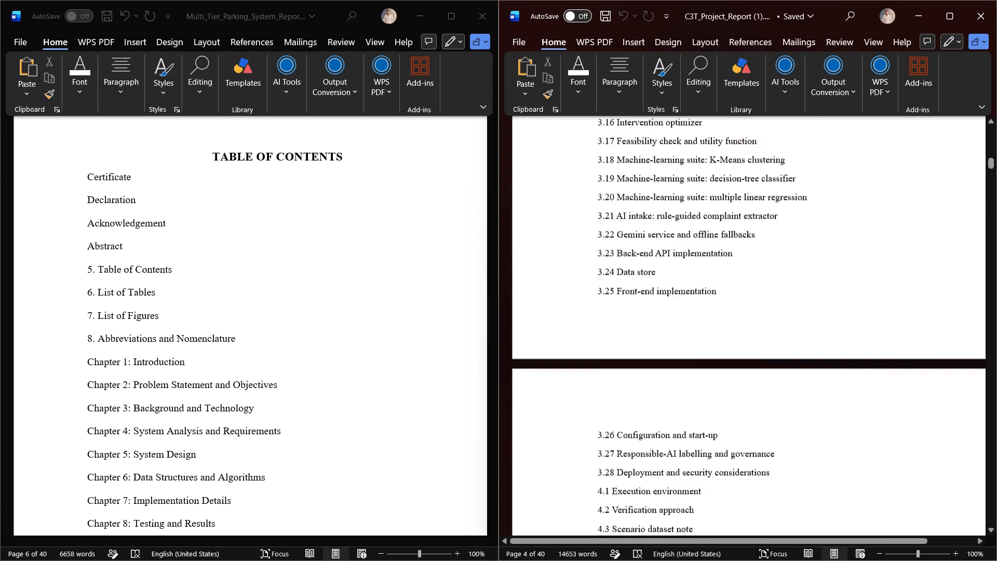
{"action": "scroll", "coordinate": [581, 348], "scroll_direction": "up", "scroll_amount": 3}
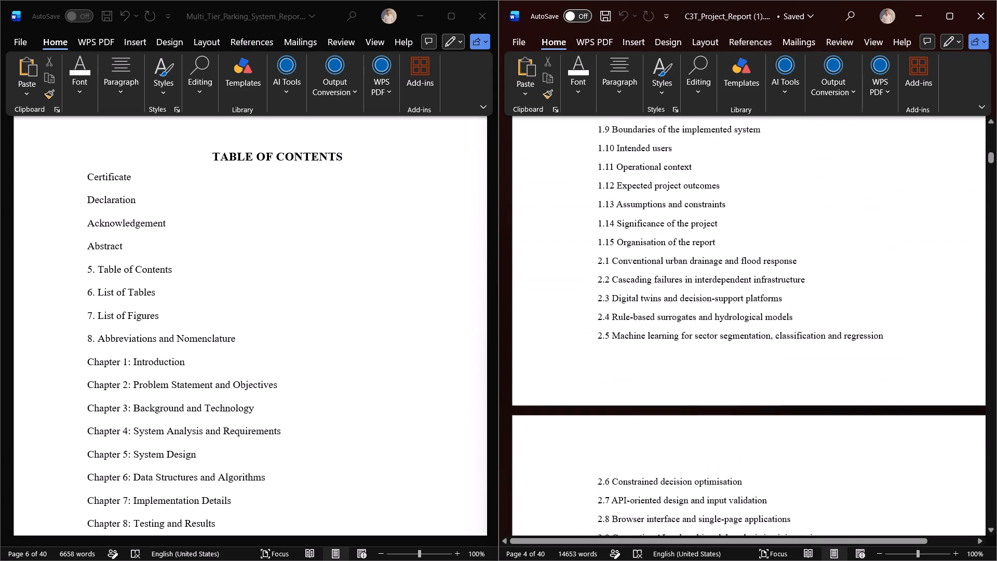
{"action": "scroll", "coordinate": [602, 280], "scroll_direction": "up", "scroll_amount": 5}
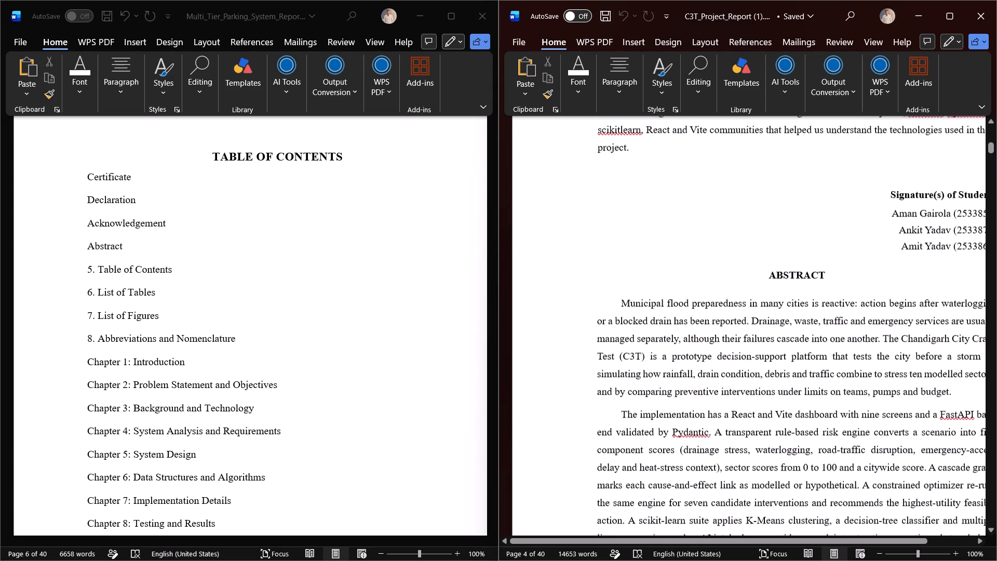
{"action": "scroll", "coordinate": [602, 280], "scroll_direction": "up", "scroll_amount": 3}
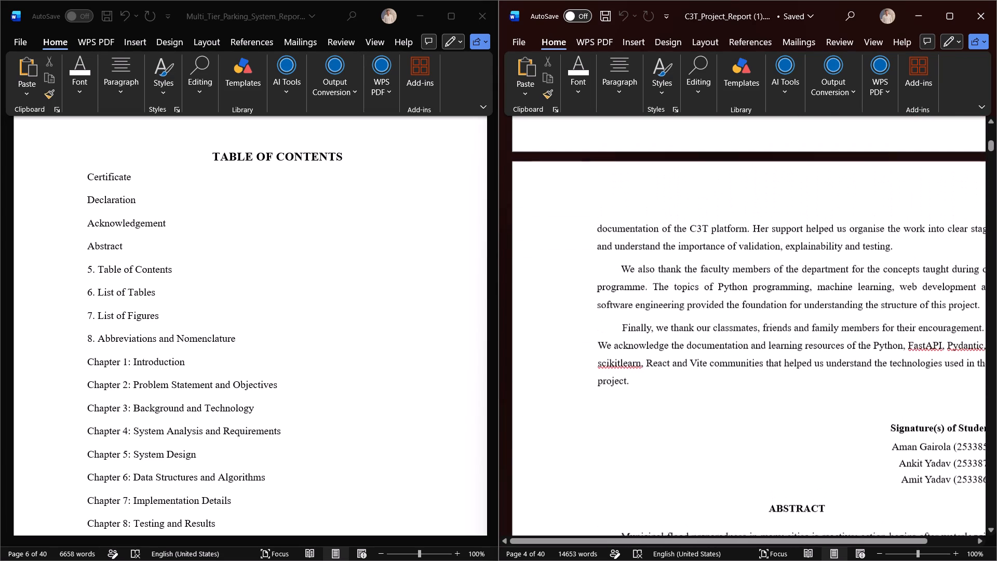
{"action": "scroll", "coordinate": [602, 280], "scroll_direction": "up", "scroll_amount": 1}
{"action": "scroll", "coordinate": [602, 280], "scroll_direction": "left", "scroll_amount": 2}
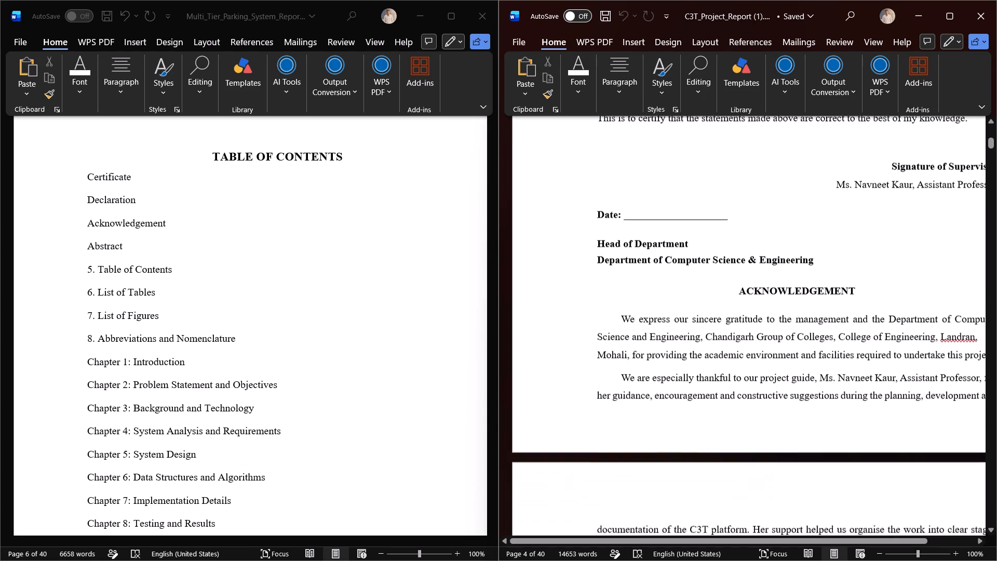
{"action": "scroll", "coordinate": [602, 280], "scroll_direction": "left", "scroll_amount": 1}
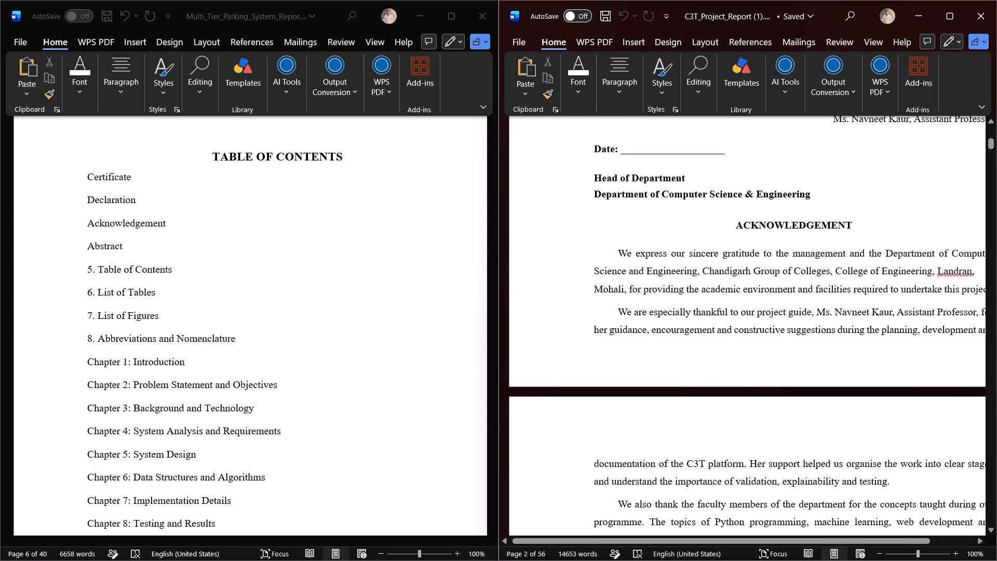
{"action": "scroll", "coordinate": [807, 325], "scroll_direction": "down", "scroll_amount": 2, "text": "ctrl"}
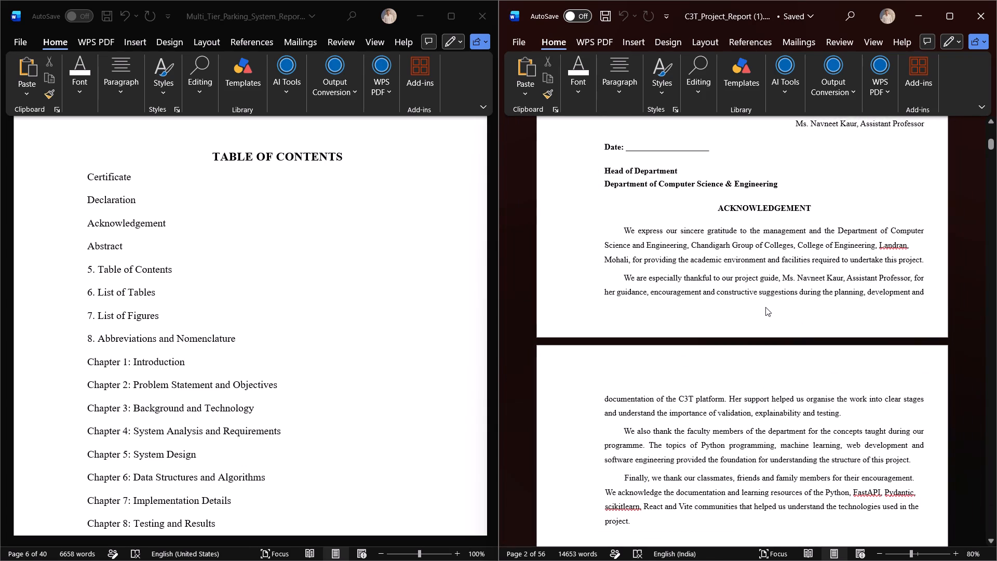
{"action": "scroll", "coordinate": [762, 308], "scroll_direction": "down", "scroll_amount": 1}
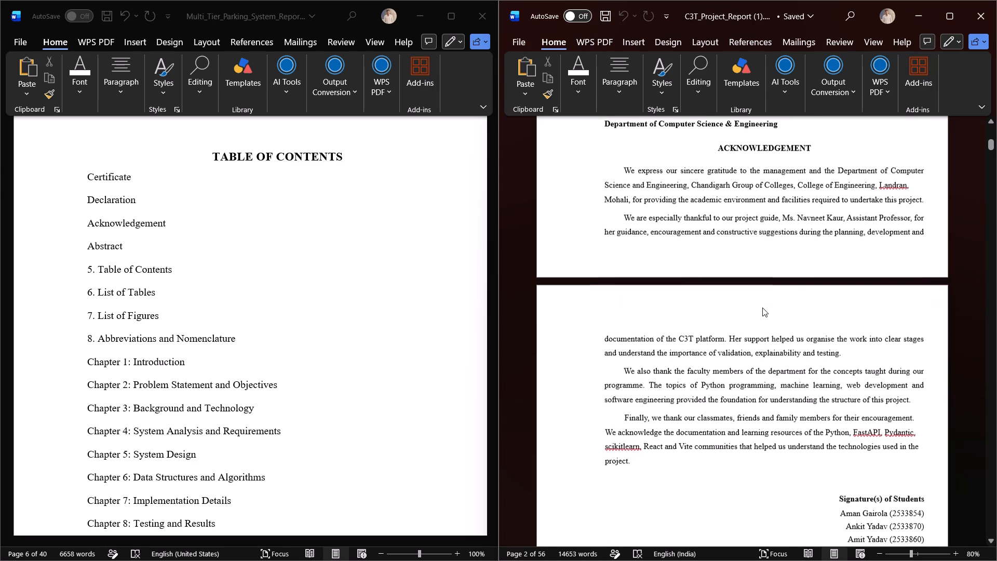
{"action": "scroll", "coordinate": [762, 308], "scroll_direction": "down", "scroll_amount": 1}
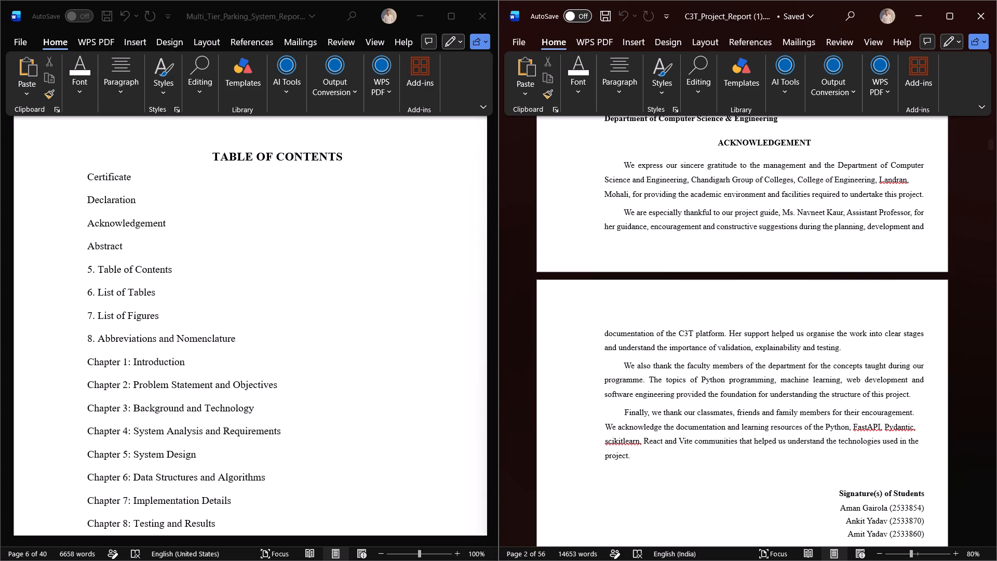
Undo the typing and deletion under the parking report's ACKNOWLEDGEMENT heading, back to the original three body paragraphs.
{"action": "scroll", "coordinate": [475, 347], "scroll_direction": "up", "scroll_amount": 6}
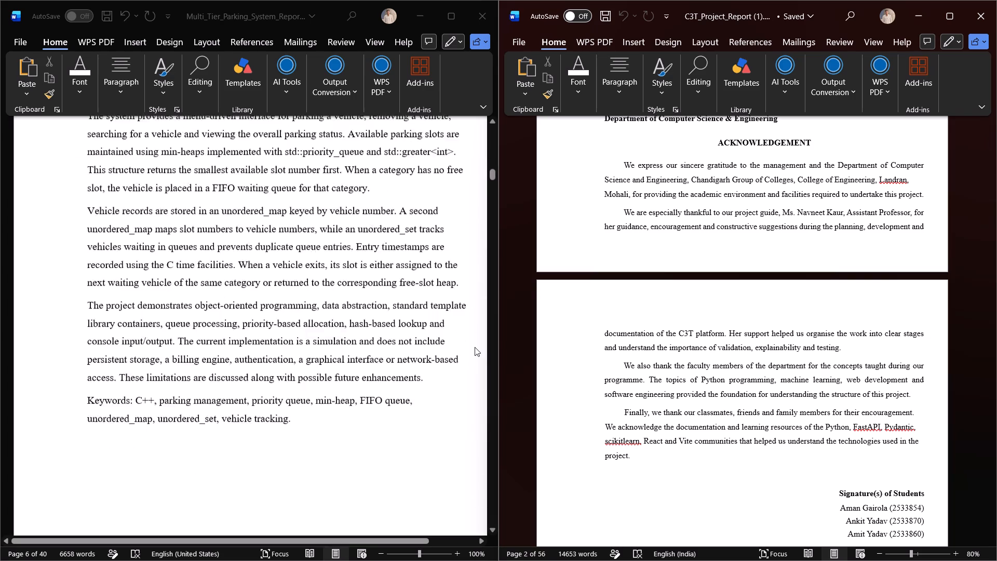
{"action": "scroll", "coordinate": [475, 347], "scroll_direction": "up", "scroll_amount": 5}
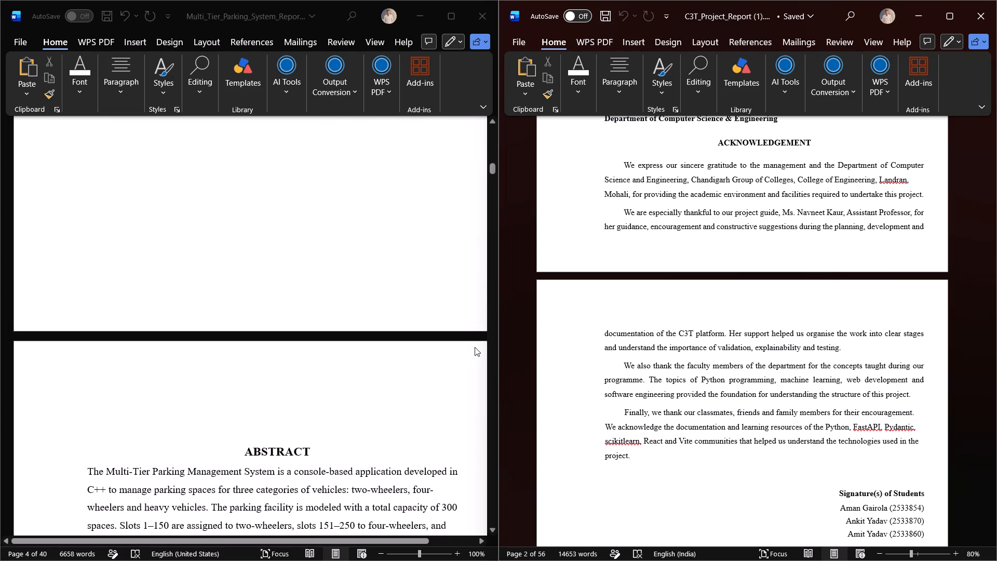
{"action": "scroll", "coordinate": [475, 347], "scroll_direction": "up", "scroll_amount": 2}
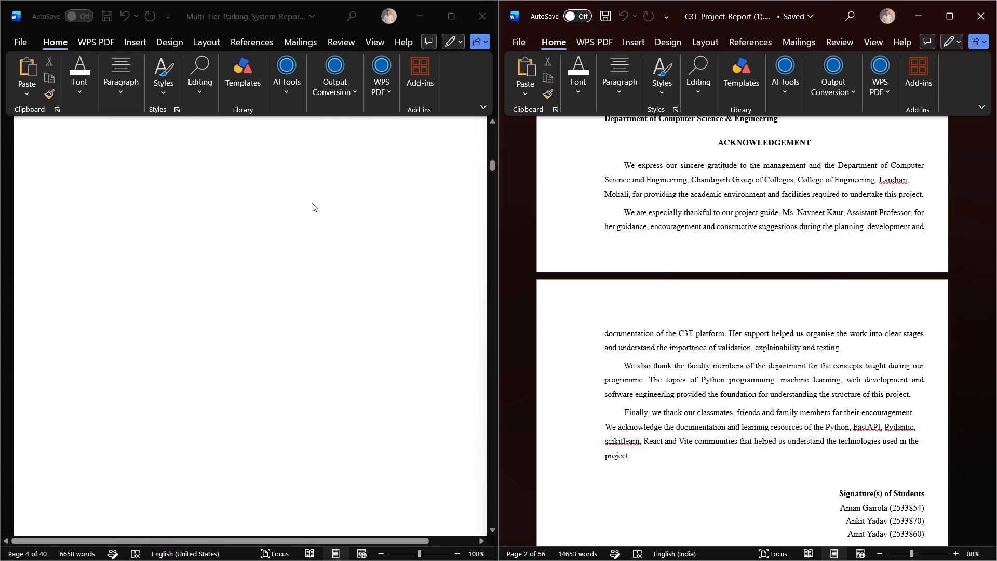
{"action": "scroll", "coordinate": [318, 296], "scroll_direction": "up", "scroll_amount": 5}
{"action": "scroll", "coordinate": [318, 296], "scroll_direction": "down", "scroll_amount": 1}
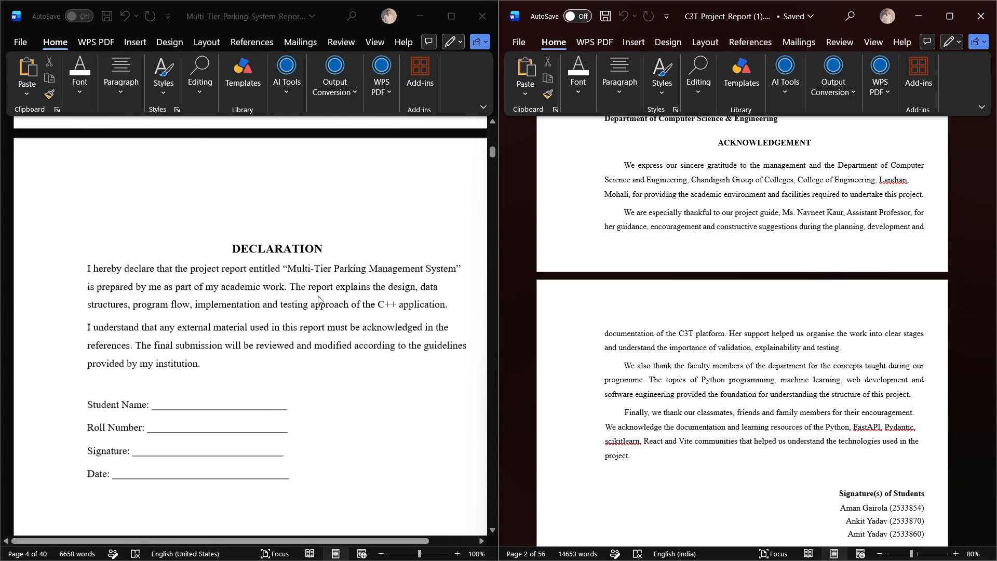
{"action": "scroll", "coordinate": [318, 296], "scroll_direction": "down", "scroll_amount": 2}
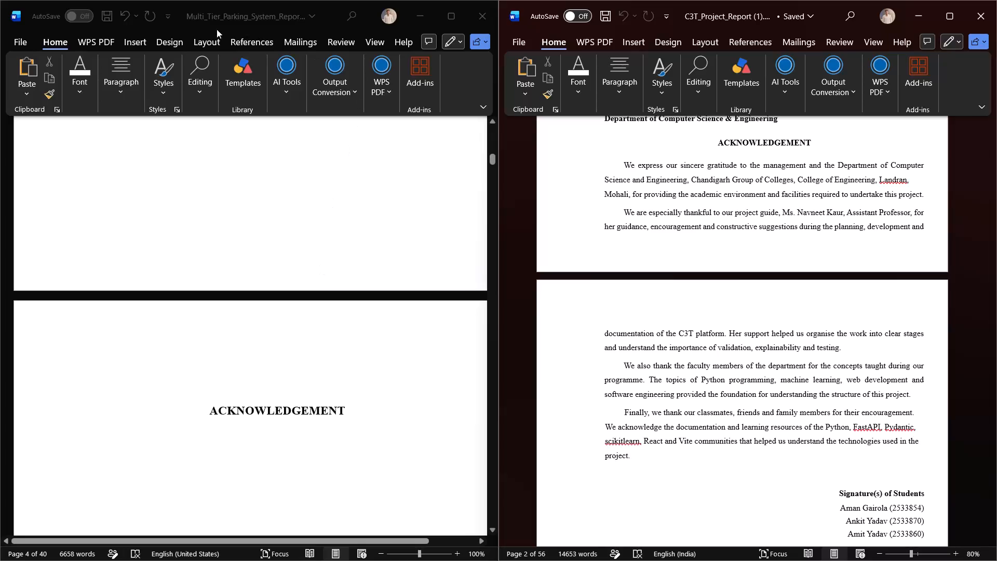
{"action": "left_click", "coordinate": [124, 20]}
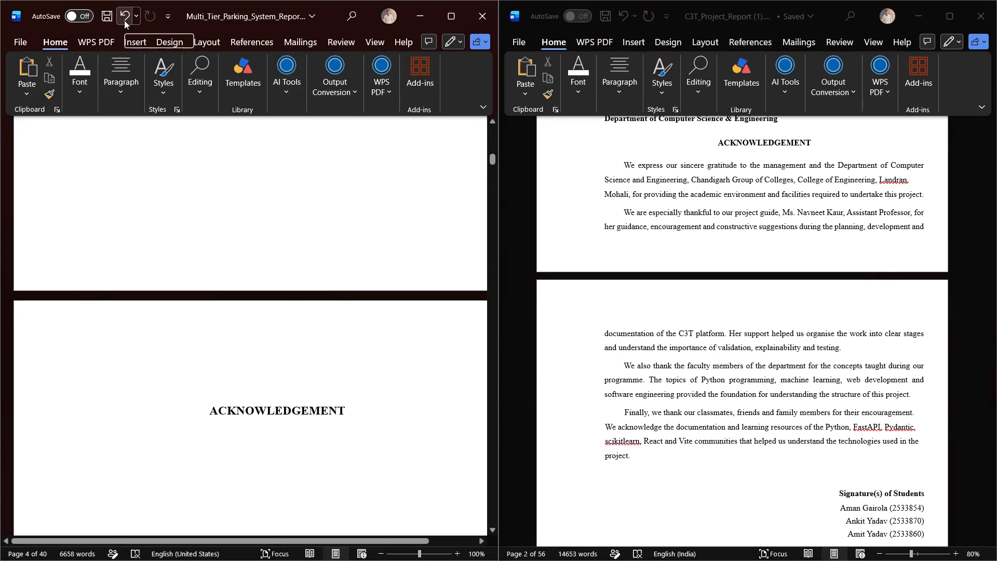
{"action": "left_click", "coordinate": [124, 20]}
{"action": "left_click", "coordinate": [124, 20]}
{"action": "left_click", "coordinate": [124, 20]}
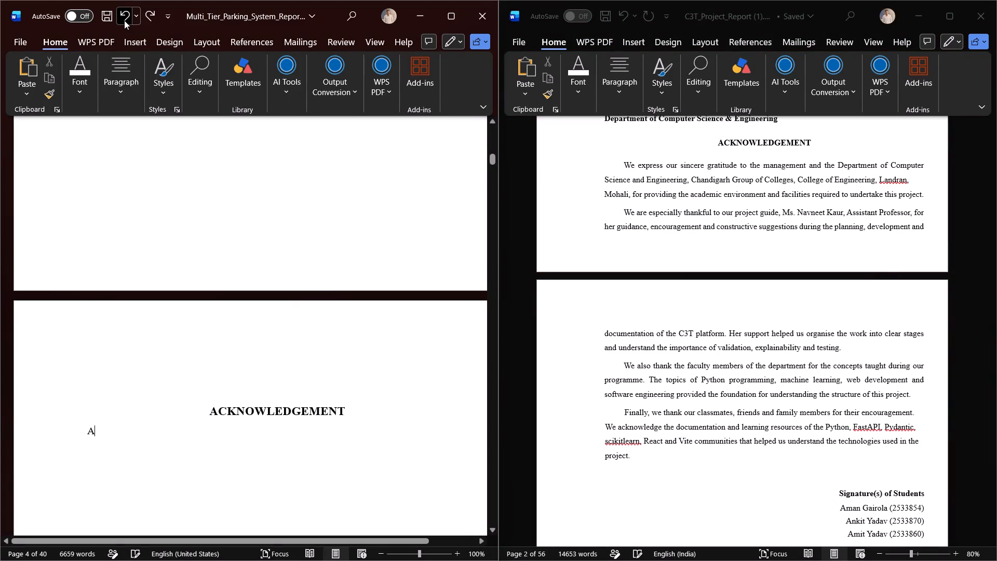
{"action": "left_click", "coordinate": [124, 20]}
{"action": "triple_click", "coordinate": [124, 20]}
{"action": "triple_click", "coordinate": [124, 20]}
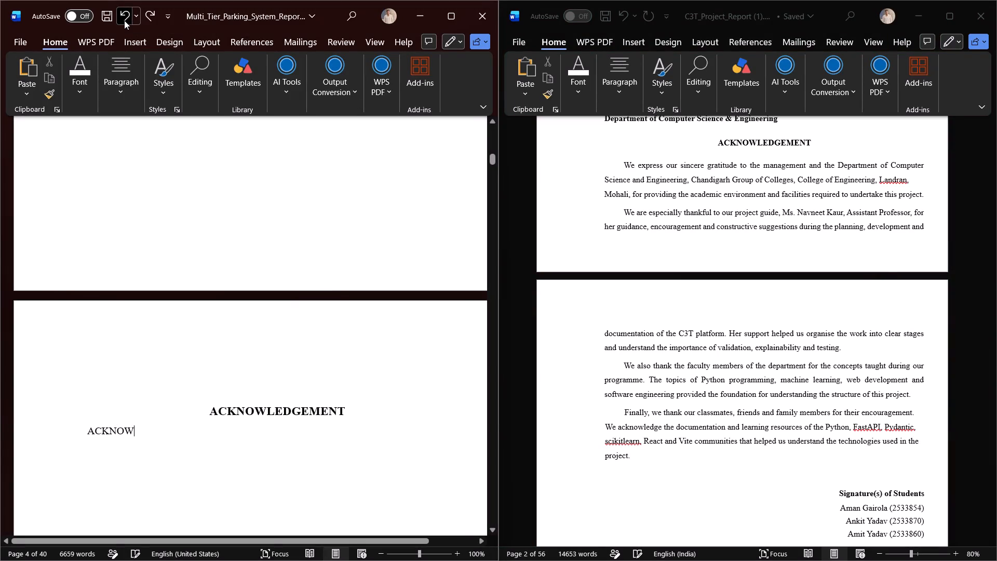
{"action": "double_click", "coordinate": [124, 20]}
{"action": "left_click", "coordinate": [124, 20]}
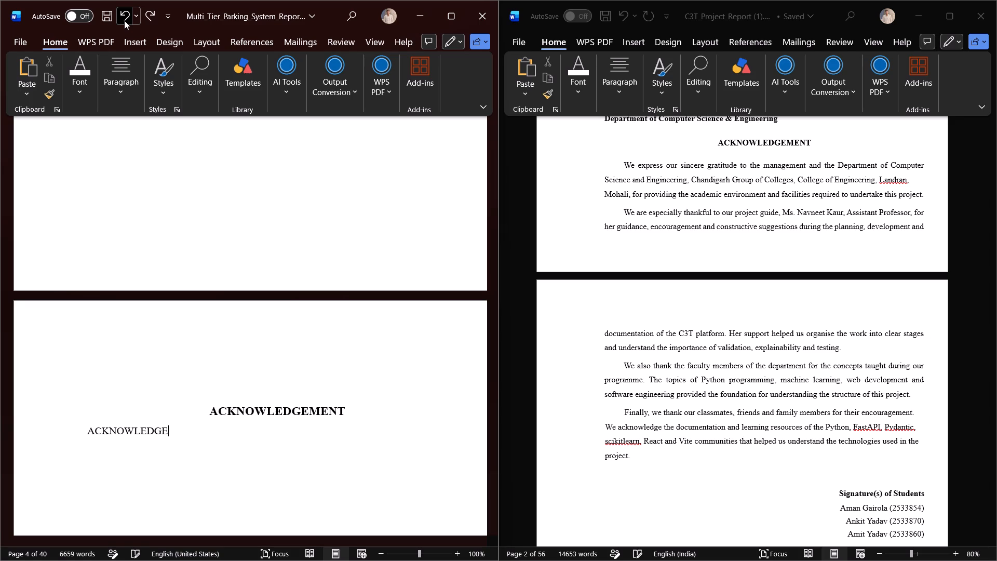
{"action": "left_click", "coordinate": [124, 20]}
{"action": "left_click", "coordinate": [124, 20]}
{"action": "triple_click", "coordinate": [124, 20]}
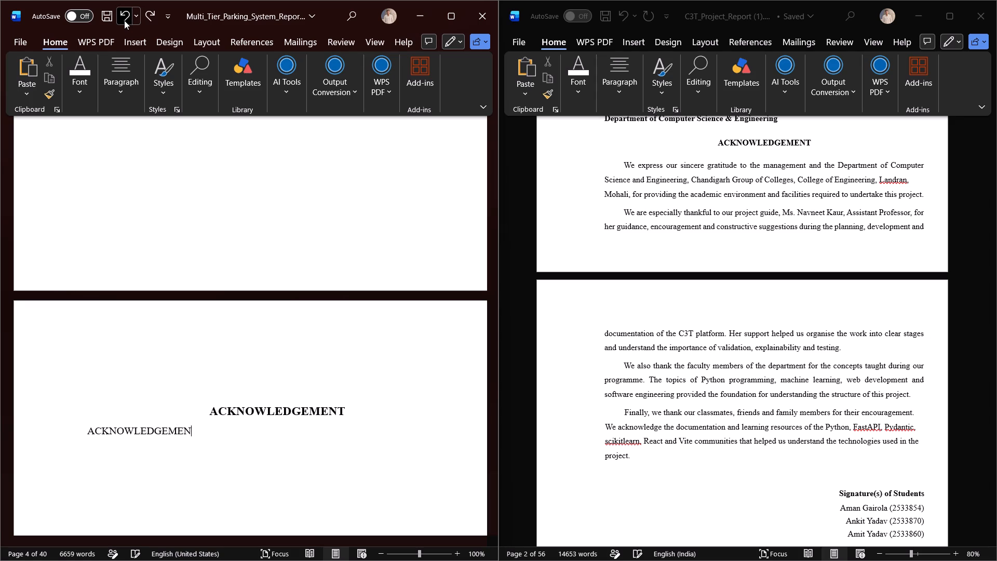
{"action": "triple_click", "coordinate": [124, 20]}
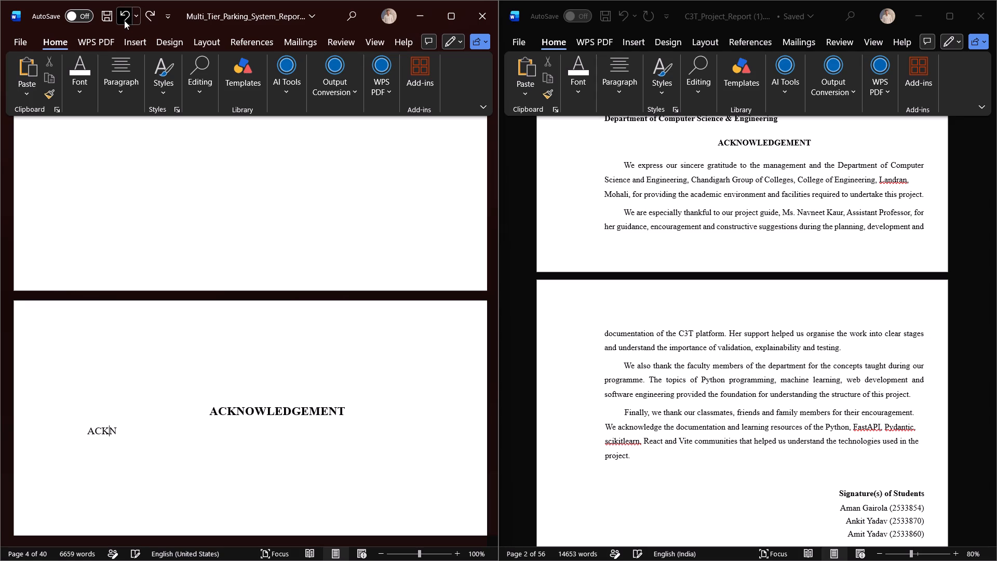
{"action": "triple_click", "coordinate": [124, 20]}
{"action": "triple_click", "coordinate": [124, 20]}
{"action": "double_click", "coordinate": [124, 20]}
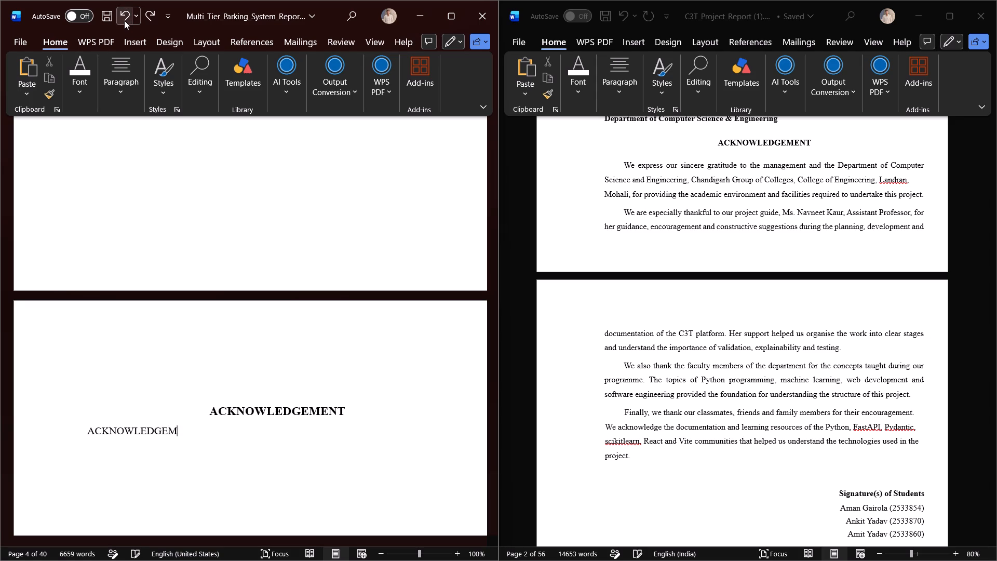
{"action": "left_click", "coordinate": [124, 20]}
{"action": "left_click", "coordinate": [124, 20]}
{"action": "double_click", "coordinate": [124, 20]}
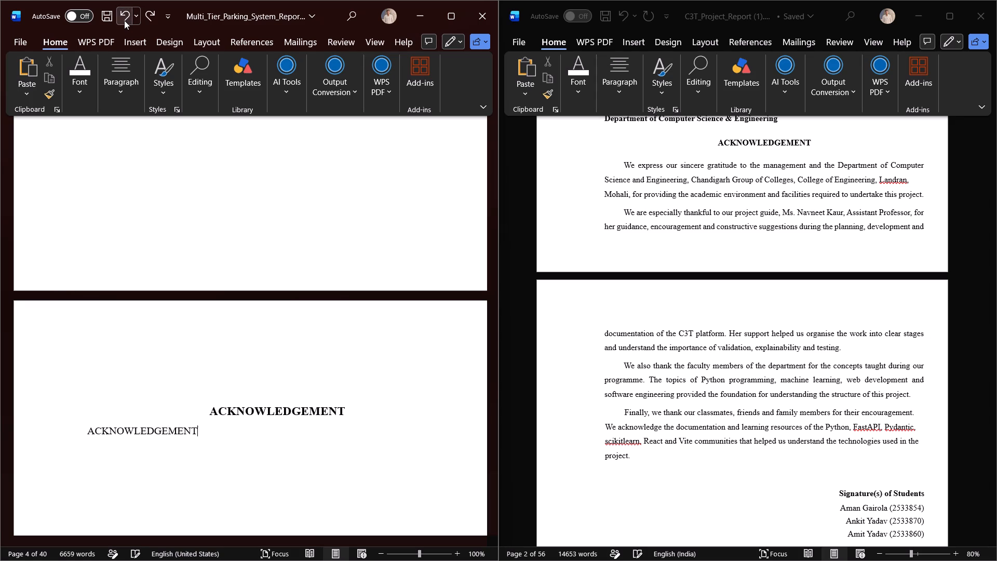
{"action": "left_click", "coordinate": [124, 20]}
{"action": "left_click", "coordinate": [124, 20]}
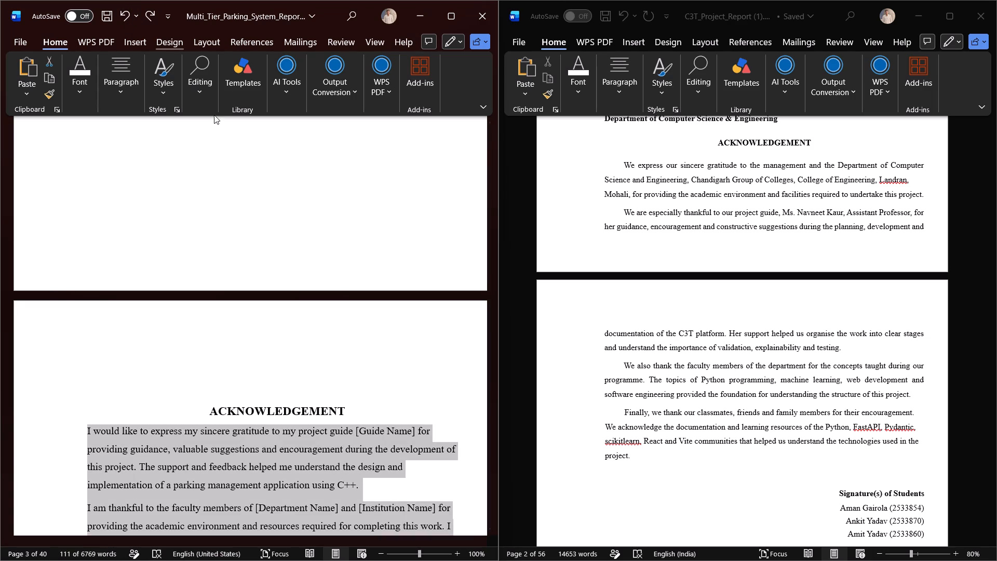
{"action": "left_click", "coordinate": [169, 371]}
{"action": "scroll", "coordinate": [169, 371], "scroll_direction": "down", "scroll_amount": 1}
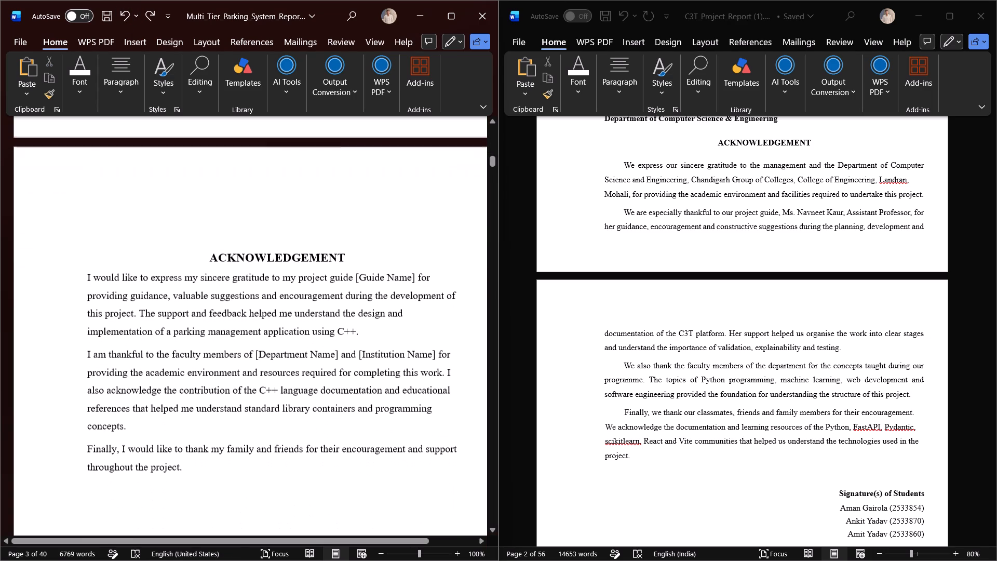
{"action": "scroll", "coordinate": [169, 371], "scroll_direction": "down", "scroll_amount": 1}
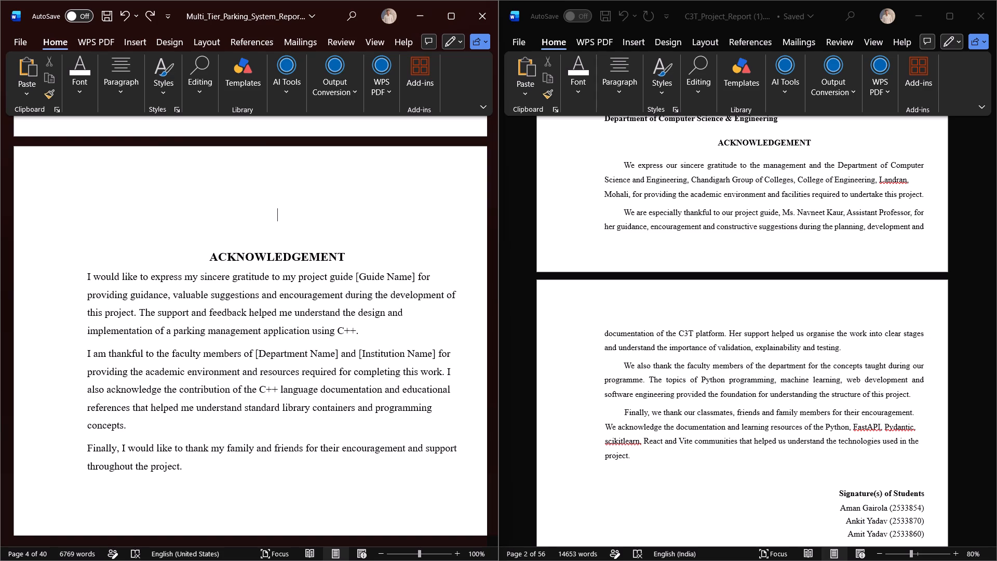
Highlight the first paragraph of the C3T report's Acknowledgement to review its wording and font formatting, then clear the selection.
{"action": "scroll", "coordinate": [169, 371], "scroll_direction": "up", "scroll_amount": 1}
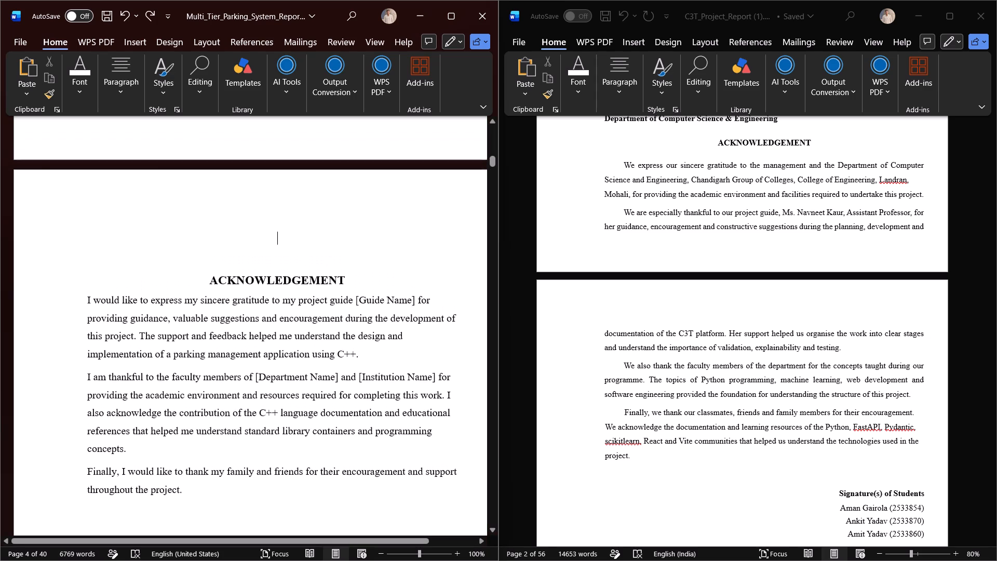
{"action": "scroll", "coordinate": [169, 371], "scroll_direction": "up", "scroll_amount": 1}
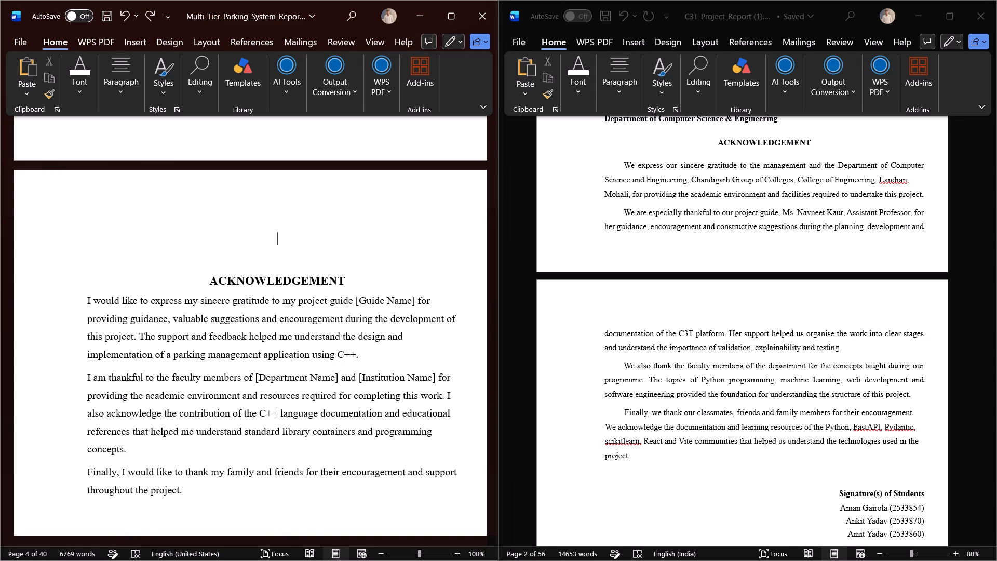
{"action": "left_click", "coordinate": [626, 162]}
{"action": "left_click_drag", "start_coordinate": [624, 162], "coordinate": [888, 196]}
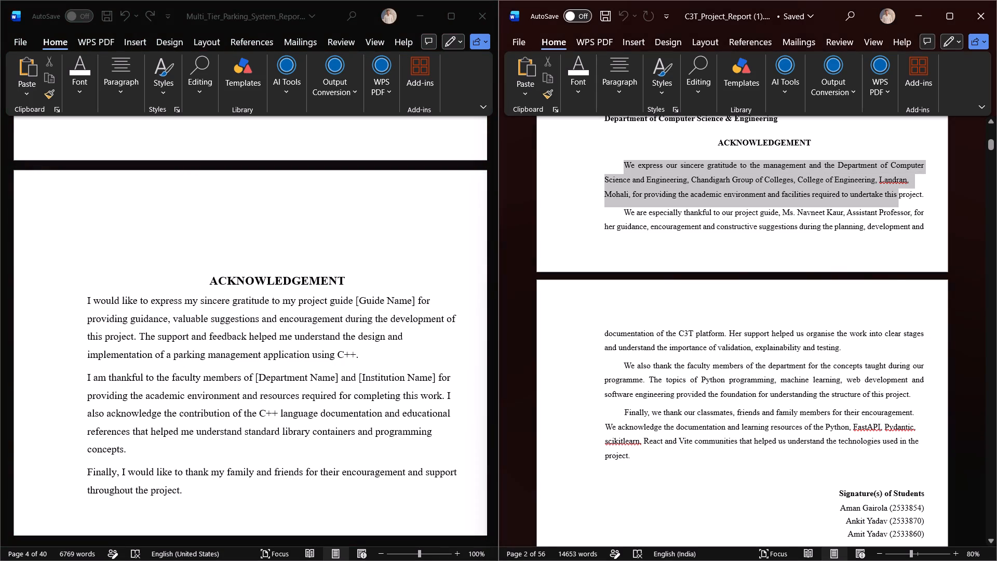
{"action": "left_click_drag", "start_coordinate": [888, 196], "coordinate": [923, 195]}
{"action": "left_click_drag", "start_coordinate": [923, 195], "coordinate": [923, 196]}
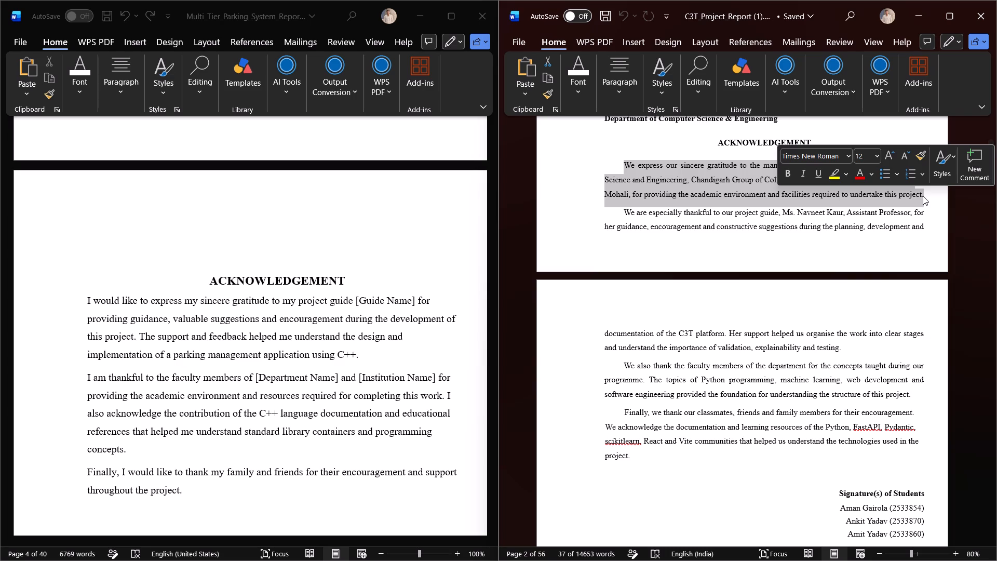
{"action": "left_click", "coordinate": [643, 242]}
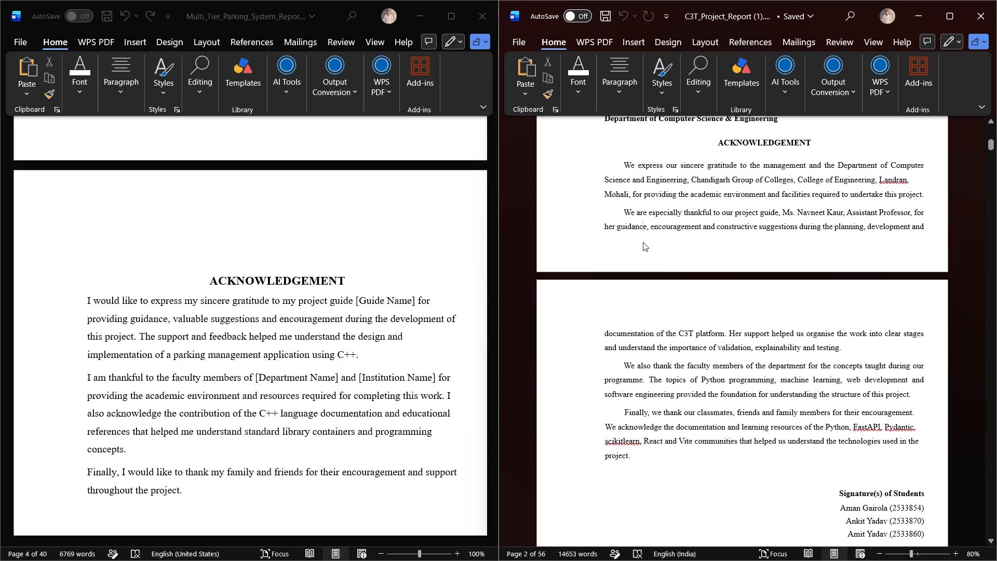
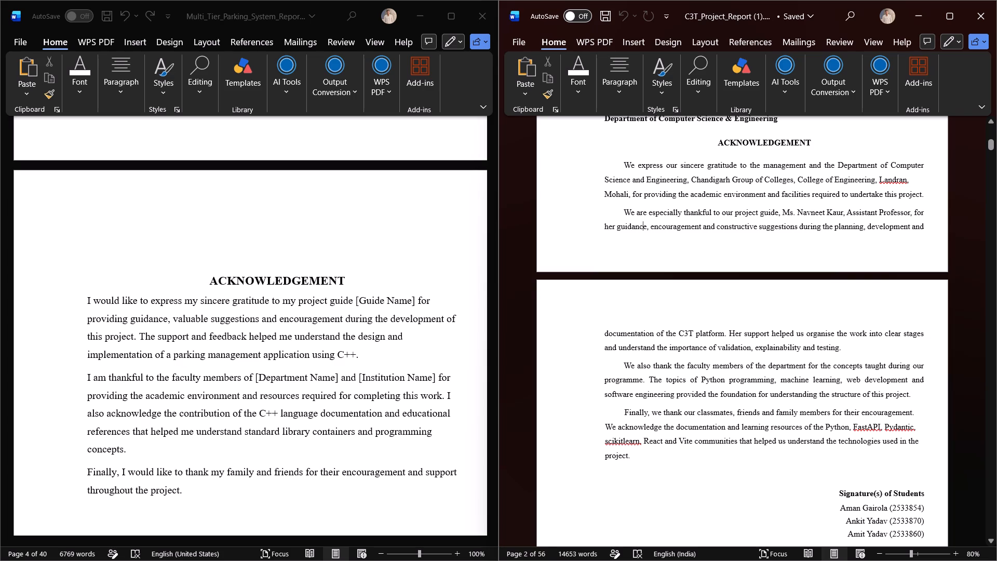
Select the whole first paragraph of the C3T report's Acknowledgement, from "We express our sincere gratitude" through "undertake this project.".
{"action": "left_click_drag", "start_coordinate": [624, 160], "coordinate": [868, 191]}
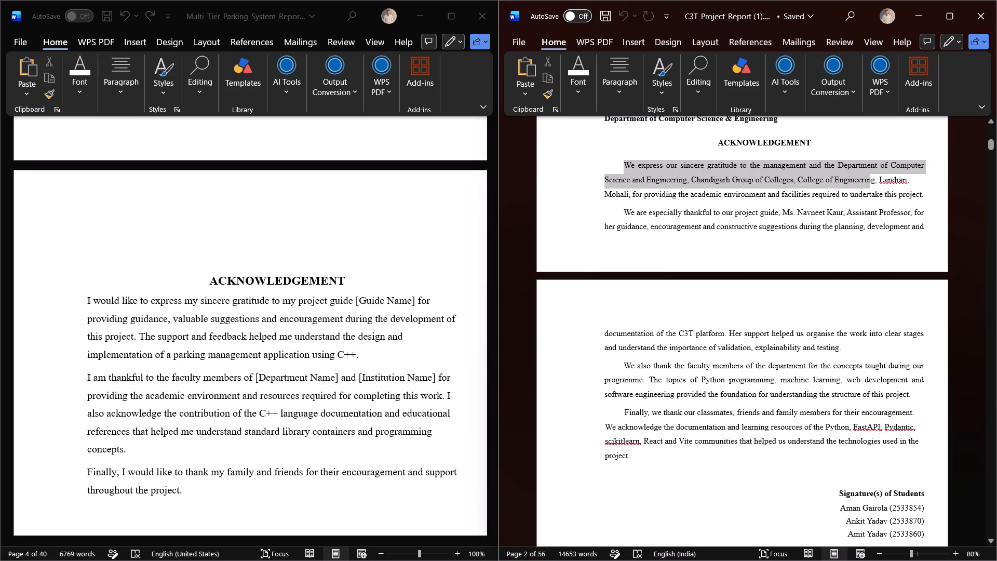
{"action": "left_click_drag", "start_coordinate": [868, 191], "coordinate": [923, 196]}
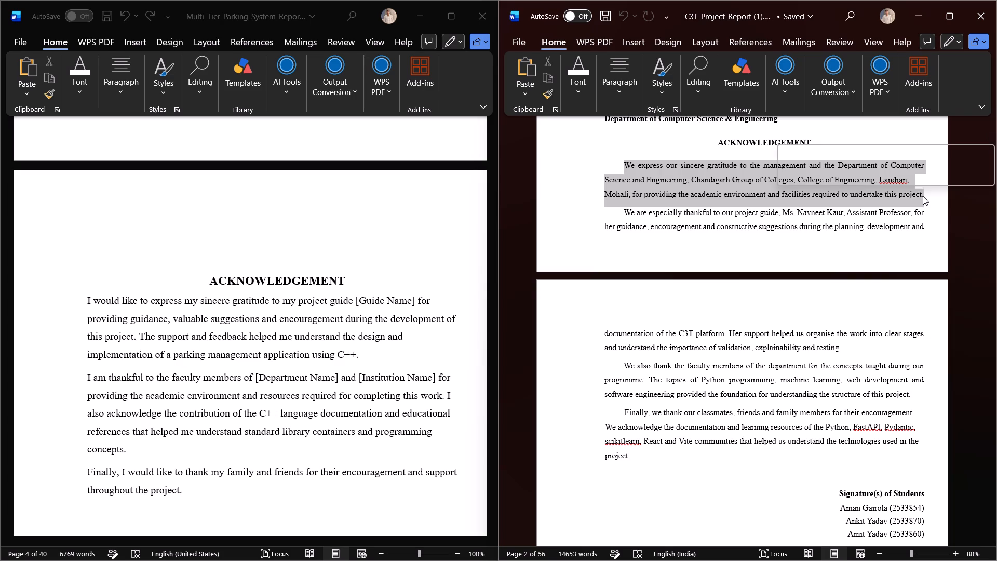
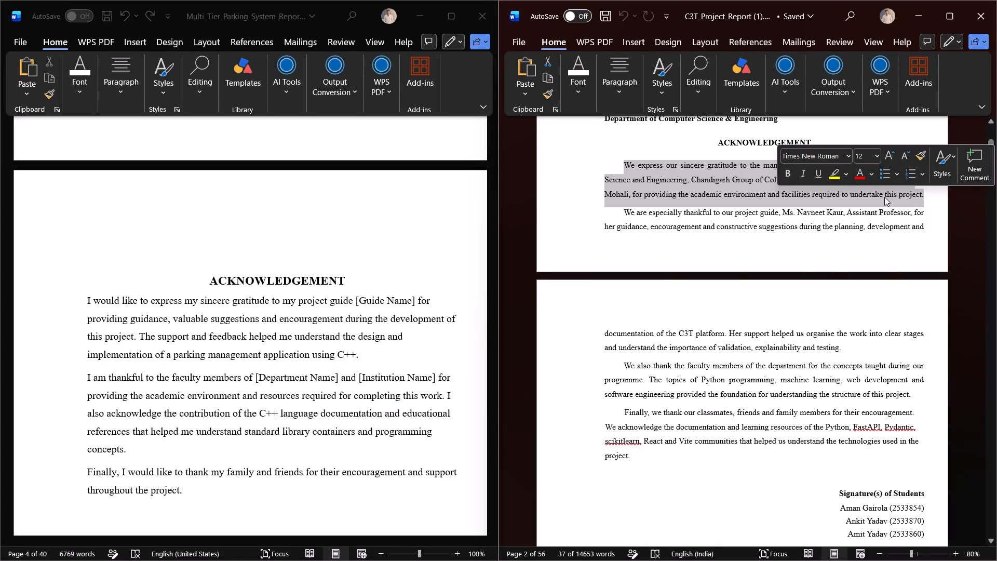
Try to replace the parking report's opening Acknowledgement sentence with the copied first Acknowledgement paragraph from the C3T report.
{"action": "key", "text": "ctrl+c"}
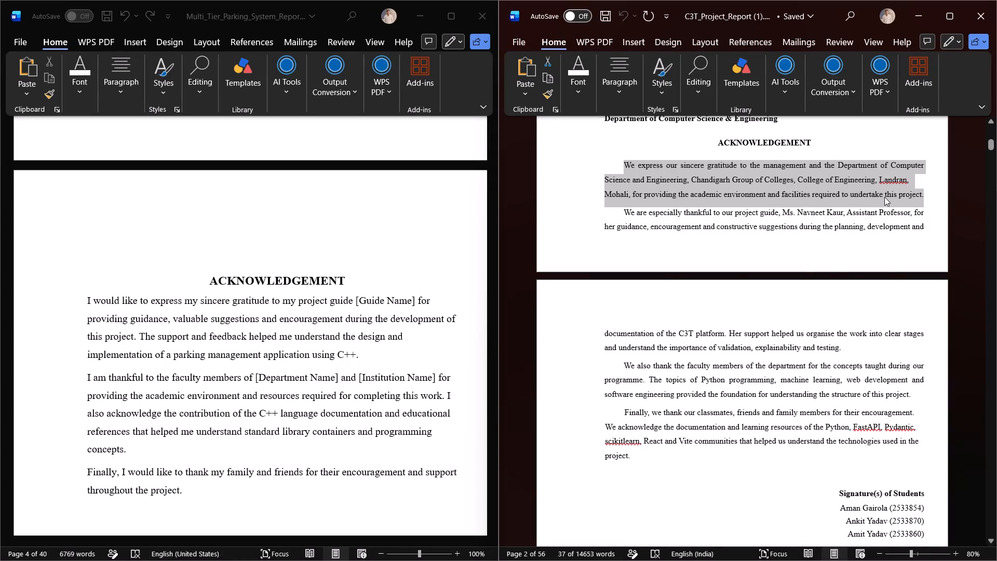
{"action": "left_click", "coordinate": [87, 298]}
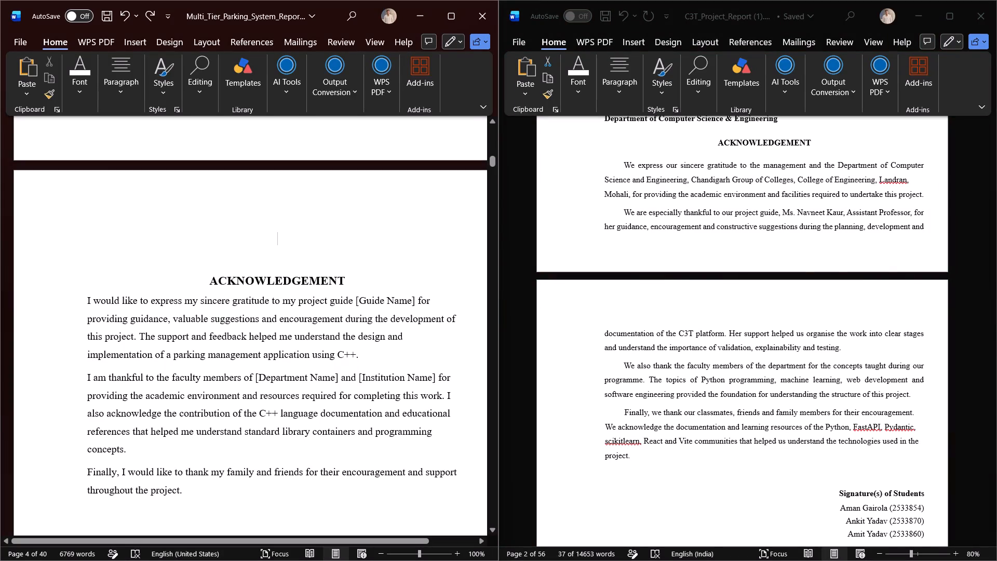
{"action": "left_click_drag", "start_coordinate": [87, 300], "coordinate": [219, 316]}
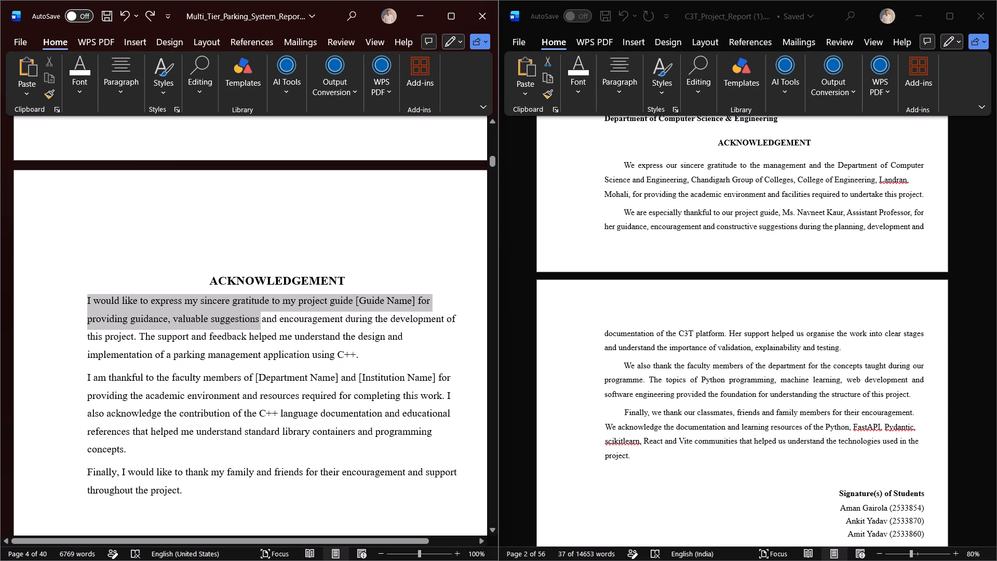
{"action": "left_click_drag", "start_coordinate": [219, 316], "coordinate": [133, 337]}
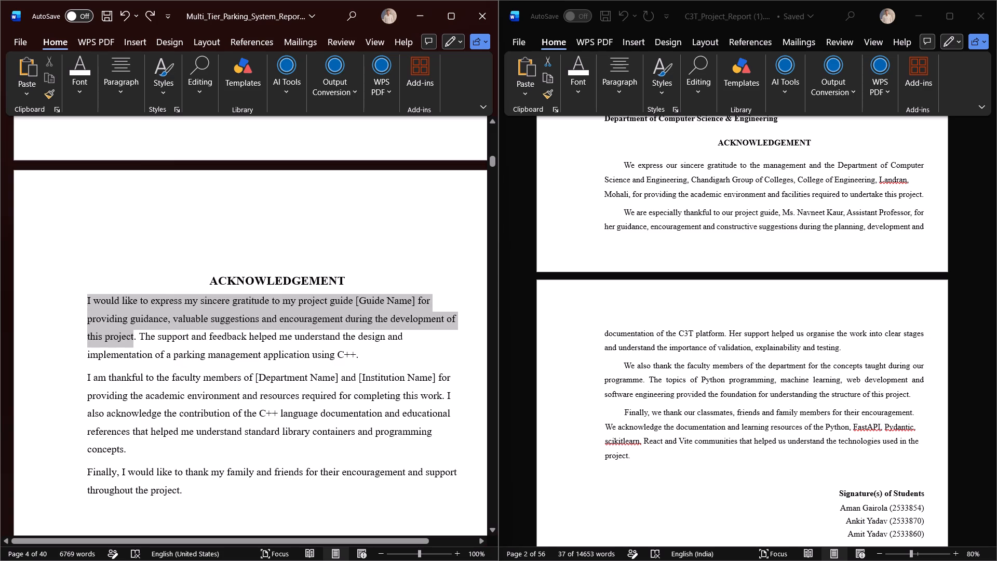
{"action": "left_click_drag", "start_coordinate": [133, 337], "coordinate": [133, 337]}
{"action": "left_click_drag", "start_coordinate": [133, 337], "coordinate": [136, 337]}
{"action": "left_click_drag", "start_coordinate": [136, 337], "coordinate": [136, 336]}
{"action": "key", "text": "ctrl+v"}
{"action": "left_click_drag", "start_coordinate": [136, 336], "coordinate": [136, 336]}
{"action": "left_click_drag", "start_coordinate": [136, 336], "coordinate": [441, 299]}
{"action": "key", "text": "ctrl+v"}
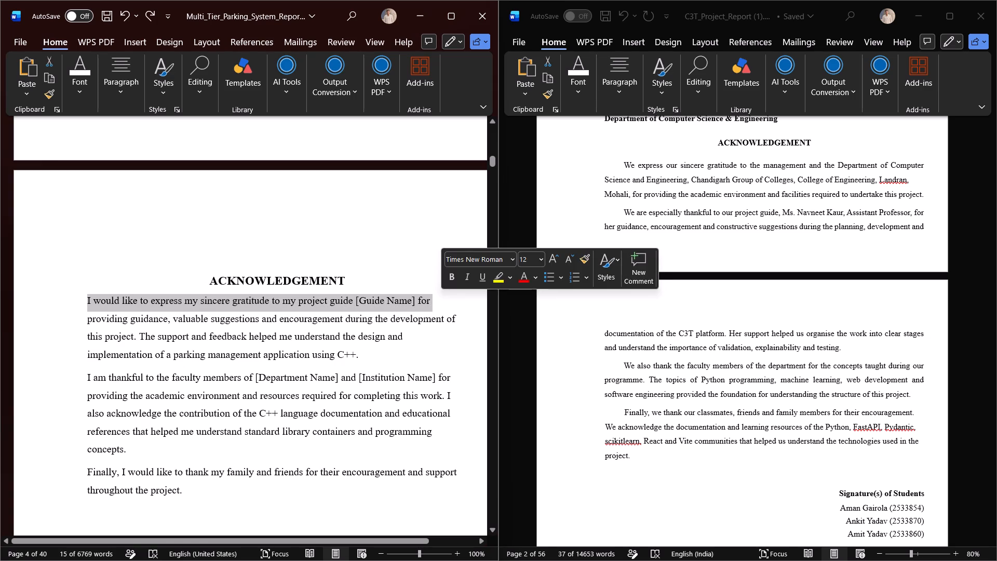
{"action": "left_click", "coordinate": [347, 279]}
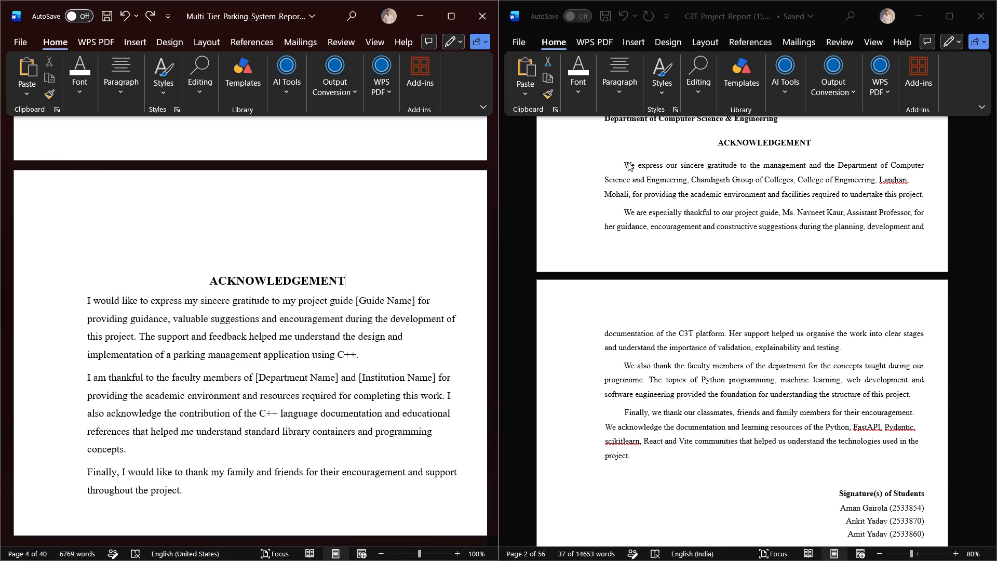
Replace the parking report's opening Acknowledgement sentence with the C3T report's first Acknowledgement paragraph, adding a space before "The support and feedback".
{"action": "left_click", "coordinate": [624, 162]}
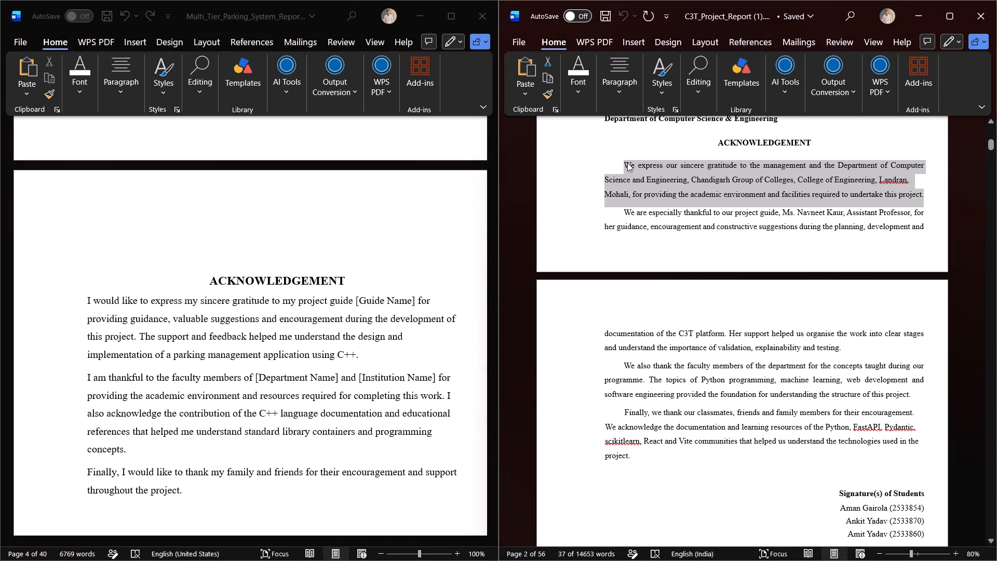
{"action": "right_click", "coordinate": [749, 180]}
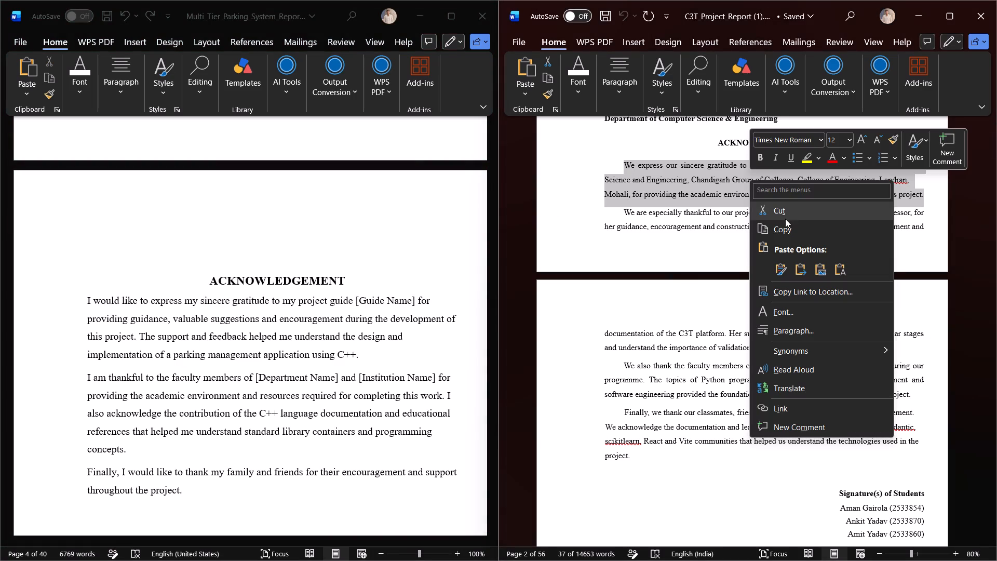
{"action": "left_click", "coordinate": [787, 226]}
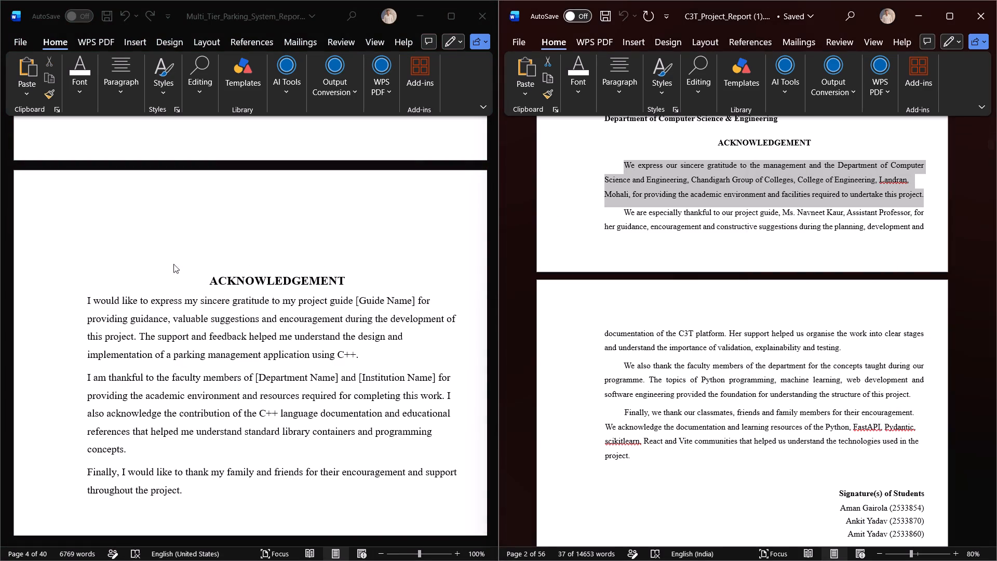
{"action": "left_click", "coordinate": [87, 298]}
{"action": "left_click_drag", "start_coordinate": [87, 298], "coordinate": [134, 338]}
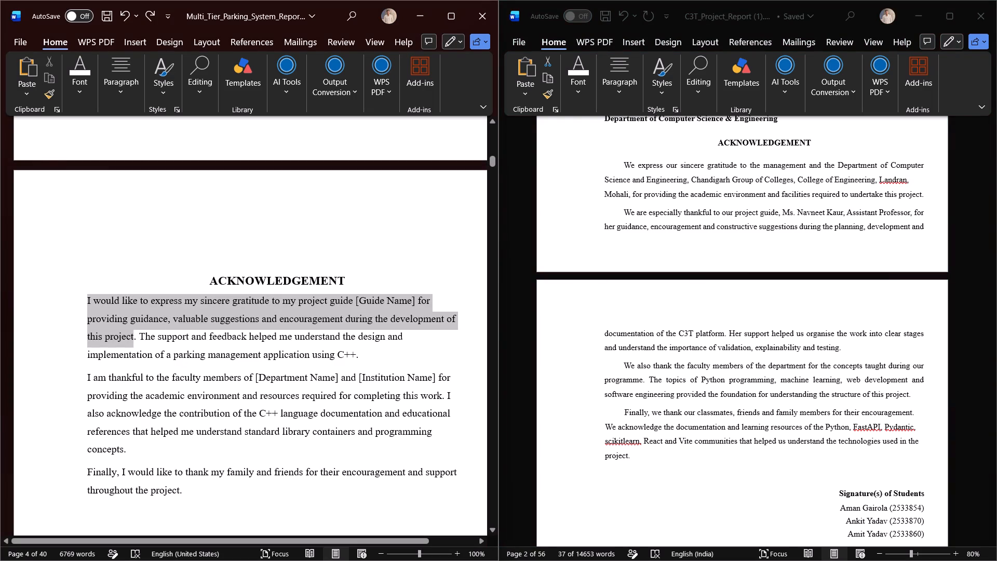
{"action": "left_click_drag", "start_coordinate": [134, 338], "coordinate": [136, 338]}
{"action": "key", "text": "ctrl+v"}
{"action": "left_click_drag", "start_coordinate": [136, 338], "coordinate": [136, 337]}
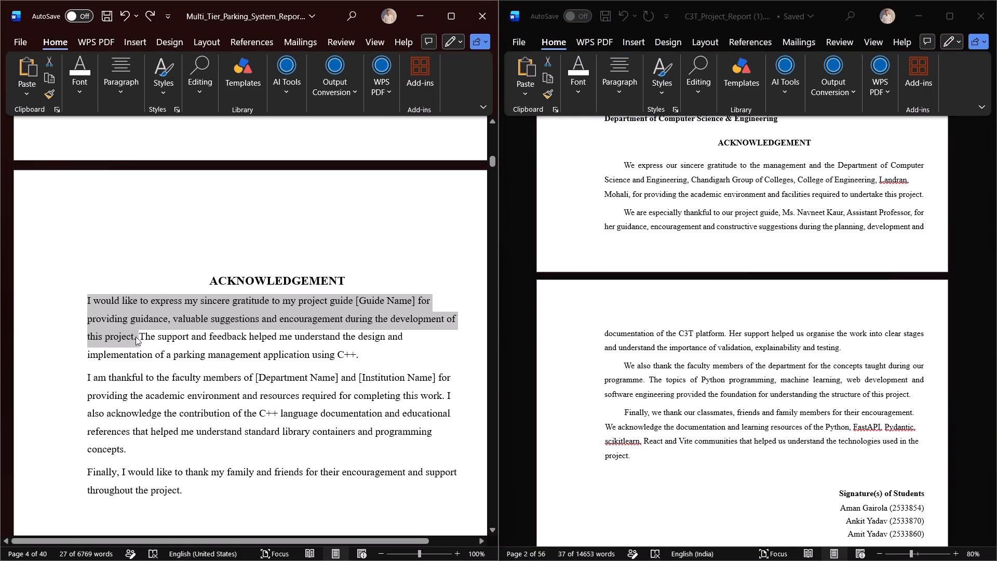
{"action": "key", "text": "ctrl+v"}
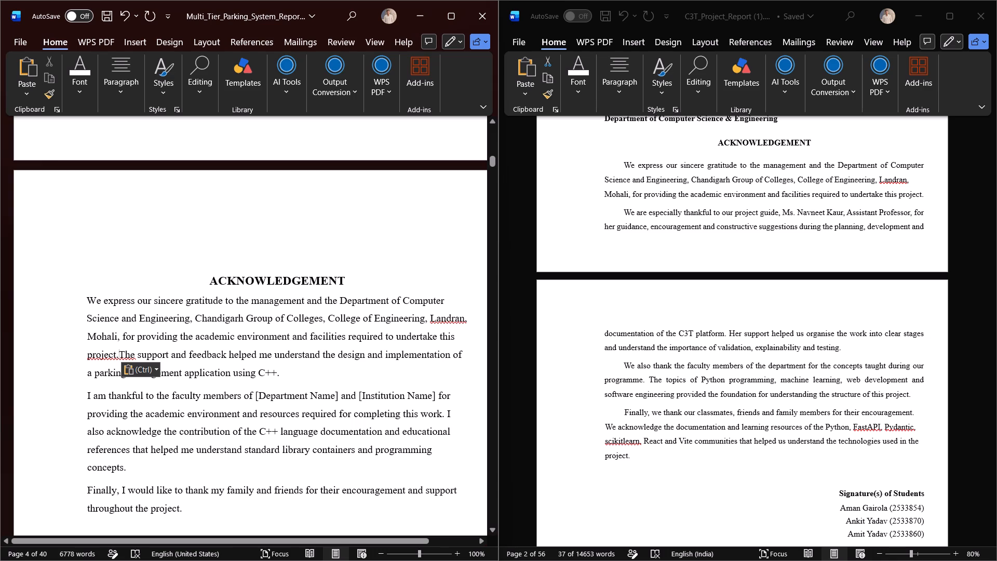
{"action": "key", "text": "space"}
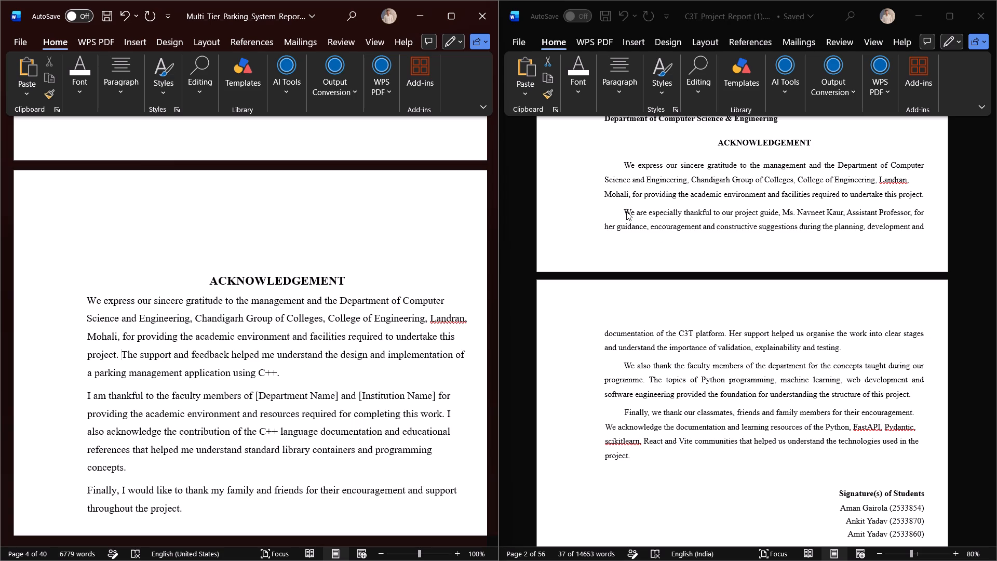
Copy the C3T report's remaining Acknowledgement paragraphs, from "We are especially thankful" through "technologies used in the project.".
{"action": "left_click_drag", "start_coordinate": [624, 211], "coordinate": [720, 264]}
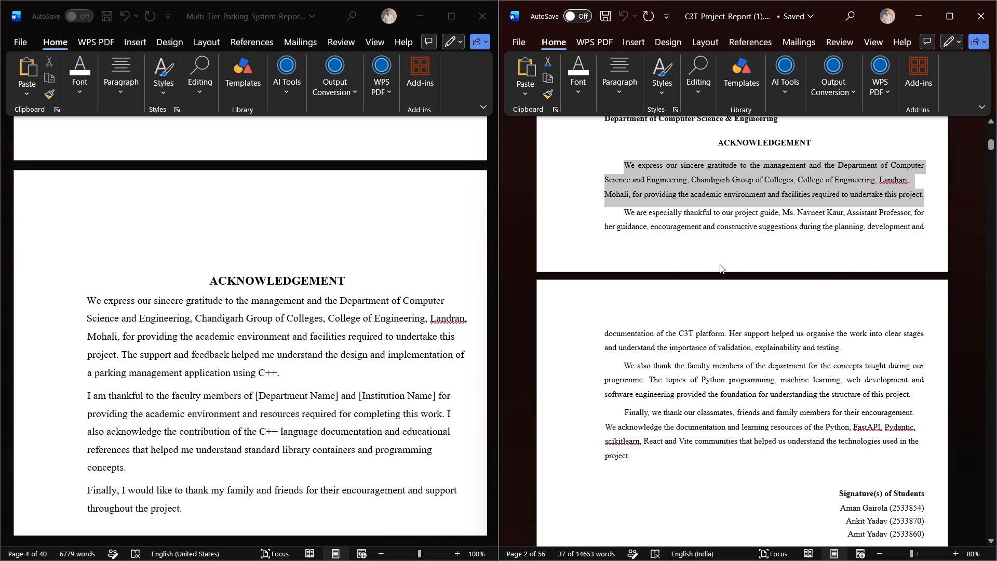
{"action": "left_click_drag", "start_coordinate": [720, 264], "coordinate": [773, 395]}
{"action": "left_click_drag", "start_coordinate": [773, 395], "coordinate": [624, 498]}
{"action": "left_click_drag", "start_coordinate": [624, 498], "coordinate": [629, 445]}
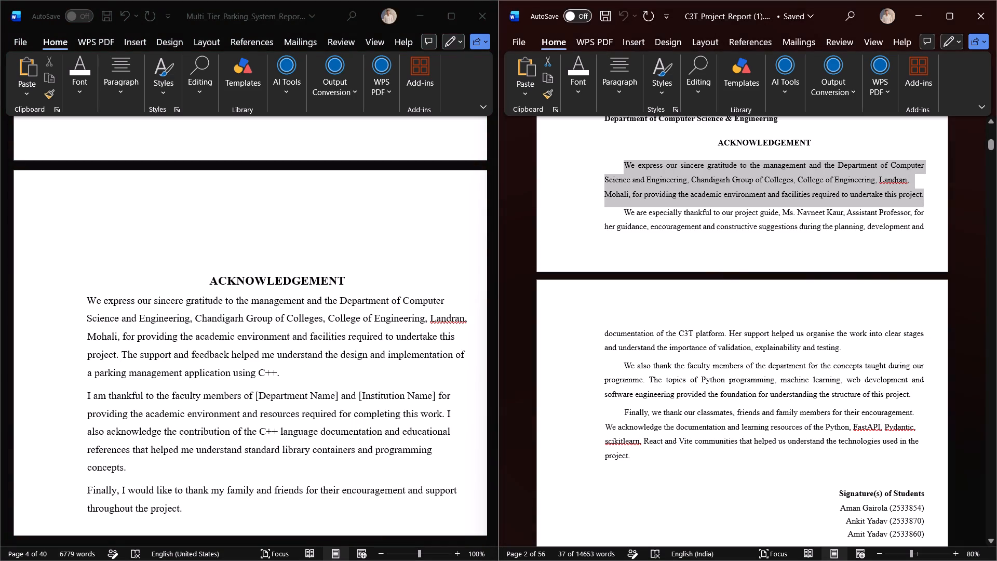
{"action": "left_click", "coordinate": [621, 233]}
{"action": "left_click_drag", "start_coordinate": [624, 211], "coordinate": [759, 363]}
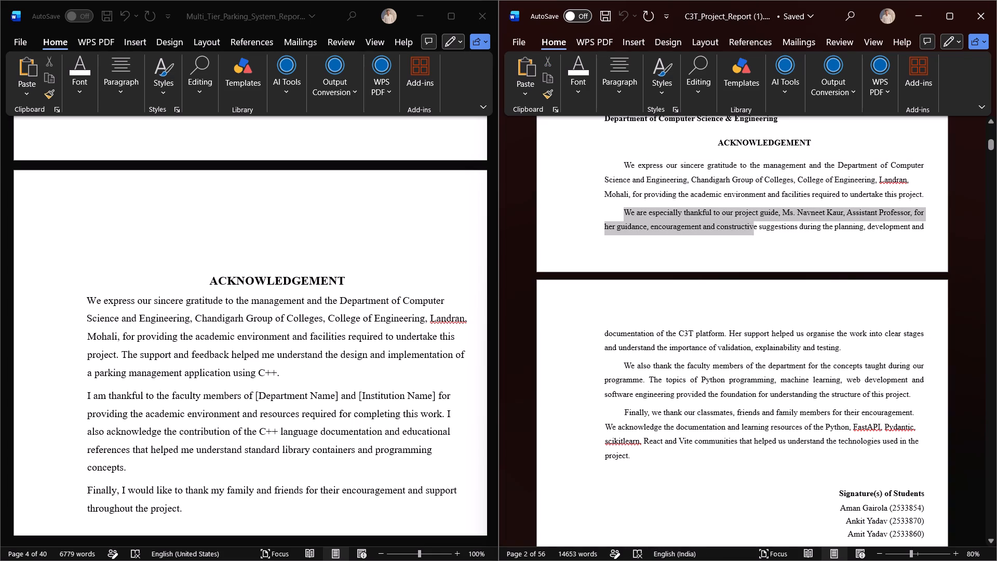
{"action": "left_click_drag", "start_coordinate": [759, 363], "coordinate": [764, 461]}
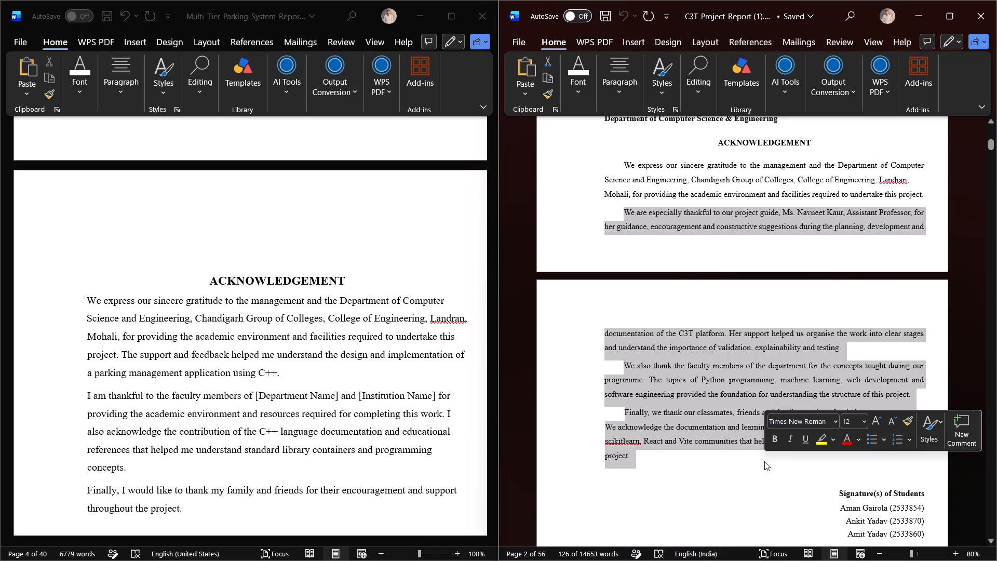
{"action": "key", "text": "ctrl+c"}
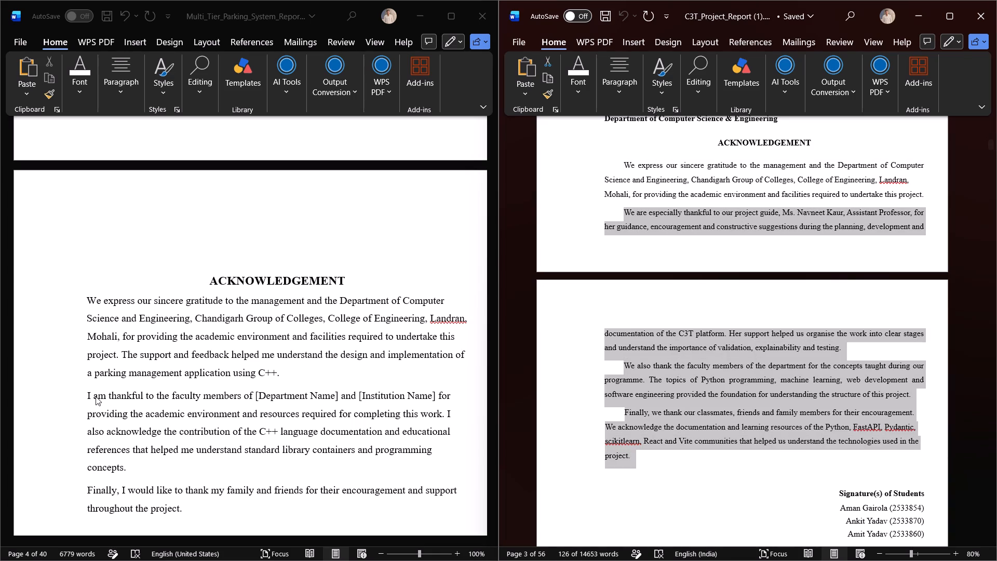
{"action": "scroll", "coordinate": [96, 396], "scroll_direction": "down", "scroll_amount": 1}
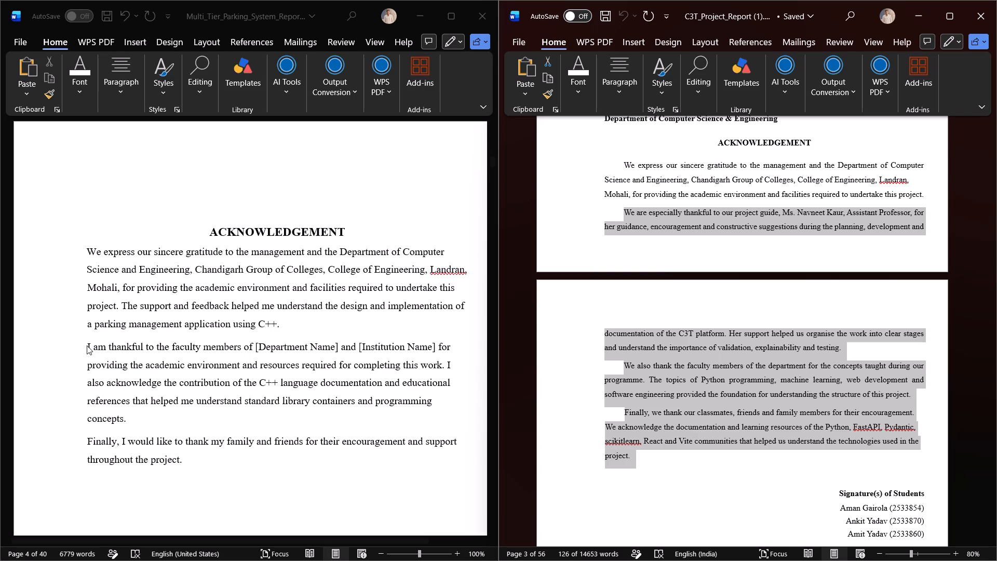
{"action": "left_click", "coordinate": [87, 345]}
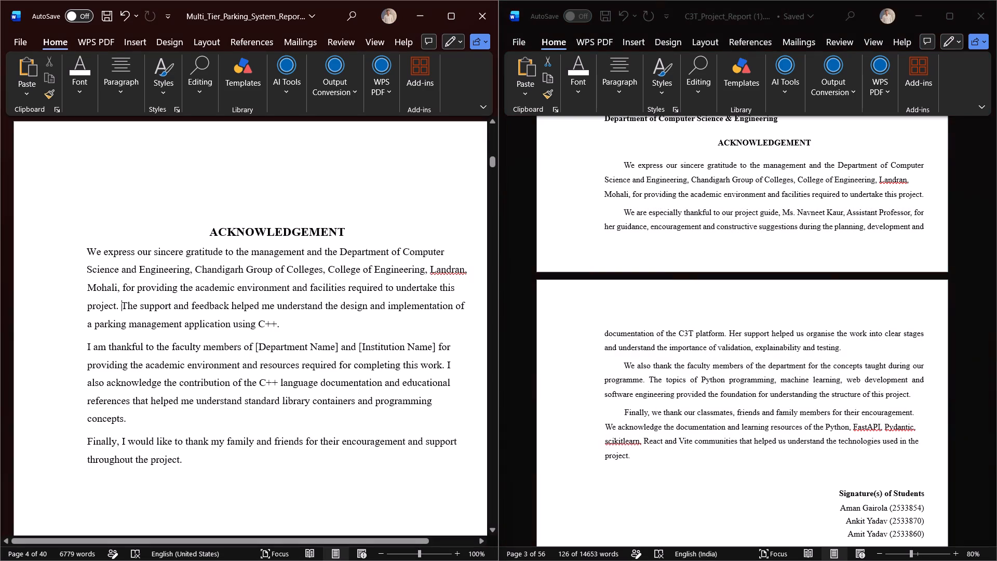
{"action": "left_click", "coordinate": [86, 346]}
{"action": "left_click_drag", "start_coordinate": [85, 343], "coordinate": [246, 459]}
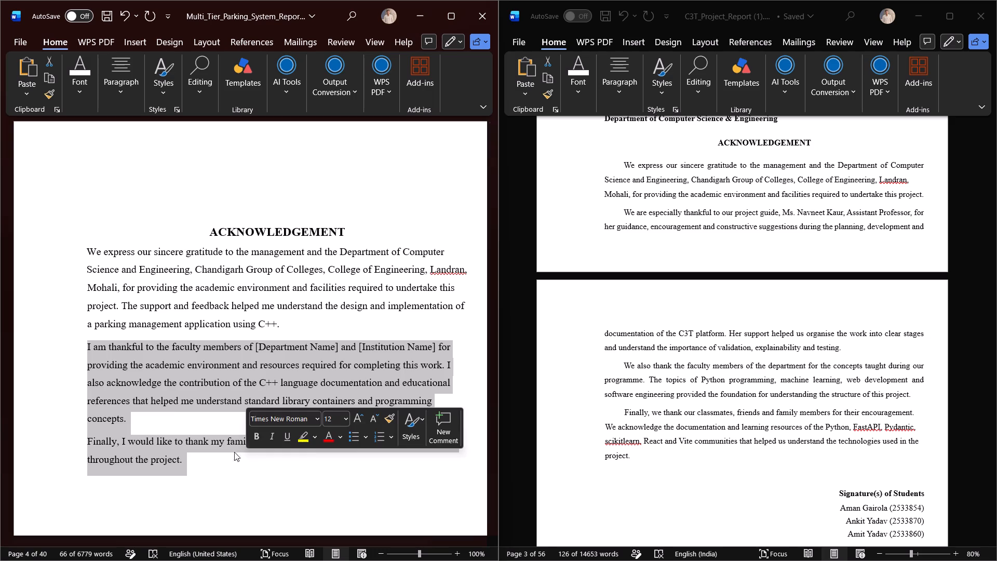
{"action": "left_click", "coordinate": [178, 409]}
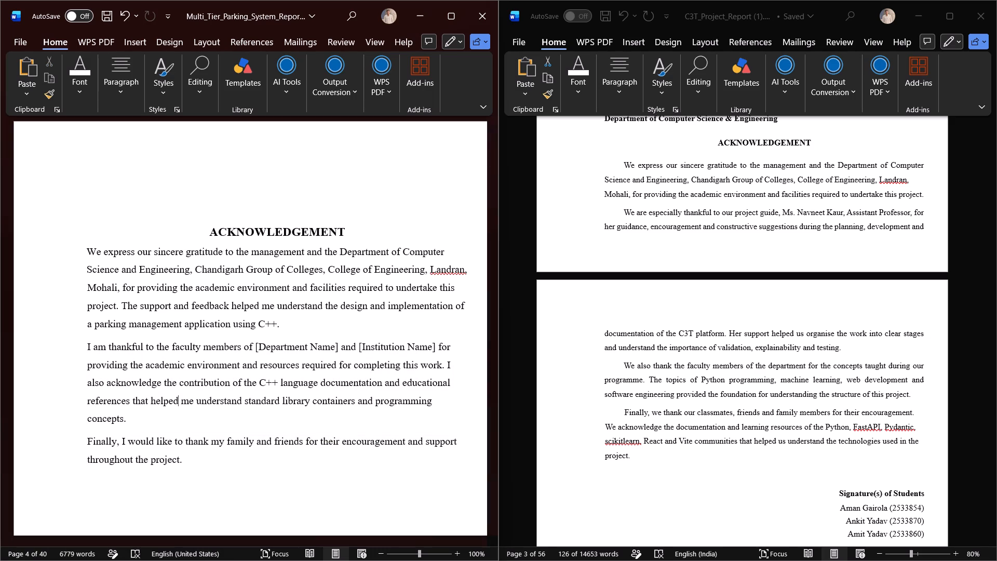
Delete the second Acknowledgement paragraph's first sentence in the parking report, from "I am thankful to the faculty members" through "completing this work.".
{"action": "left_click", "coordinate": [444, 365]}
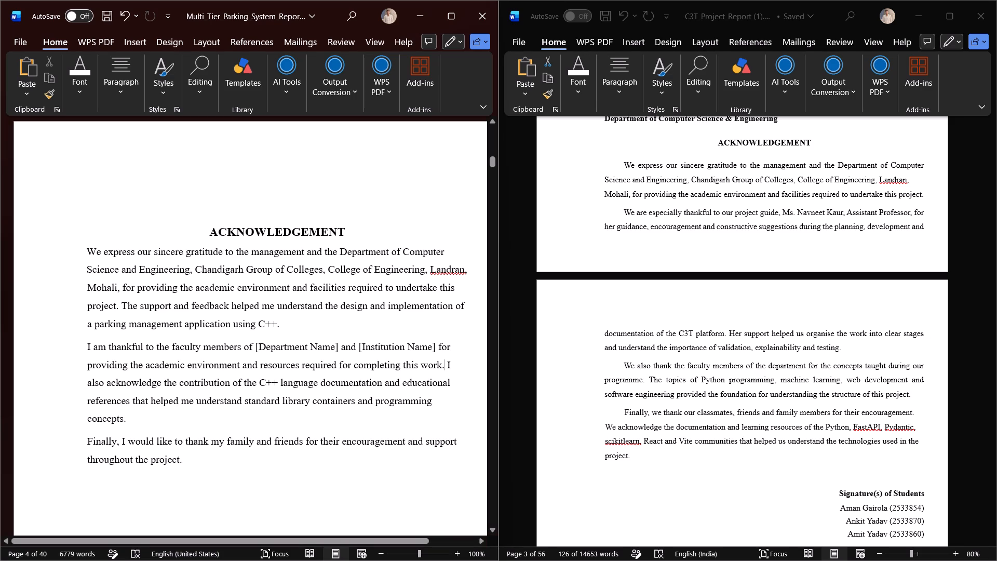
{"action": "key", "text": "BackSpace"}
{"action": "key", "text": "BackSpace"}
{"action": "key", "text": "BackSpace"}
{"action": "key", "text": "BackSpace"}
{"action": "key", "text": "BackSpace"}
{"action": "key", "text": "BackSpace"}
{"action": "key", "text": "BackSpace"}
{"action": "key", "text": "BackSpace"}
{"action": "key", "text": "BackSpace"}
{"action": "key", "text": "BackSpace"}
{"action": "key", "text": "BackSpace"}
{"action": "key", "text": "BackSpace"}
{"action": "key", "text": "BackSpace"}
{"action": "key", "text": "BackSpace"}
{"action": "key", "text": "BackSpace"}
{"action": "key", "text": "BackSpace"}
{"action": "key", "text": "BackSpace"}
{"action": "key", "text": "BackSpace"}
{"action": "key", "text": "BackSpace"}
{"action": "key", "text": "BackSpace"}
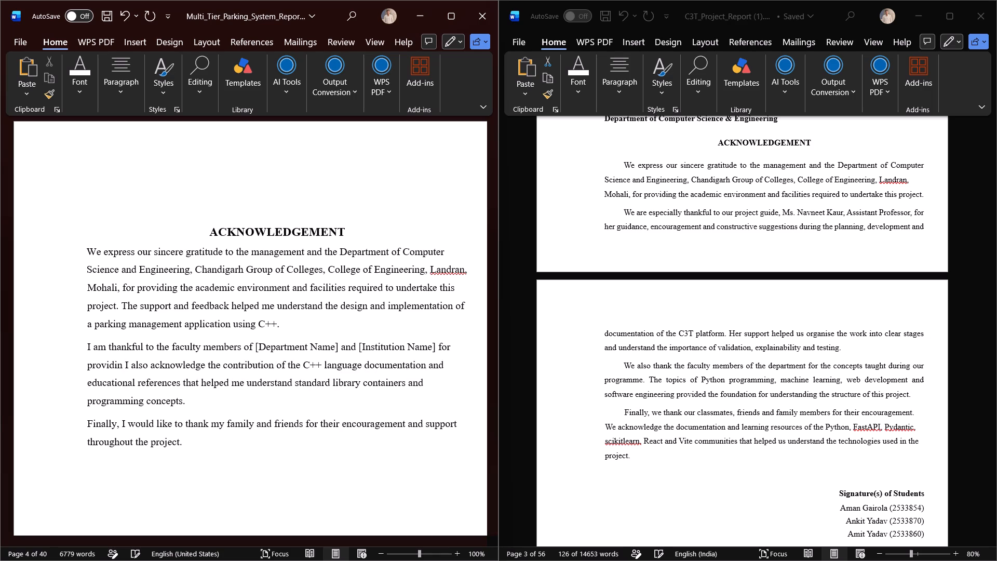
{"action": "key", "text": "BackSpace"}
{"action": "key", "text": "BackSpace"}
{"action": "key", "text": "BackSpace"}
{"action": "key", "text": "BackSpace"}
{"action": "key", "text": "BackSpace"}
{"action": "key", "text": "BackSpace"}
{"action": "key", "text": "BackSpace"}
{"action": "key", "text": "BackSpace"}
{"action": "key", "text": "BackSpace"}
{"action": "key", "text": "BackSpace"}
{"action": "key", "text": "BackSpace"}
{"action": "key", "text": "BackSpace"}
{"action": "key", "text": "BackSpace"}
{"action": "key", "text": "BackSpace"}
{"action": "key", "text": "BackSpace"}
{"action": "key", "text": "BackSpace"}
{"action": "key", "text": "BackSpace"}
{"action": "key", "text": "BackSpace"}
{"action": "key", "text": "BackSpace"}
{"action": "key", "text": "BackSpace"}
{"action": "key", "text": "BackSpace"}
{"action": "key", "text": "BackSpace"}
{"action": "key", "text": "BackSpace"}
{"action": "key", "text": "BackSpace"}
{"action": "key", "text": "BackSpace"}
{"action": "key", "text": "BackSpace"}
{"action": "key", "text": "BackSpace"}
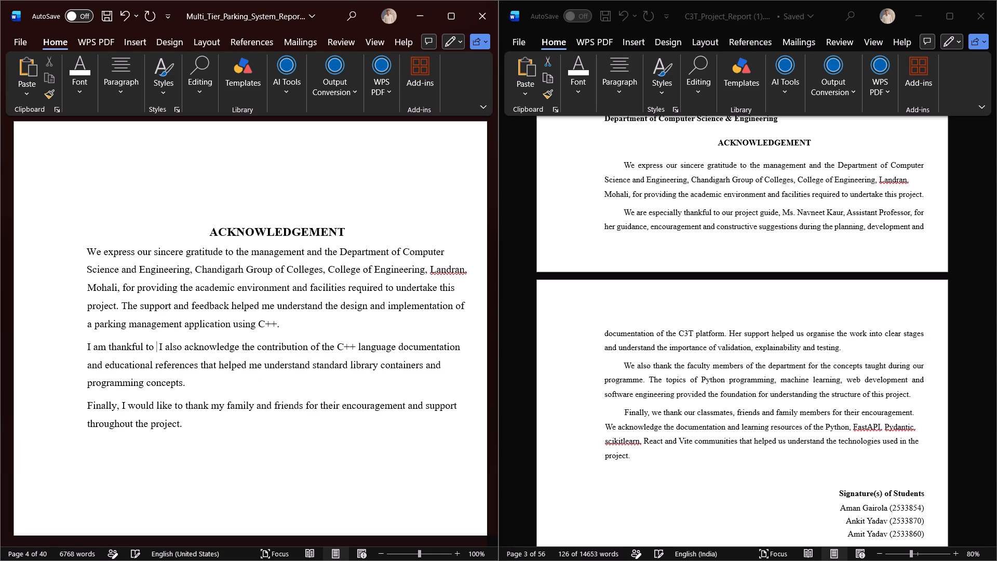
{"action": "key", "text": "BackSpace"}
{"action": "key", "text": "BackSpace"}
{"action": "key", "text": "BackSpace"}
{"action": "key", "text": "BackSpace"}
{"action": "key", "text": "BackSpace"}
{"action": "key", "text": "BackSpace"}
{"action": "key", "text": "BackSpace"}
{"action": "key", "text": "BackSpace"}
{"action": "key", "text": "BackSpace"}
{"action": "key", "text": "BackSpace"}
{"action": "key", "text": "BackSpace"}
{"action": "key", "text": "BackSpace"}
{"action": "key", "text": "BackSpace"}
{"action": "key", "text": "BackSpace"}
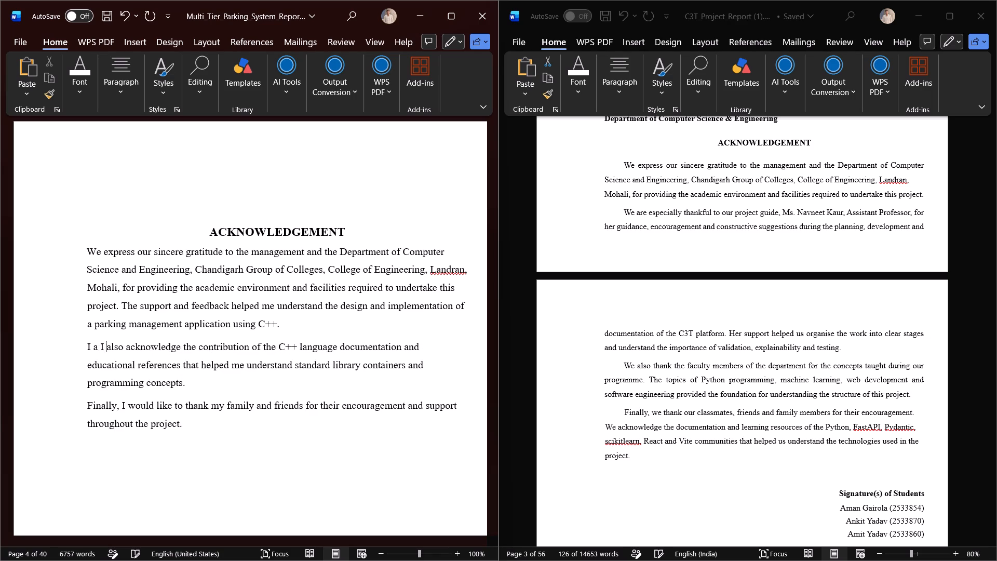
{"action": "key", "text": "BackSpace"}
{"action": "key", "text": "BackSpace"}
{"action": "key", "text": "BackSpace"}
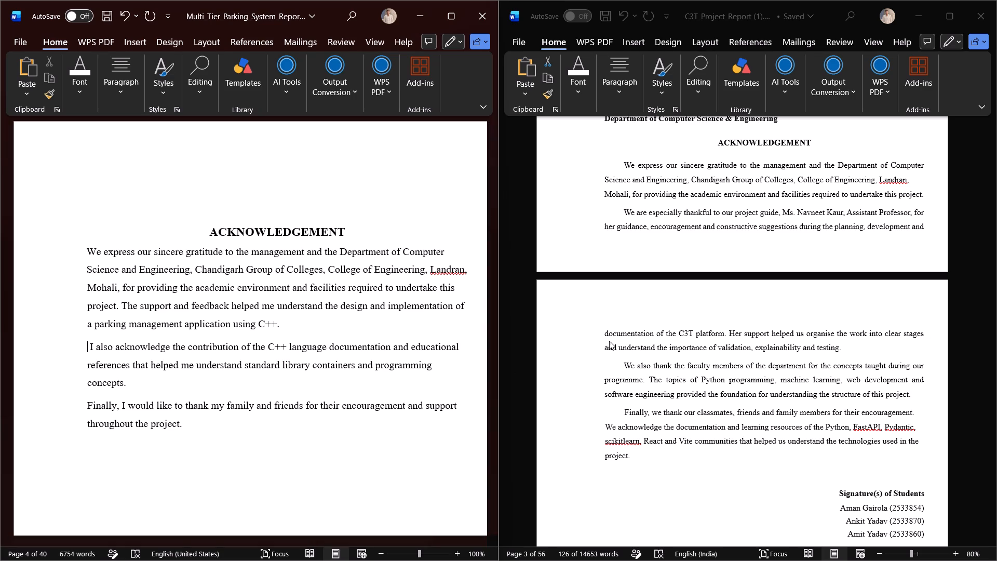
Copy the C3T report's Acknowledgement paragraphs from "We are especially thankful" through "used in the project." into the parking report before "I also acknowledge".
{"action": "left_click_drag", "start_coordinate": [624, 208], "coordinate": [722, 298]}
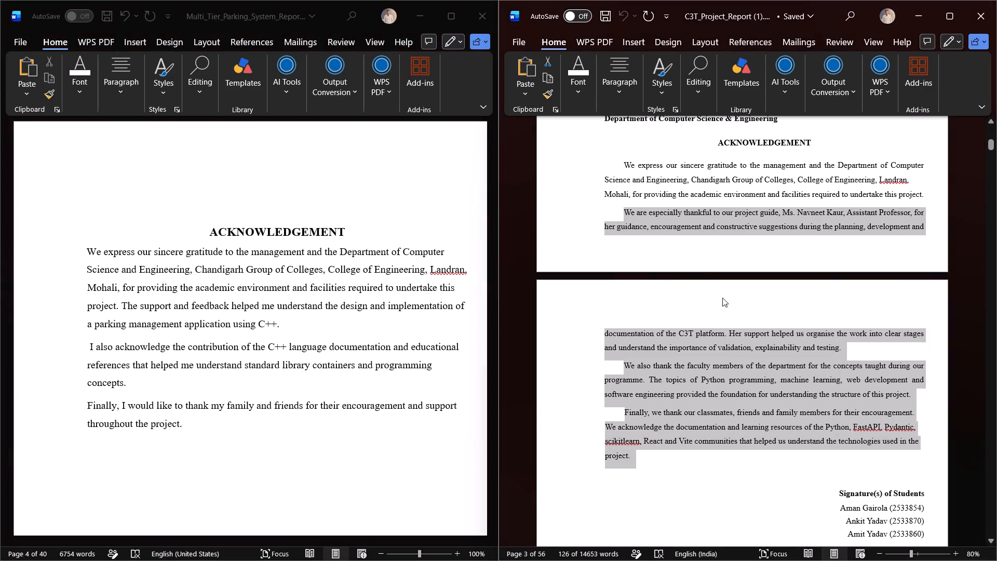
{"action": "left_click_drag", "start_coordinate": [722, 298], "coordinate": [737, 312]}
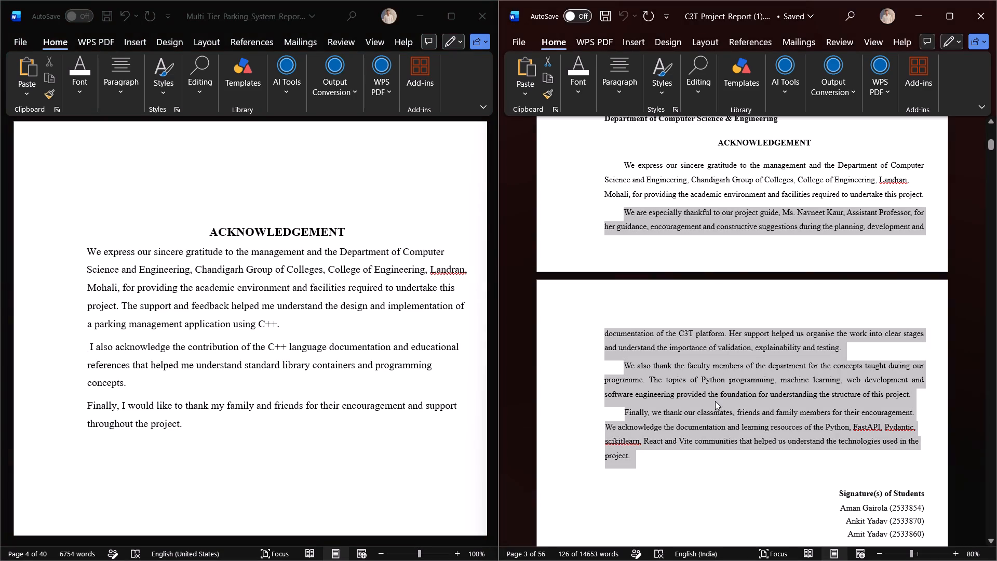
{"action": "right_click", "coordinate": [715, 401]}
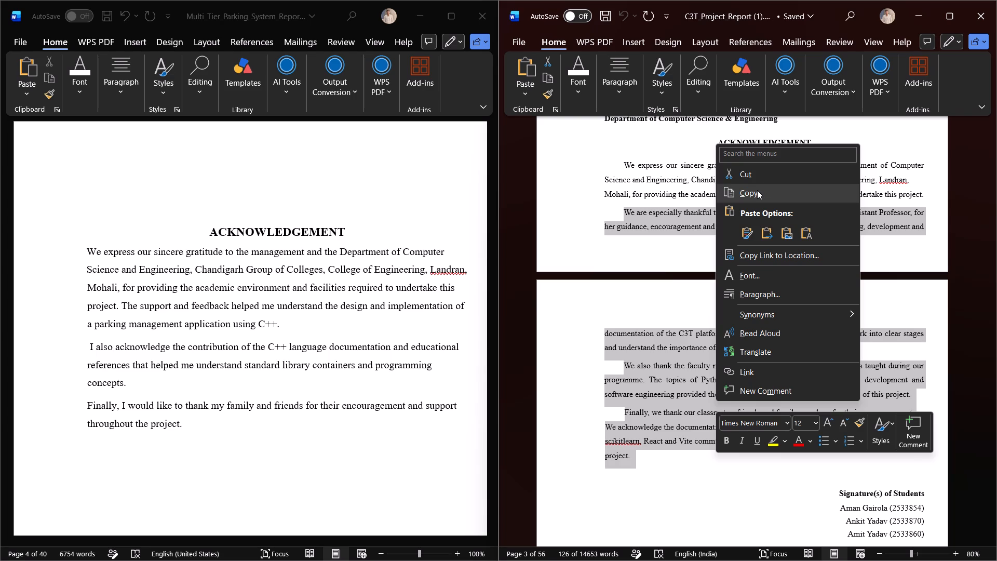
{"action": "left_click", "coordinate": [757, 190]}
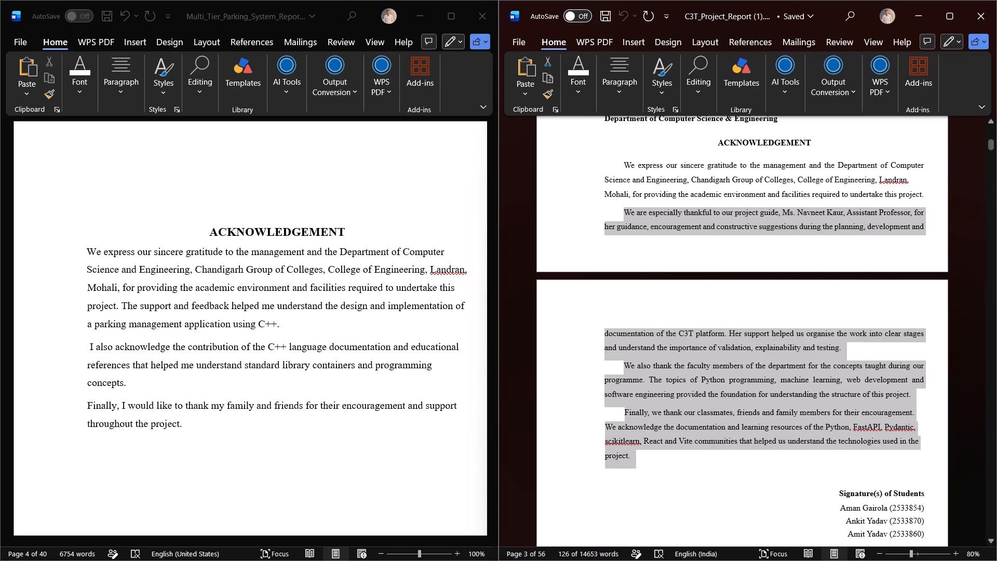
{"action": "left_click", "coordinate": [89, 346]}
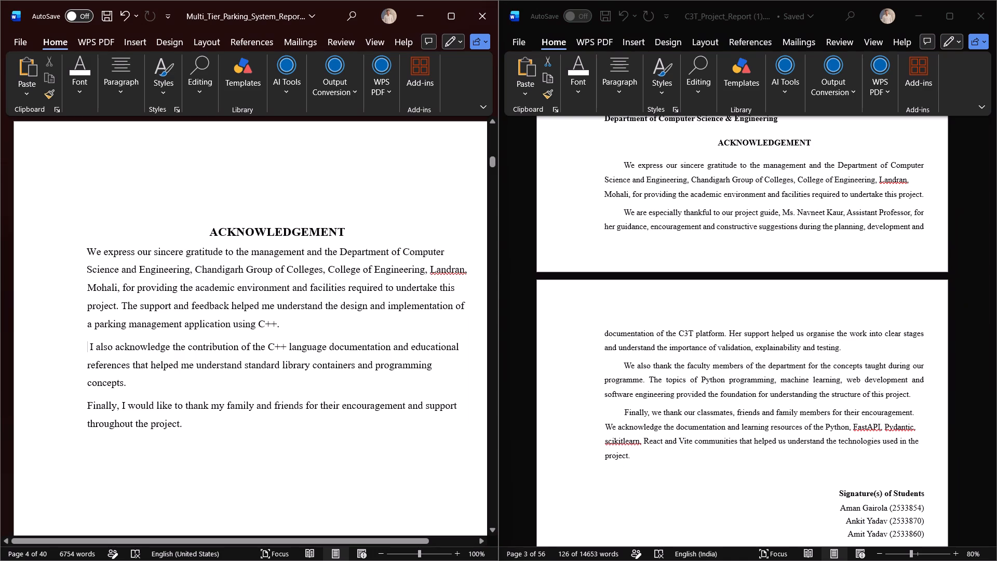
{"action": "key", "text": "ctrl+v"}
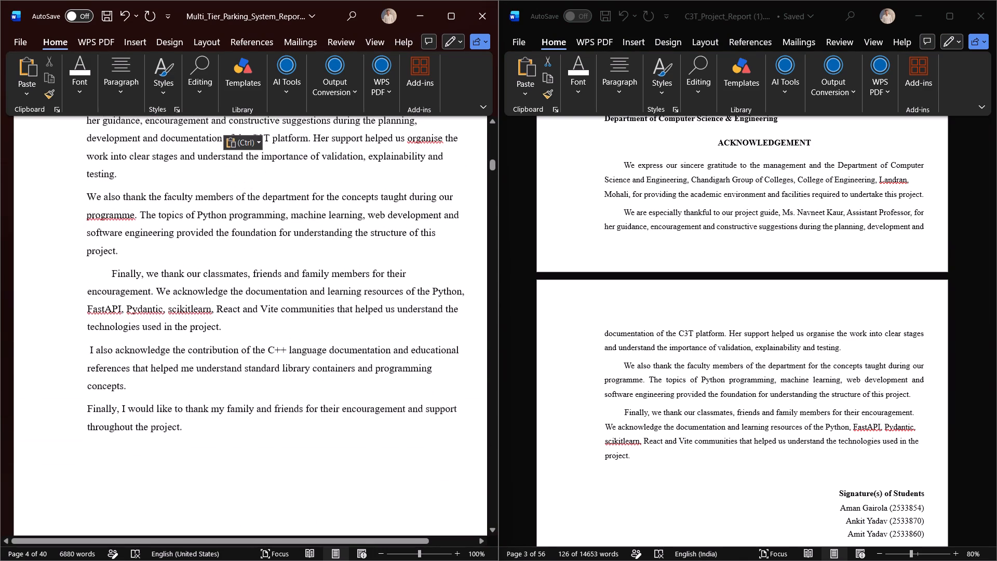
Compare the Acknowledgement and Abstract pages of the parking report with those of the C3T report, checking wording, paragraph layout and student signatures.
{"action": "scroll", "coordinate": [242, 381], "scroll_direction": "up", "scroll_amount": 2}
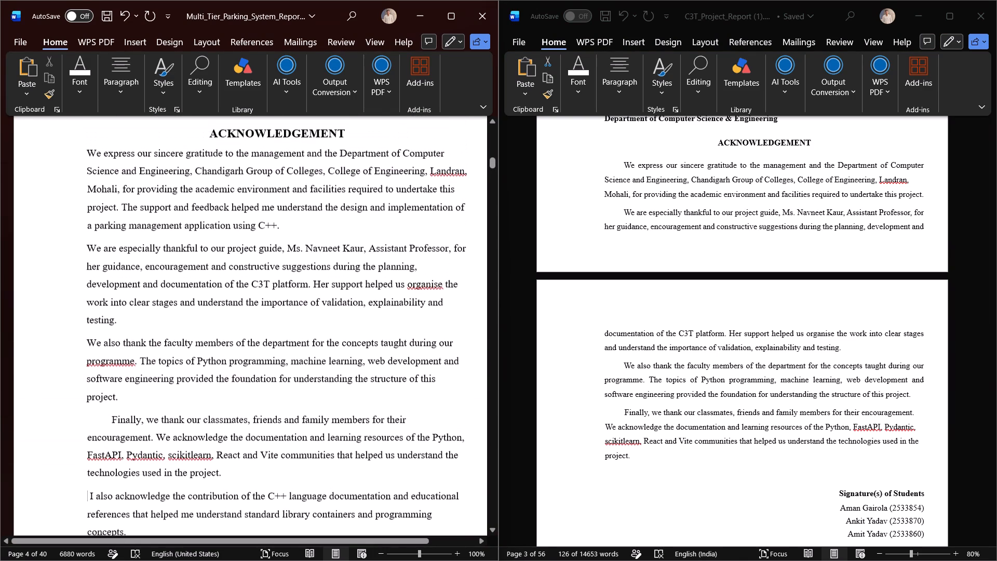
{"action": "scroll", "coordinate": [242, 381], "scroll_direction": "up", "scroll_amount": 1}
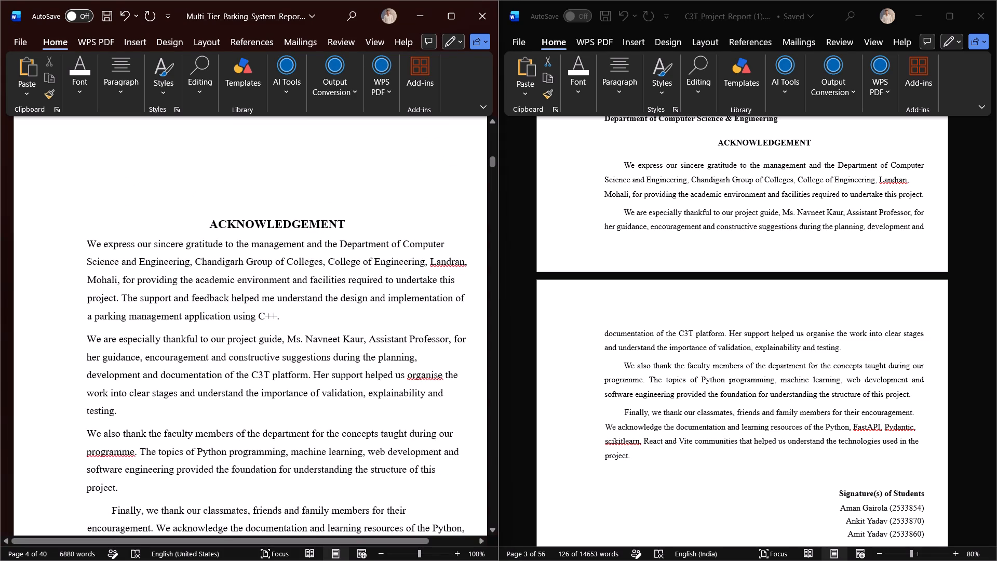
{"action": "scroll", "coordinate": [286, 378], "scroll_direction": "down", "scroll_amount": 1}
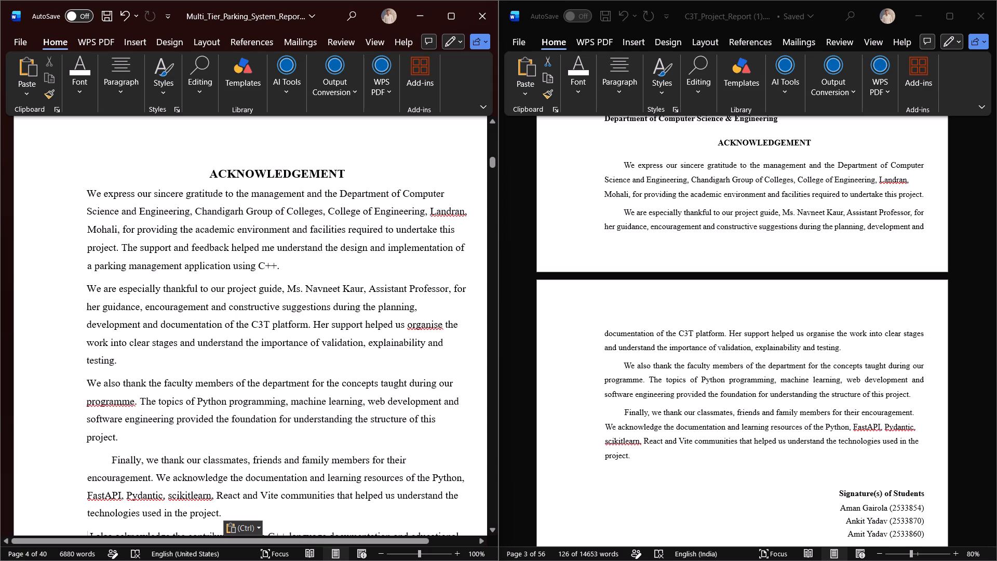
{"action": "scroll", "coordinate": [295, 363], "scroll_direction": "down", "scroll_amount": 1}
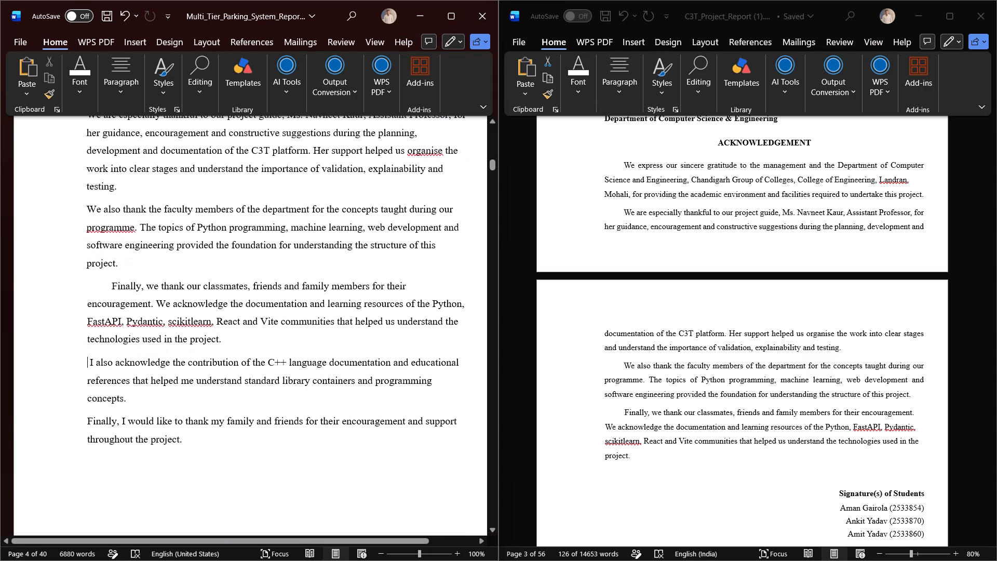
{"action": "scroll", "coordinate": [295, 363], "scroll_direction": "down", "scroll_amount": 1}
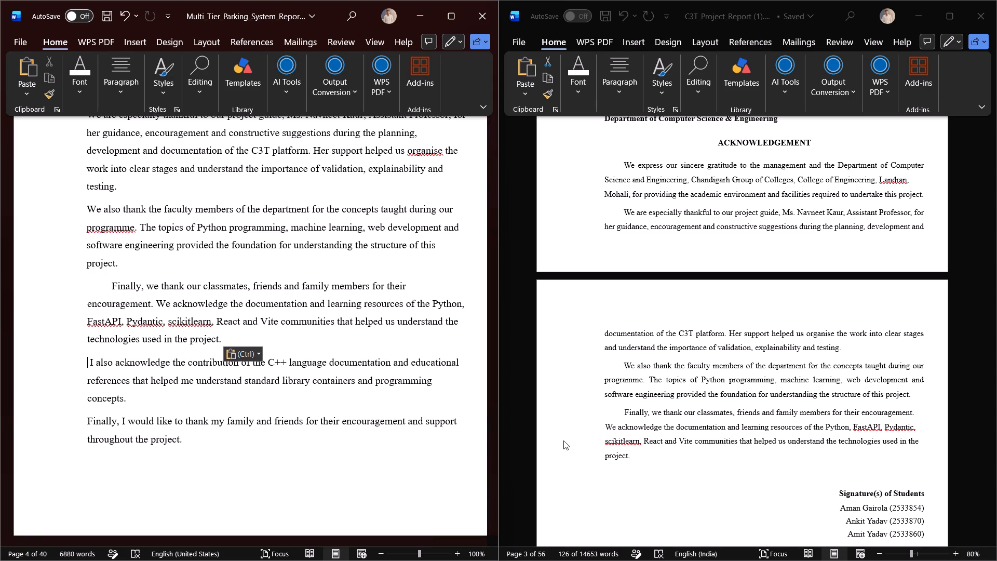
{"action": "scroll", "coordinate": [563, 440], "scroll_direction": "down", "scroll_amount": 2}
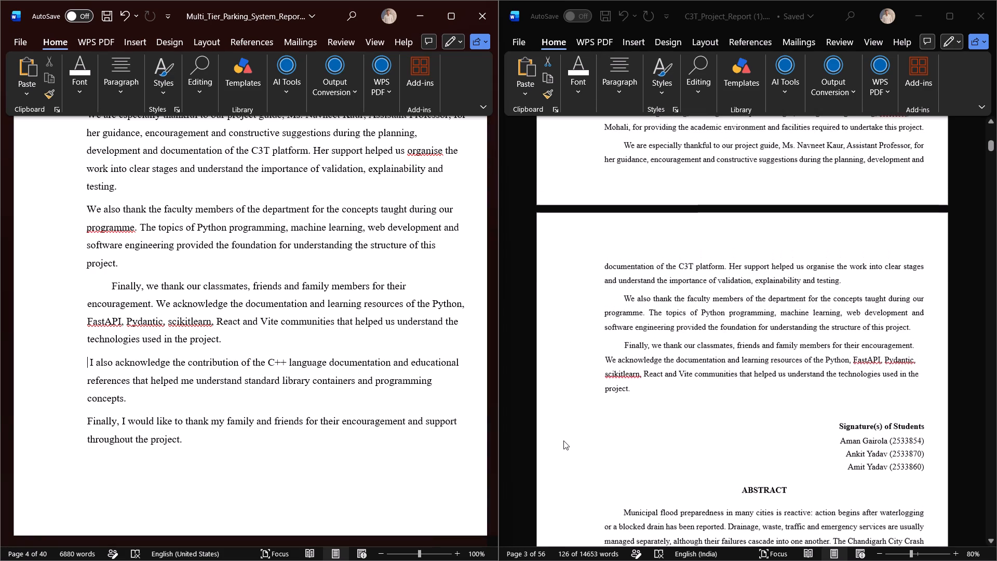
{"action": "scroll", "coordinate": [563, 440], "scroll_direction": "down", "scroll_amount": 1}
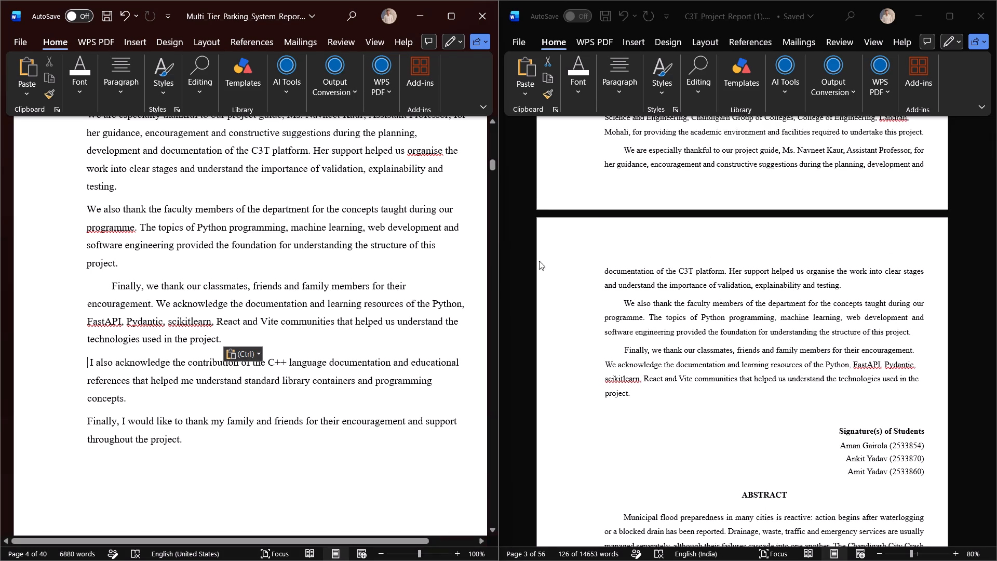
{"action": "scroll", "coordinate": [763, 331], "scroll_direction": "up", "scroll_amount": 1}
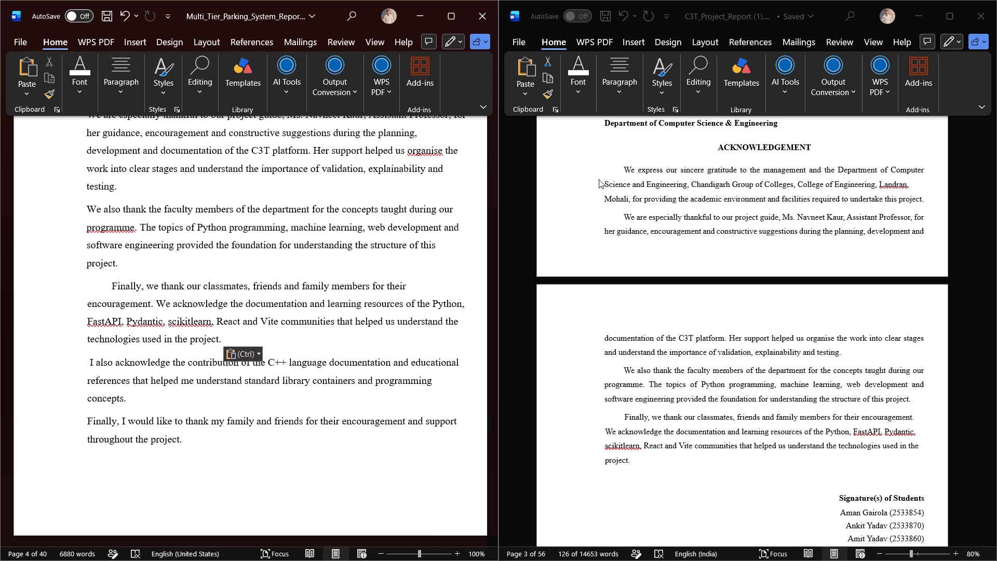
{"action": "scroll", "coordinate": [325, 181], "scroll_direction": "up", "scroll_amount": 1}
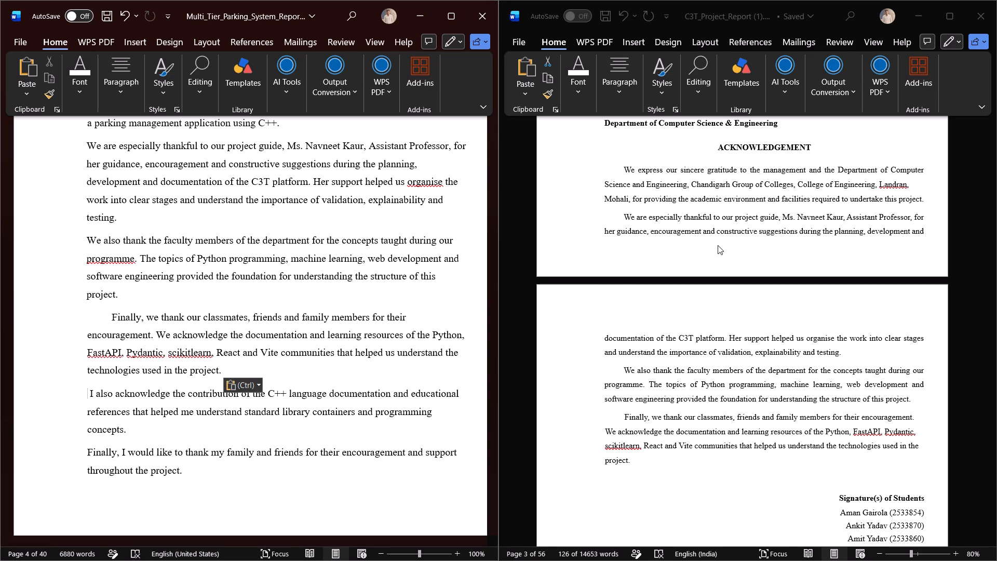
{"action": "scroll", "coordinate": [436, 371], "scroll_direction": "down", "scroll_amount": 4}
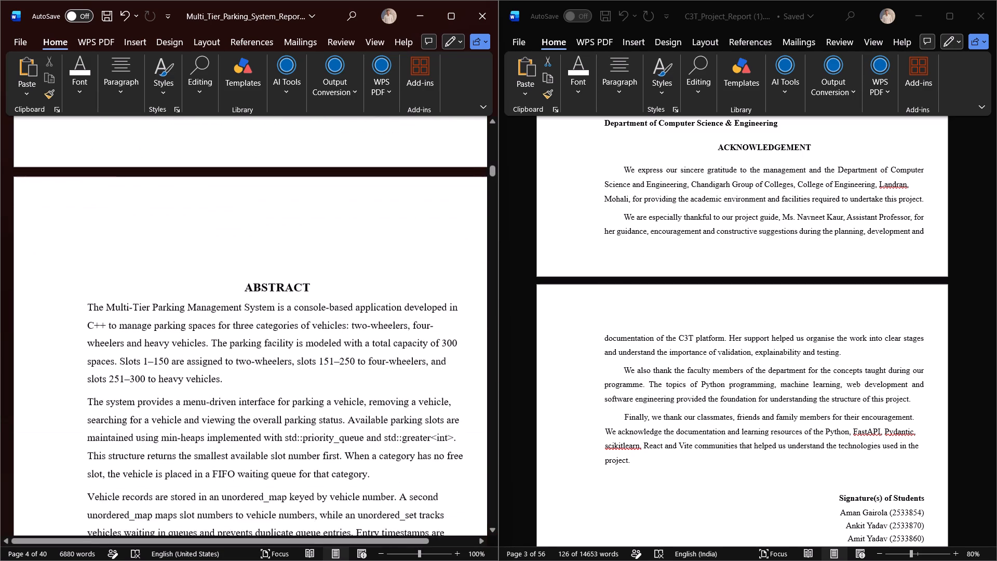
{"action": "scroll", "coordinate": [436, 371], "scroll_direction": "down", "scroll_amount": 4}
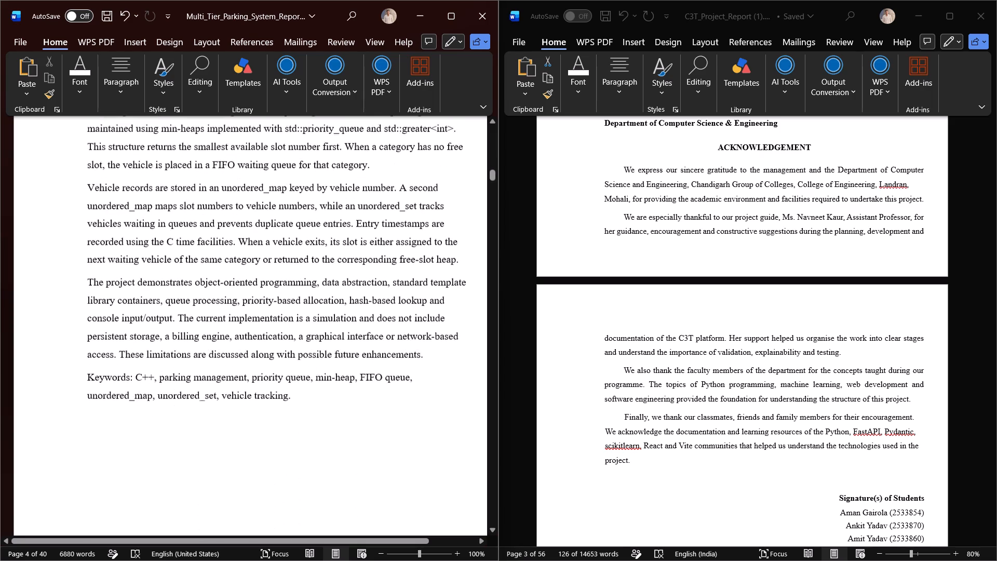
{"action": "scroll", "coordinate": [436, 371], "scroll_direction": "down", "scroll_amount": 1}
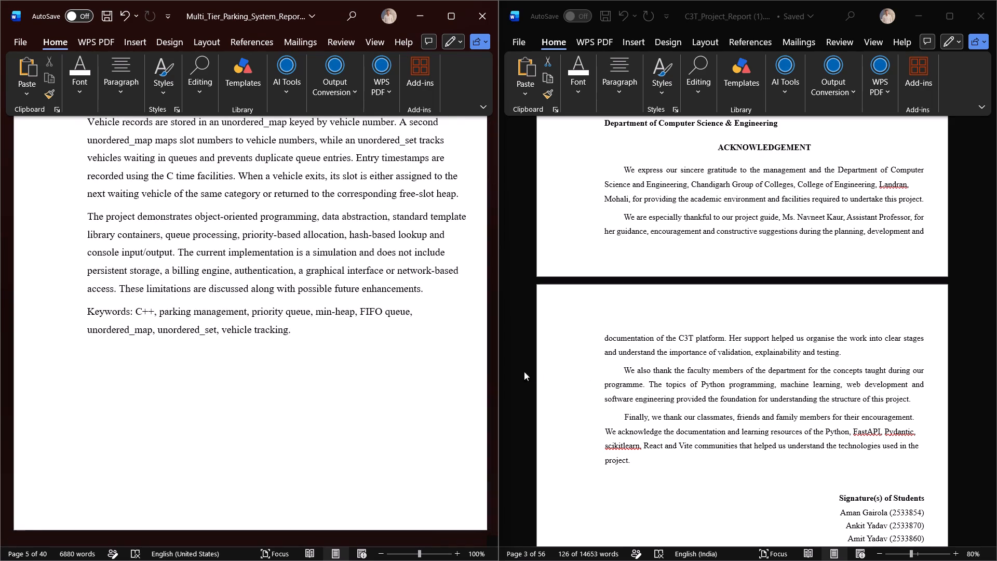
{"action": "scroll", "coordinate": [453, 359], "scroll_direction": "up", "scroll_amount": 3}
{"action": "scroll", "coordinate": [845, 459], "scroll_direction": "down", "scroll_amount": 1}
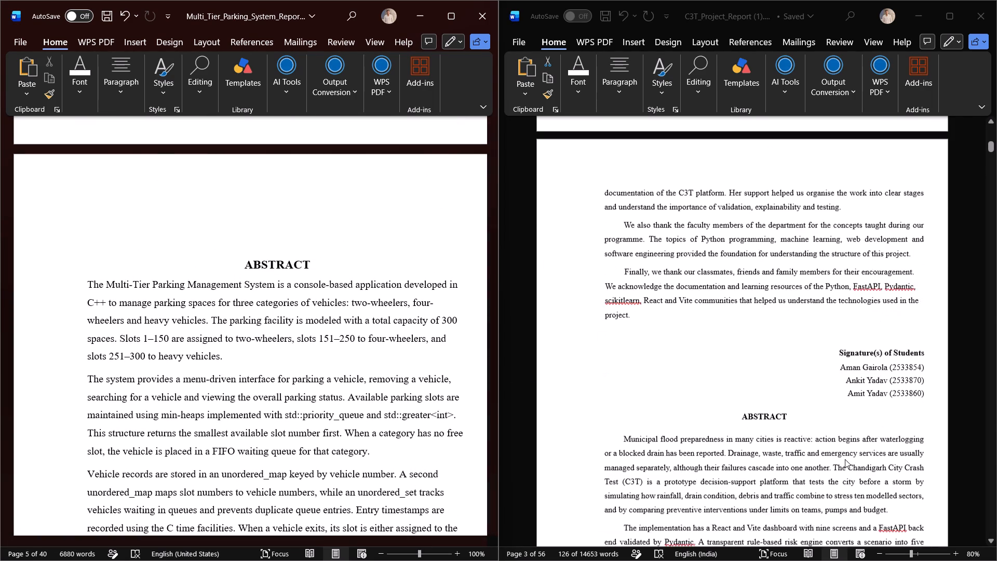
{"action": "scroll", "coordinate": [845, 459], "scroll_direction": "down", "scroll_amount": 1}
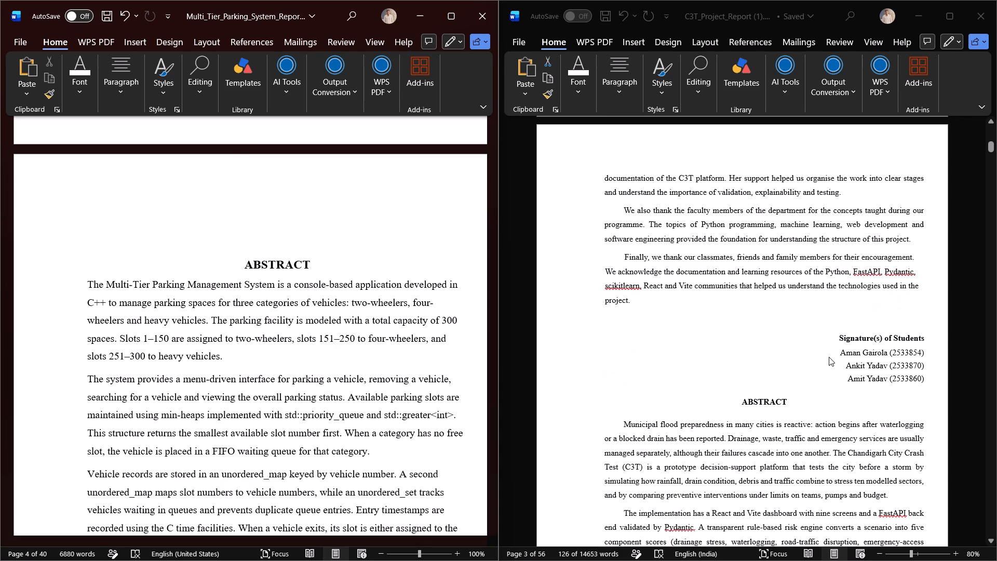
{"action": "scroll", "coordinate": [670, 338], "scroll_direction": "up", "scroll_amount": 1}
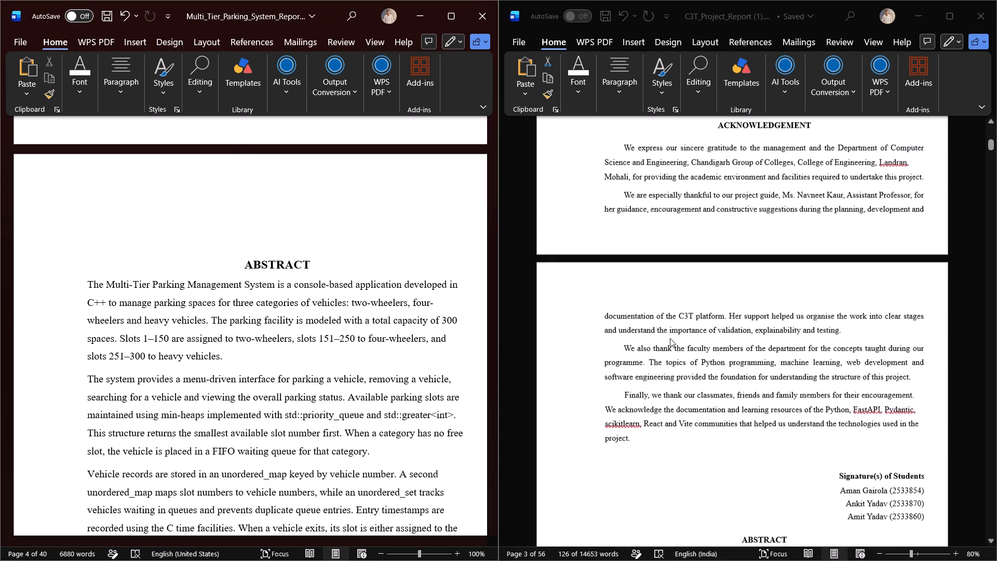
{"action": "scroll", "coordinate": [416, 260], "scroll_direction": "up", "scroll_amount": 2}
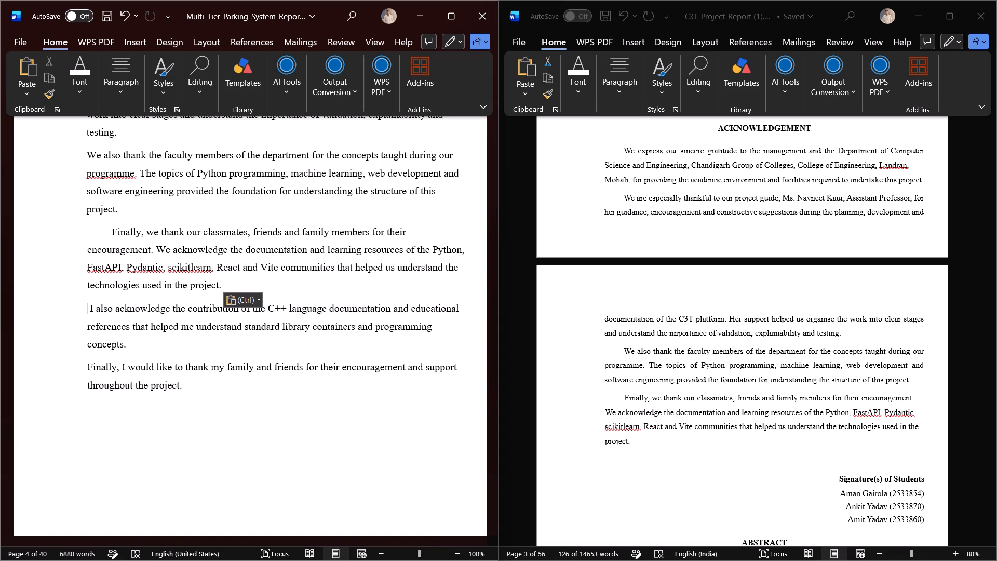
{"action": "scroll", "coordinate": [416, 260], "scroll_direction": "up", "scroll_amount": 2}
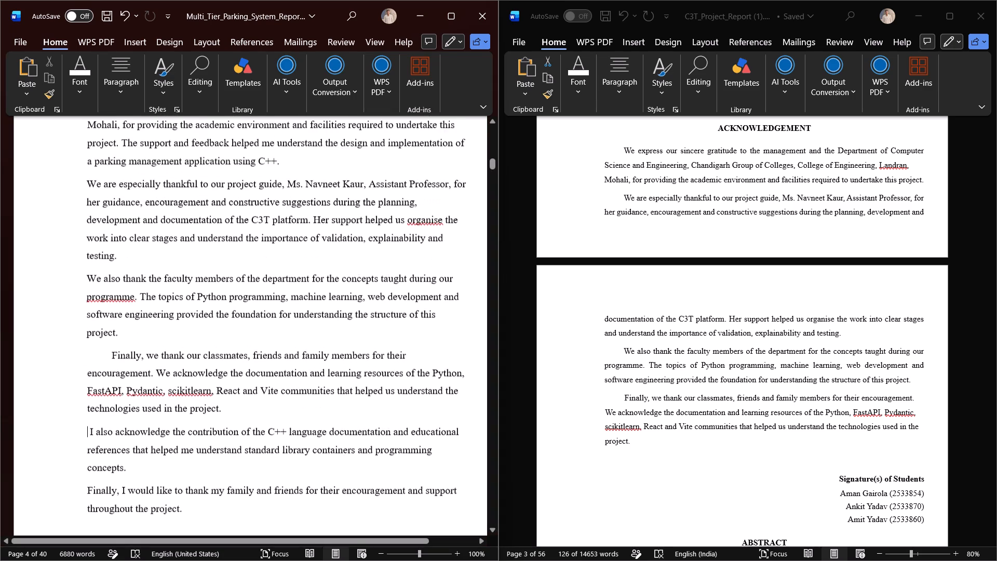
{"action": "scroll", "coordinate": [416, 260], "scroll_direction": "up", "scroll_amount": 1}
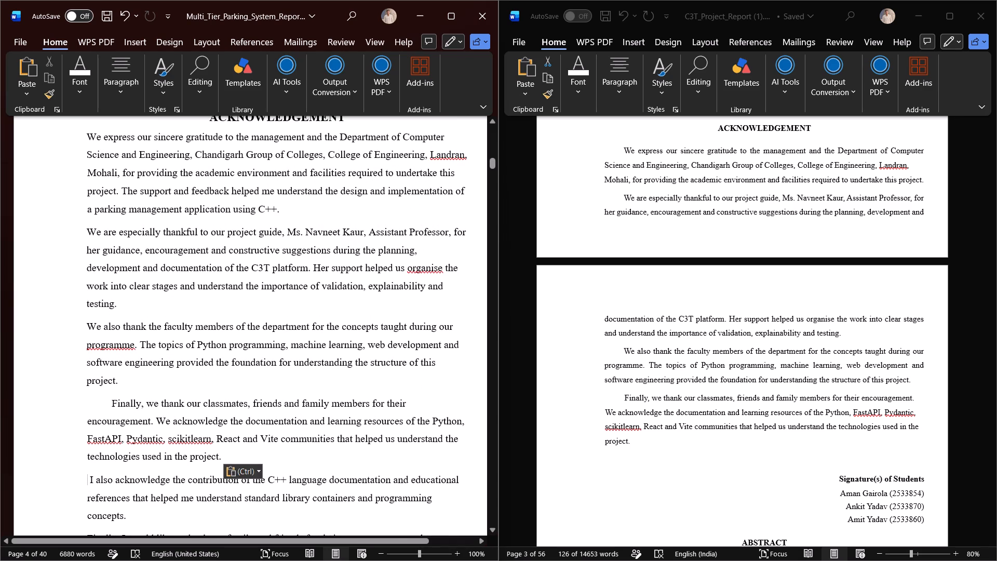
{"action": "scroll", "coordinate": [416, 260], "scroll_direction": "up", "scroll_amount": 1}
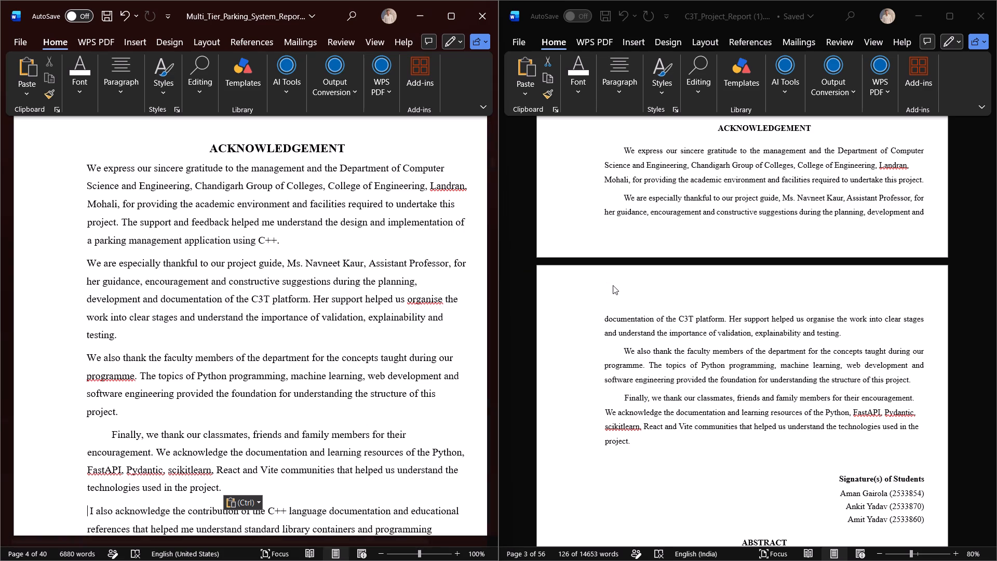
{"action": "scroll", "coordinate": [573, 302], "scroll_direction": "up", "scroll_amount": 1}
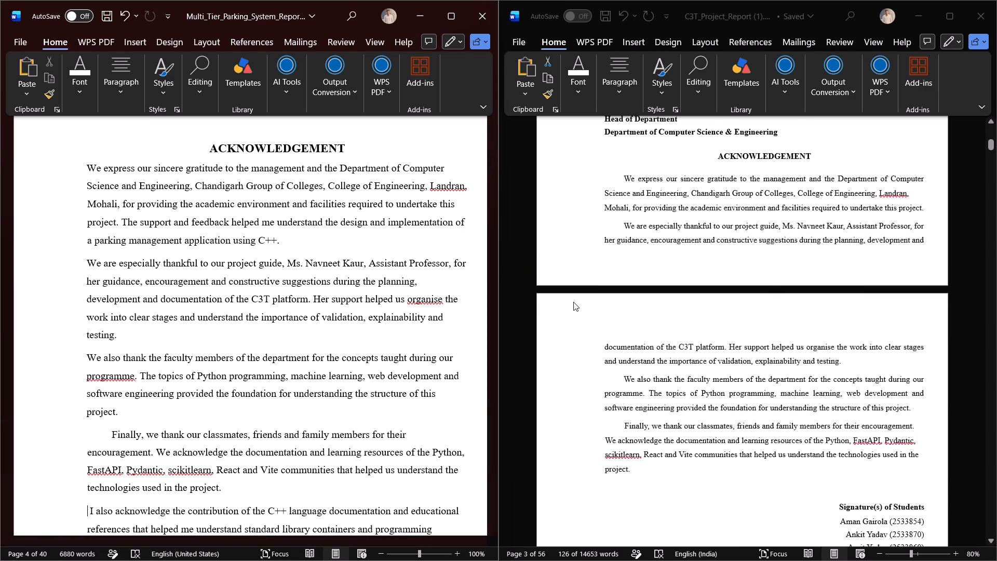
{"action": "scroll", "coordinate": [573, 302], "scroll_direction": "up", "scroll_amount": 2}
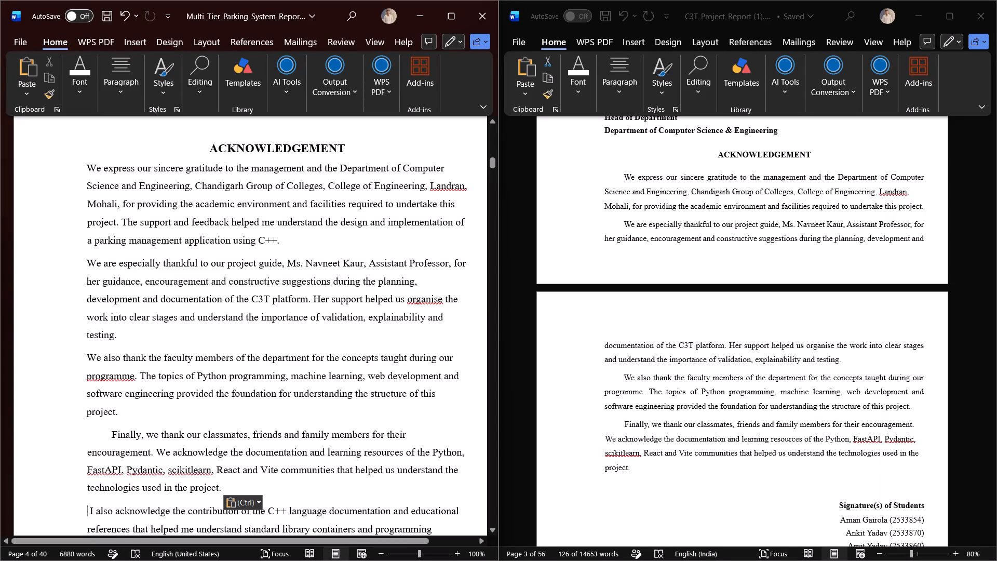
Indent the first line of the parking report's "We are especially thankful to our project guide" paragraph with nine spaces.
{"action": "left_click", "coordinate": [87, 259]}
{"action": "key", "text": "space"}
{"action": "key", "text": "space"}
{"action": "key", "text": "space"}
{"action": "key", "text": "space"}
{"action": "key", "text": "space"}
{"action": "key", "text": "space"}
{"action": "key", "text": "space"}
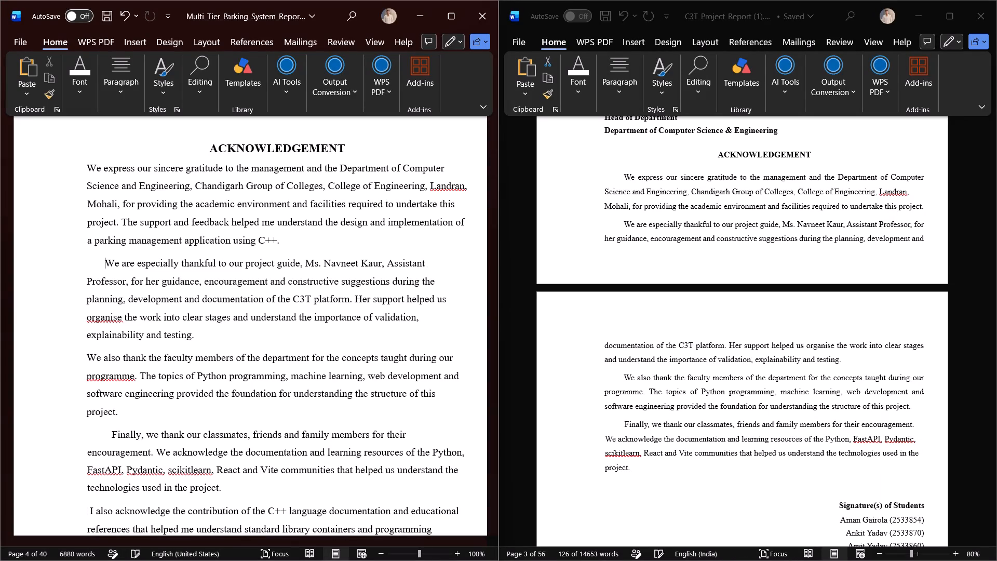
{"action": "key", "text": "space"}
{"action": "key", "text": "space"}
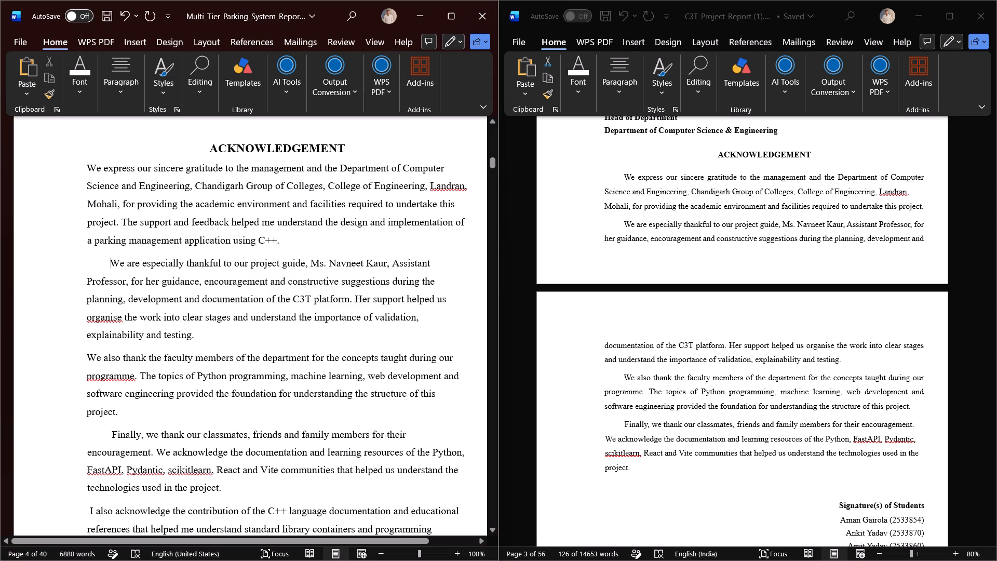
Replace "C3T" in the parking report's "We are especially thankful" paragraph with "MULTI-TIER PARKING MANAGEMENT SYSTEM" from the clipboard history.
{"action": "scroll", "coordinate": [181, 386], "scroll_direction": "down", "scroll_amount": 1}
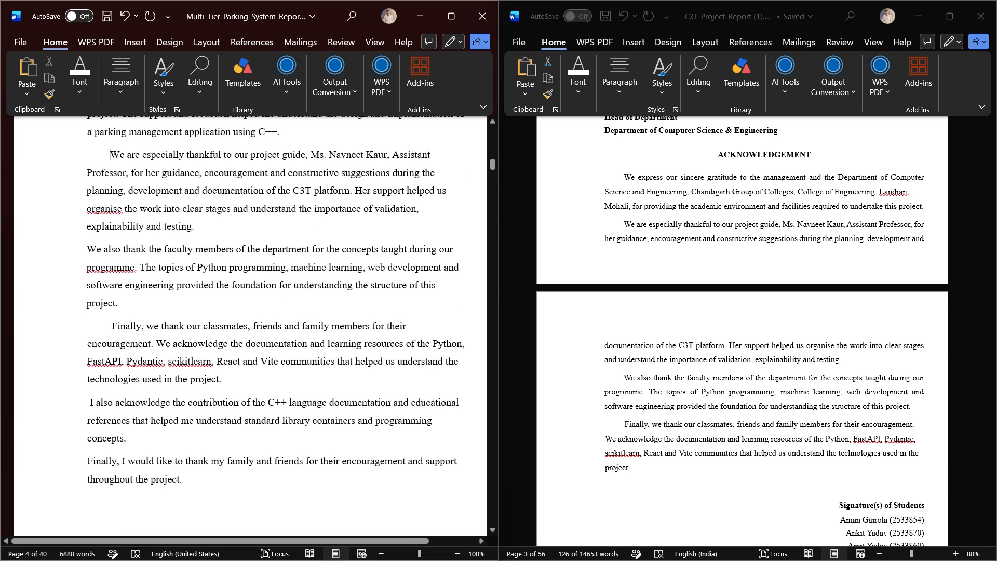
{"action": "scroll", "coordinate": [181, 386], "scroll_direction": "up", "scroll_amount": 1}
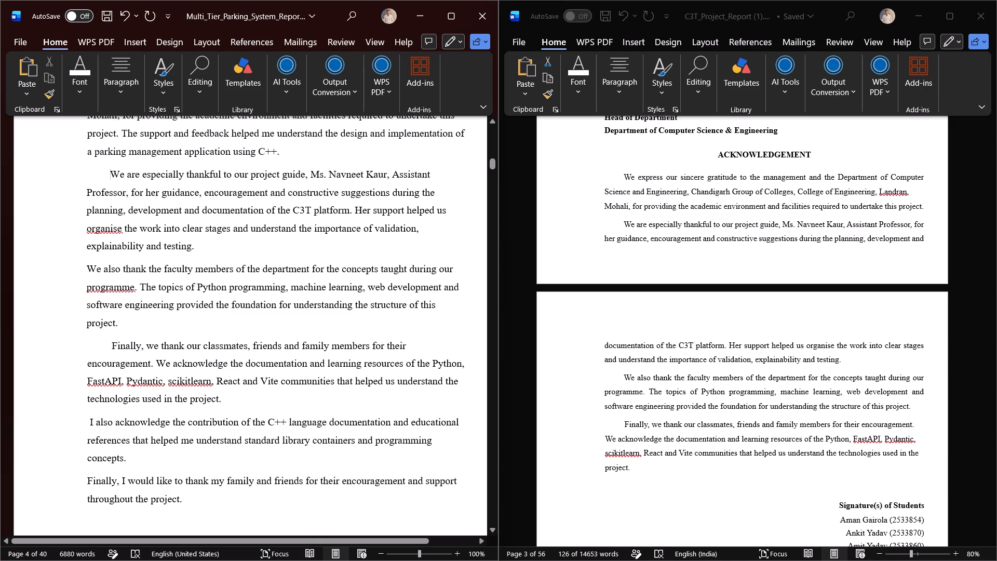
{"action": "scroll", "coordinate": [315, 209], "scroll_direction": "up", "scroll_amount": 1}
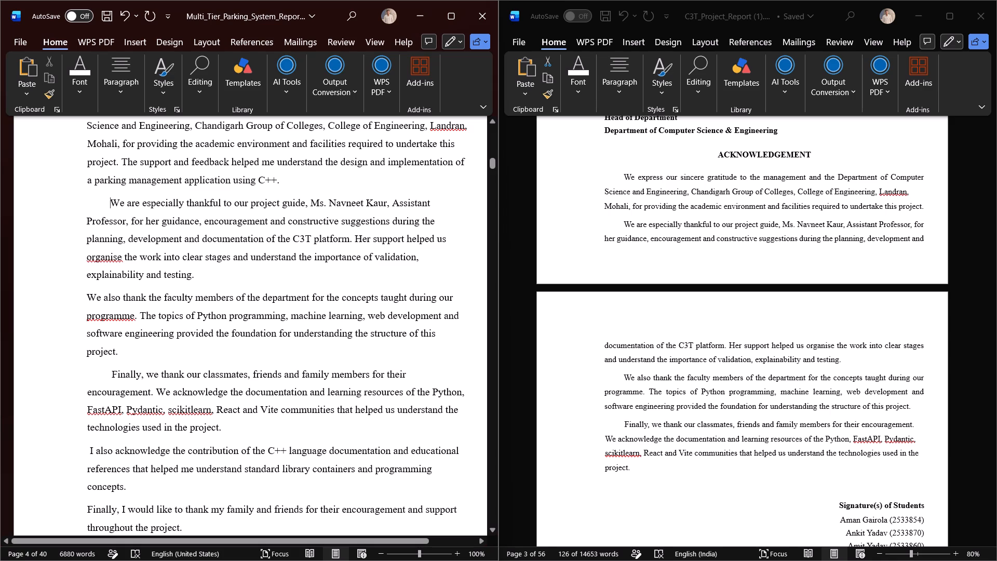
{"action": "left_click", "coordinate": [311, 239]}
{"action": "key", "text": "BackSpace"}
{"action": "key", "text": "BackSpace"}
{"action": "key", "text": "BackSpace"}
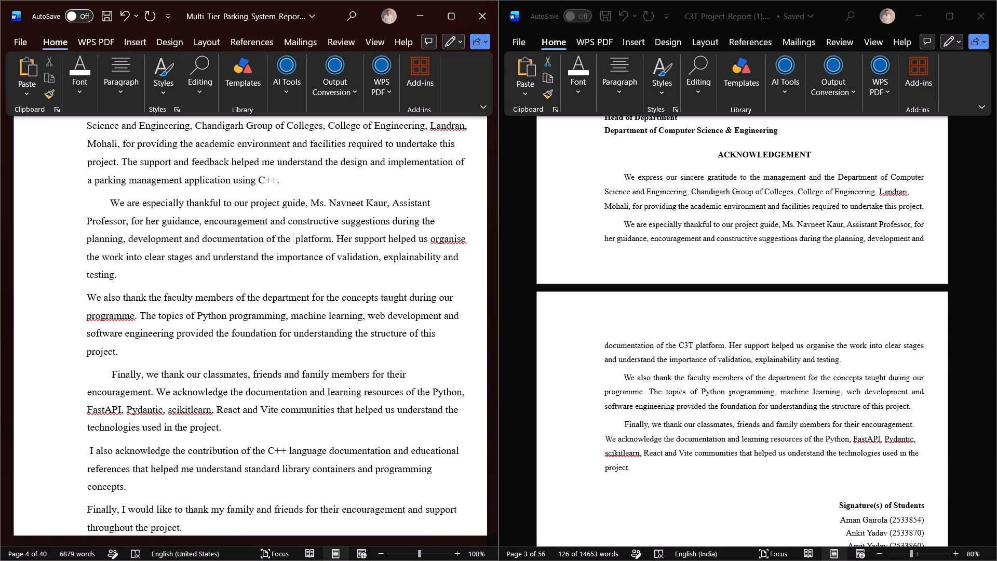
{"action": "key", "text": "super+v"}
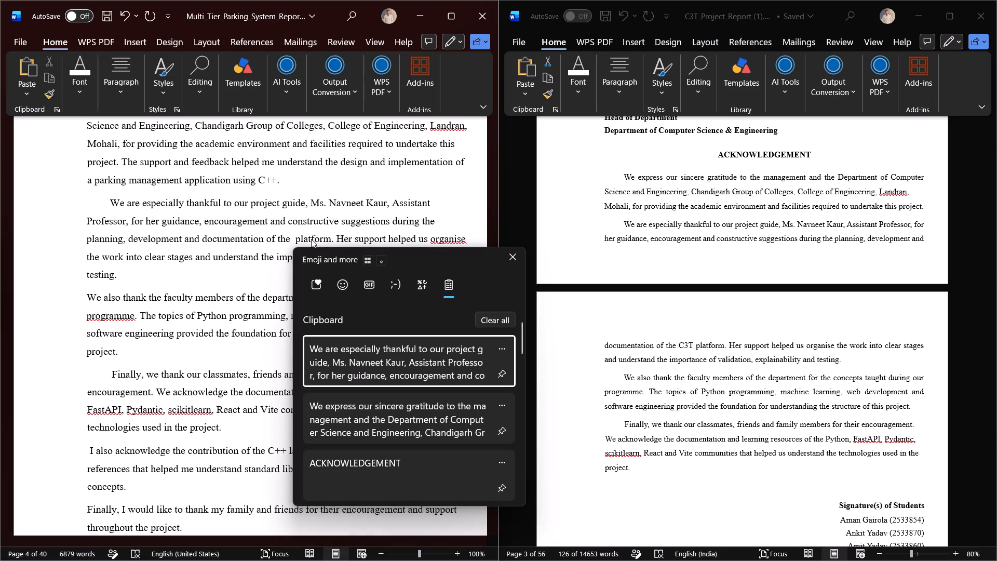
{"action": "scroll", "coordinate": [371, 455], "scroll_direction": "down", "scroll_amount": 2}
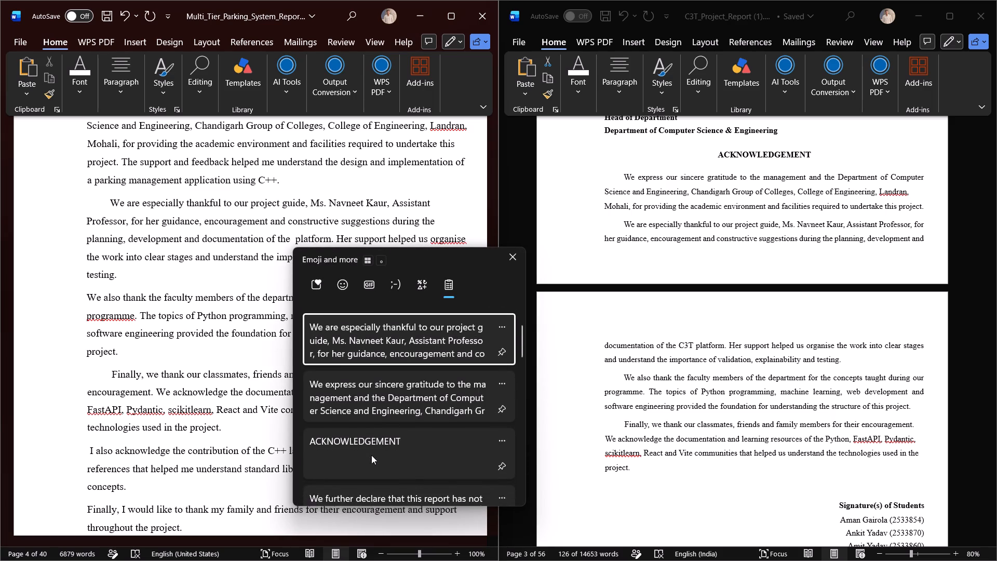
{"action": "scroll", "coordinate": [371, 455], "scroll_direction": "down", "scroll_amount": 4}
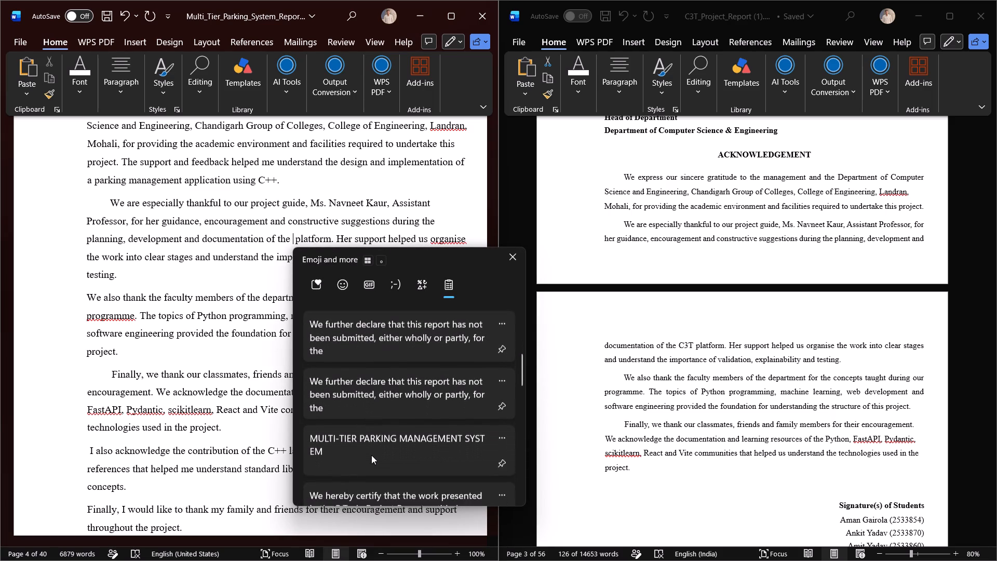
{"action": "scroll", "coordinate": [367, 448], "scroll_direction": "down", "scroll_amount": 3}
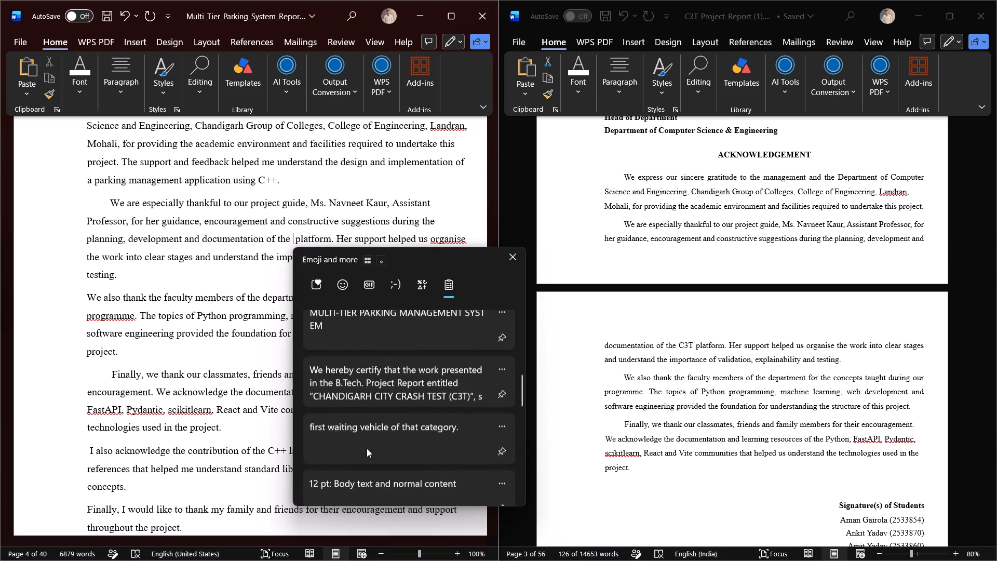
{"action": "scroll", "coordinate": [367, 448], "scroll_direction": "down", "scroll_amount": 3}
{"action": "scroll", "coordinate": [367, 448], "scroll_direction": "up", "scroll_amount": 2}
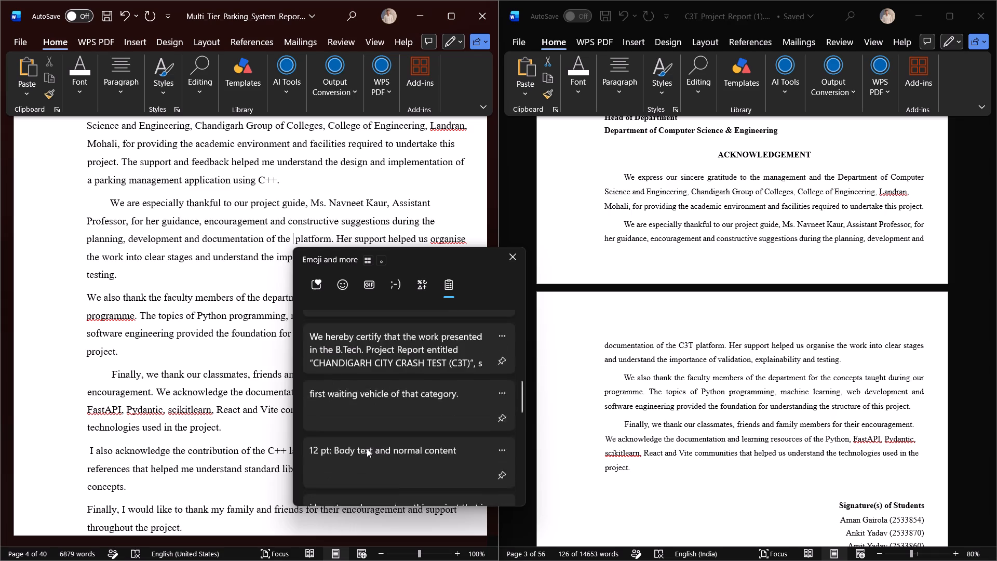
{"action": "scroll", "coordinate": [367, 448], "scroll_direction": "up", "scroll_amount": 4}
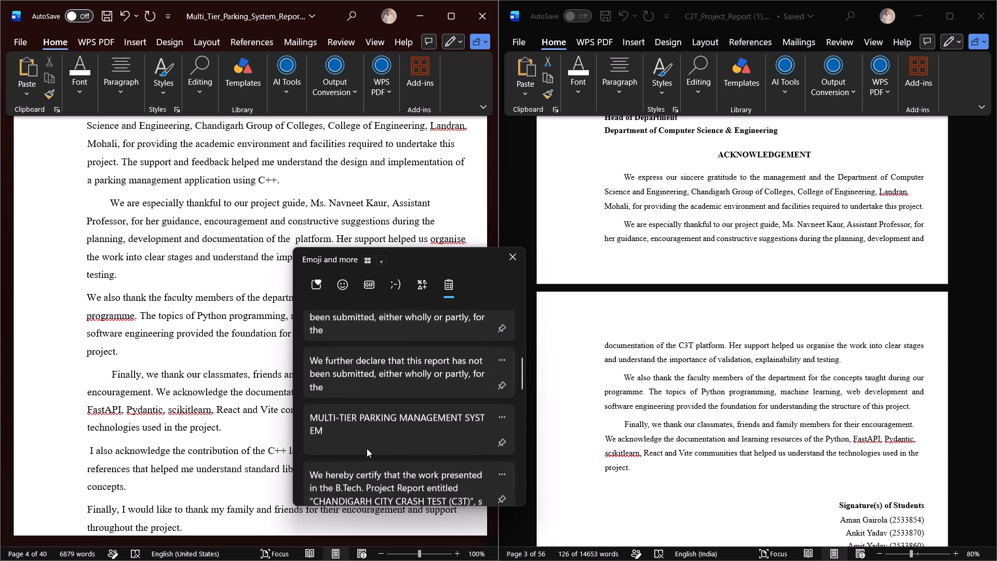
{"action": "left_click", "coordinate": [392, 441]}
{"action": "key", "text": "ctrl+v"}
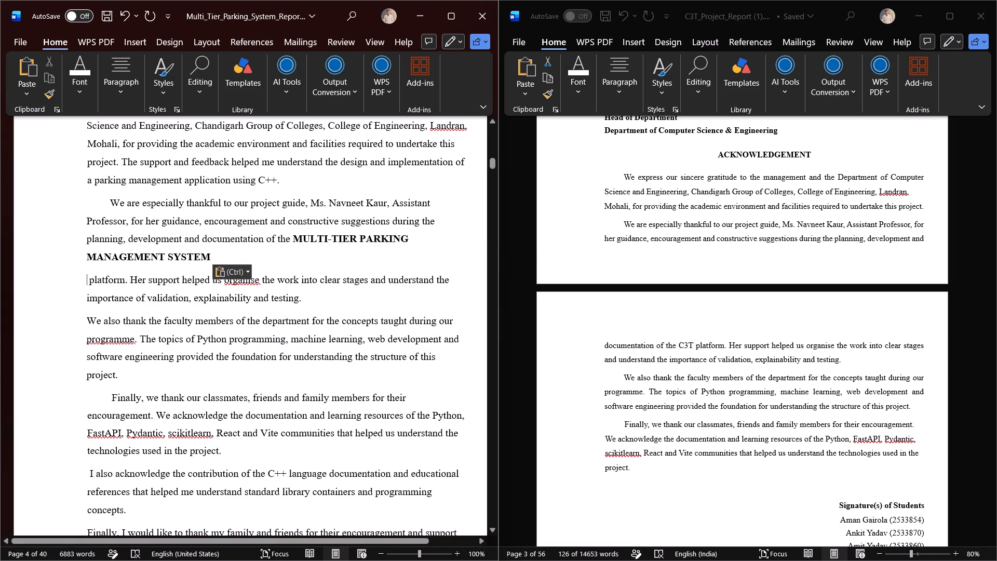
Remove the bold formatting from "MULTI-TIER PARKING MANAGEMENT SYSTEM" in the project guide paragraph.
{"action": "left_click_drag", "start_coordinate": [293, 239], "coordinate": [212, 258]}
{"action": "left_click_drag", "start_coordinate": [212, 258], "coordinate": [211, 256]}
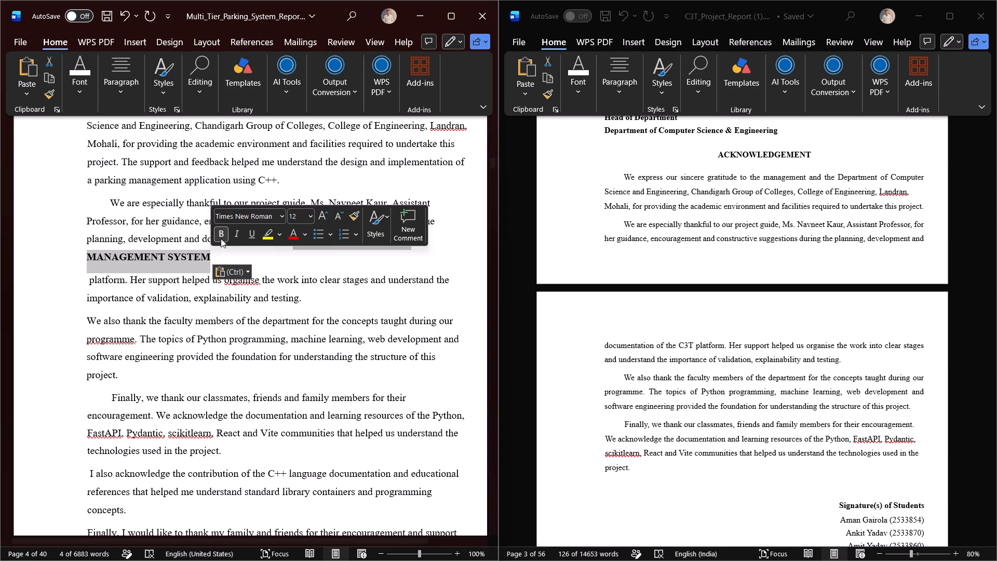
{"action": "left_click", "coordinate": [221, 237]}
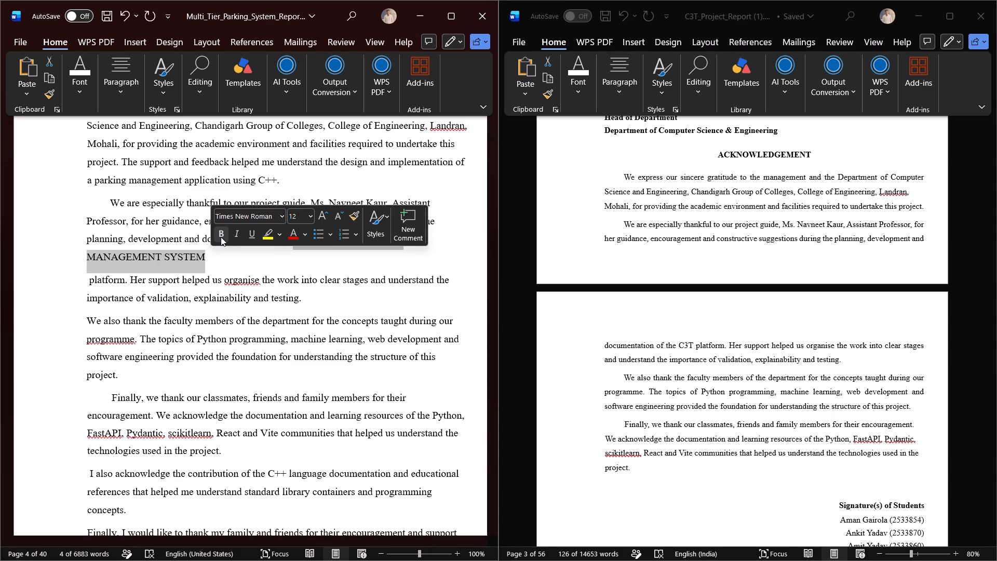
{"action": "left_click", "coordinate": [235, 262]}
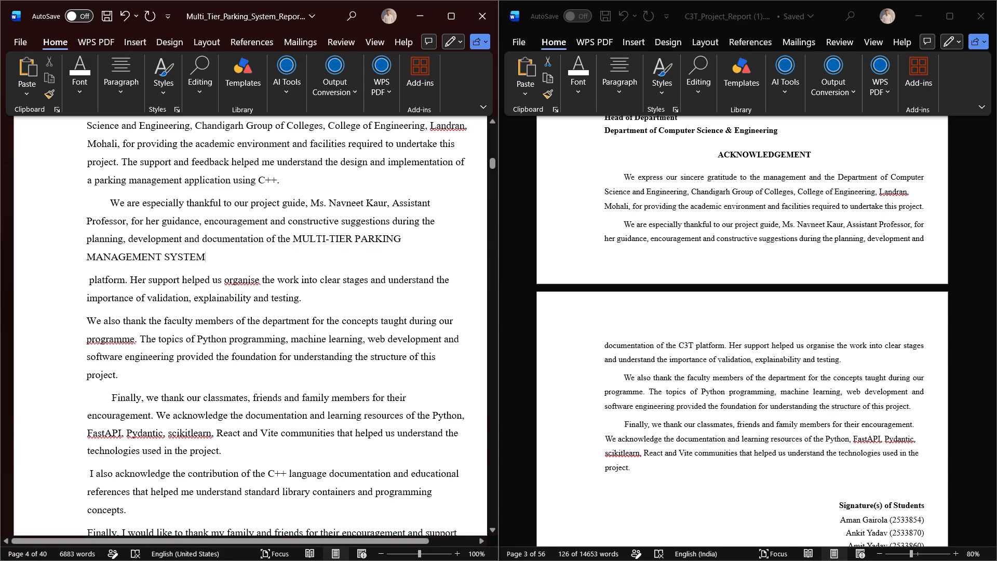
Join the separated "platform. Her support helped us" text onto "MULTI-TIER PARKING MANAGEMENT SYSTEM" with a single space between them.
{"action": "left_click", "coordinate": [89, 279]}
{"action": "key", "text": "BackSpace"}
{"action": "key", "text": "space"}
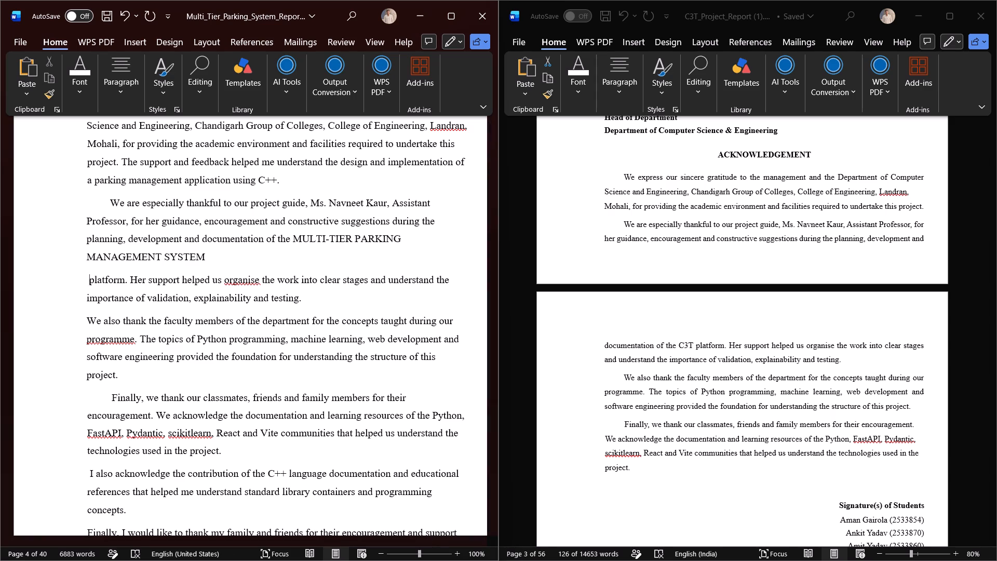
{"action": "key", "text": "BackSpace"}
{"action": "key", "text": "BackSpace"}
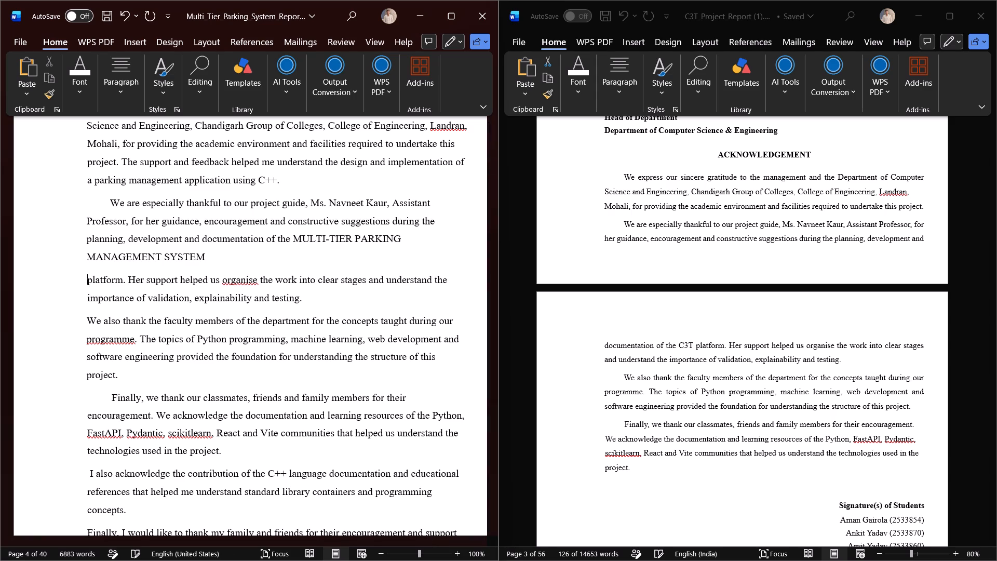
{"action": "key", "text": "BackSpace"}
{"action": "key", "text": "space"}
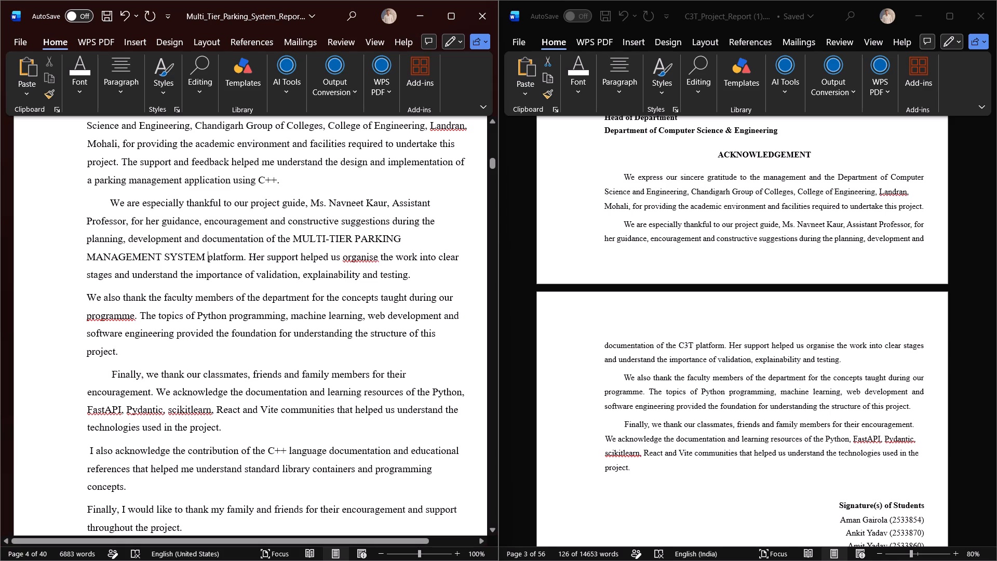
Indent the first line of the parking report's "We also thank the faculty members" paragraph with nine spaces.
{"action": "left_click", "coordinate": [87, 300]}
{"action": "key", "text": "space"}
{"action": "key", "text": "space"}
{"action": "key", "text": "space"}
{"action": "key", "text": "space"}
{"action": "key", "text": "space"}
{"action": "key", "text": "space"}
{"action": "key", "text": "space"}
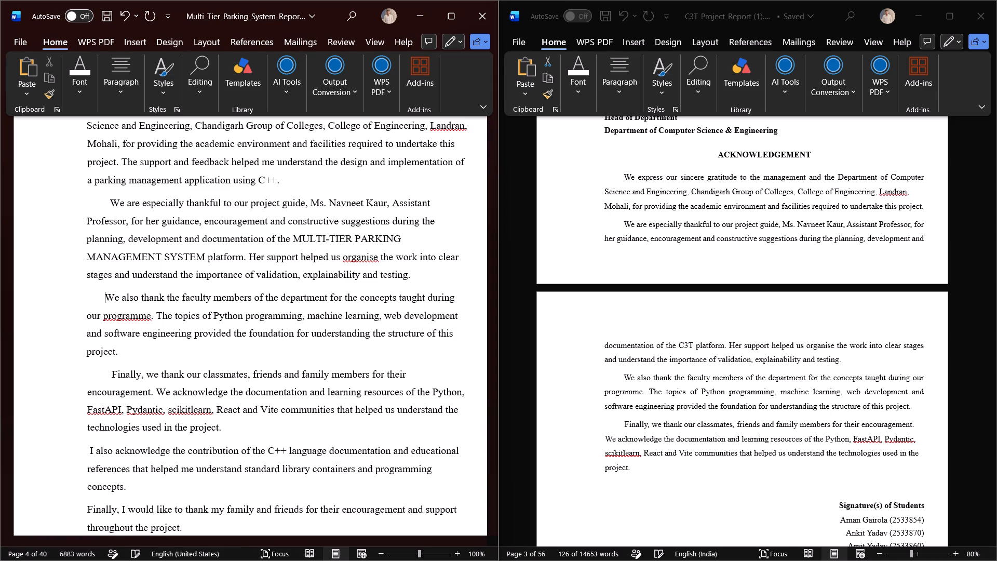
{"action": "key", "text": "space"}
{"action": "key", "text": "space"}
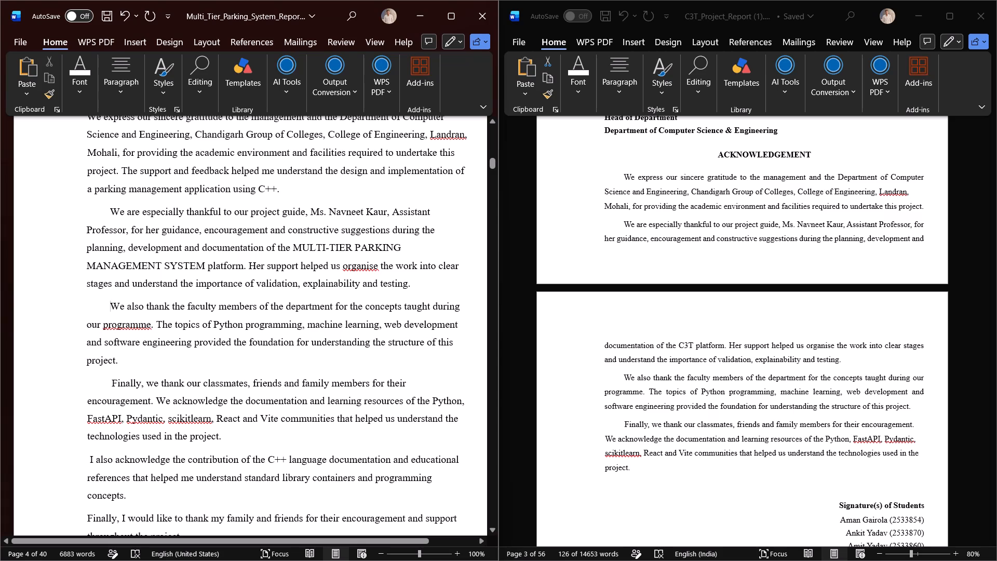
Replace the "We acknowledge the documentation and learning resources" sentence with a copy of "C++ language documentation" through "programming concepts." from the paragraph below.
{"action": "scroll", "coordinate": [126, 391], "scroll_direction": "down", "scroll_amount": 1}
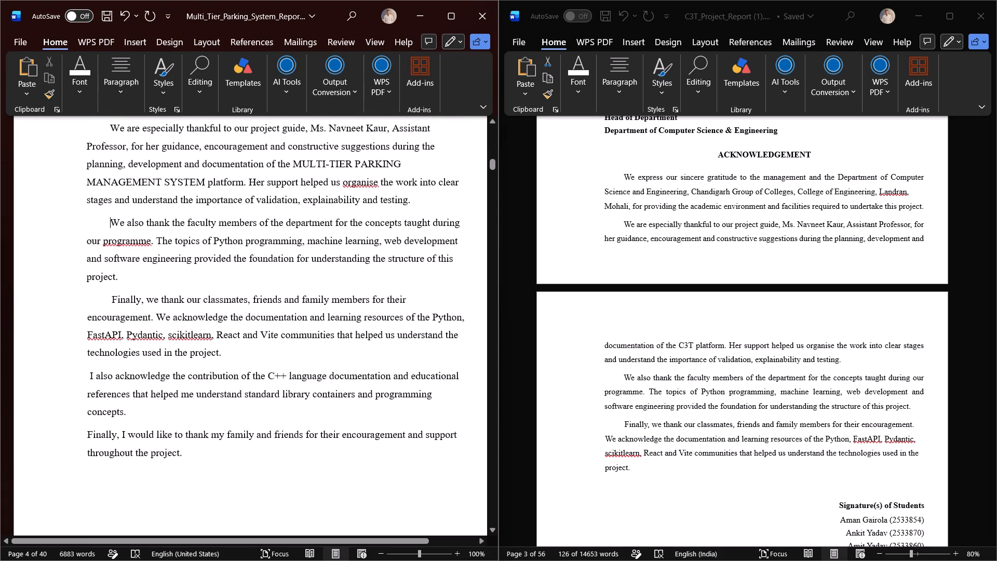
{"action": "scroll", "coordinate": [126, 391], "scroll_direction": "down", "scroll_amount": 1}
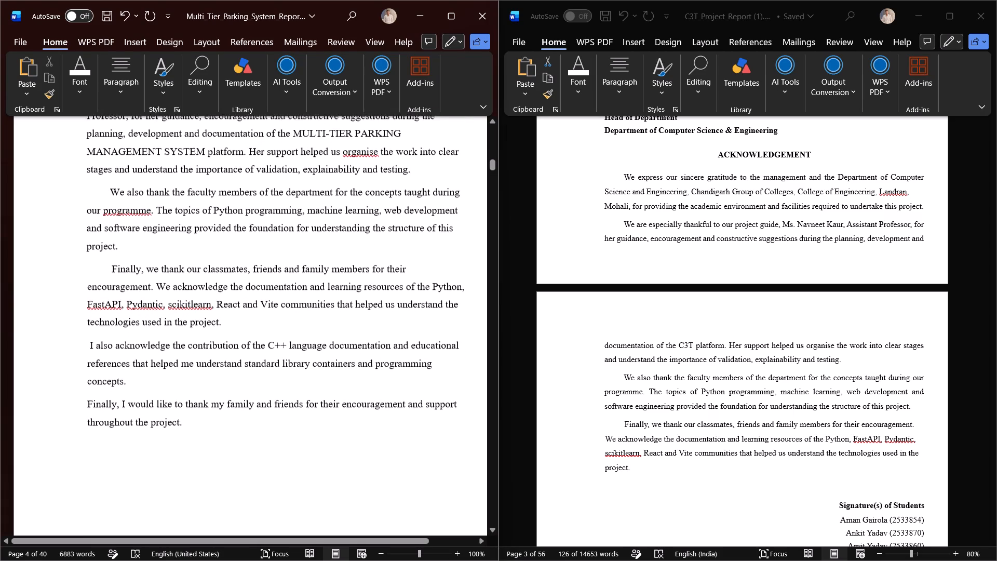
{"action": "scroll", "coordinate": [126, 391], "scroll_direction": "down", "scroll_amount": 1}
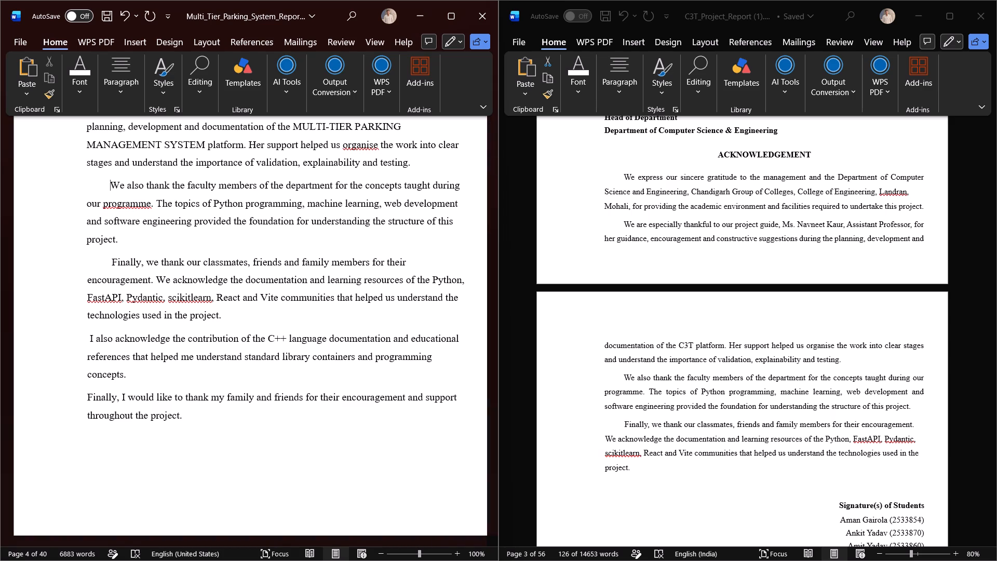
{"action": "left_click_drag", "start_coordinate": [268, 338], "coordinate": [292, 338]}
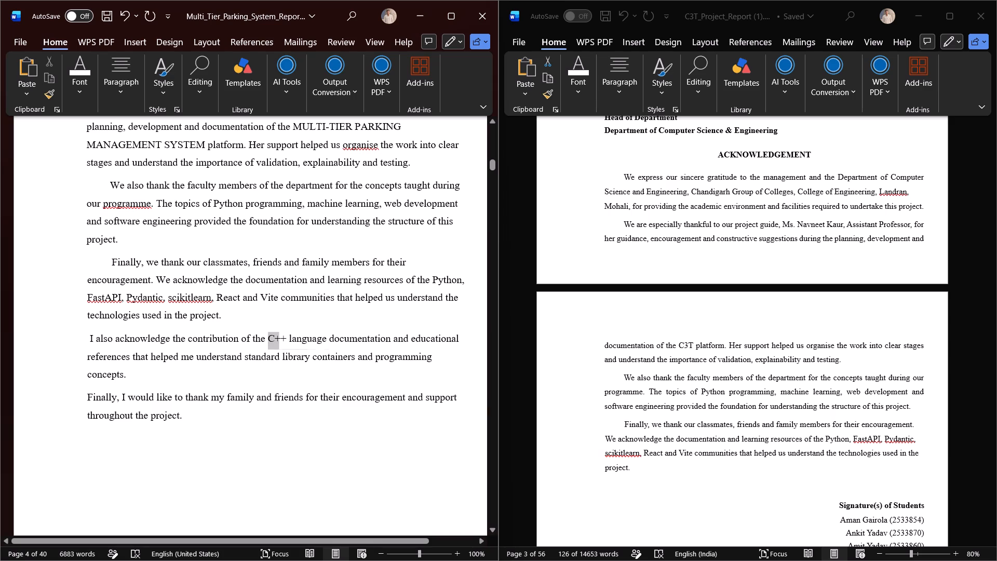
{"action": "left_click_drag", "start_coordinate": [292, 338], "coordinate": [129, 375]}
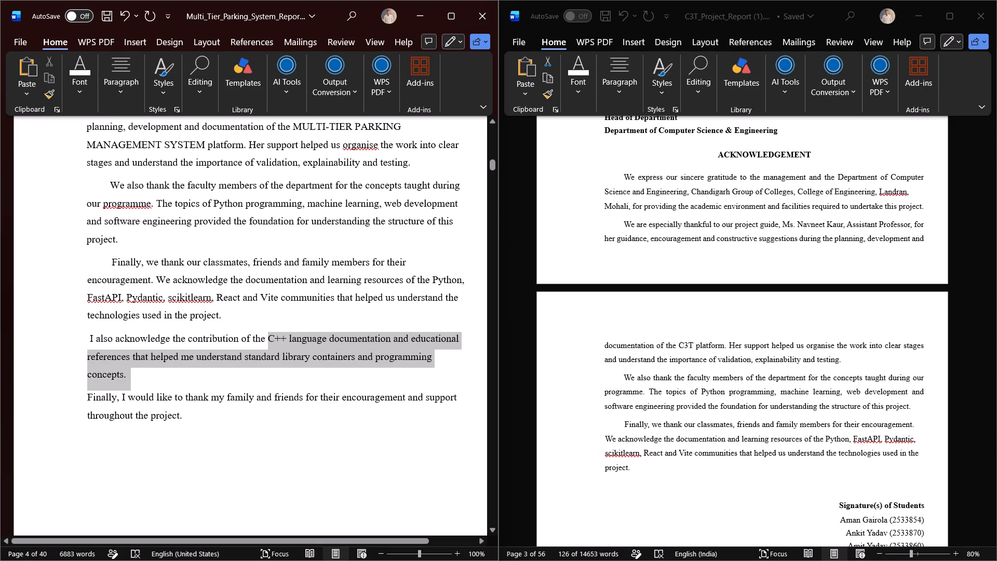
{"action": "left_click_drag", "start_coordinate": [129, 375], "coordinate": [126, 375]}
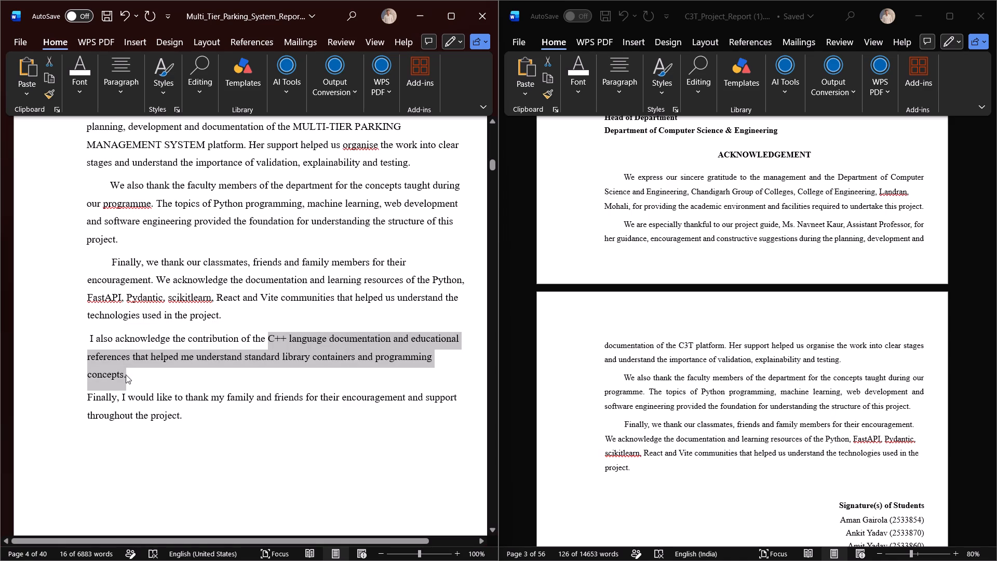
{"action": "key", "text": "ctrl+c"}
{"action": "left_click_drag", "start_coordinate": [157, 278], "coordinate": [198, 279]}
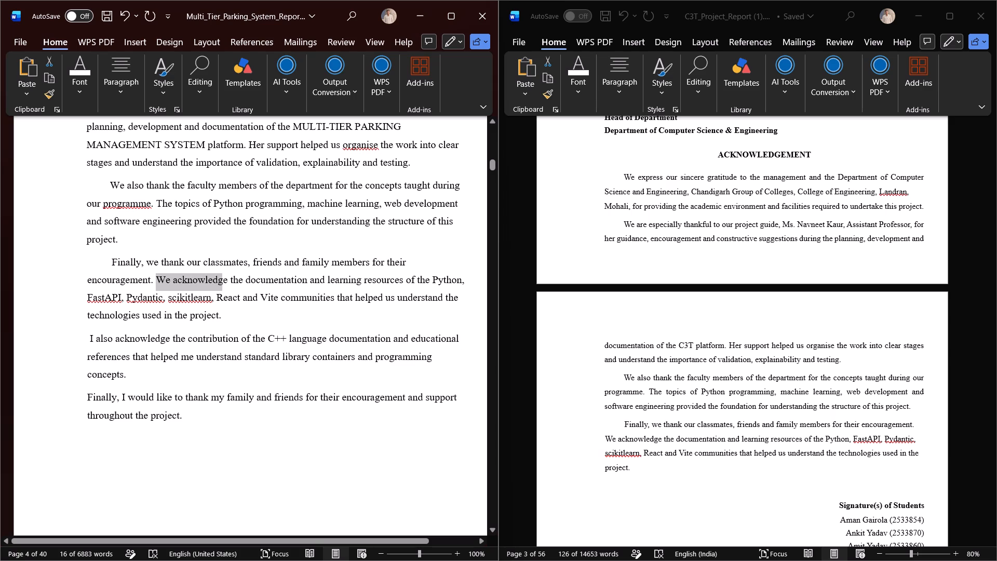
{"action": "left_click_drag", "start_coordinate": [198, 279], "coordinate": [250, 313]}
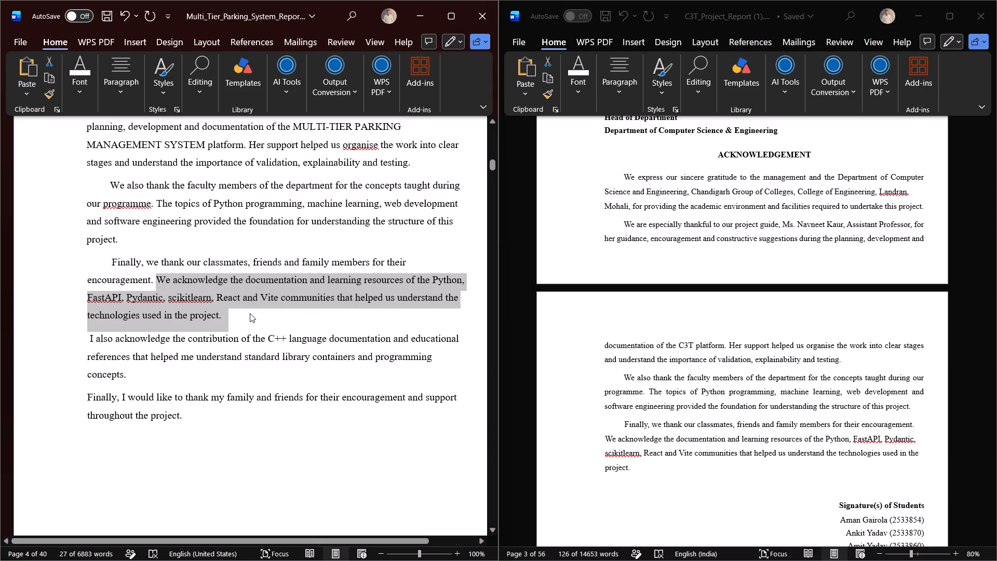
{"action": "key", "text": "ctrl+v"}
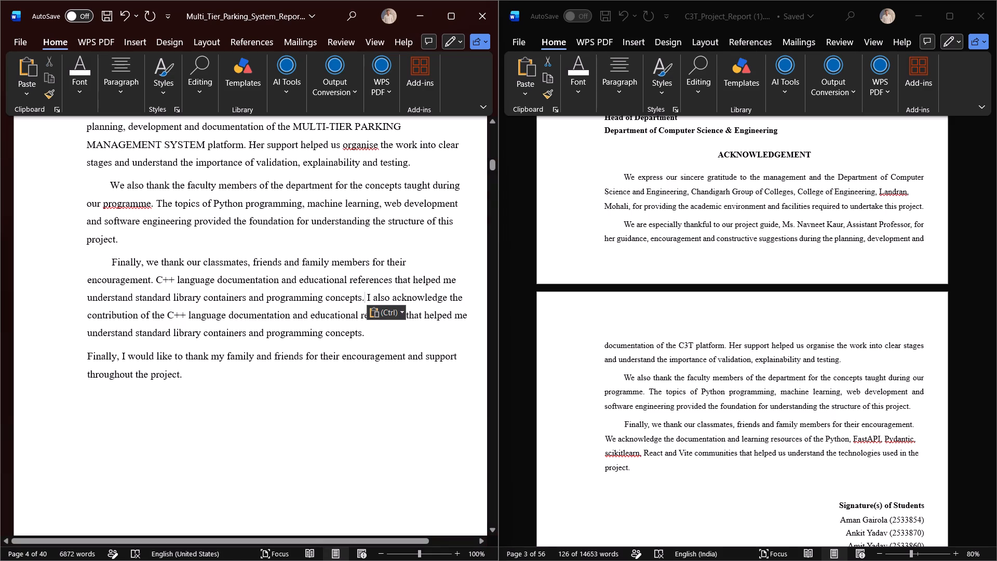
Delete the leftover sentence from "I also acknowledge the contribution" through "programming concepts." in the parking report's Acknowledgement.
{"action": "left_click_drag", "start_coordinate": [367, 295], "coordinate": [394, 339]}
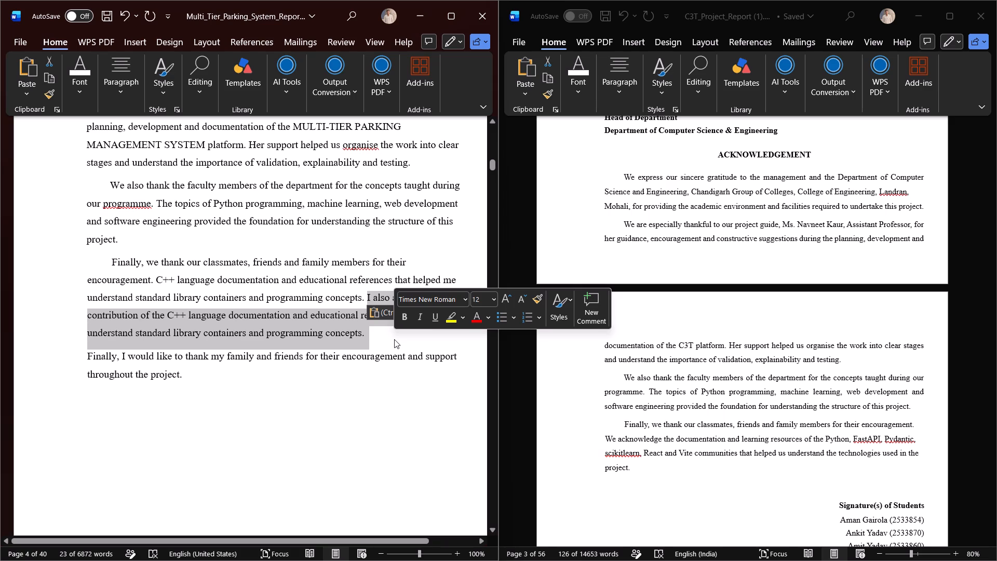
{"action": "key", "text": "BackSpace"}
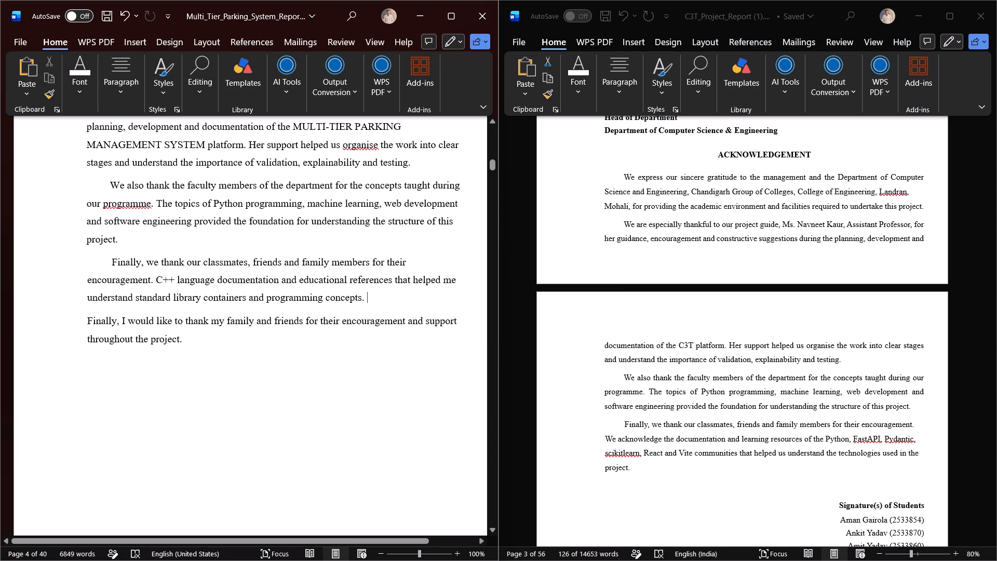
Delete the leftover "Finally, I would like to thank my family and friends" paragraph from the parking report's Acknowledgement.
{"action": "left_click_drag", "start_coordinate": [84, 319], "coordinate": [194, 340]}
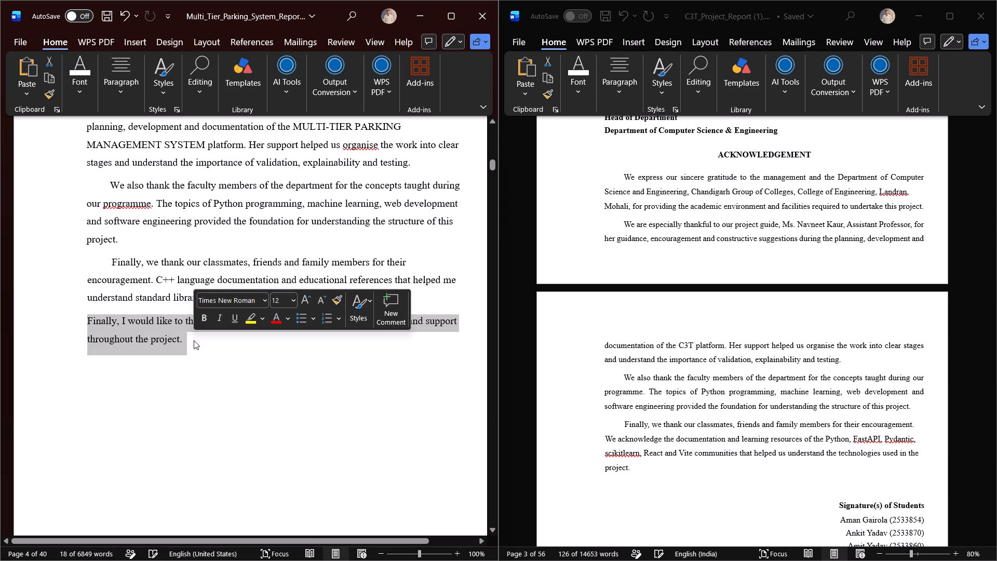
{"action": "key", "text": "BackSpace"}
{"action": "key", "text": "BackSpace"}
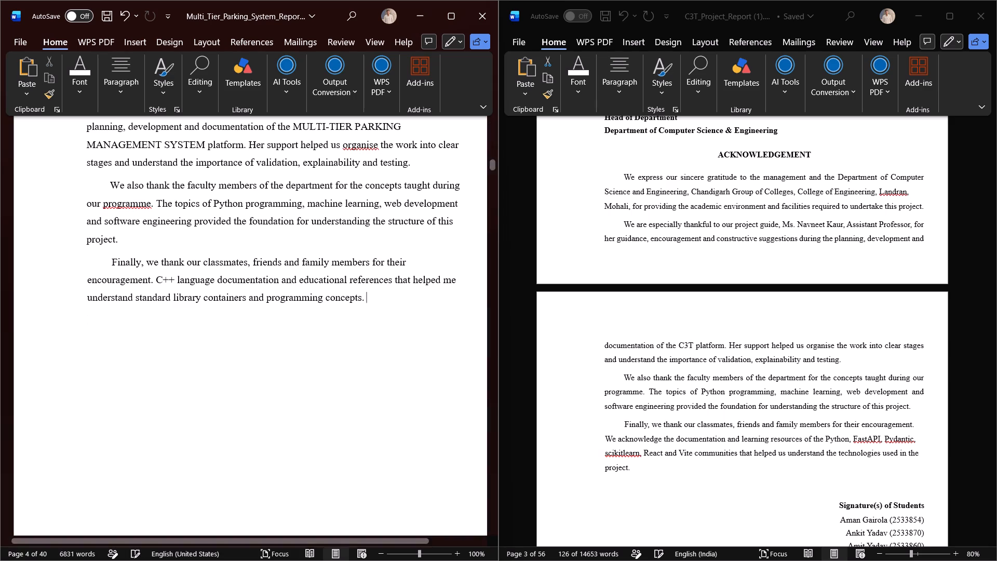
{"action": "left_click", "coordinate": [222, 398]}
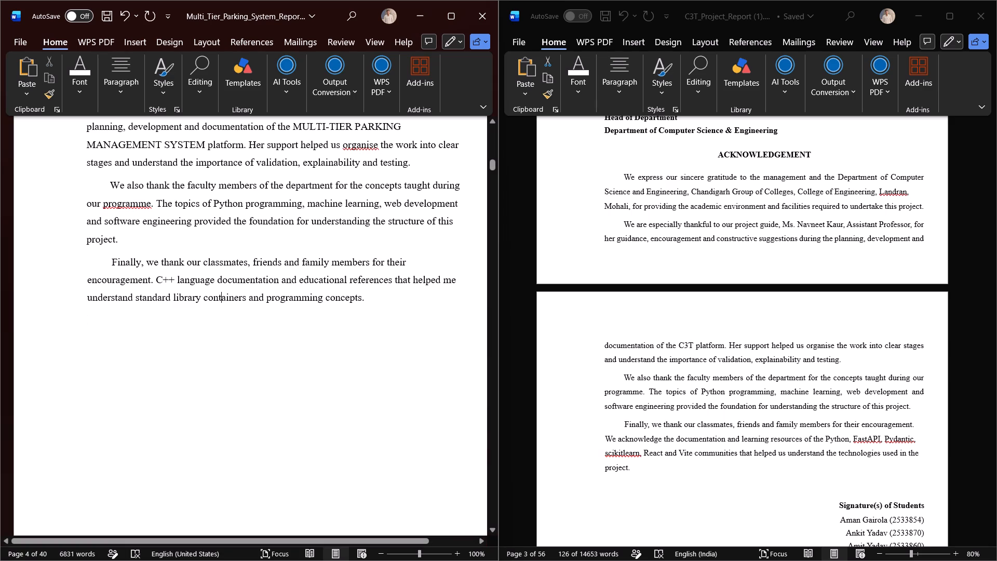
Review the parking report's Acknowledgement and Abstract alongside the C3T report's Abstract and Table of Contents.
{"action": "scroll", "coordinate": [196, 397], "scroll_direction": "down", "scroll_amount": 1}
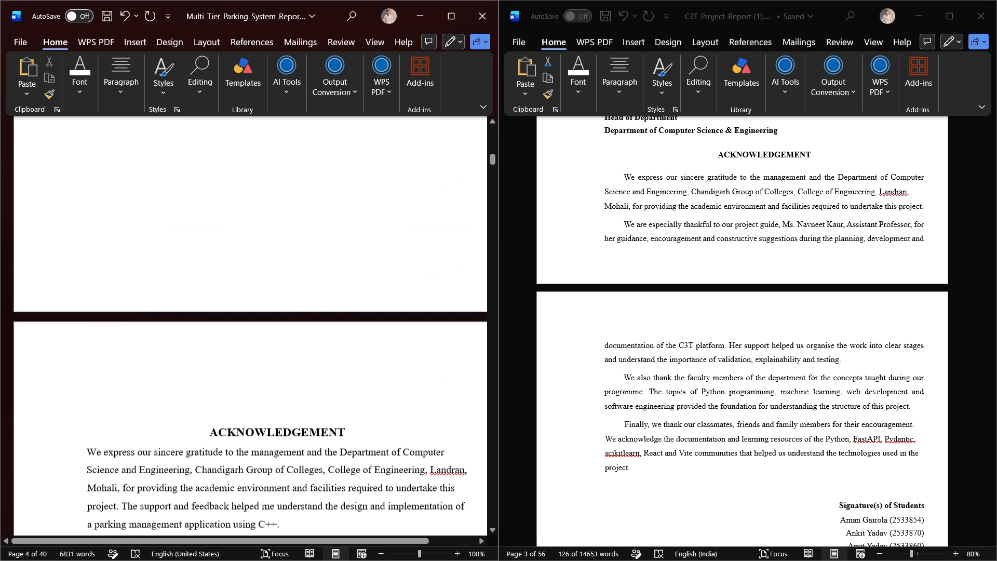
{"action": "scroll", "coordinate": [196, 397], "scroll_direction": "down", "scroll_amount": 1}
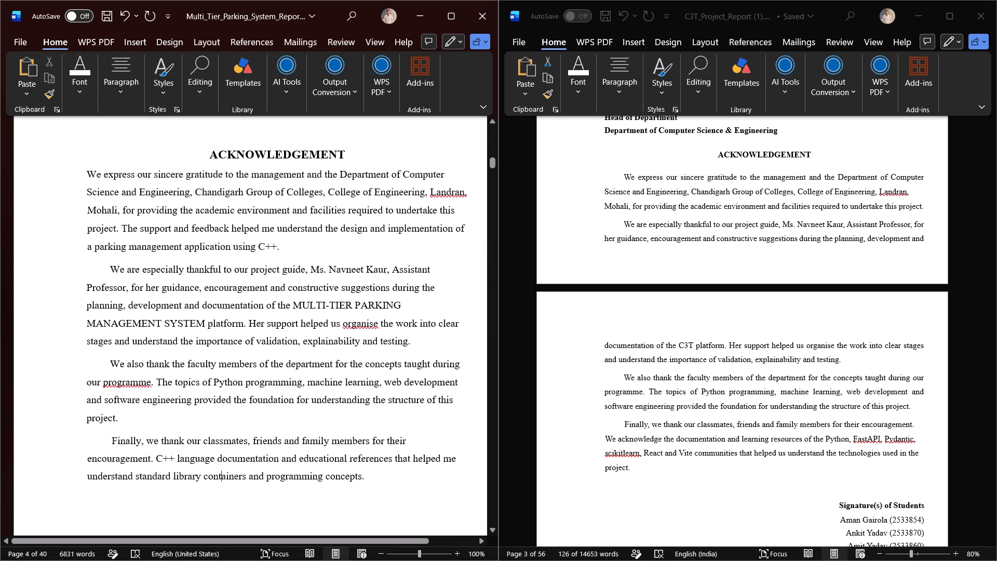
{"action": "scroll", "coordinate": [353, 471], "scroll_direction": "down", "scroll_amount": 2}
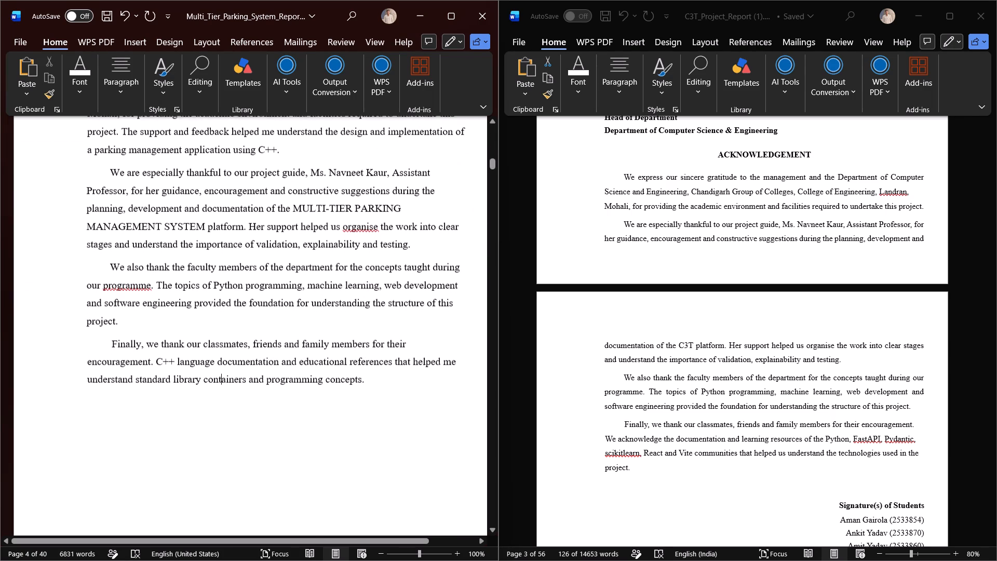
{"action": "scroll", "coordinate": [353, 471], "scroll_direction": "down", "scroll_amount": 2}
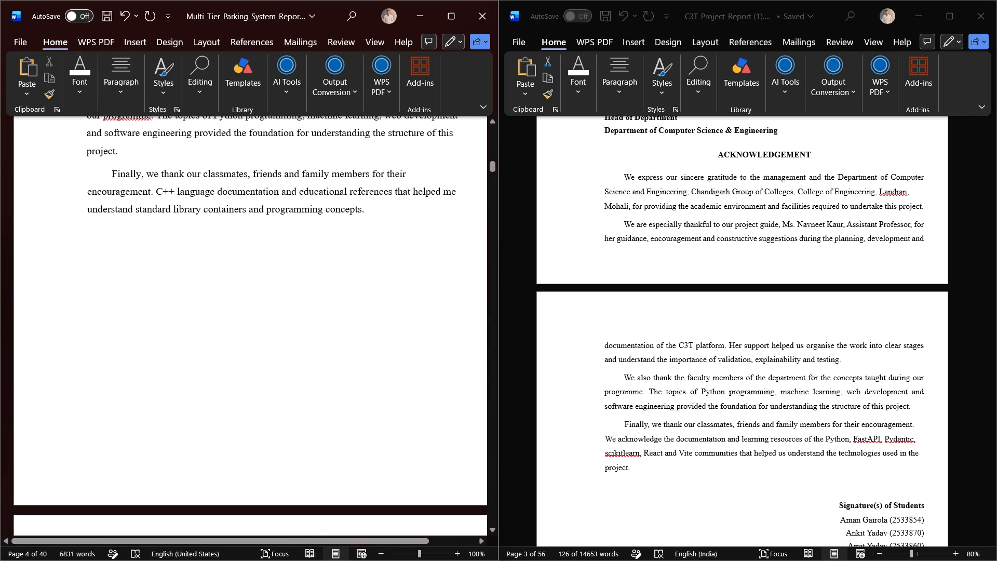
{"action": "scroll", "coordinate": [600, 486], "scroll_direction": "down", "scroll_amount": 3}
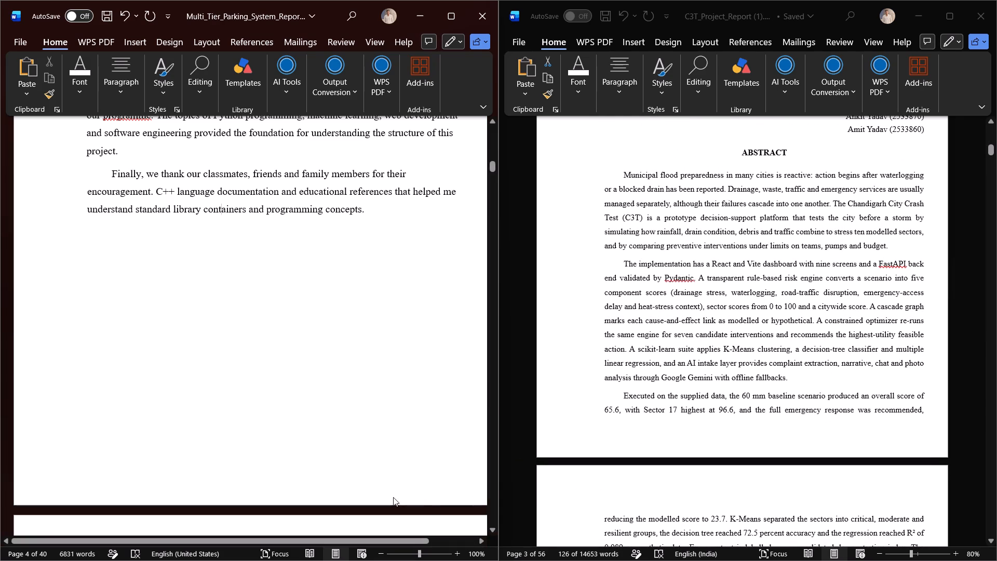
{"action": "scroll", "coordinate": [393, 497], "scroll_direction": "down", "scroll_amount": 4}
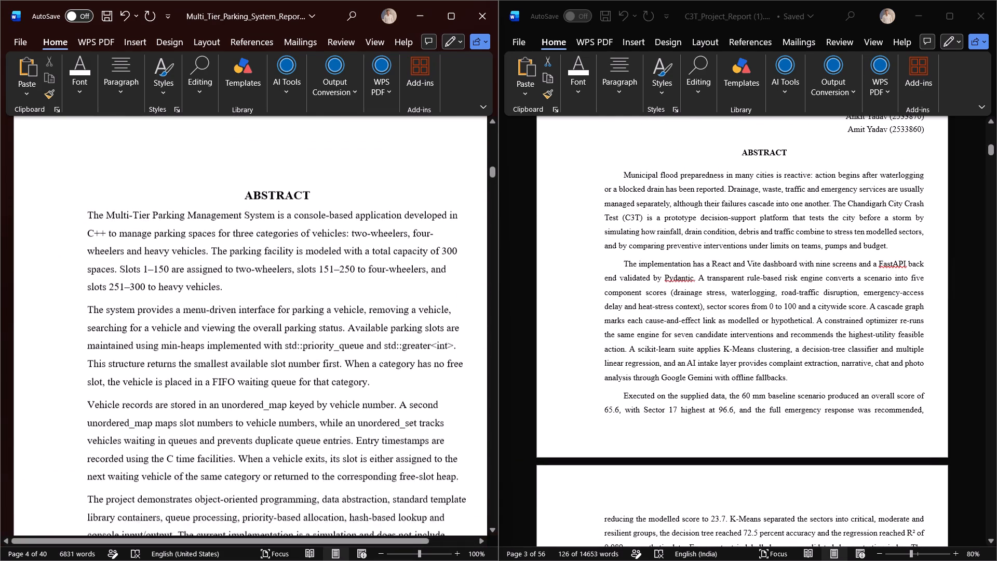
{"action": "scroll", "coordinate": [393, 497], "scroll_direction": "down", "scroll_amount": 1}
{"action": "scroll", "coordinate": [645, 461], "scroll_direction": "down", "scroll_amount": 3}
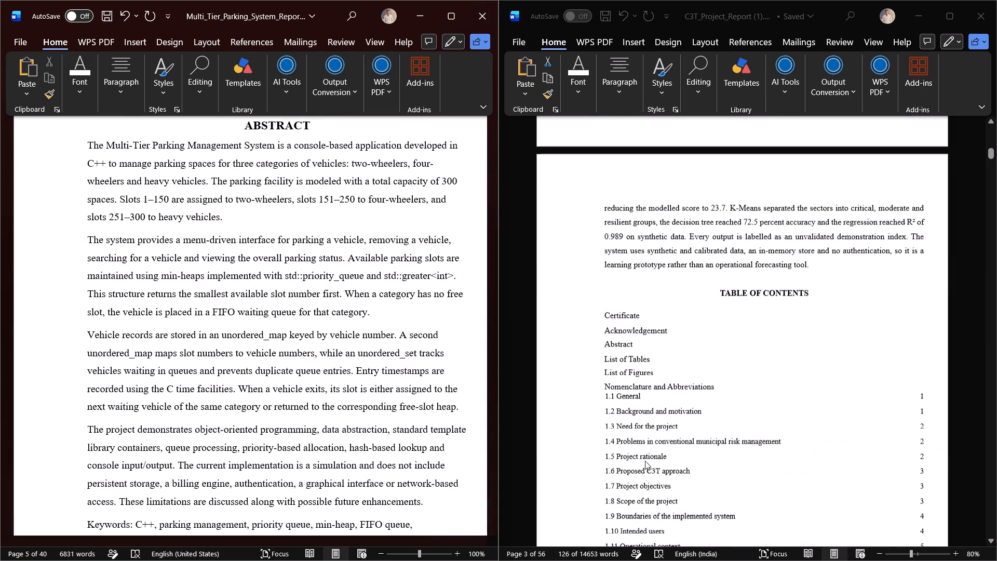
{"action": "scroll", "coordinate": [452, 457], "scroll_direction": "down", "scroll_amount": 3}
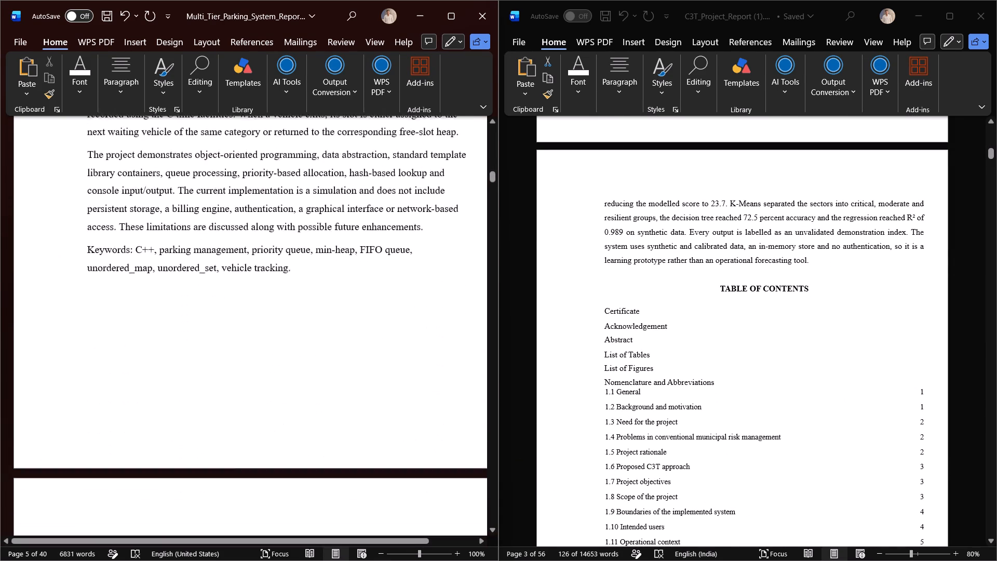
{"action": "scroll", "coordinate": [452, 457], "scroll_direction": "down", "scroll_amount": 1}
Compare the parking report's Acknowledgement and Declaration pages with the C3T report's front matter, especially its certificate statements and signature block.
{"action": "scroll", "coordinate": [452, 457], "scroll_direction": "up", "scroll_amount": 5}
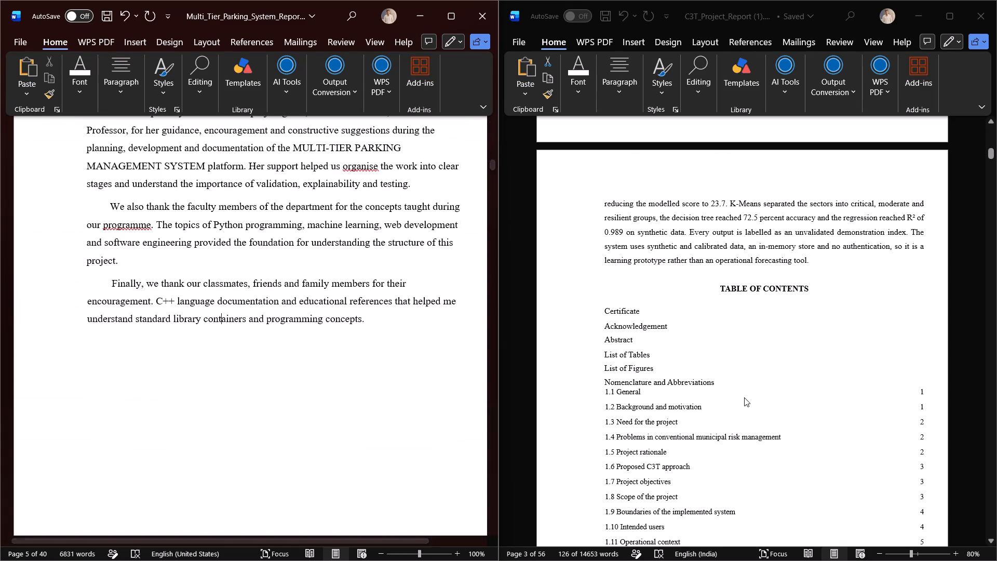
{"action": "scroll", "coordinate": [745, 397], "scroll_direction": "up", "scroll_amount": 6}
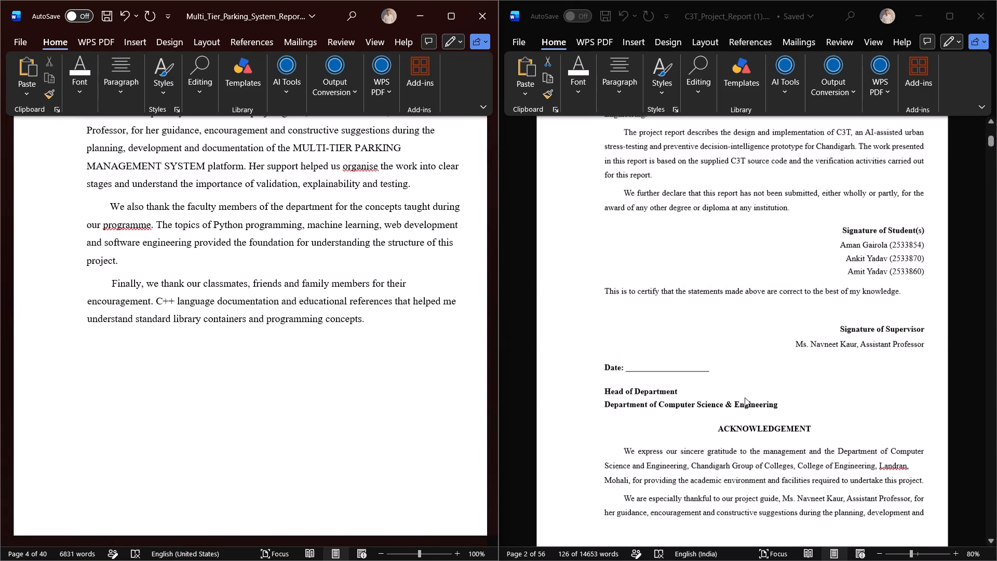
{"action": "scroll", "coordinate": [441, 429], "scroll_direction": "up", "scroll_amount": 1}
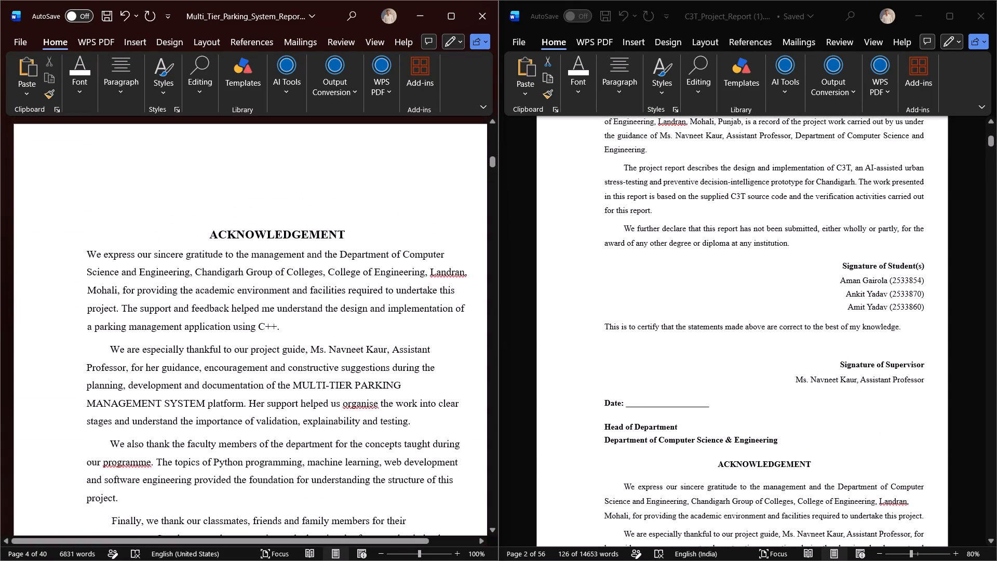
{"action": "scroll", "coordinate": [441, 429], "scroll_direction": "up", "scroll_amount": 2}
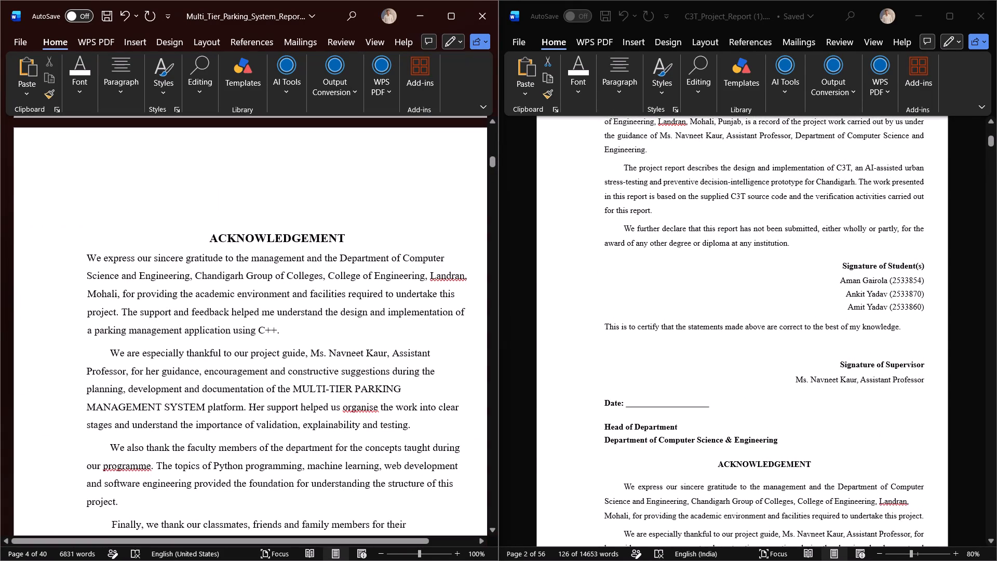
{"action": "scroll", "coordinate": [441, 429], "scroll_direction": "up", "scroll_amount": 1}
{"action": "scroll", "coordinate": [378, 376], "scroll_direction": "up", "scroll_amount": 4}
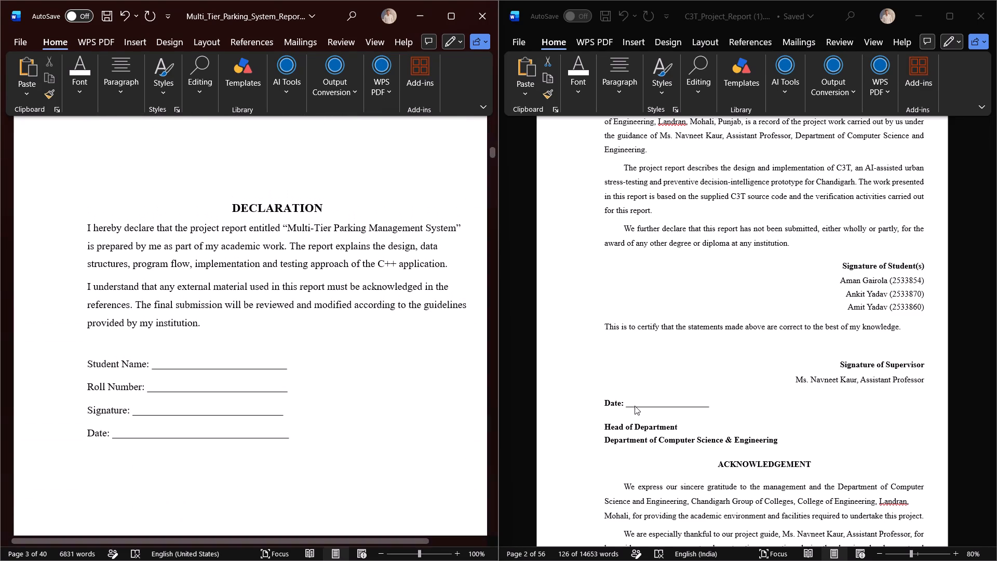
{"action": "scroll", "coordinate": [638, 406], "scroll_direction": "up", "scroll_amount": 3}
{"action": "scroll", "coordinate": [638, 406], "scroll_direction": "down", "scroll_amount": 1}
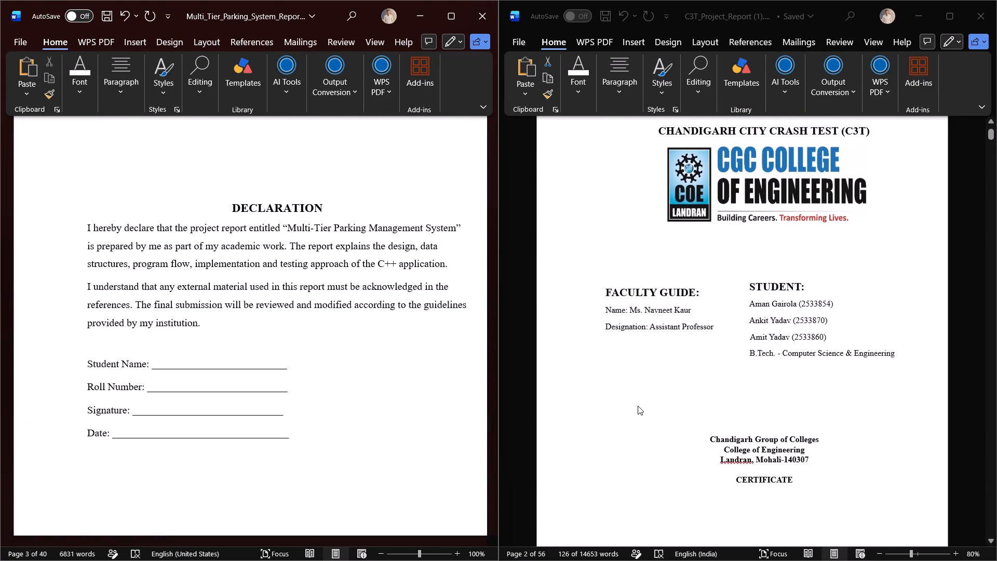
{"action": "scroll", "coordinate": [638, 406], "scroll_direction": "down", "scroll_amount": 2}
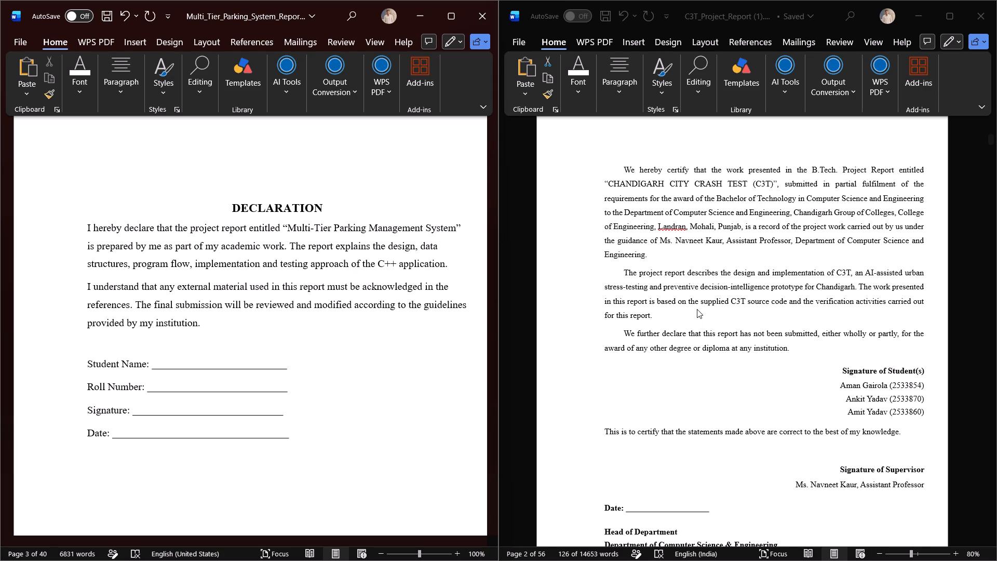
{"action": "scroll", "coordinate": [697, 309], "scroll_direction": "up", "scroll_amount": 2}
{"action": "scroll", "coordinate": [697, 309], "scroll_direction": "down", "scroll_amount": 1}
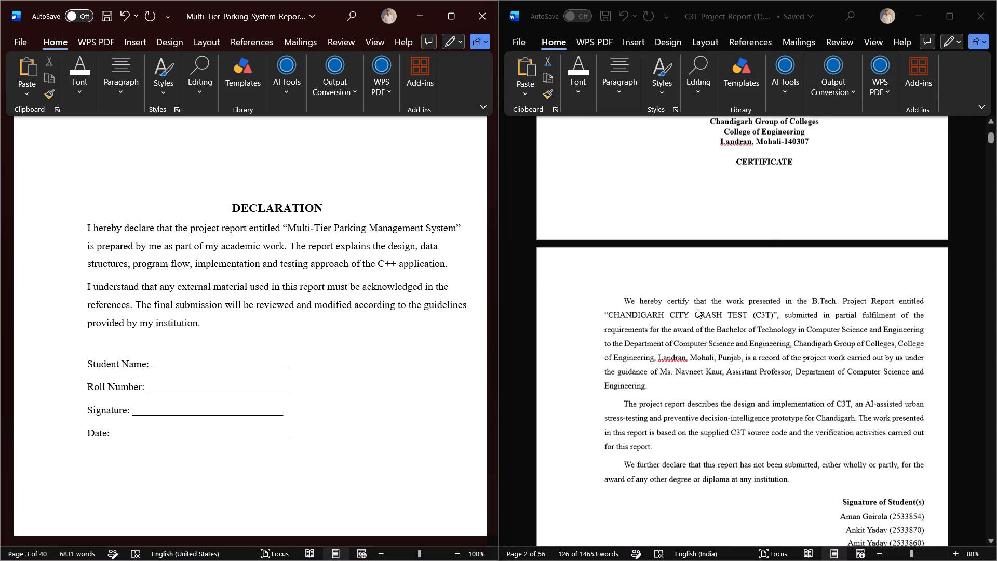
{"action": "scroll", "coordinate": [697, 309], "scroll_direction": "down", "scroll_amount": 1}
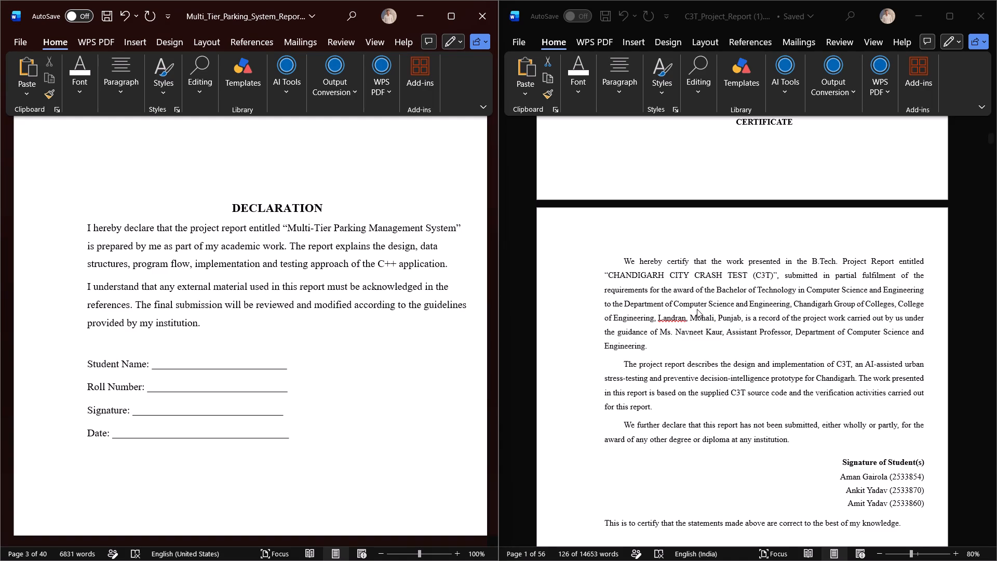
Select the C3T paragraphs from "We hereby certify" through "at any institution." and compare them with the parking report's Certificate page.
{"action": "left_click", "coordinate": [623, 258]}
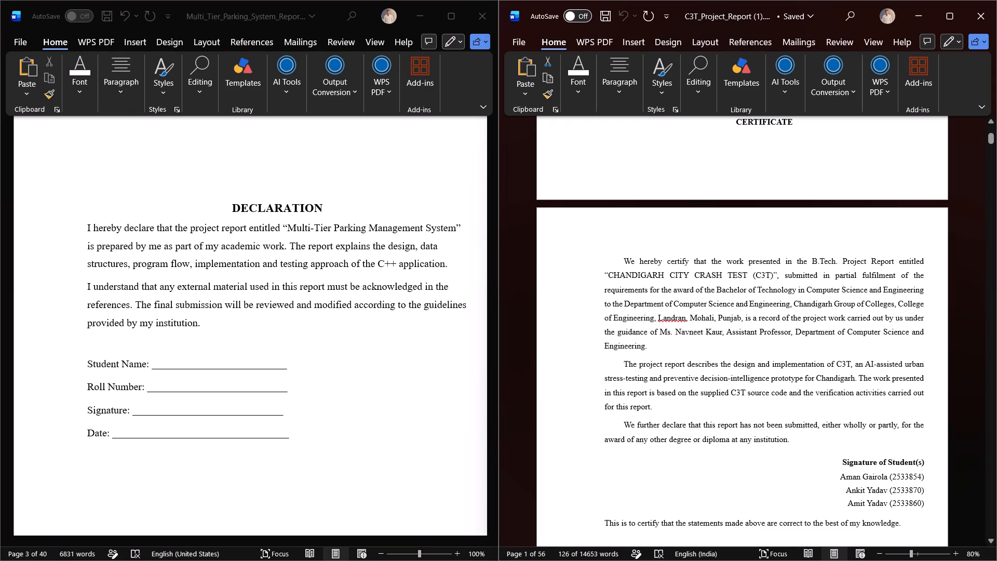
{"action": "left_click_drag", "start_coordinate": [623, 261], "coordinate": [797, 443]}
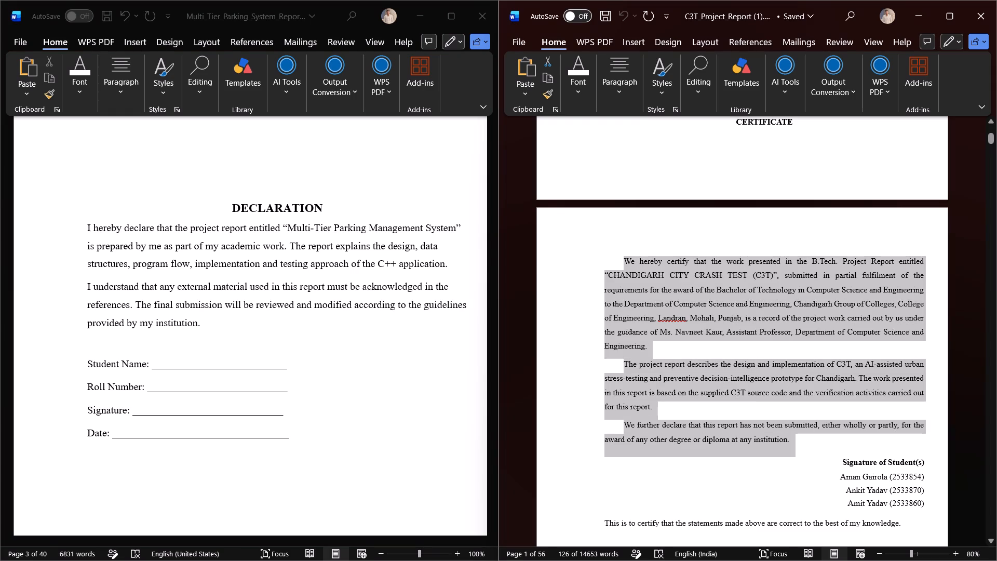
{"action": "left_click_drag", "start_coordinate": [797, 443], "coordinate": [789, 441]}
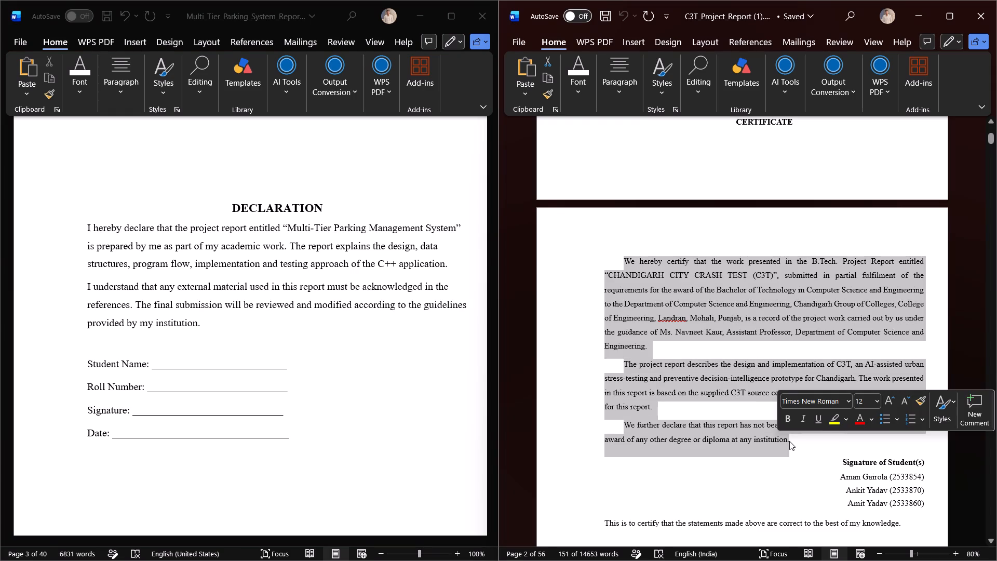
{"action": "scroll", "coordinate": [617, 322], "scroll_direction": "down", "scroll_amount": 1}
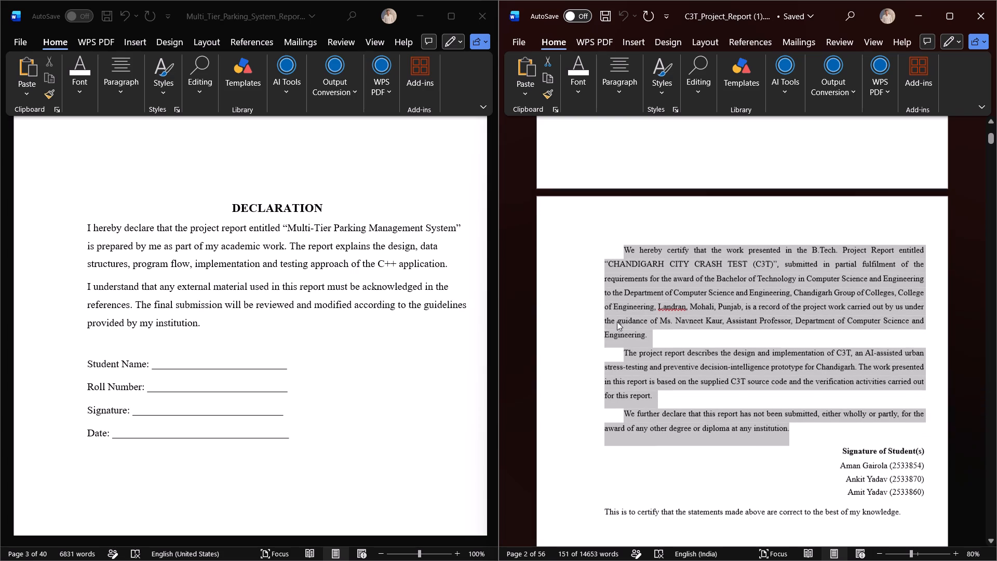
{"action": "scroll", "coordinate": [452, 351], "scroll_direction": "up", "scroll_amount": 6}
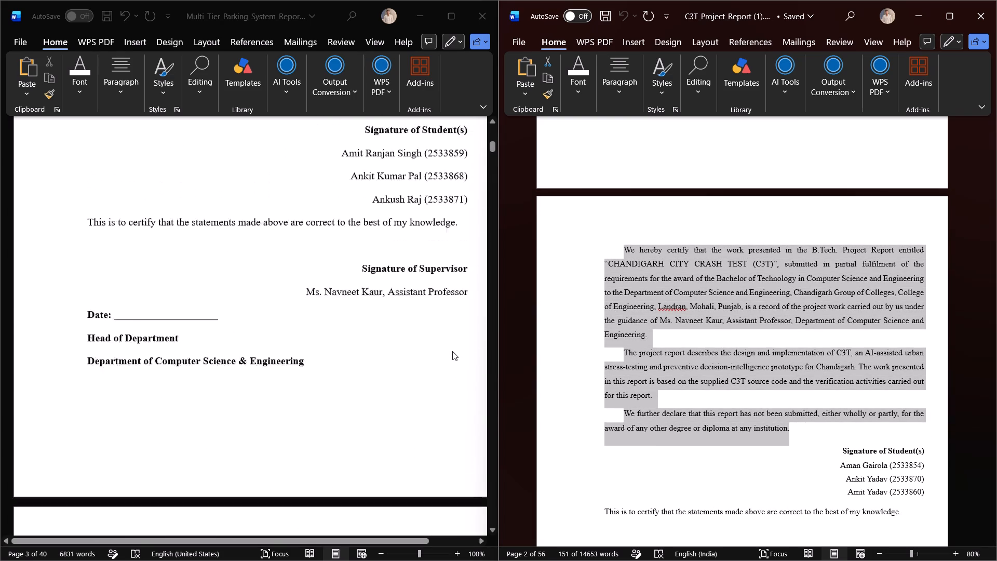
{"action": "scroll", "coordinate": [452, 351], "scroll_direction": "up", "scroll_amount": 1}
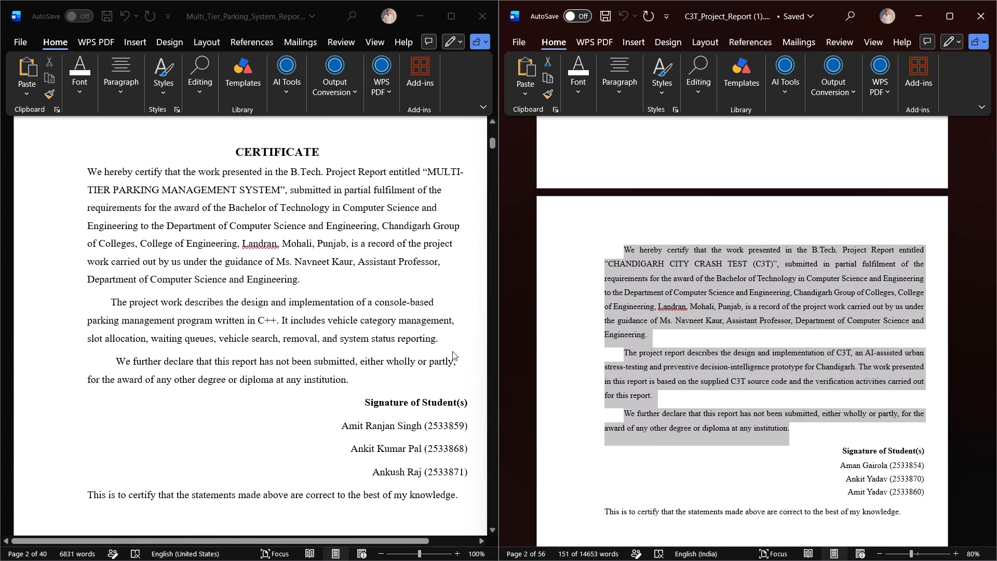
{"action": "scroll", "coordinate": [452, 351], "scroll_direction": "up", "scroll_amount": 1}
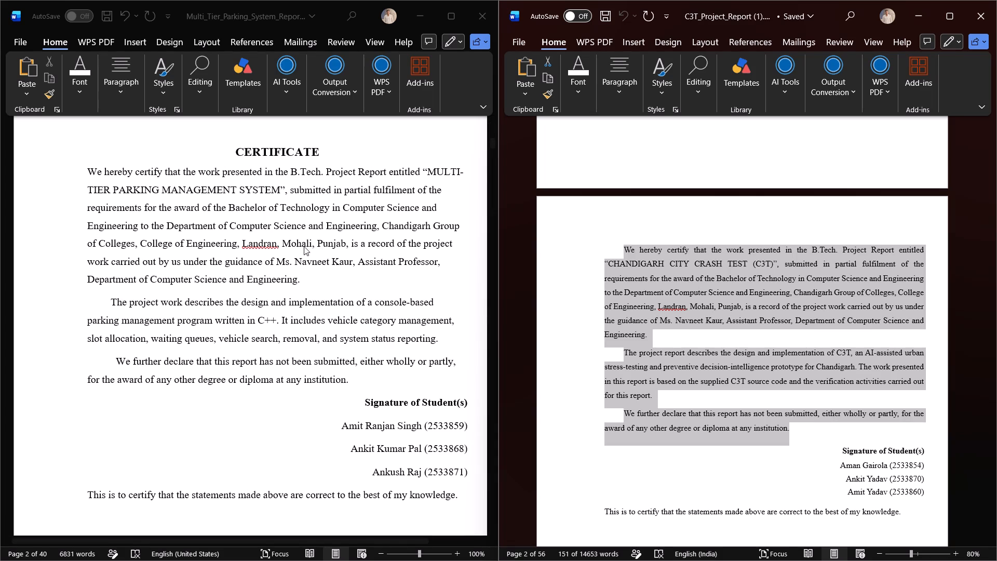
Review the parking report's pages from the Certificate signature block through the Declaration and Acknowledgement to the Abstract.
{"action": "scroll", "coordinate": [337, 291], "scroll_direction": "down", "scroll_amount": 4}
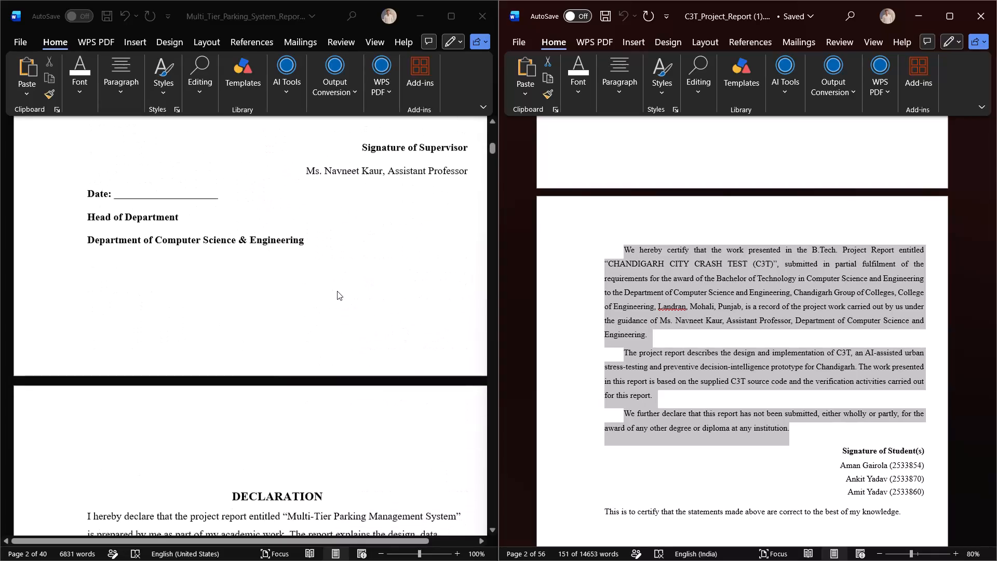
{"action": "scroll", "coordinate": [337, 291], "scroll_direction": "down", "scroll_amount": 6}
{"action": "scroll", "coordinate": [337, 291], "scroll_direction": "up", "scroll_amount": 1}
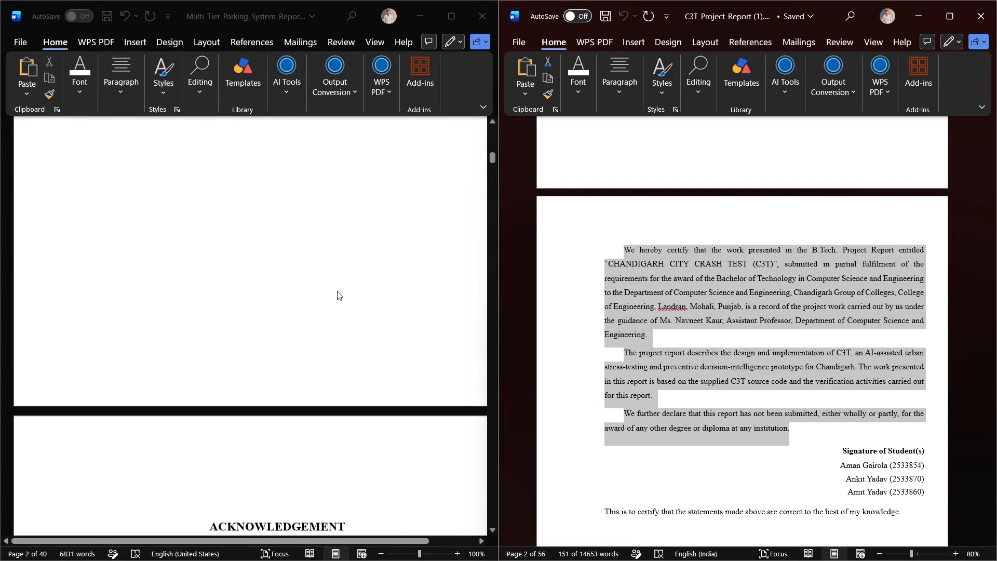
{"action": "scroll", "coordinate": [337, 291], "scroll_direction": "up", "scroll_amount": 1}
{"action": "scroll", "coordinate": [337, 291], "scroll_direction": "down", "scroll_amount": 4}
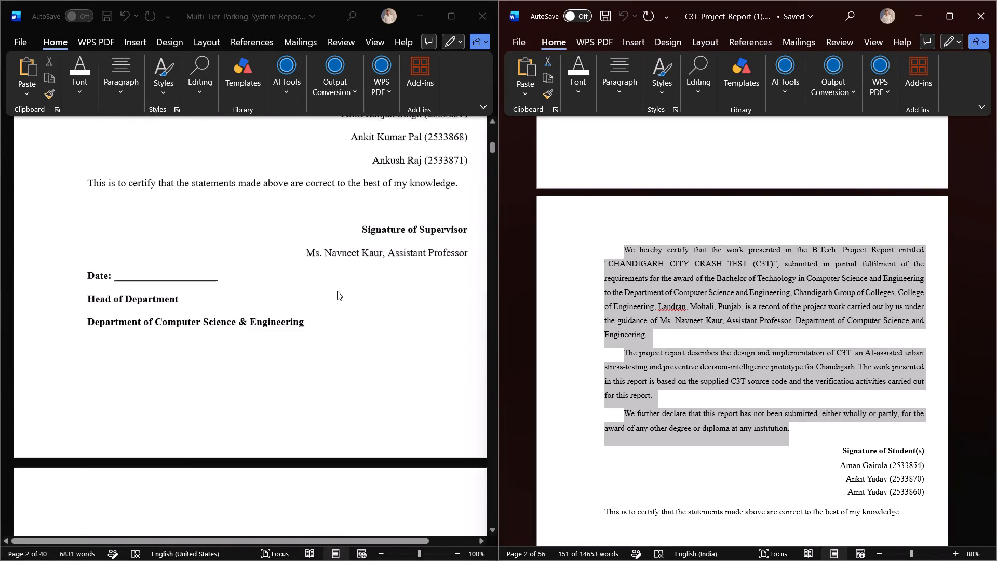
{"action": "scroll", "coordinate": [337, 291], "scroll_direction": "down", "scroll_amount": 7}
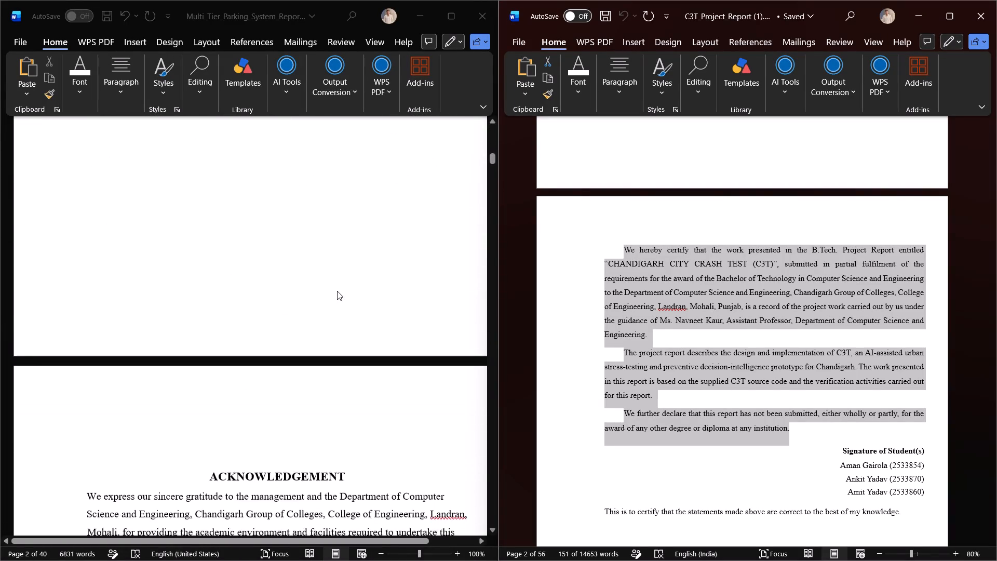
{"action": "scroll", "coordinate": [337, 291], "scroll_direction": "down", "scroll_amount": 4}
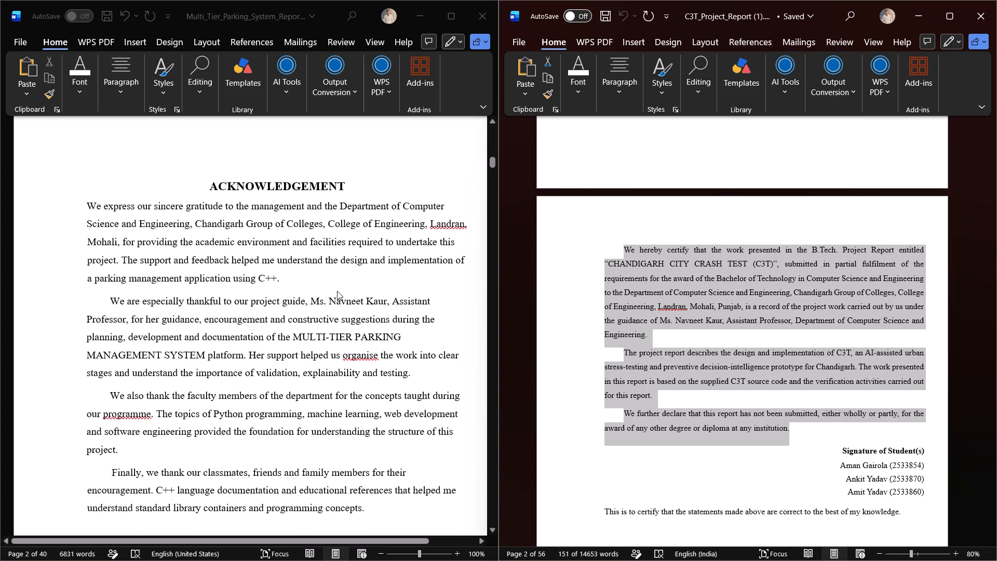
{"action": "scroll", "coordinate": [337, 291], "scroll_direction": "down", "scroll_amount": 2}
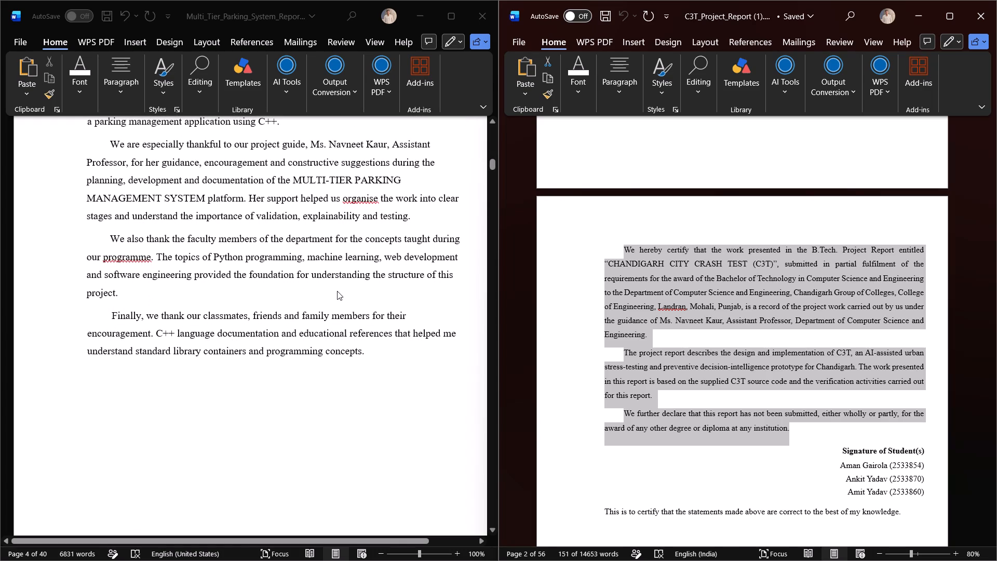
{"action": "scroll", "coordinate": [337, 291], "scroll_direction": "down", "scroll_amount": 7}
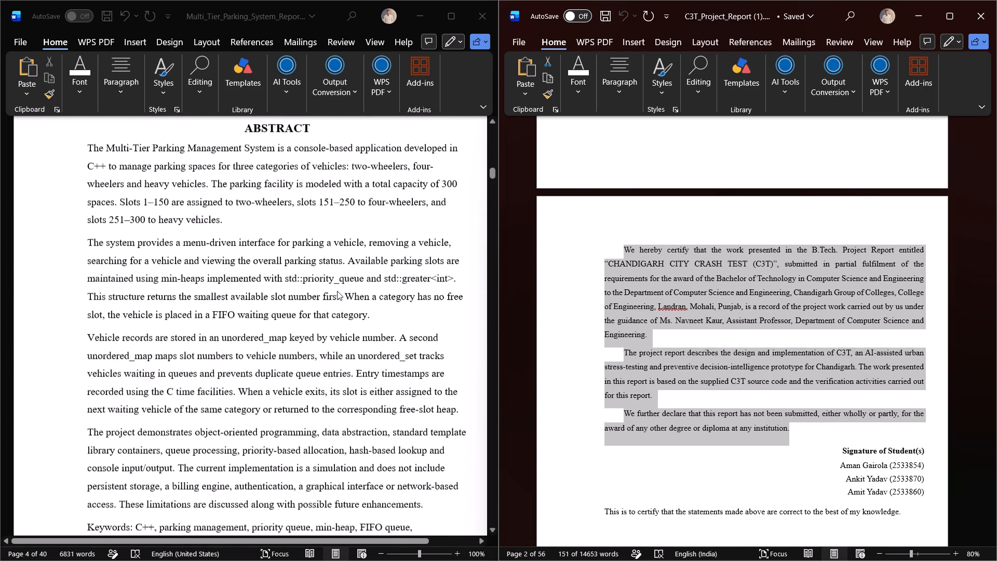
Compare the opening entries and layout of the parking report's Table of Contents with those of the C3T report's.
{"action": "scroll", "coordinate": [337, 291], "scroll_direction": "down", "scroll_amount": 1}
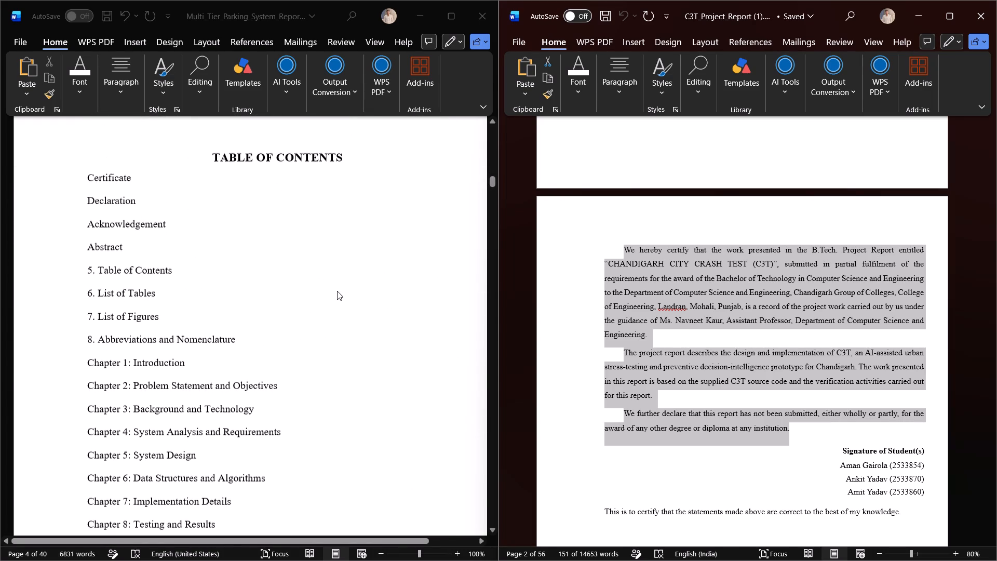
{"action": "scroll", "coordinate": [337, 291], "scroll_direction": "down", "scroll_amount": 1}
{"action": "scroll", "coordinate": [691, 385], "scroll_direction": "down", "scroll_amount": 7}
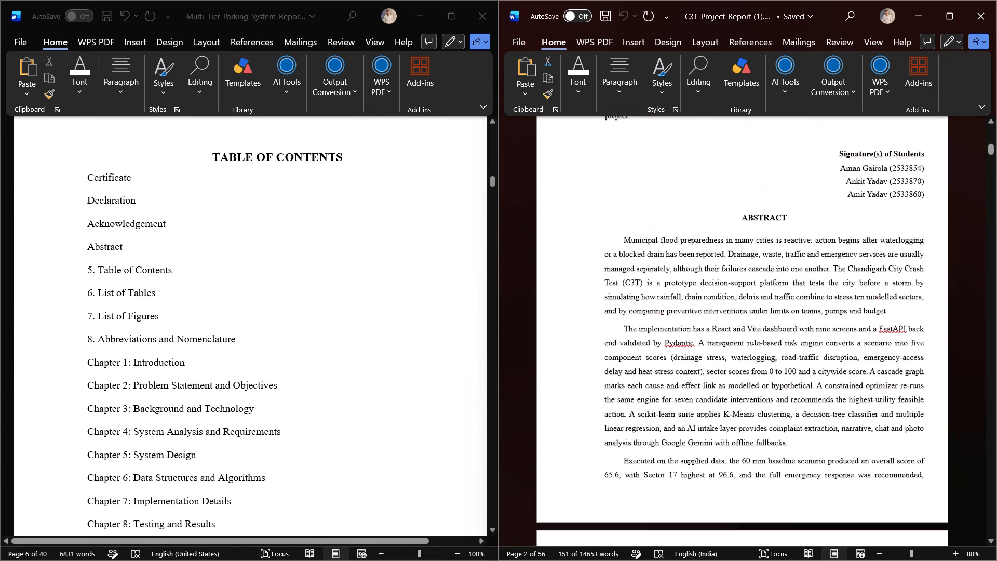
{"action": "scroll", "coordinate": [691, 385], "scroll_direction": "down", "scroll_amount": 1}
{"action": "scroll", "coordinate": [691, 385], "scroll_direction": "right", "scroll_amount": 1}
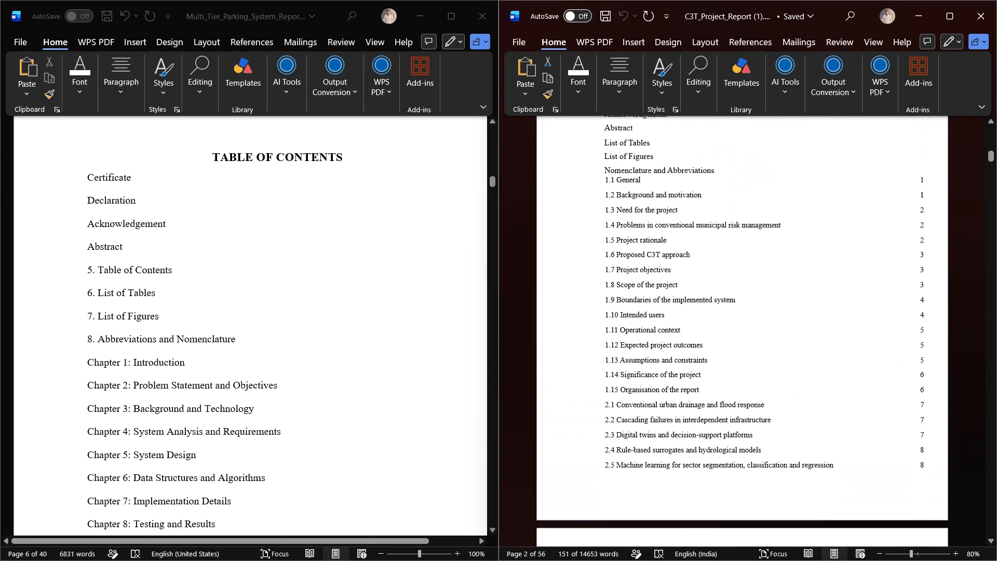
{"action": "scroll", "coordinate": [691, 385], "scroll_direction": "right", "scroll_amount": 1}
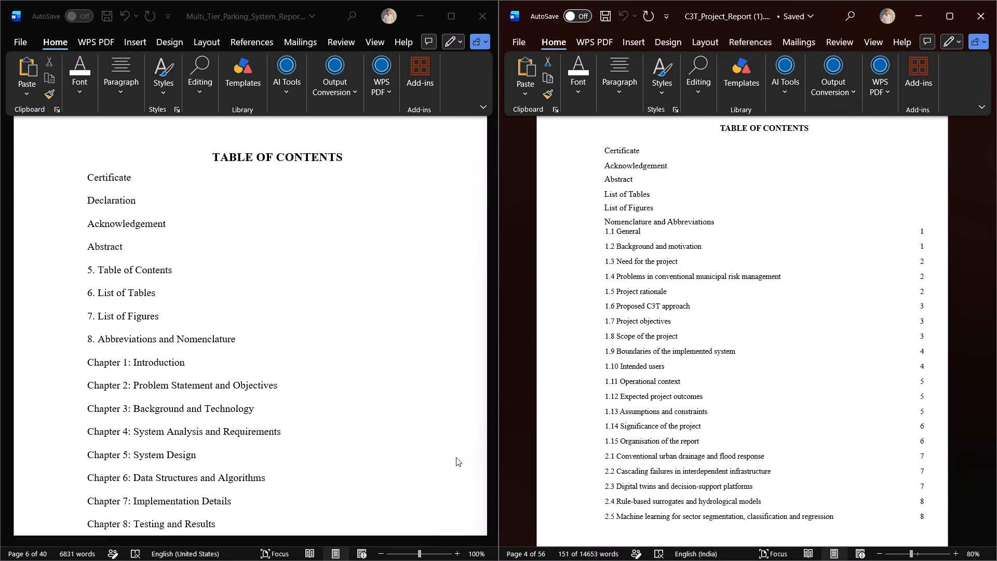
Compare the parking report's List of Tables and List of Figures with the C3T report's remaining contents entries and List of Tables.
{"action": "scroll", "coordinate": [456, 457], "scroll_direction": "down", "scroll_amount": 6}
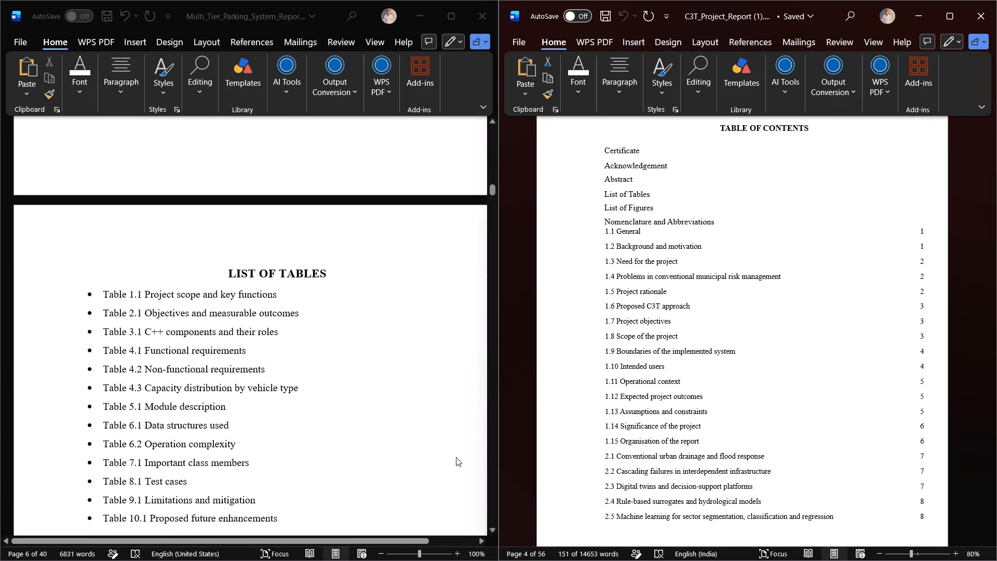
{"action": "scroll", "coordinate": [694, 456], "scroll_direction": "down", "scroll_amount": 1}
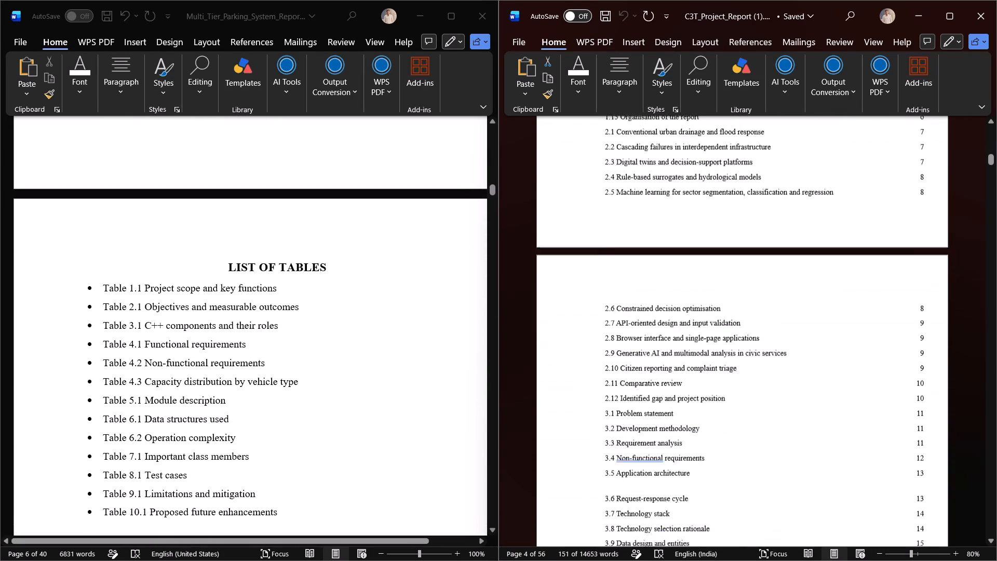
{"action": "scroll", "coordinate": [694, 456], "scroll_direction": "down", "scroll_amount": 5}
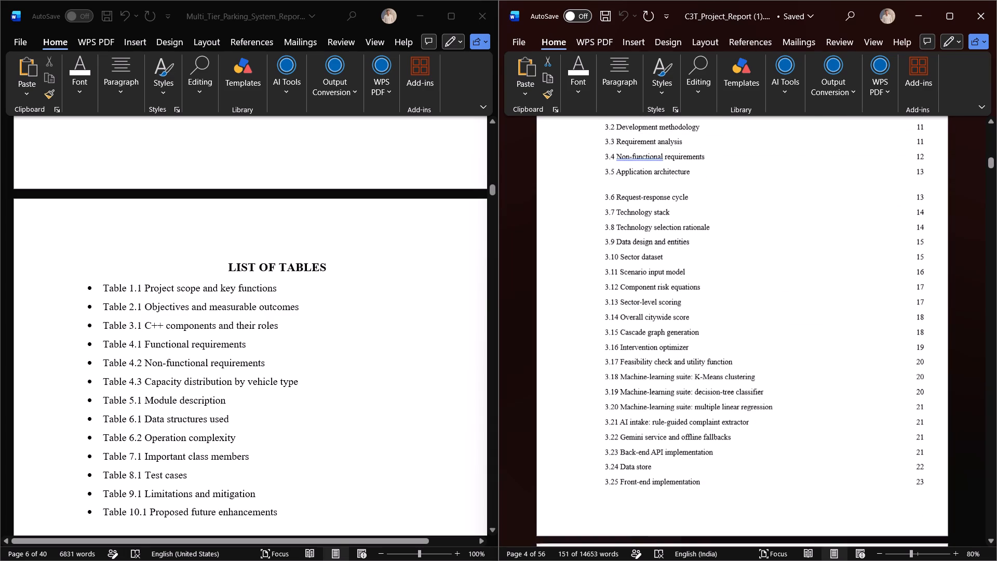
{"action": "scroll", "coordinate": [694, 456], "scroll_direction": "down", "scroll_amount": 5}
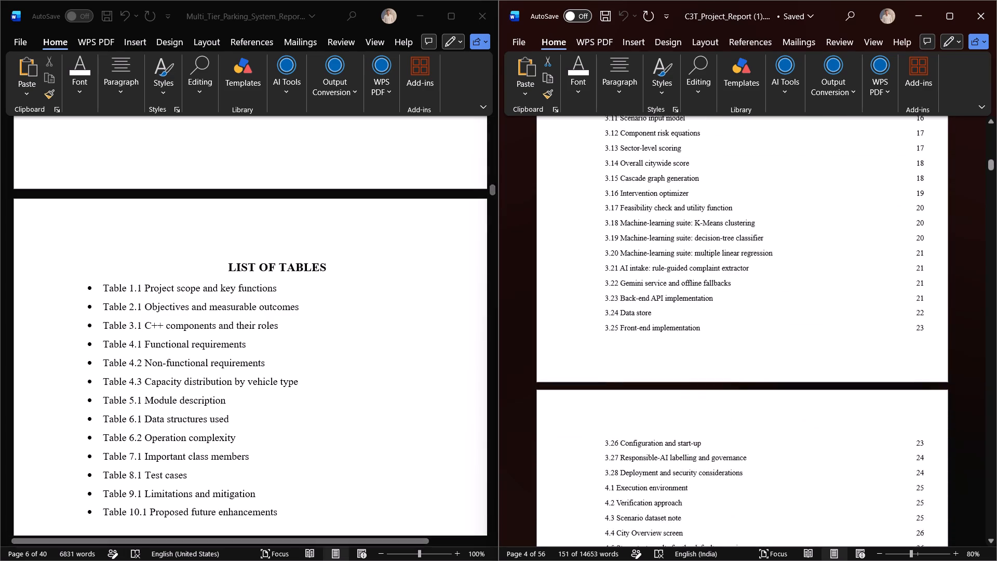
{"action": "scroll", "coordinate": [694, 456], "scroll_direction": "down", "scroll_amount": 5}
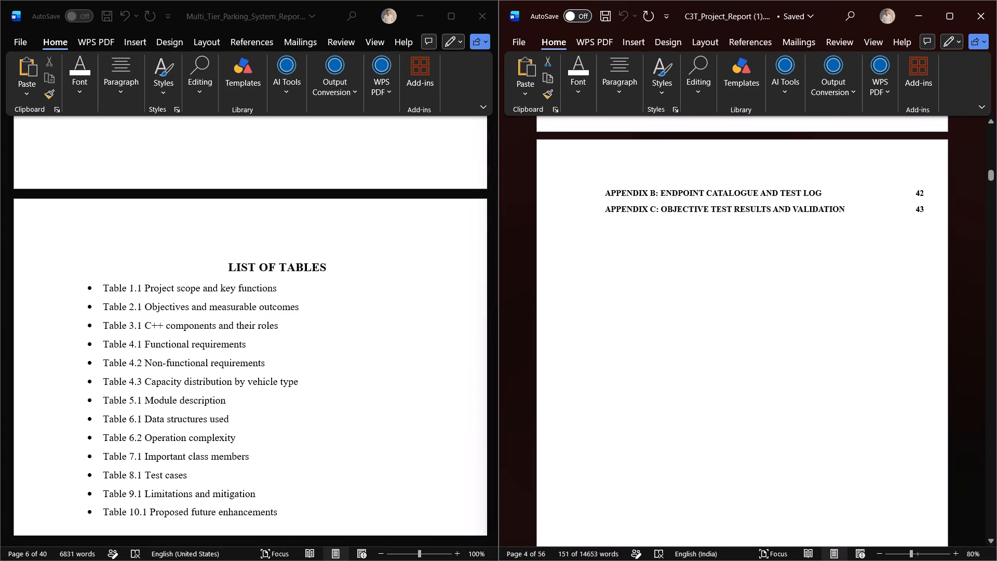
{"action": "scroll", "coordinate": [694, 456], "scroll_direction": "down", "scroll_amount": 4}
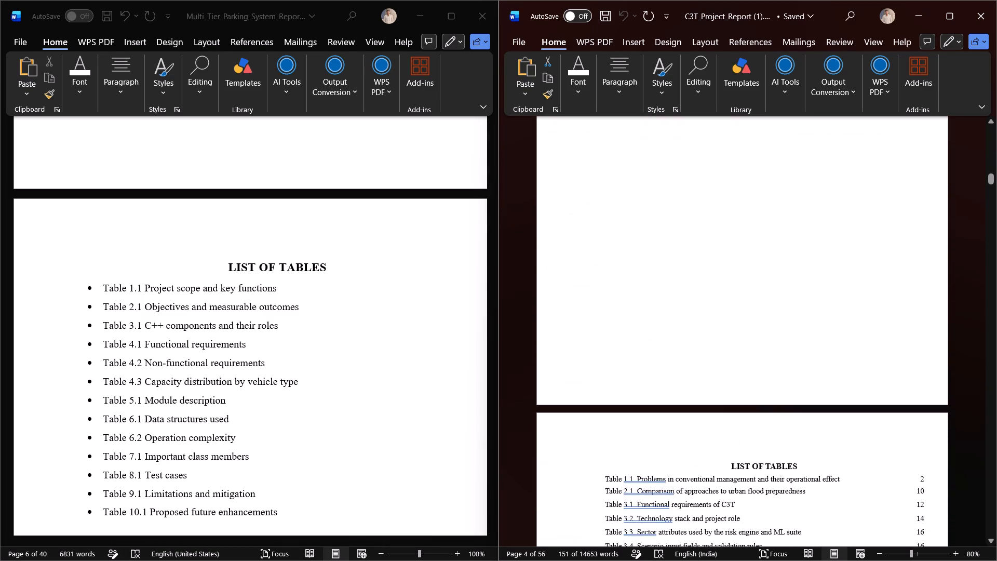
{"action": "scroll", "coordinate": [694, 456], "scroll_direction": "down", "scroll_amount": 1}
{"action": "scroll", "coordinate": [434, 490], "scroll_direction": "down", "scroll_amount": 1}
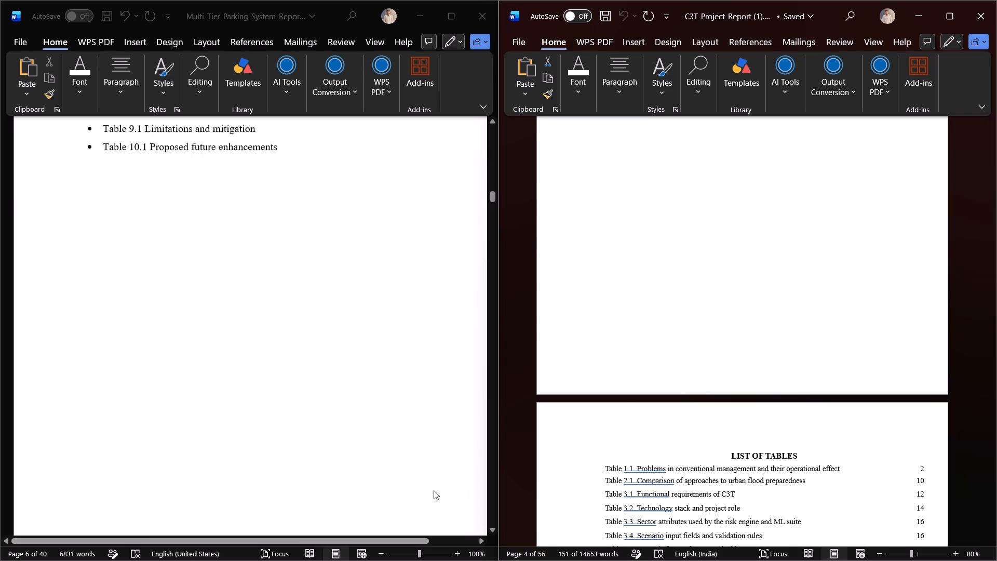
{"action": "scroll", "coordinate": [434, 490], "scroll_direction": "down", "scroll_amount": 5}
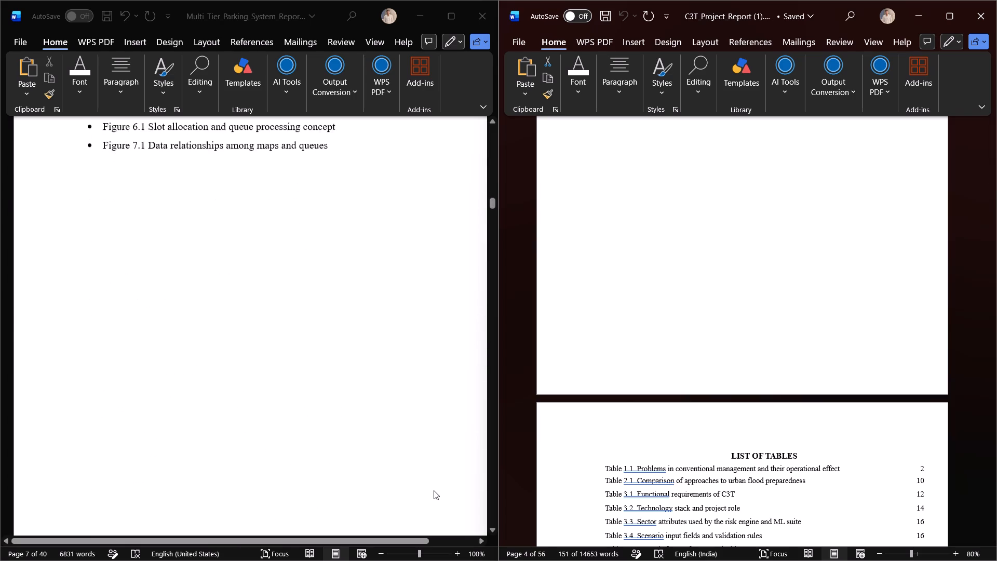
{"action": "scroll", "coordinate": [434, 490], "scroll_direction": "down", "scroll_amount": 1}
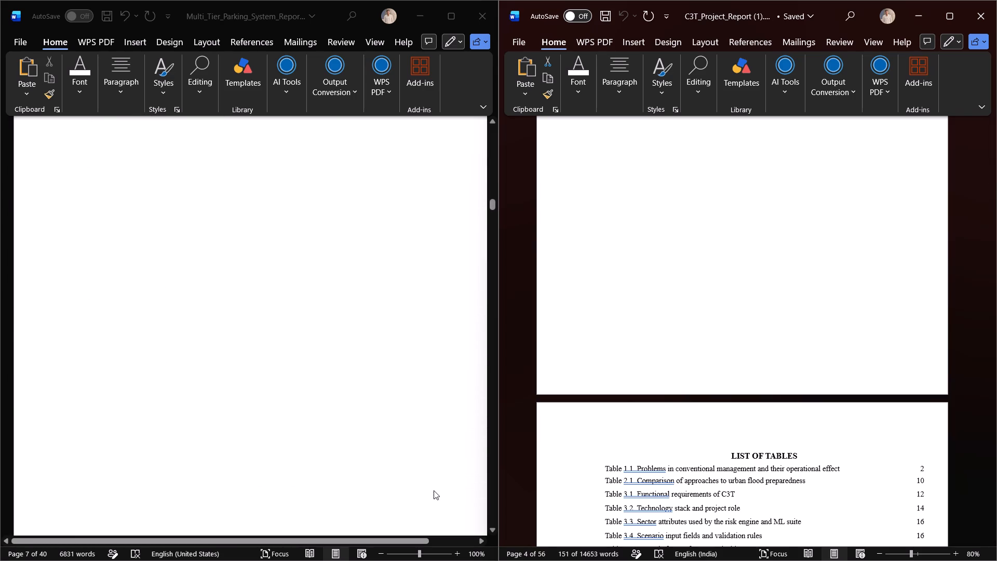
Return both reports to their Table of Contents pages and compare the front-matter entries and chapter listing.
{"action": "scroll", "coordinate": [672, 388], "scroll_direction": "up", "scroll_amount": 8}
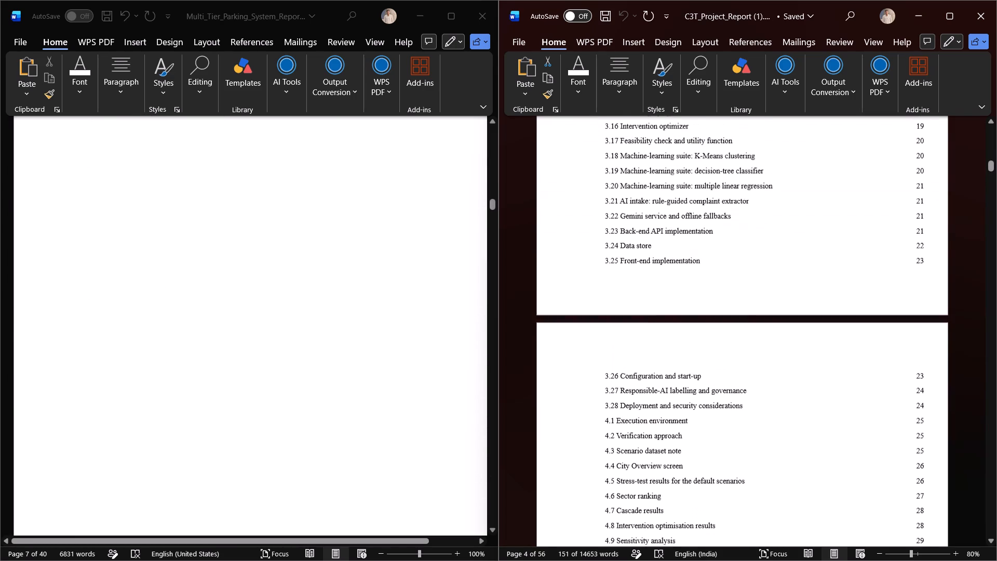
{"action": "scroll", "coordinate": [672, 388], "scroll_direction": "up", "scroll_amount": 4}
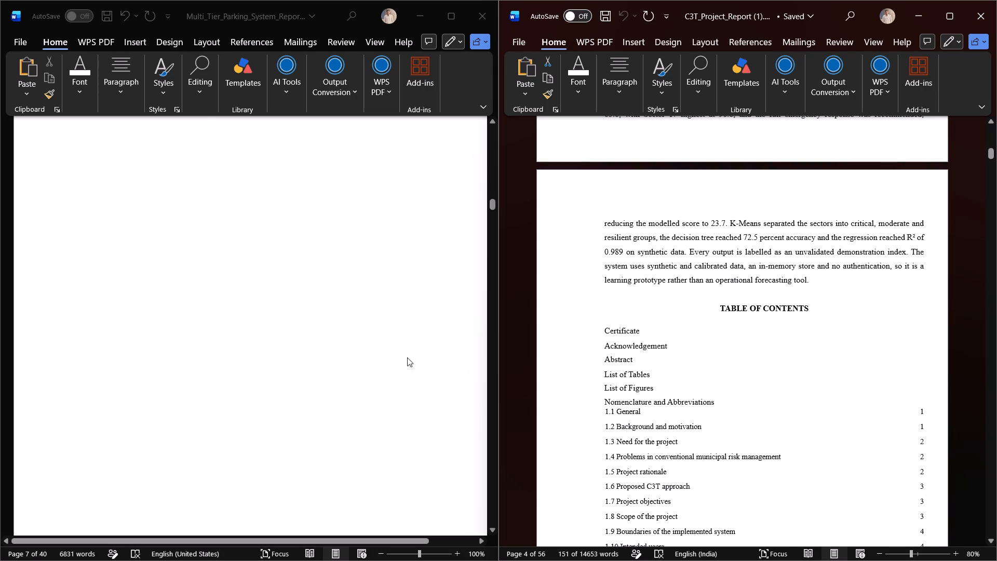
{"action": "scroll", "coordinate": [328, 351], "scroll_direction": "up", "scroll_amount": 7}
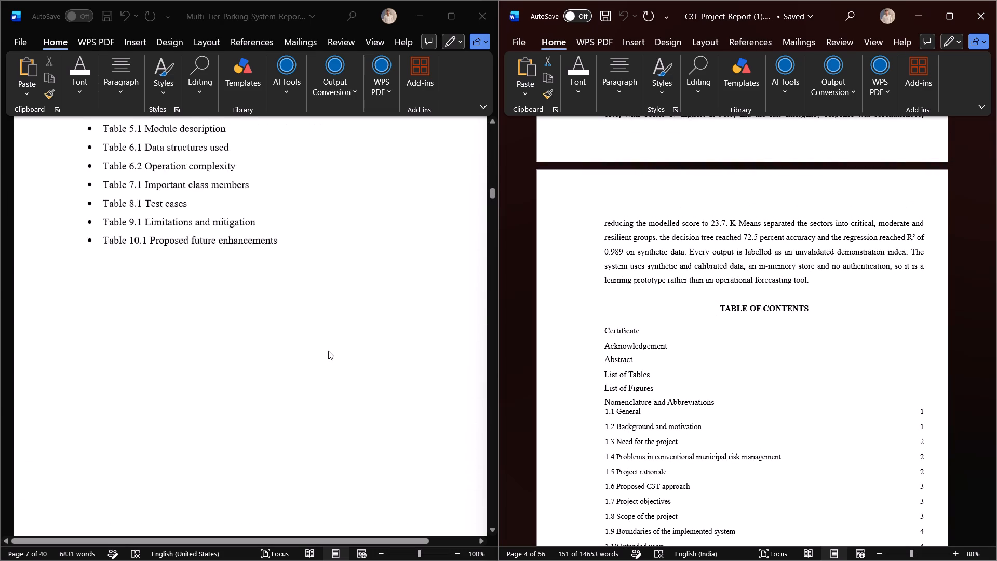
{"action": "scroll", "coordinate": [328, 351], "scroll_direction": "up", "scroll_amount": 1}
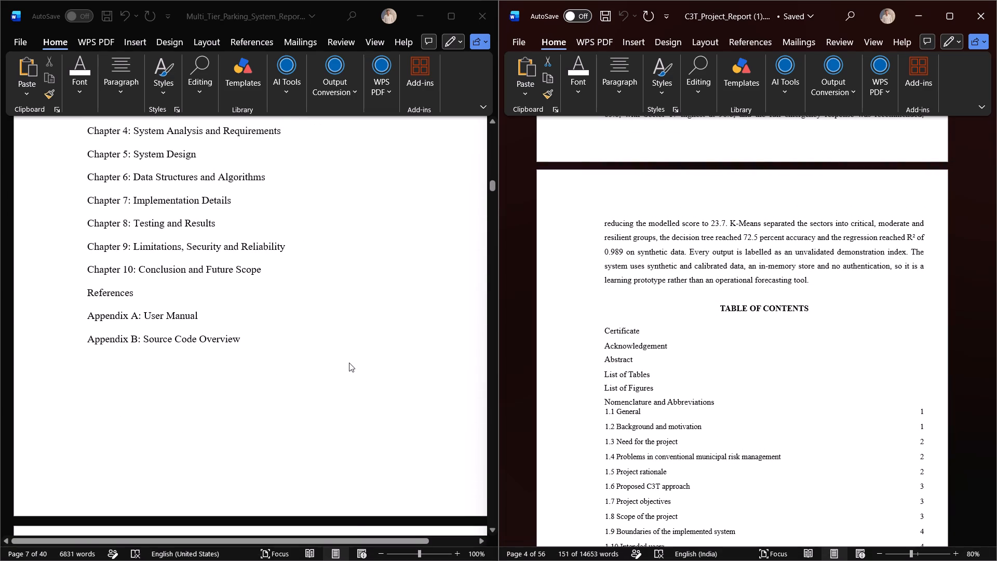
{"action": "scroll", "coordinate": [349, 363], "scroll_direction": "up", "scroll_amount": 1}
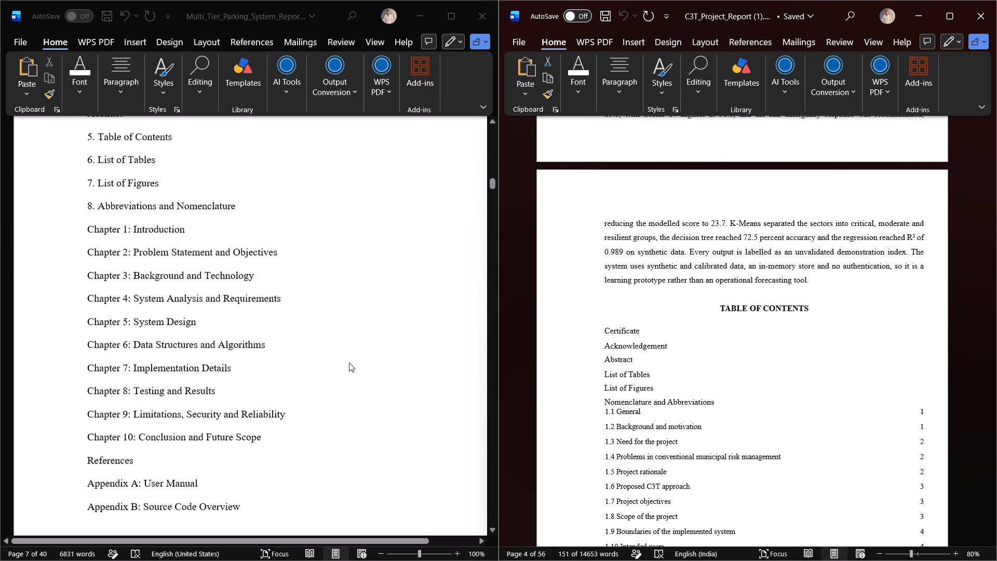
{"action": "scroll", "coordinate": [349, 363], "scroll_direction": "up", "scroll_amount": 1}
{"action": "scroll", "coordinate": [438, 384], "scroll_direction": "up", "scroll_amount": 1}
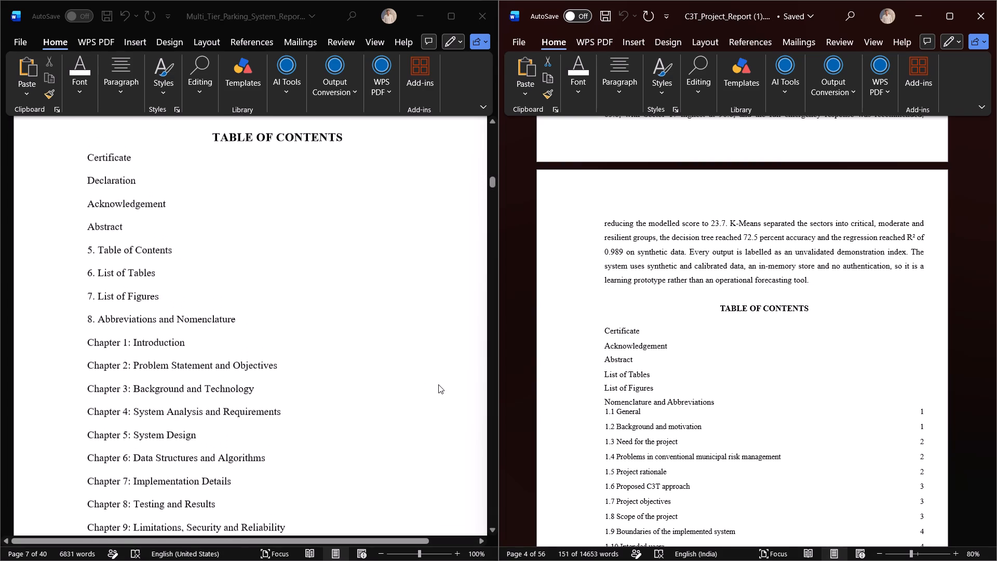
{"action": "scroll", "coordinate": [438, 384], "scroll_direction": "up", "scroll_amount": 2}
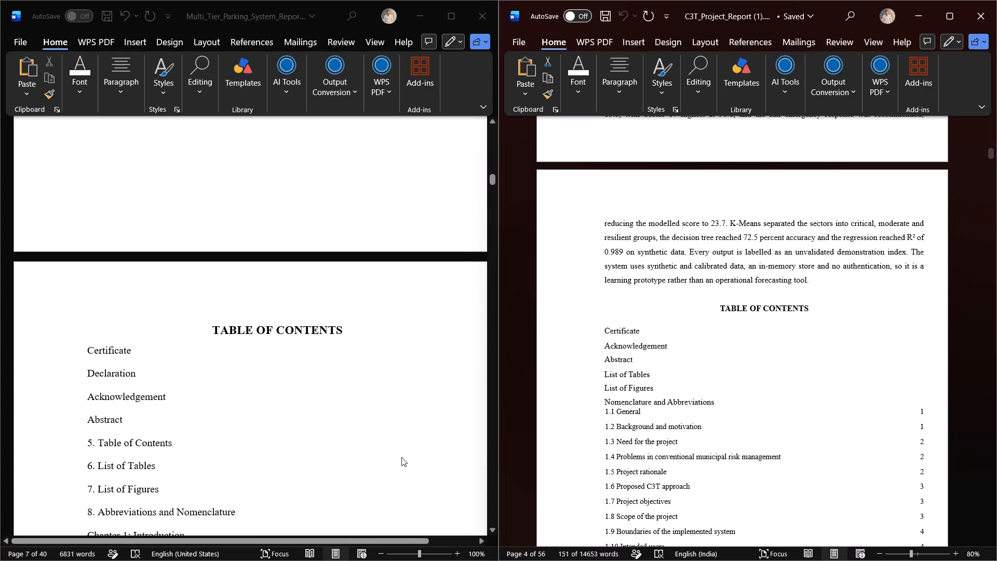
Review the parking report's Abstract and Acknowledgement pages again.
{"action": "scroll", "coordinate": [401, 456], "scroll_direction": "up", "scroll_amount": 5}
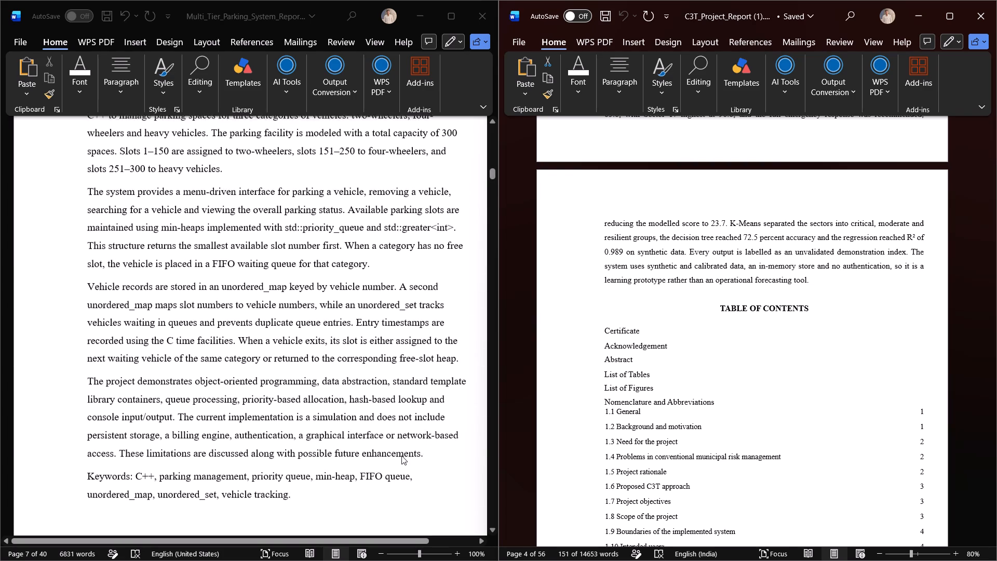
{"action": "scroll", "coordinate": [401, 456], "scroll_direction": "up", "scroll_amount": 2}
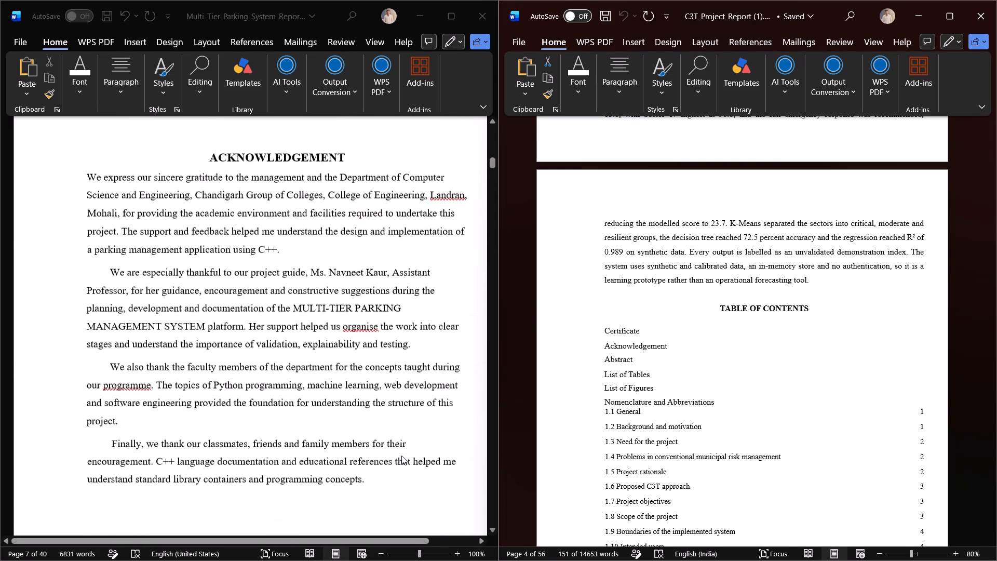
{"action": "scroll", "coordinate": [401, 456], "scroll_direction": "up", "scroll_amount": 2}
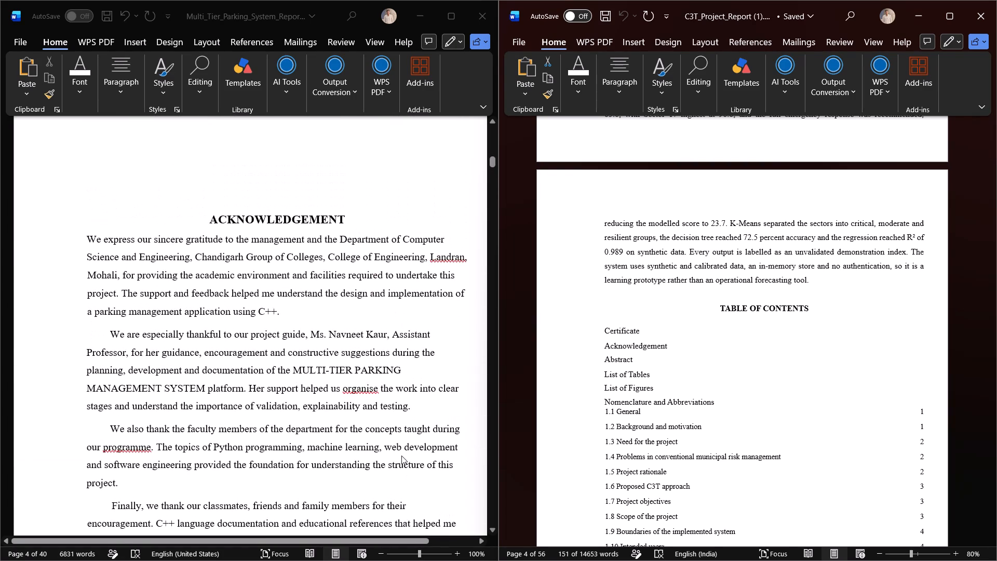
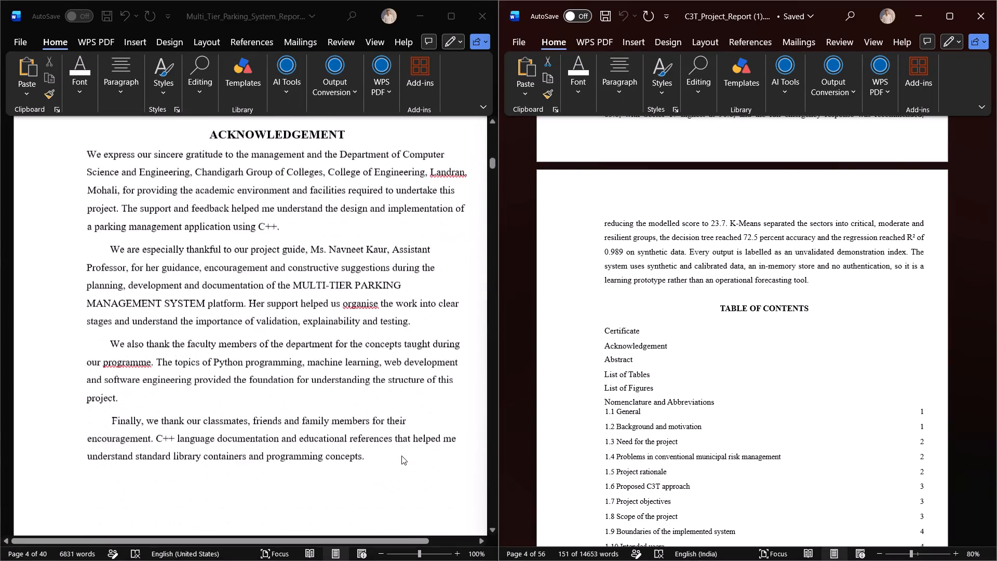
Delete the entire Declaration page, including its heading, text, signature lines and page break, from the parking report.
{"action": "scroll", "coordinate": [401, 456], "scroll_direction": "up", "scroll_amount": 2}
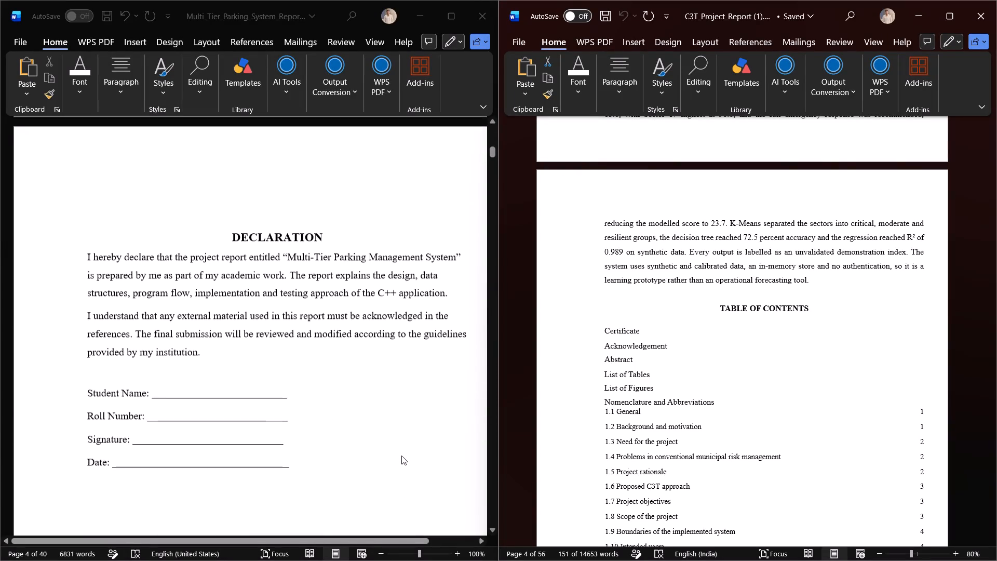
{"action": "scroll", "coordinate": [401, 456], "scroll_direction": "up", "scroll_amount": 2}
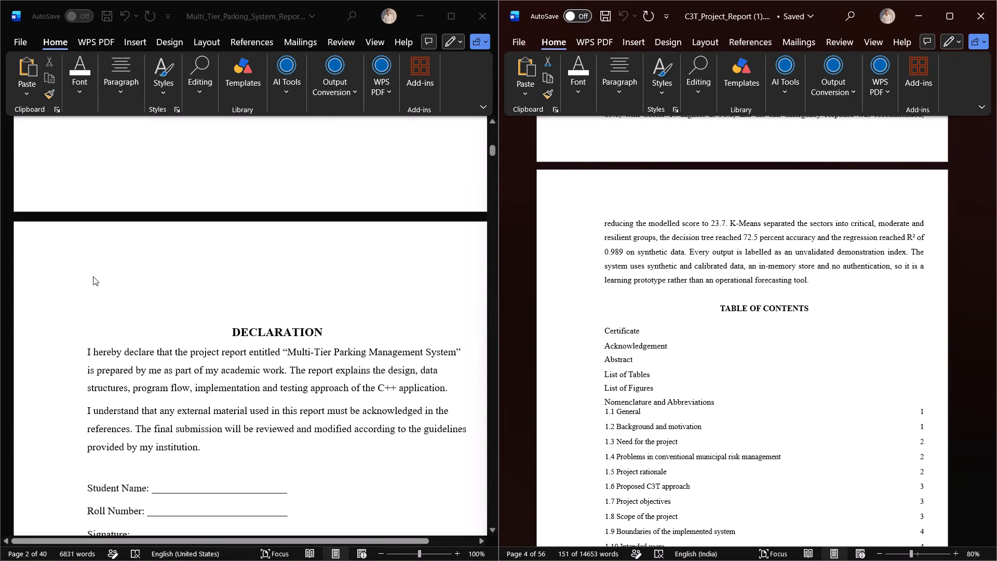
{"action": "left_click_drag", "start_coordinate": [37, 242], "coordinate": [219, 384]}
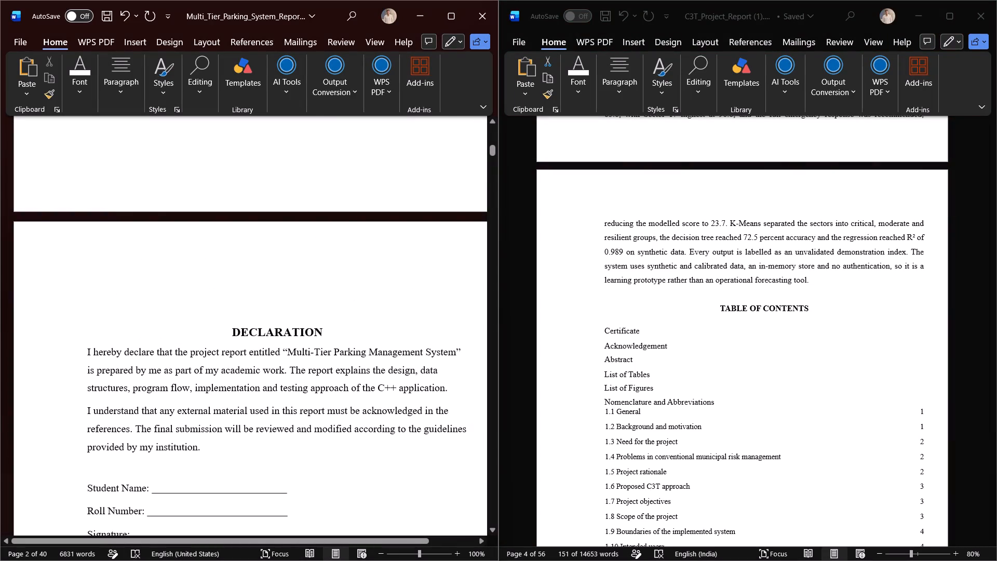
{"action": "left_click_drag", "start_coordinate": [219, 384], "coordinate": [123, 301]}
{"action": "left_click_drag", "start_coordinate": [123, 301], "coordinate": [311, 503]}
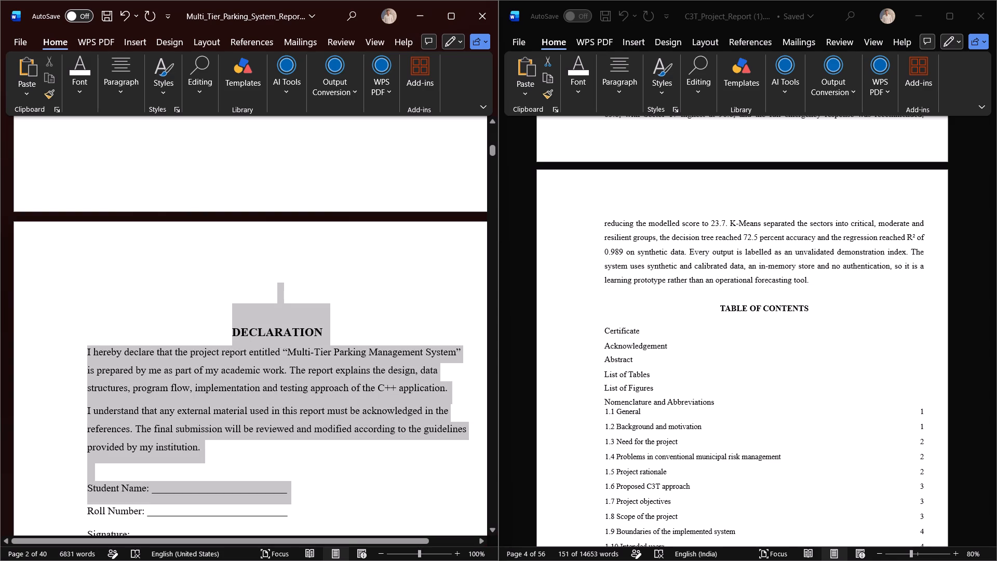
{"action": "left_click_drag", "start_coordinate": [311, 503], "coordinate": [329, 535]}
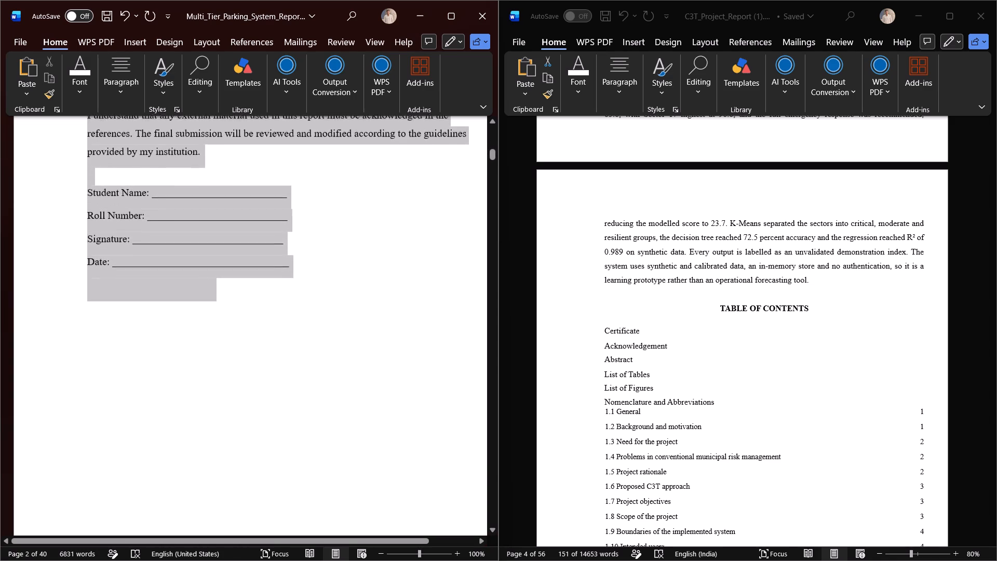
{"action": "left_click_drag", "start_coordinate": [329, 535], "coordinate": [384, 426]}
{"action": "key", "text": "BackSpace"}
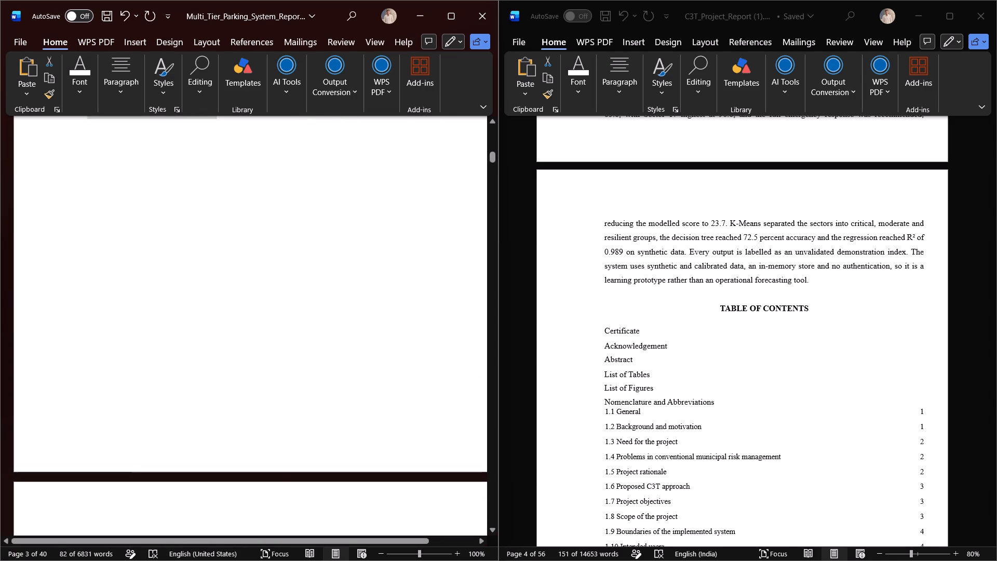
Review the parking report's Certificate, Acknowledgement and Abstract pages for order and page layout.
{"action": "scroll", "coordinate": [384, 426], "scroll_direction": "up", "scroll_amount": 2}
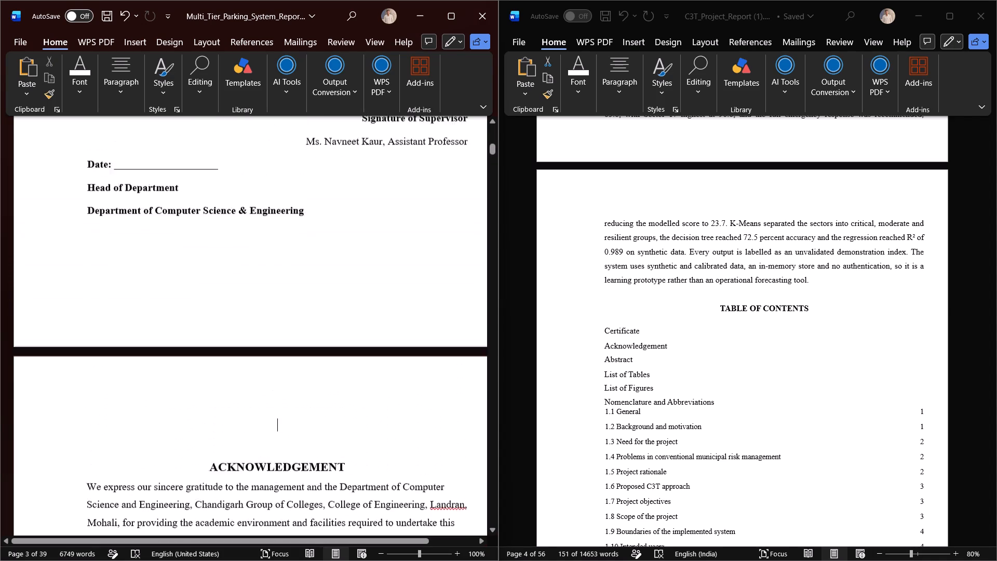
{"action": "scroll", "coordinate": [384, 426], "scroll_direction": "up", "scroll_amount": 3}
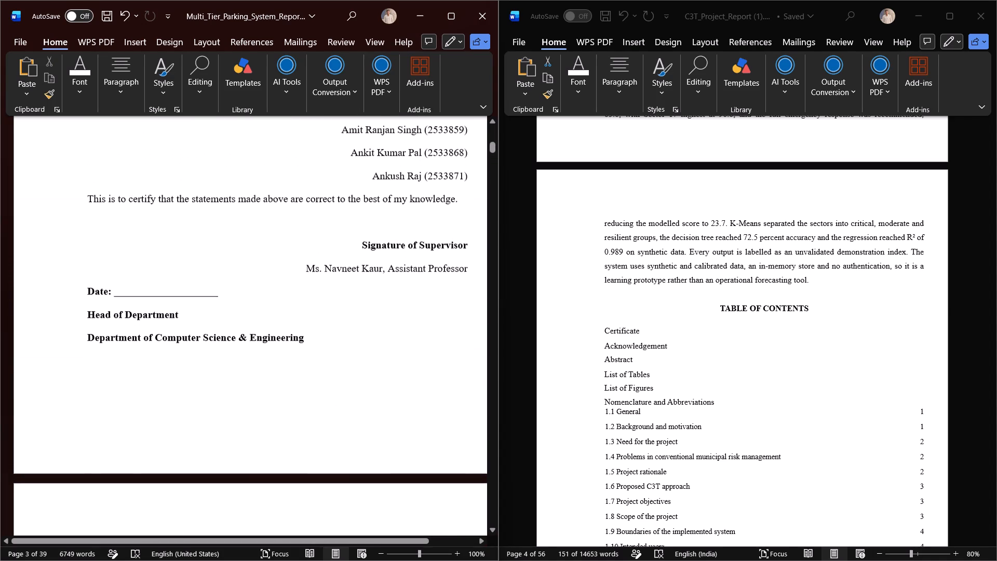
{"action": "scroll", "coordinate": [384, 426], "scroll_direction": "up", "scroll_amount": 2}
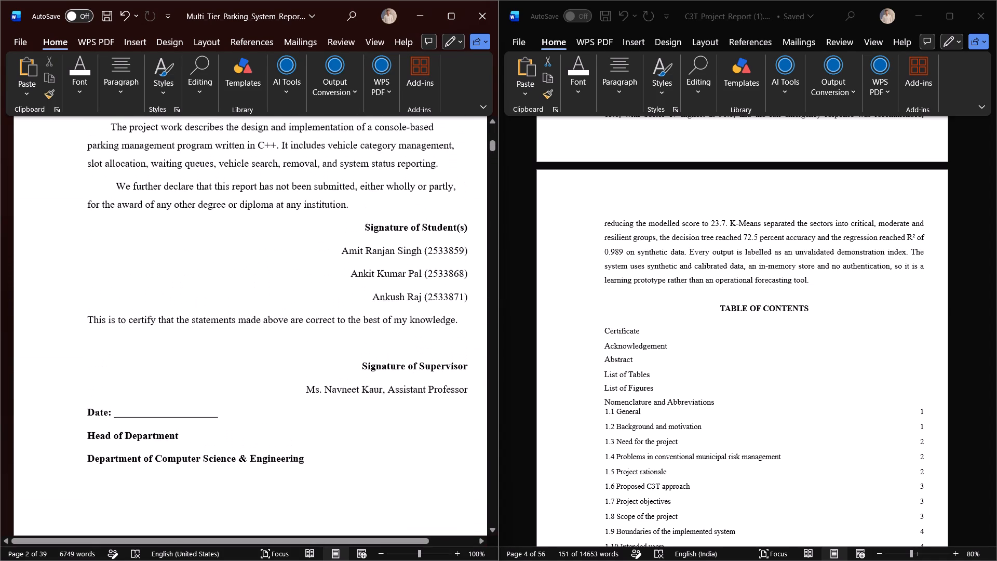
{"action": "scroll", "coordinate": [384, 426], "scroll_direction": "up", "scroll_amount": 1}
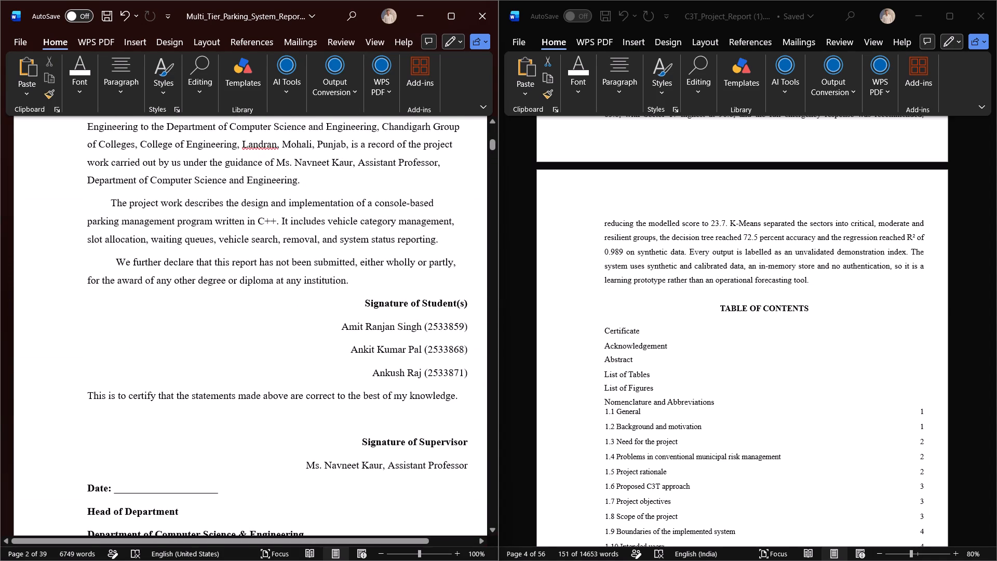
{"action": "scroll", "coordinate": [381, 454], "scroll_direction": "down", "scroll_amount": 2}
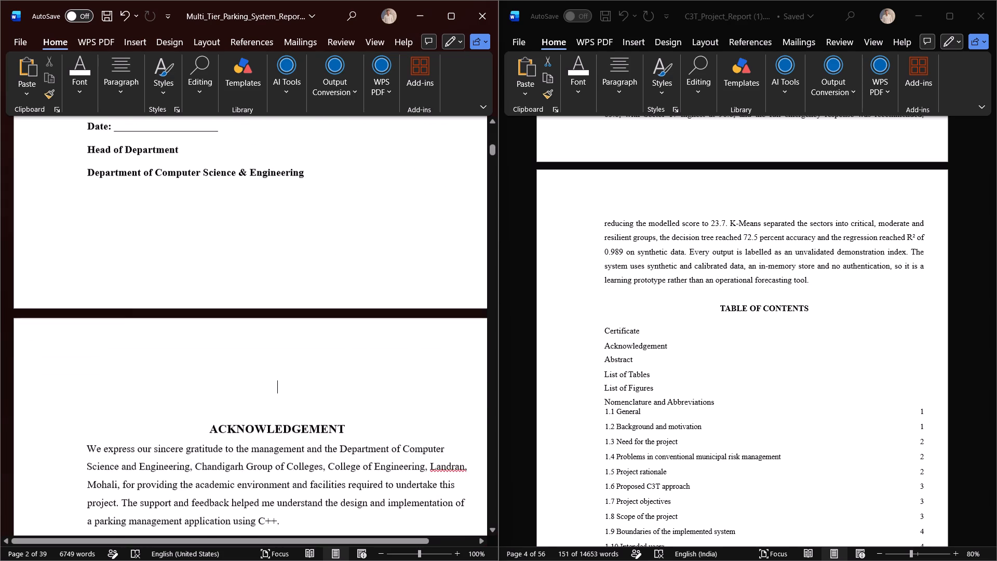
{"action": "scroll", "coordinate": [381, 454], "scroll_direction": "down", "scroll_amount": 5}
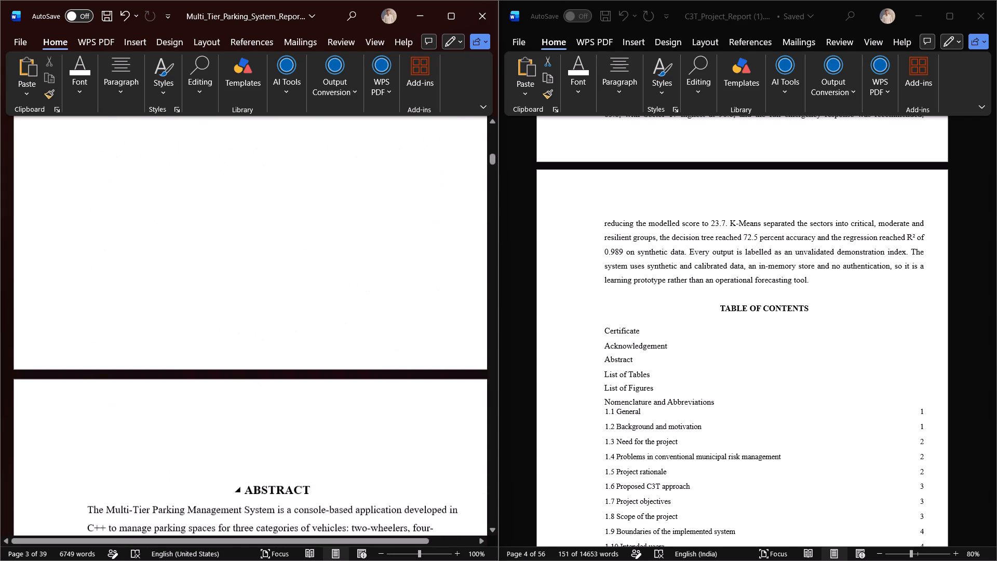
{"action": "scroll", "coordinate": [381, 454], "scroll_direction": "down", "scroll_amount": 1}
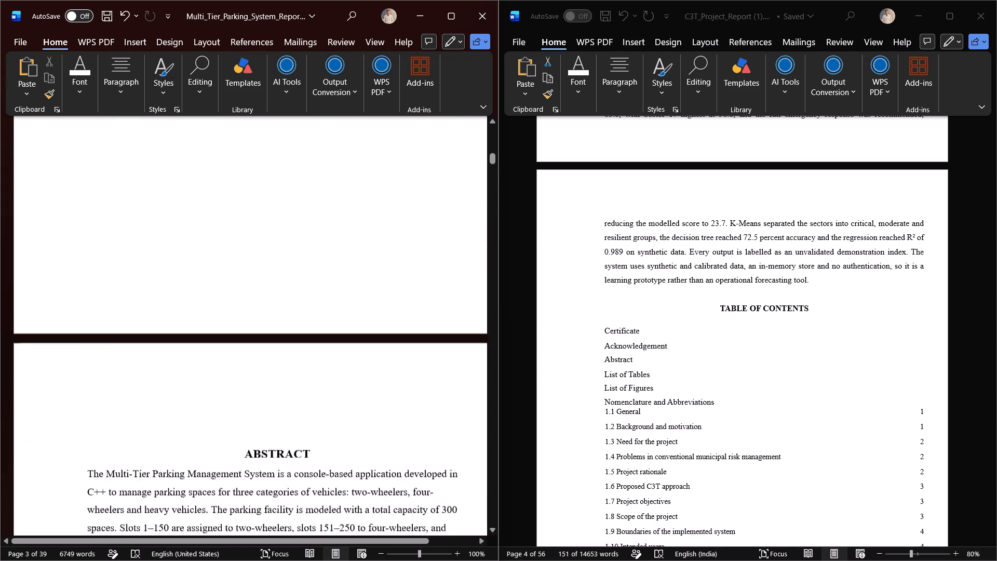
{"action": "scroll", "coordinate": [381, 454], "scroll_direction": "up", "scroll_amount": 7}
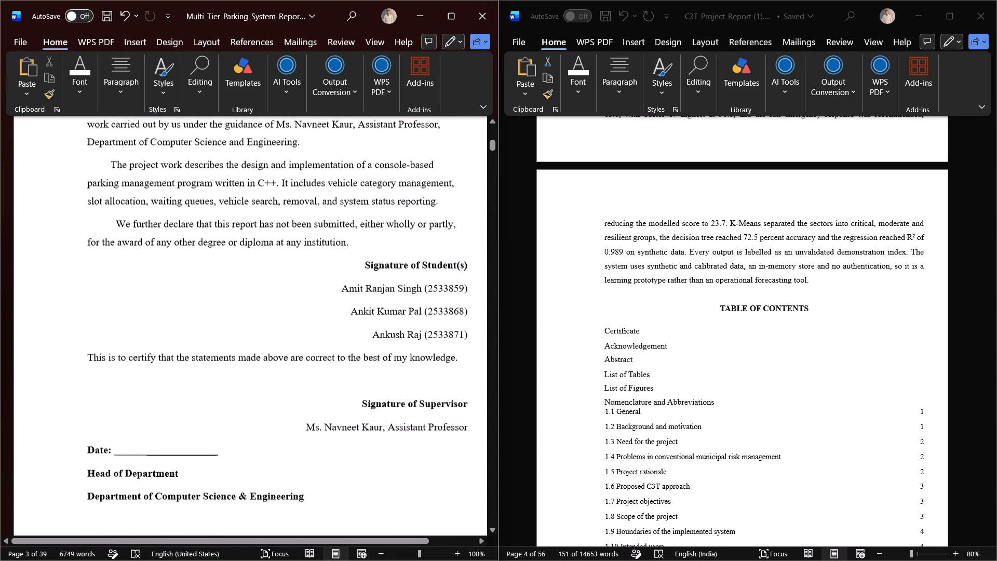
{"action": "scroll", "coordinate": [381, 454], "scroll_direction": "up", "scroll_amount": 5}
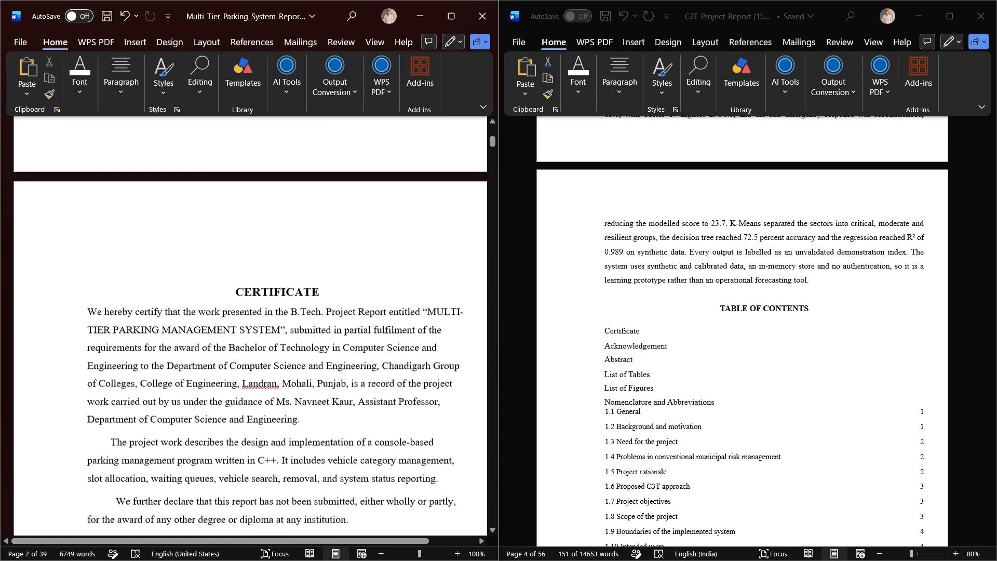
{"action": "scroll", "coordinate": [381, 454], "scroll_direction": "up", "scroll_amount": 1}
{"action": "scroll", "coordinate": [381, 454], "scroll_direction": "down", "scroll_amount": 2}
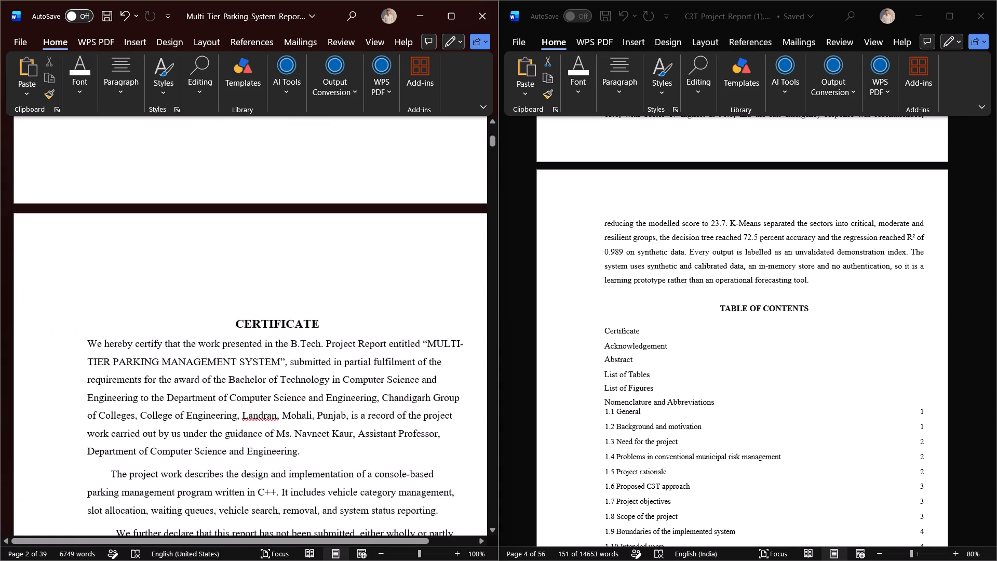
{"action": "scroll", "coordinate": [381, 454], "scroll_direction": "down", "scroll_amount": 1}
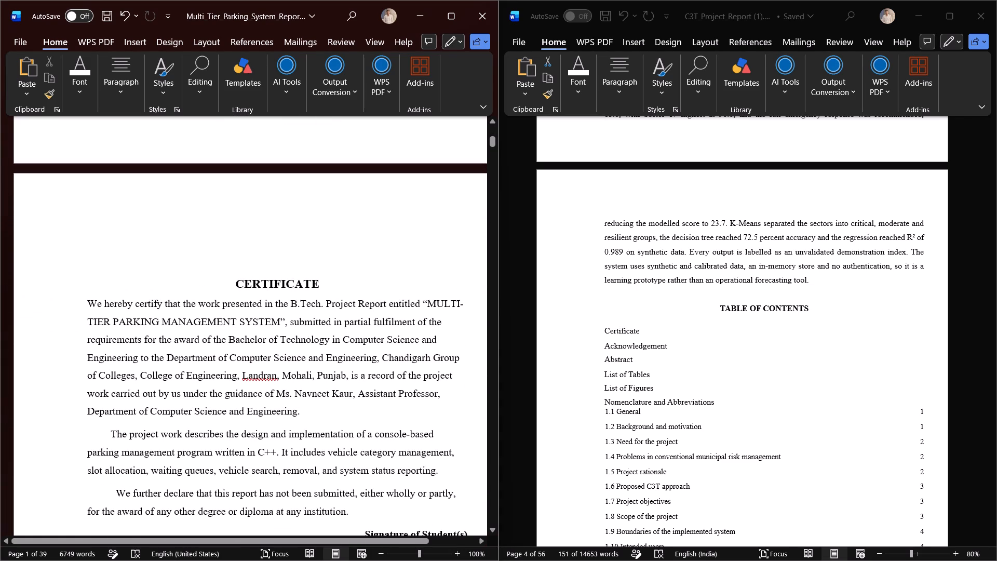
{"action": "scroll", "coordinate": [381, 454], "scroll_direction": "down", "scroll_amount": 1}
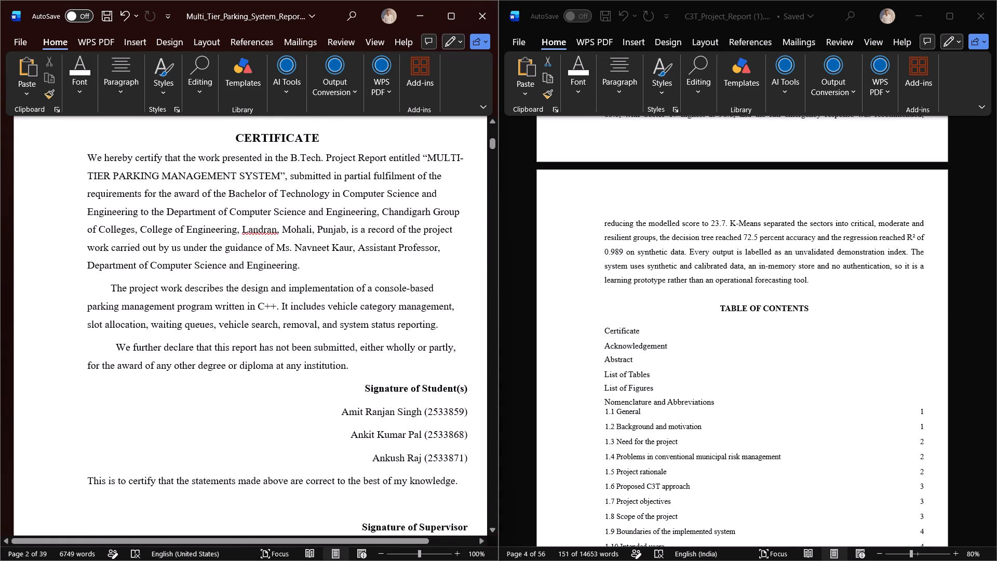
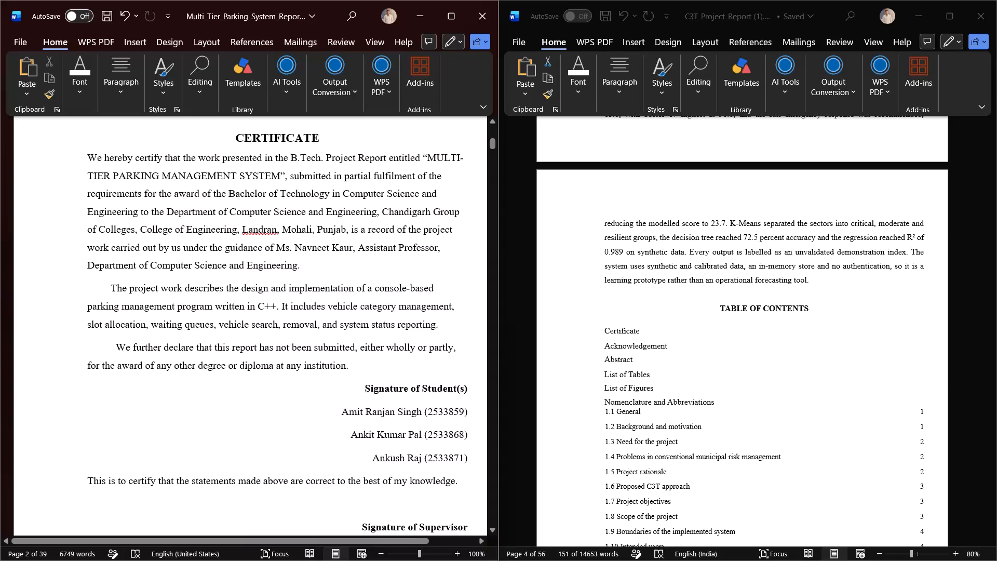
Replace the parking report's entire Certificate, from heading to Head of Department lines, with the copied B.Tech. Minor Project certificate template text.
{"action": "scroll", "coordinate": [250, 429], "scroll_direction": "up", "scroll_amount": 1}
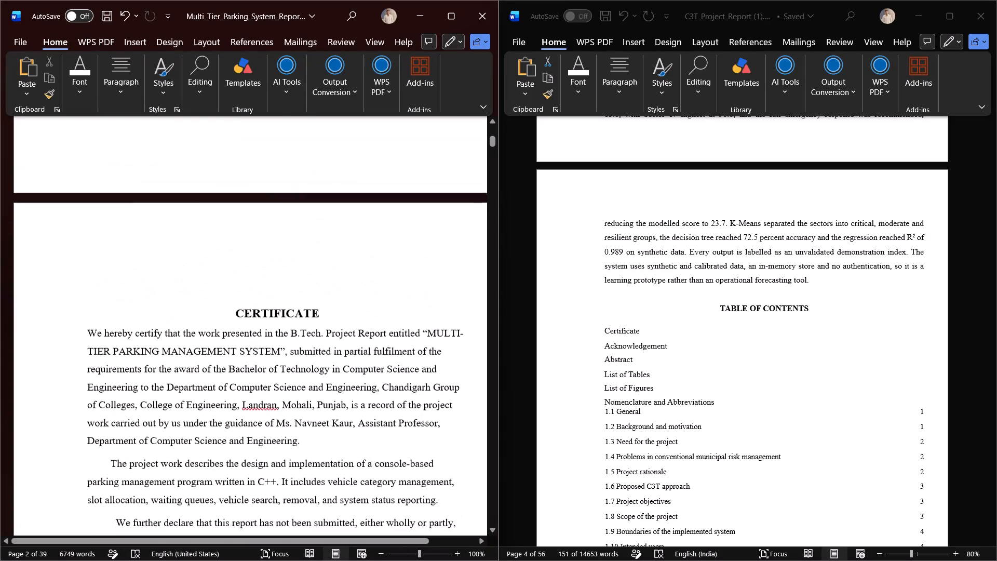
{"action": "scroll", "coordinate": [250, 429], "scroll_direction": "up", "scroll_amount": 1}
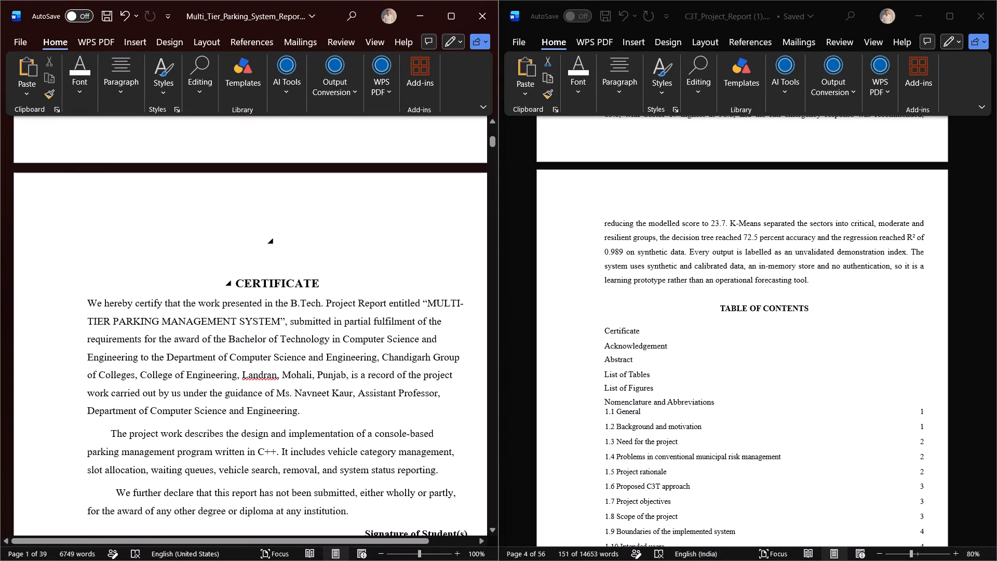
{"action": "left_click_drag", "start_coordinate": [234, 280], "coordinate": [357, 543]}
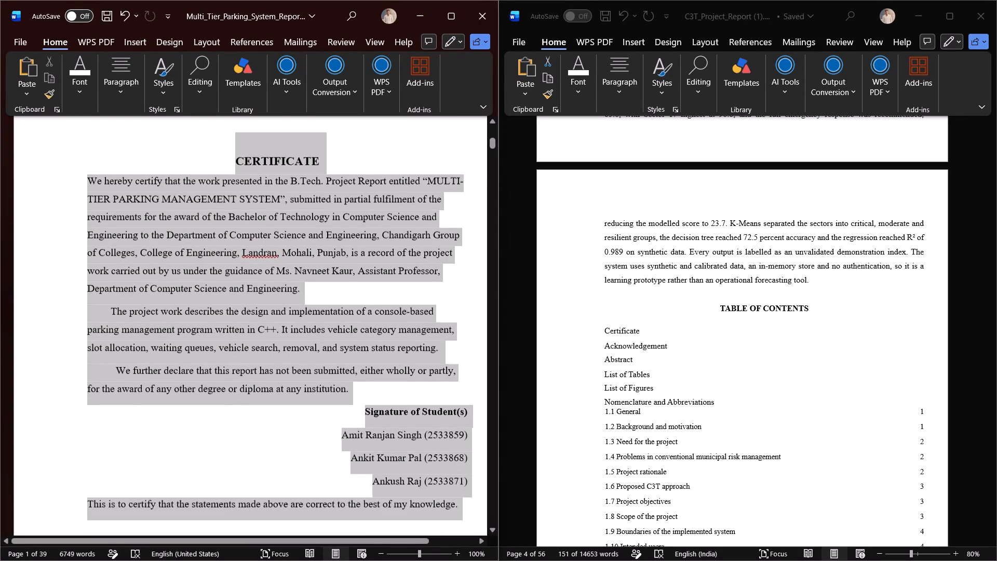
{"action": "left_click_drag", "start_coordinate": [357, 543], "coordinate": [335, 532]}
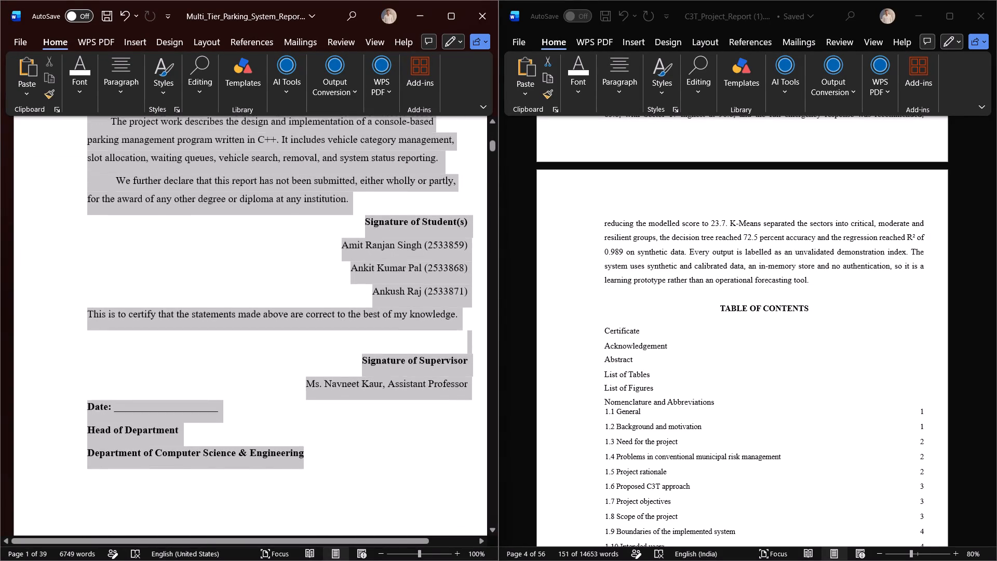
{"action": "left_click_drag", "start_coordinate": [335, 532], "coordinate": [337, 484]}
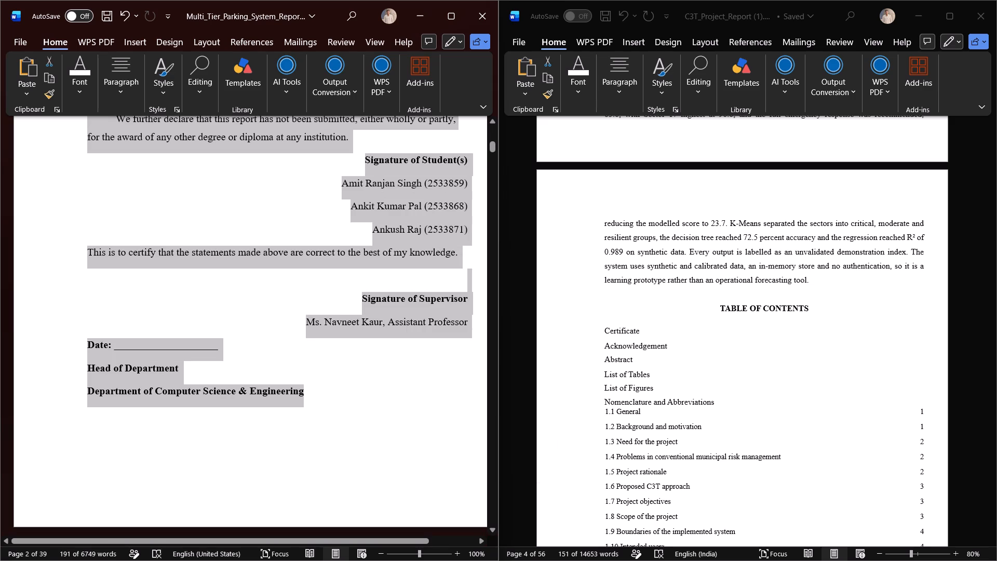
{"action": "key", "text": "ctrl+v"}
Remove bold from all certificate text below the CERTIFICATE heading and set its font size to 12.
{"action": "scroll", "coordinate": [355, 346], "scroll_direction": "up", "scroll_amount": 2}
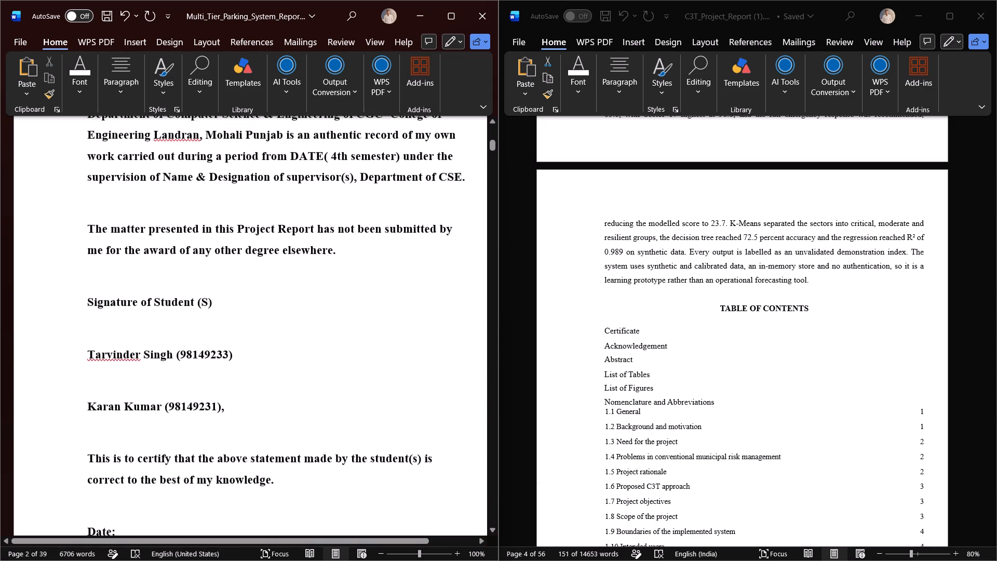
{"action": "scroll", "coordinate": [355, 346], "scroll_direction": "up", "scroll_amount": 3}
{"action": "scroll", "coordinate": [355, 346], "scroll_direction": "down", "scroll_amount": 1}
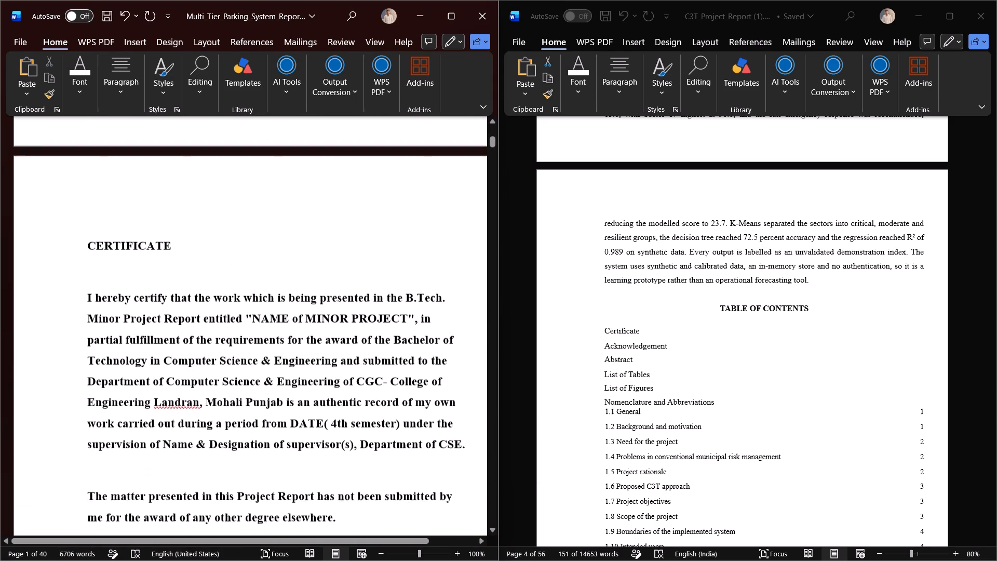
{"action": "scroll", "coordinate": [355, 346], "scroll_direction": "down", "scroll_amount": 1}
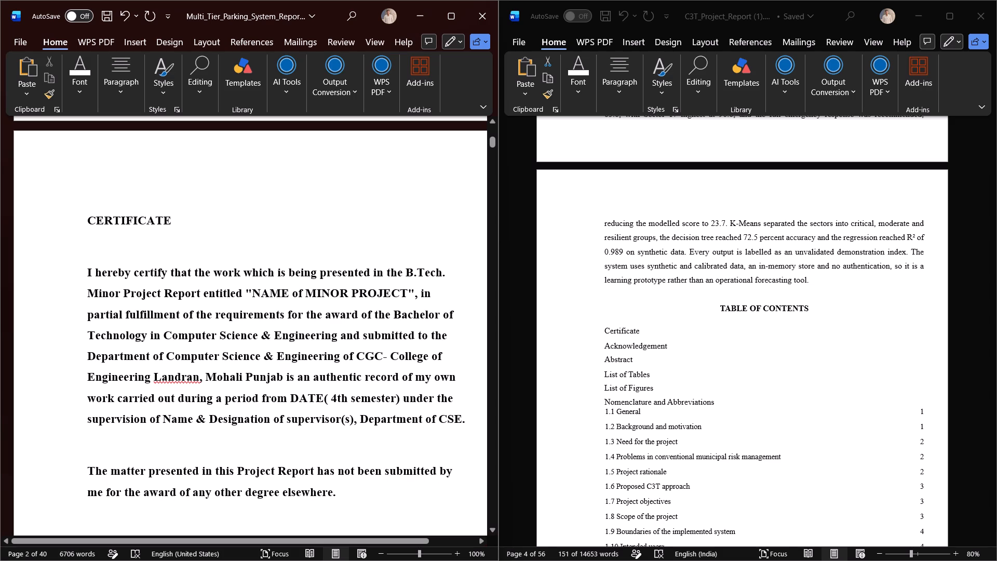
{"action": "left_click_drag", "start_coordinate": [86, 269], "coordinate": [308, 492]}
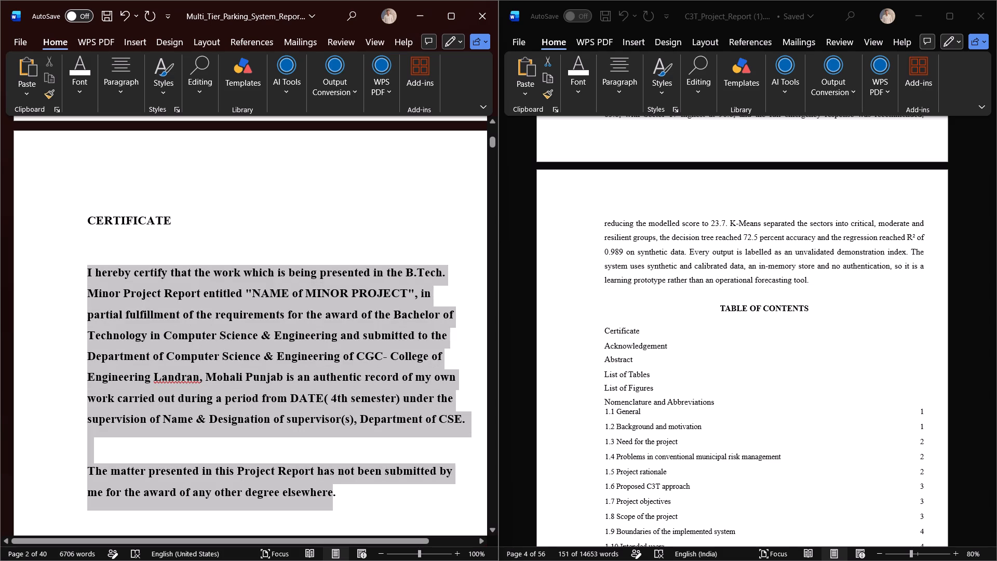
{"action": "left_click_drag", "start_coordinate": [308, 492], "coordinate": [309, 535]}
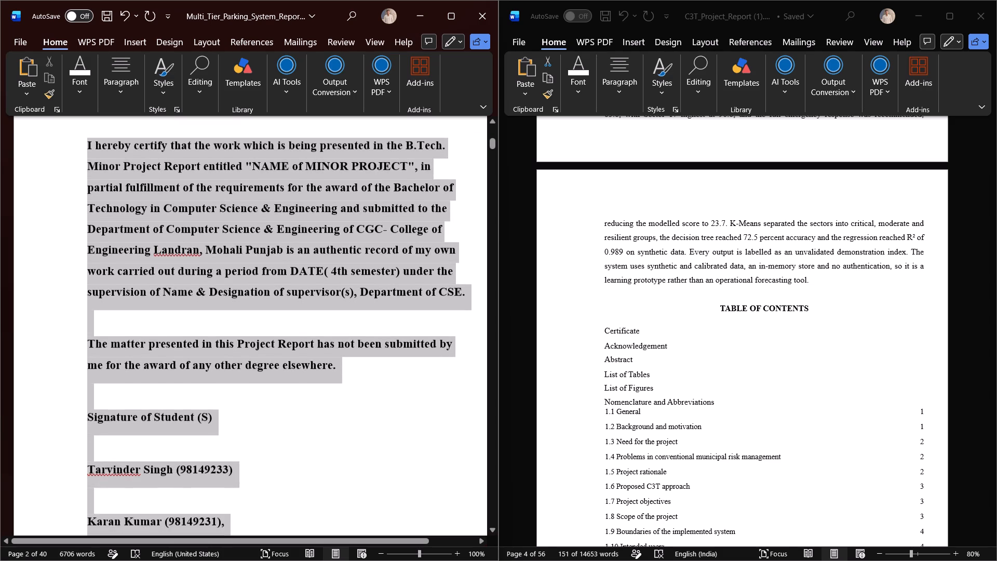
{"action": "left_click_drag", "start_coordinate": [309, 535], "coordinate": [274, 424]}
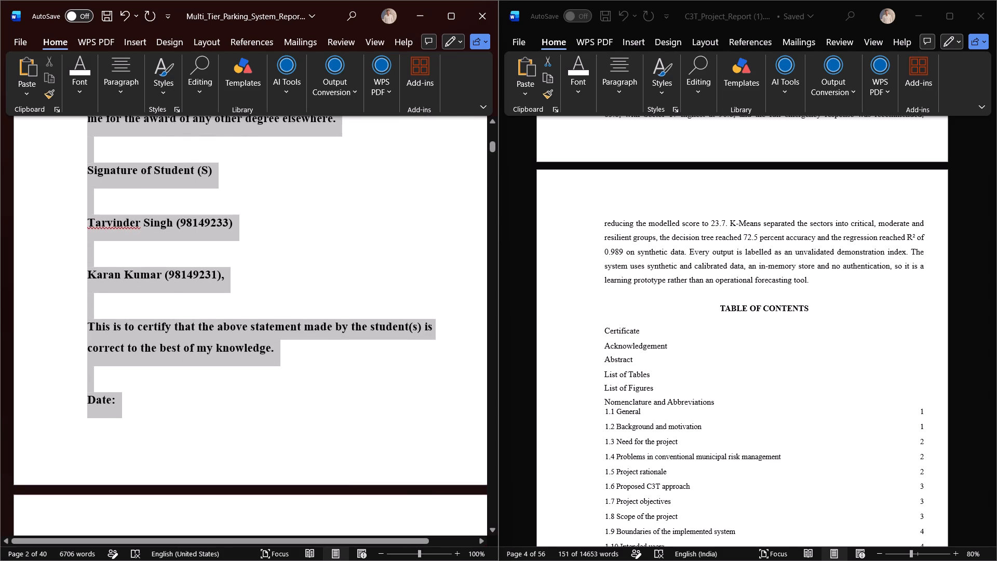
{"action": "left_click_drag", "start_coordinate": [274, 424], "coordinate": [274, 552]}
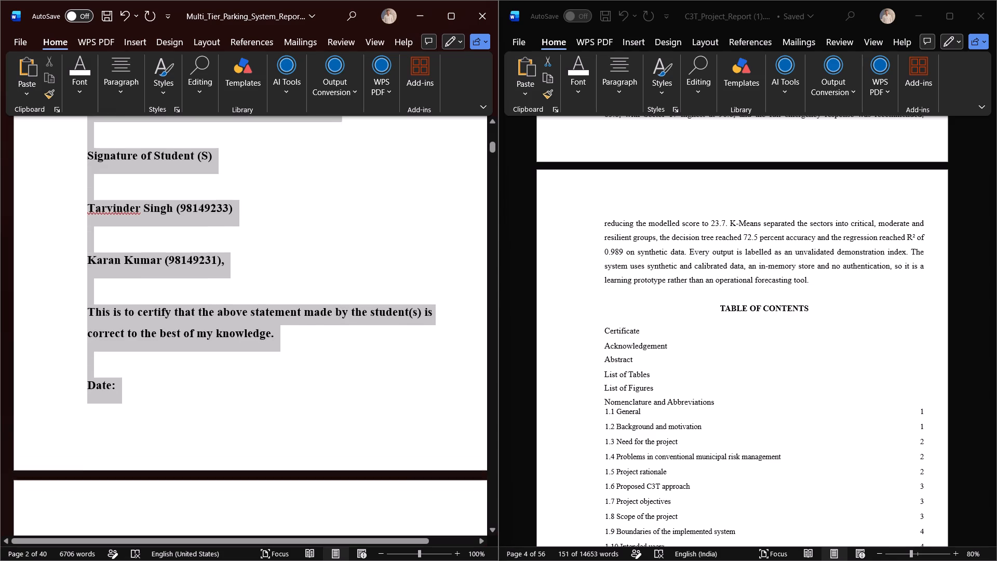
{"action": "left_click_drag", "start_coordinate": [274, 552], "coordinate": [347, 397]}
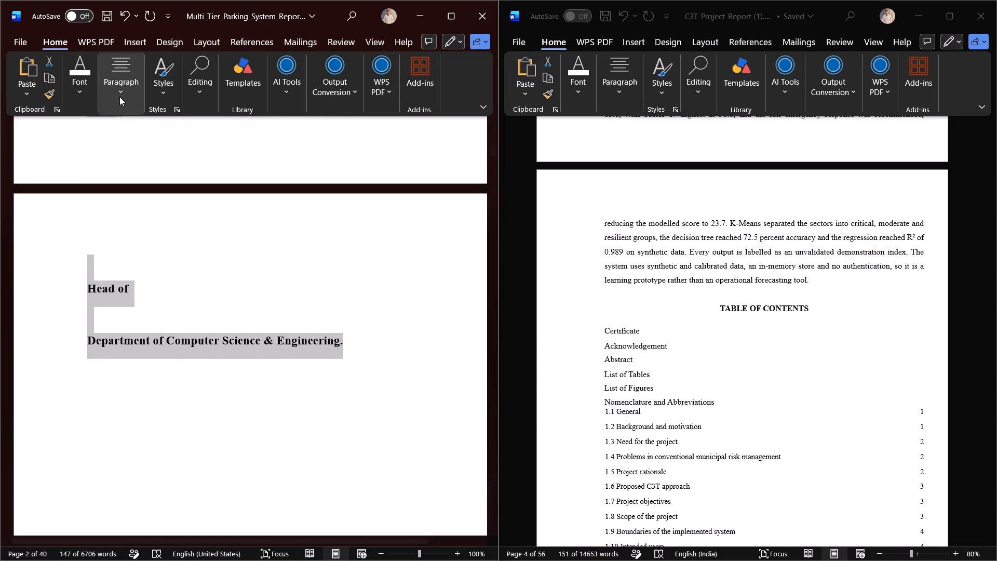
{"action": "left_click", "coordinate": [87, 96]}
{"action": "left_click", "coordinate": [69, 148]}
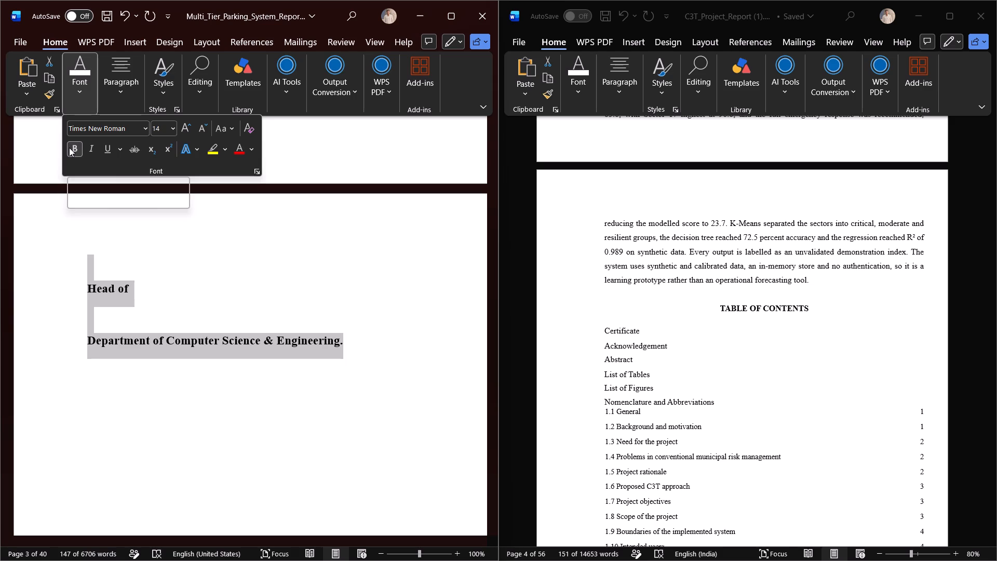
{"action": "left_click", "coordinate": [170, 130]}
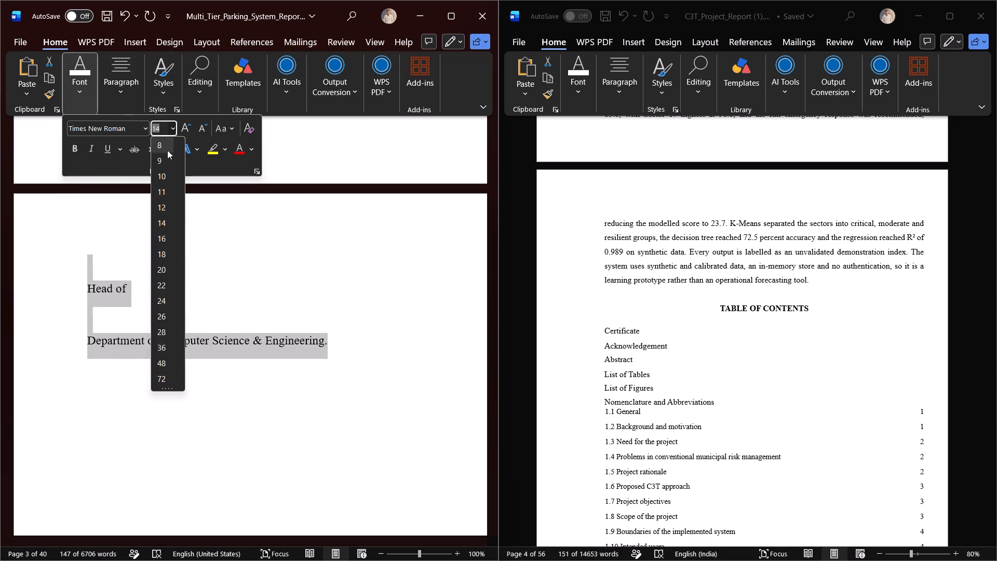
{"action": "left_click", "coordinate": [163, 203]}
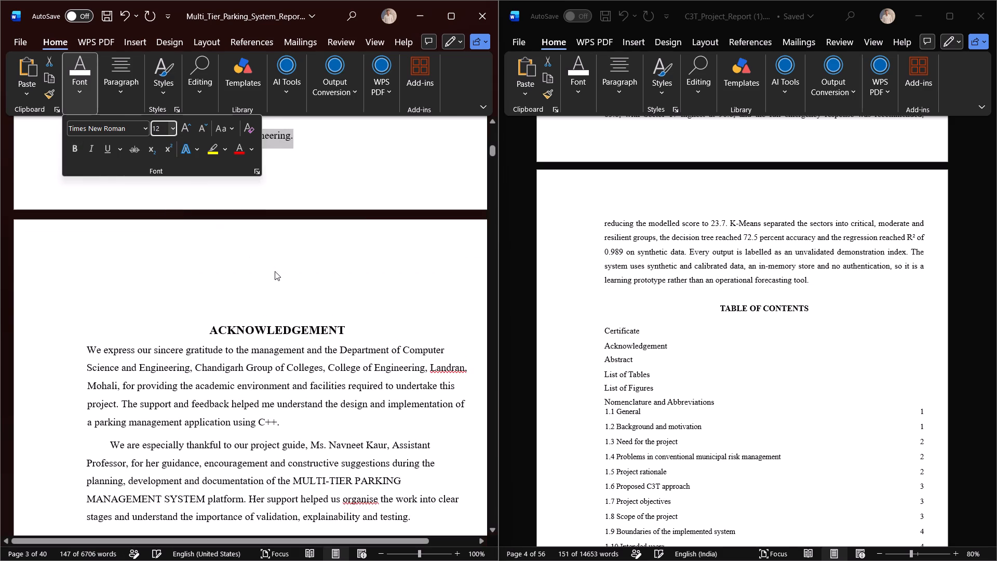
{"action": "scroll", "coordinate": [278, 273], "scroll_direction": "up", "scroll_amount": 3}
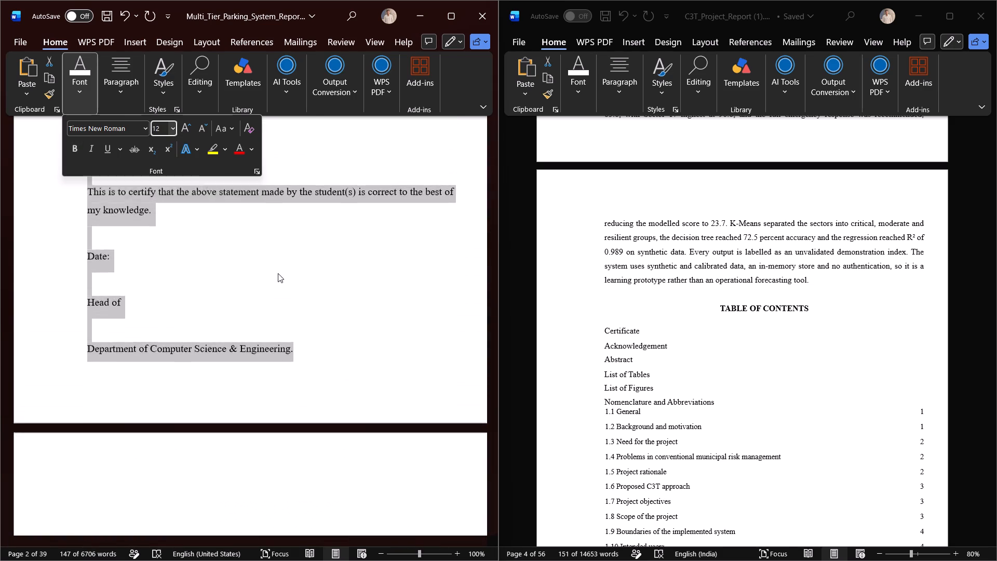
{"action": "scroll", "coordinate": [278, 273], "scroll_direction": "up", "scroll_amount": 3}
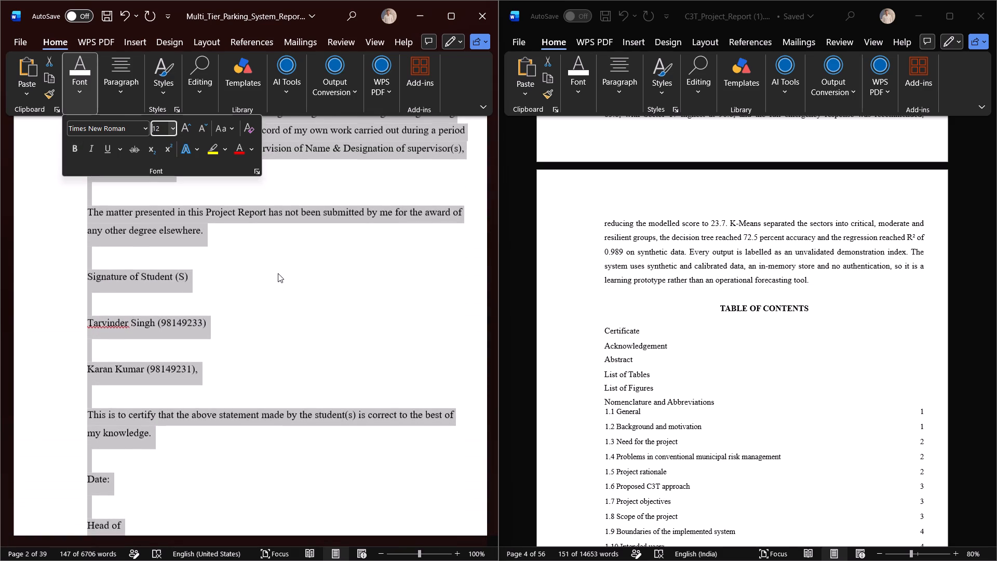
{"action": "scroll", "coordinate": [278, 273], "scroll_direction": "up", "scroll_amount": 1}
{"action": "left_click", "coordinate": [278, 273]}
{"action": "left_click", "coordinate": [278, 273]}
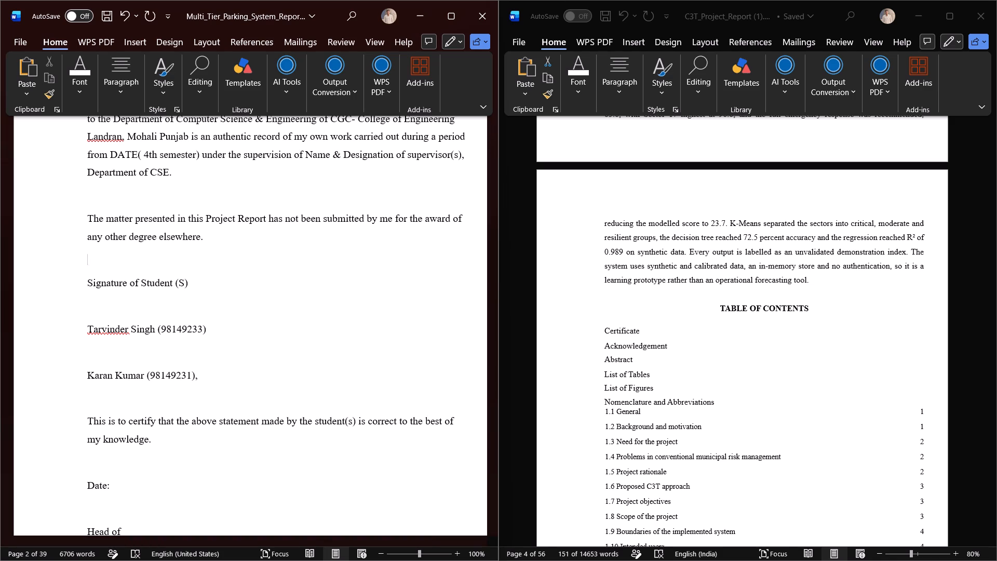
Delete the blank lines between "Signature of Student (S)" and the first student's name, and between the two student names.
{"action": "left_click", "coordinate": [99, 314]}
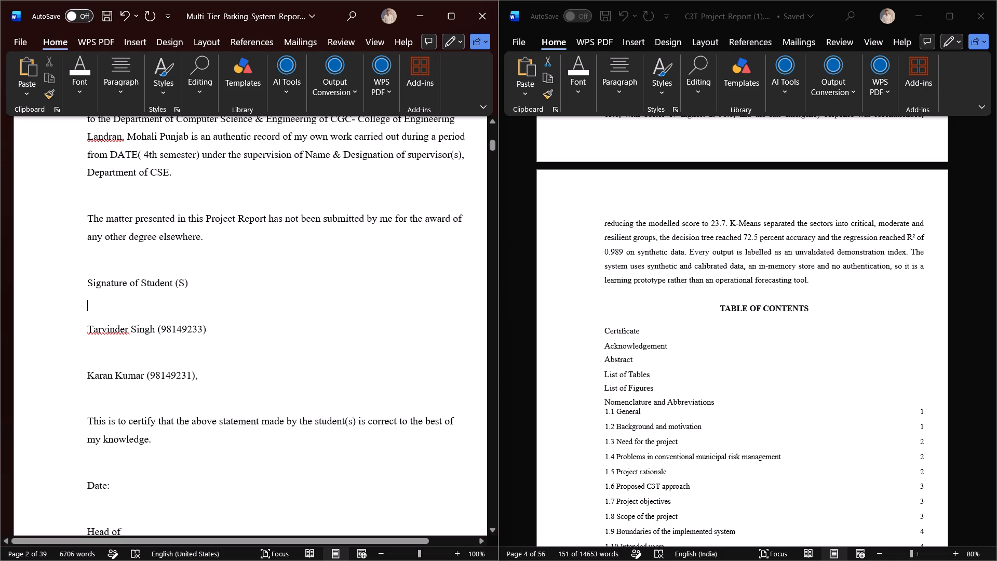
{"action": "key", "text": "BackSpace"}
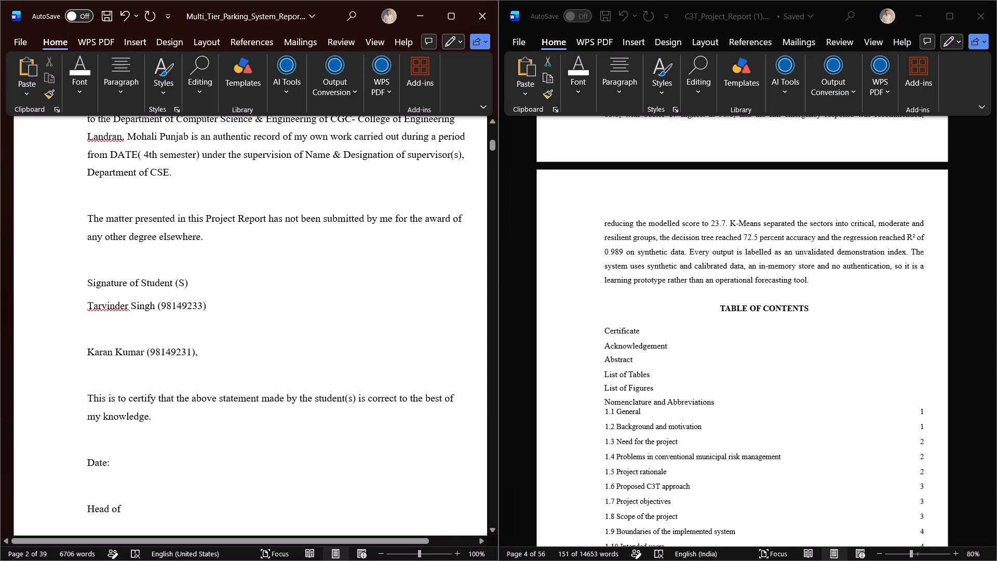
{"action": "left_click", "coordinate": [93, 336]}
{"action": "key", "text": "BackSpace"}
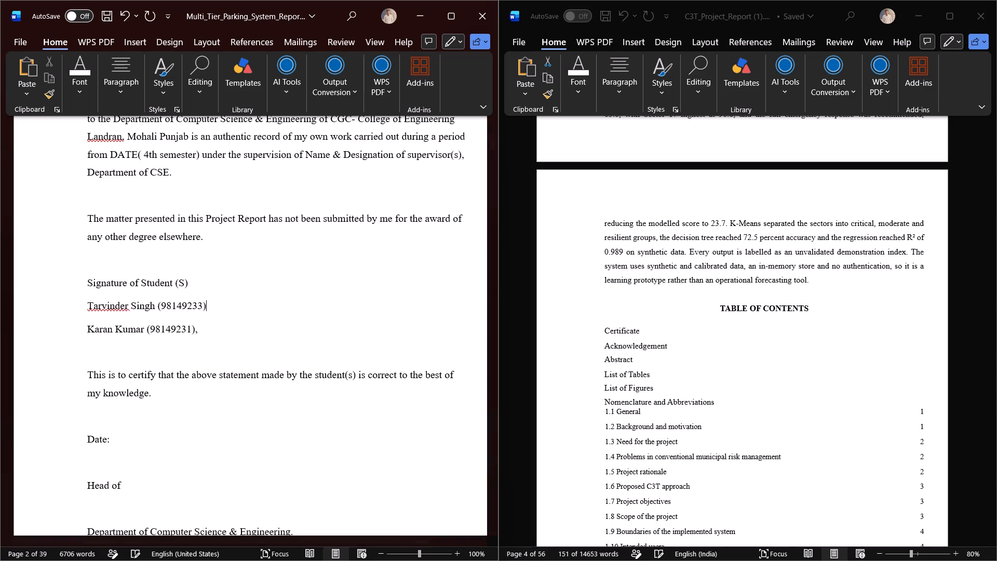
Centre the CERTIFICATE heading and delete the blank line between it and the "I hereby certify" paragraph.
{"action": "scroll", "coordinate": [61, 312], "scroll_direction": "up", "scroll_amount": 1}
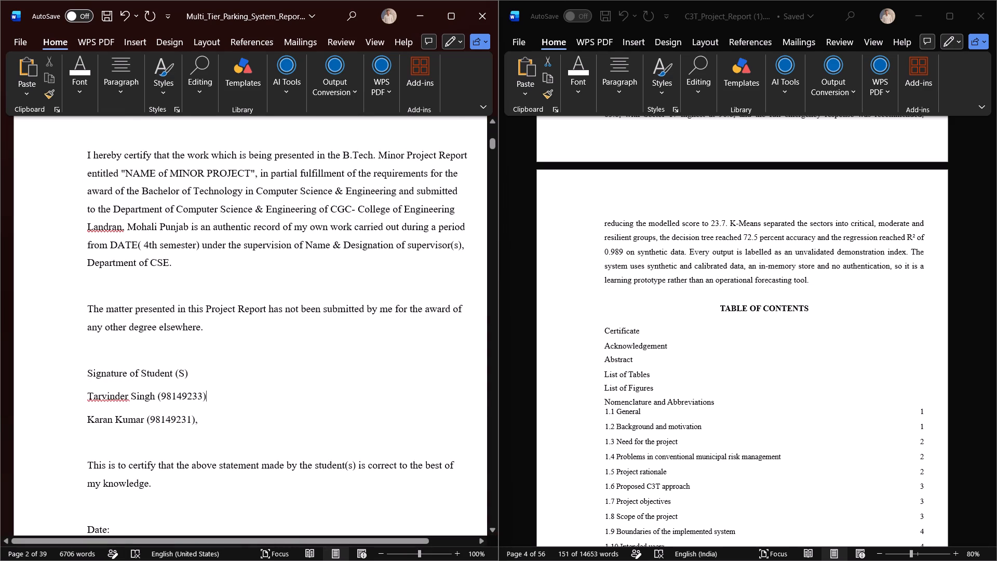
{"action": "scroll", "coordinate": [99, 360], "scroll_direction": "up", "scroll_amount": 1}
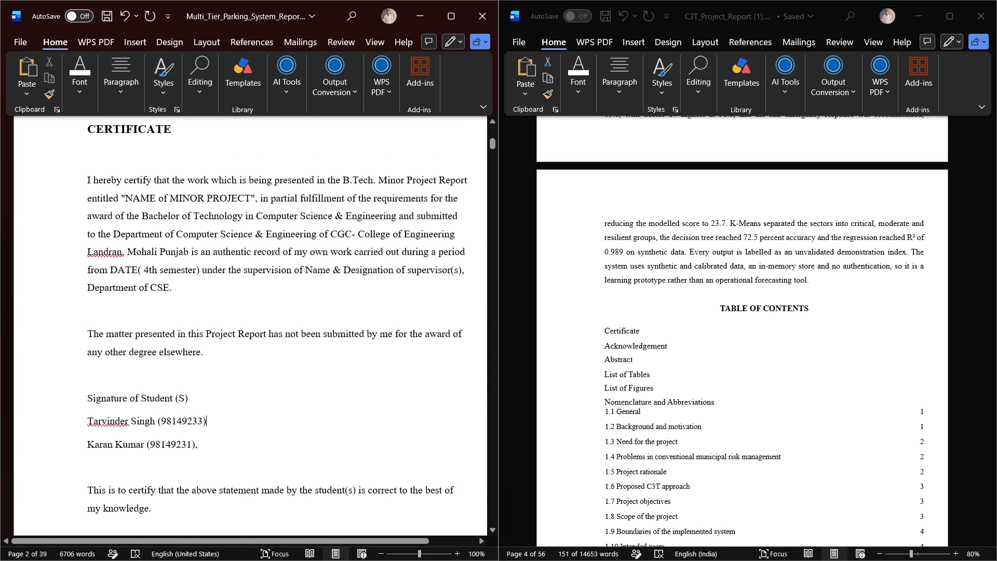
{"action": "scroll", "coordinate": [99, 360], "scroll_direction": "up", "scroll_amount": 2}
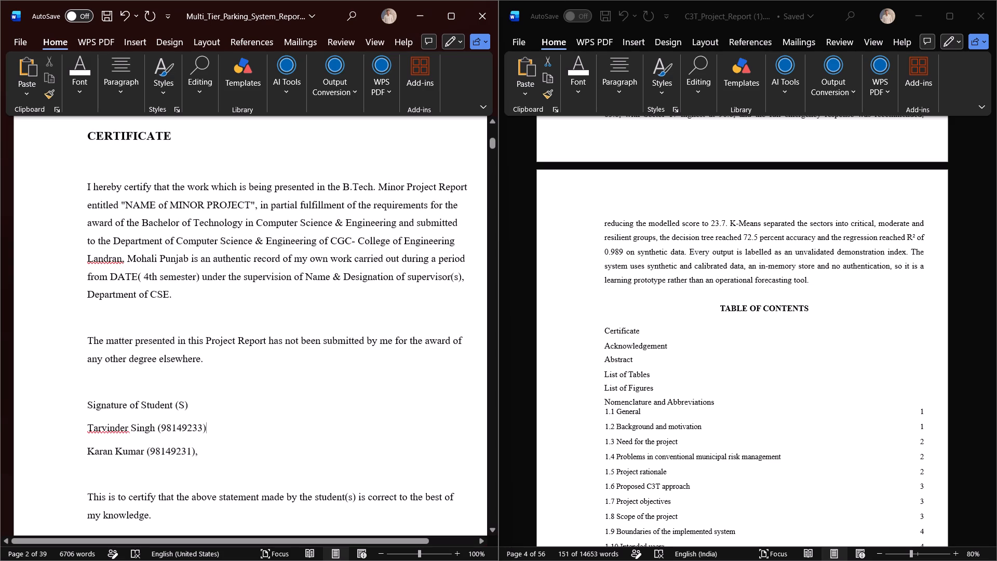
{"action": "scroll", "coordinate": [99, 360], "scroll_direction": "up", "scroll_amount": 1}
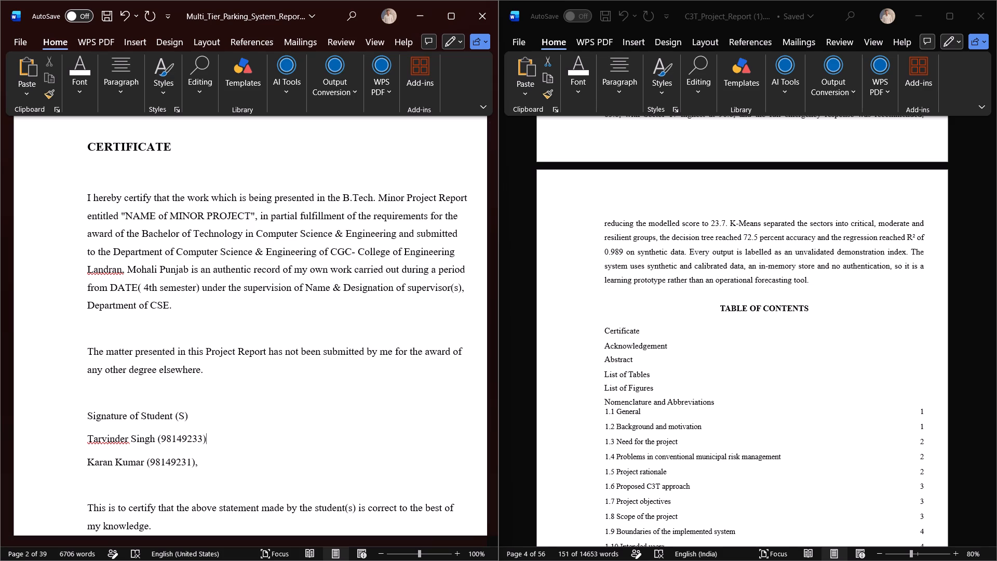
{"action": "scroll", "coordinate": [133, 321], "scroll_direction": "up", "scroll_amount": 1}
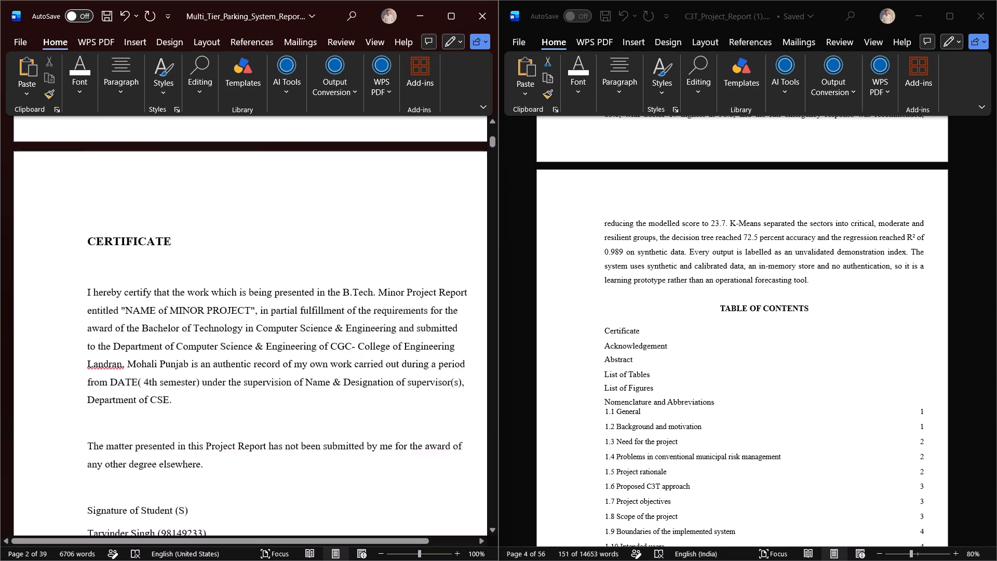
{"action": "scroll", "coordinate": [133, 321], "scroll_direction": "up", "scroll_amount": 1}
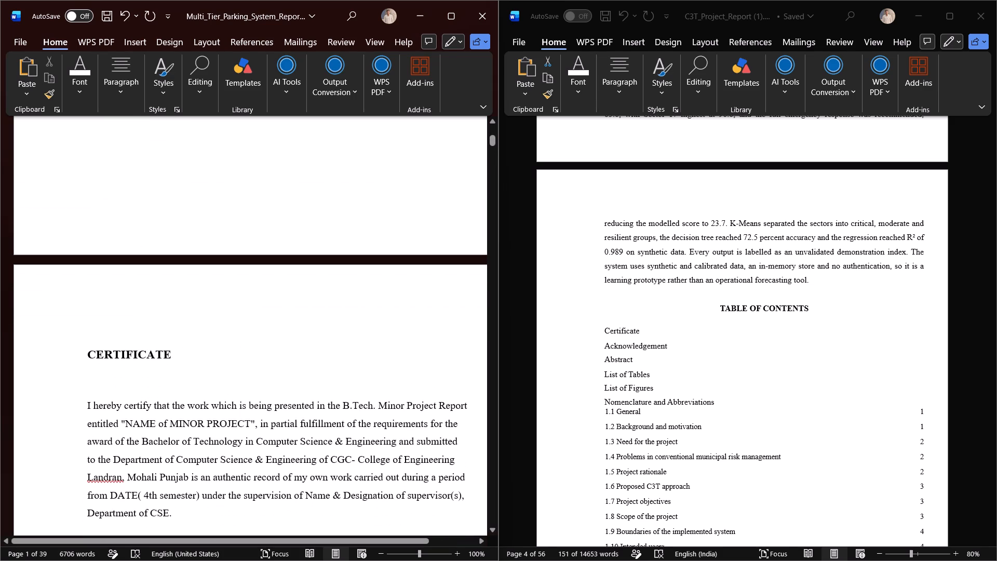
{"action": "left_click", "coordinate": [88, 348]}
{"action": "left_click", "coordinate": [120, 101]}
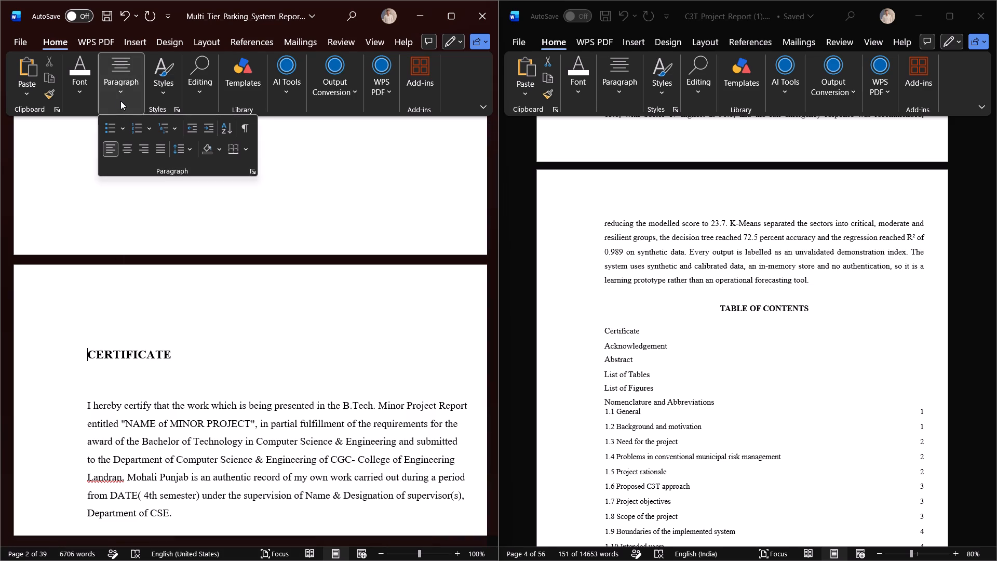
{"action": "left_click", "coordinate": [130, 151]}
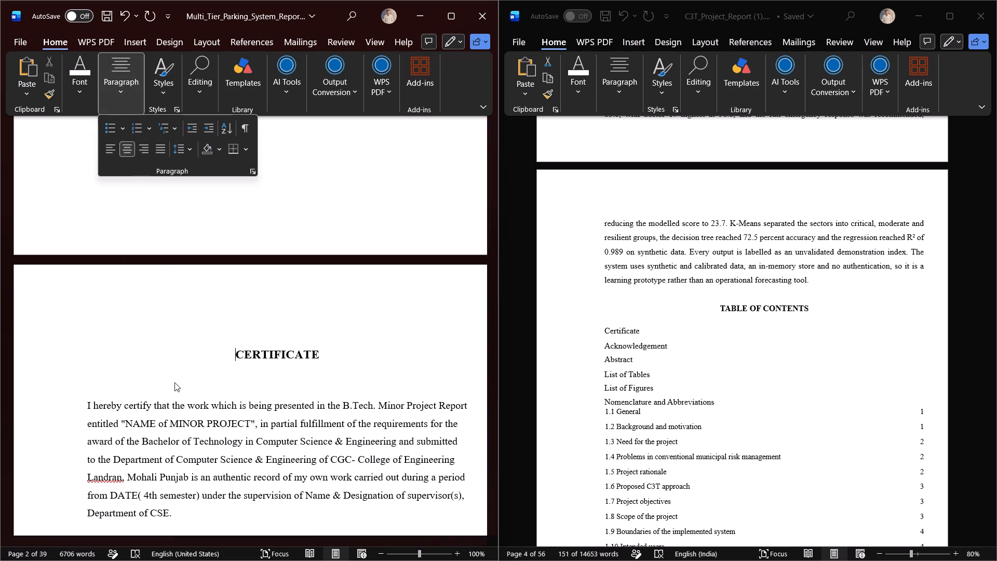
{"action": "left_click", "coordinate": [174, 382]}
{"action": "left_click", "coordinate": [86, 401]}
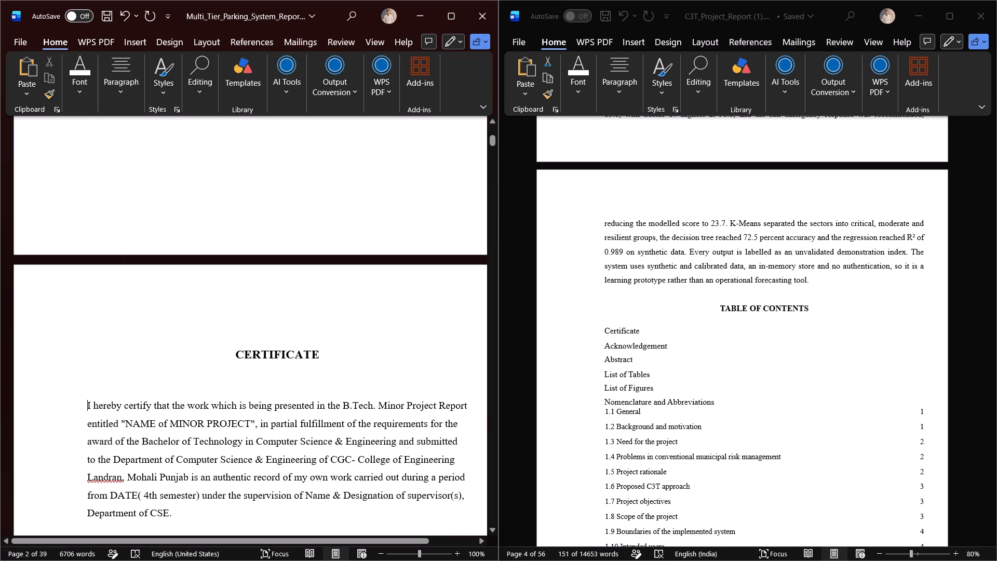
{"action": "key", "text": "BackSpace"}
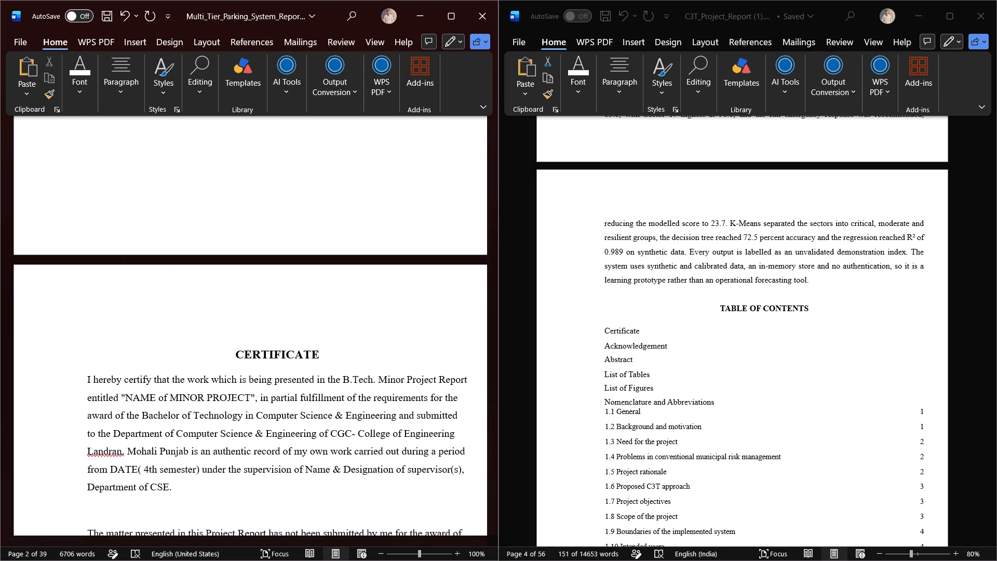
{"action": "scroll", "coordinate": [172, 434], "scroll_direction": "down", "scroll_amount": 1}
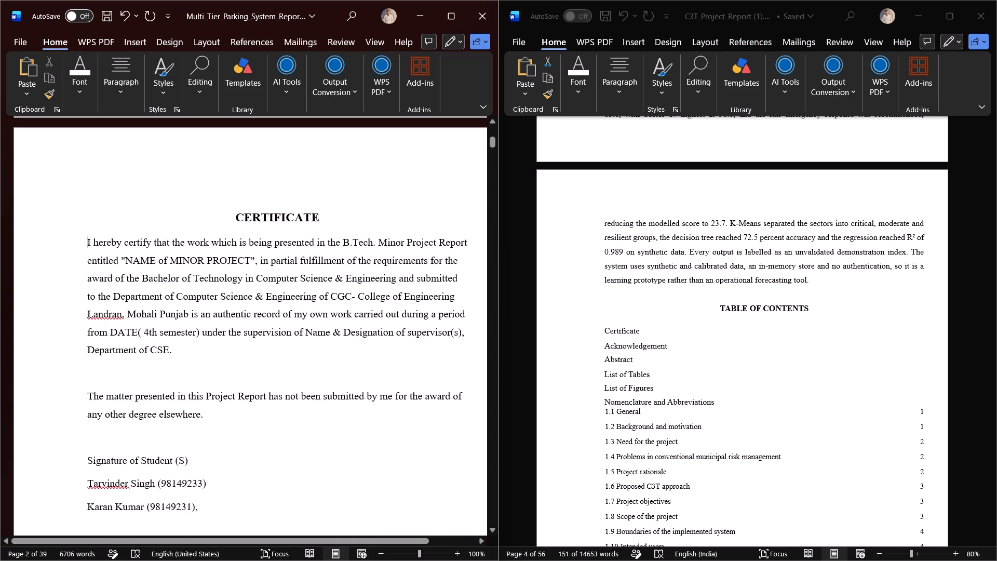
{"action": "scroll", "coordinate": [320, 412], "scroll_direction": "down", "scroll_amount": 1}
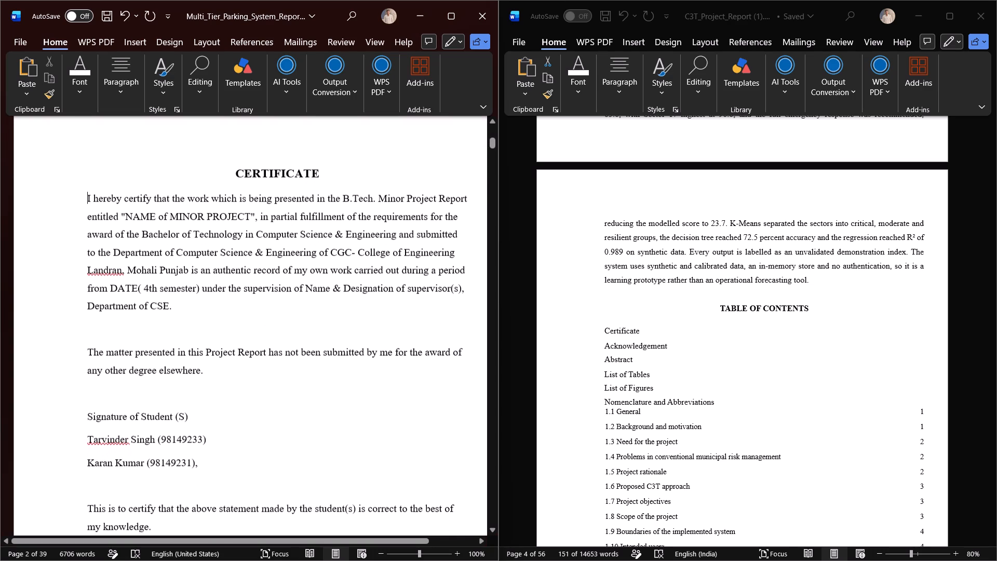
Right-align the "Signature of Student (S)" line and the two student name lines below it in the Certificate.
{"action": "scroll", "coordinate": [320, 412], "scroll_direction": "down", "scroll_amount": 1}
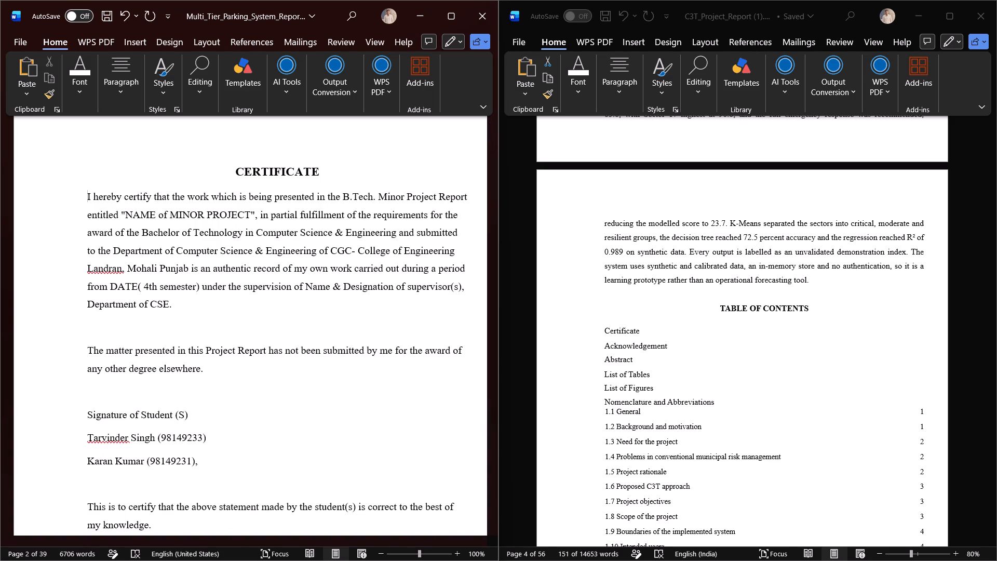
{"action": "left_click", "coordinate": [156, 286]}
{"action": "scroll", "coordinate": [156, 286], "scroll_direction": "down", "scroll_amount": 1}
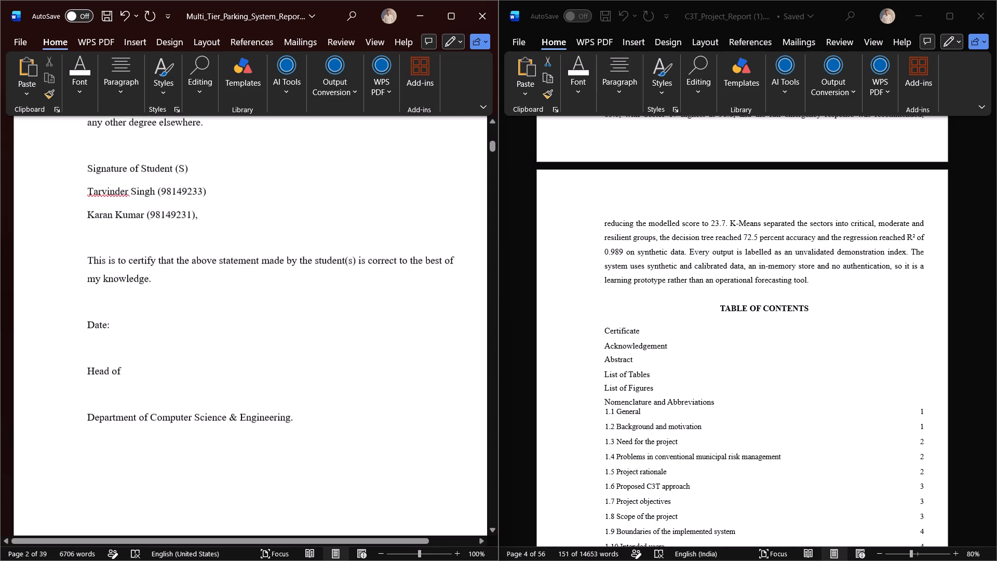
{"action": "scroll", "coordinate": [156, 286], "scroll_direction": "down", "scroll_amount": 1}
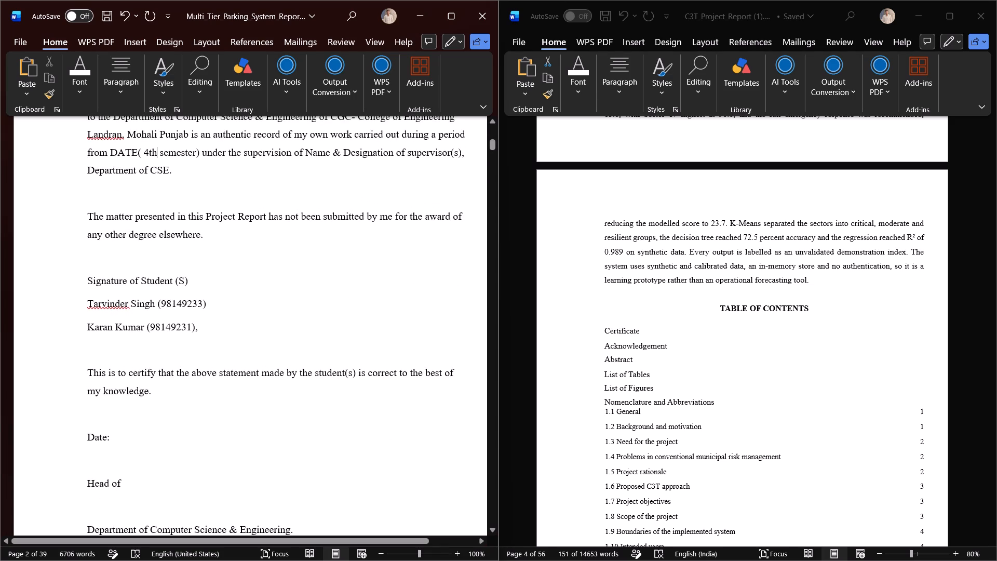
{"action": "left_click_drag", "start_coordinate": [88, 281], "coordinate": [168, 302]}
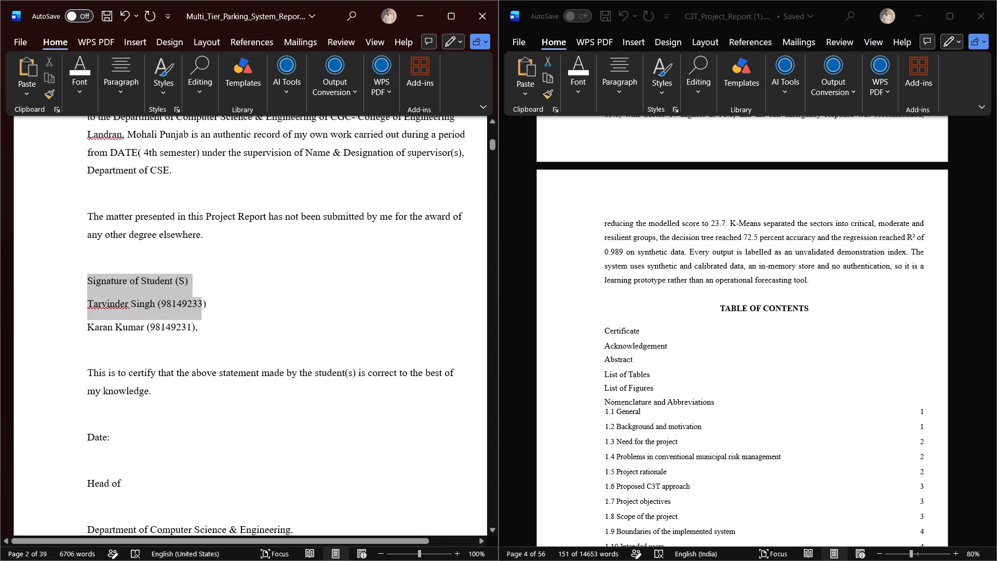
{"action": "left_click_drag", "start_coordinate": [168, 302], "coordinate": [201, 326]}
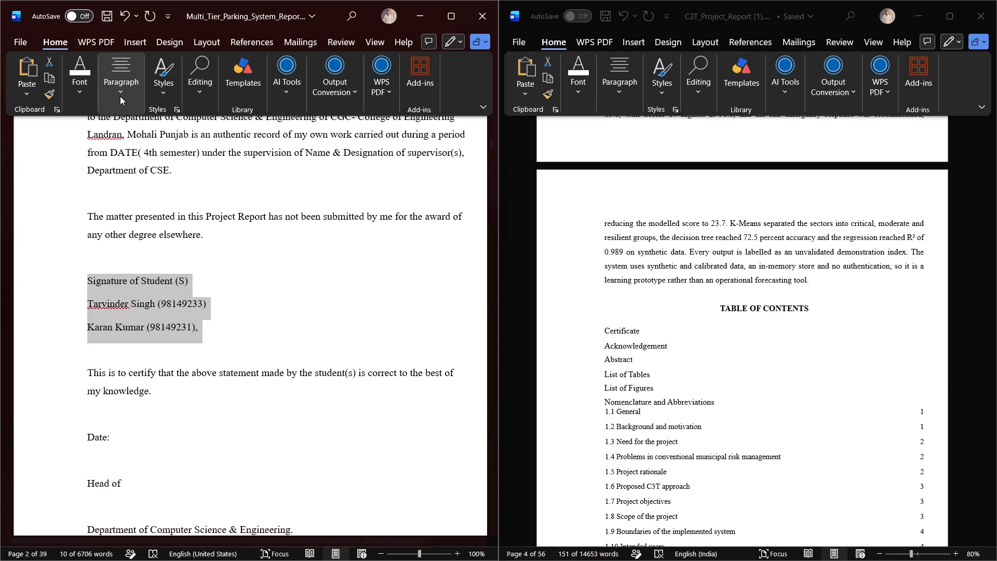
{"action": "left_click", "coordinate": [120, 96]}
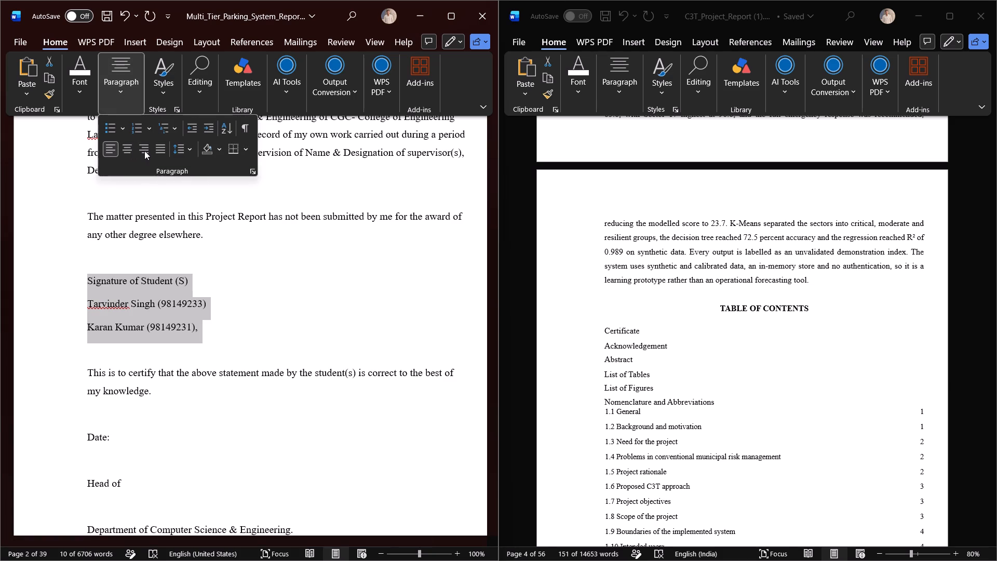
{"action": "left_click", "coordinate": [144, 151]}
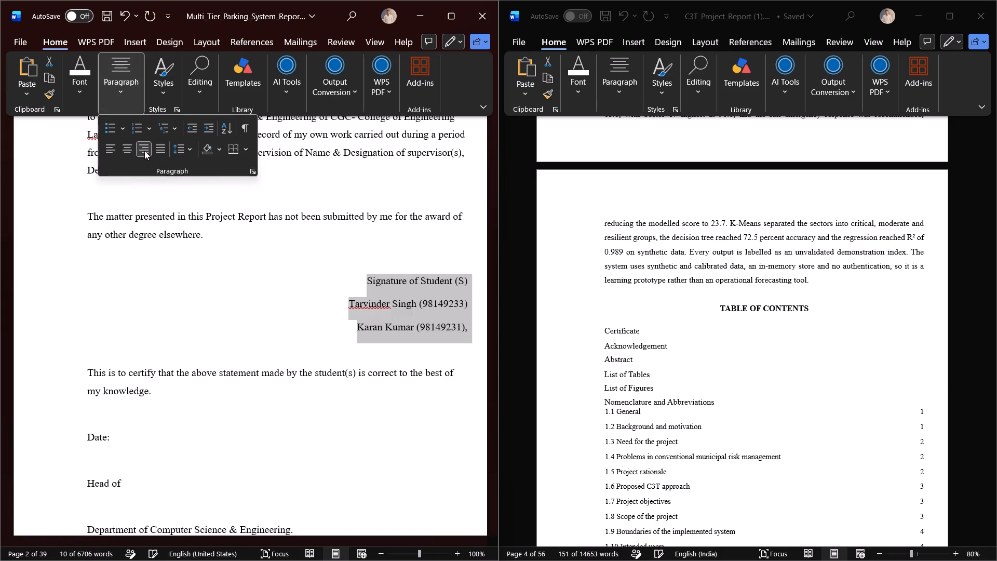
{"action": "left_click", "coordinate": [225, 297]}
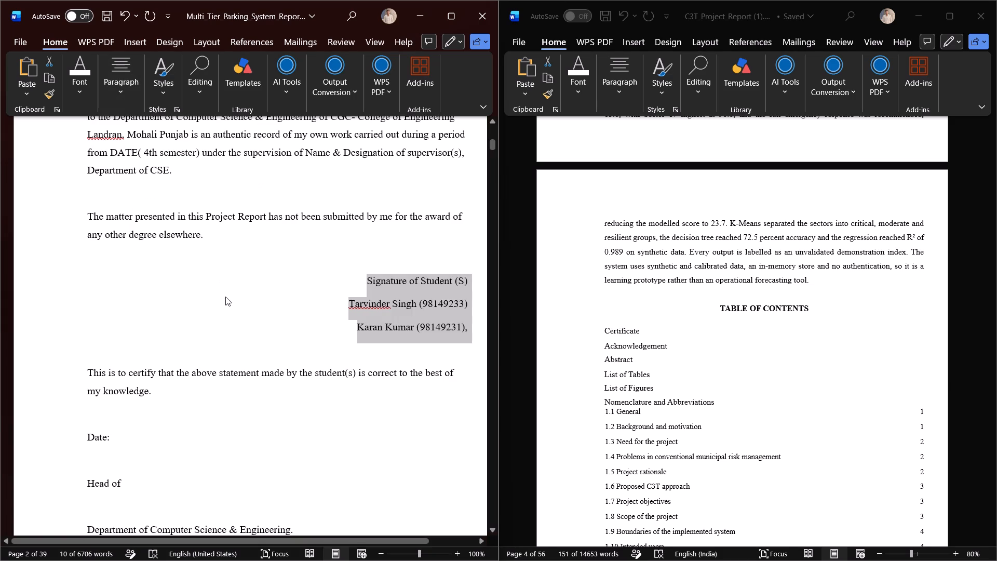
Make the "Signature of Student (S)" line bold.
{"action": "left_click", "coordinate": [366, 280]}
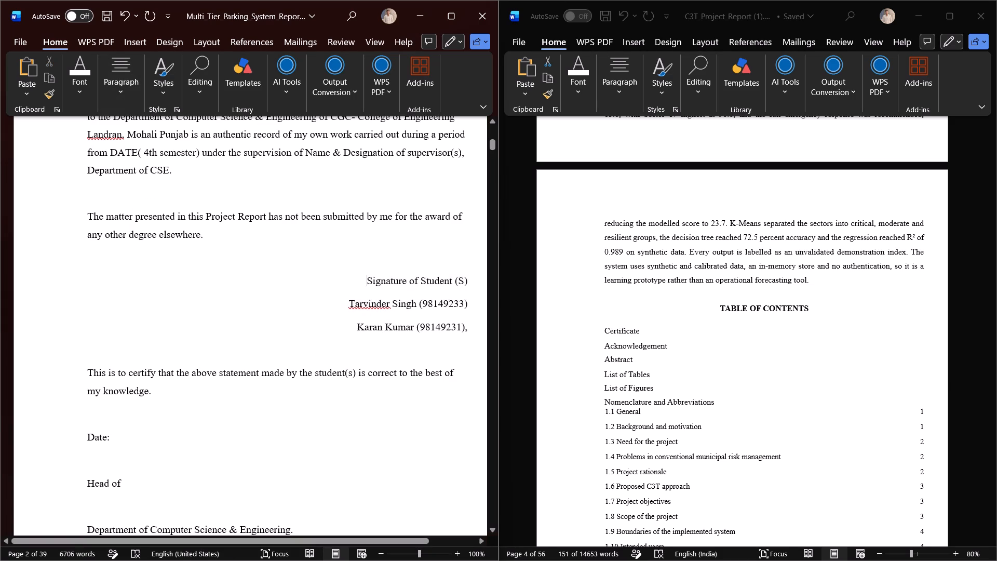
{"action": "left_click_drag", "start_coordinate": [369, 280], "coordinate": [469, 278]}
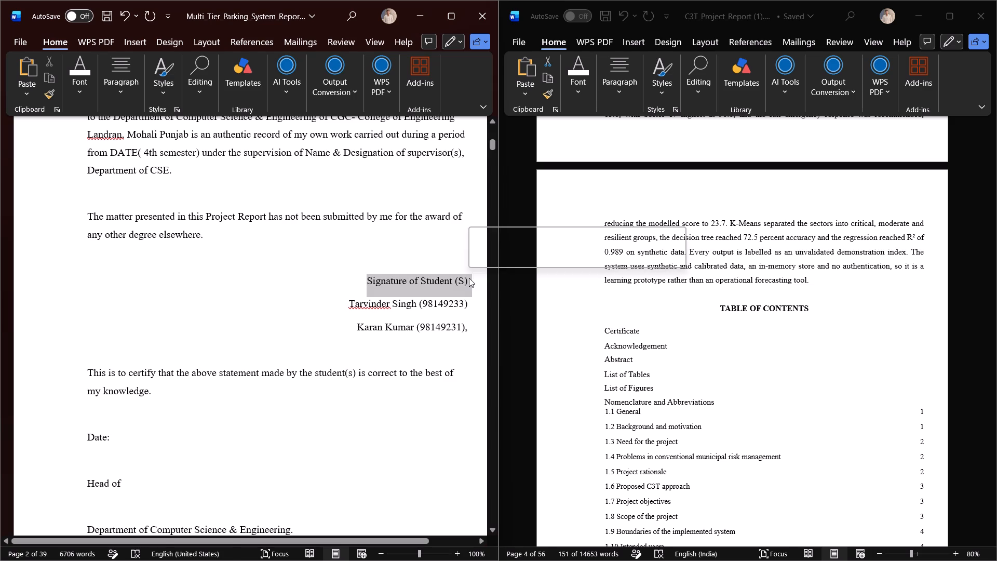
{"action": "left_click", "coordinate": [478, 262]}
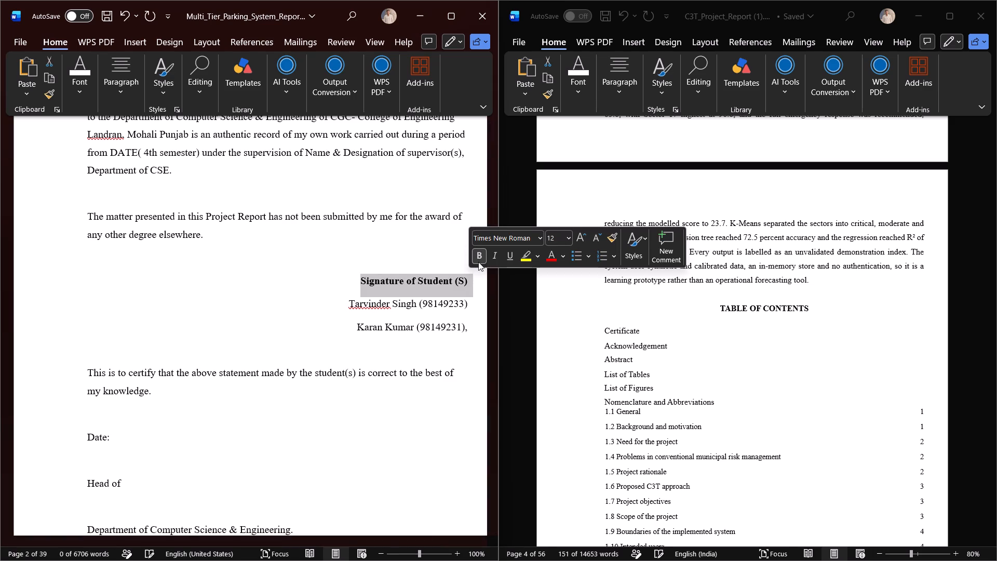
{"action": "left_click", "coordinate": [333, 314]}
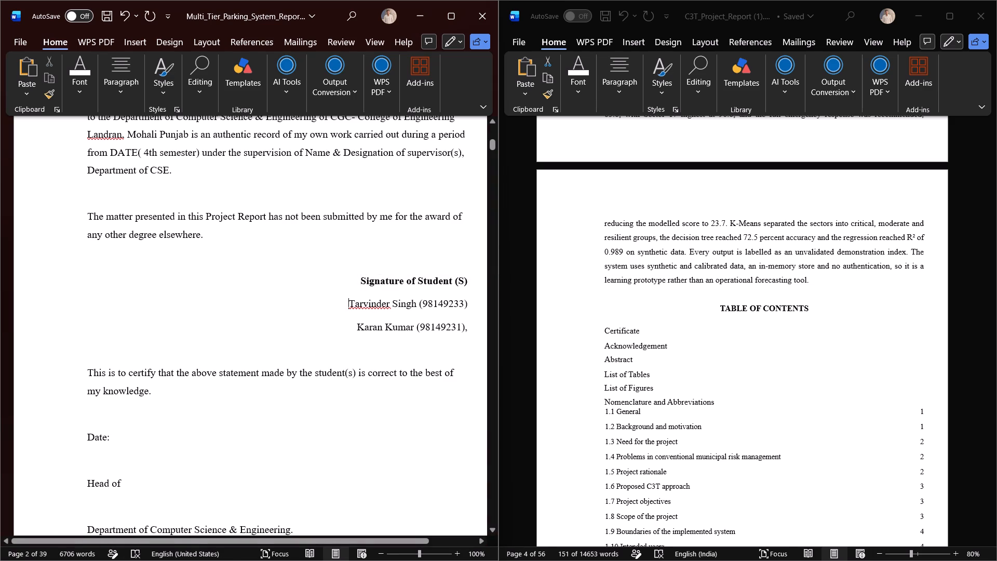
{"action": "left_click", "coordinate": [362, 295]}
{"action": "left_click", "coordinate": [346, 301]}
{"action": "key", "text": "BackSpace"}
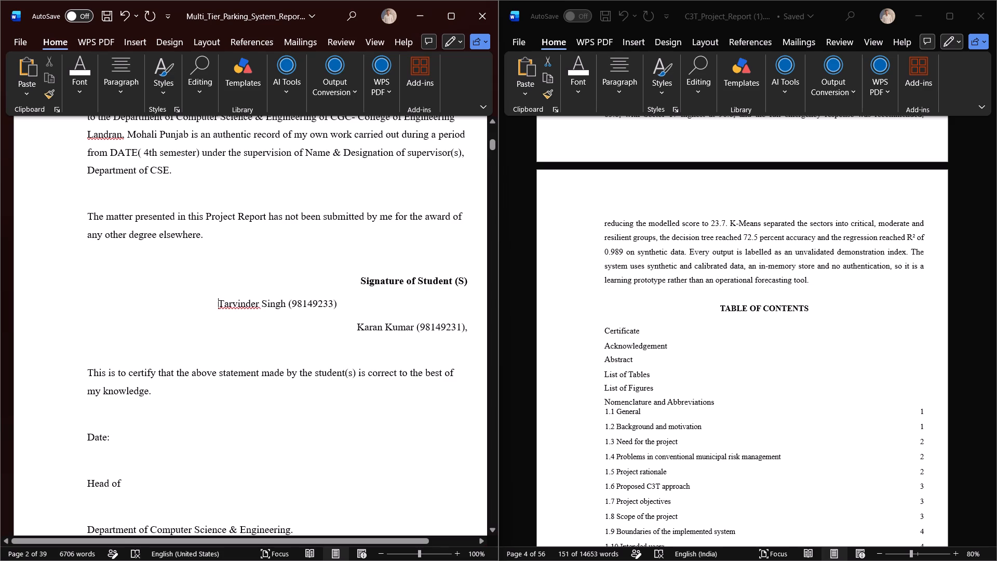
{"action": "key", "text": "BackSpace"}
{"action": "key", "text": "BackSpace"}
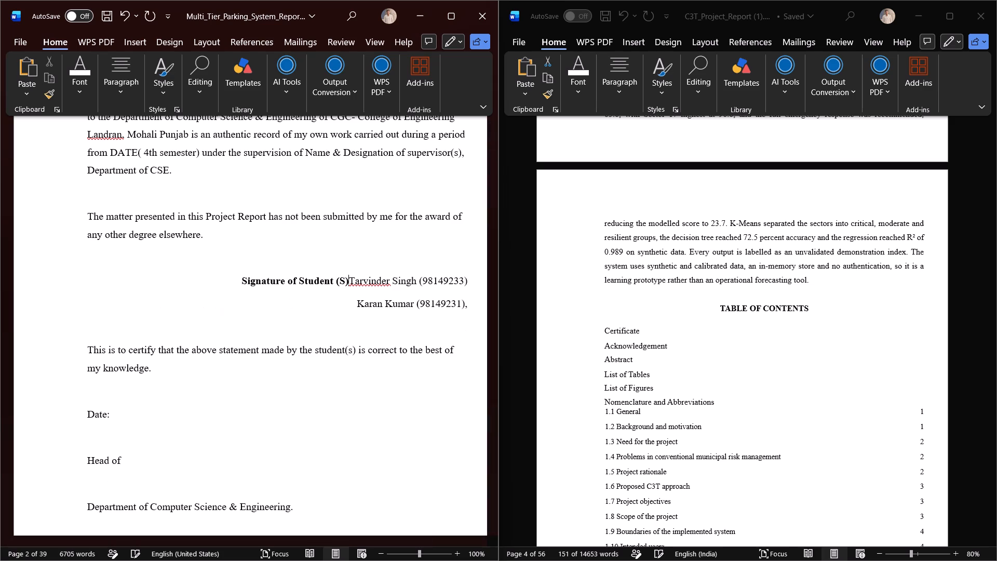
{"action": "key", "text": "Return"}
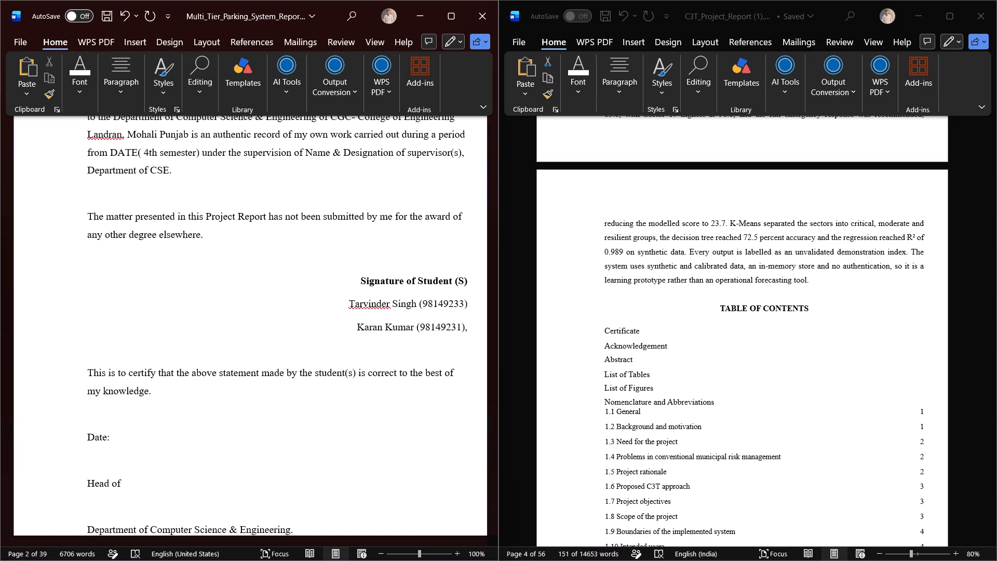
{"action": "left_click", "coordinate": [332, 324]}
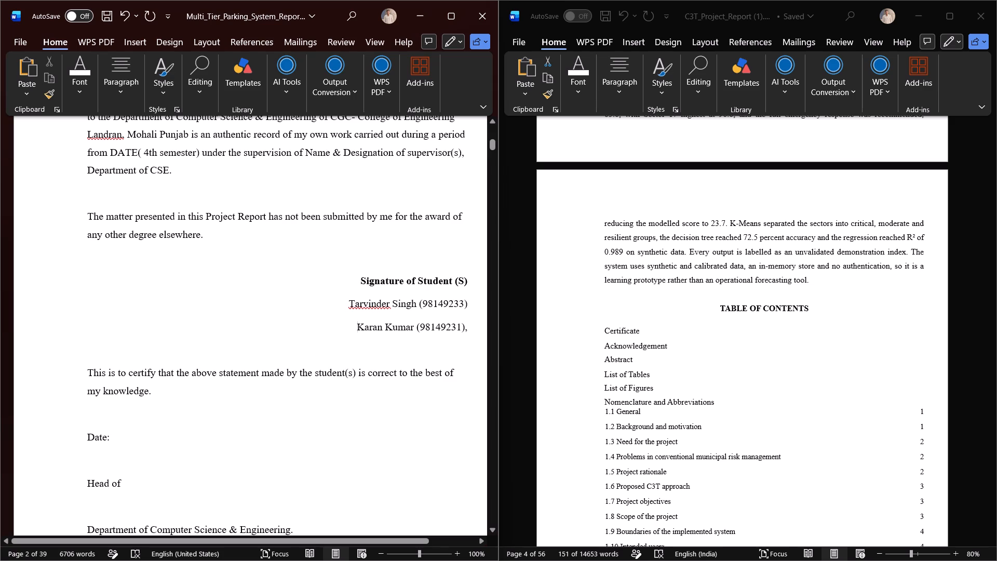
Delete the blank line between the "I hereby certify" paragraph and the "The matter presented in this Project Report" paragraph.
{"action": "scroll", "coordinate": [332, 324], "scroll_direction": "up", "scroll_amount": 2}
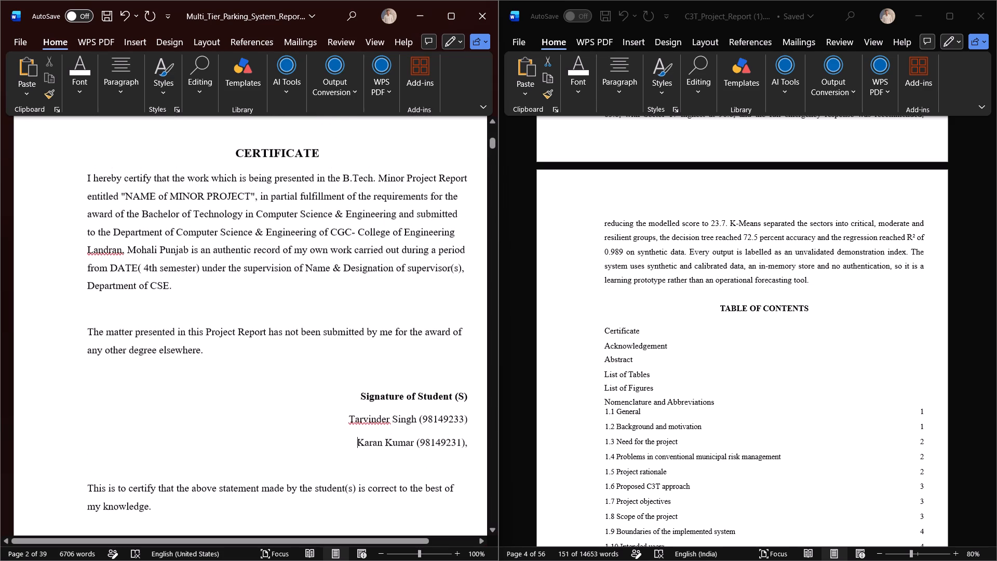
{"action": "scroll", "coordinate": [332, 324], "scroll_direction": "up", "scroll_amount": 1}
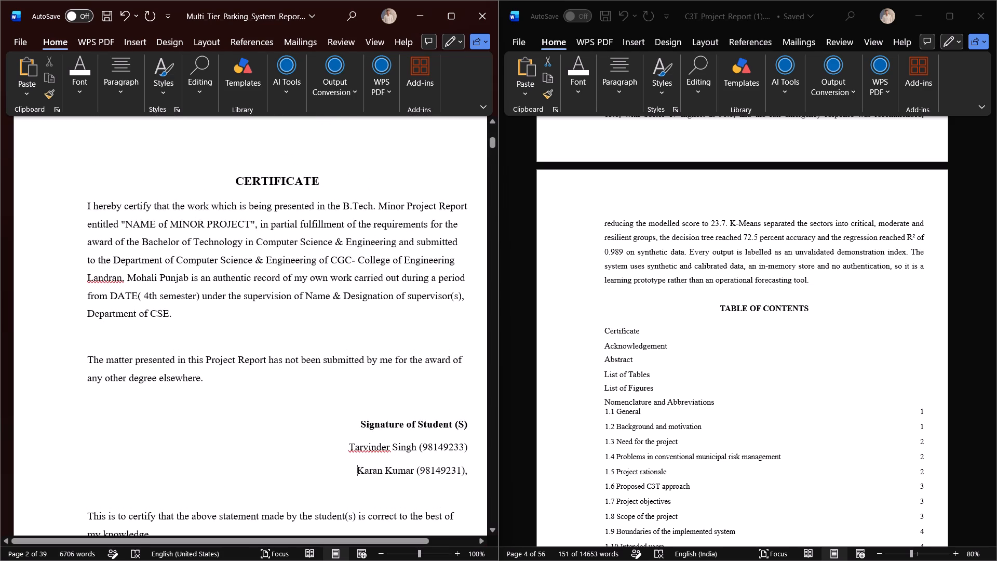
{"action": "left_click", "coordinate": [89, 359]}
{"action": "key", "text": "space"}
{"action": "key", "text": "space"}
{"action": "key", "text": "space"}
{"action": "key", "text": "space"}
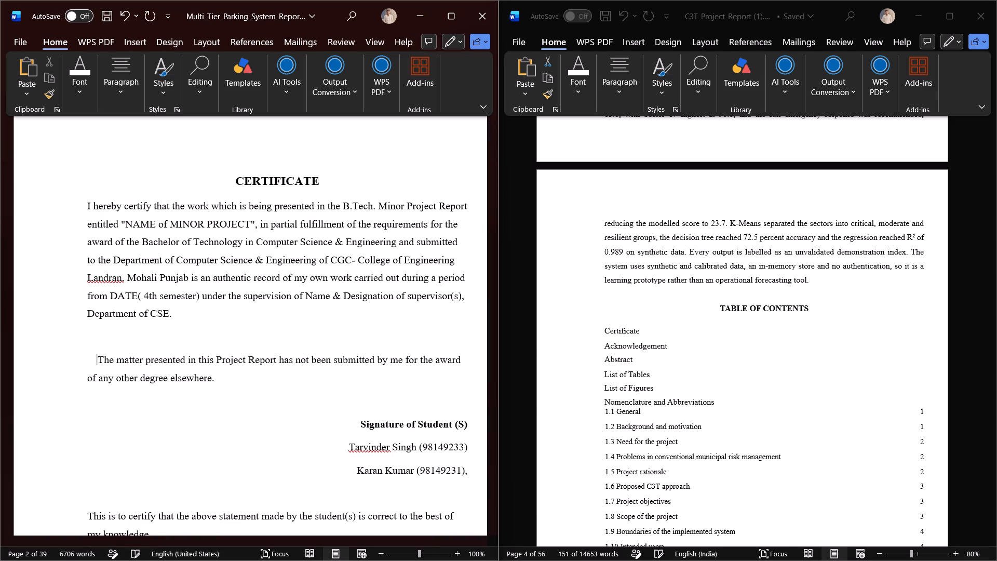
{"action": "key", "text": "space"}
{"action": "key", "text": "space"}
{"action": "key", "text": "space"}
{"action": "key", "text": "space"}
{"action": "key", "text": "BackSpace"}
{"action": "key", "text": "BackSpace"}
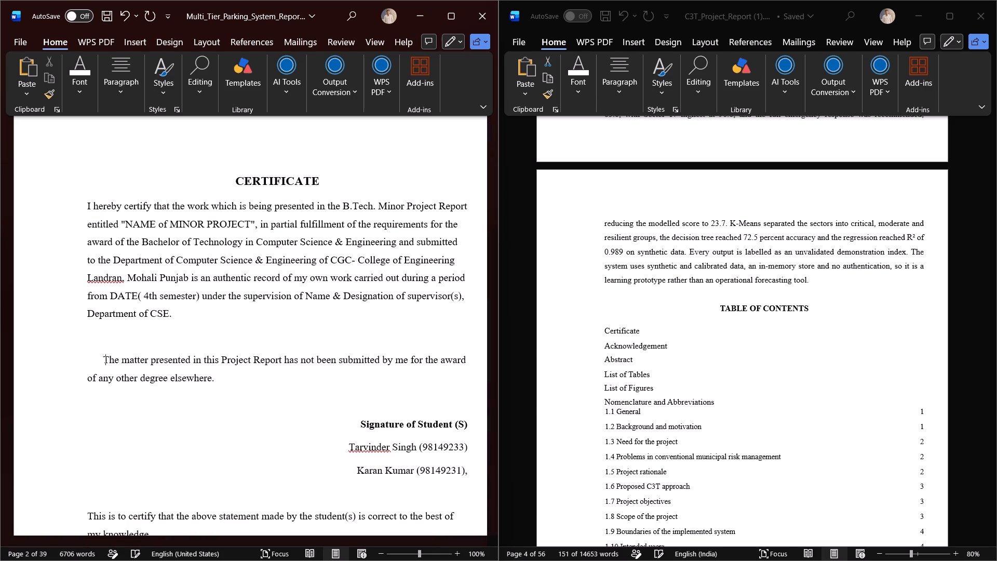
{"action": "key", "text": "BackSpace"}
{"action": "key", "text": "BackSpace"}
{"action": "key", "text": "BackSpace"}
{"action": "key", "text": "BackSpace"}
{"action": "key", "text": "BackSpace"}
{"action": "key", "text": "BackSpace"}
{"action": "key", "text": "BackSpace"}
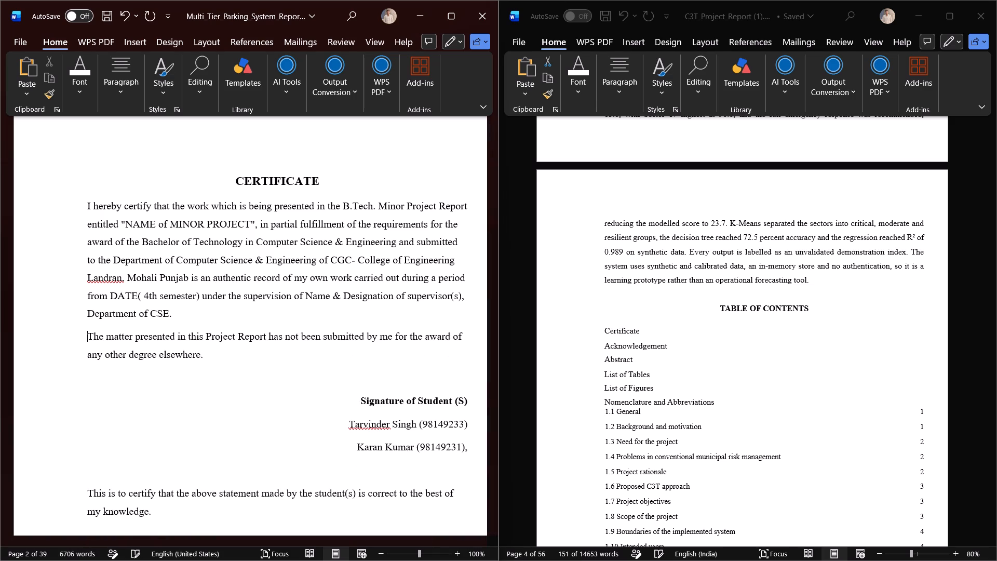
{"action": "key", "text": "BackSpace"}
{"action": "key", "text": "Return"}
Indent the first line of the "The matter presented in this Project Report" paragraph by seven spaces.
{"action": "key", "text": "space"}
{"action": "key", "text": "space"}
{"action": "key", "text": "space"}
{"action": "key", "text": "space"}
{"action": "key", "text": "space"}
{"action": "key", "text": "space"}
{"action": "key", "text": "space"}
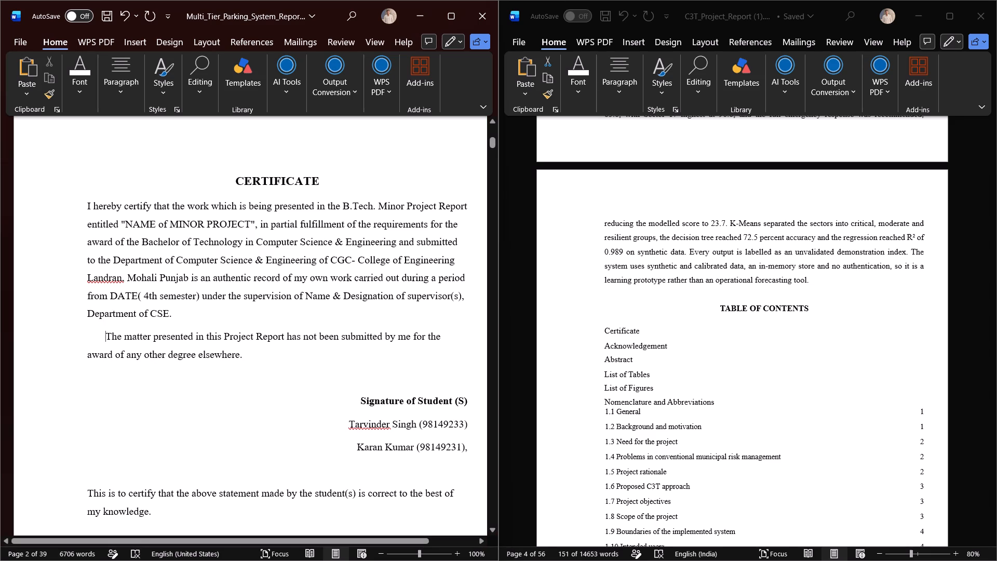
Delete the blank line between "Head of" and "Department of Computer Science & Engineering." at the end of the Certificate.
{"action": "scroll", "coordinate": [266, 438], "scroll_direction": "down", "scroll_amount": 2}
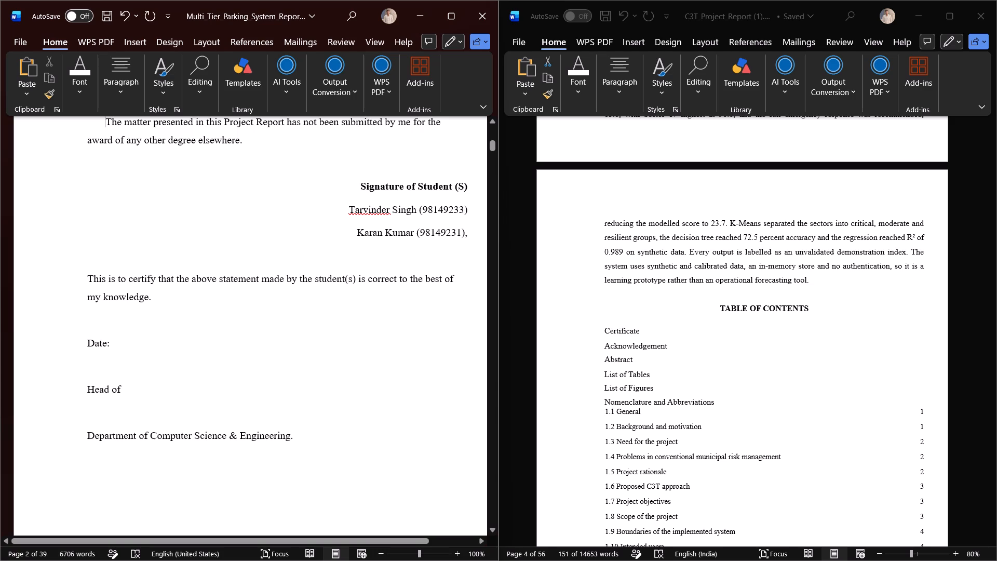
{"action": "left_click", "coordinate": [89, 434]}
{"action": "key", "text": "BackSpace"}
{"action": "key", "text": "BackSpace"}
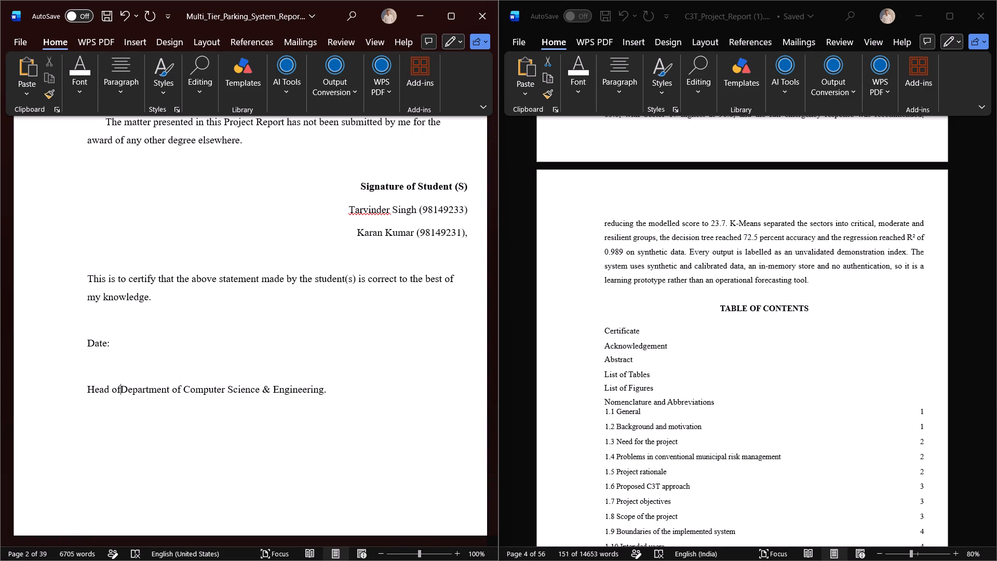
{"action": "key", "text": "space"}
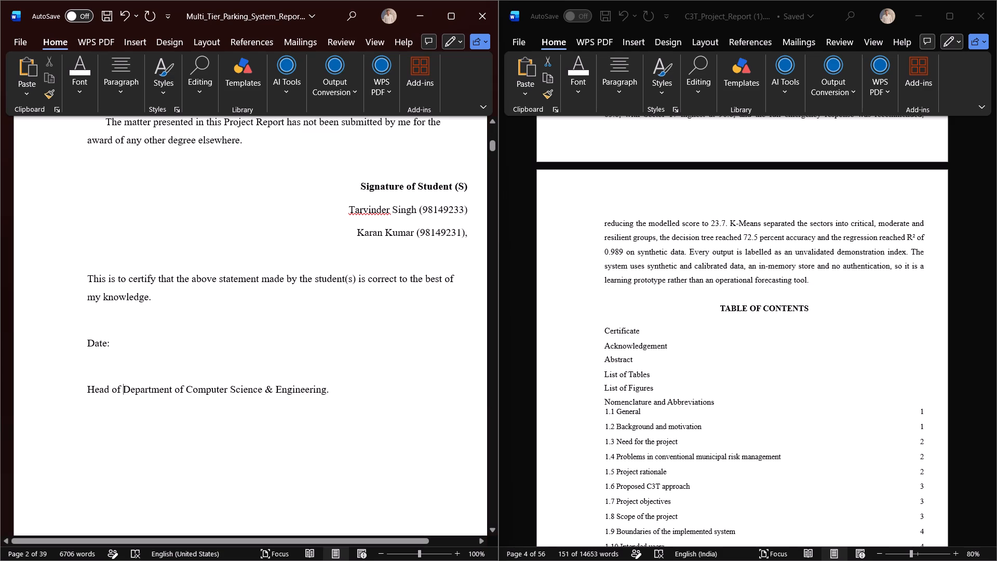
{"action": "key", "text": "Return"}
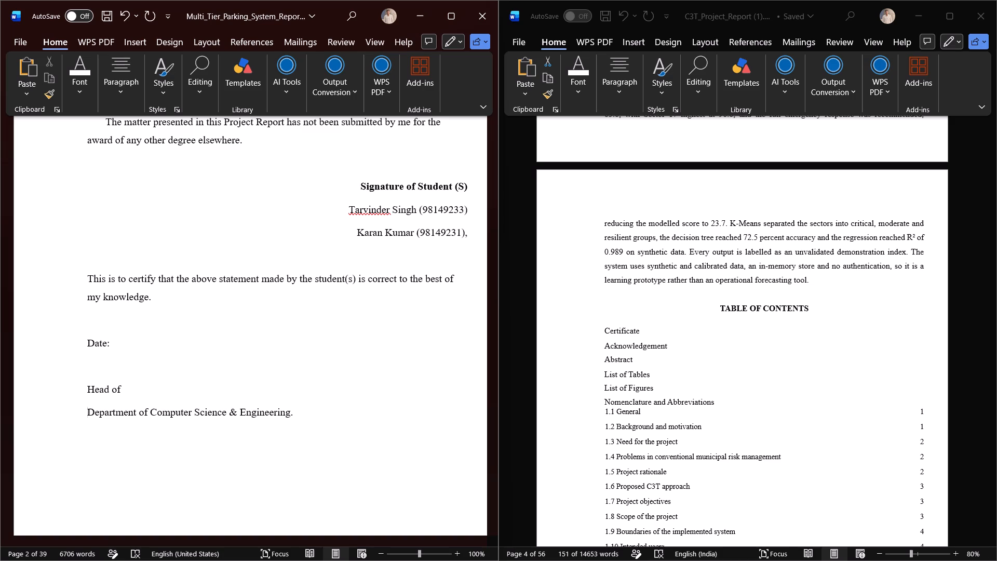
Examine the closing part of the Certificate in the C3T reference report, from the student signatures to the Head of Department lines.
{"action": "scroll", "coordinate": [634, 451], "scroll_direction": "up", "scroll_amount": 5}
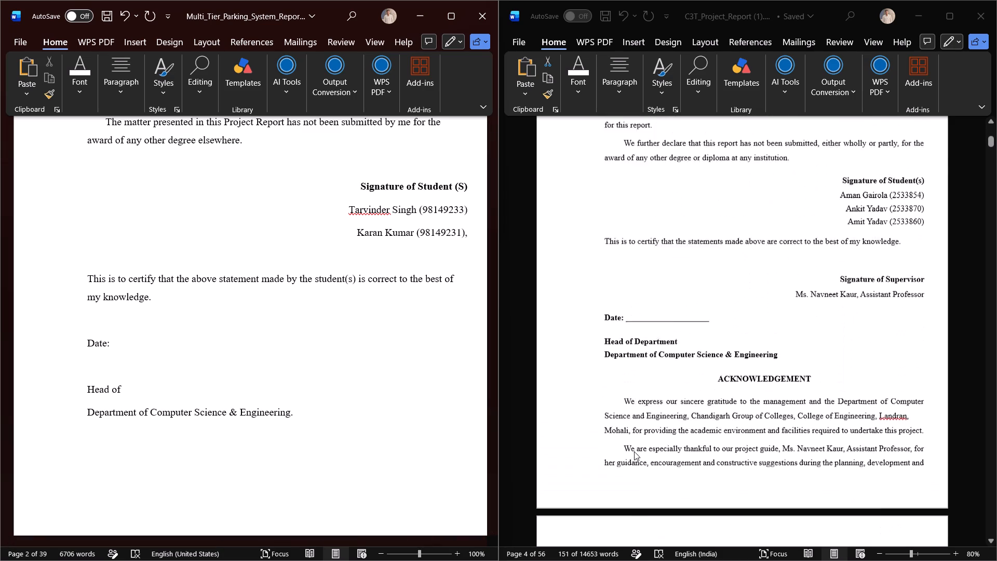
{"action": "scroll", "coordinate": [634, 451], "scroll_direction": "up", "scroll_amount": 2}
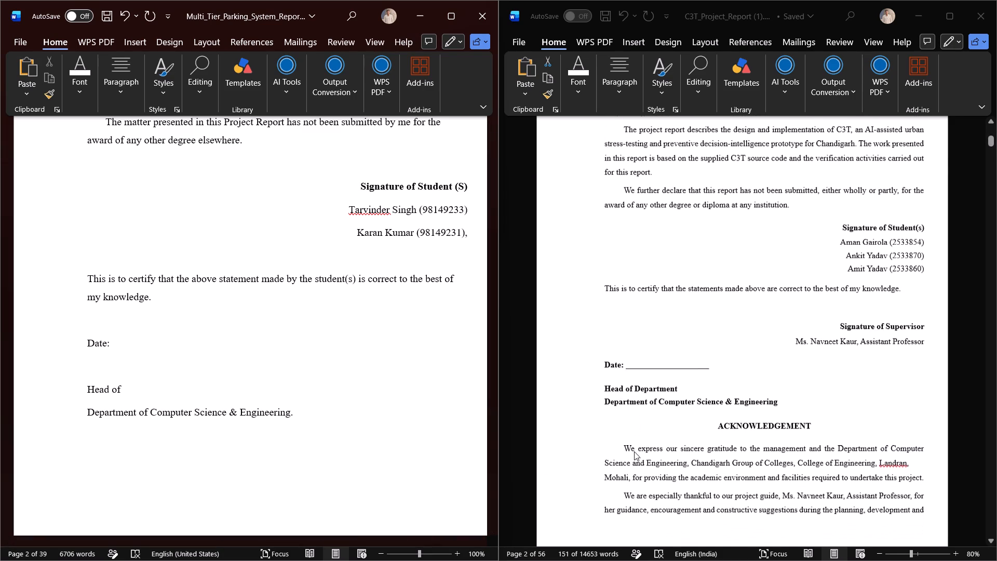
{"action": "scroll", "coordinate": [634, 451], "scroll_direction": "up", "scroll_amount": 3}
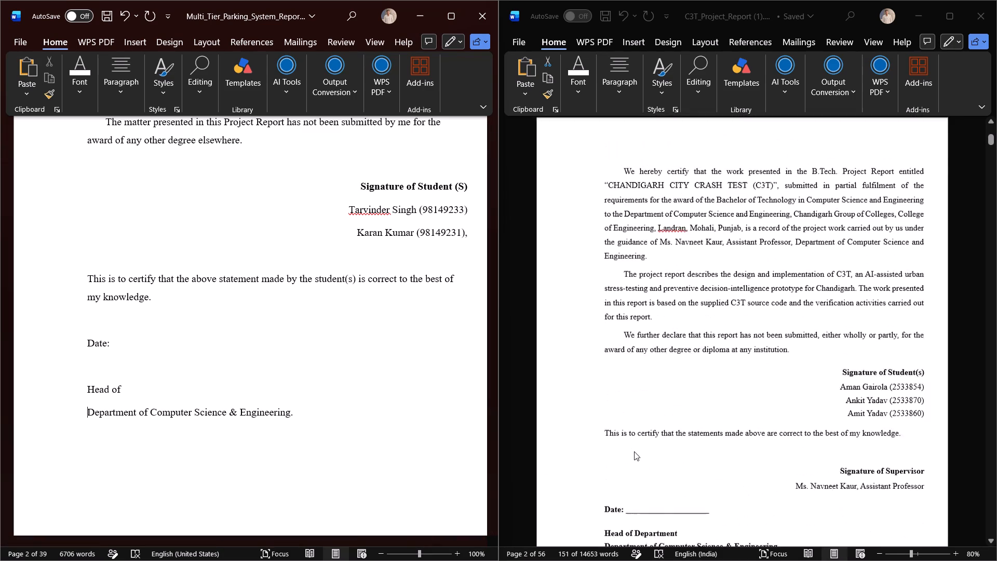
{"action": "scroll", "coordinate": [634, 451], "scroll_direction": "up", "scroll_amount": 3}
{"action": "scroll", "coordinate": [634, 451], "scroll_direction": "down", "scroll_amount": 1}
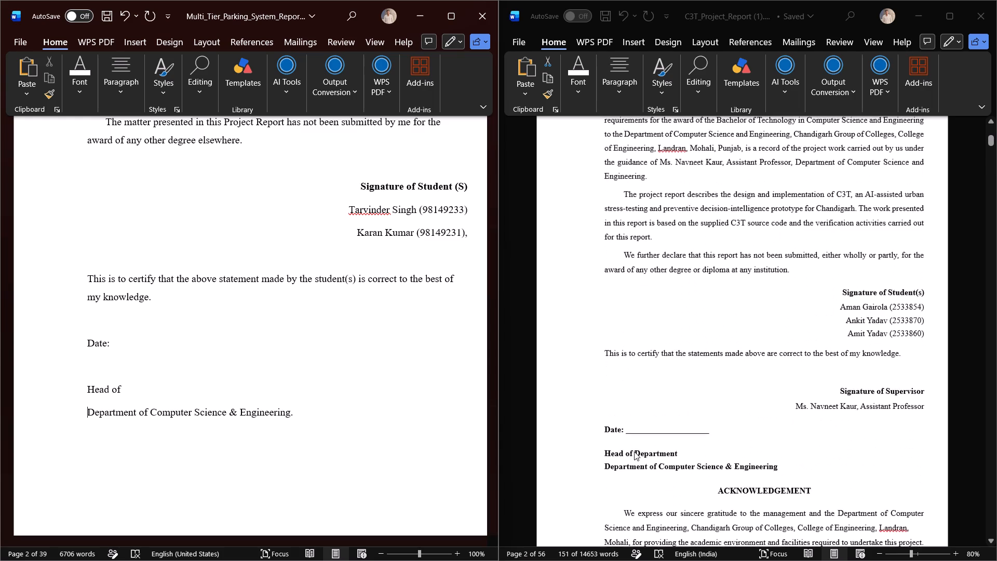
{"action": "scroll", "coordinate": [634, 451], "scroll_direction": "down", "scroll_amount": 2}
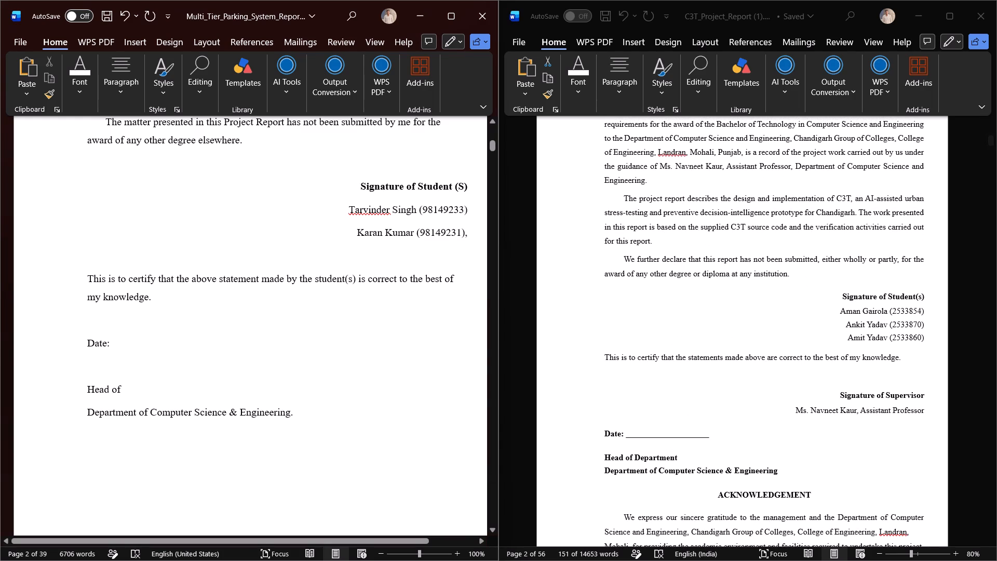
Add a fill-in line of 23 underscores after "Date:" in the parking report's Certificate, keeping one blank line before "Head of".
{"action": "left_click", "coordinate": [112, 344]}
{"action": "type", "text": "__________________"}
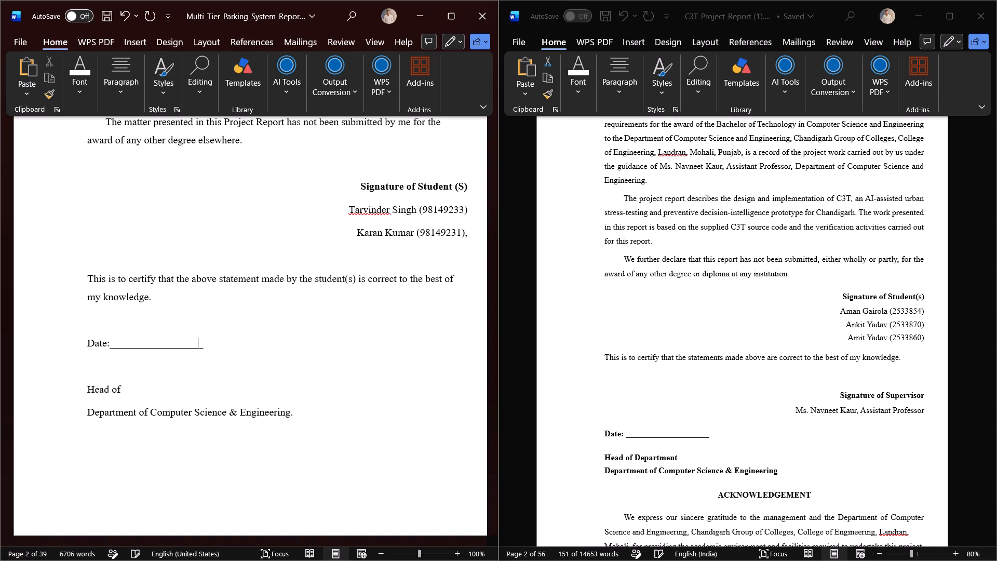
{"action": "left_click", "coordinate": [89, 366]}
{"action": "key", "text": "BackSpace"}
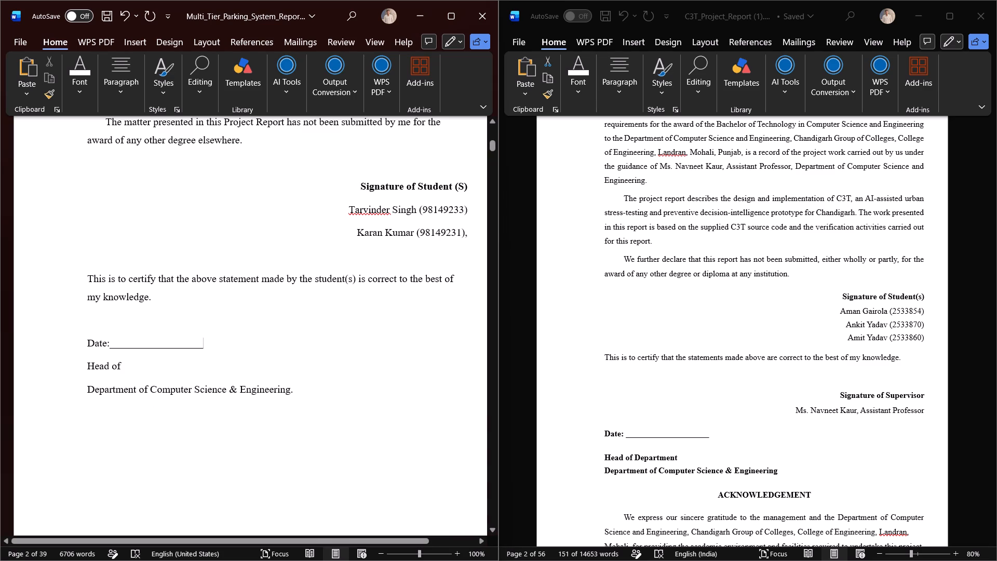
{"action": "type", "text": "_____"}
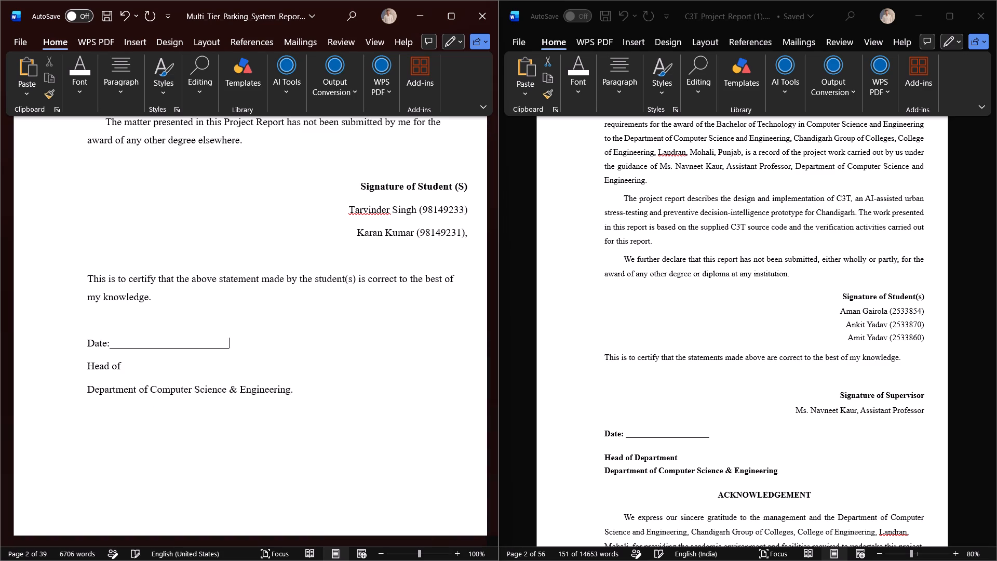
{"action": "key", "text": "Return"}
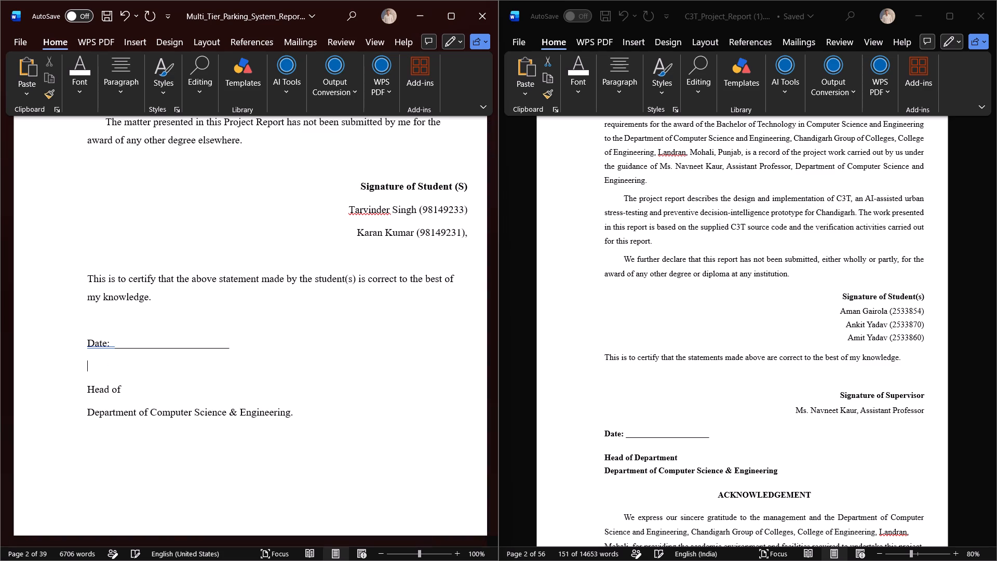
Make the "Date:" line, "Head of" and "Department of Computer Science & Engineering." bold at the end of the Certificate.
{"action": "left_click_drag", "start_coordinate": [87, 390], "coordinate": [294, 414]}
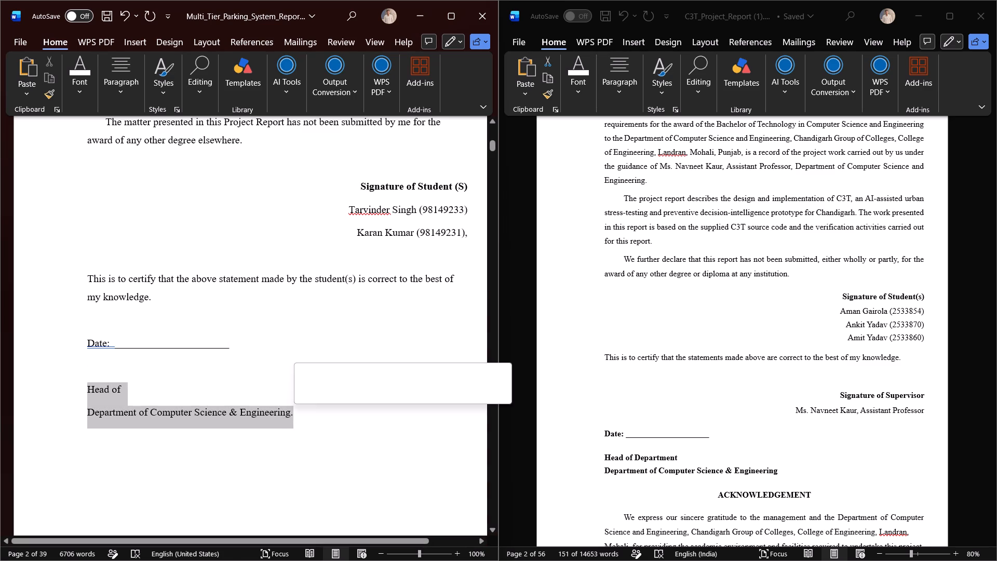
{"action": "left_click_drag", "start_coordinate": [87, 340], "coordinate": [268, 405]}
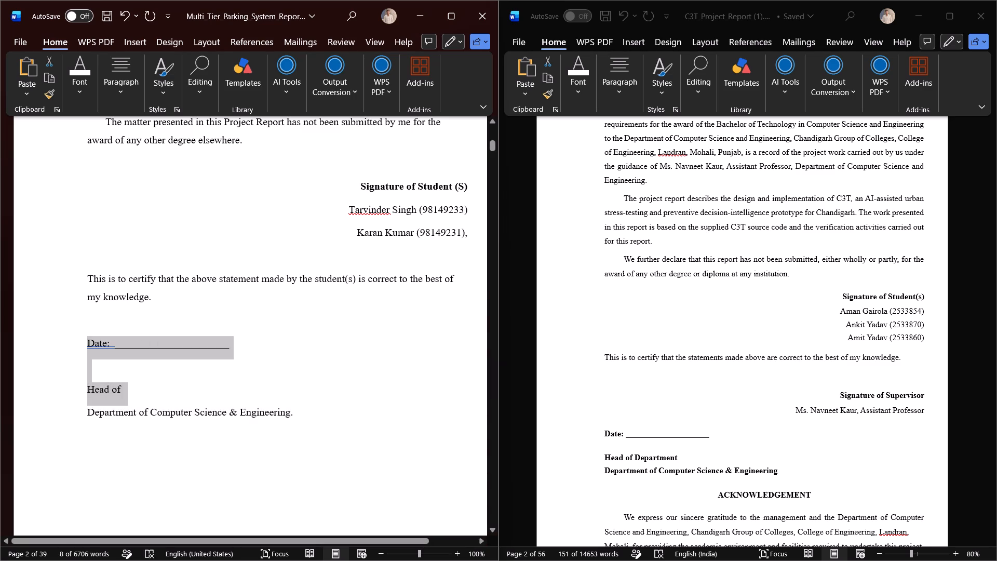
{"action": "left_click_drag", "start_coordinate": [268, 405], "coordinate": [294, 411]}
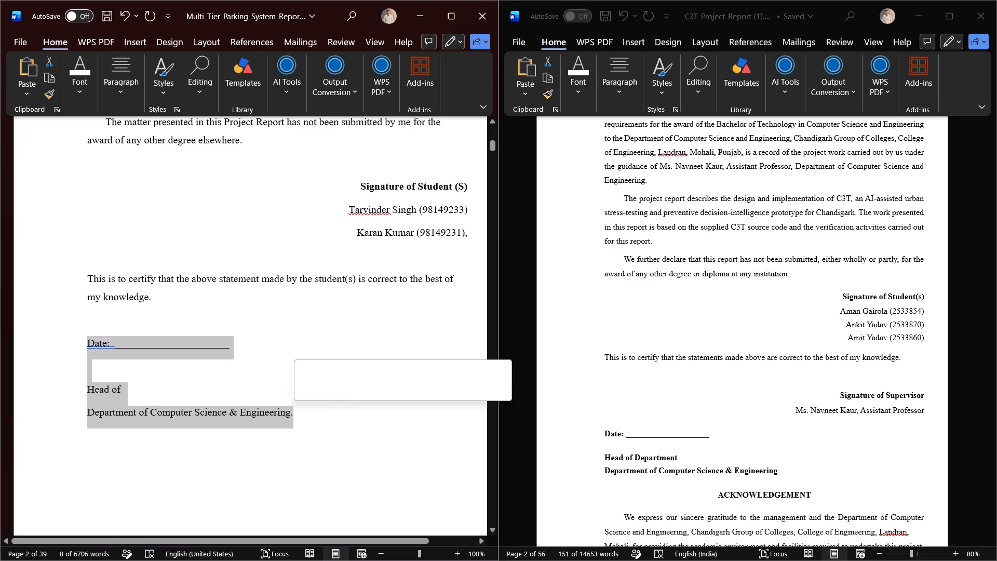
{"action": "right_click", "coordinate": [214, 423]}
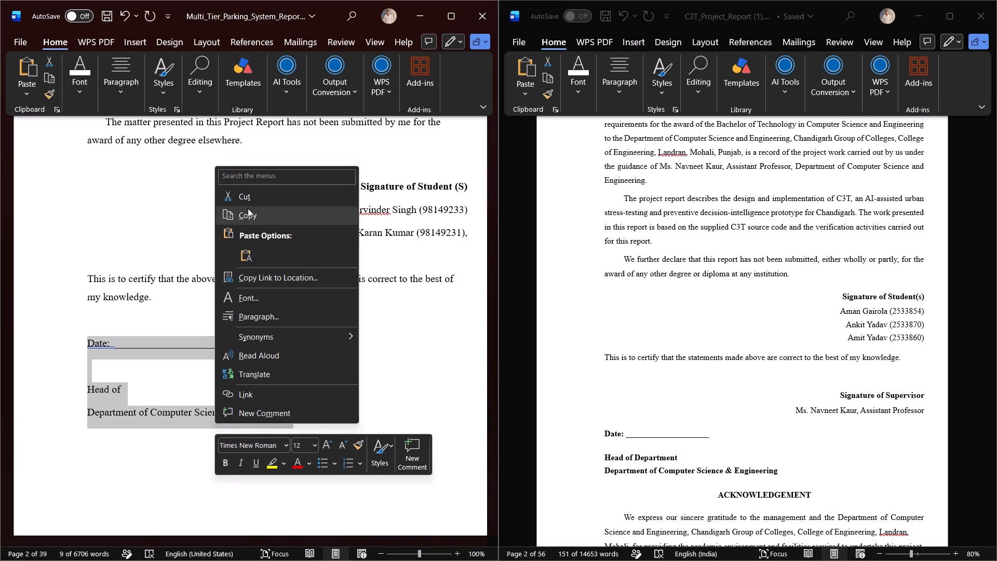
{"action": "left_click", "coordinate": [222, 462]}
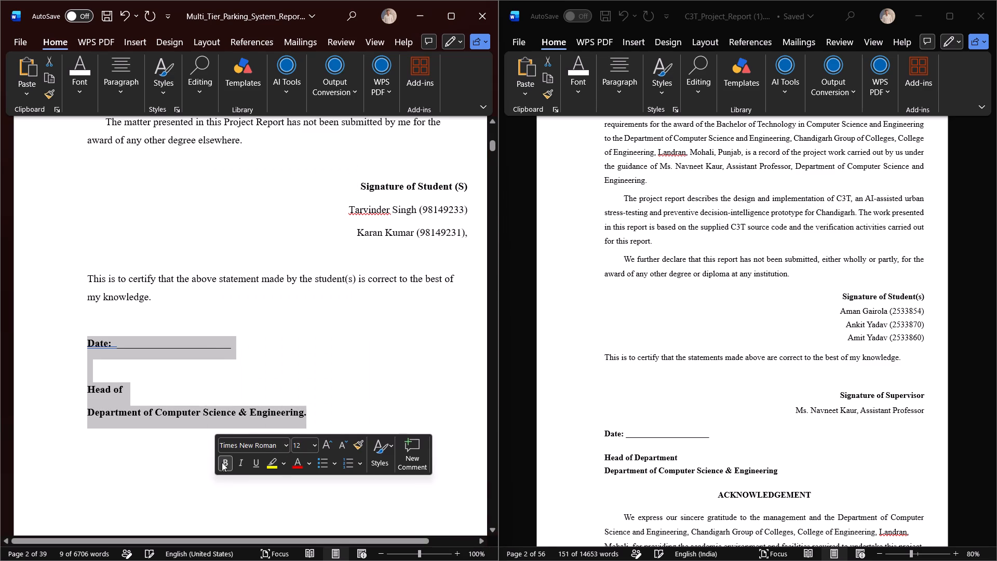
{"action": "left_click", "coordinate": [295, 369]}
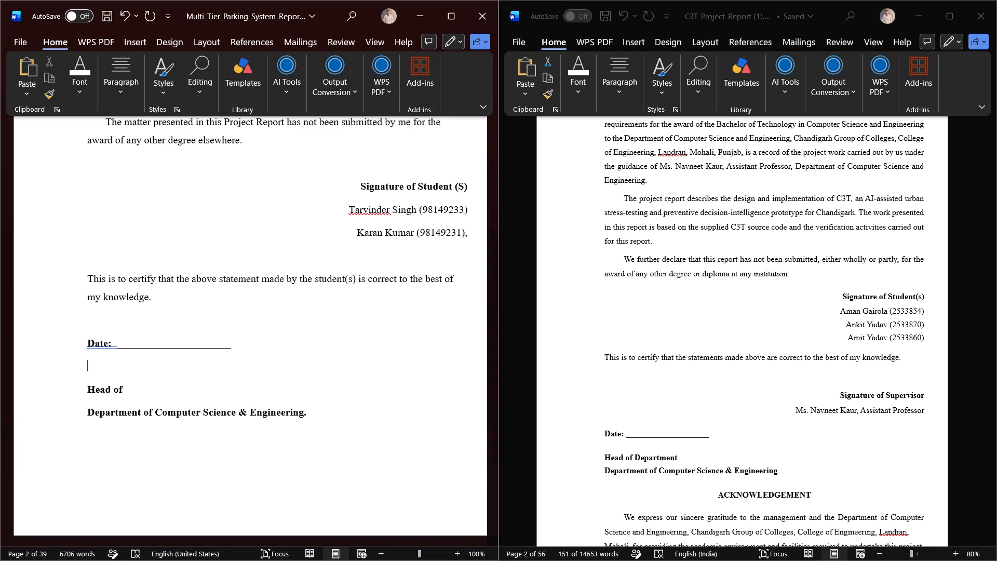
Copy the "Signature of Supervisor" block with the supervisor's name line from the C3T report and paste it after the parking Certificate's "Date:" fill-in line.
{"action": "left_click", "coordinate": [841, 393]}
{"action": "left_click_drag", "start_coordinate": [841, 393], "coordinate": [919, 413]}
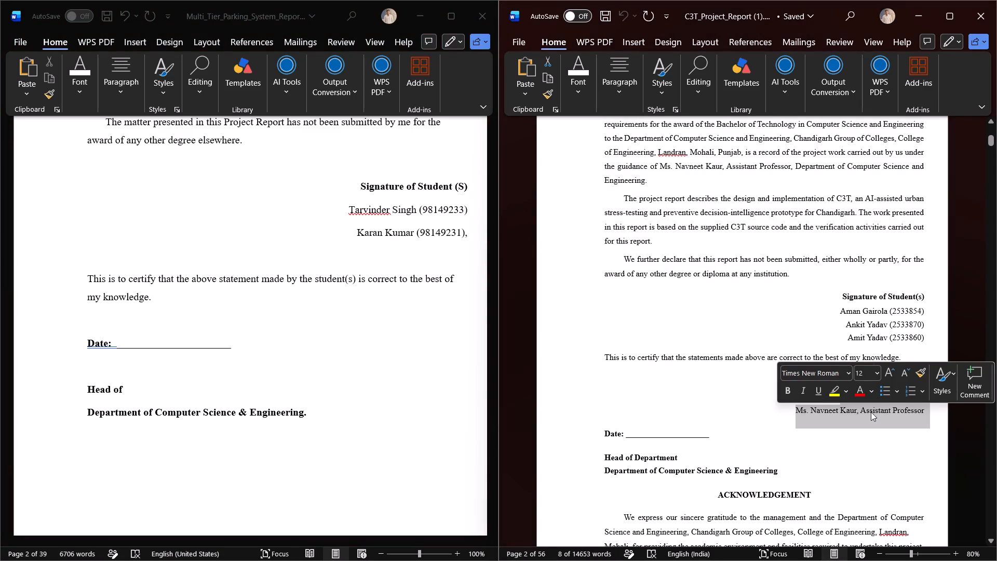
{"action": "key", "text": "ctrl+c"}
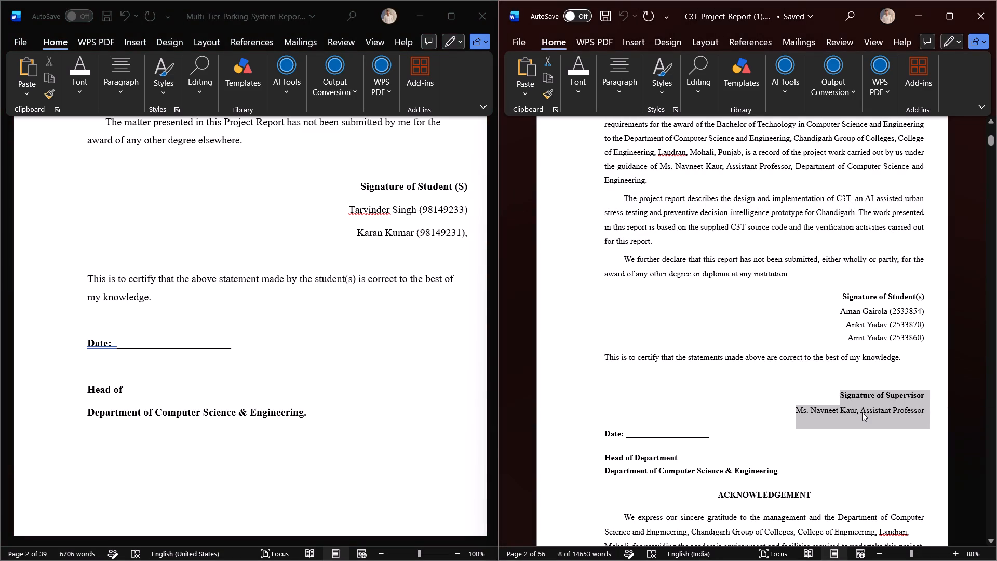
{"action": "left_click", "coordinate": [306, 341]}
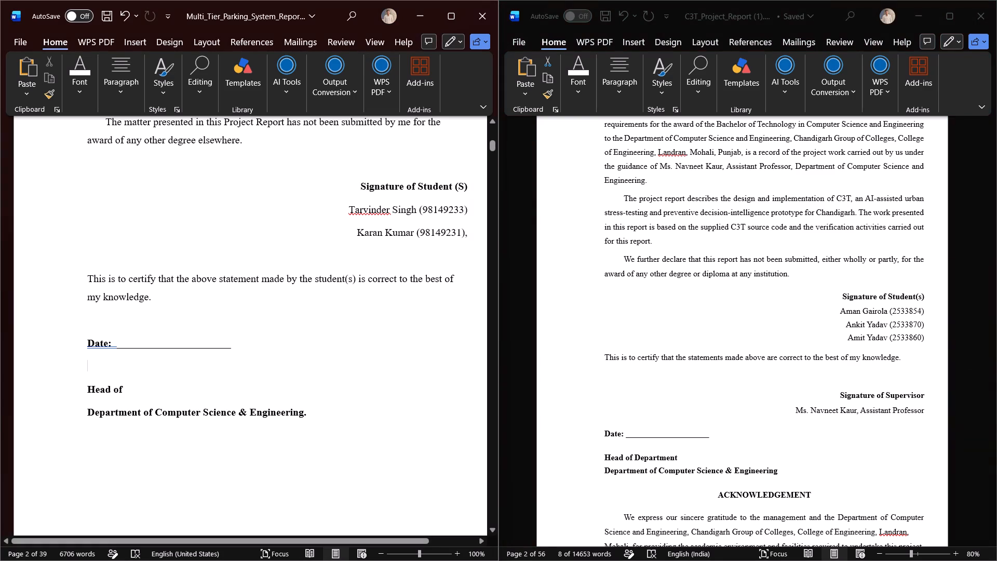
{"action": "left_click", "coordinate": [319, 340]}
{"action": "key", "text": "ctrl+v"}
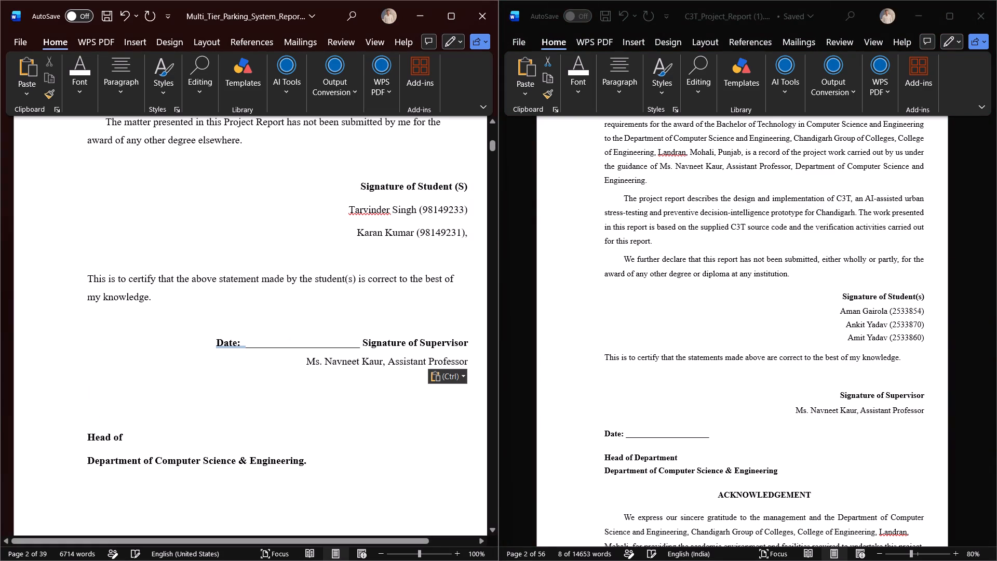
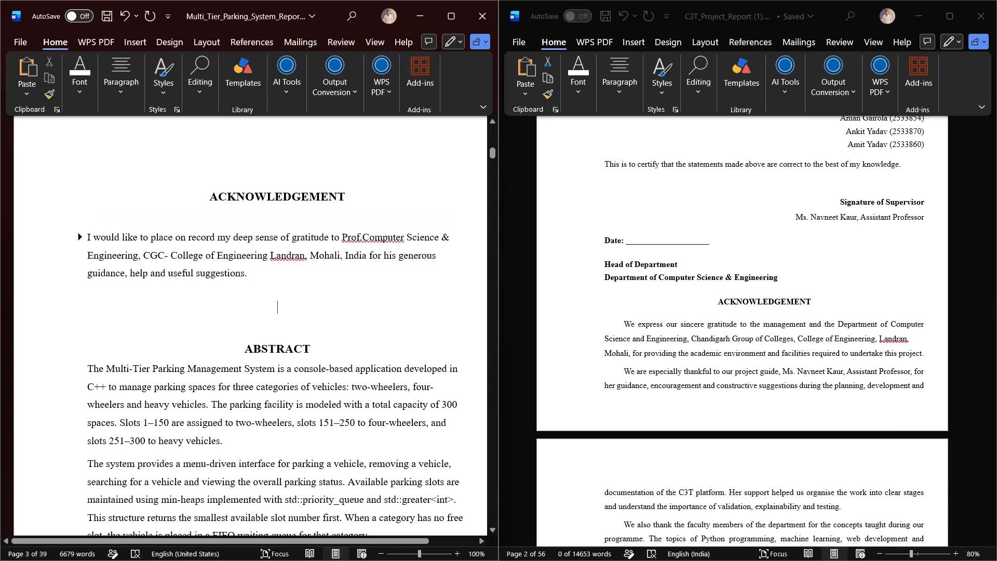
Expand the collapsed Acknowledgement text and join the "I express my sincere gratitude" paragraph to the first one, removing its indent and the gap between them.
{"action": "left_click", "coordinate": [78, 233]}
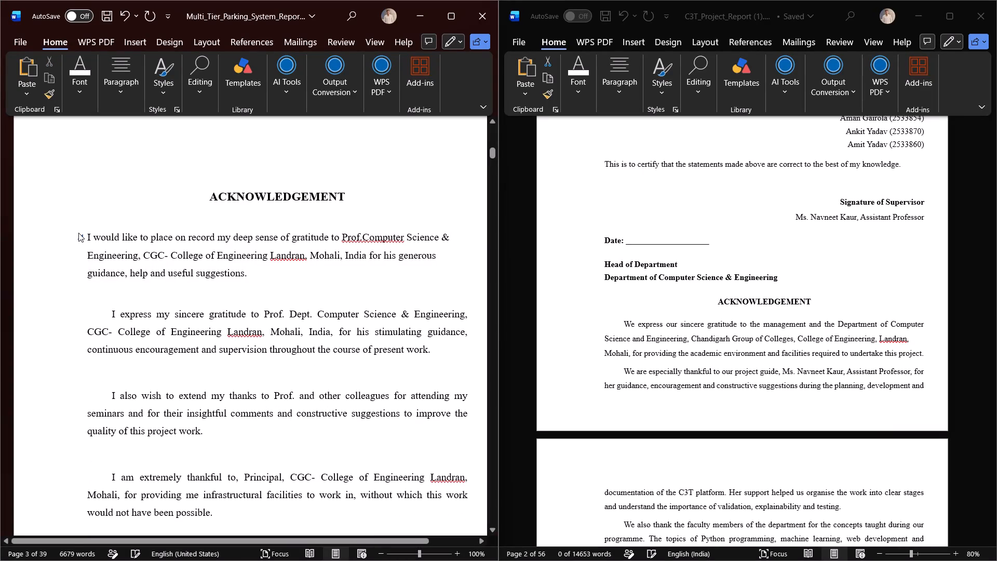
{"action": "left_click", "coordinate": [111, 313]}
{"action": "key", "text": "BackSpace"}
{"action": "key", "text": "BackSpace"}
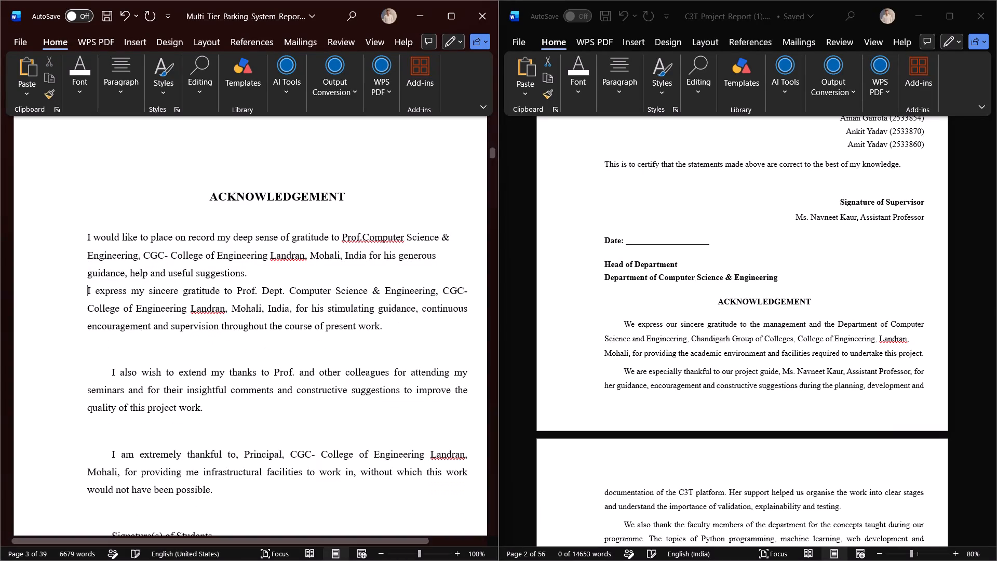
{"action": "key", "text": "BackSpace"}
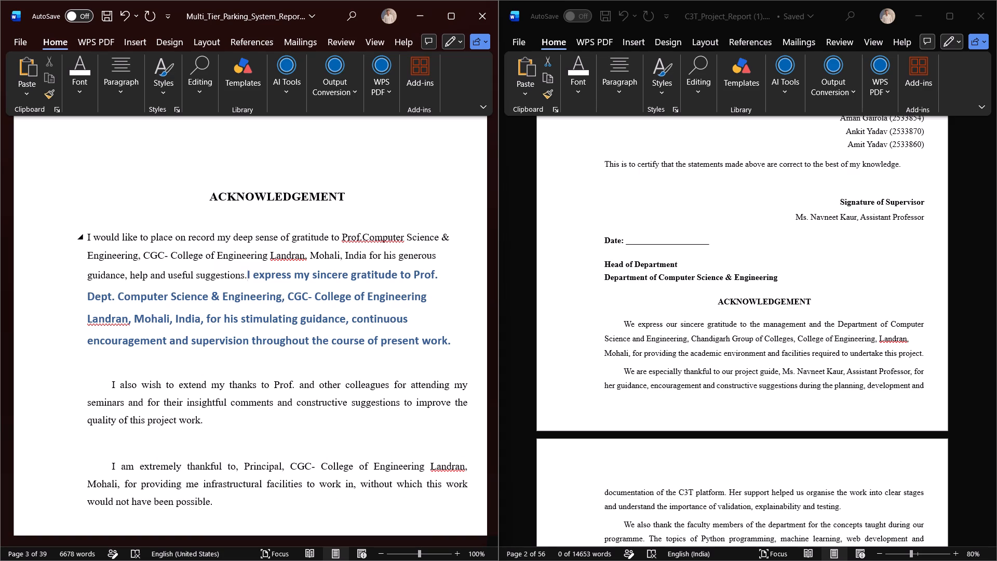
Replace the Acknowledgement's three body paragraphs in the parking report with the copied acknowledgement text.
{"action": "left_click_drag", "start_coordinate": [87, 238], "coordinate": [126, 256]}
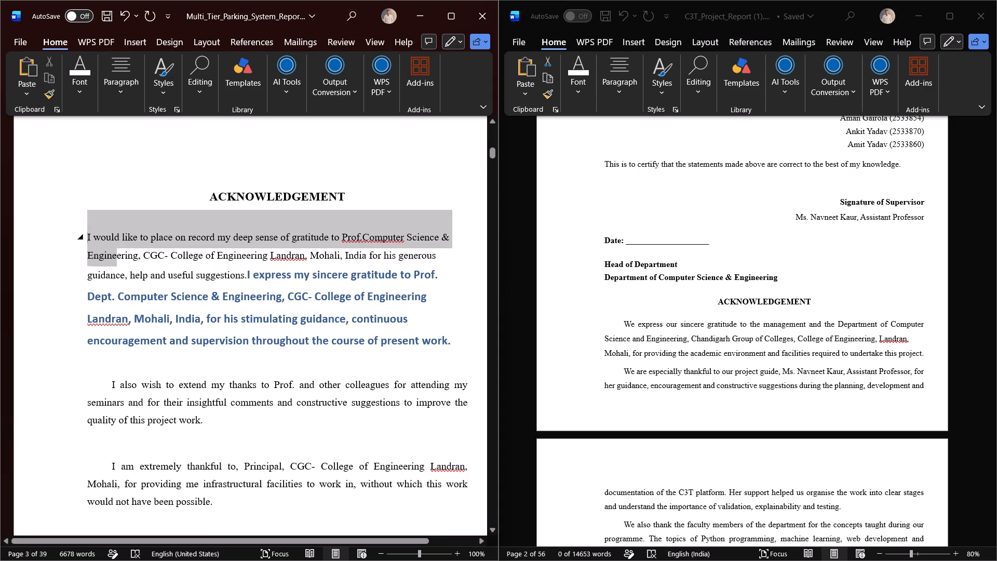
{"action": "left_click_drag", "start_coordinate": [126, 256], "coordinate": [241, 515]}
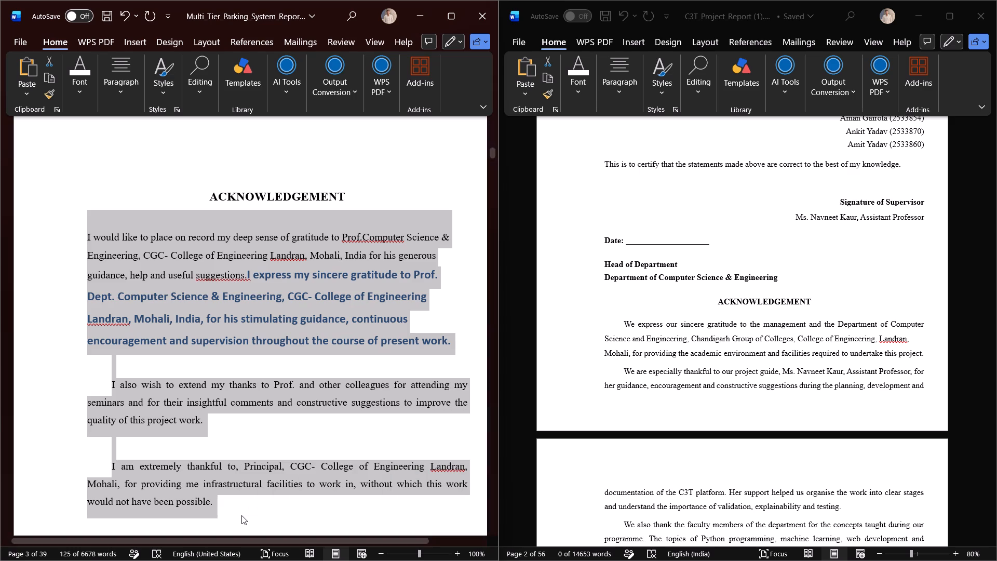
{"action": "key", "text": "ctrl+v"}
Remove the first Acknowledgement paragraph's indent and join "Computer Science & Engineering..." onto it after "Prof.", separated by a space.
{"action": "scroll", "coordinate": [264, 405], "scroll_direction": "up", "scroll_amount": 1}
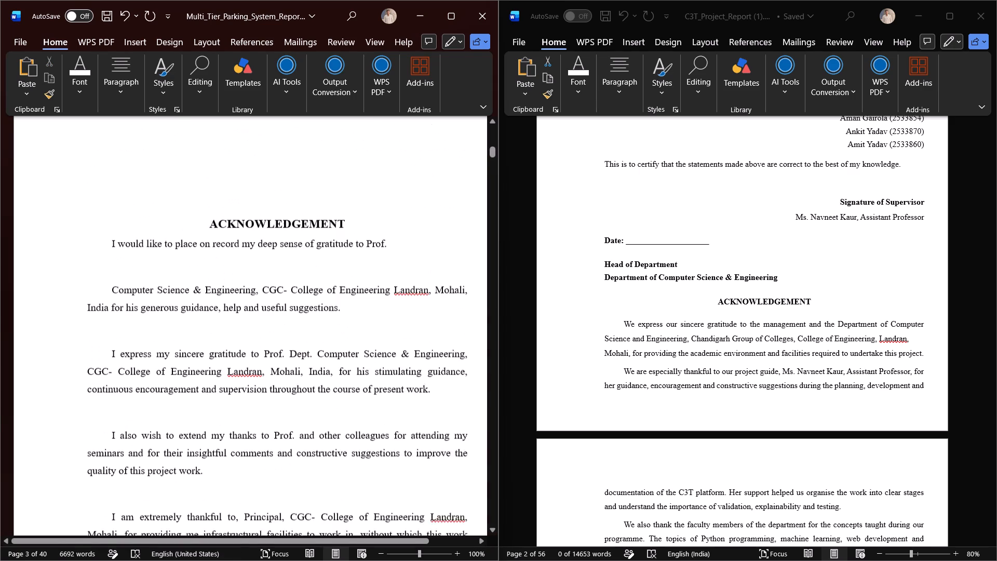
{"action": "scroll", "coordinate": [264, 405], "scroll_direction": "up", "scroll_amount": 1}
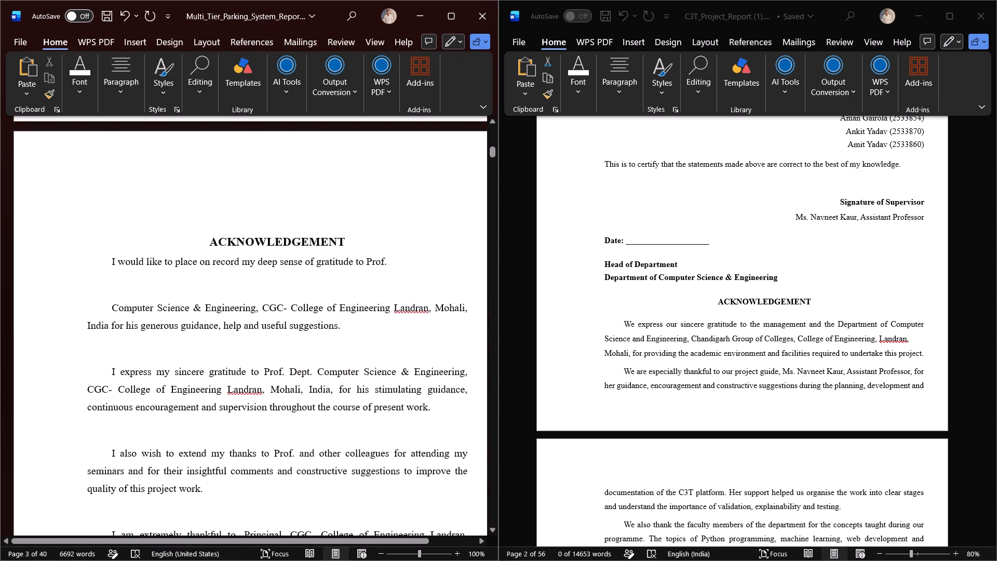
{"action": "left_click", "coordinate": [110, 265]}
{"action": "key", "text": "BackSpace"}
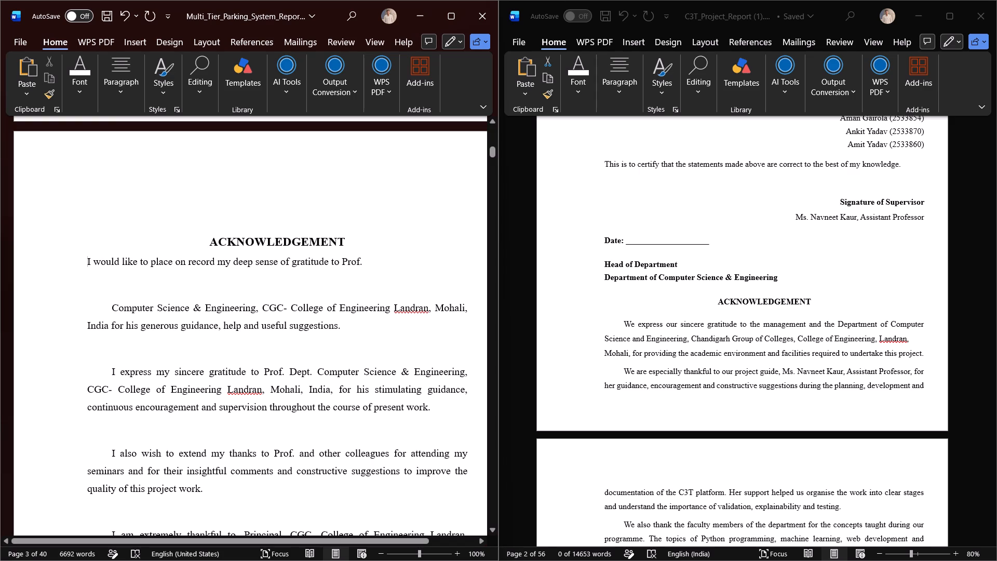
{"action": "left_click", "coordinate": [109, 310]}
{"action": "key", "text": "BackSpace"}
{"action": "key", "text": "BackSpace"}
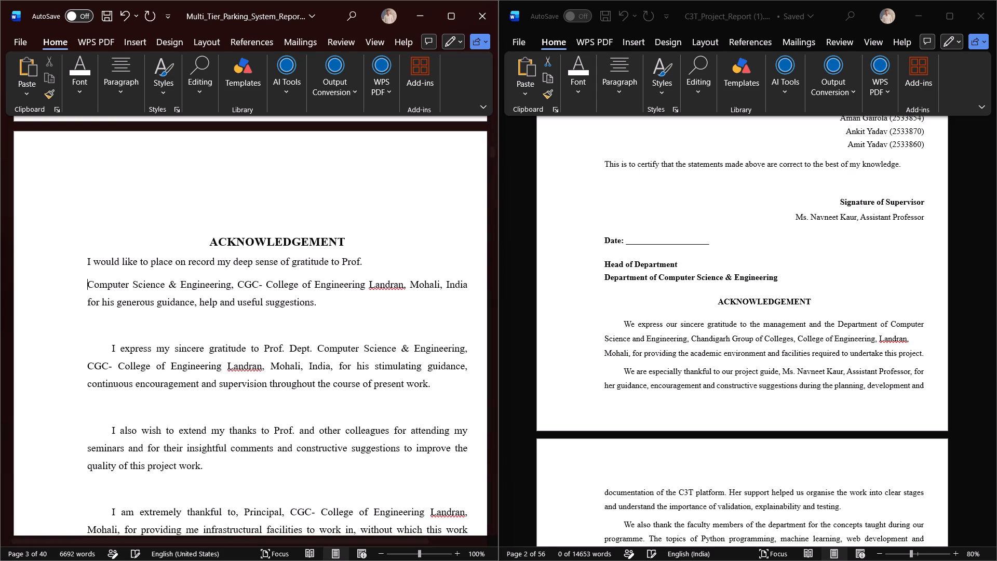
{"action": "key", "text": "BackSpace"}
{"action": "key", "text": "space"}
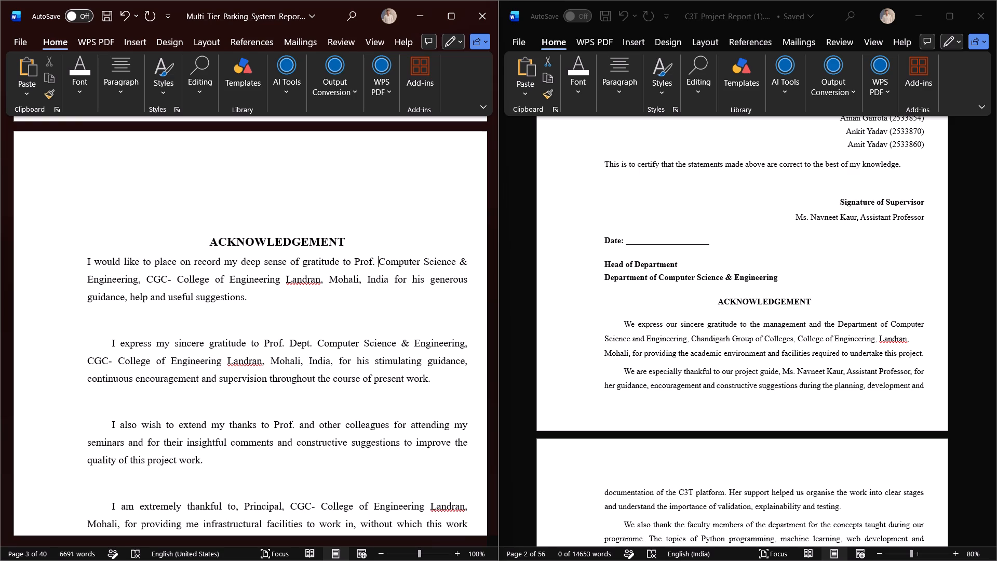
Remove the blank line above the "I express my sincere gratitude" paragraph and indent its first line with ten spaces.
{"action": "left_click", "coordinate": [111, 348]}
{"action": "key", "text": "BackSpace"}
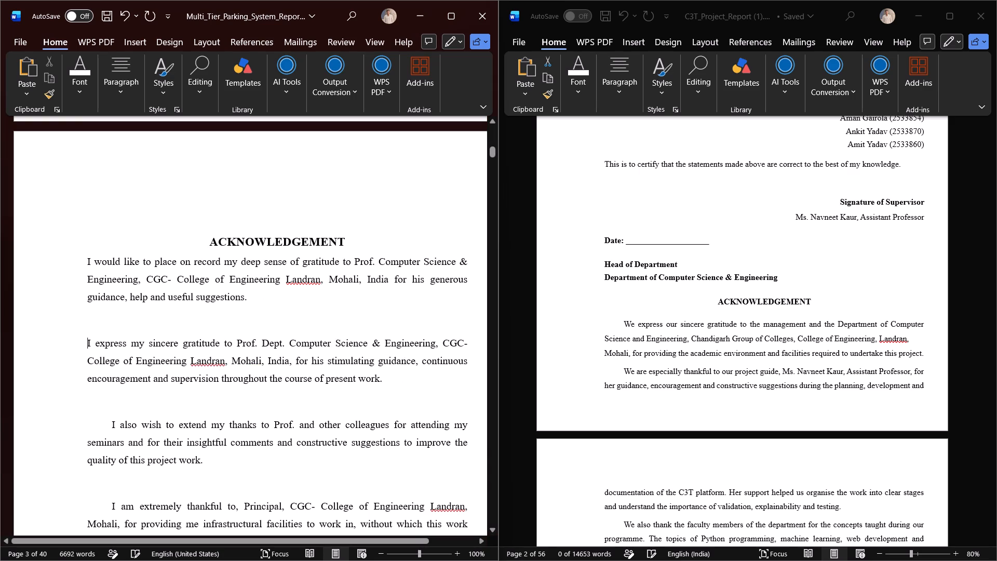
{"action": "key", "text": "BackSpace"}
{"action": "key", "text": "BackSpace"}
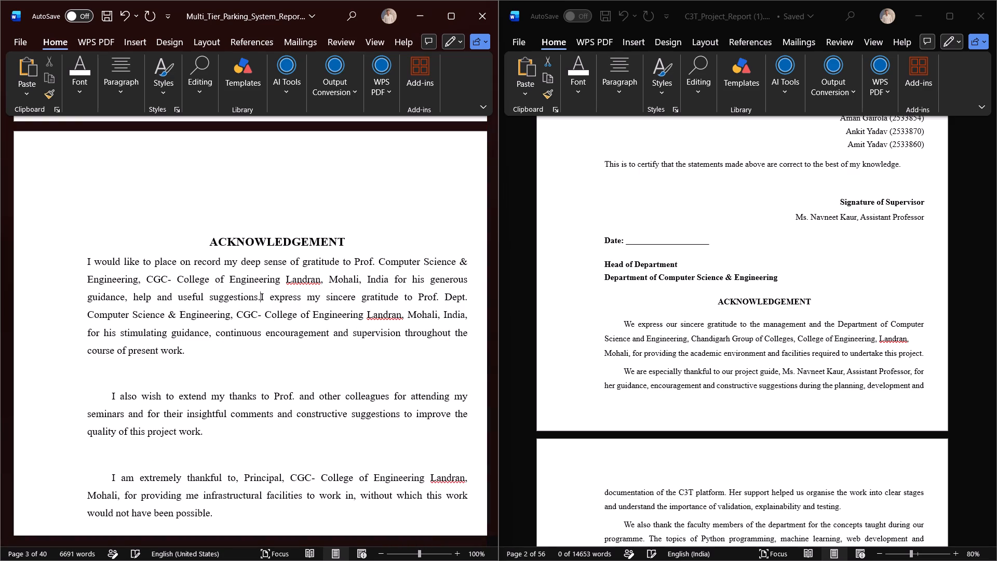
{"action": "key", "text": "Return"}
{"action": "key", "text": "space"}
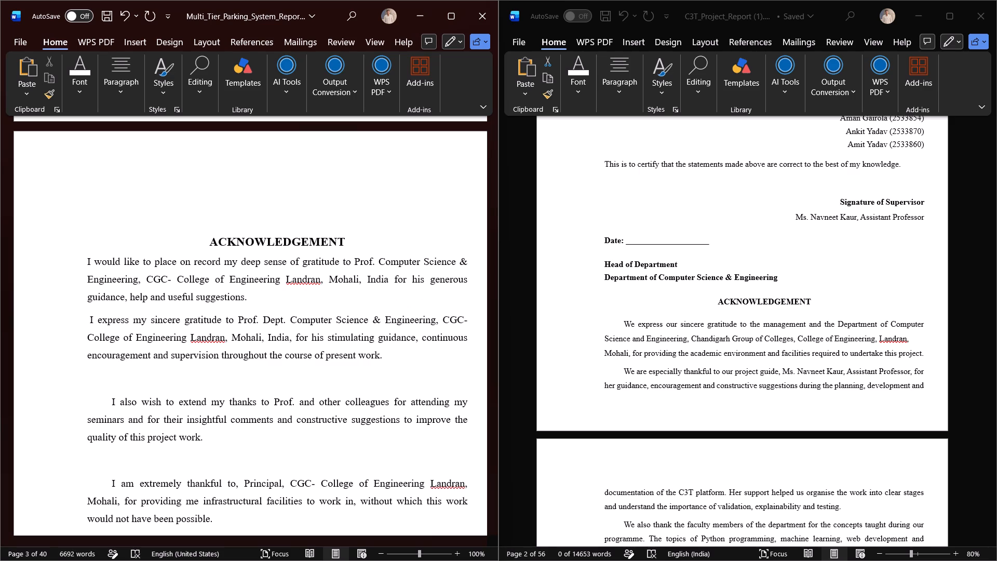
{"action": "key", "text": "space"}
{"action": "key", "text": "space"}
{"action": "key", "text": "space"}
{"action": "key", "text": "space"}
{"action": "key", "text": "space"}
{"action": "key", "text": "space"}
{"action": "key", "text": "space"}
{"action": "key", "text": "space"}
{"action": "key", "text": "space"}
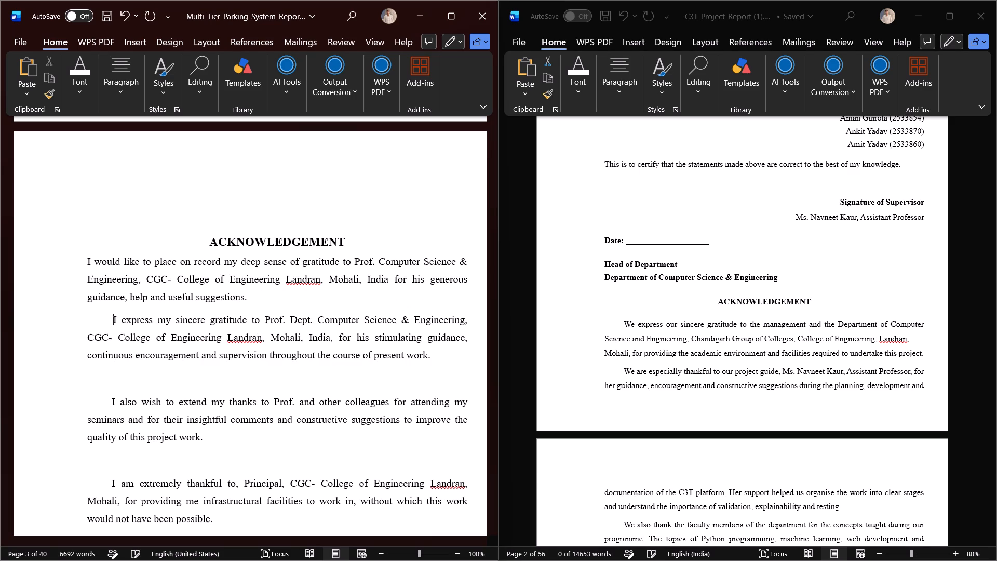
Remove the blank line above the "I also wish to extend my thanks" paragraph and indent its first line with 11 spaces.
{"action": "left_click", "coordinate": [112, 403]}
{"action": "key", "text": "BackSpace"}
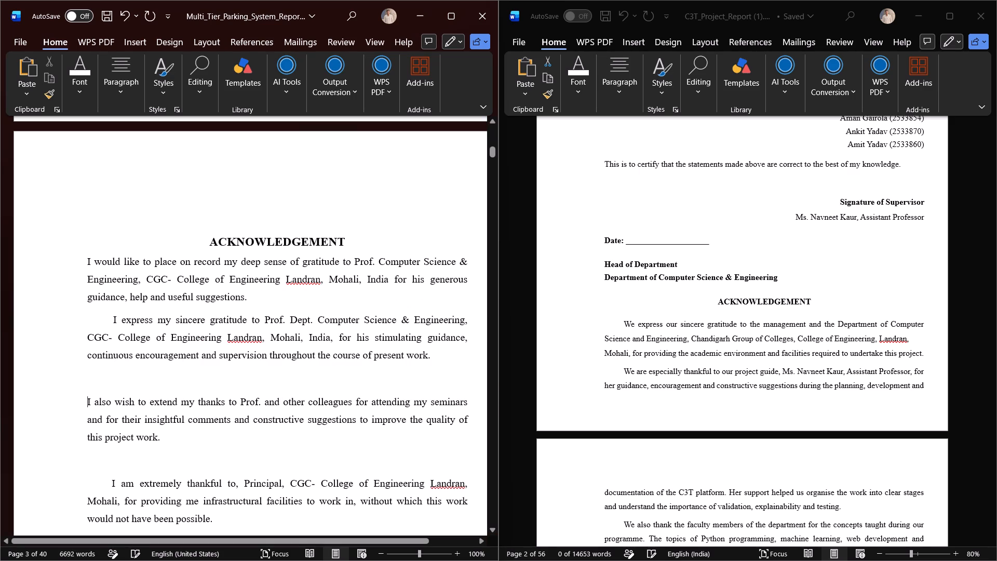
{"action": "key", "text": "BackSpace"}
{"action": "key", "text": "BackSpace"}
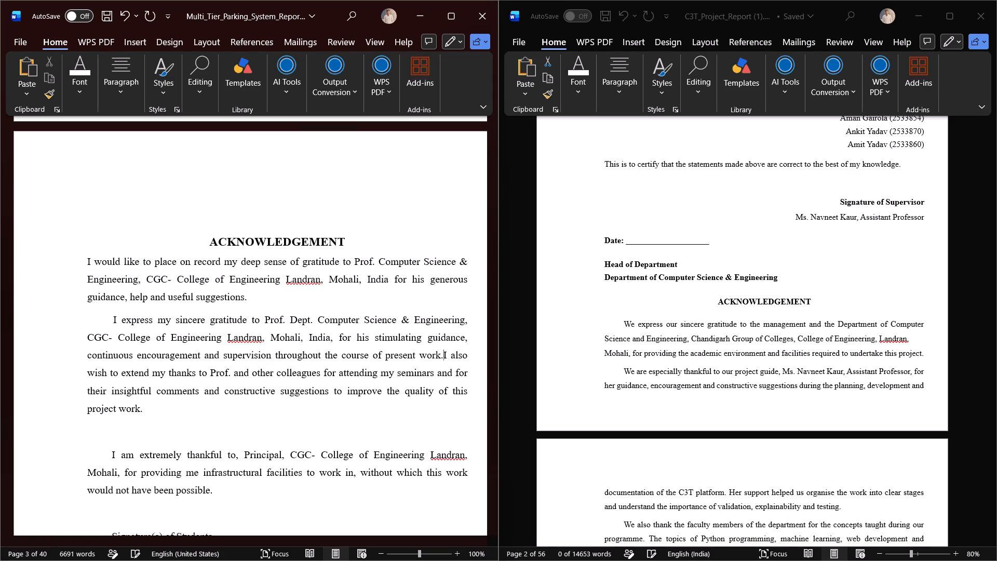
{"action": "key", "text": "Return"}
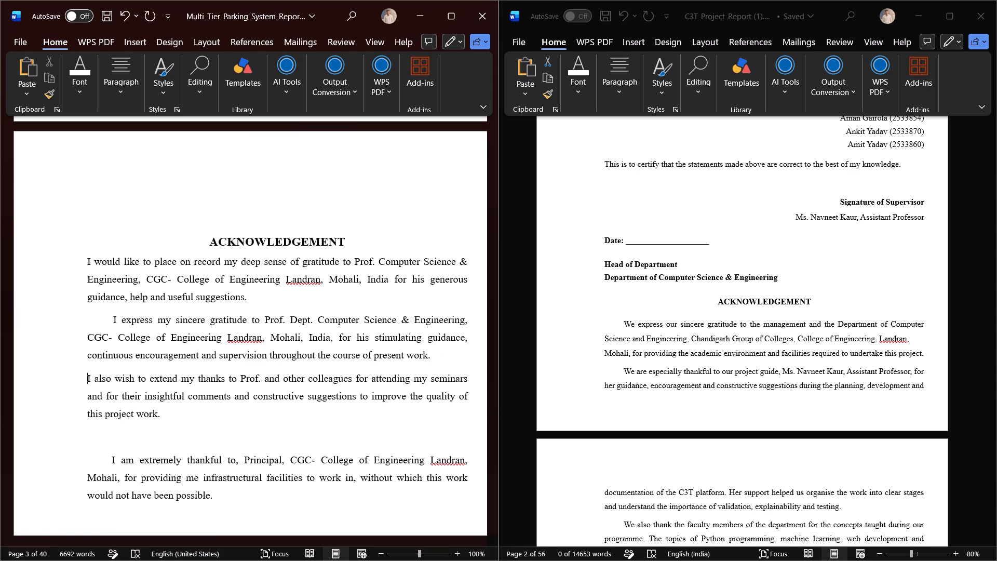
{"action": "key", "text": "space"}
{"action": "key", "text": "space"}
{"action": "key", "text": "space"}
{"action": "key", "text": "space"}
{"action": "key", "text": "space"}
{"action": "key", "text": "space"}
{"action": "key", "text": "space"}
{"action": "key", "text": "space"}
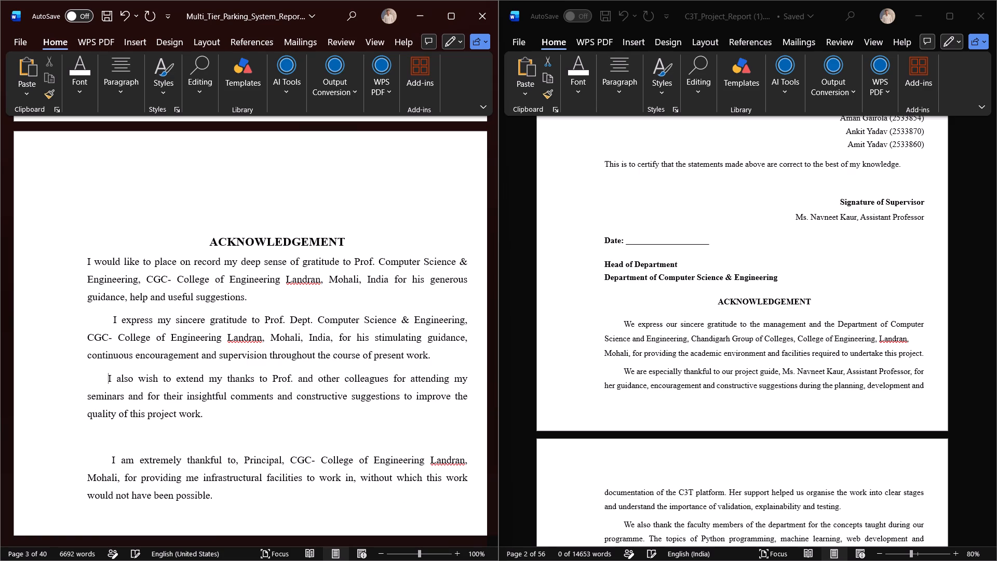
{"action": "key", "text": "space"}
{"action": "key", "text": "space"}
{"action": "key", "text": "space"}
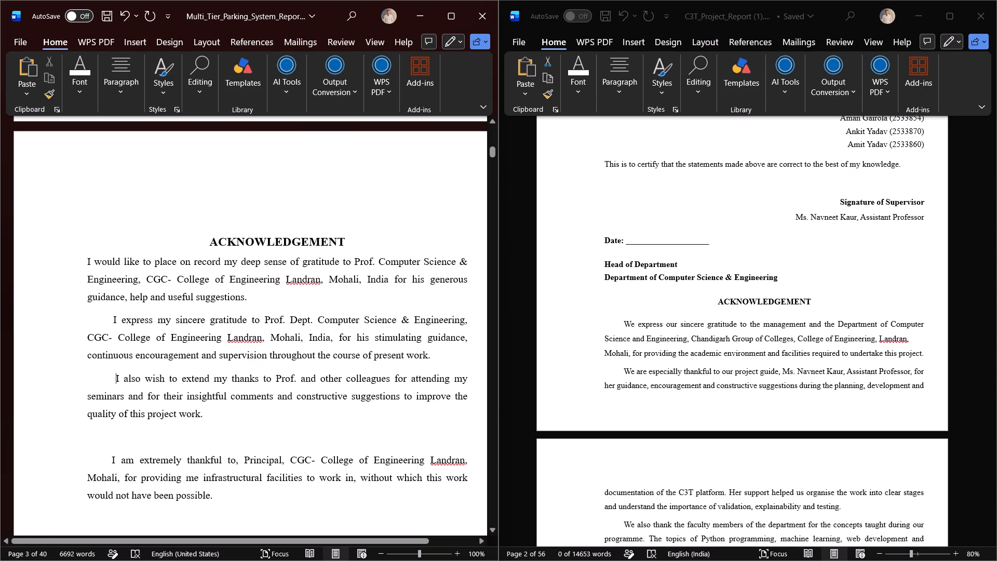
Remove the blank line above the "I am extremely thankful to" paragraph and indent its first line with 11 spaces.
{"action": "left_click", "coordinate": [110, 459]}
{"action": "key", "text": "BackSpace"}
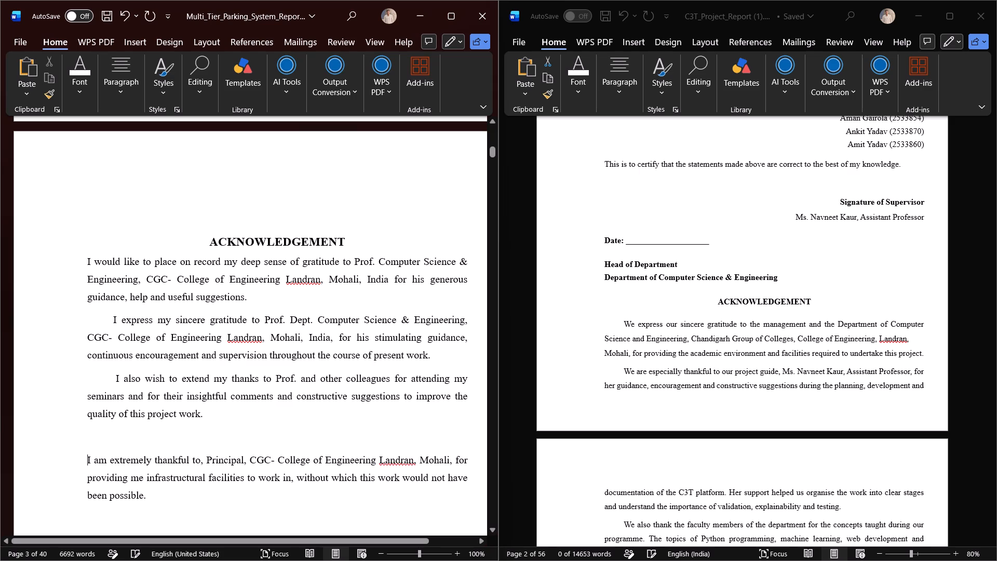
{"action": "key", "text": "BackSpace"}
{"action": "key", "text": "BackSpace"}
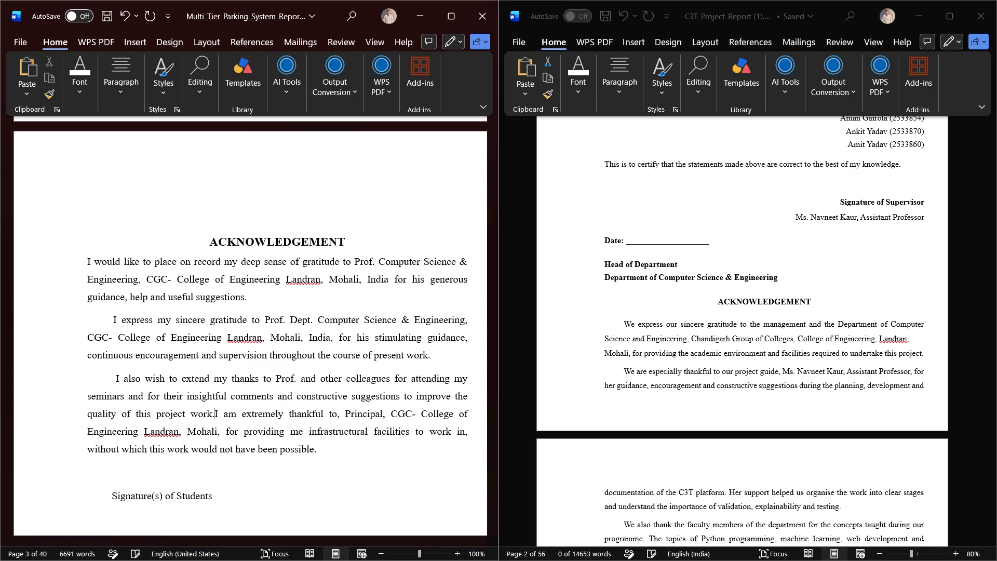
{"action": "key", "text": "Return"}
{"action": "key", "text": "space"}
{"action": "key", "text": "space"}
{"action": "key", "text": "space"}
{"action": "key", "text": "space"}
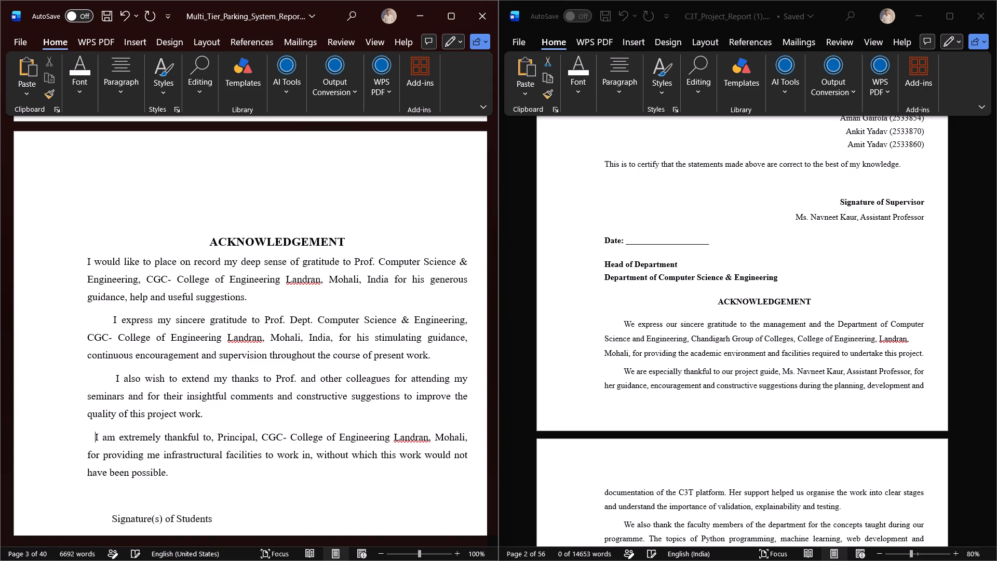
{"action": "key", "text": "space"}
{"action": "key", "text": "space"}
{"action": "key", "text": "space"}
{"action": "key", "text": "space"}
{"action": "key", "text": "space"}
{"action": "key", "text": "space"}
{"action": "key", "text": "space"}
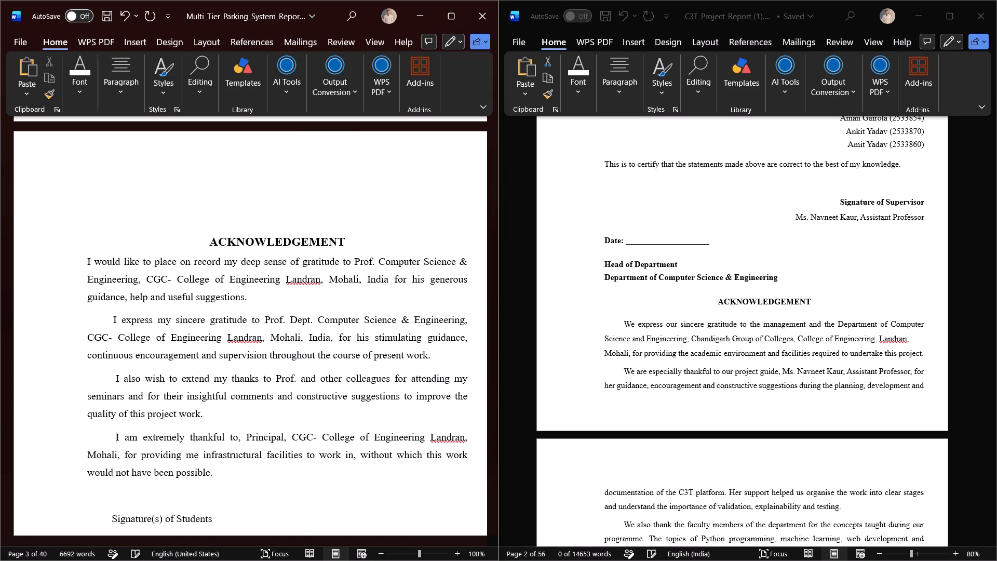
Delete the blank lines between the three "NAME (Roll No)" lines under the first "Signature(s) of Students" in the Acknowledgement.
{"action": "scroll", "coordinate": [279, 514], "scroll_direction": "down", "scroll_amount": 1}
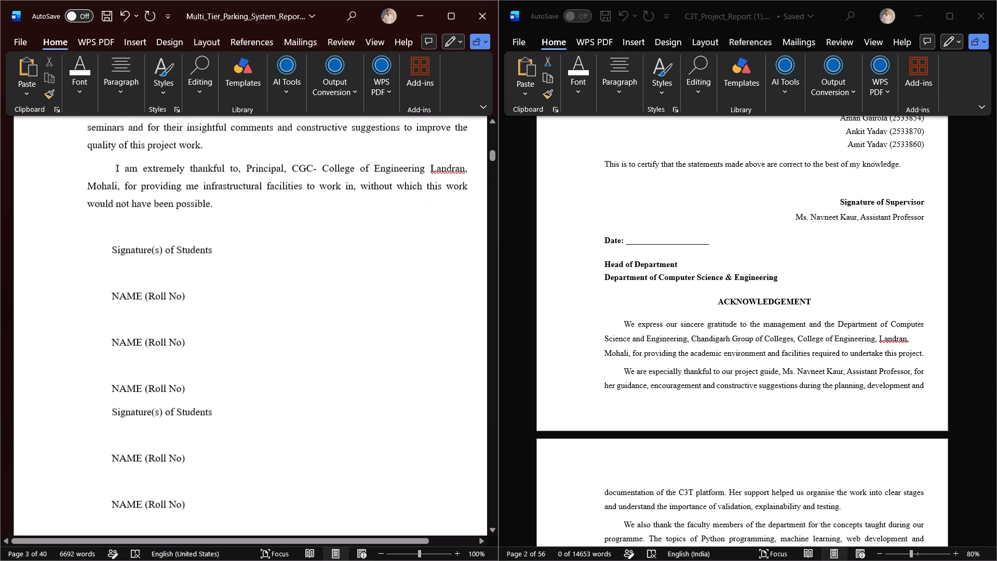
{"action": "left_click", "coordinate": [125, 320]}
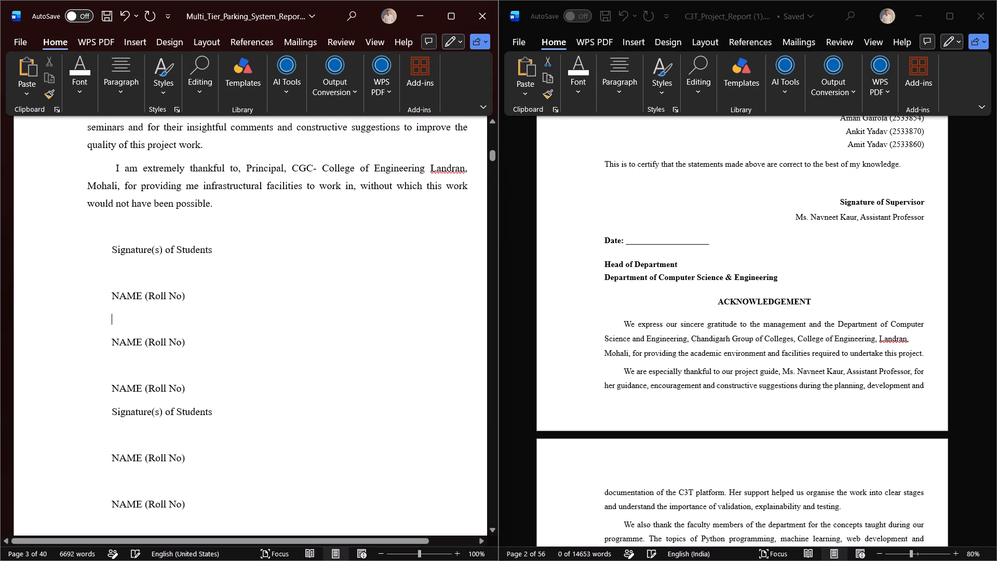
{"action": "key", "text": "BackSpace"}
{"action": "key", "text": "BackSpace"}
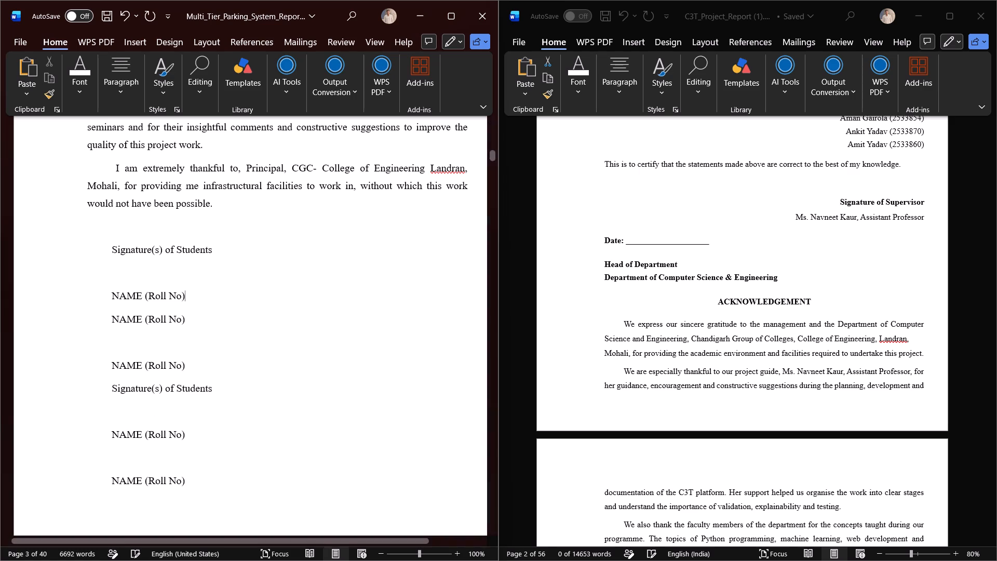
{"action": "left_click", "coordinate": [138, 350]}
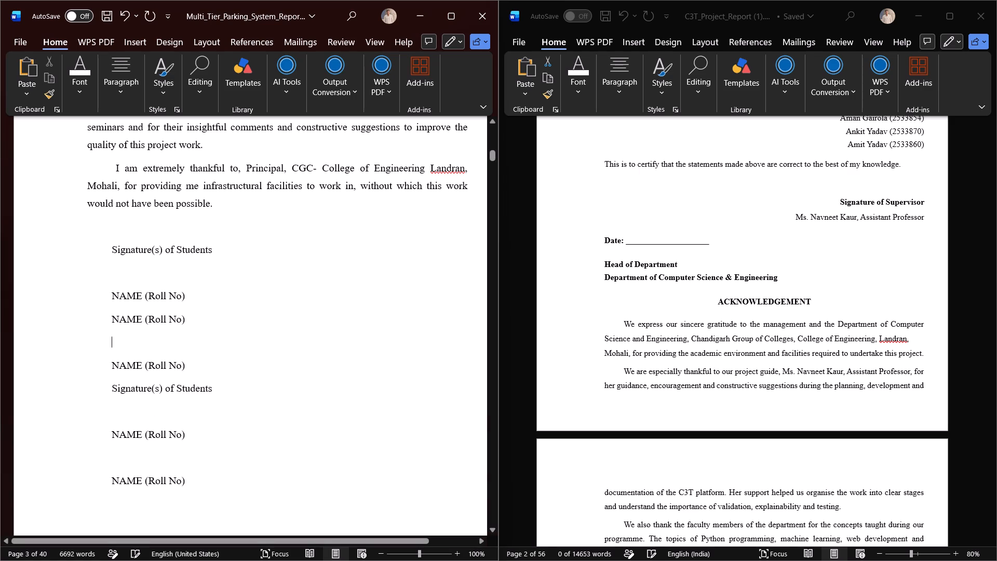
{"action": "key", "text": "BackSpace"}
{"action": "key", "text": "BackSpace"}
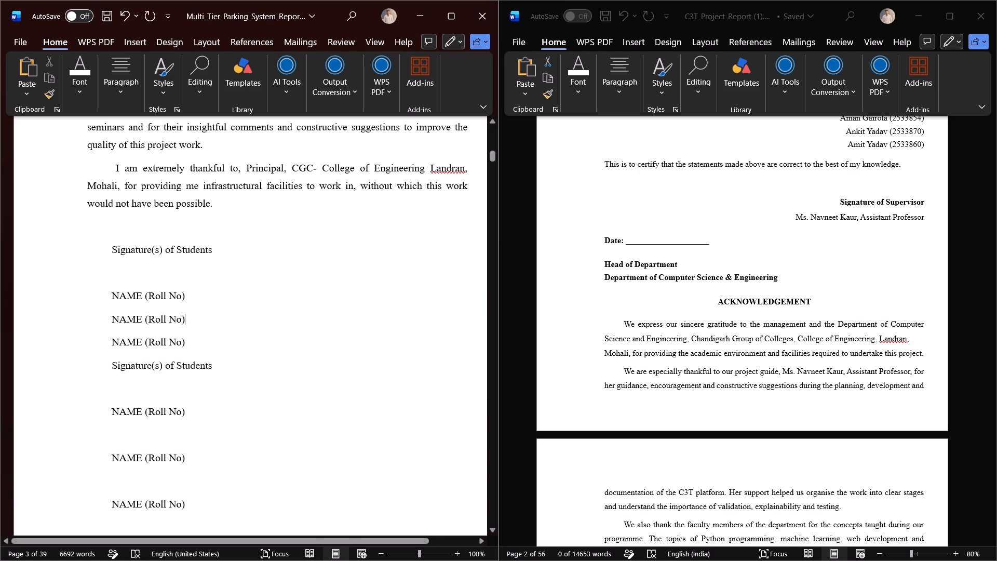
Delete the duplicate "Signature(s) of Students" block with its three "NAME (Roll No)" lines at the end of the Acknowledgement.
{"action": "scroll", "coordinate": [145, 381], "scroll_direction": "down", "scroll_amount": 1}
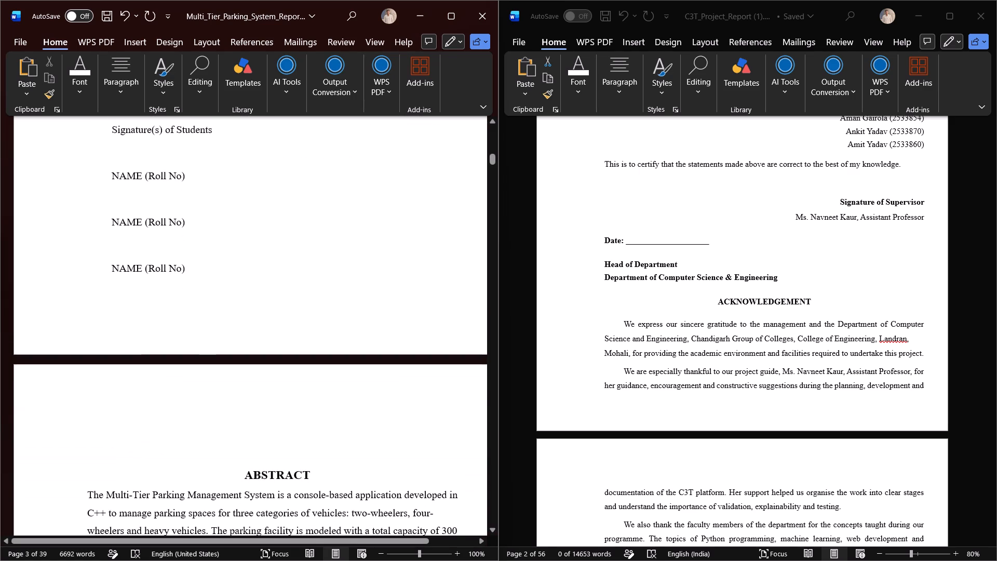
{"action": "scroll", "coordinate": [145, 381], "scroll_direction": "down", "scroll_amount": 1}
{"action": "scroll", "coordinate": [129, 252], "scroll_direction": "up", "scroll_amount": 1}
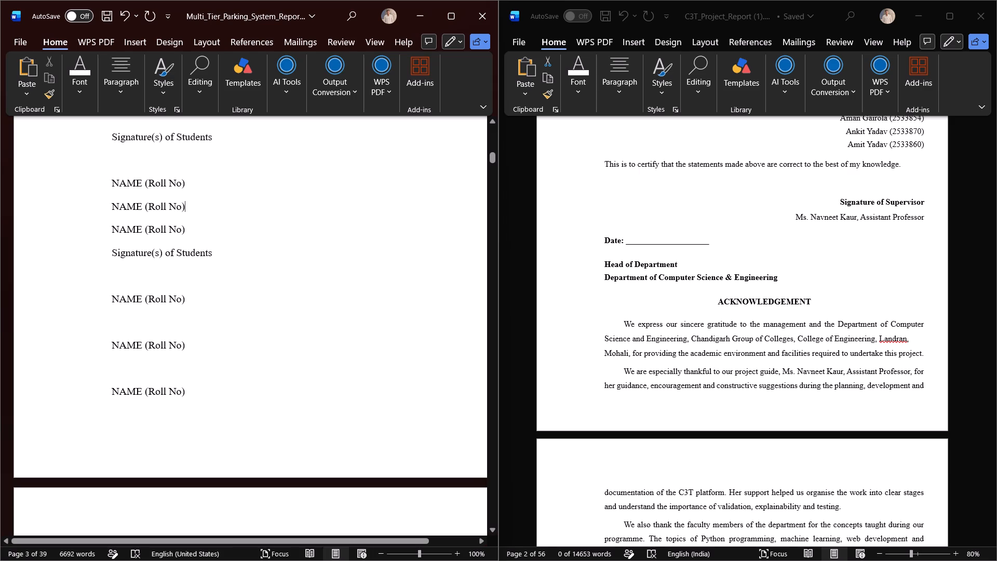
{"action": "left_click_drag", "start_coordinate": [112, 251], "coordinate": [191, 400]}
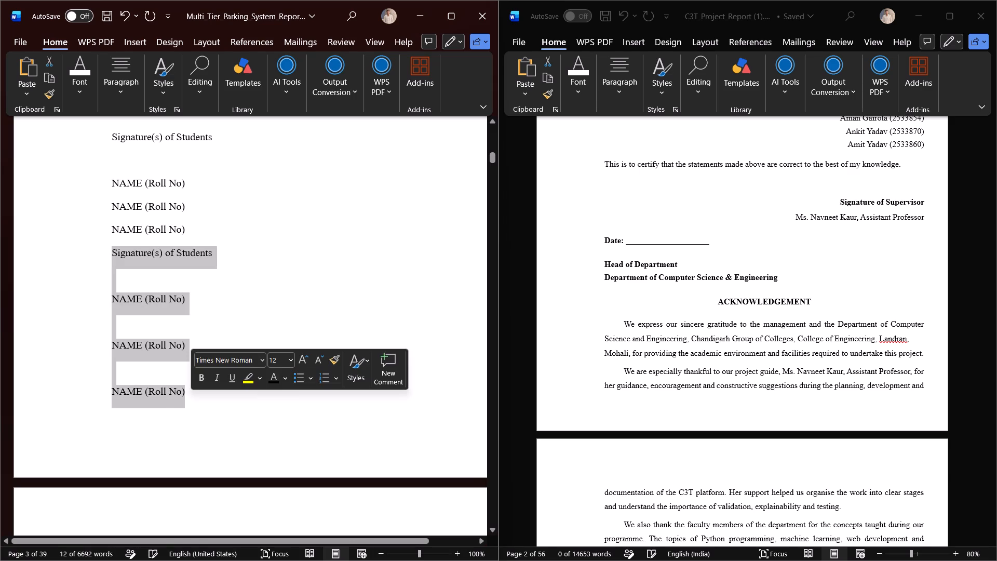
{"action": "key", "text": "BackSpace"}
{"action": "key", "text": "BackSpace"}
{"action": "key", "text": "BackSpace"}
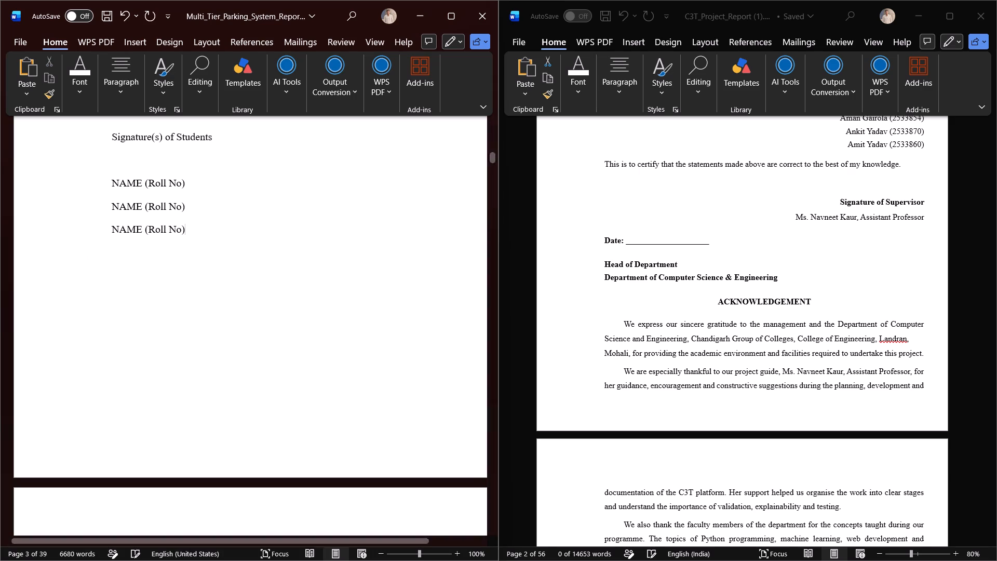
Delete the blank line between "Signature(s) of Students" and the first "NAME (Roll No)" line in the Acknowledgement.
{"action": "scroll", "coordinate": [191, 400], "scroll_direction": "up", "scroll_amount": 1}
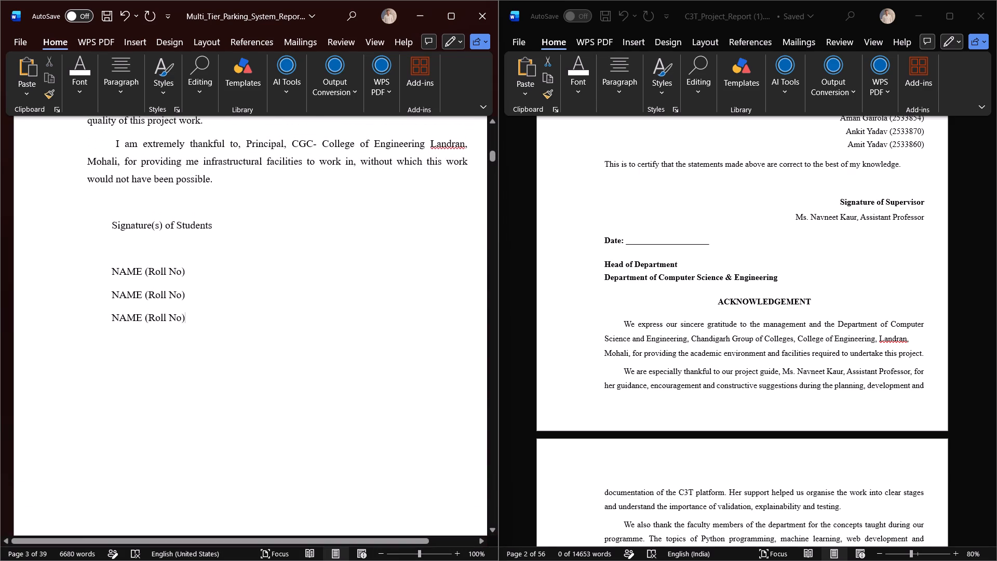
{"action": "left_click", "coordinate": [124, 254]}
{"action": "key", "text": "BackSpace"}
{"action": "key", "text": "BackSpace"}
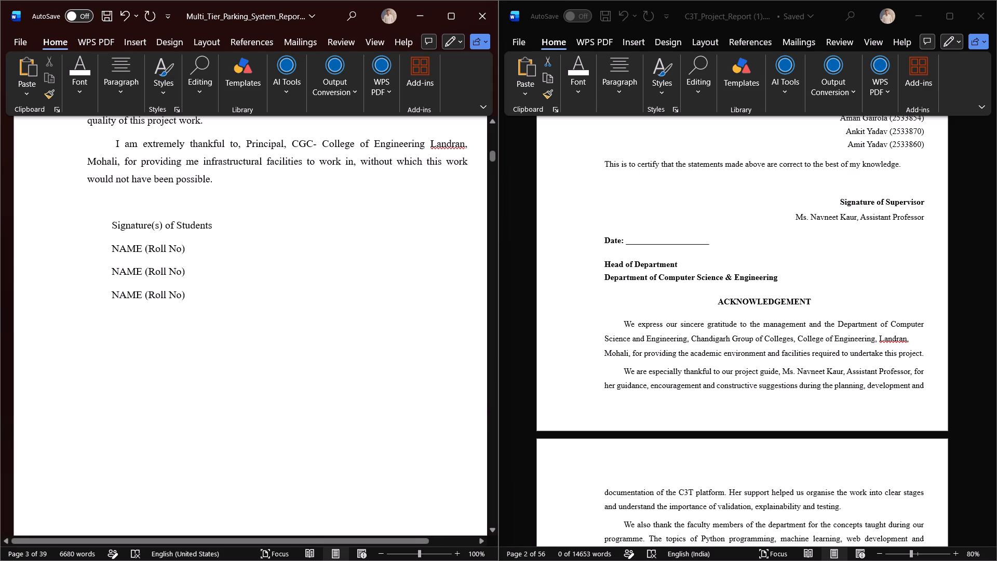
Make the "Signature(s) of Students" line in the Acknowledgement's signature block bold.
{"action": "left_click_drag", "start_coordinate": [111, 222], "coordinate": [214, 230]}
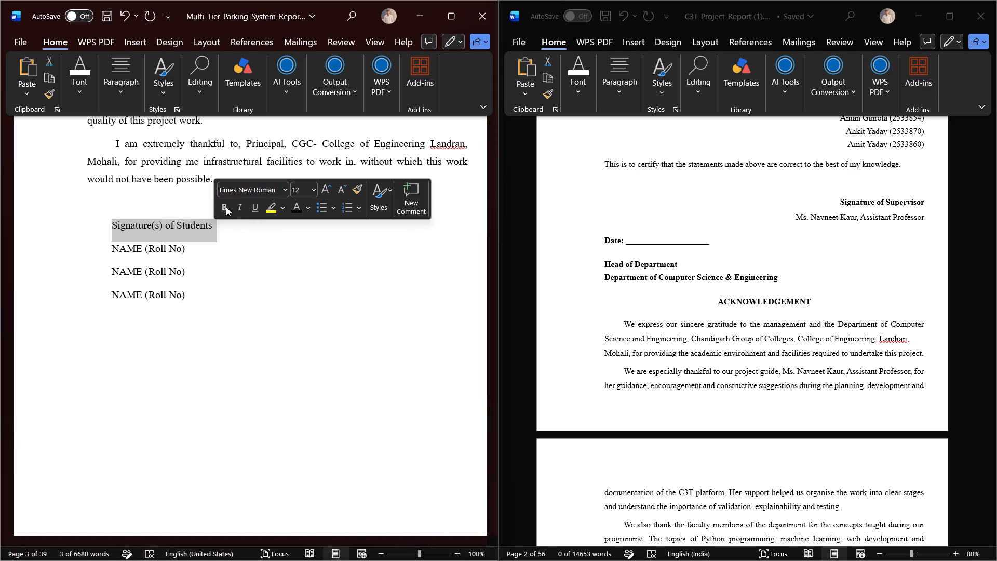
{"action": "left_click", "coordinate": [226, 207]}
{"action": "left_click", "coordinate": [231, 295]}
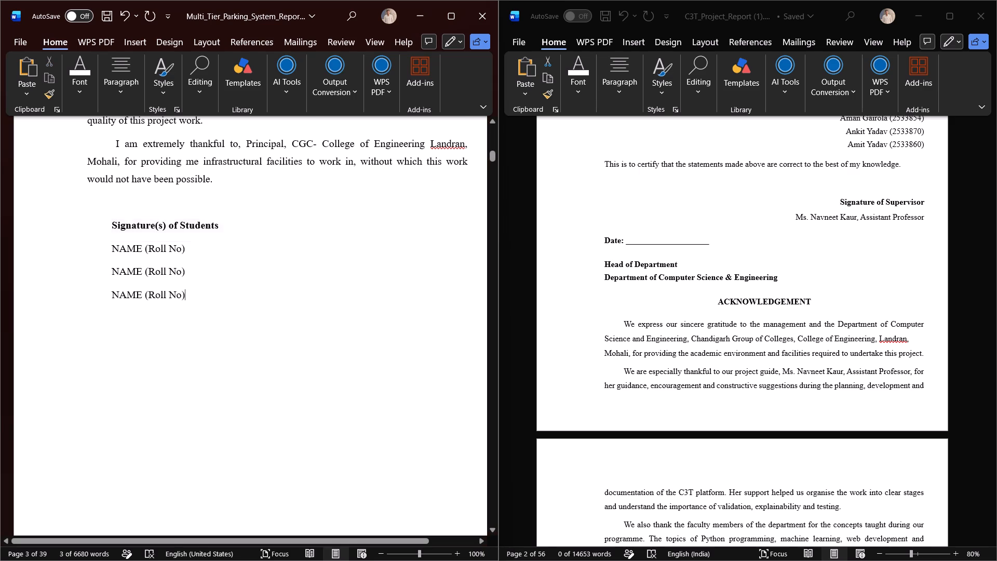
Review the parking report's front matter, from the cover page and Certificate through the Acknowledgement and Abstract to the Table of Contents.
{"action": "scroll", "coordinate": [231, 295], "scroll_direction": "up", "scroll_amount": 2}
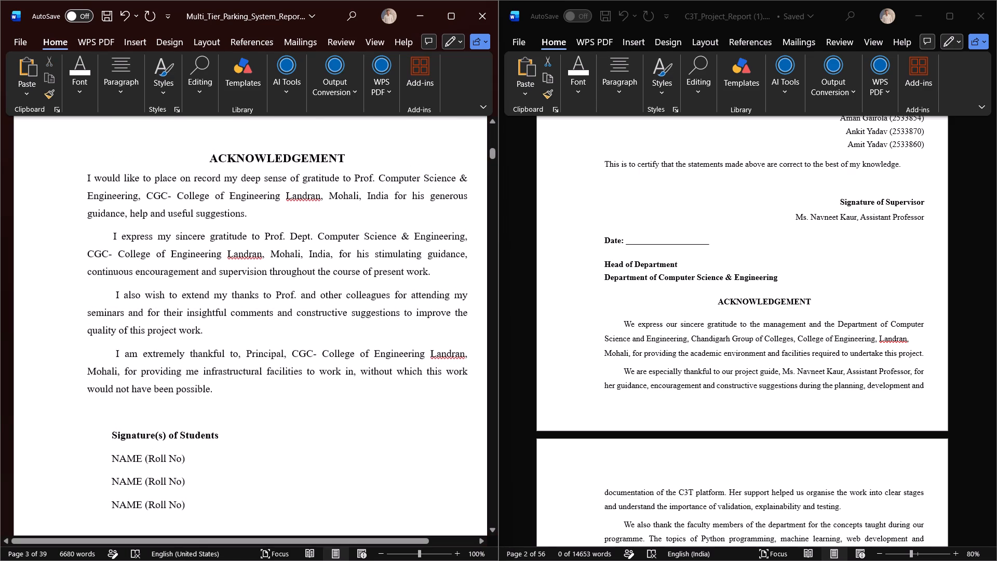
{"action": "scroll", "coordinate": [231, 295], "scroll_direction": "up", "scroll_amount": 1}
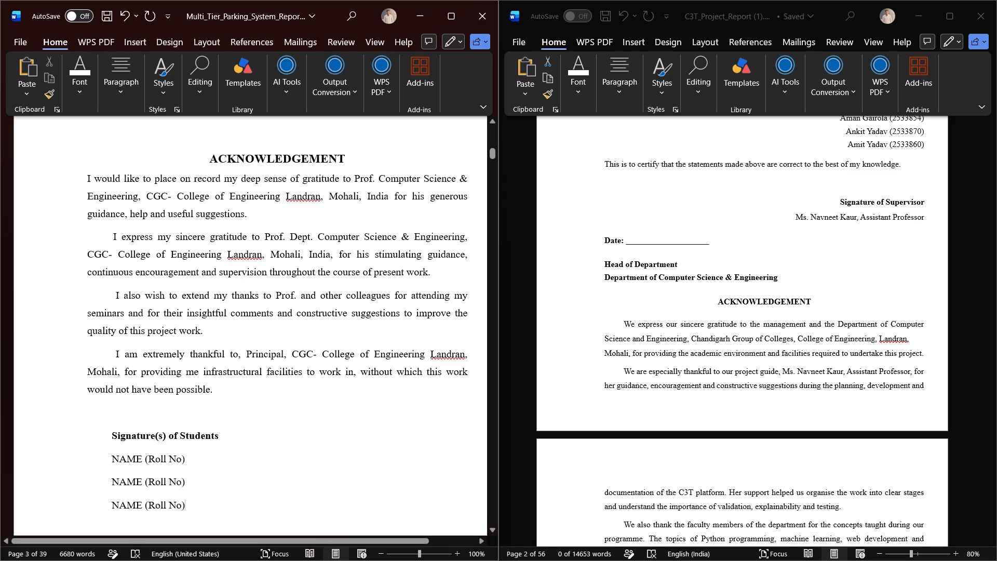
{"action": "left_click", "coordinate": [306, 429]}
{"action": "scroll", "coordinate": [306, 429], "scroll_direction": "down", "scroll_amount": 1}
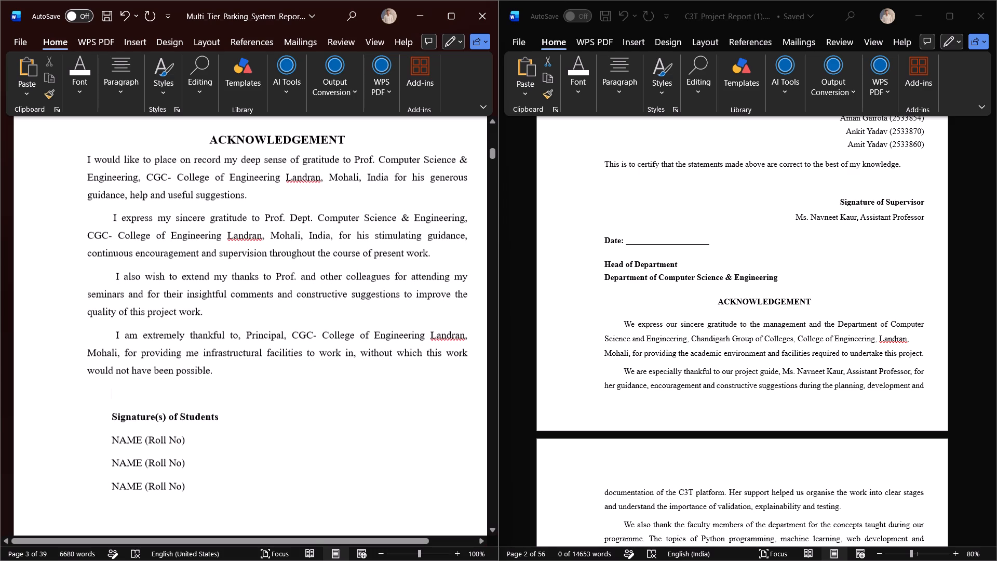
{"action": "scroll", "coordinate": [306, 429], "scroll_direction": "down", "scroll_amount": 3}
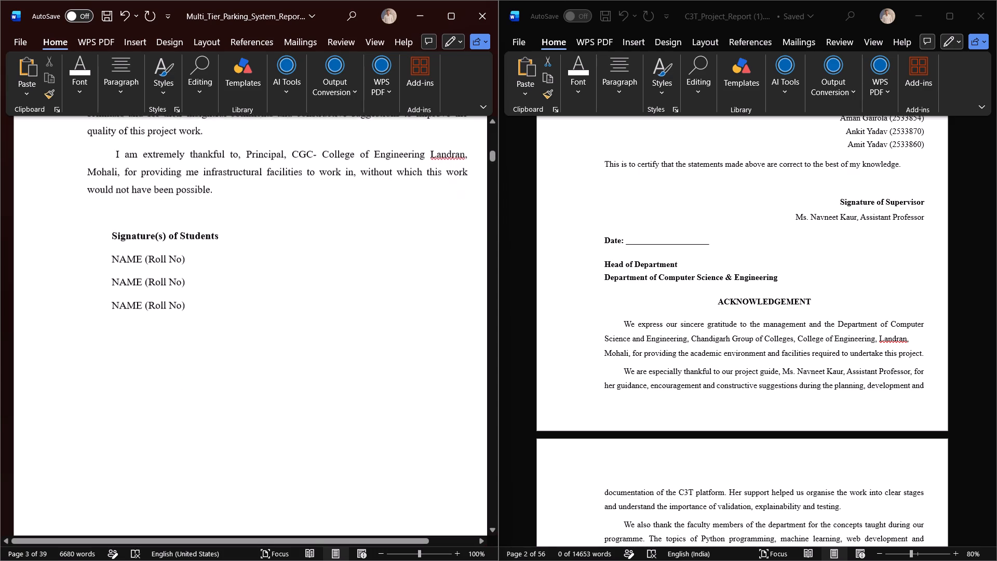
{"action": "scroll", "coordinate": [306, 429], "scroll_direction": "down", "scroll_amount": 5}
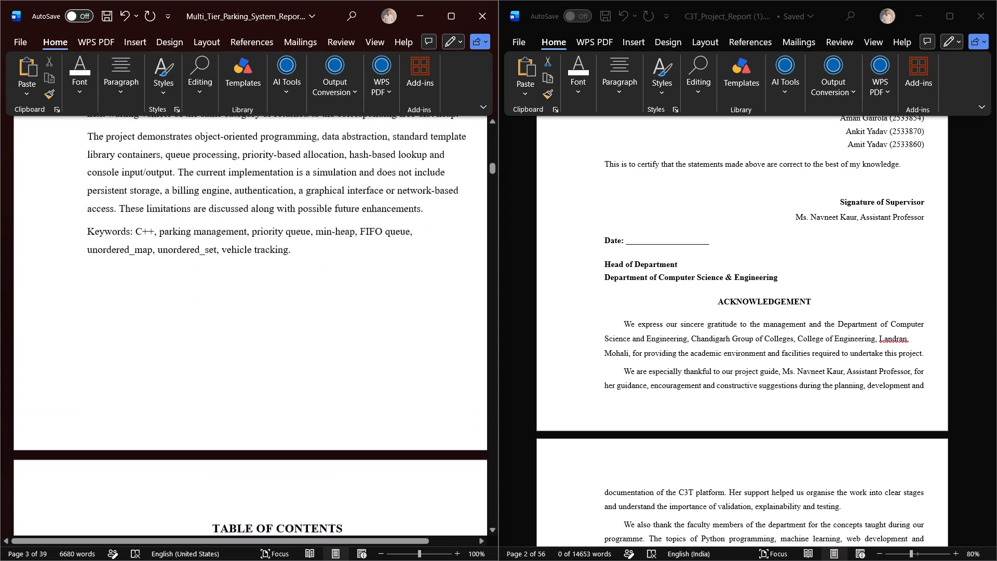
{"action": "scroll", "coordinate": [306, 429], "scroll_direction": "up", "scroll_amount": 1}
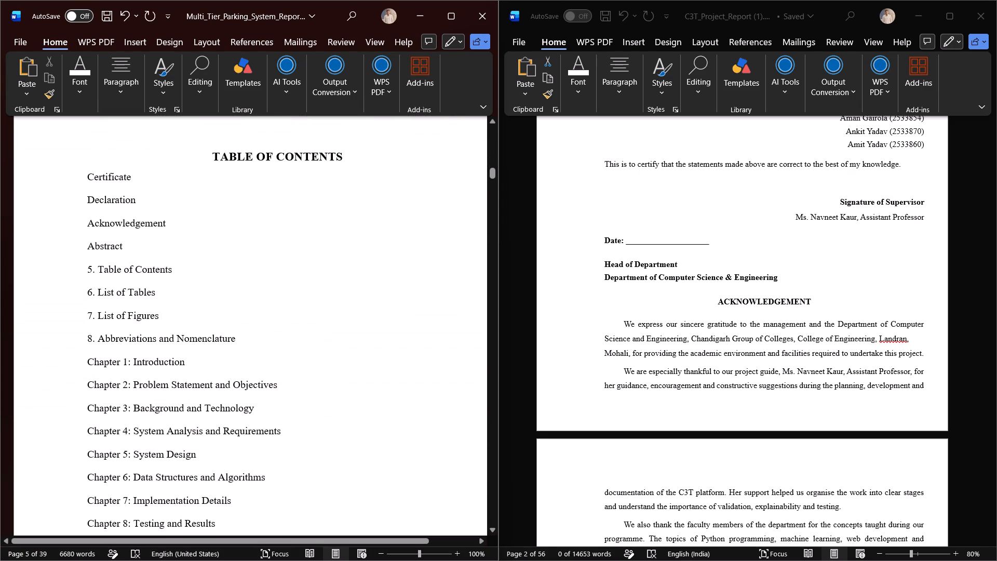
{"action": "scroll", "coordinate": [306, 429], "scroll_direction": "up", "scroll_amount": 3}
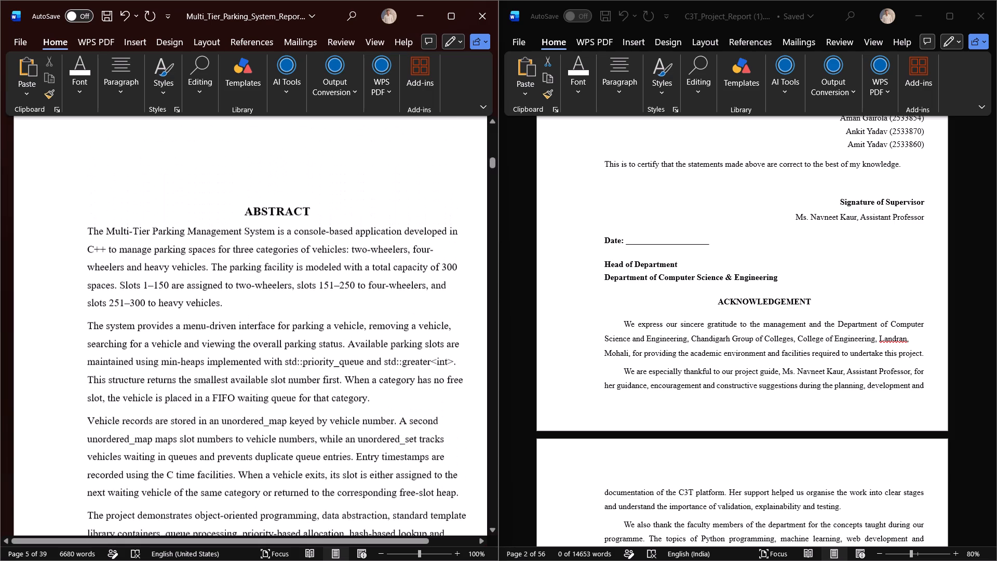
{"action": "scroll", "coordinate": [306, 429], "scroll_direction": "up", "scroll_amount": 5}
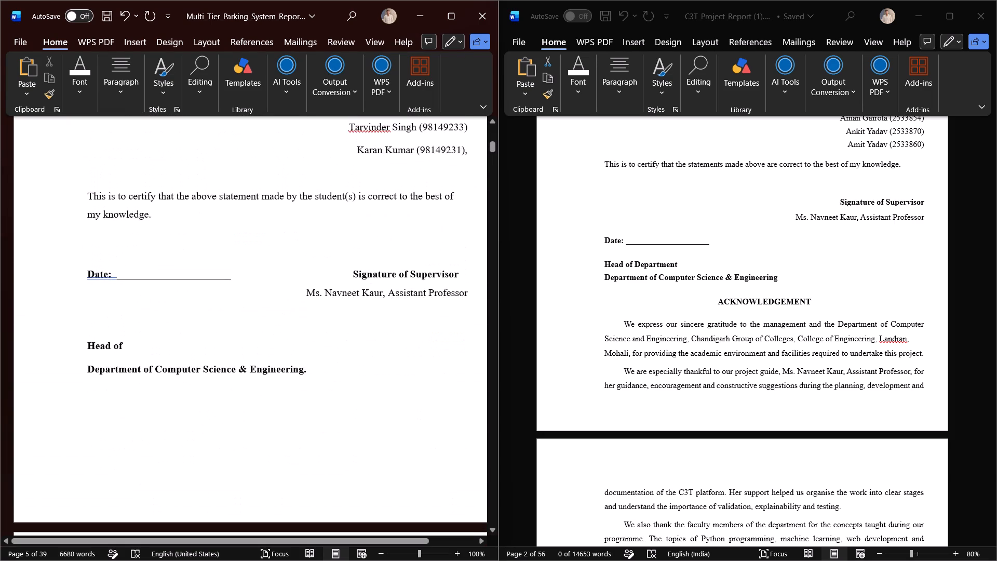
{"action": "scroll", "coordinate": [306, 429], "scroll_direction": "up", "scroll_amount": 5}
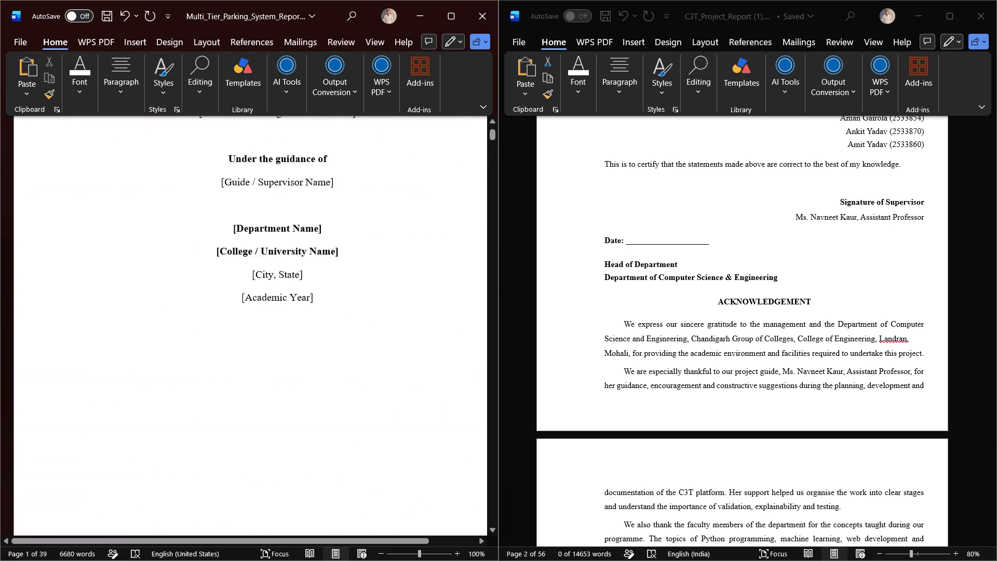
{"action": "scroll", "coordinate": [306, 429], "scroll_direction": "up", "scroll_amount": 4}
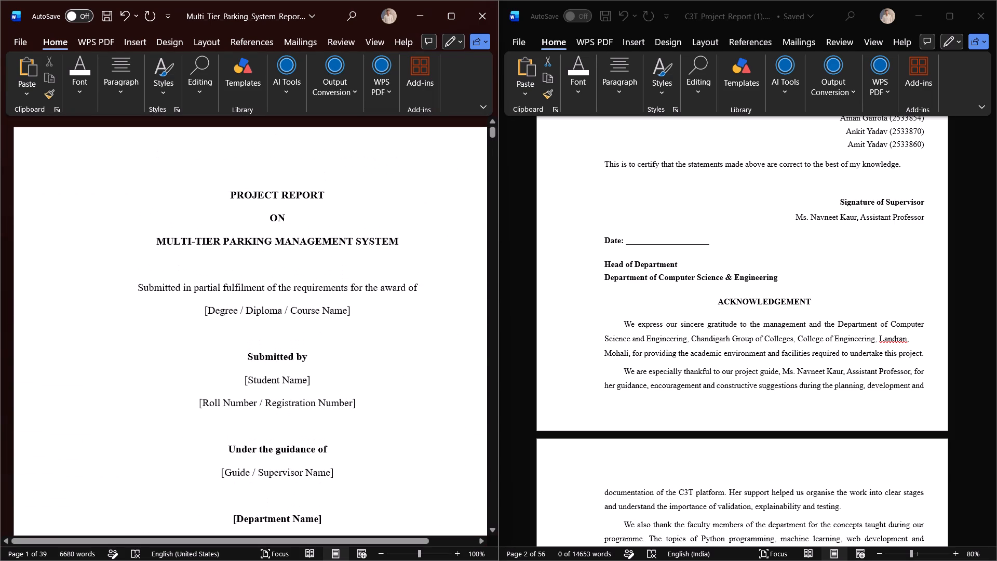
{"action": "scroll", "coordinate": [306, 429], "scroll_direction": "down", "scroll_amount": 6}
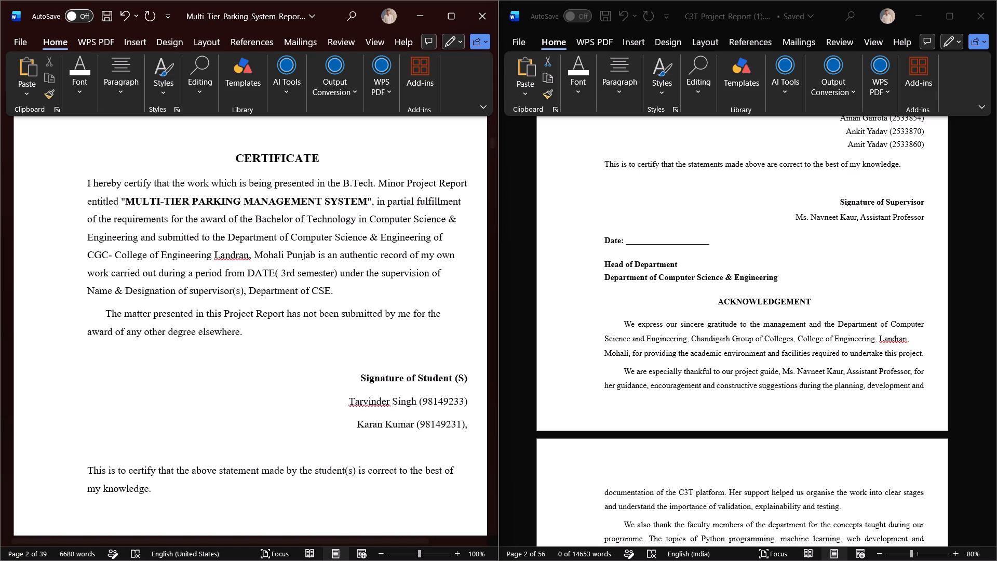
{"action": "scroll", "coordinate": [306, 429], "scroll_direction": "down", "scroll_amount": 1}
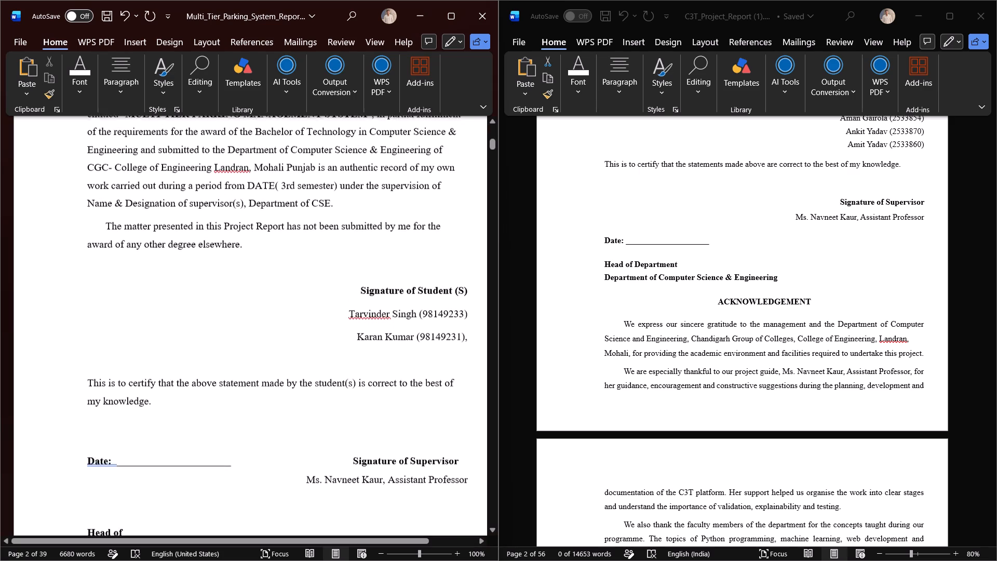
{"action": "scroll", "coordinate": [306, 429], "scroll_direction": "down", "scroll_amount": 1}
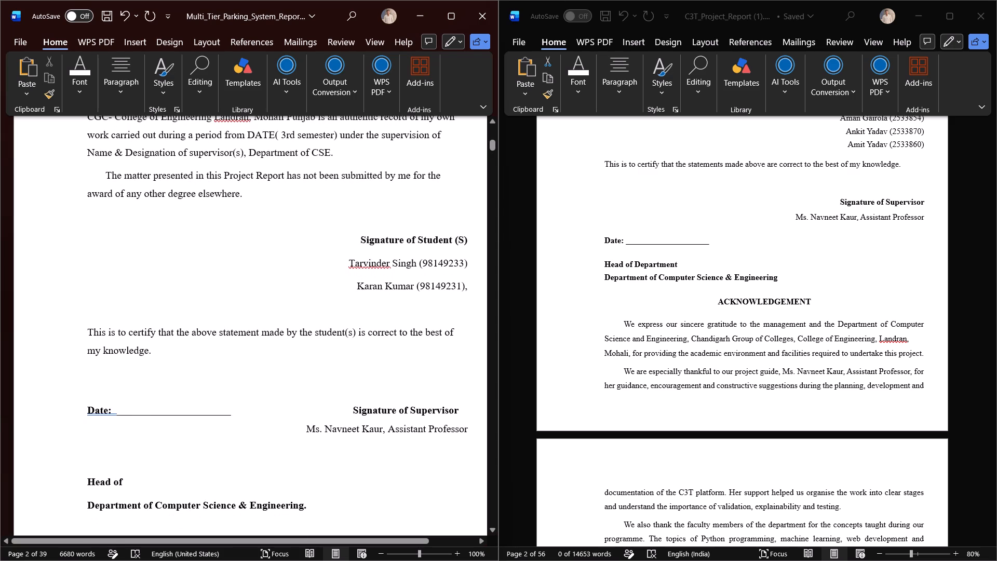
{"action": "scroll", "coordinate": [306, 429], "scroll_direction": "down", "scroll_amount": 2}
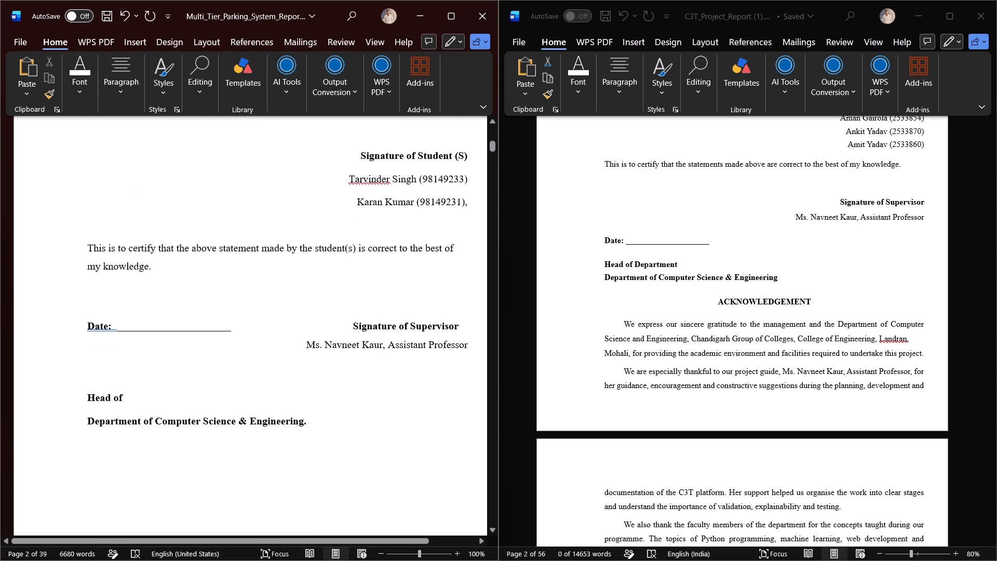
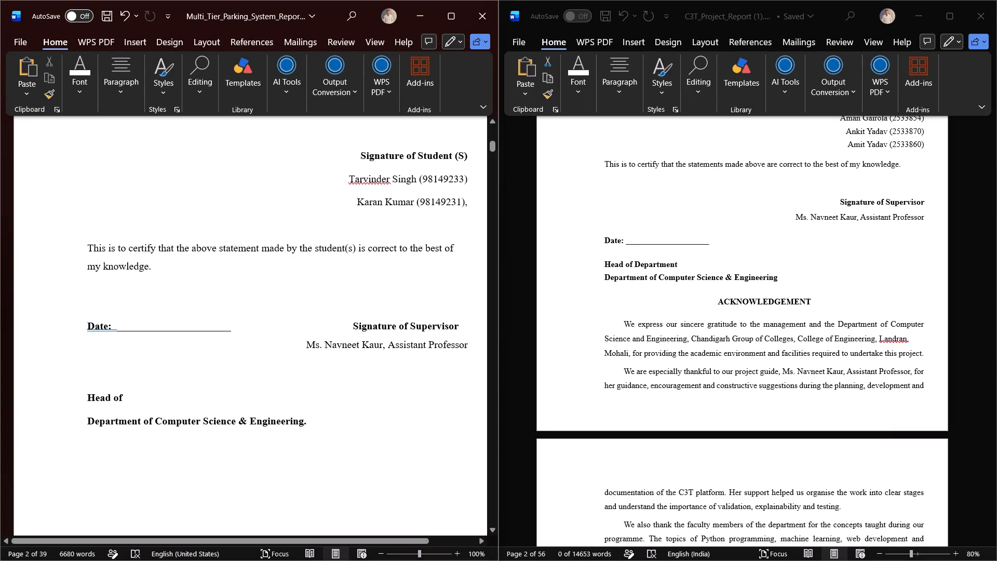
Replace the supervisor's name under "Signature of Supervisor" in the Certificate with the new supervisor's capitalised name, keeping "Ms." and "Assistant Professor".
{"action": "left_click", "coordinate": [382, 350]}
{"action": "key", "text": "BackSpace"}
{"action": "key", "text": "BackSpace"}
{"action": "key", "text": "BackSpace"}
{"action": "key", "text": "BackSpace"}
{"action": "key", "text": "BackSpace"}
{"action": "key", "text": "BackSpace"}
{"action": "key", "text": "BackSpace"}
{"action": "key", "text": "BackSpace"}
{"action": "key", "text": "BackSpace"}
{"action": "key", "text": "BackSpace"}
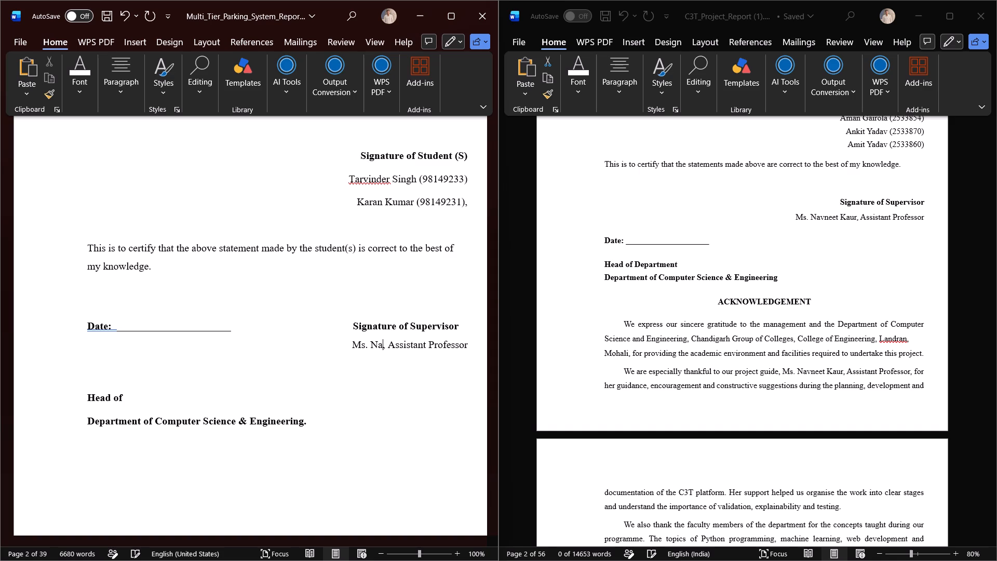
{"action": "key", "text": "BackSpace"}
{"action": "key", "text": "BackSpace"}
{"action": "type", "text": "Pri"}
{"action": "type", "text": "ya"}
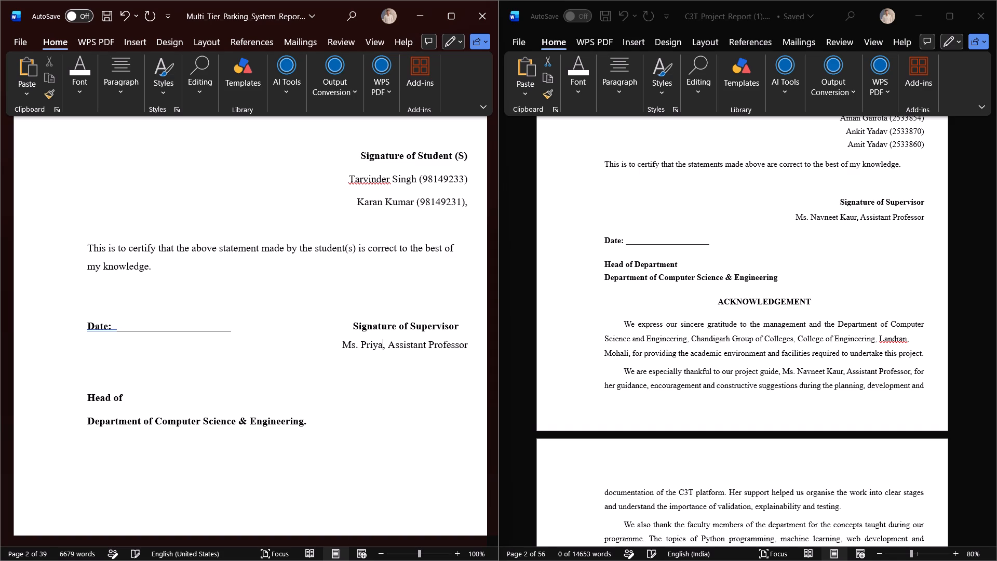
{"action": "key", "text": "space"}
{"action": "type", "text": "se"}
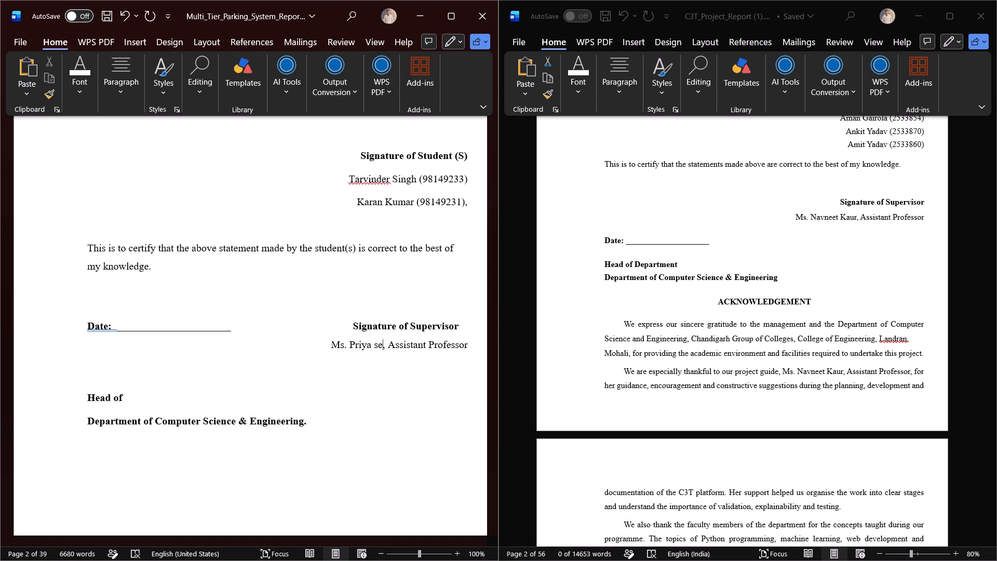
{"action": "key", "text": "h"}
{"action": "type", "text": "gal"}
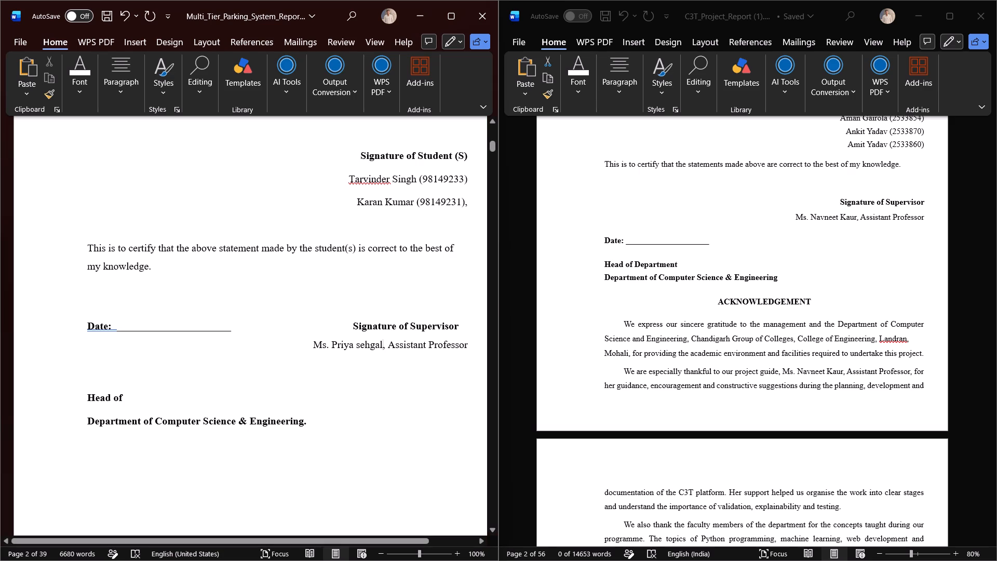
{"action": "left_click", "coordinate": [359, 345]}
{"action": "key", "text": "BackSpace"}
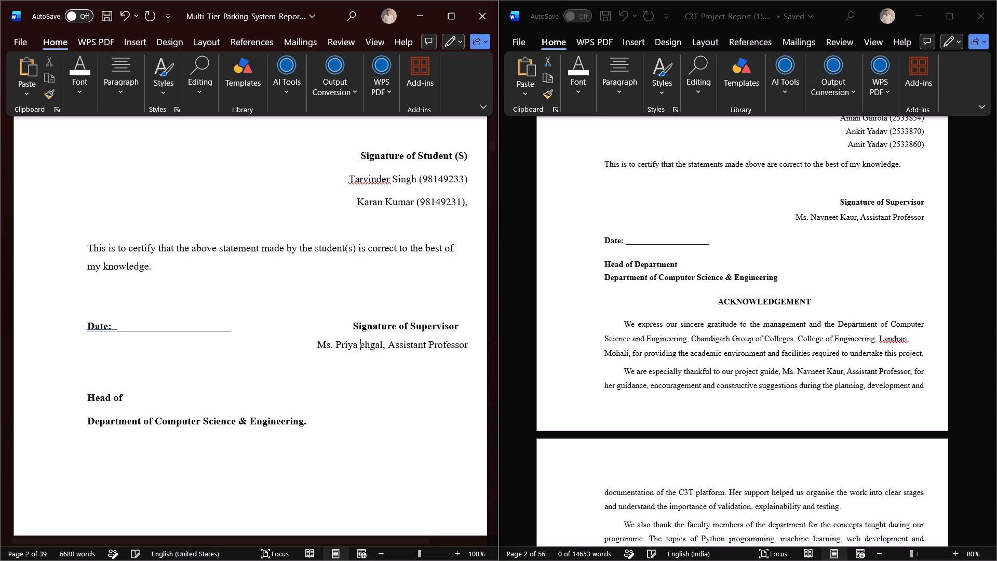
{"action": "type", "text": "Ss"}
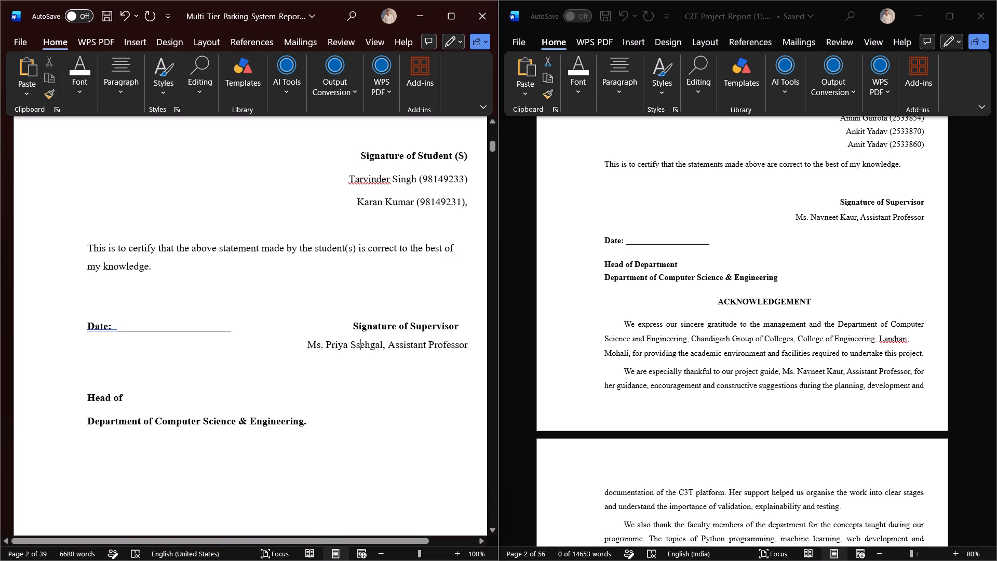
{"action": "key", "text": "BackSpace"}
Copy the supervisor's name with its "Ms." title, without the designation, from the Certificate's signature block and return to the Certificate's opening paragraph.
{"action": "left_click_drag", "start_coordinate": [313, 344], "coordinate": [330, 343]}
{"action": "left_click_drag", "start_coordinate": [330, 343], "coordinate": [441, 341]}
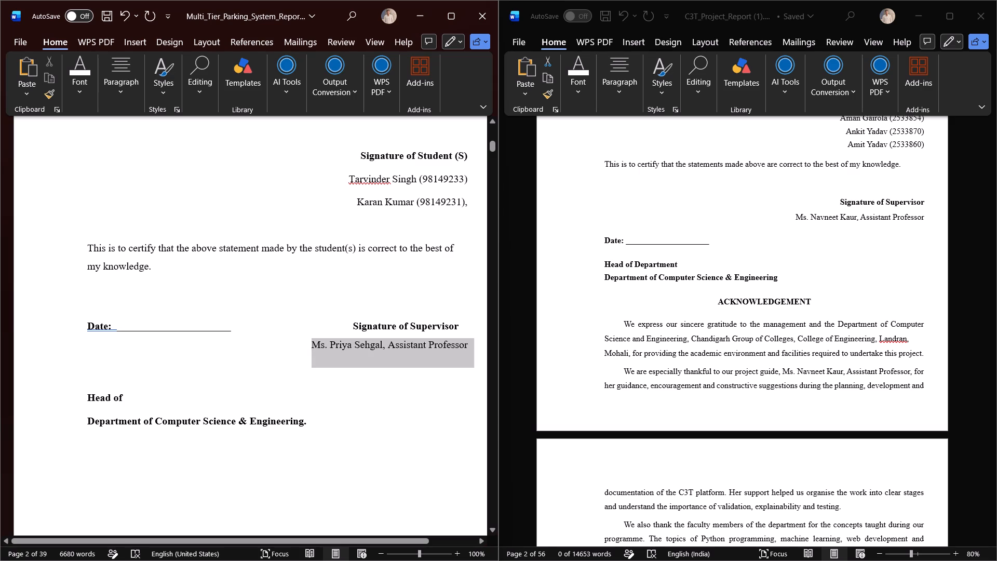
{"action": "left_click_drag", "start_coordinate": [441, 341], "coordinate": [434, 348]}
{"action": "left_click_drag", "start_coordinate": [434, 348], "coordinate": [432, 346]}
{"action": "left_click_drag", "start_coordinate": [432, 346], "coordinate": [431, 346]}
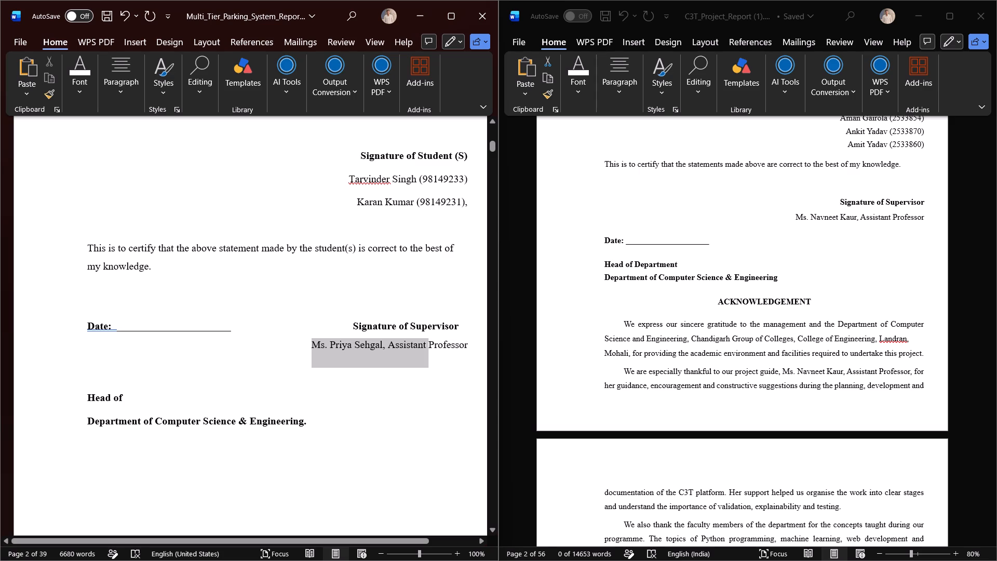
{"action": "left_click_drag", "start_coordinate": [431, 346], "coordinate": [432, 346]}
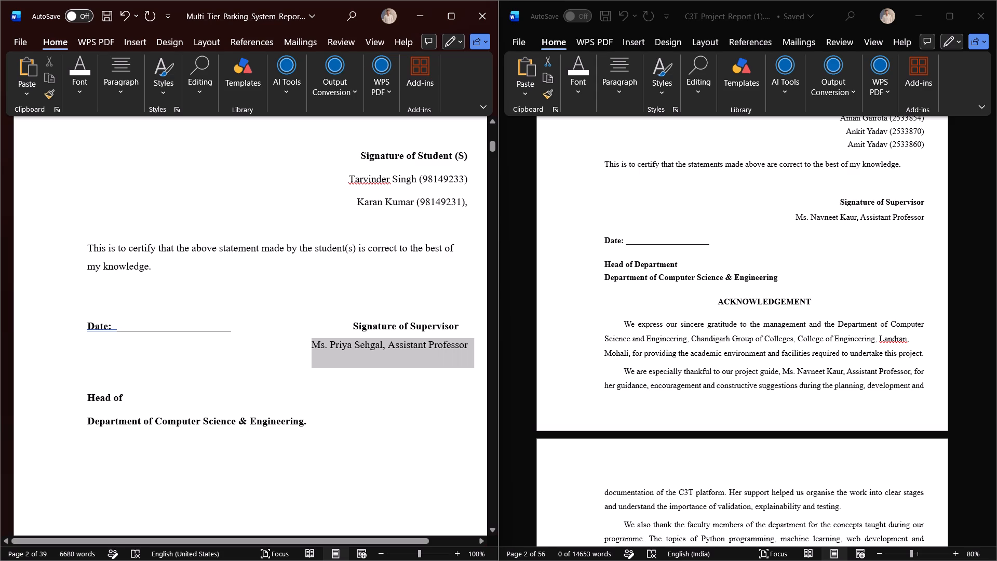
{"action": "left_click_drag", "start_coordinate": [432, 346], "coordinate": [395, 347]}
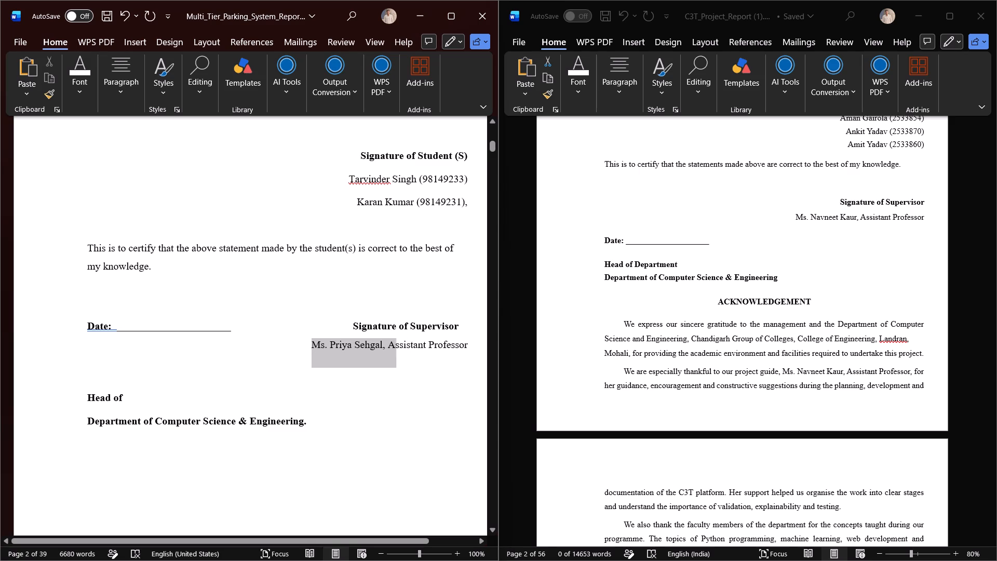
{"action": "left_click_drag", "start_coordinate": [395, 347], "coordinate": [382, 347]}
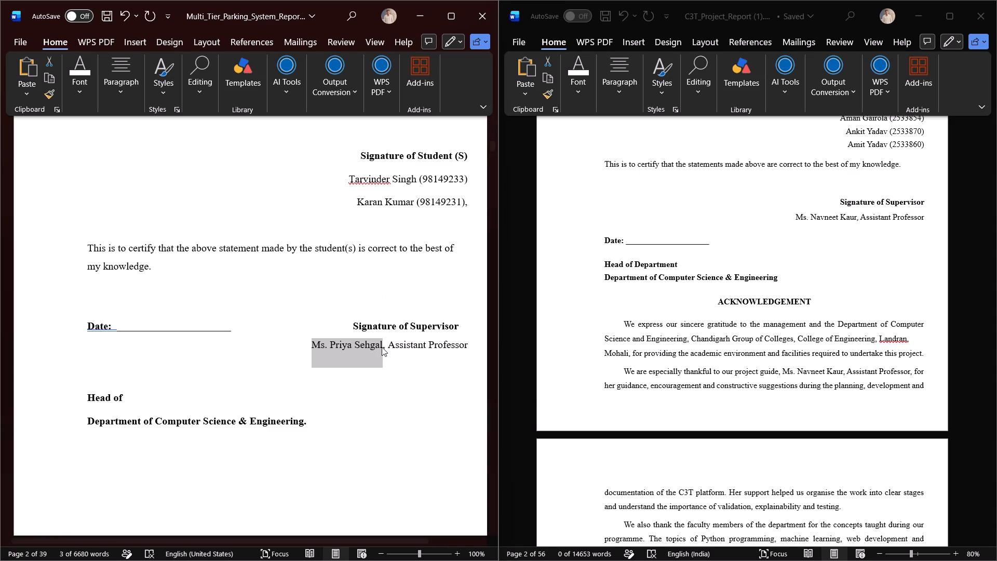
{"action": "key", "text": "ctrl+c"}
{"action": "scroll", "coordinate": [382, 347], "scroll_direction": "up", "scroll_amount": 2}
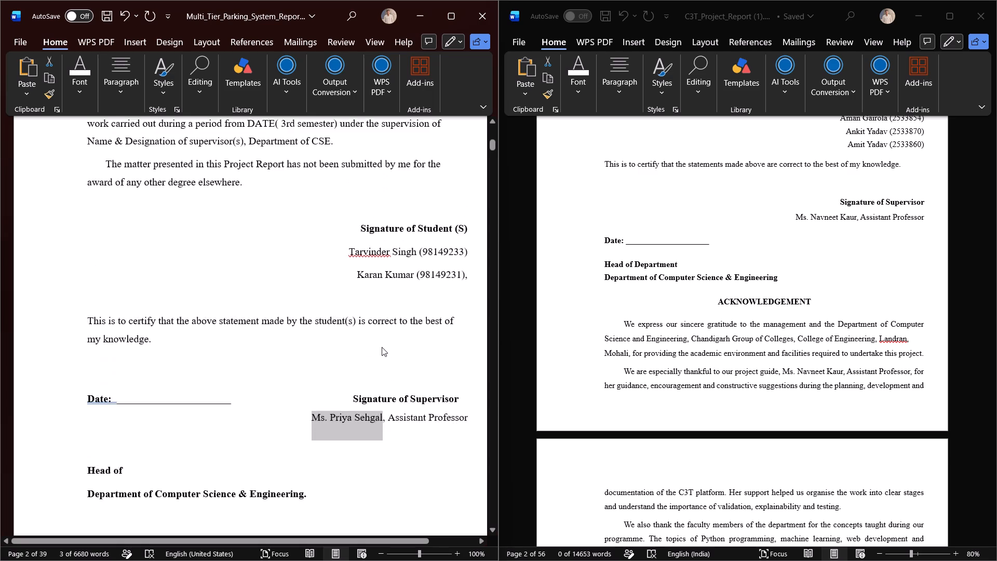
{"action": "scroll", "coordinate": [382, 347], "scroll_direction": "up", "scroll_amount": 2}
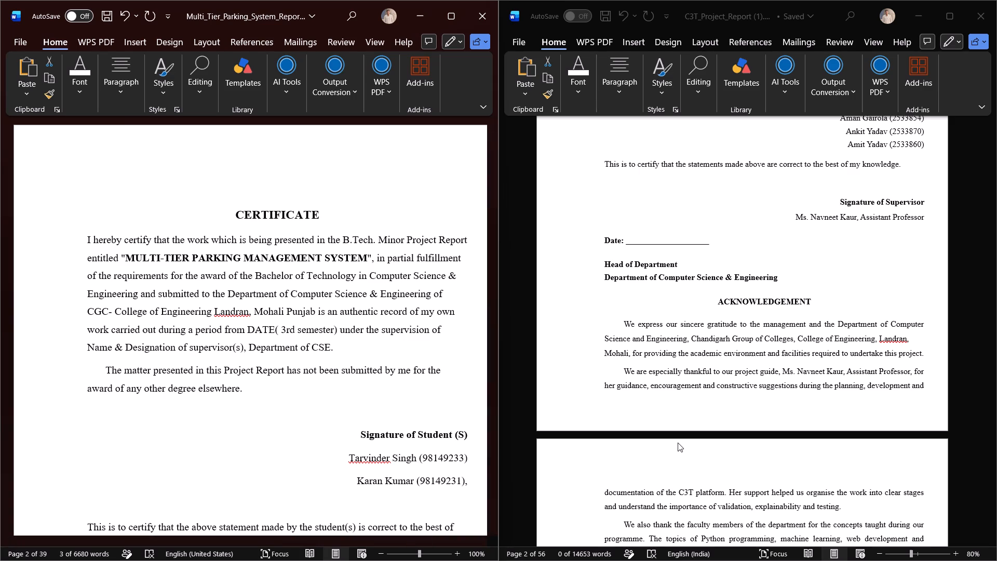
Replace the "Name & Designation of supervisor(s" placeholder in the Certificate's first paragraph with the supervisor's name and designation copied from the signature block.
{"action": "scroll", "coordinate": [678, 443], "scroll_direction": "down", "scroll_amount": 1}
{"action": "scroll", "coordinate": [678, 443], "scroll_direction": "up", "scroll_amount": 1}
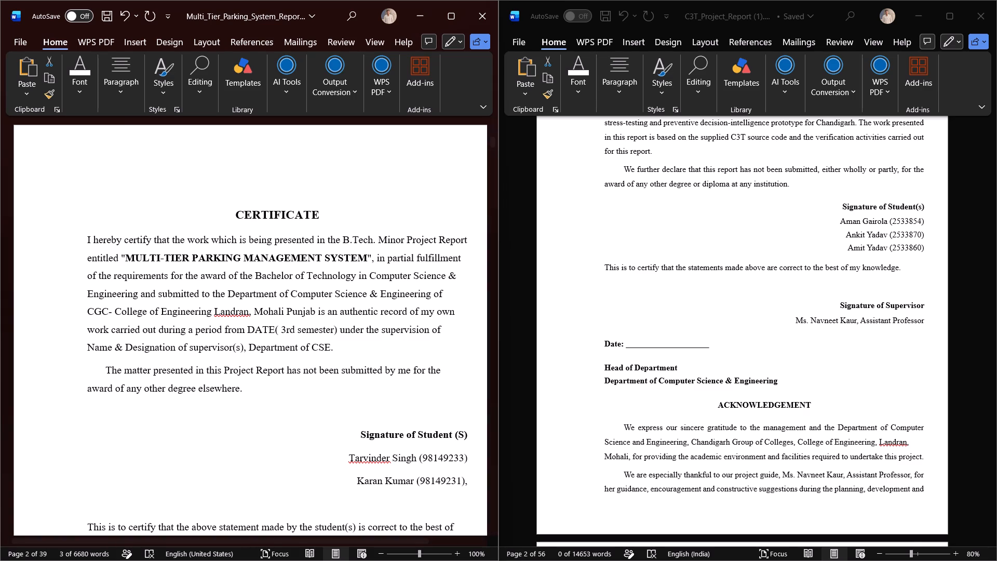
{"action": "left_click_drag", "start_coordinate": [88, 345], "coordinate": [145, 349]}
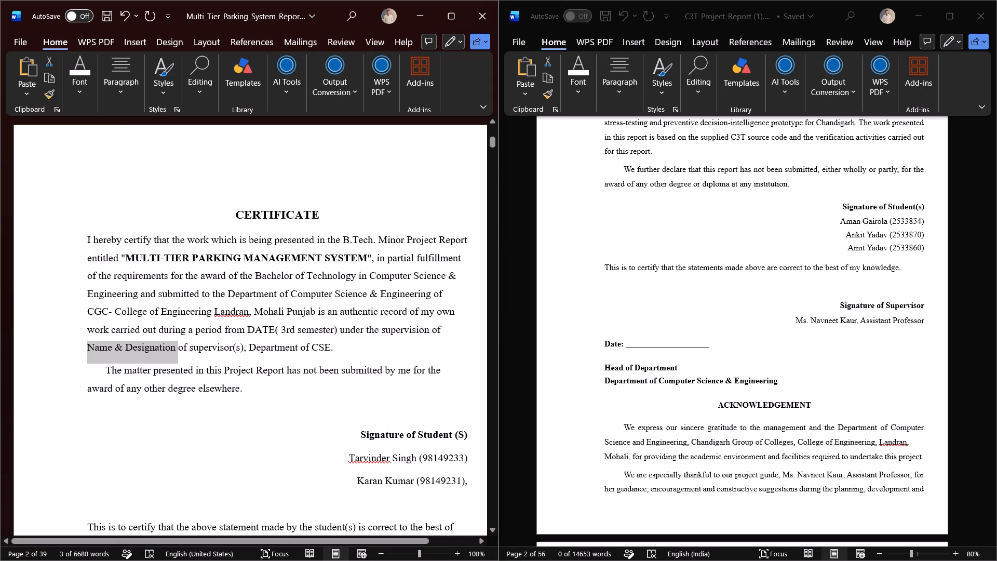
{"action": "left_click_drag", "start_coordinate": [145, 349], "coordinate": [221, 352]}
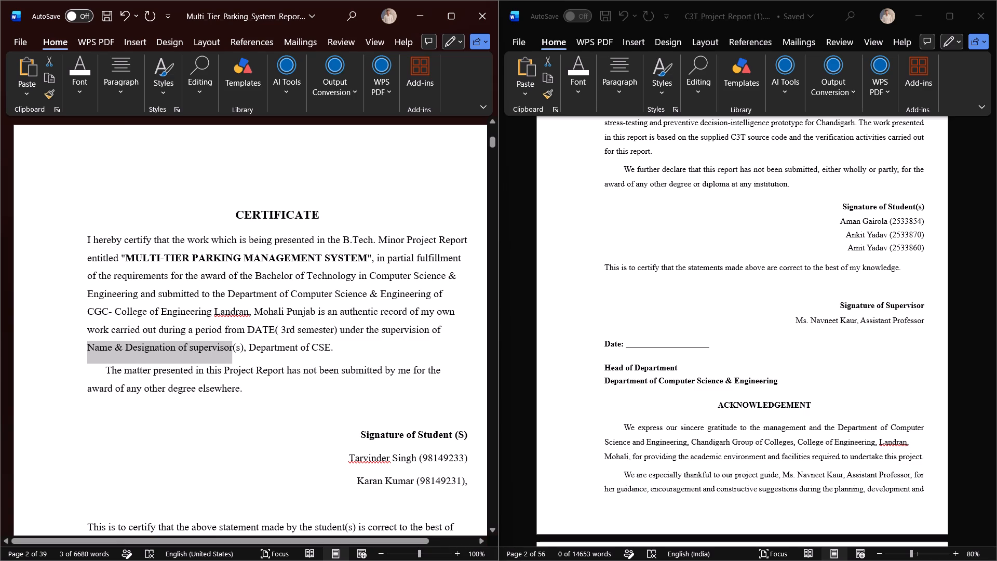
{"action": "left_click_drag", "start_coordinate": [221, 352], "coordinate": [231, 353]}
{"action": "scroll", "coordinate": [292, 431], "scroll_direction": "down", "scroll_amount": 3}
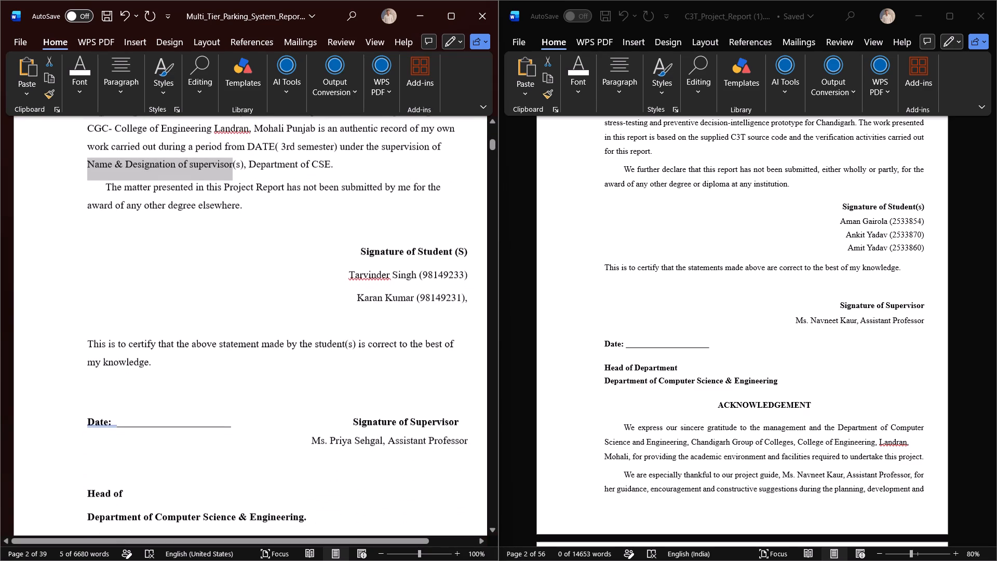
{"action": "left_click_drag", "start_coordinate": [310, 438], "coordinate": [442, 435]}
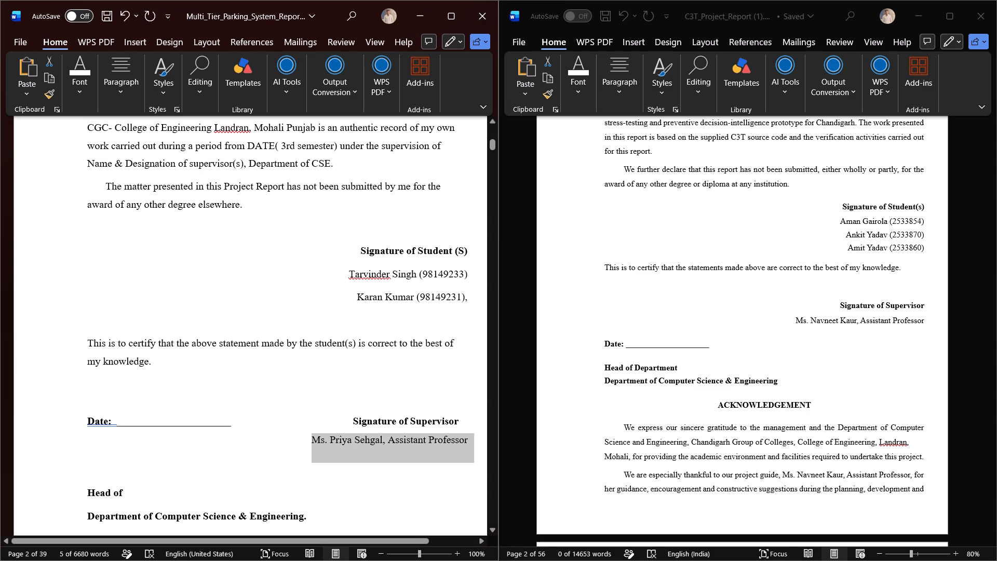
{"action": "left_click_drag", "start_coordinate": [442, 435], "coordinate": [442, 436]}
{"action": "key", "text": "ctrl+c"}
{"action": "scroll", "coordinate": [205, 268], "scroll_direction": "up", "scroll_amount": 1}
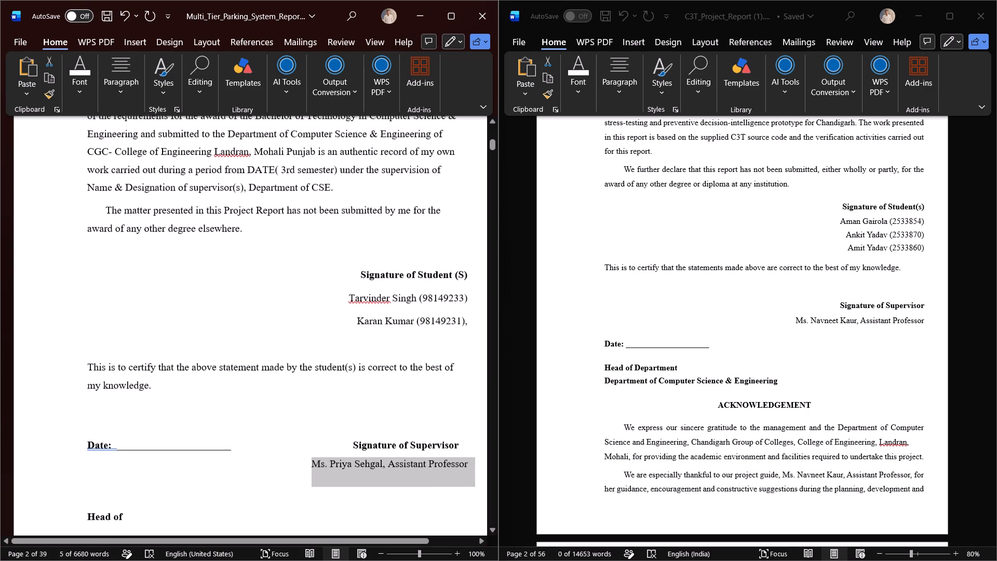
{"action": "left_click_drag", "start_coordinate": [87, 190], "coordinate": [196, 192]}
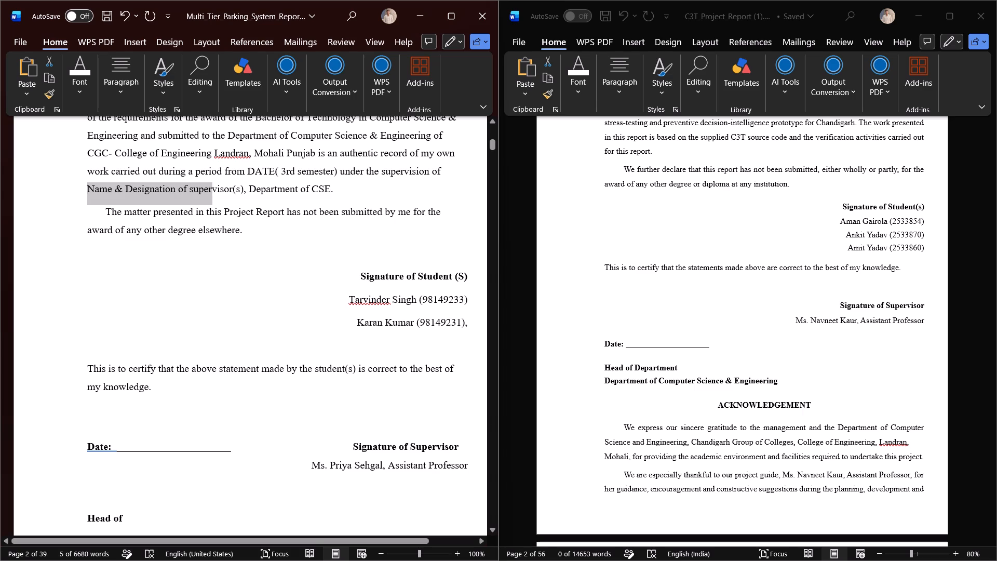
{"action": "left_click_drag", "start_coordinate": [196, 192], "coordinate": [242, 191]}
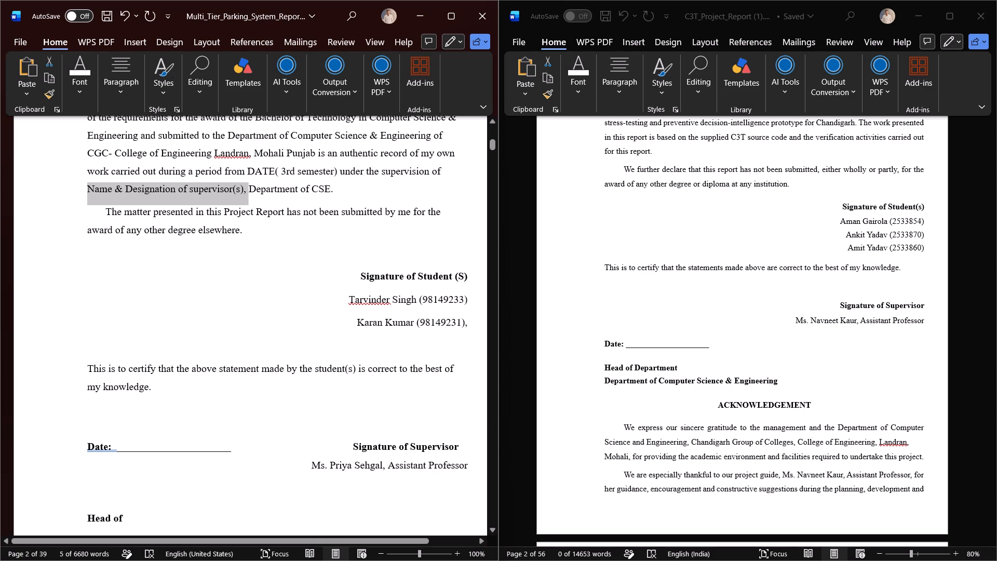
{"action": "left_click_drag", "start_coordinate": [242, 191], "coordinate": [243, 191]}
{"action": "left_click_drag", "start_coordinate": [243, 191], "coordinate": [241, 190]}
{"action": "left_click_drag", "start_coordinate": [241, 190], "coordinate": [241, 194]}
{"action": "key", "text": "ctrl+v"}
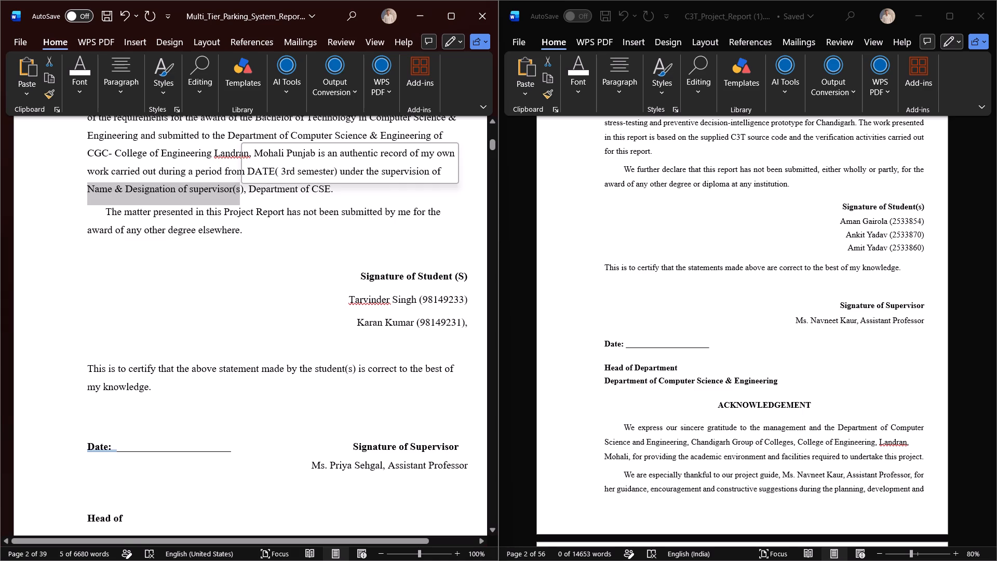
{"action": "key", "text": "ctrl+v"}
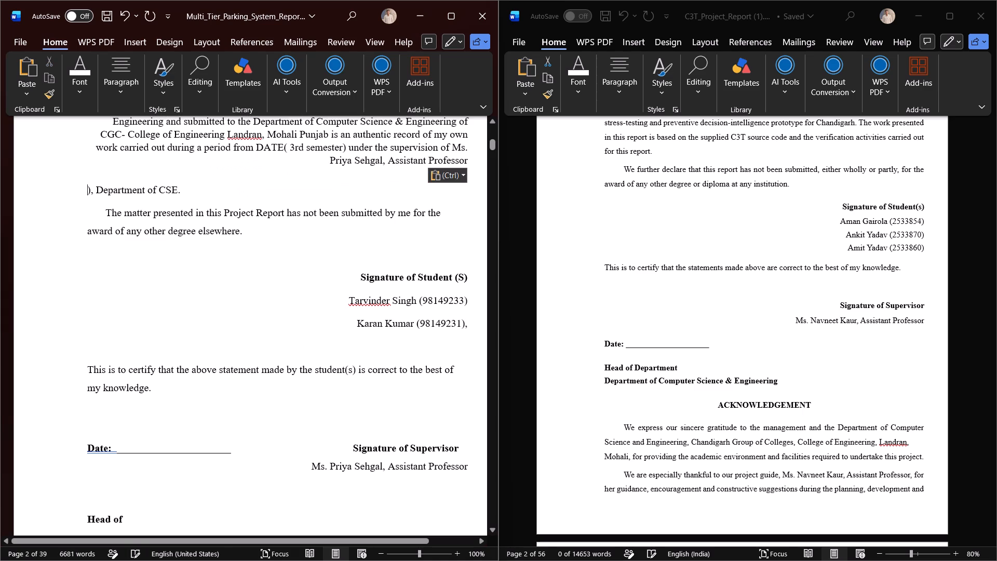
Remove the space between "Ms." and the supervisor's name in the Certificate's first paragraph, keeping one space after "supervision of".
{"action": "left_click", "coordinate": [330, 161]}
{"action": "key", "text": "BackSpace"}
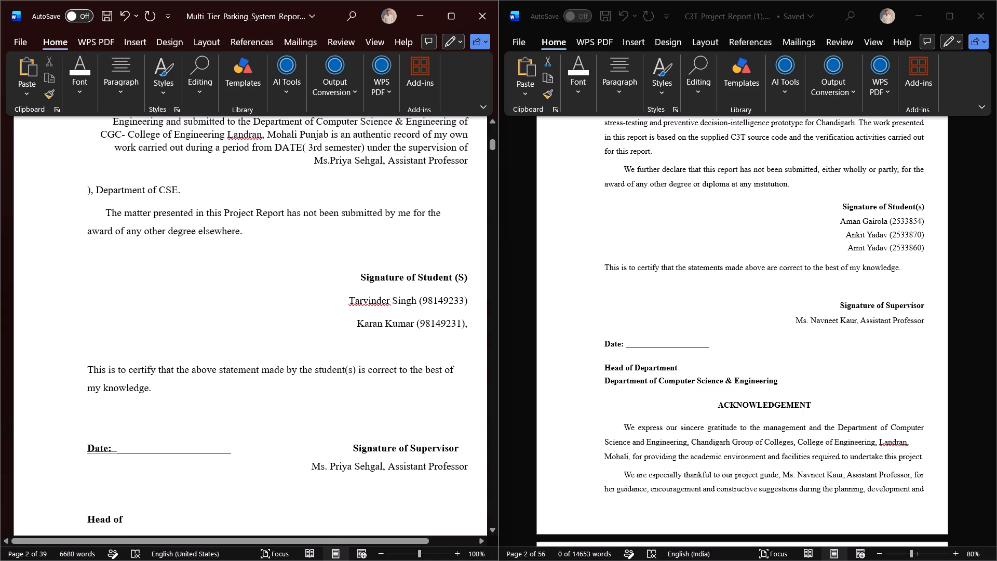
{"action": "left_click", "coordinate": [312, 161]}
{"action": "key", "text": "BackSpace"}
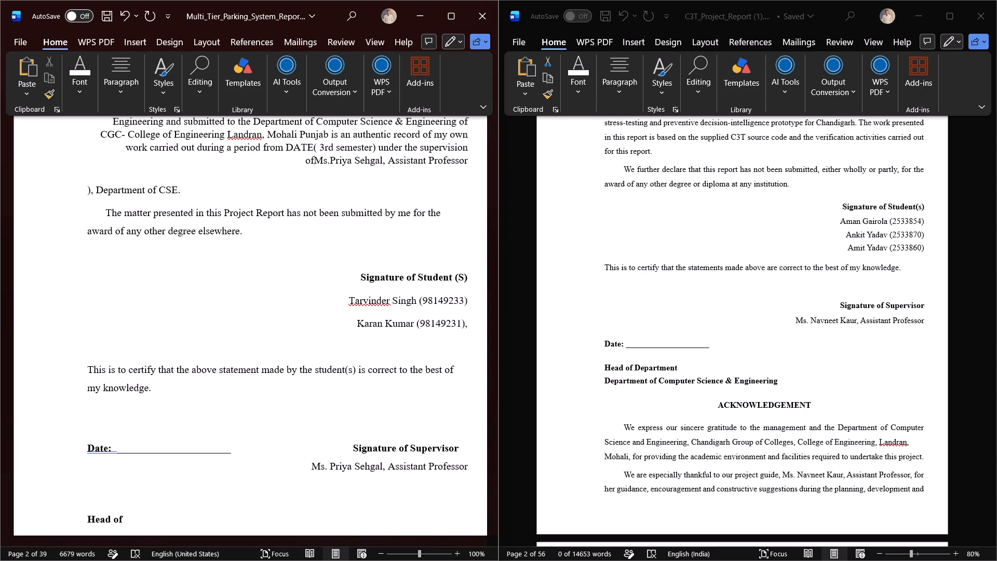
{"action": "key", "text": "space"}
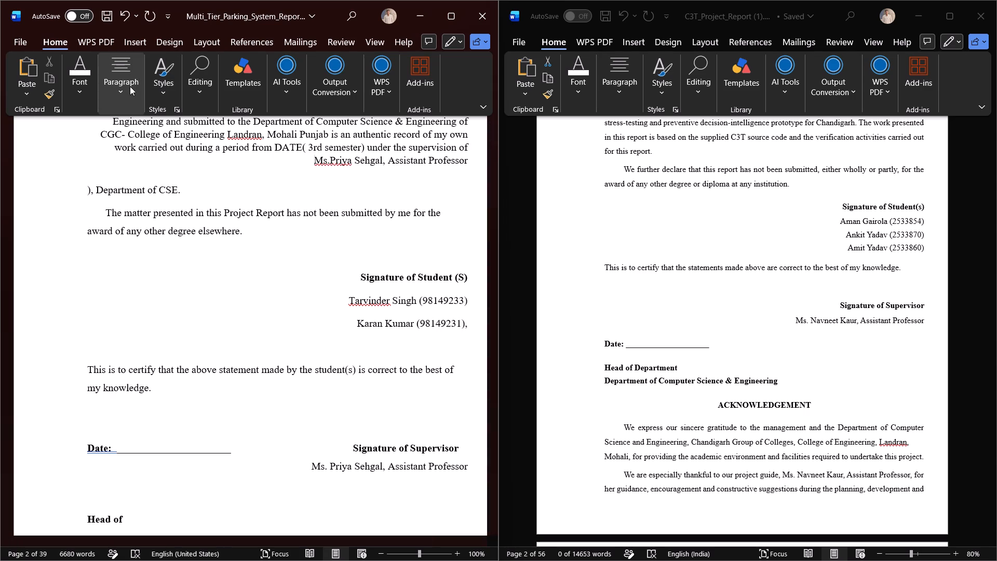
Left-align the Certificate's first paragraph.
{"action": "left_click", "coordinate": [130, 86]}
{"action": "left_click", "coordinate": [107, 154]}
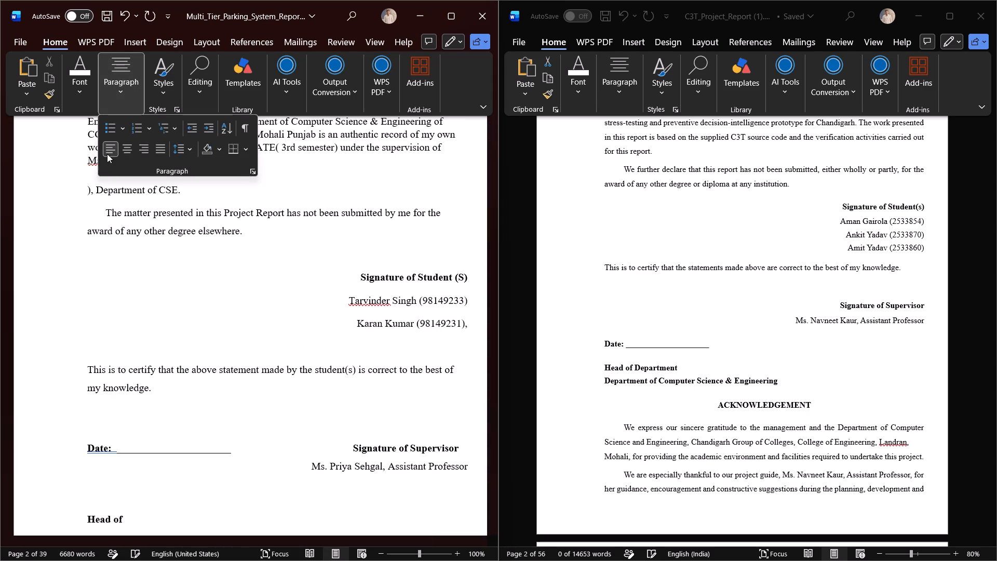
{"action": "left_click", "coordinate": [298, 191]}
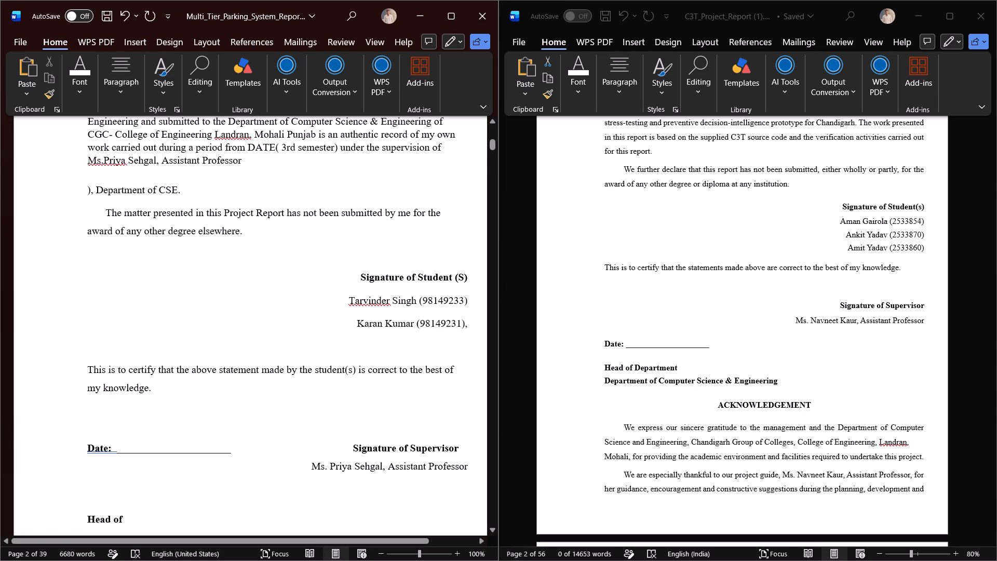
Join the stray "), Department of CSE." line to the Certificate's first paragraph so the ending reads "Assistant Professor, Department of CSE.".
{"action": "left_click", "coordinate": [97, 190]}
{"action": "key", "text": "BackSpace"}
{"action": "key", "text": "BackSpace"}
{"action": "key", "text": "BackSpace"}
{"action": "key", "text": "BackSpace"}
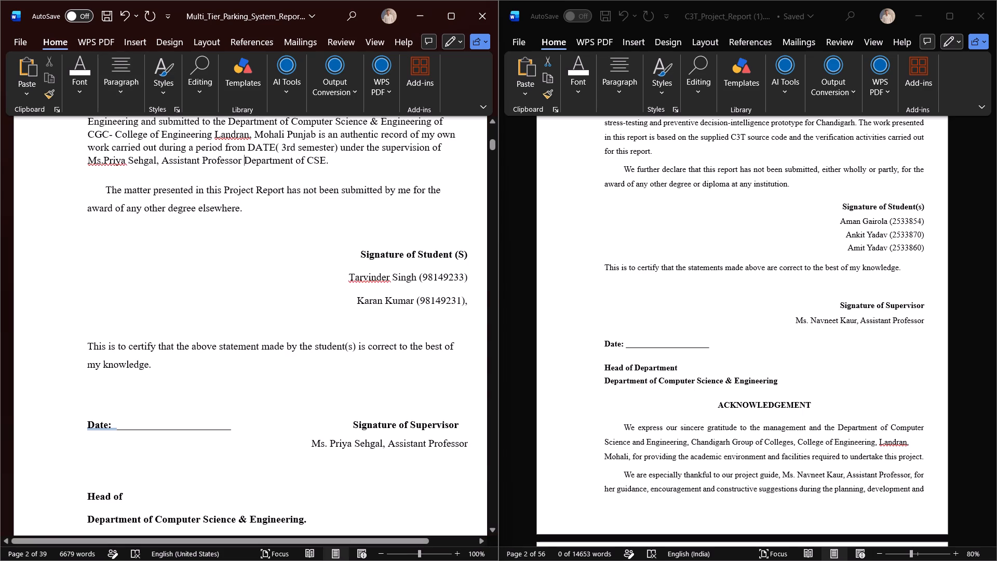
{"action": "left_click", "coordinate": [240, 161]}
{"action": "key", "text": "comma"}
Delete the blank line above "Signature of Student (S)" in the Certificate.
{"action": "scroll", "coordinate": [291, 211], "scroll_direction": "up", "scroll_amount": 1}
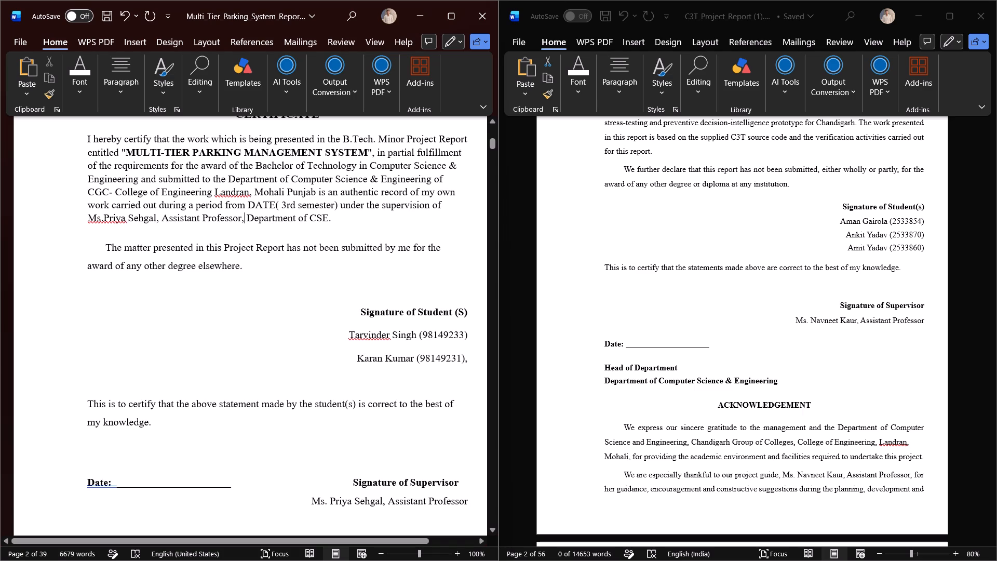
{"action": "scroll", "coordinate": [398, 307], "scroll_direction": "down", "scroll_amount": 1}
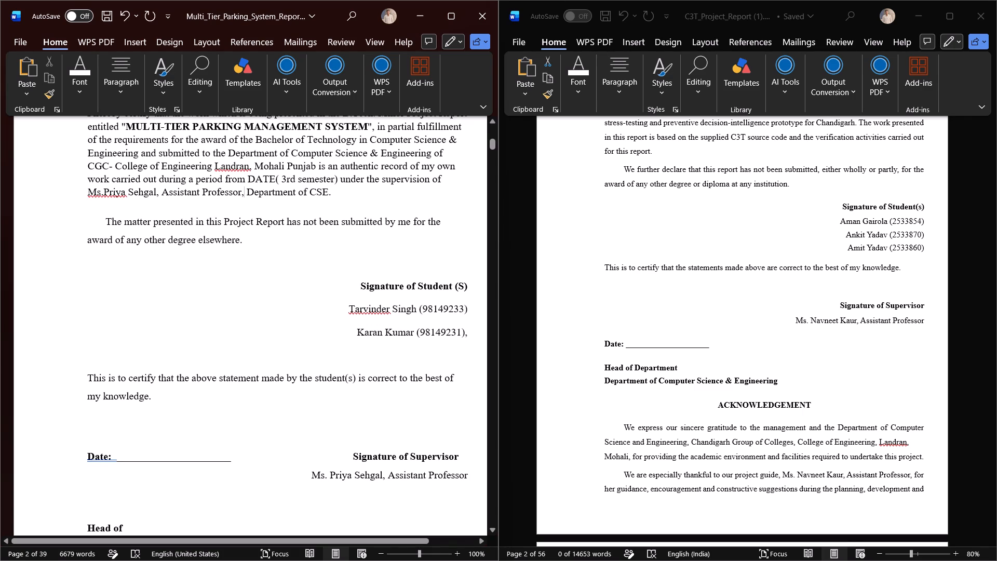
{"action": "left_click", "coordinate": [351, 266]}
{"action": "key", "text": "BackSpace"}
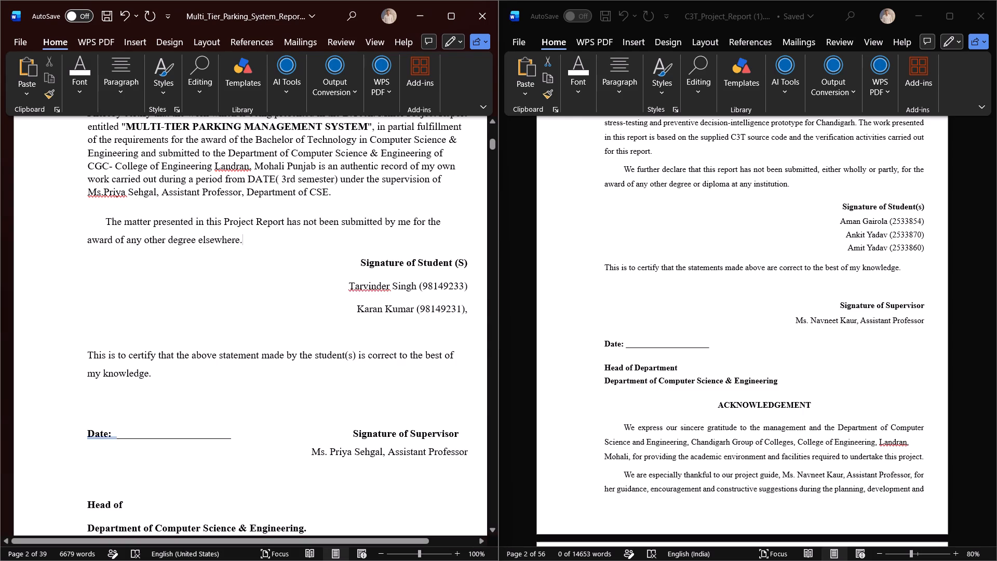
Review the rest of the Certificate page, from the student and supervisor signatures to the Head of Department block.
{"action": "scroll", "coordinate": [326, 327], "scroll_direction": "down", "scroll_amount": 1}
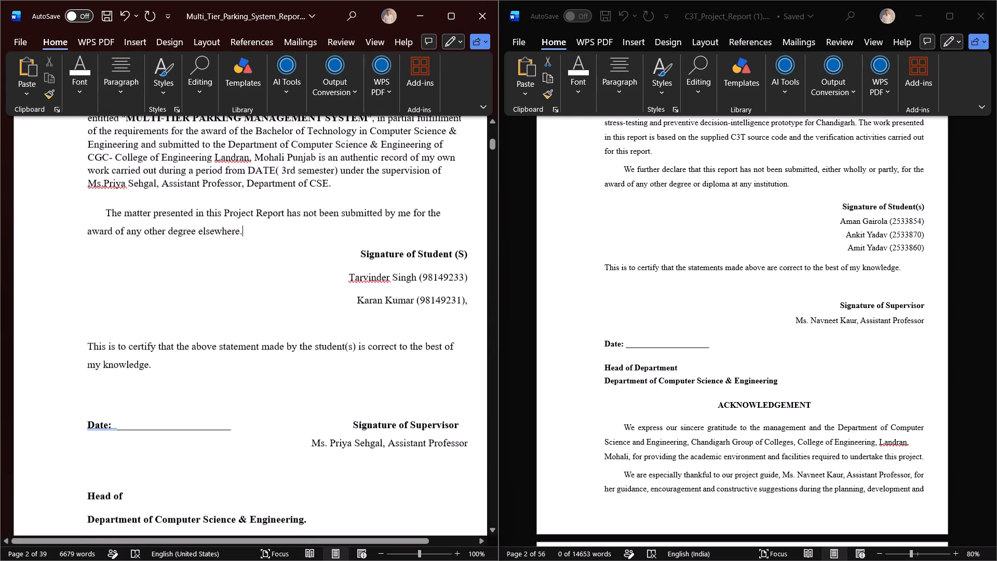
{"action": "scroll", "coordinate": [326, 327], "scroll_direction": "down", "scroll_amount": 2}
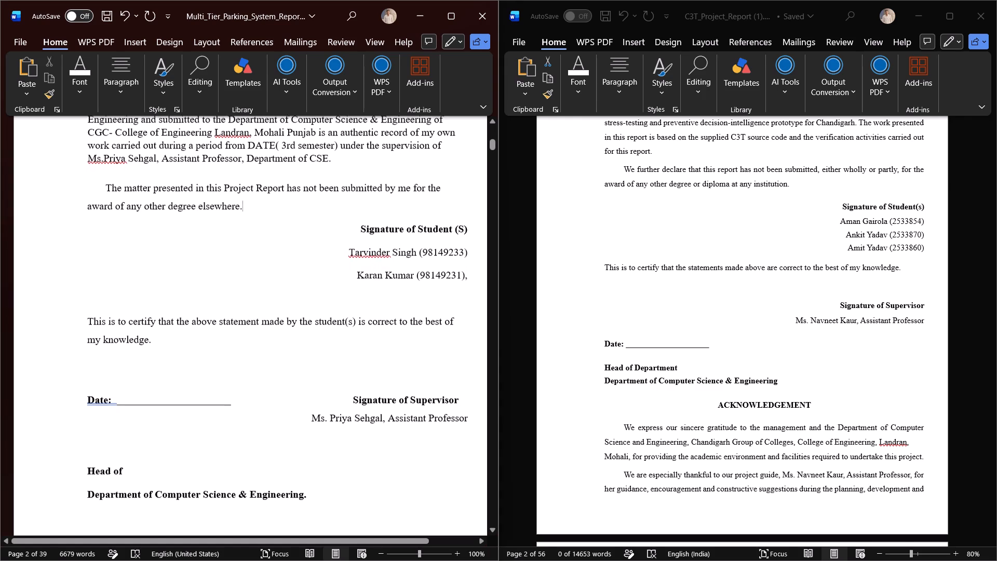
{"action": "scroll", "coordinate": [326, 327], "scroll_direction": "down", "scroll_amount": 1}
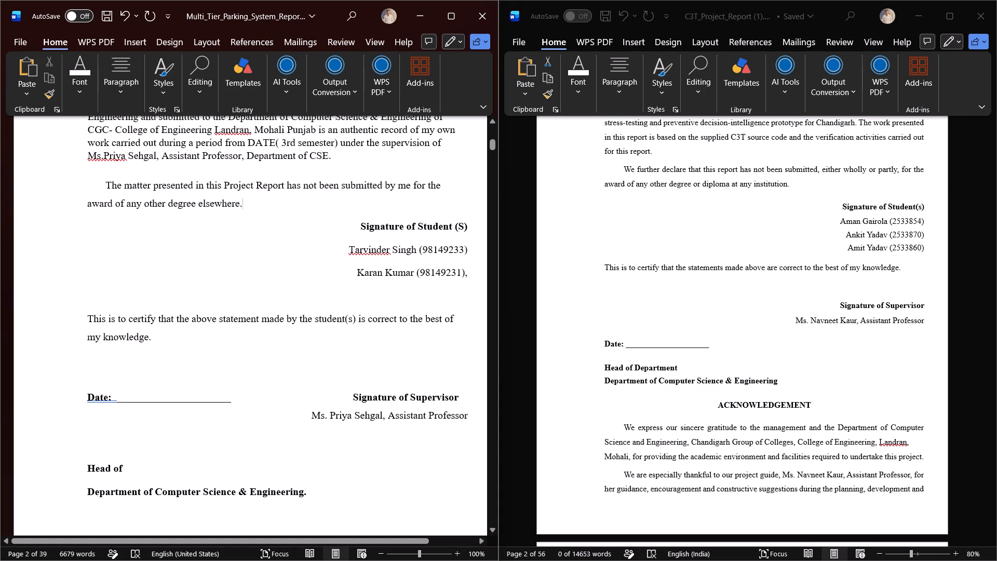
{"action": "scroll", "coordinate": [326, 327], "scroll_direction": "down", "scroll_amount": 1}
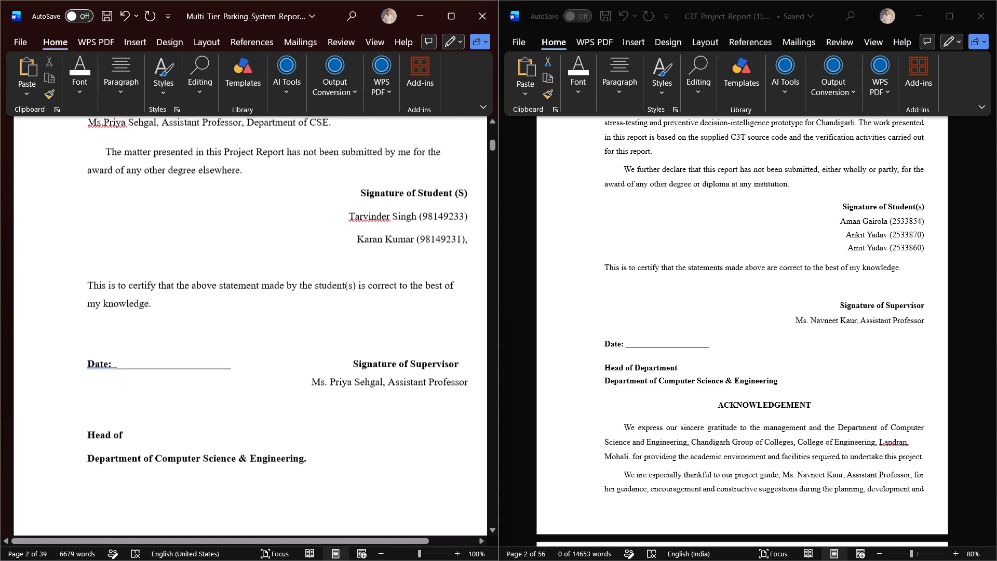
{"action": "scroll", "coordinate": [326, 327], "scroll_direction": "down", "scroll_amount": 1}
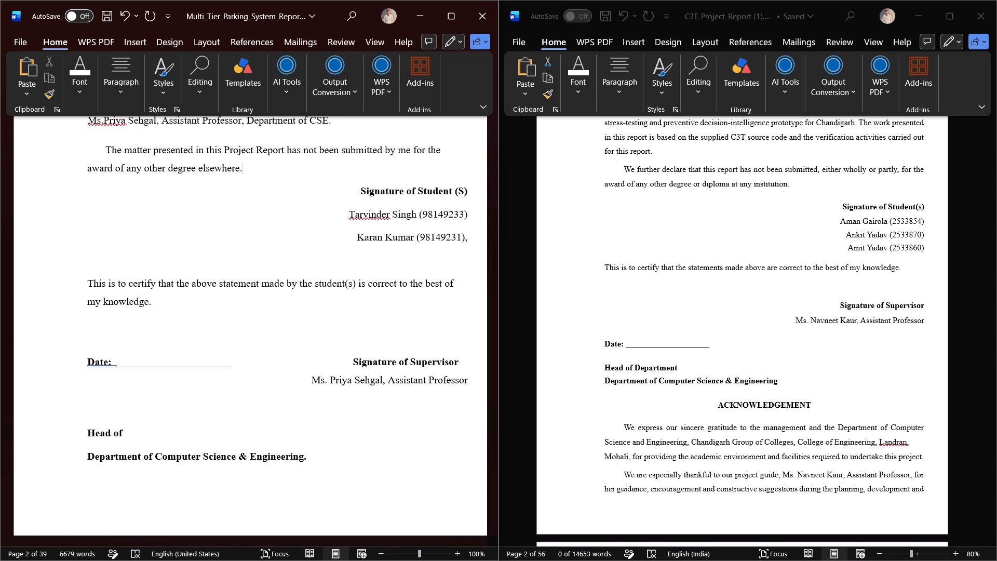
{"action": "scroll", "coordinate": [326, 327], "scroll_direction": "down", "scroll_amount": 2}
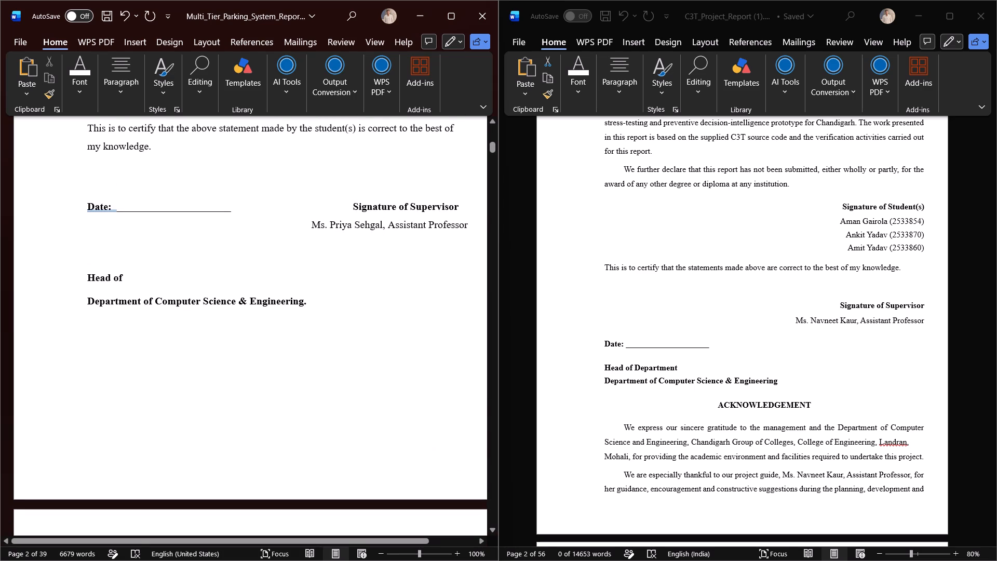
{"action": "scroll", "coordinate": [326, 327], "scroll_direction": "down", "scroll_amount": 1}
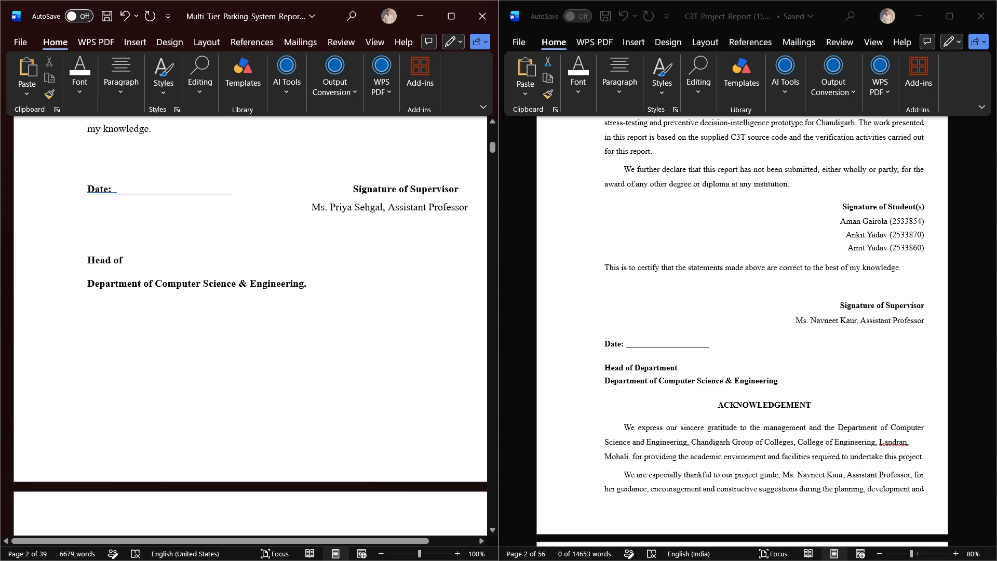
Compare the report's Acknowledgement page with the Acknowledgement section in the C3T reference report.
{"action": "scroll", "coordinate": [681, 361], "scroll_direction": "down", "scroll_amount": 2}
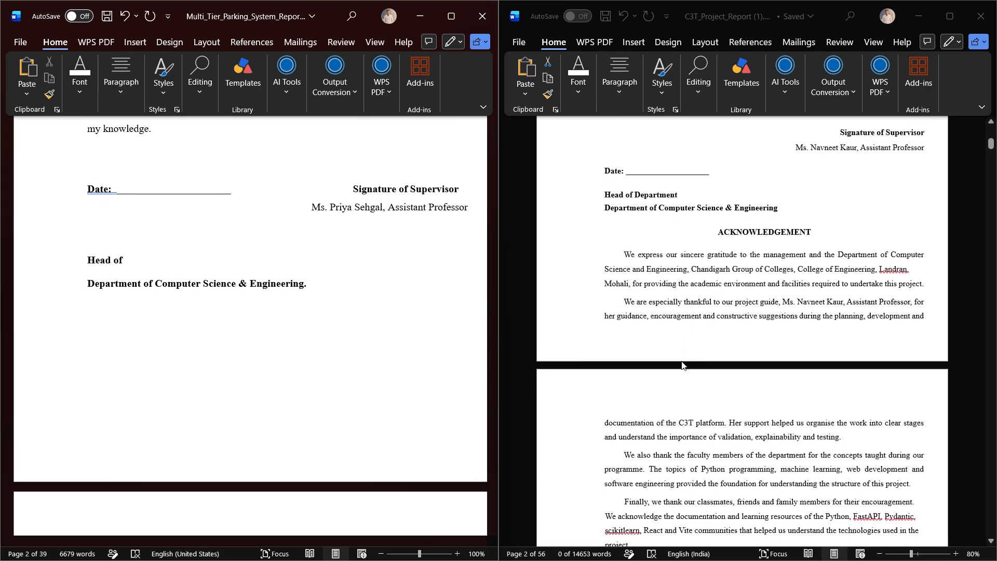
{"action": "scroll", "coordinate": [681, 361], "scroll_direction": "down", "scroll_amount": 1}
{"action": "scroll", "coordinate": [402, 406], "scroll_direction": "down", "scroll_amount": 2}
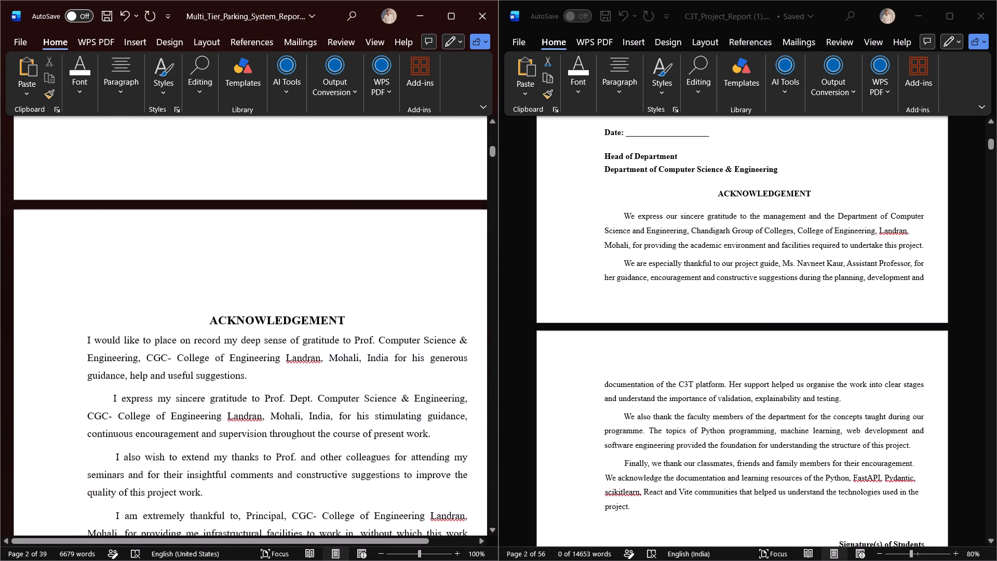
{"action": "scroll", "coordinate": [402, 406], "scroll_direction": "down", "scroll_amount": 1}
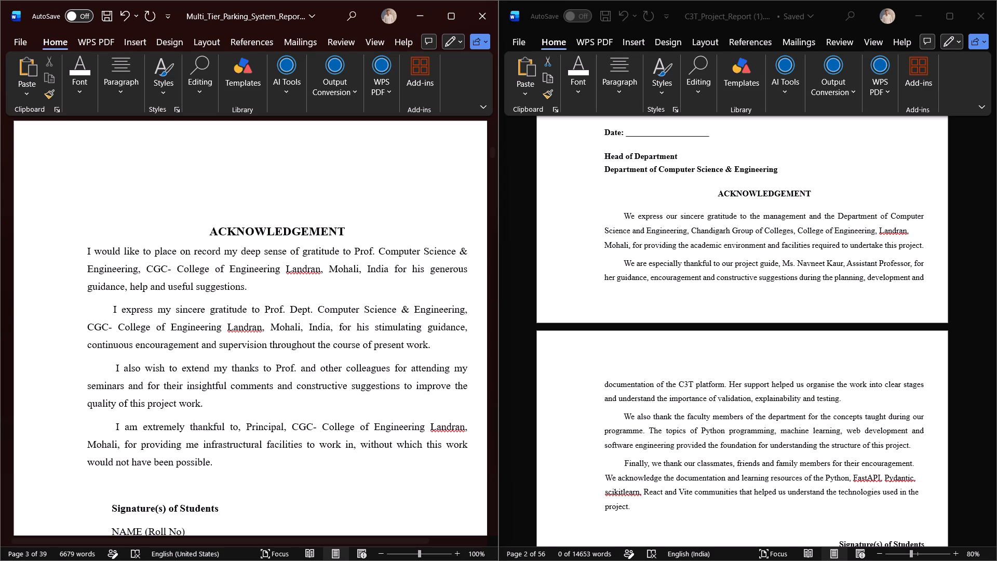
{"action": "scroll", "coordinate": [402, 406], "scroll_direction": "up", "scroll_amount": 1}
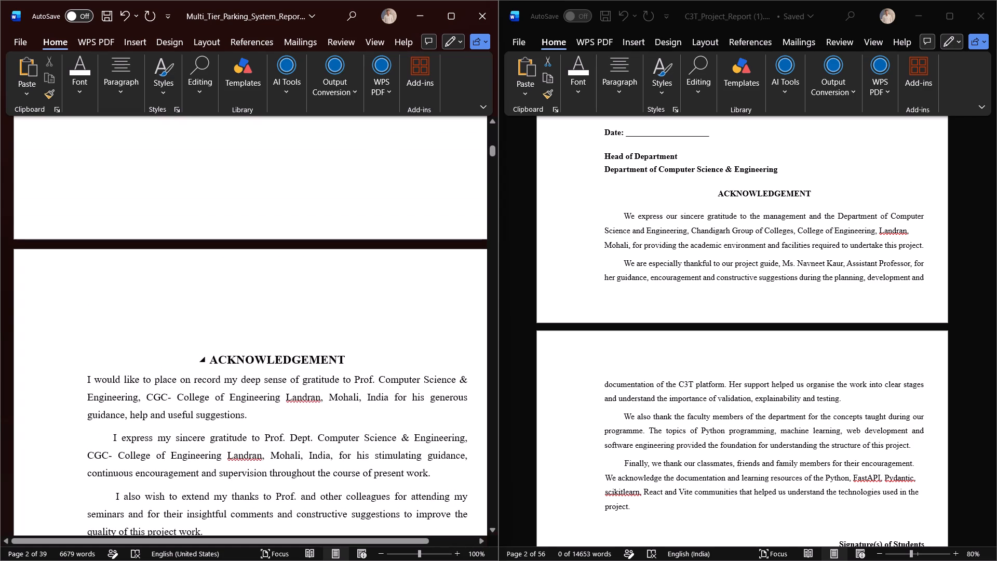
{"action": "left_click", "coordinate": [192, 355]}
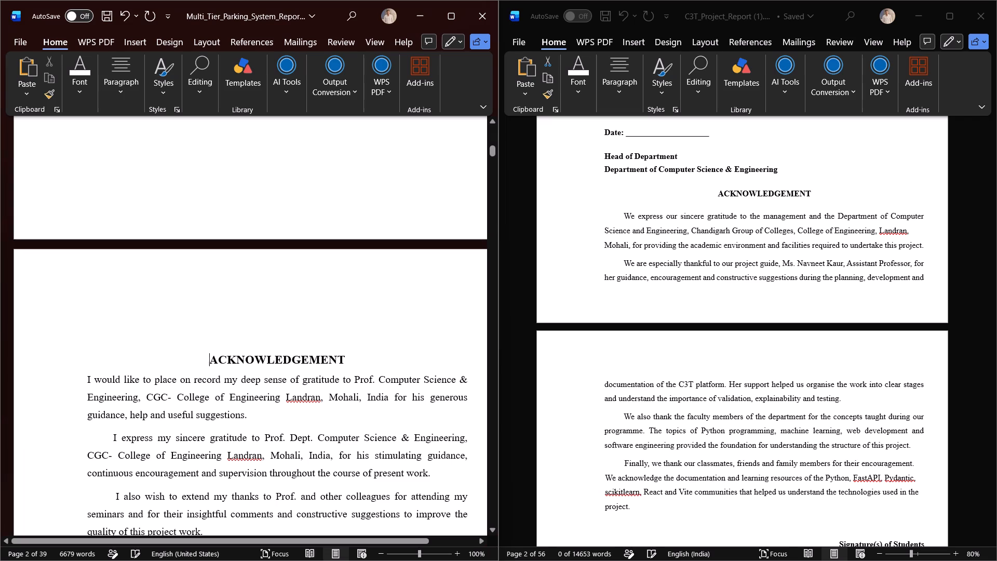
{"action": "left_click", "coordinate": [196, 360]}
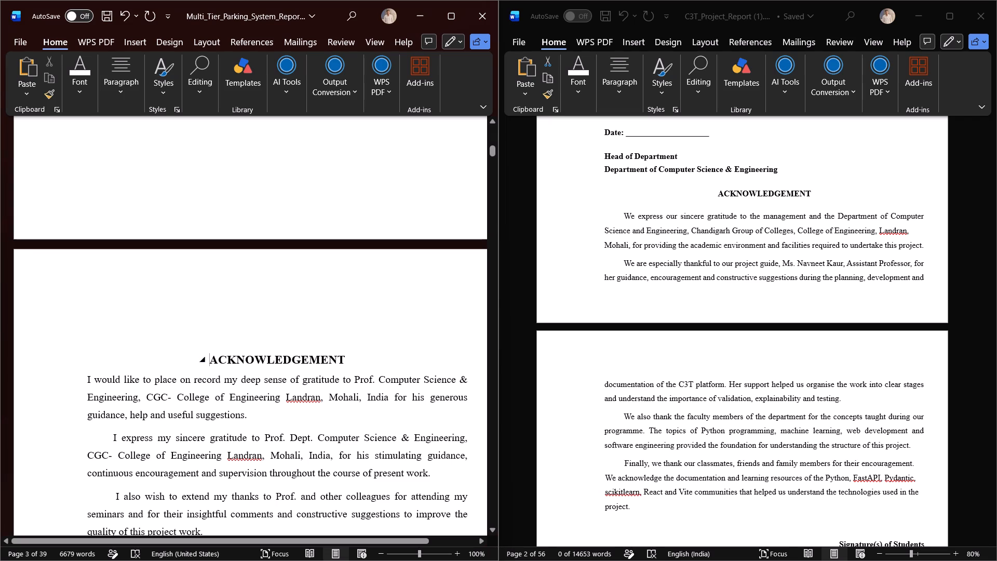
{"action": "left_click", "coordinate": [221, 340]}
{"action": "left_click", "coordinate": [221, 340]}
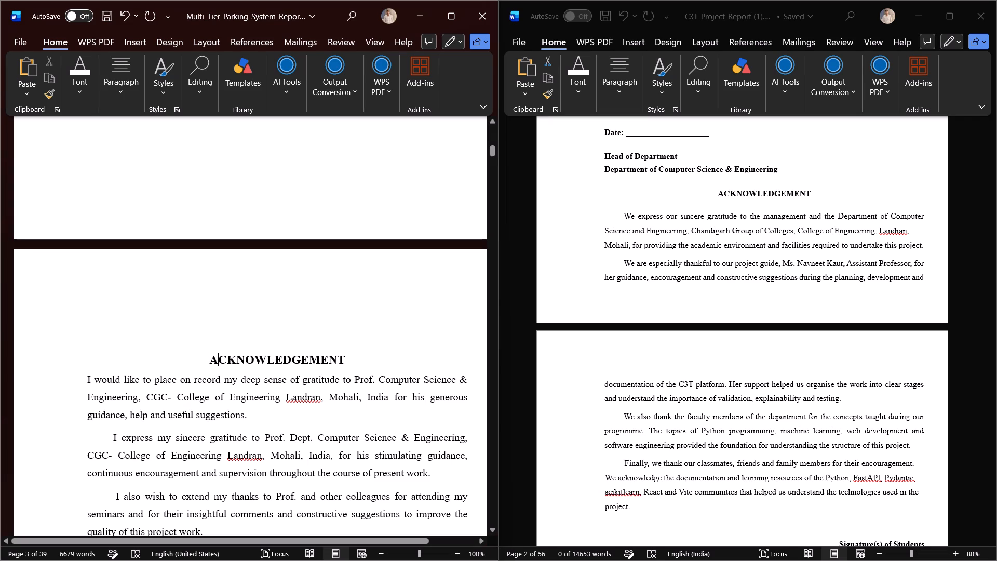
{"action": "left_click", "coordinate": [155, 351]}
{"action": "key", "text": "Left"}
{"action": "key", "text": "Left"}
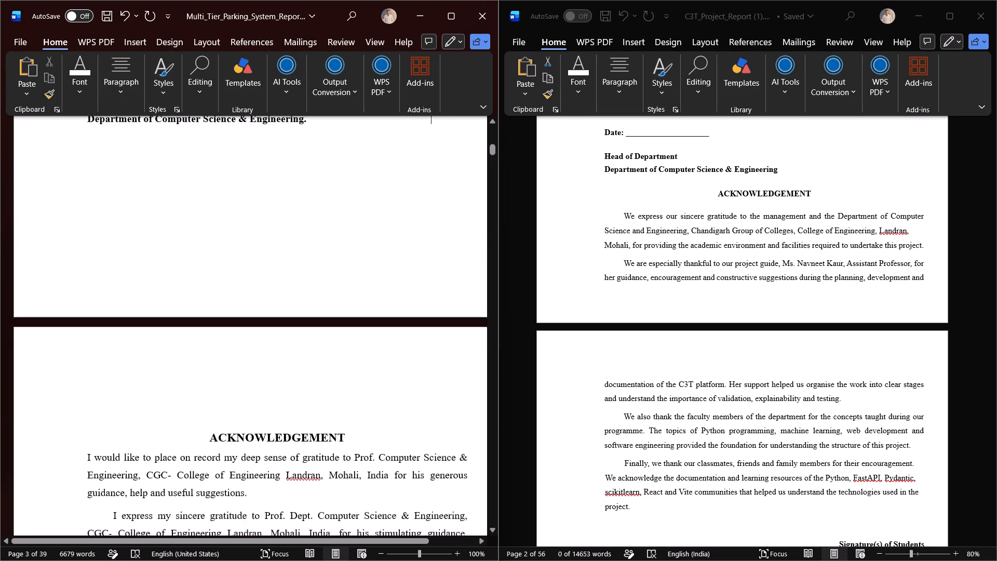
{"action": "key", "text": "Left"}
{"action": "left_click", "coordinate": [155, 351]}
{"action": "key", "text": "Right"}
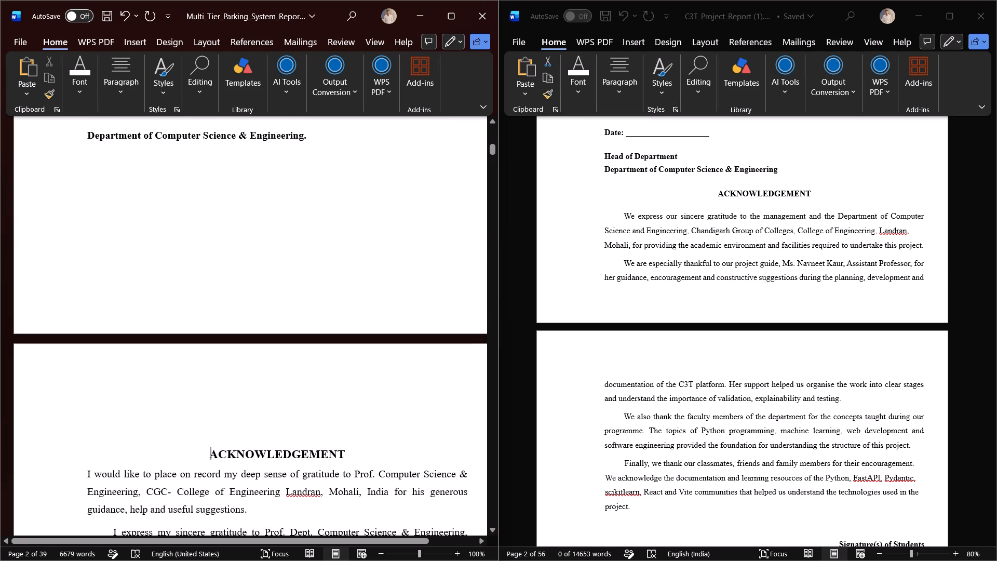
Review the Certificate page again from its first paragraph to the Head of Department block, through to the Acknowledgement page.
{"action": "scroll", "coordinate": [387, 359], "scroll_direction": "up", "scroll_amount": 4}
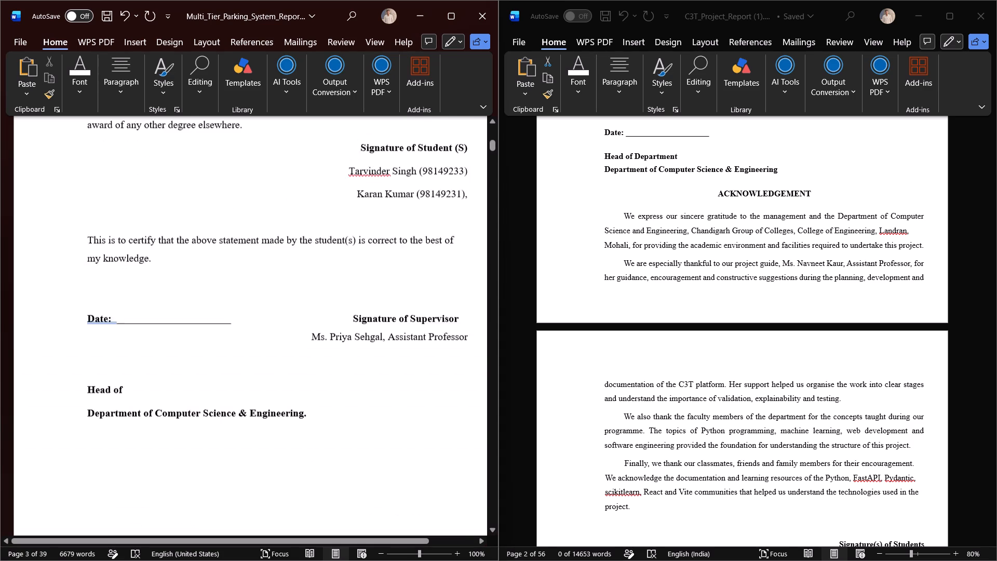
{"action": "scroll", "coordinate": [387, 359], "scroll_direction": "down", "scroll_amount": 2}
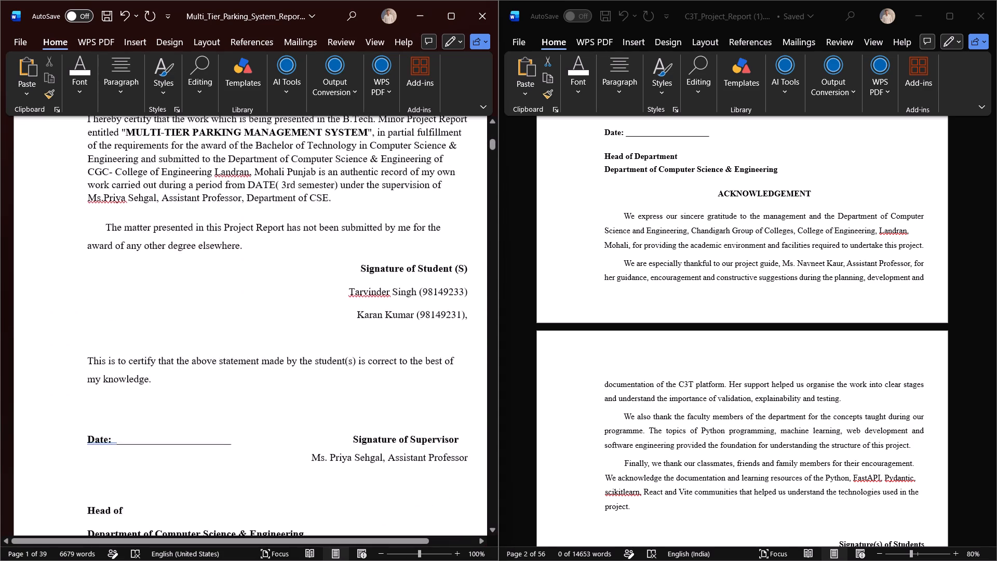
{"action": "scroll", "coordinate": [387, 359], "scroll_direction": "down", "scroll_amount": 1}
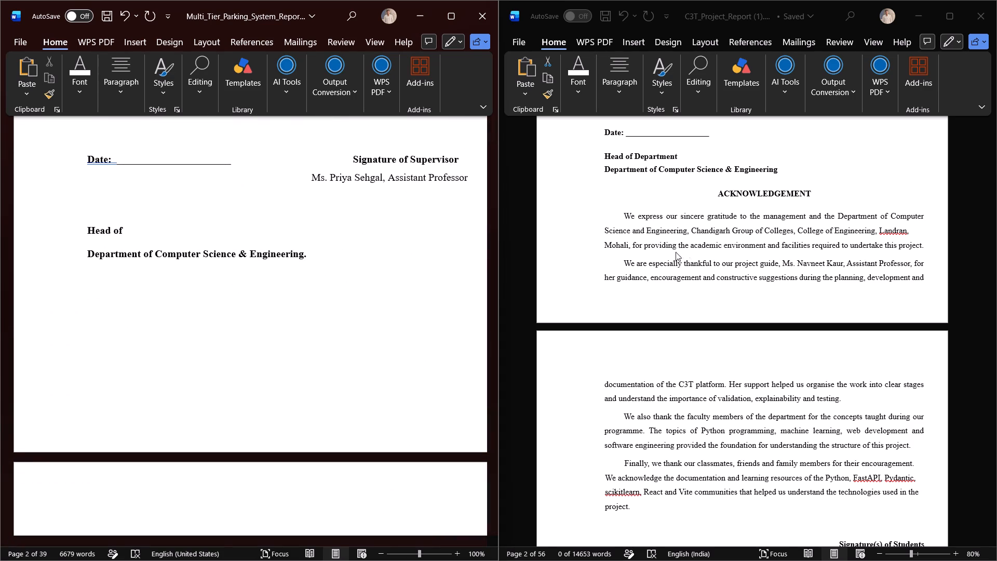
{"action": "scroll", "coordinate": [444, 326], "scroll_direction": "down", "scroll_amount": 1}
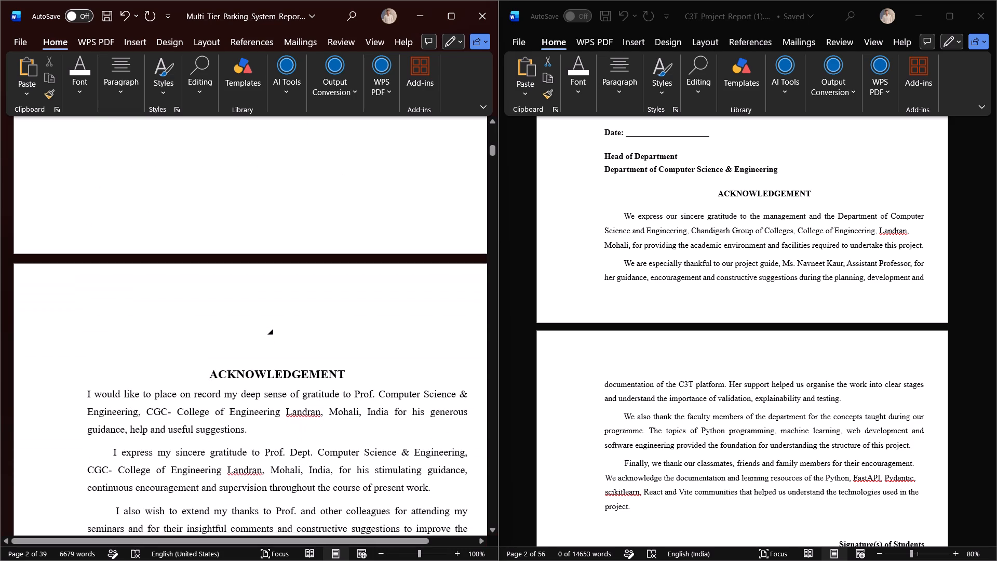
{"action": "scroll", "coordinate": [444, 326], "scroll_direction": "down", "scroll_amount": 1}
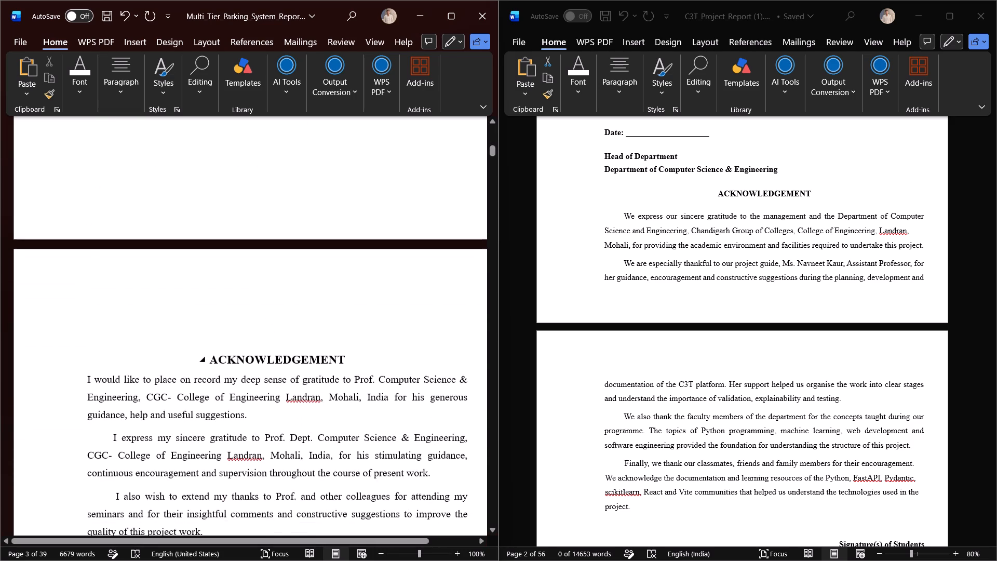
{"action": "scroll", "coordinate": [444, 326], "scroll_direction": "down", "scroll_amount": 1}
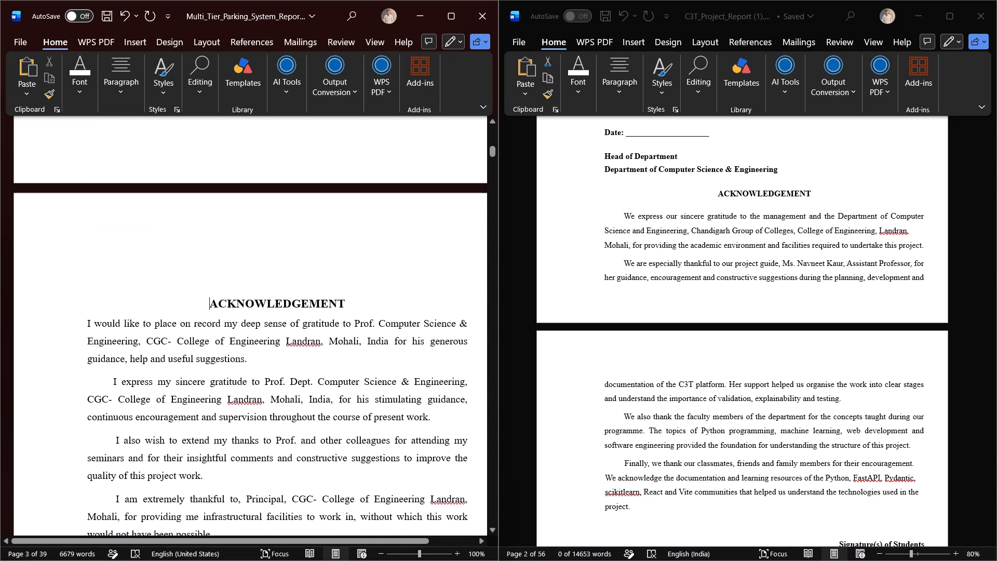
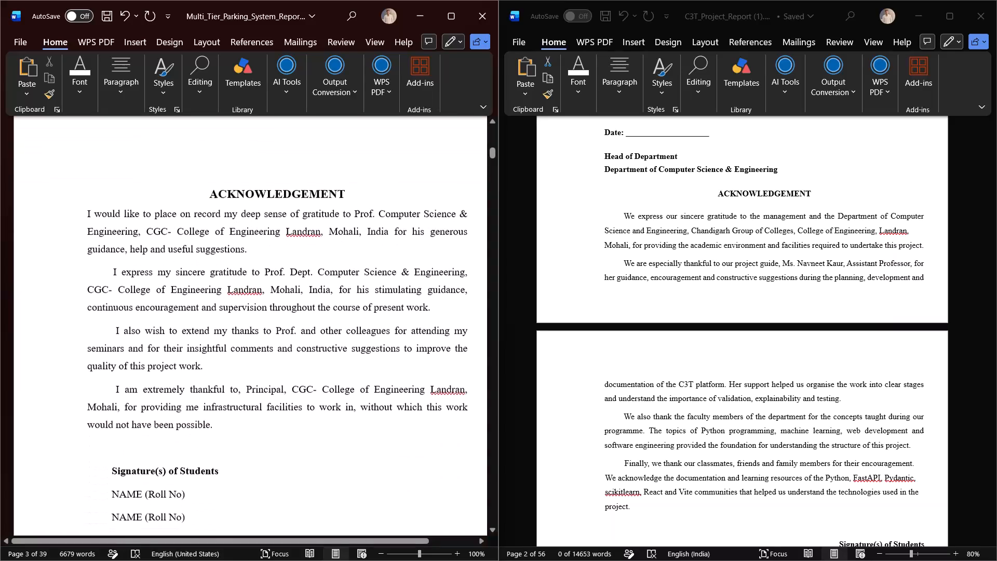
Examine the Acknowledgement's student signature block and its name and roll number placeholders, along with the start of the Abstract.
{"action": "scroll", "coordinate": [444, 326], "scroll_direction": "down", "scroll_amount": 3}
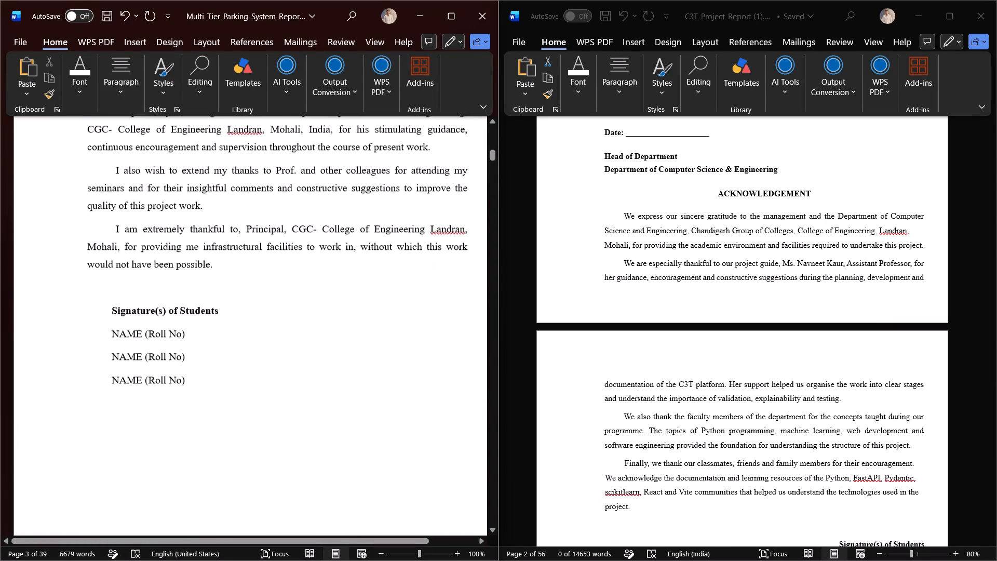
{"action": "scroll", "coordinate": [444, 326], "scroll_direction": "down", "scroll_amount": 3}
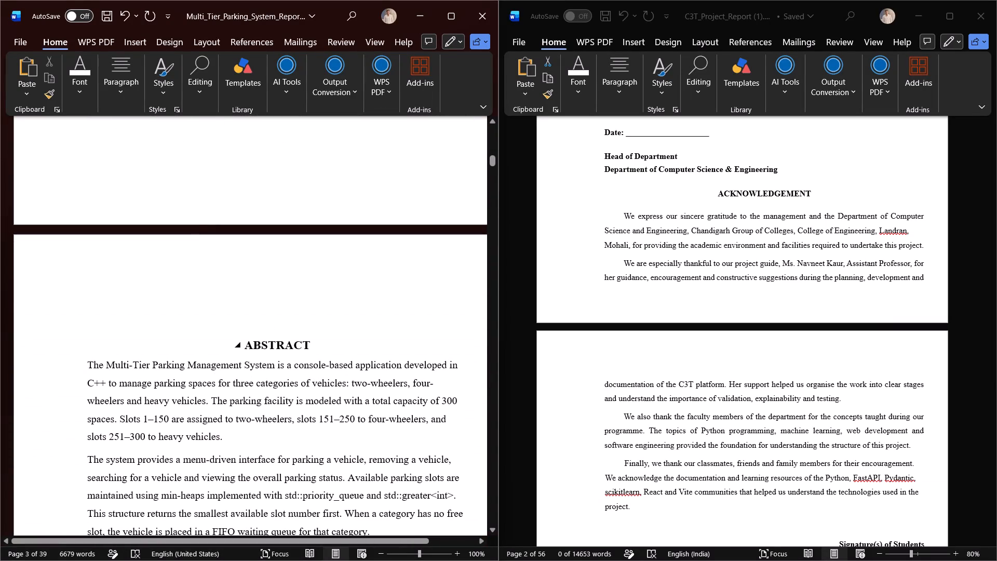
{"action": "scroll", "coordinate": [444, 326], "scroll_direction": "up", "scroll_amount": 3}
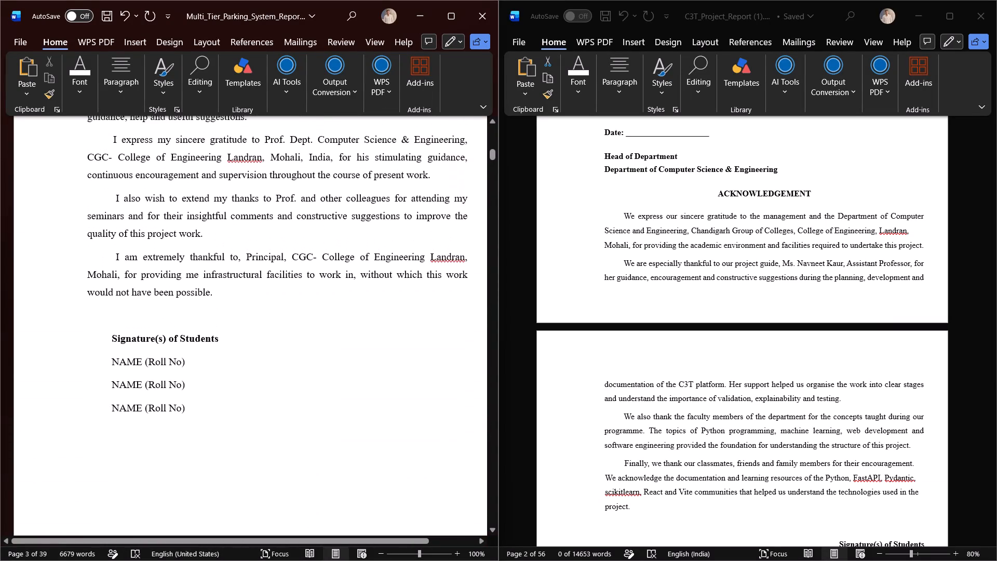
{"action": "left_click_drag", "start_coordinate": [112, 360], "coordinate": [201, 417]}
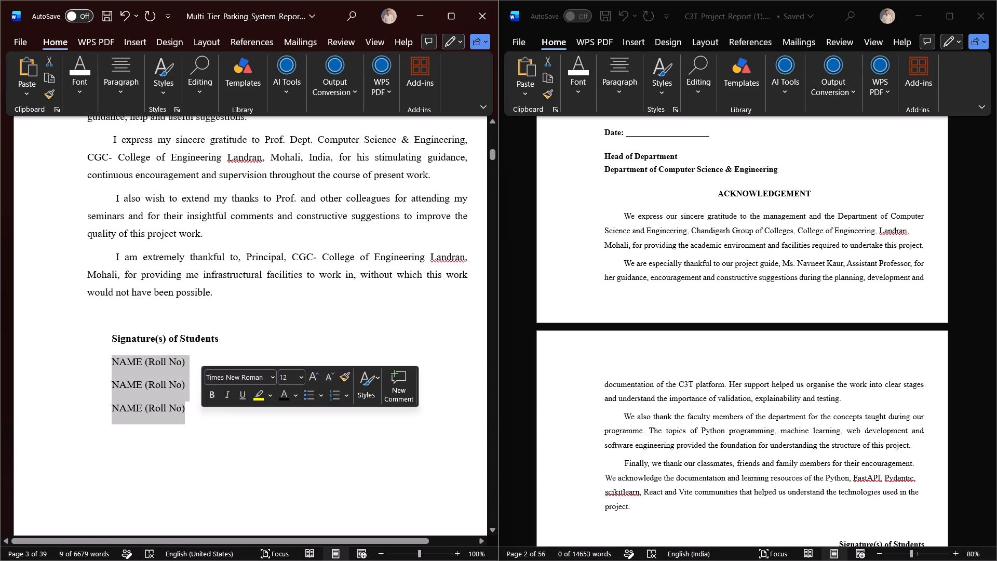
Delete the two existing student name and roll number lines under "Signature of Student (S)" in the Certificate.
{"action": "scroll", "coordinate": [428, 416], "scroll_direction": "up", "scroll_amount": 1}
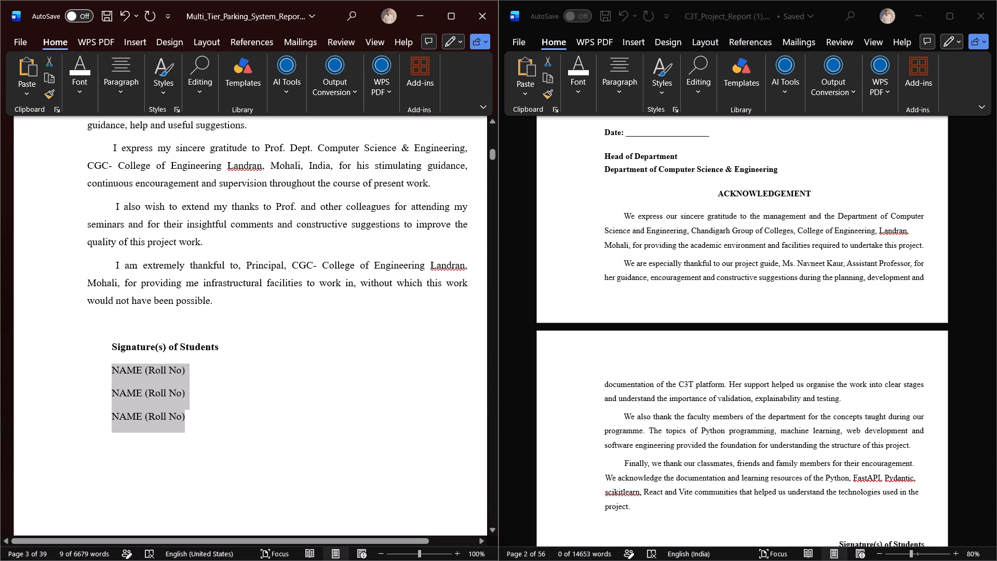
{"action": "scroll", "coordinate": [428, 416], "scroll_direction": "up", "scroll_amount": 3}
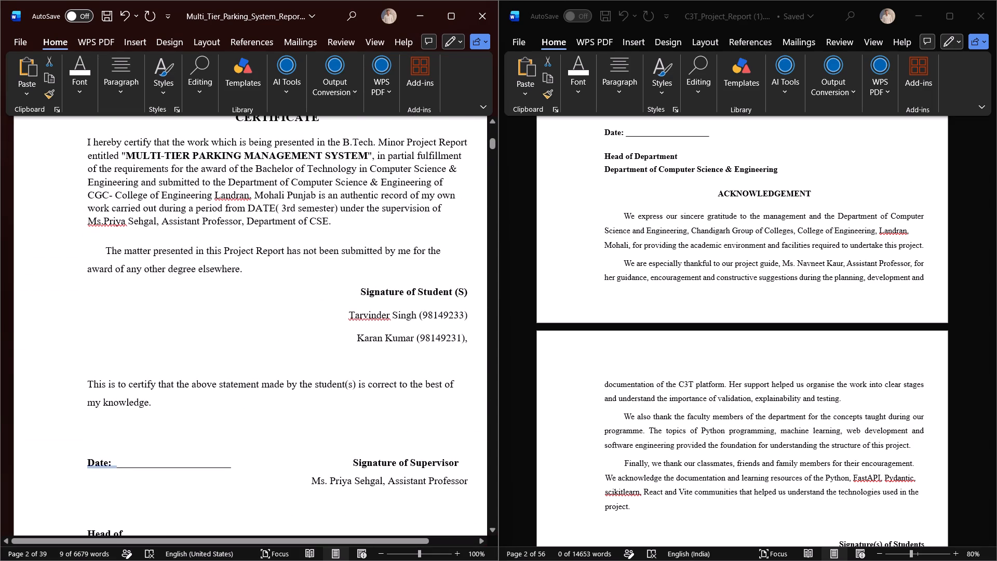
{"action": "left_click_drag", "start_coordinate": [348, 313], "coordinate": [470, 344]}
{"action": "key", "text": "BackSpace"}
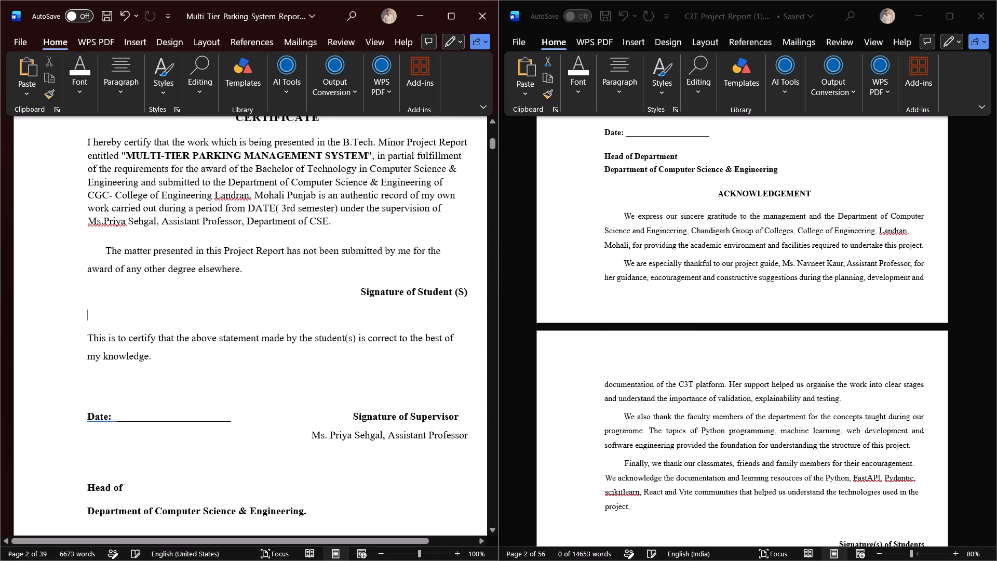
Right-align the empty line below "Signature of Student (S)" in the Certificate.
{"action": "left_click", "coordinate": [373, 314]}
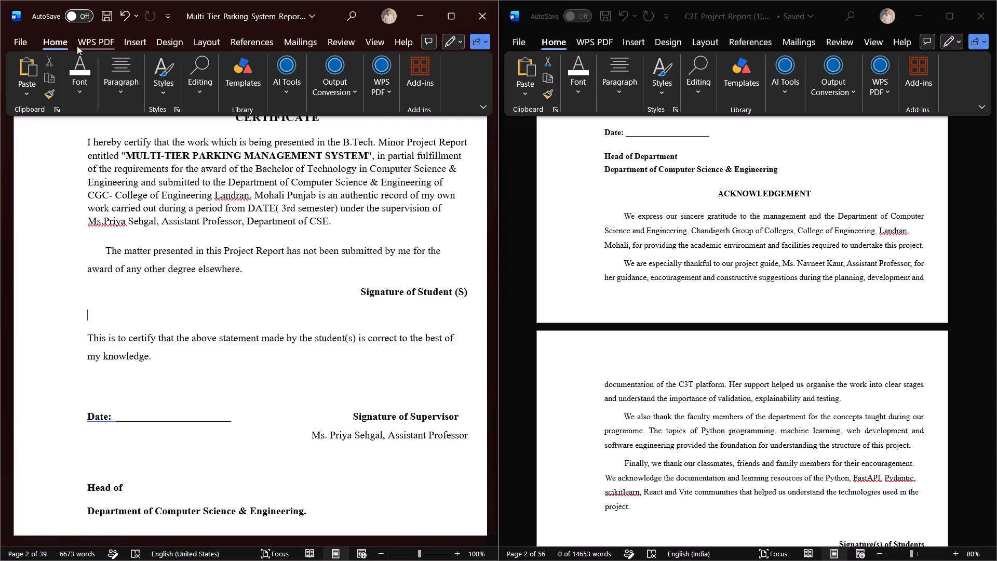
{"action": "left_click", "coordinate": [124, 99]}
{"action": "left_click", "coordinate": [141, 150]}
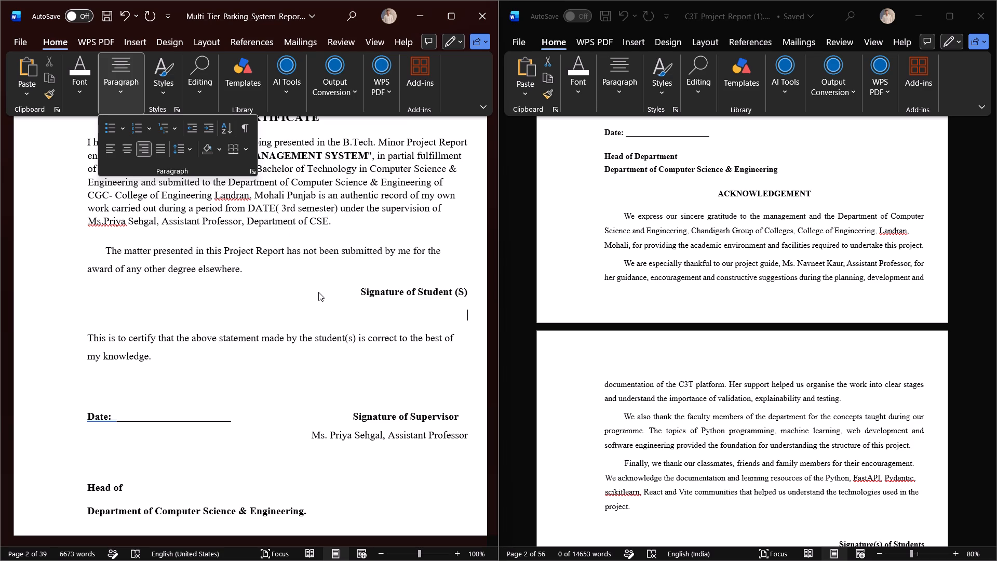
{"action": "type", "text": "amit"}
{"action": "left_click", "coordinate": [441, 308]}
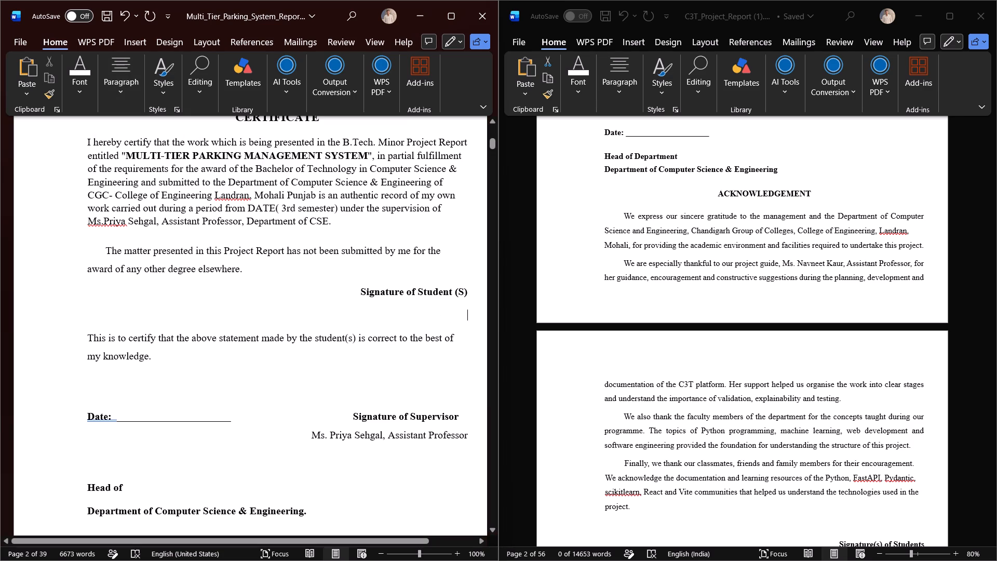
Enter the first student's full name with the roll number in parentheses on the right-aligned line below "Signature of Student (S)".
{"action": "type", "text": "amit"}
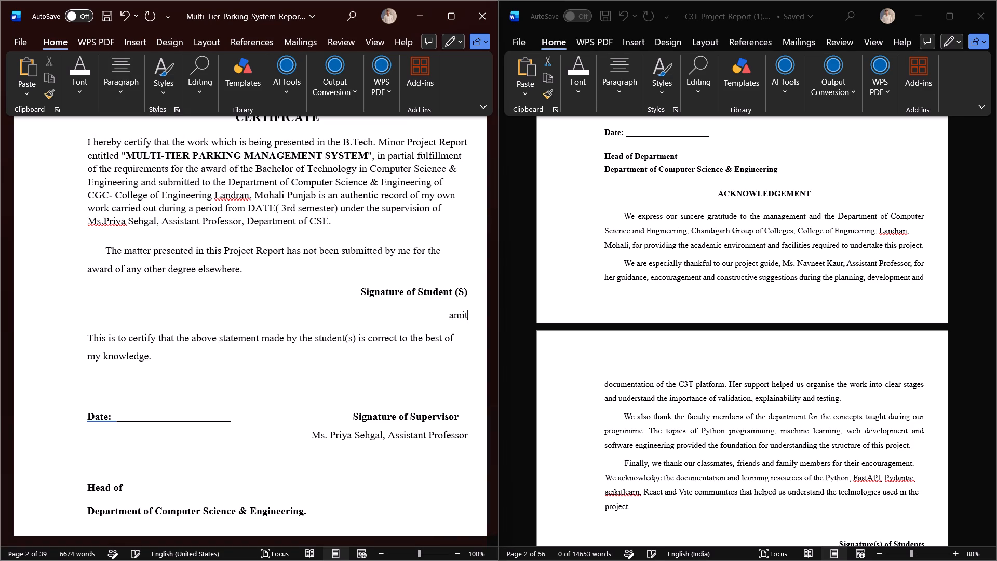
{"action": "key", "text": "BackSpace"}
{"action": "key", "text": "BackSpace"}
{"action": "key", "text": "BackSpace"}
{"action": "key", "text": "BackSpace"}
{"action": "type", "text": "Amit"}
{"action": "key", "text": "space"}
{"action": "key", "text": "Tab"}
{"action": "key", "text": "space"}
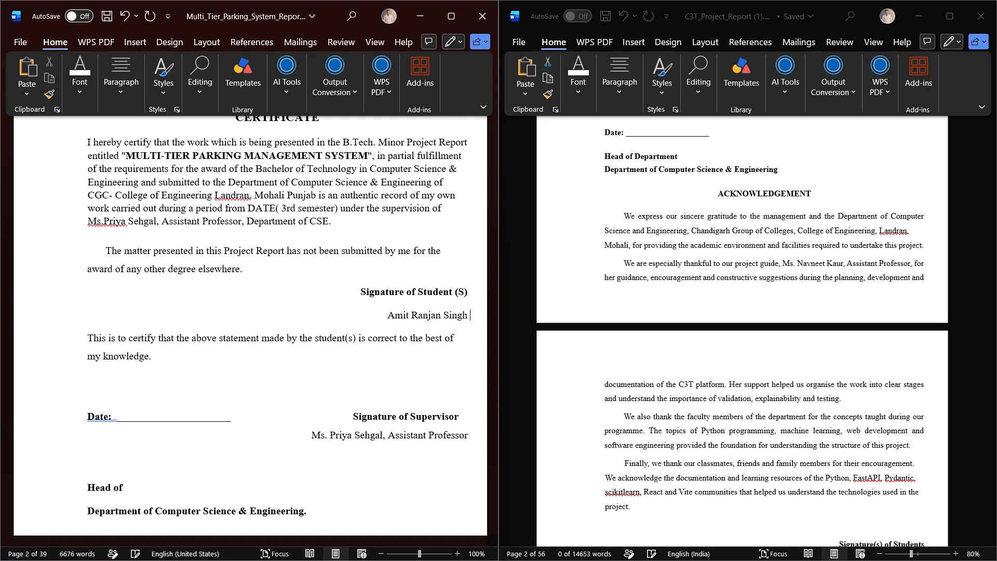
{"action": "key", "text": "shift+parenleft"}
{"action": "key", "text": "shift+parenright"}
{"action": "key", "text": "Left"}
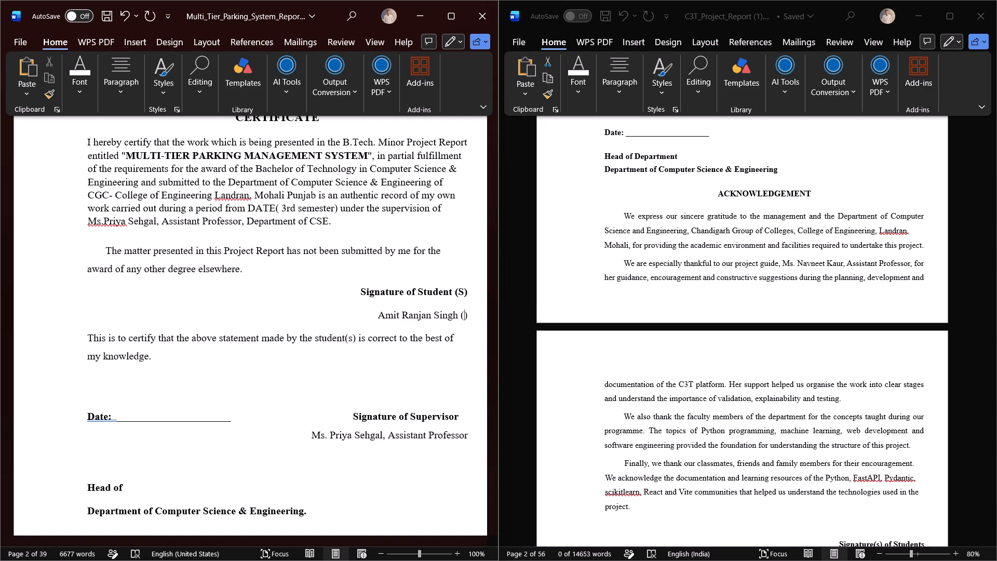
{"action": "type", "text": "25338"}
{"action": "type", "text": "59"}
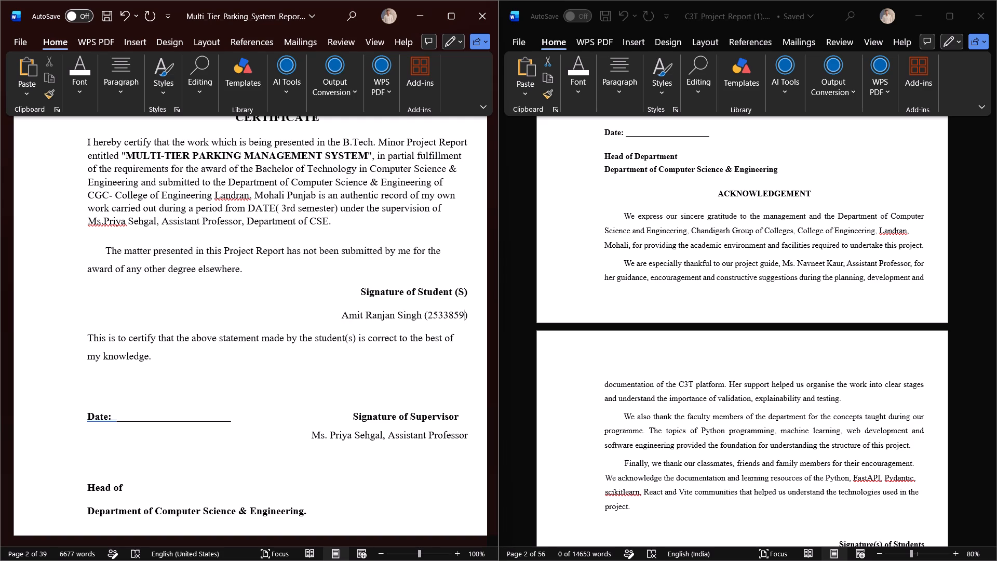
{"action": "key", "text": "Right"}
Add a line below the first student with the second student's full name and the roll number in parentheses.
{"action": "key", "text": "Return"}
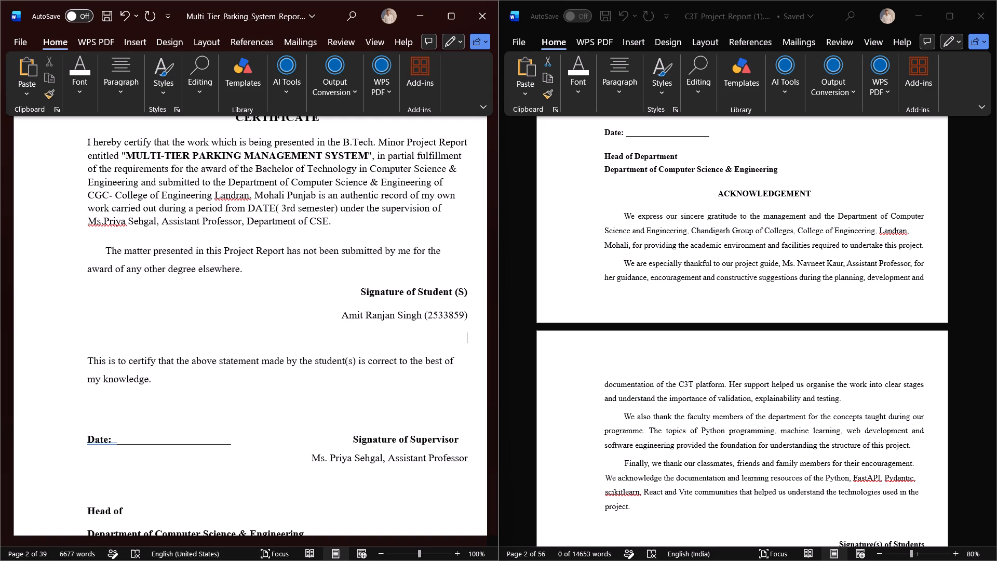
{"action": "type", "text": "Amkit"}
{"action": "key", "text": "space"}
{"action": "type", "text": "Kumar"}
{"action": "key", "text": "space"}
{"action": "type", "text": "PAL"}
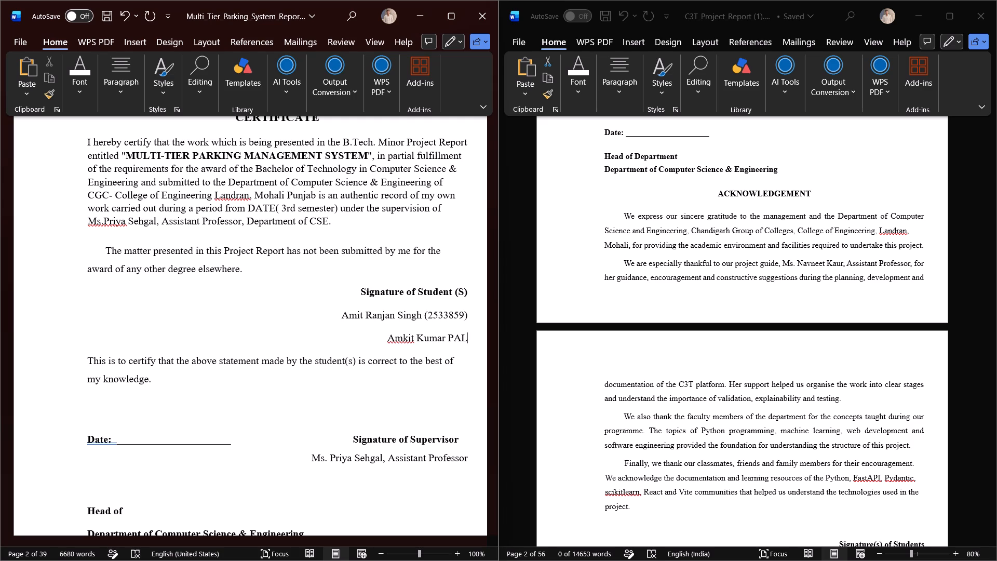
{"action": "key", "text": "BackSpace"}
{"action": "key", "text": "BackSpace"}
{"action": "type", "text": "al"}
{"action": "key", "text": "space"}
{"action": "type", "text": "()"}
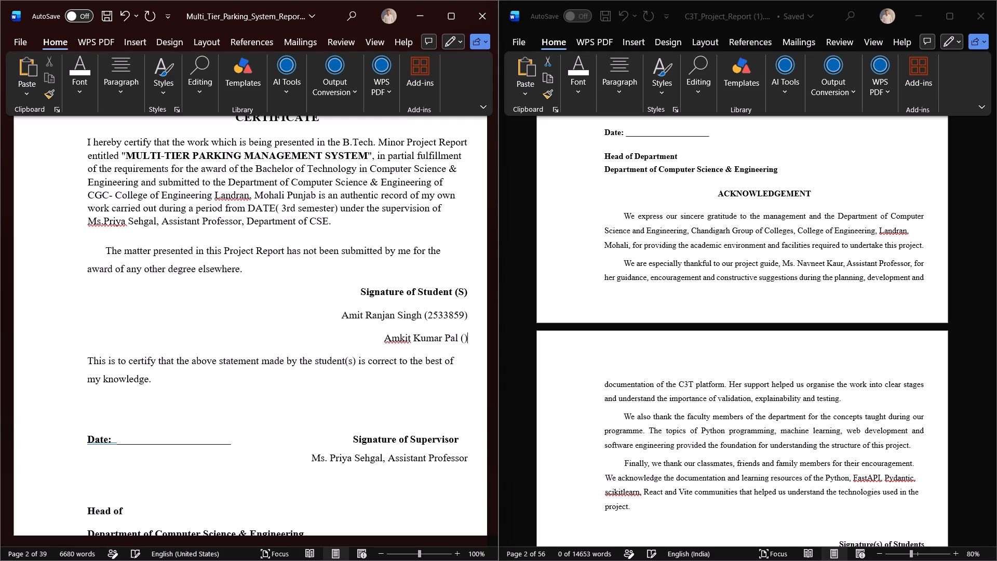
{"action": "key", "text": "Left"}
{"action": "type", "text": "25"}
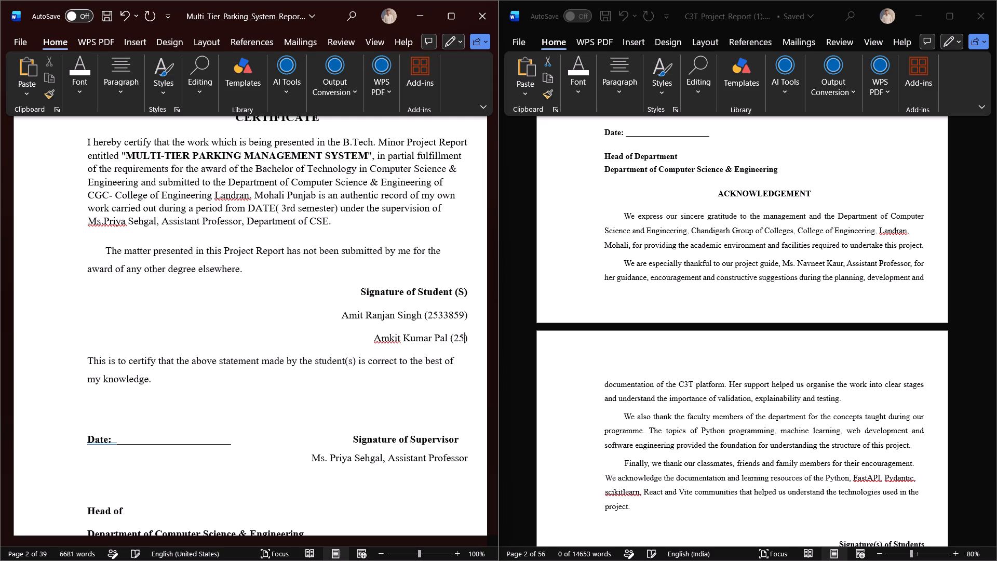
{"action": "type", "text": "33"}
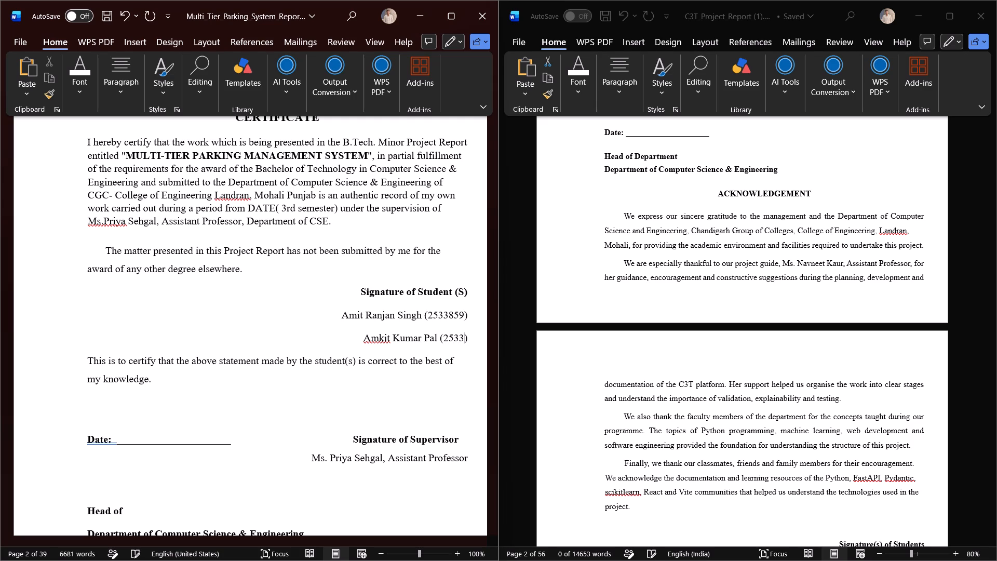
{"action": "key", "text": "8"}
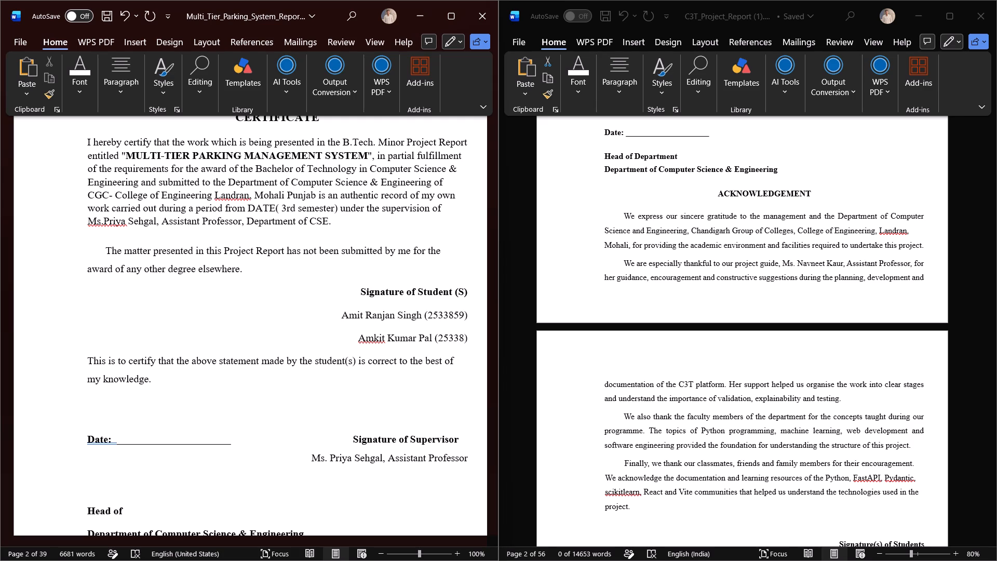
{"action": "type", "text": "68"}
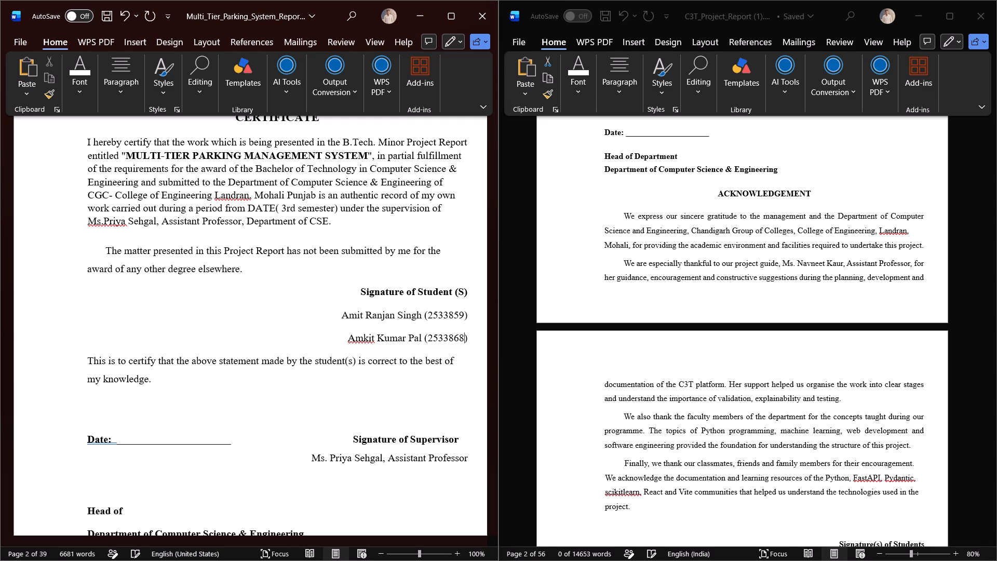
Correct the spelling of the second student's first name in the Certificate by replacing the "m" with "n".
{"action": "left_click", "coordinate": [362, 340]}
{"action": "key", "text": "BackSpace"}
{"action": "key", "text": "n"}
Add a line below the second student with the third student's full name and the roll number in parentheses.
{"action": "left_click", "coordinate": [466, 339]}
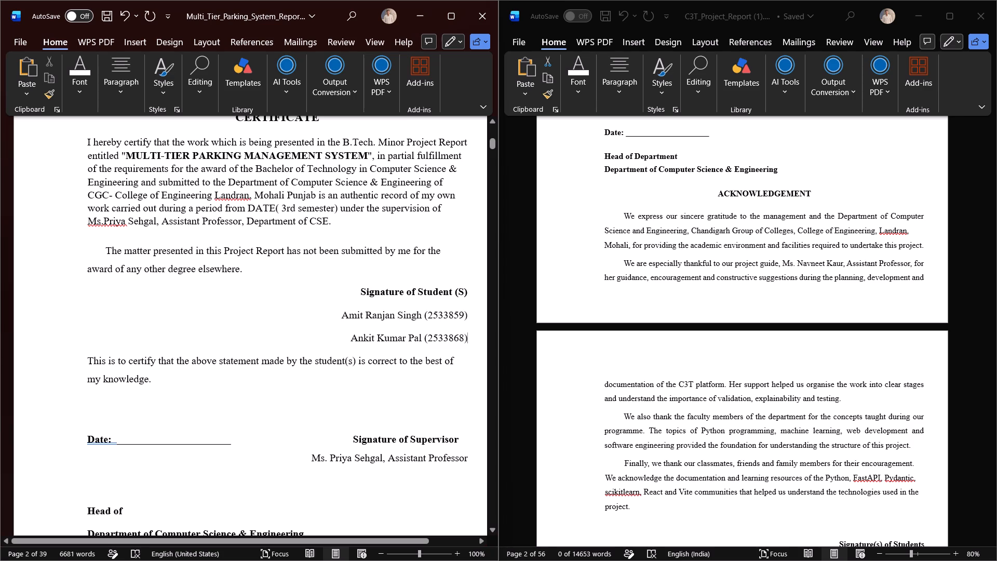
{"action": "key", "text": "Return"}
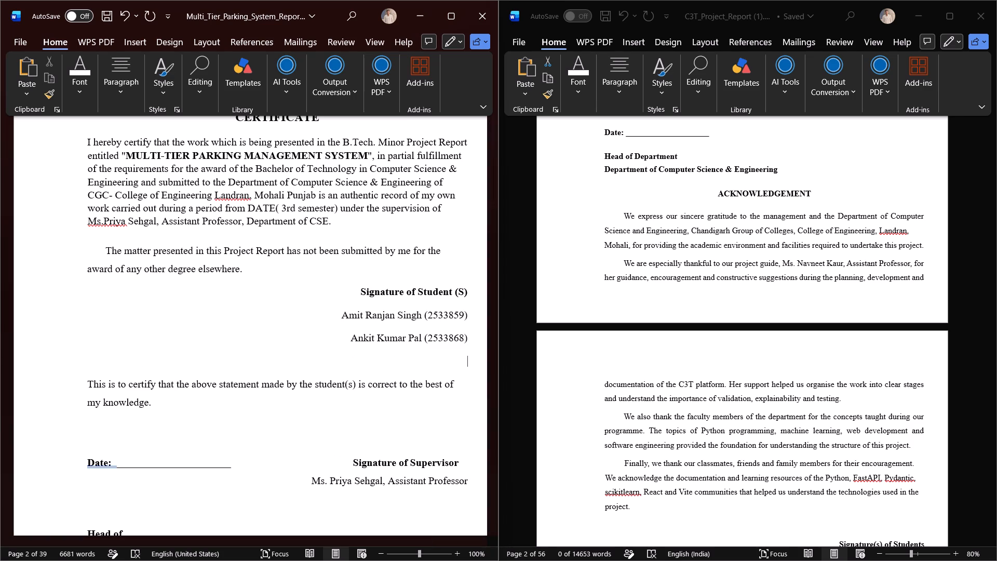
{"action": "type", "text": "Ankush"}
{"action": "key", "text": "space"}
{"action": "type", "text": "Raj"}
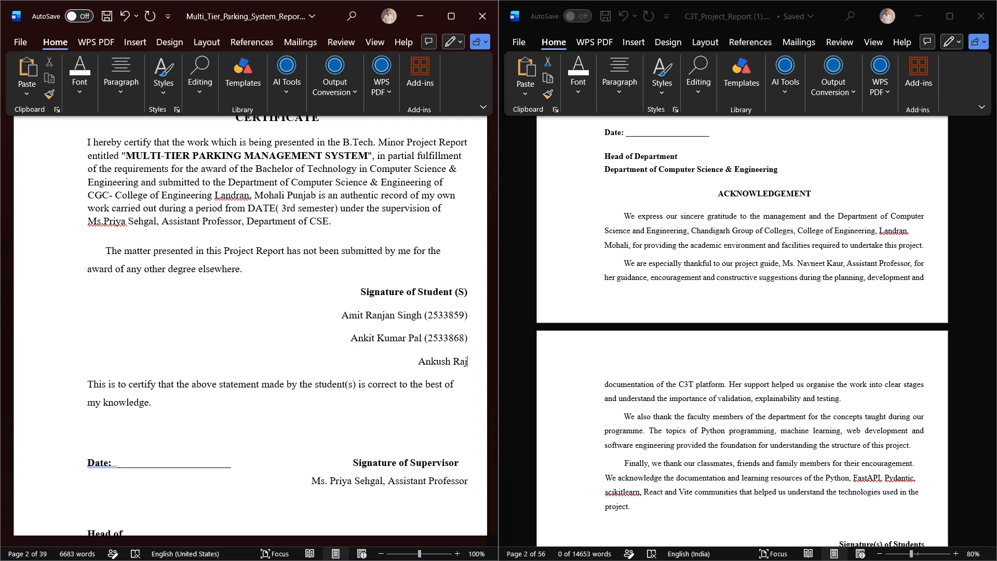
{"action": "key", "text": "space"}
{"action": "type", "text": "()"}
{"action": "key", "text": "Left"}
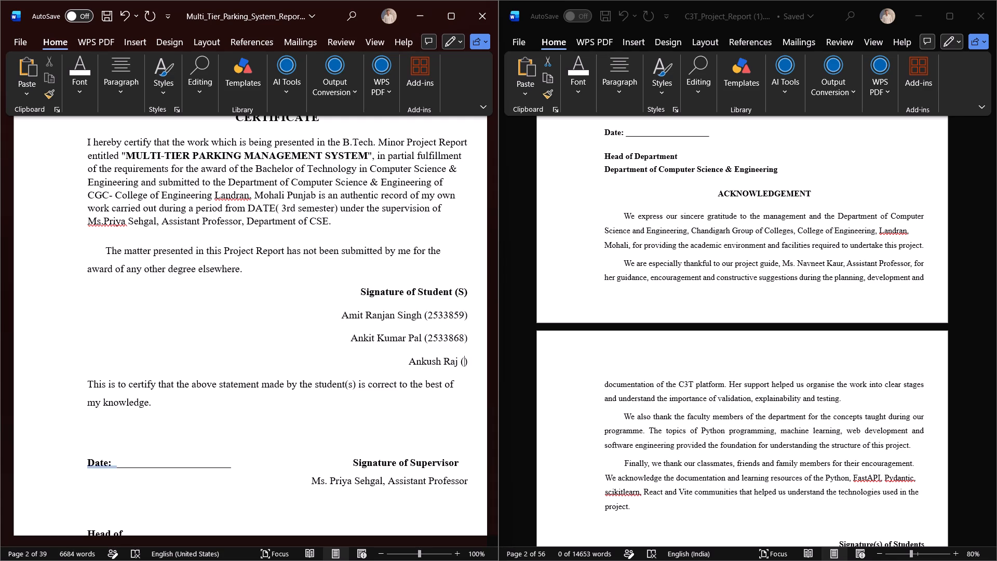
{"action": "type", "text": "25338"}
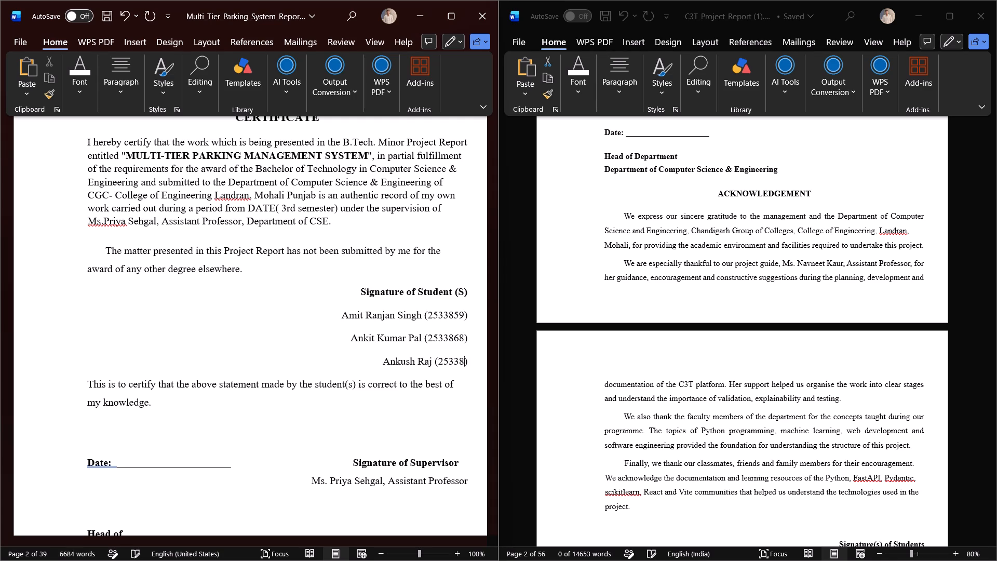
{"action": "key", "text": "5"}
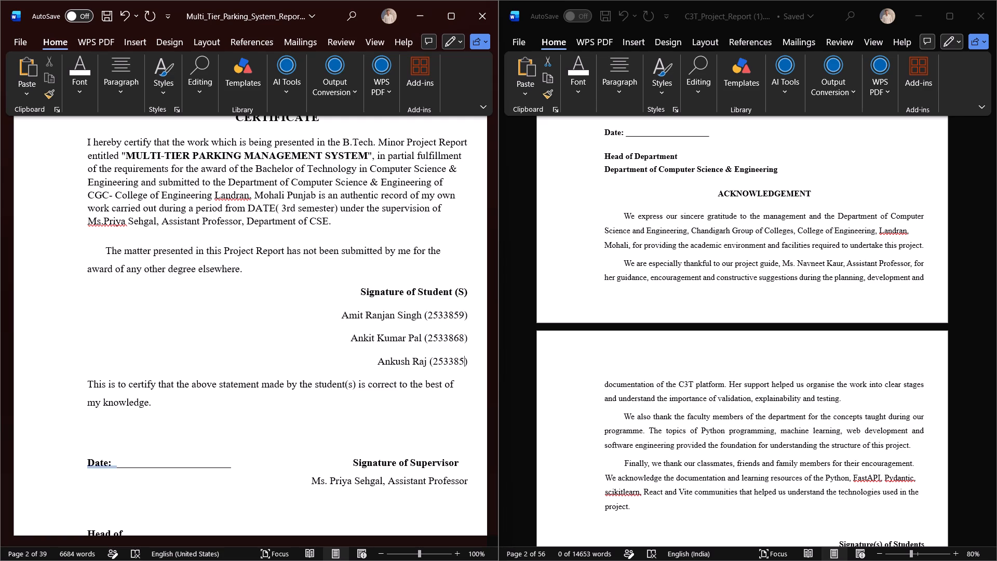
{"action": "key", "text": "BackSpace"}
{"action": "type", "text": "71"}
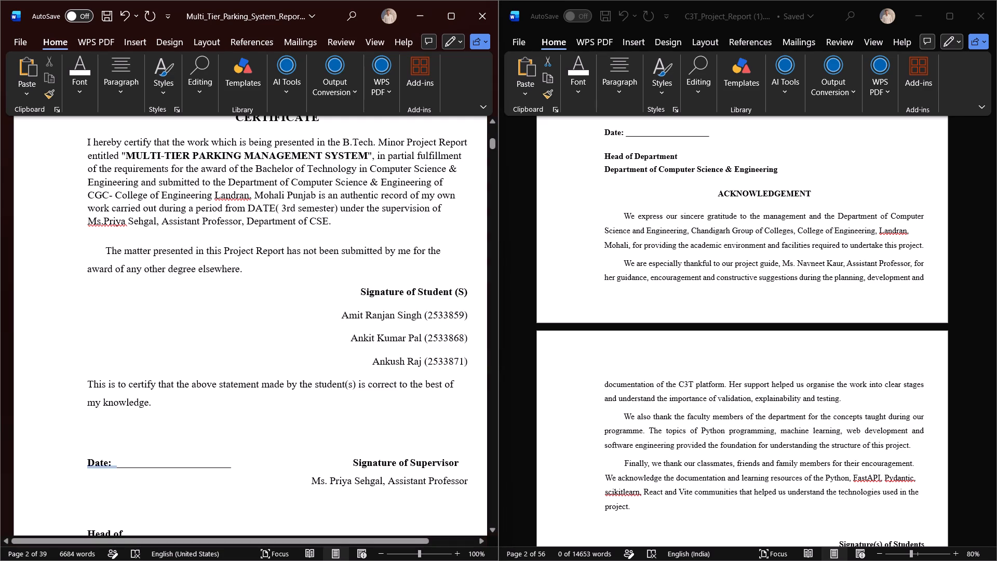
Insert an empty line between the third student's line and the "This is to certify" paragraph in the Certificate.
{"action": "scroll", "coordinate": [331, 340], "scroll_direction": "down", "scroll_amount": 1}
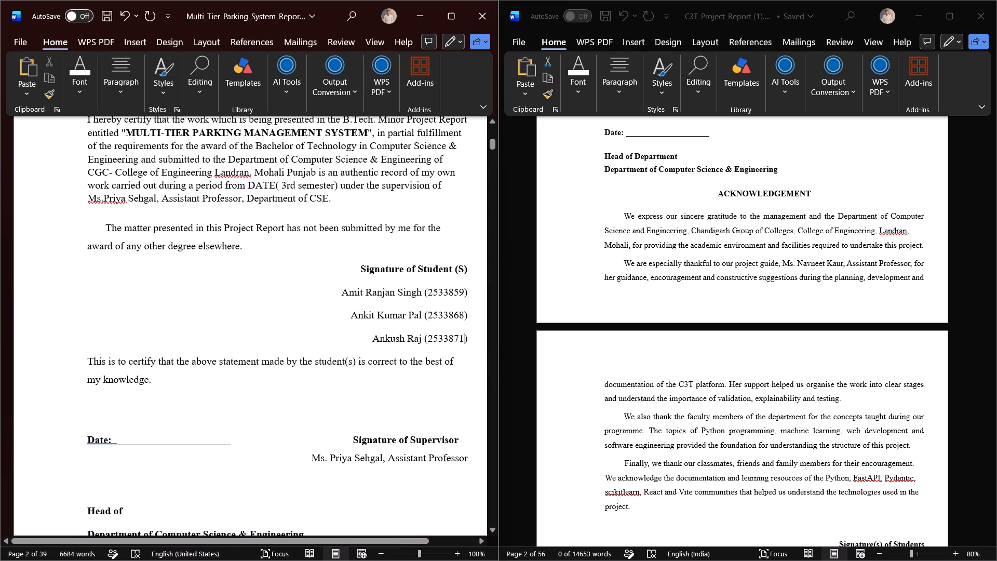
{"action": "left_click", "coordinate": [473, 343]}
{"action": "key", "text": "Return"}
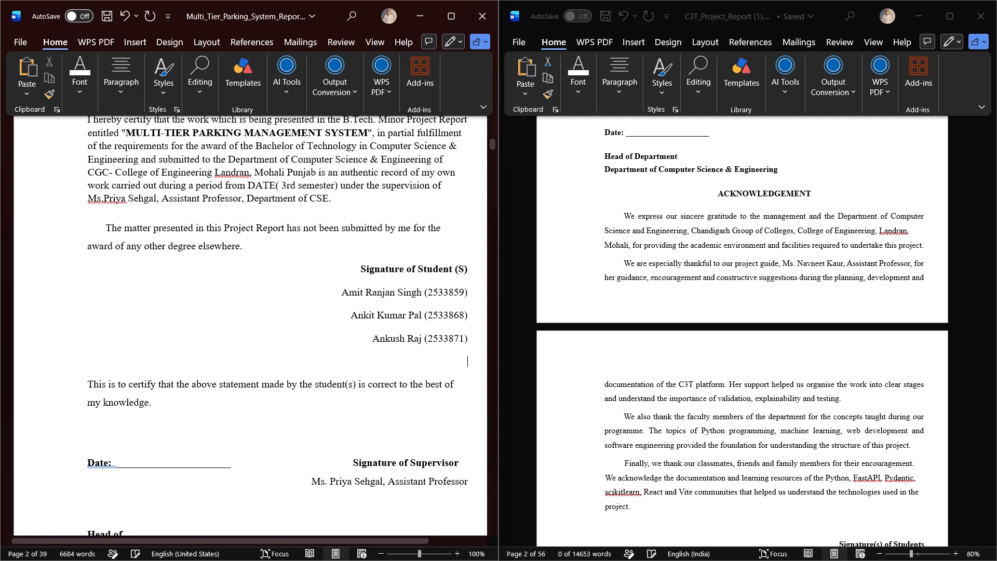
Insert the supervisor's name with the title "Assistant Professor" after "Prof." in the Acknowledgement's second paragraph.
{"action": "scroll", "coordinate": [279, 319], "scroll_direction": "down", "scroll_amount": 3}
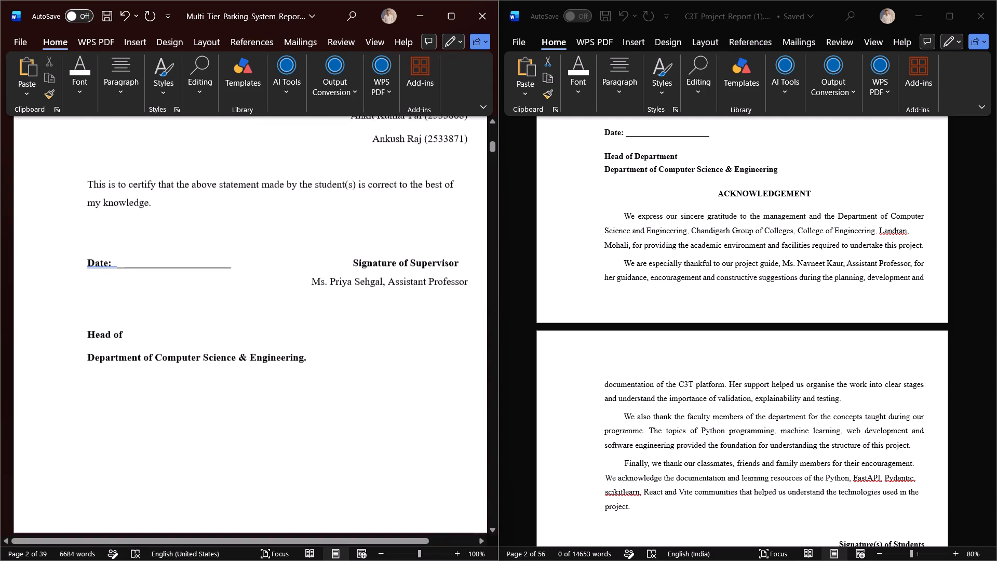
{"action": "scroll", "coordinate": [279, 319], "scroll_direction": "down", "scroll_amount": 1}
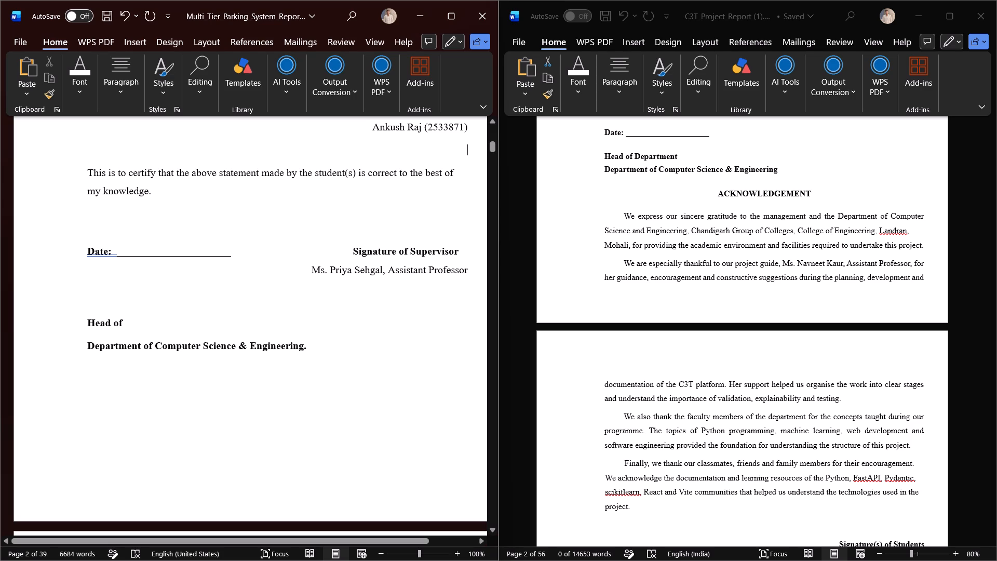
{"action": "scroll", "coordinate": [279, 319], "scroll_direction": "down", "scroll_amount": 1}
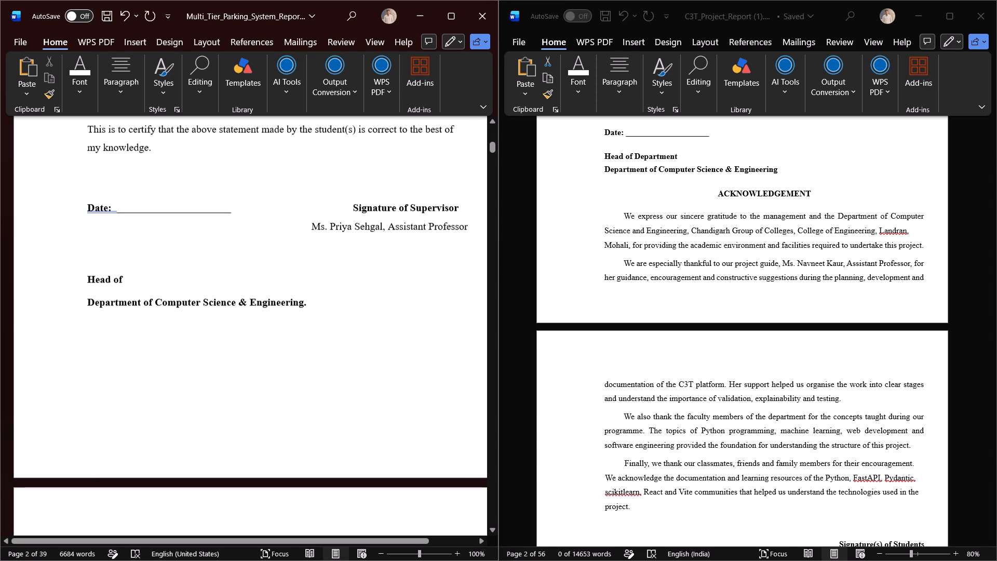
{"action": "scroll", "coordinate": [279, 319], "scroll_direction": "down", "scroll_amount": 4}
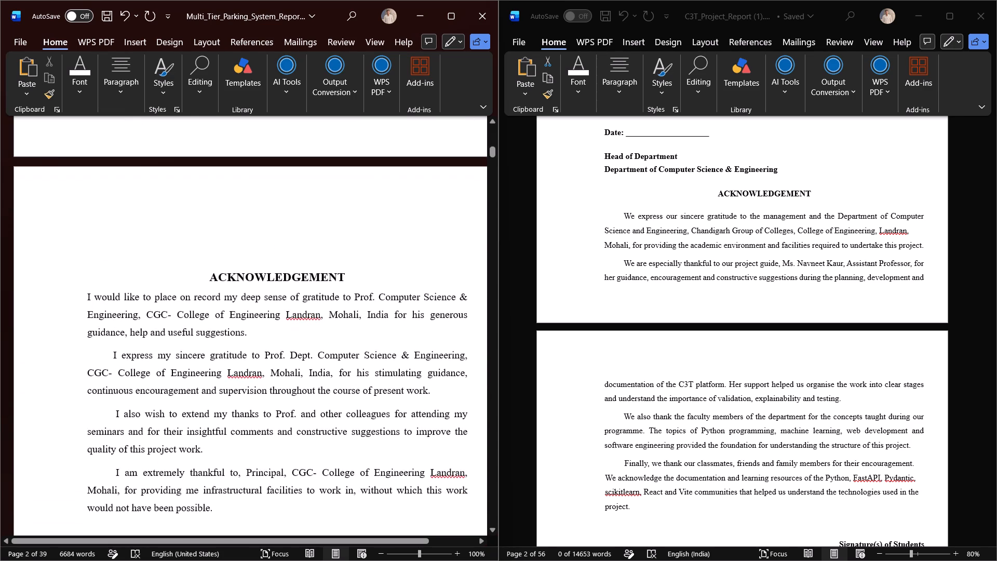
{"action": "scroll", "coordinate": [279, 319], "scroll_direction": "down", "scroll_amount": 1}
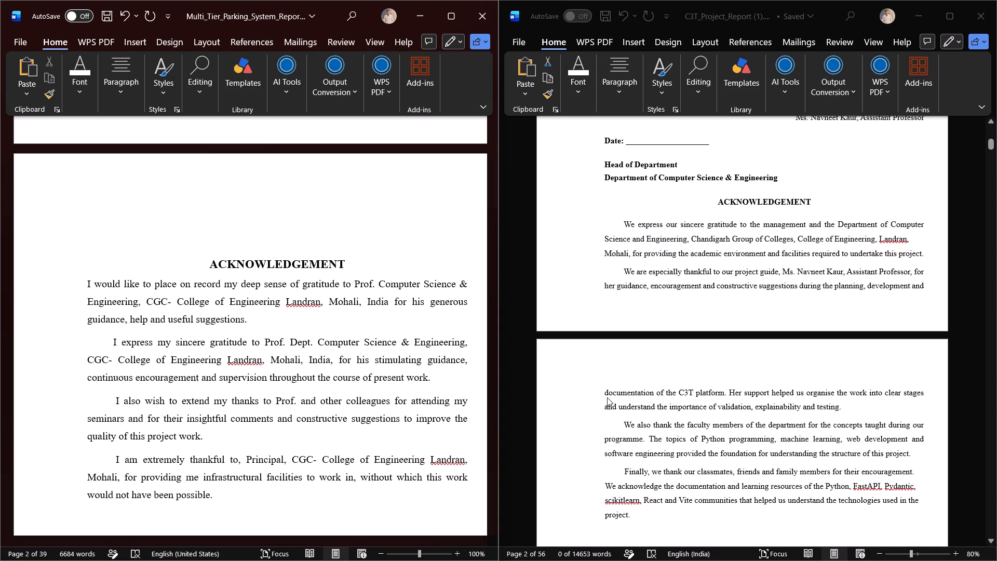
{"action": "scroll", "coordinate": [607, 397], "scroll_direction": "down", "scroll_amount": 1}
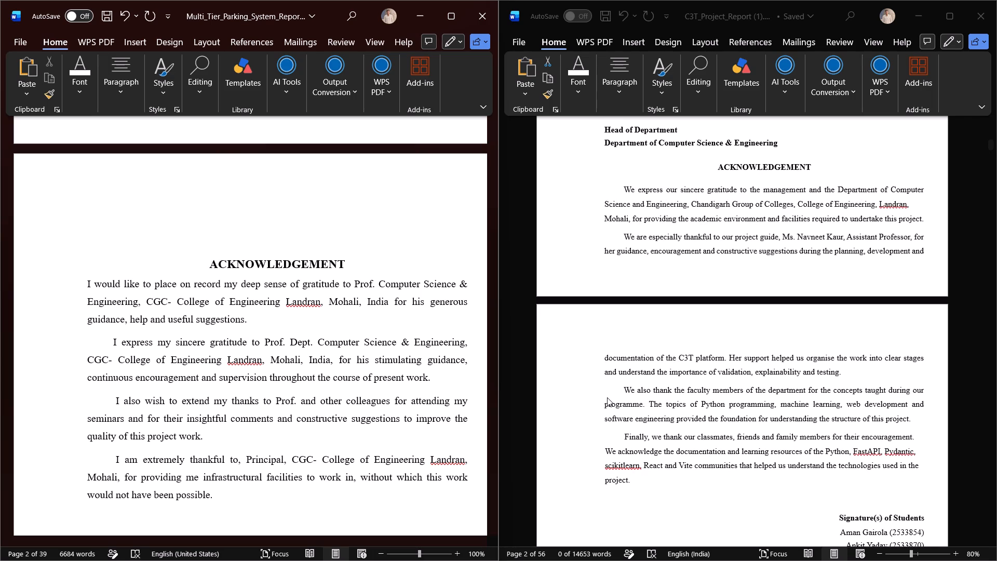
{"action": "left_click", "coordinate": [285, 344]}
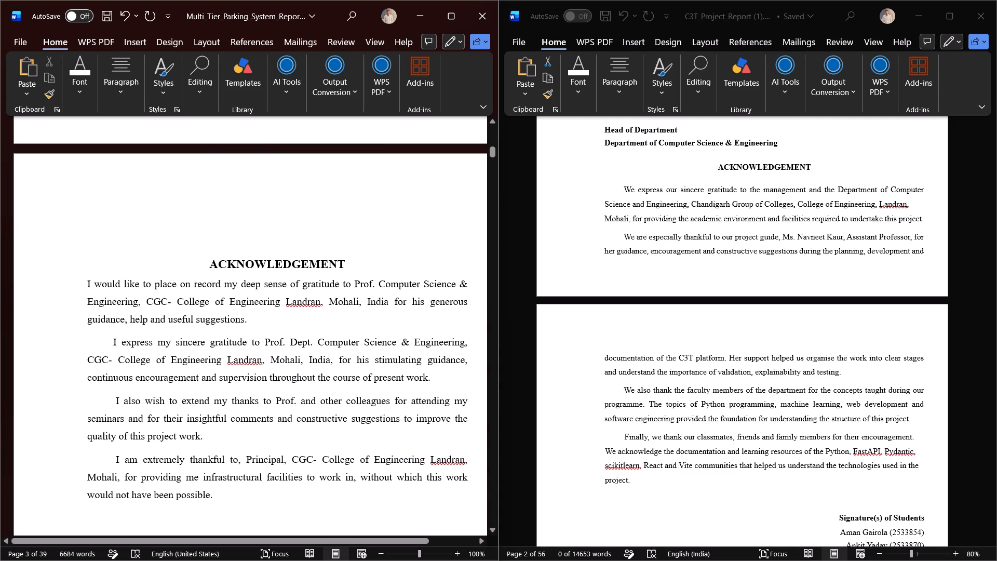
Insert the supervisor's name with the title "Assistant Professor" between "Prof." and "Dept." in the Acknowledgement's second paragraph, without a paragraph break.
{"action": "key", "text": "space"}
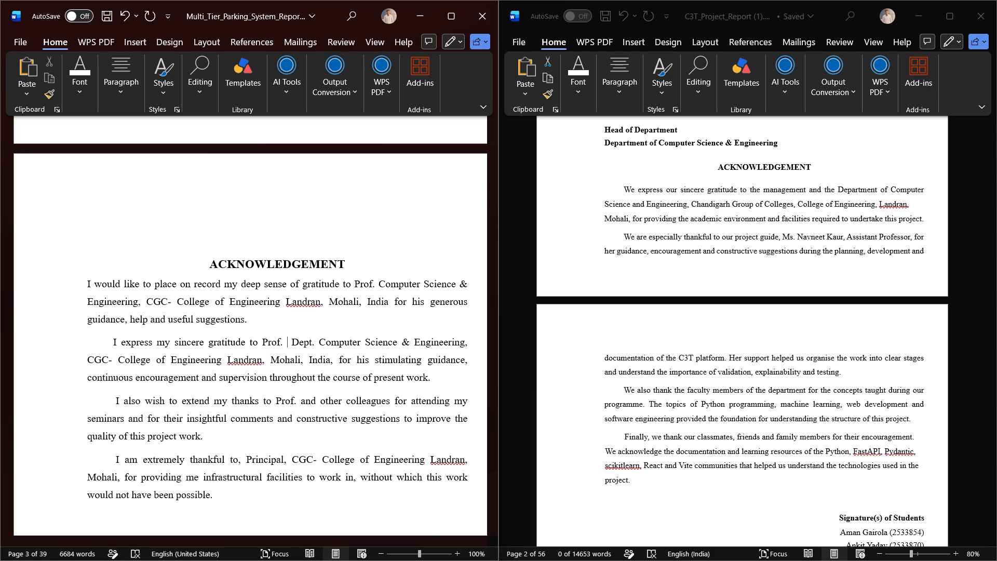
{"action": "key", "text": "alt+v"}
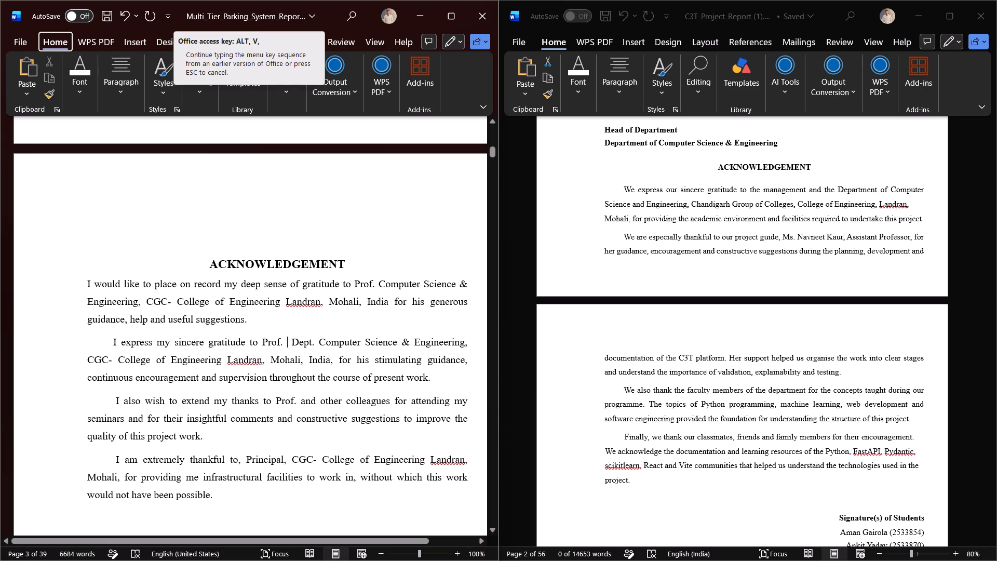
{"action": "key", "text": "super+v"}
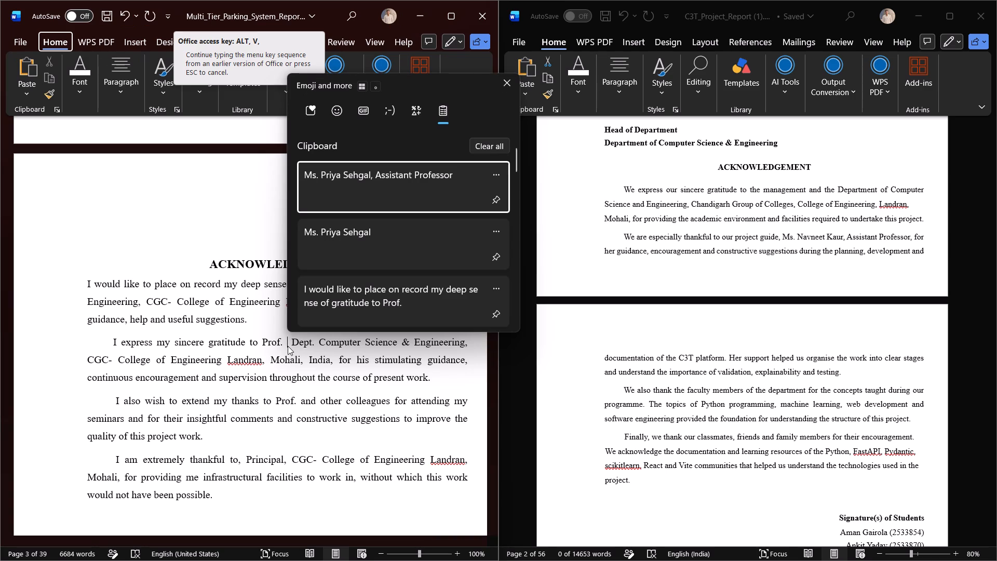
{"action": "left_click", "coordinate": [352, 191]}
{"action": "key", "text": "ctrl+v"}
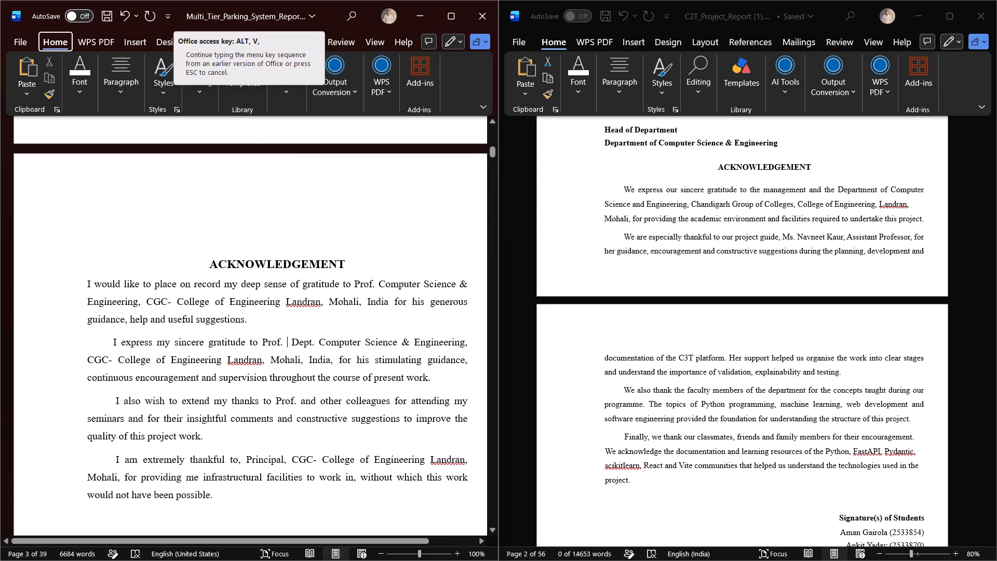
{"action": "key", "text": "super+v"}
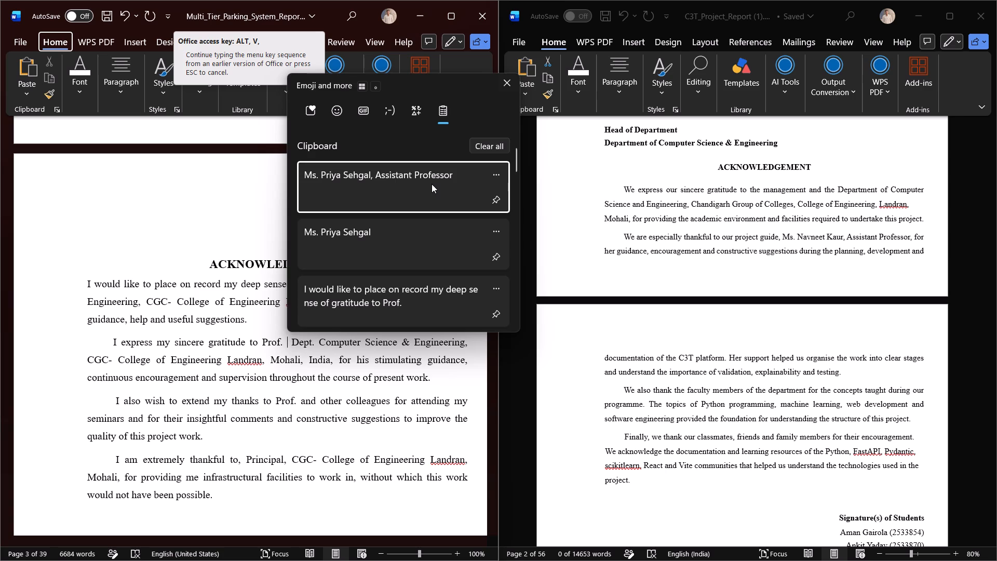
{"action": "left_click", "coordinate": [388, 178]}
{"action": "key", "text": "ctrl+v"}
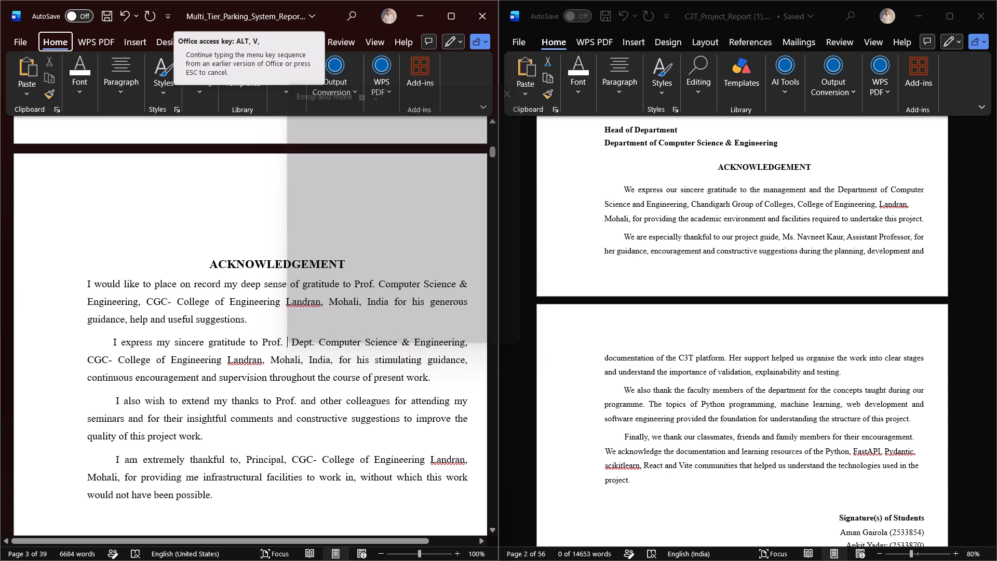
{"action": "left_click", "coordinate": [289, 341]}
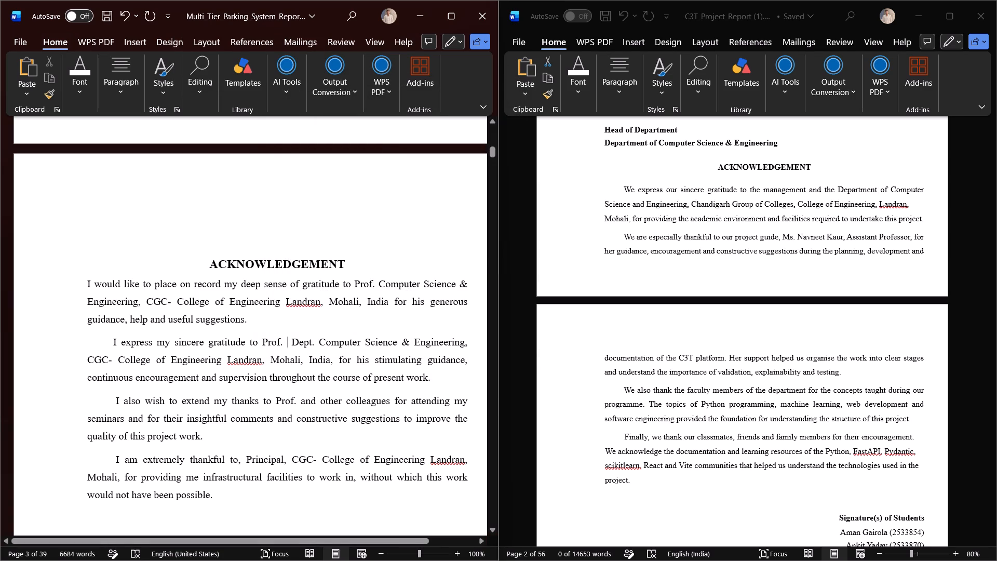
{"action": "key", "text": "super+v"}
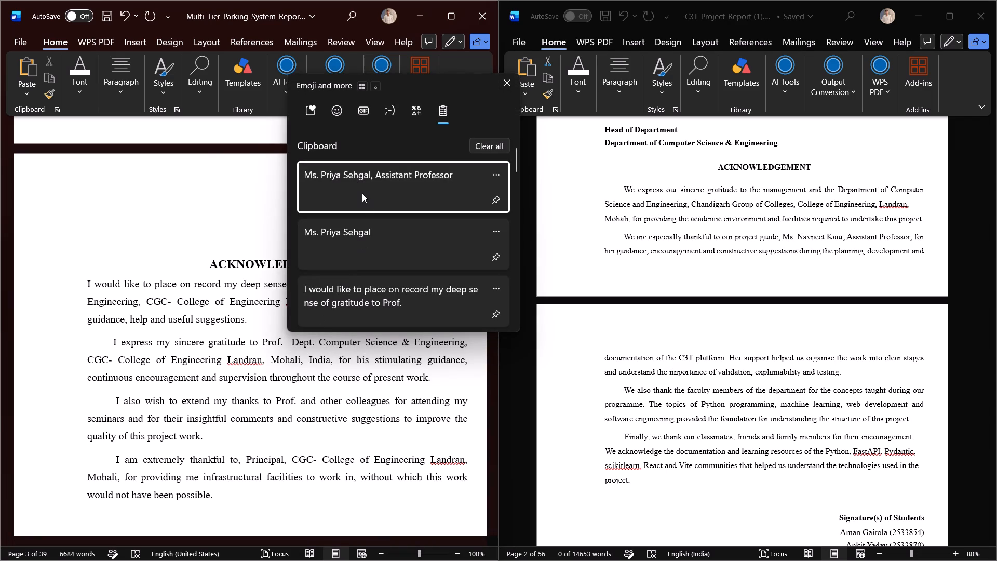
{"action": "left_click", "coordinate": [362, 193]}
{"action": "key", "text": "ctrl+v"}
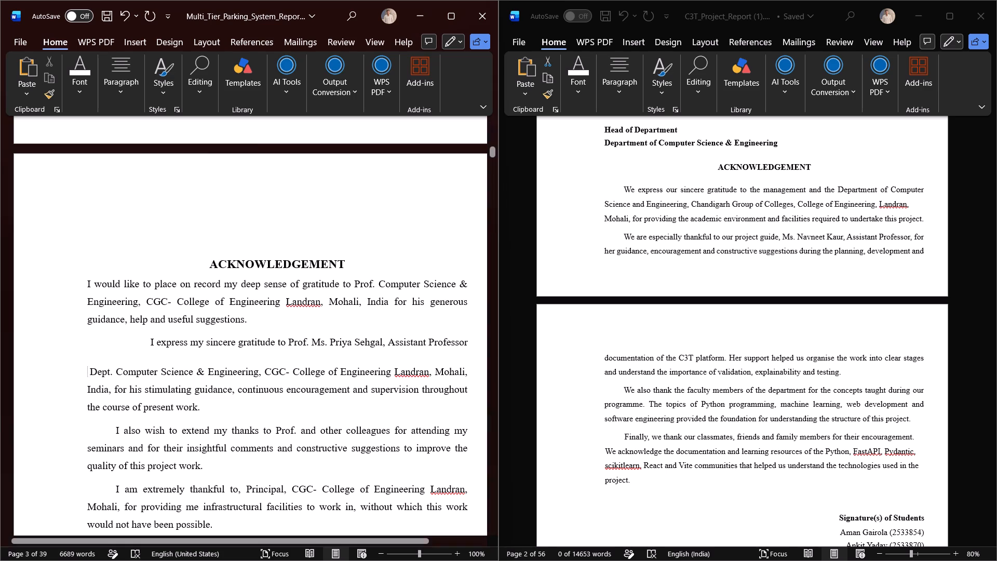
{"action": "key", "text": "BackSpace"}
Left-align the whole second paragraph of the Acknowledgement, from "I express my sincere gratitude" to "present work.".
{"action": "left_click_drag", "start_coordinate": [85, 367], "coordinate": [68, 368]}
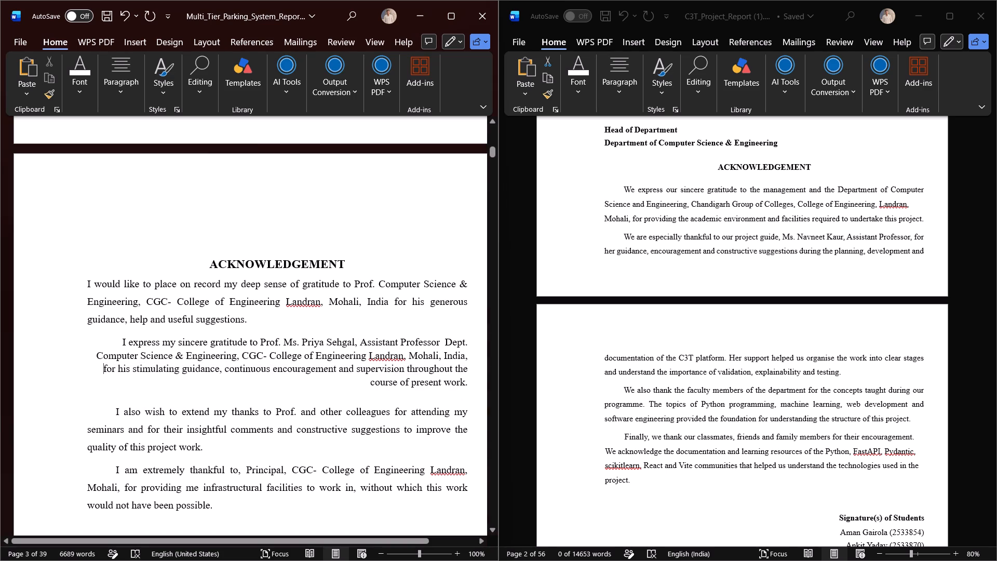
{"action": "left_click_drag", "start_coordinate": [68, 368], "coordinate": [68, 370]}
{"action": "left_click", "coordinate": [68, 370]}
{"action": "left_click", "coordinate": [176, 402]}
{"action": "left_click", "coordinate": [122, 342]}
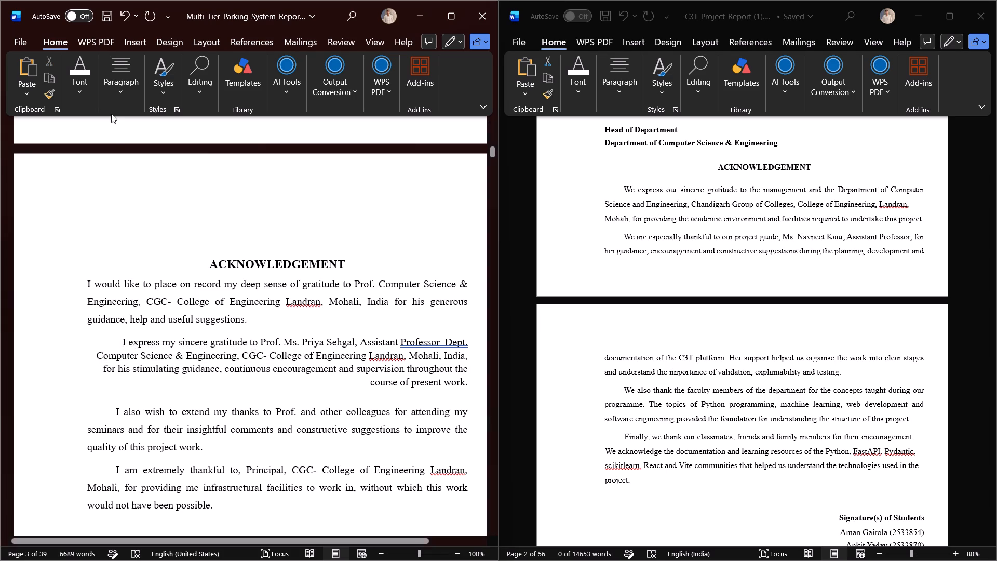
{"action": "left_click_drag", "start_coordinate": [120, 342], "coordinate": [245, 348]}
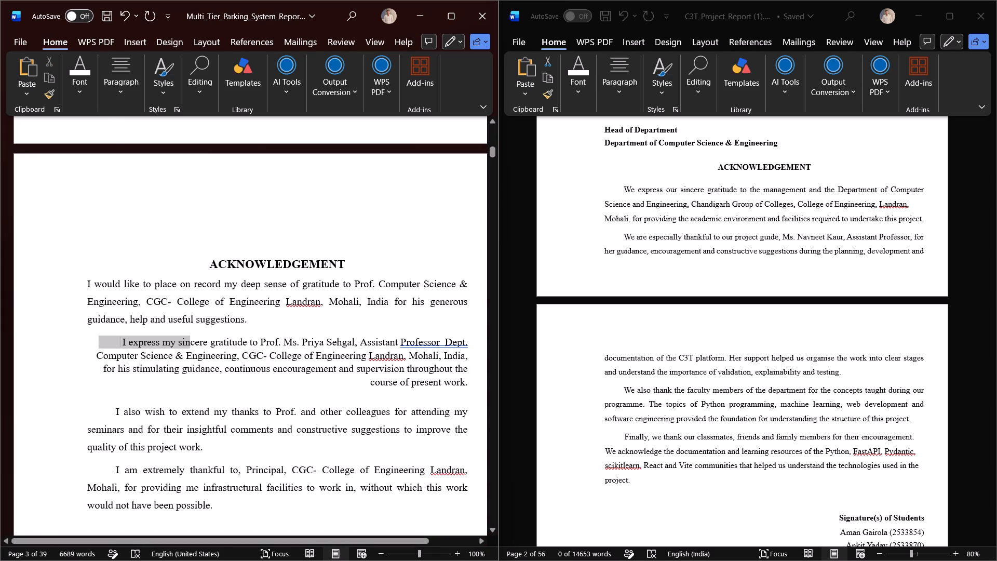
{"action": "left_click_drag", "start_coordinate": [245, 348], "coordinate": [463, 383]}
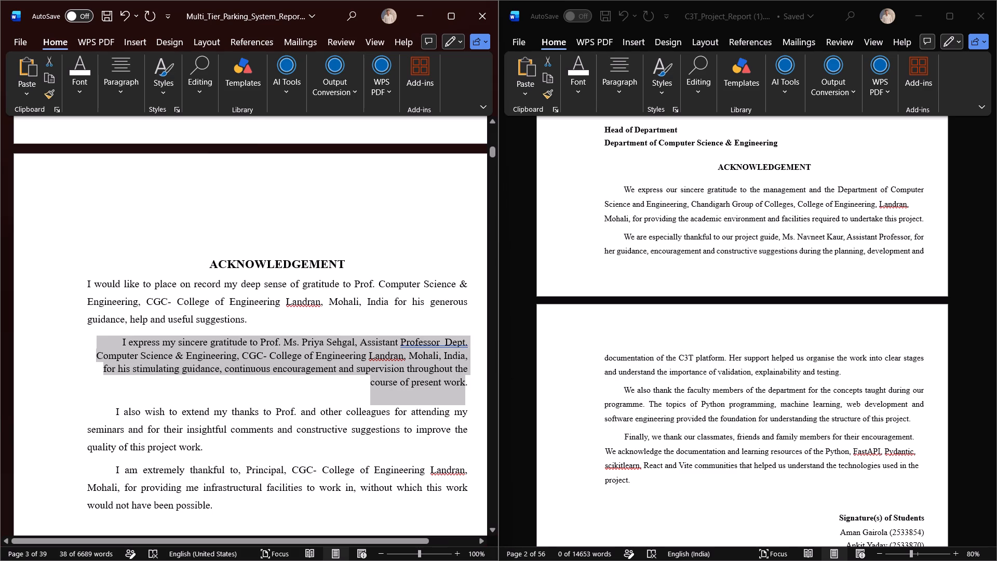
{"action": "left_click", "coordinate": [118, 97]}
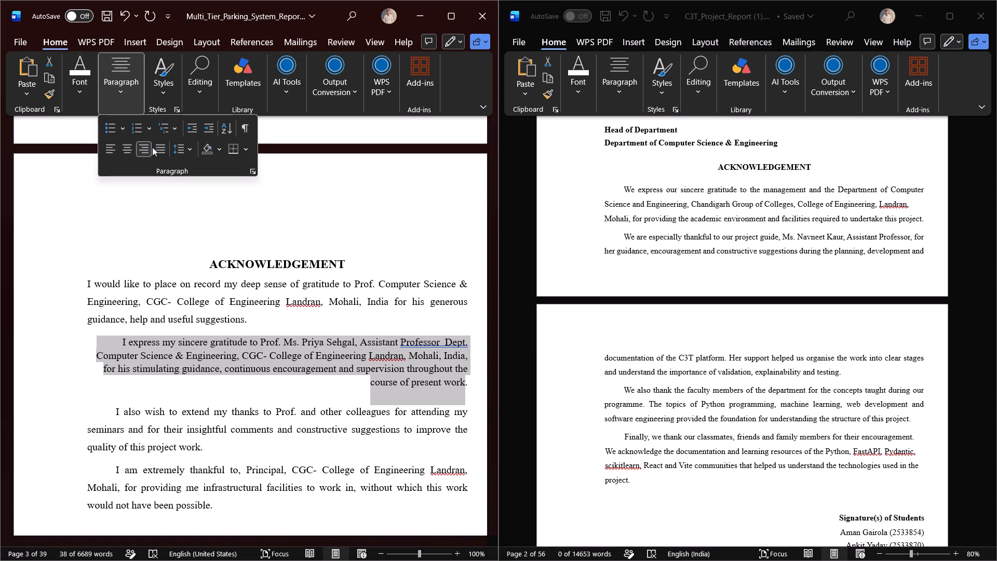
{"action": "left_click", "coordinate": [113, 149]}
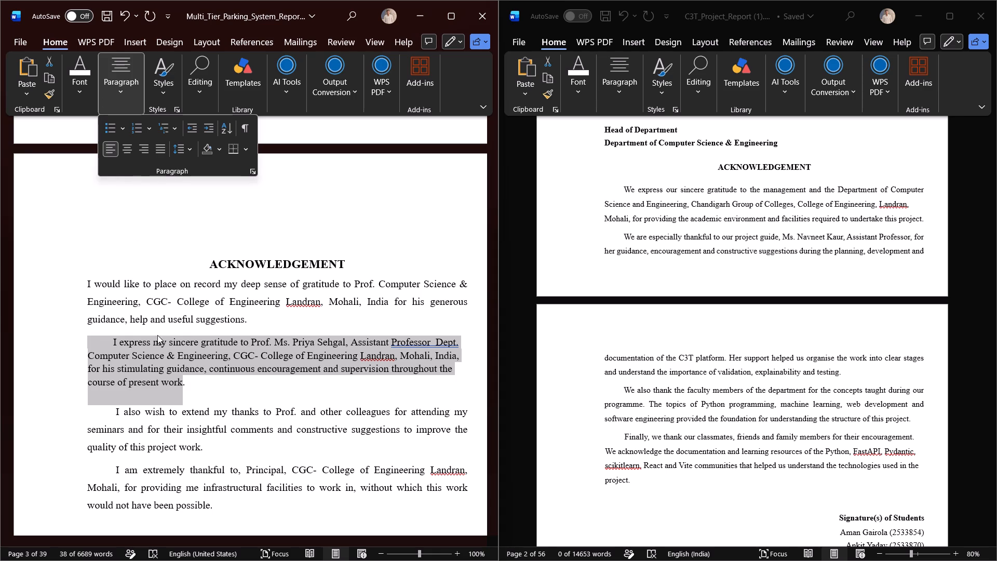
Open the formatting options for the selected second paragraph of the Acknowledgement.
{"action": "right_click", "coordinate": [158, 355]}
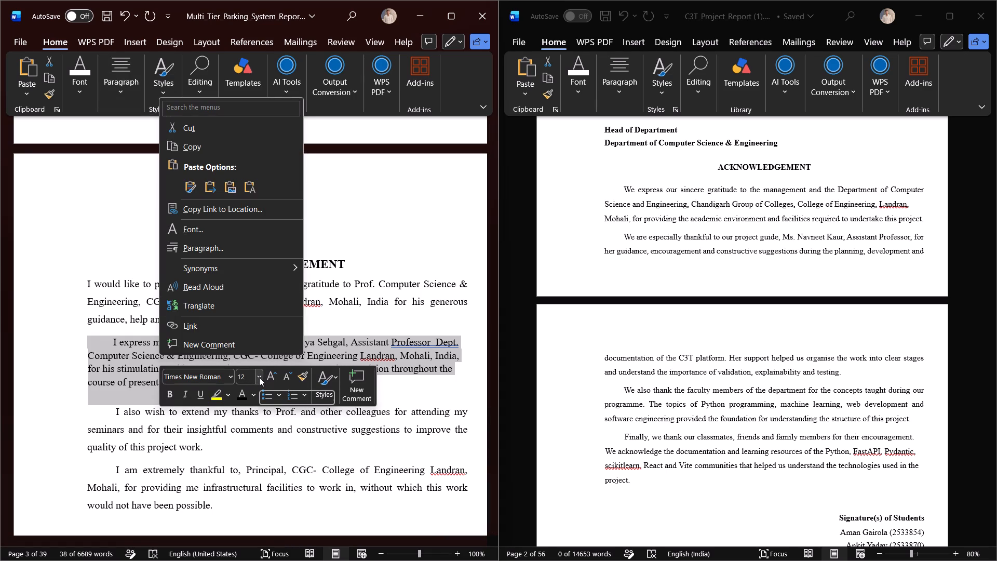
Set the spacing after the Acknowledgement's second paragraph to 6 pt.
{"action": "left_click", "coordinate": [119, 376]}
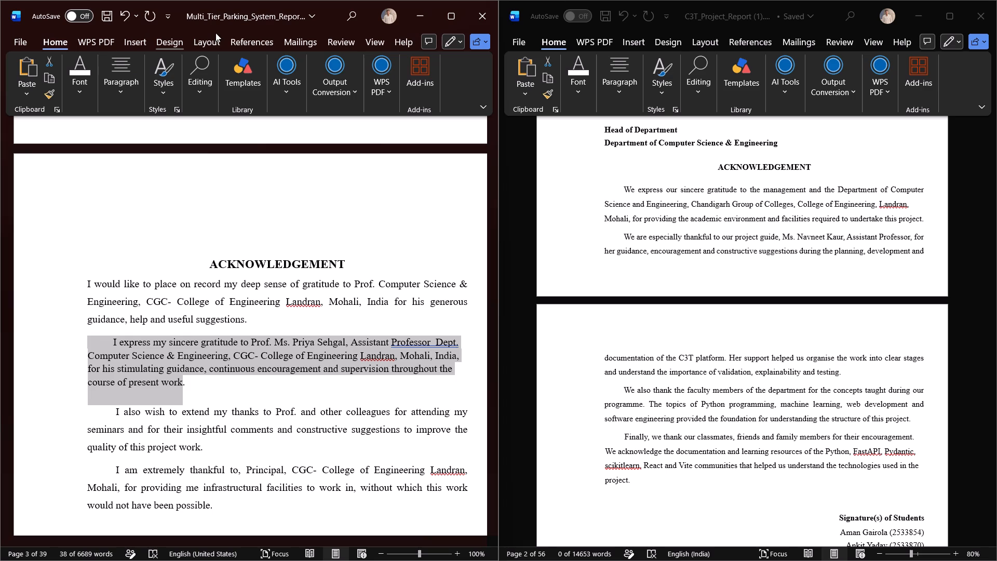
{"action": "left_click", "coordinate": [247, 40]}
{"action": "left_click", "coordinate": [200, 49]}
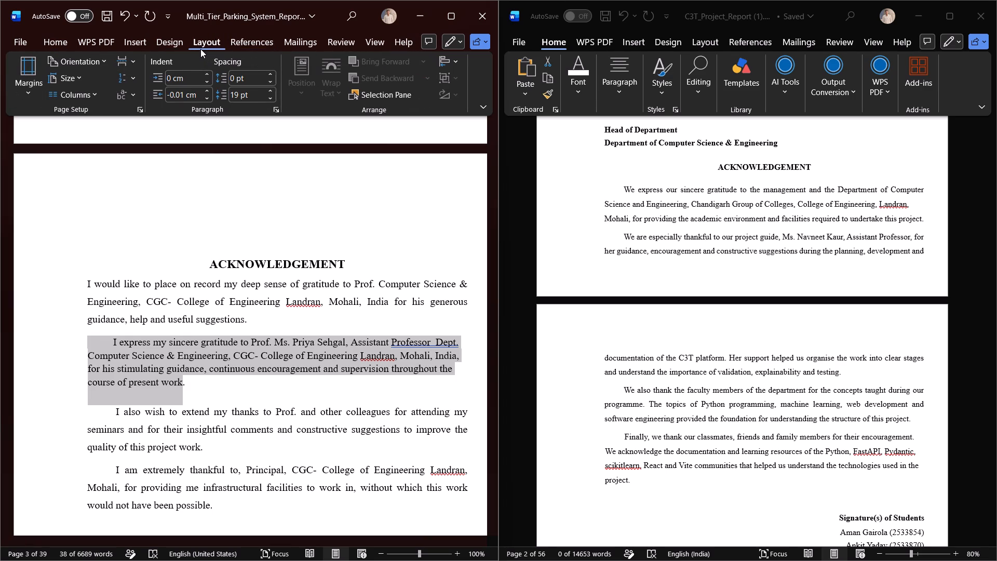
{"action": "left_click", "coordinate": [269, 99]}
{"action": "left_click", "coordinate": [269, 99]}
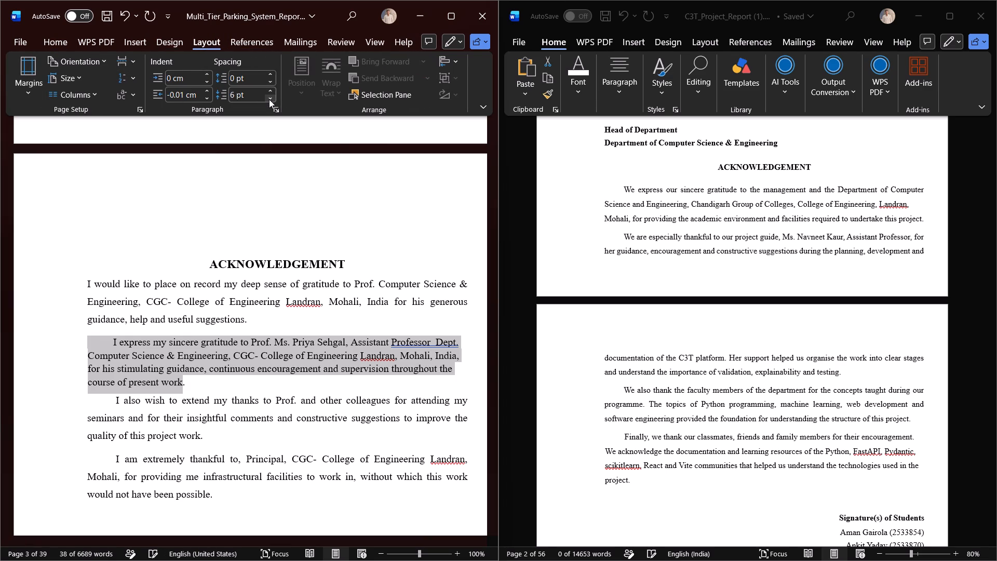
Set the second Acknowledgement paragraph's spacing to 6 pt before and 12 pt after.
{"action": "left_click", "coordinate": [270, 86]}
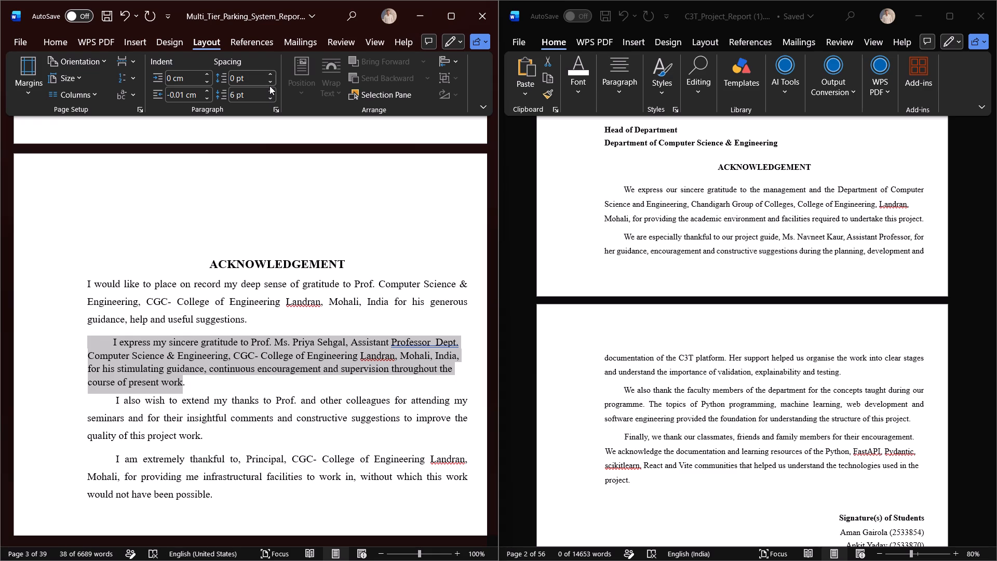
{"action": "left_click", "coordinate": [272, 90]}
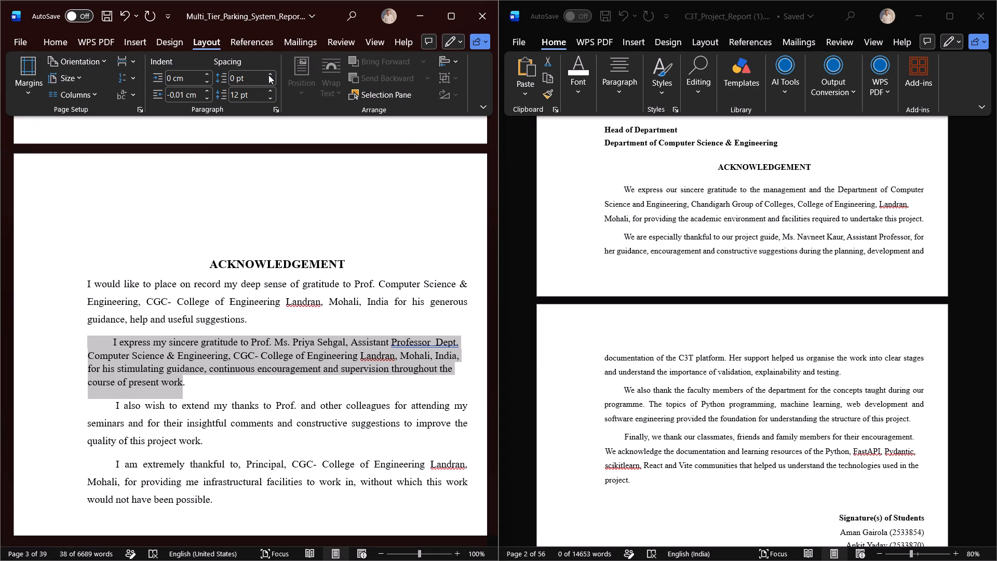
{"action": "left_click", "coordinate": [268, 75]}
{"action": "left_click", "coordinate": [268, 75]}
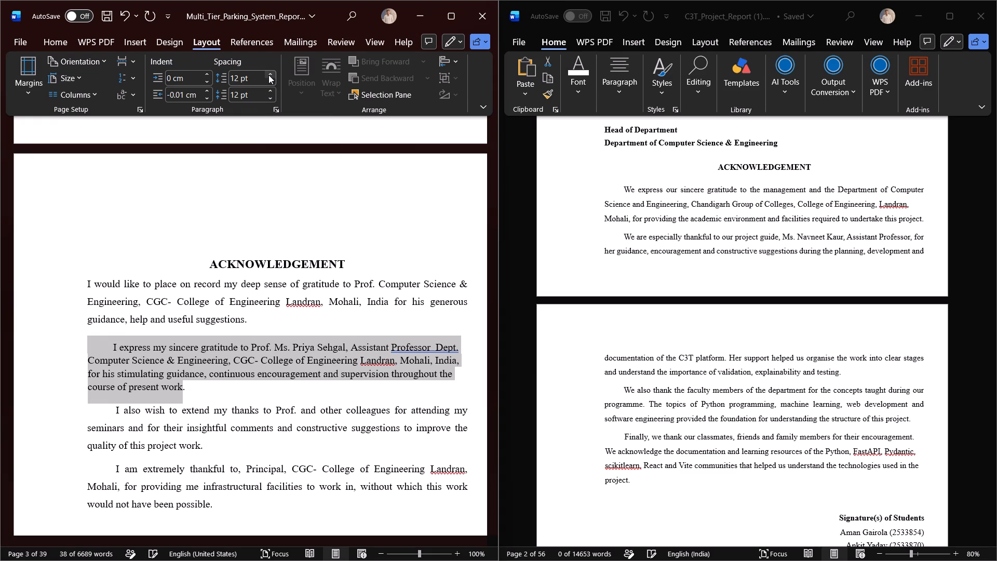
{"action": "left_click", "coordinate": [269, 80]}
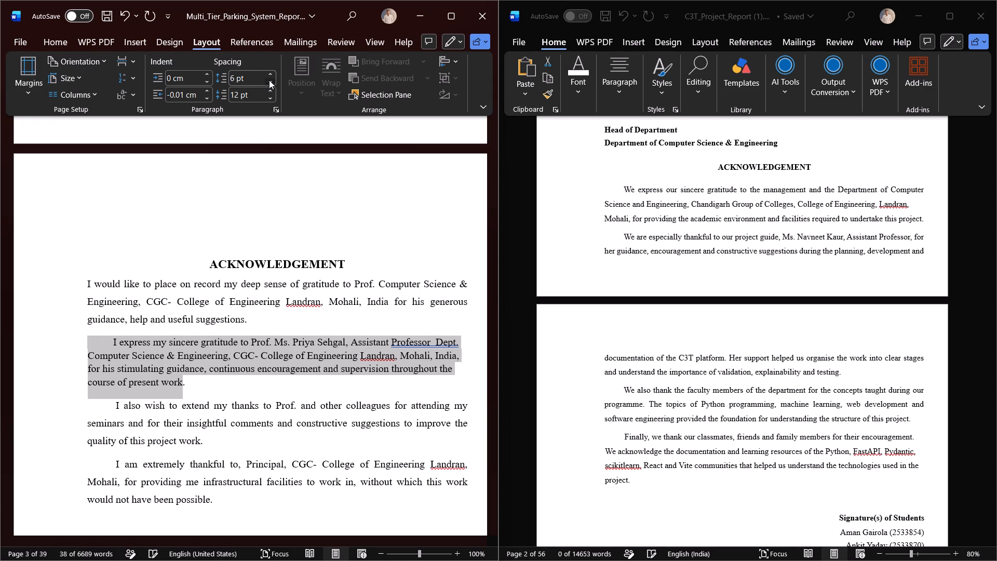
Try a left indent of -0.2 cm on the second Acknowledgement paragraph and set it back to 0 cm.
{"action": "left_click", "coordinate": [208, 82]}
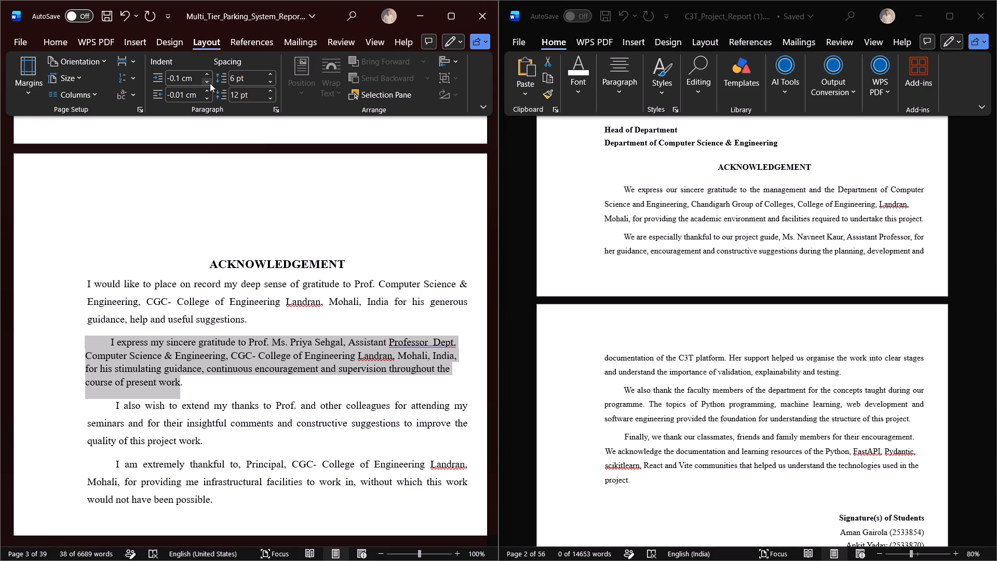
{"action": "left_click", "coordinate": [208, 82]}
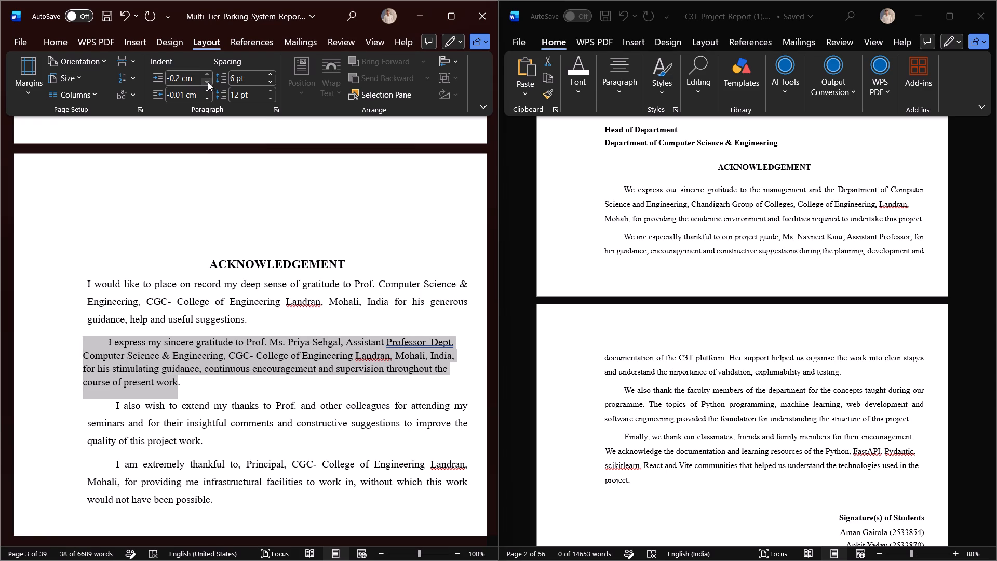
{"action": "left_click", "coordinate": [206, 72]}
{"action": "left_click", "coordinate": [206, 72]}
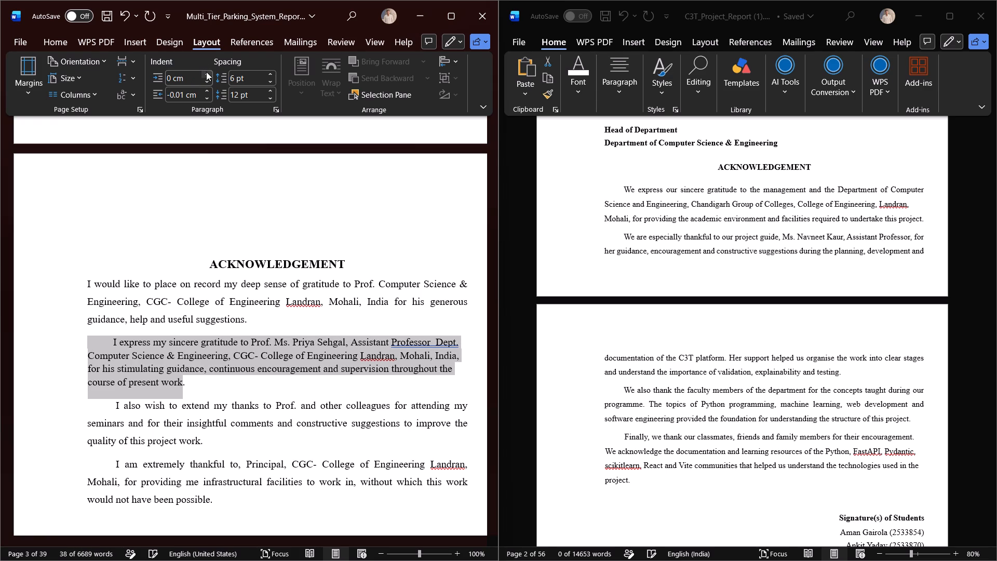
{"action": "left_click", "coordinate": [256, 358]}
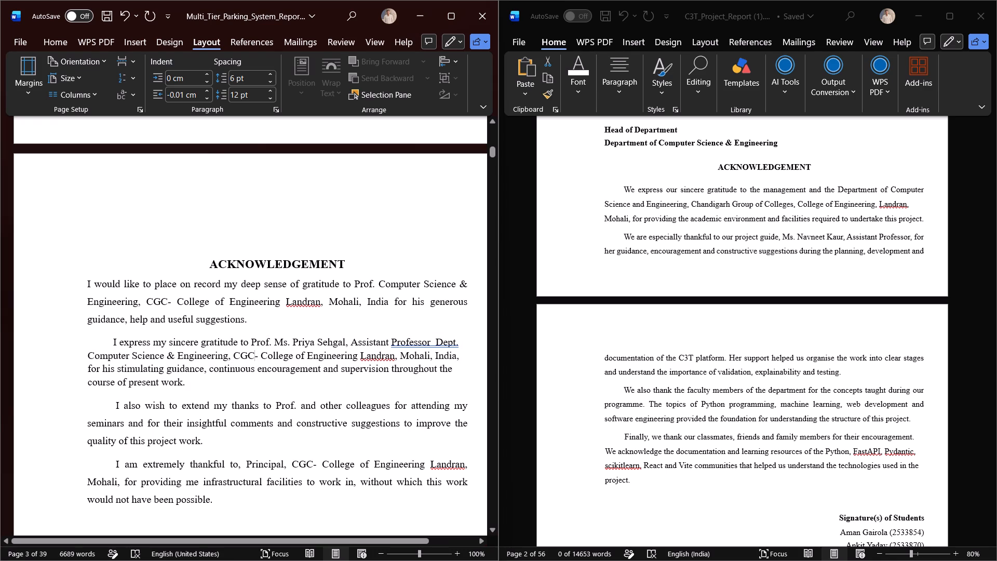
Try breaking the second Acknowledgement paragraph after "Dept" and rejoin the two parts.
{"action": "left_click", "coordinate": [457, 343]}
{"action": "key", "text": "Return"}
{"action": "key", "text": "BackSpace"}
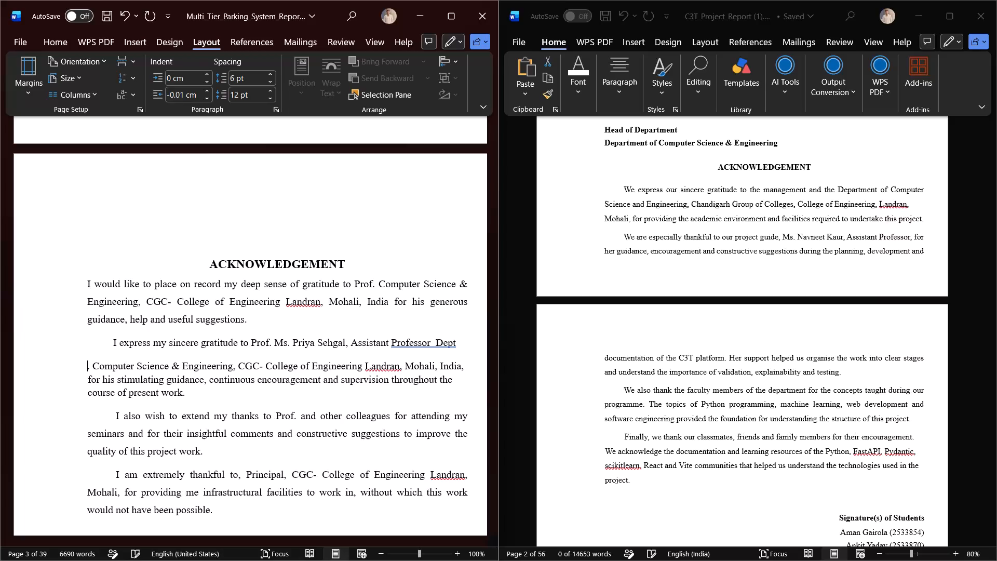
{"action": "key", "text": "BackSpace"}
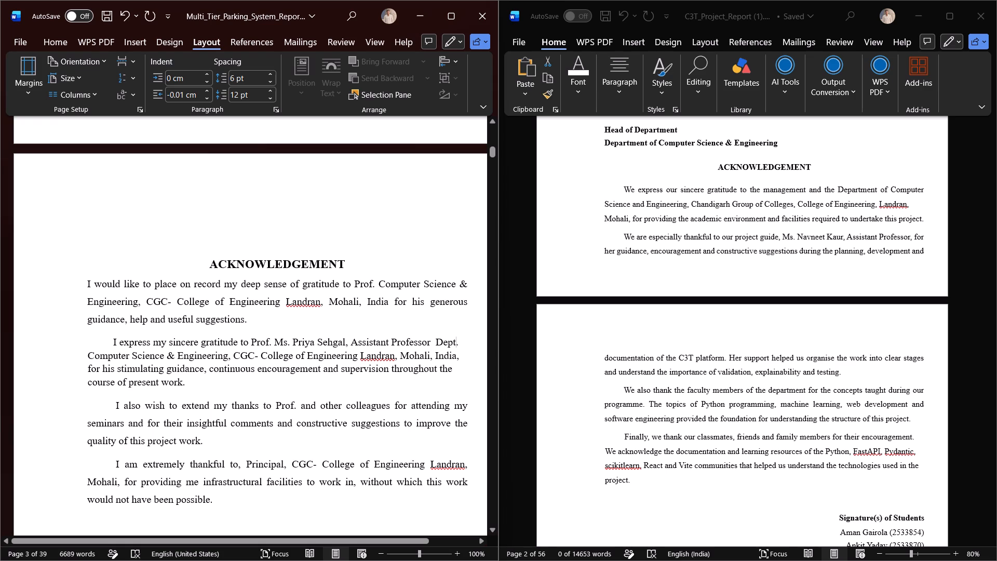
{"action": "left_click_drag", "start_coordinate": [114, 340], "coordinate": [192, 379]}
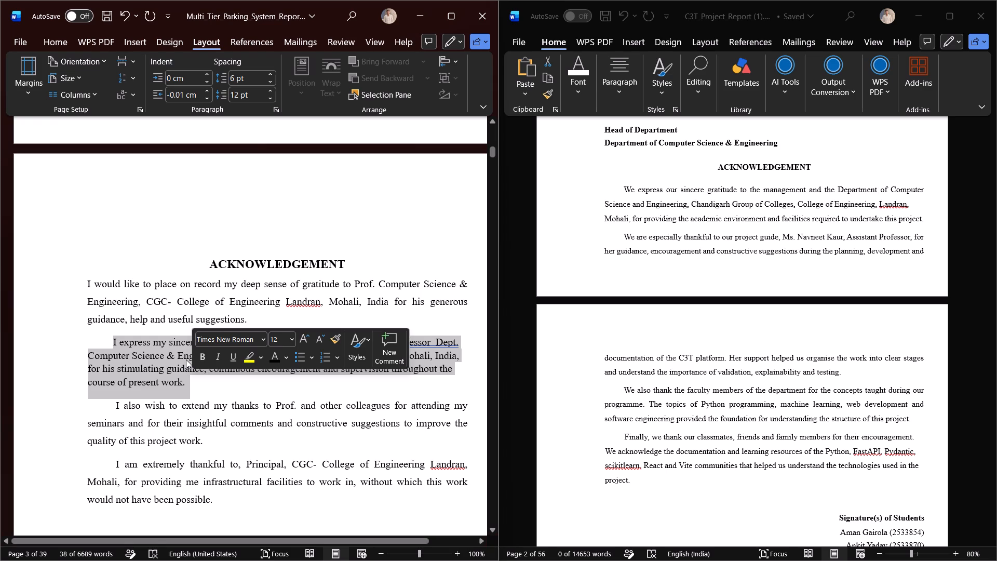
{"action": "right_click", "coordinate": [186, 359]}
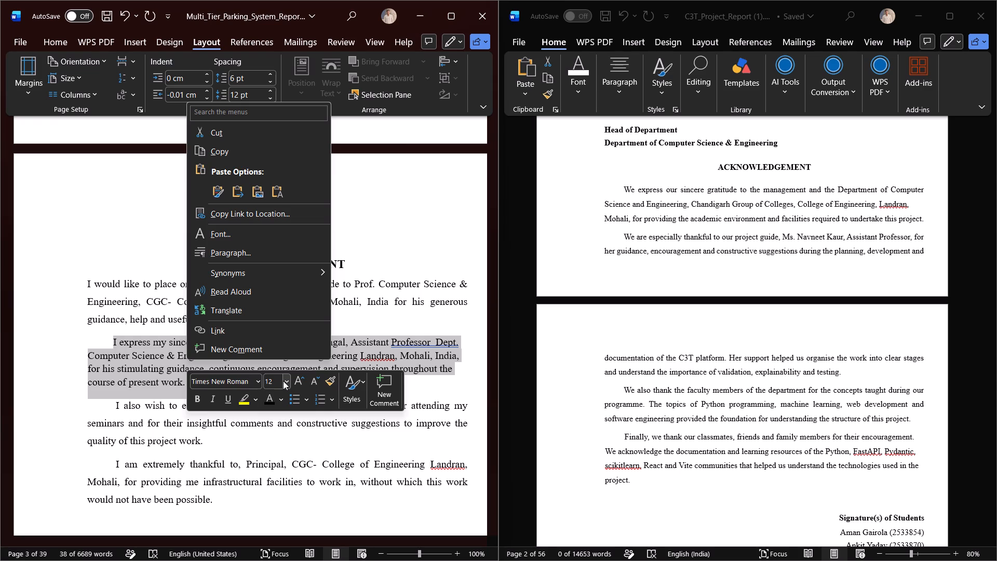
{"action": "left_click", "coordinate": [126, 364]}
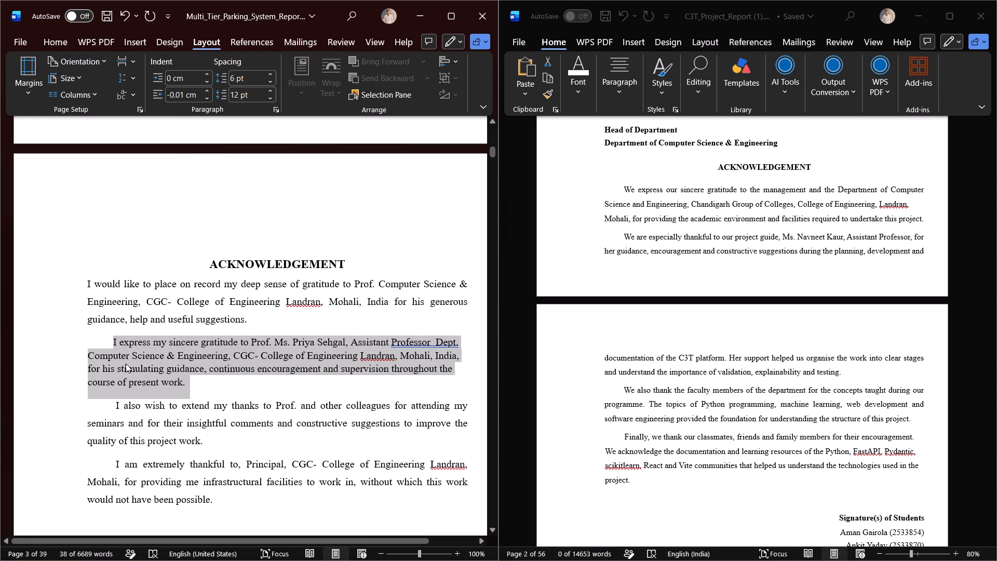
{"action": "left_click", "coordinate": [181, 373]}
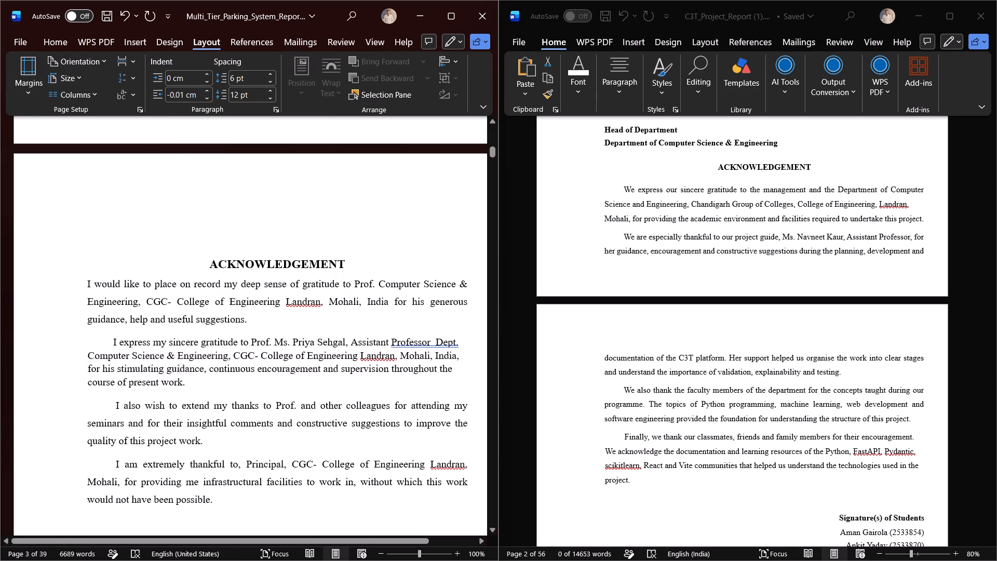
Undo the recent text joins, indent and spacing changes on the Acknowledgement's second paragraph, back to the supervisor line sitting separately above "Dept.".
{"action": "left_click", "coordinate": [123, 18]}
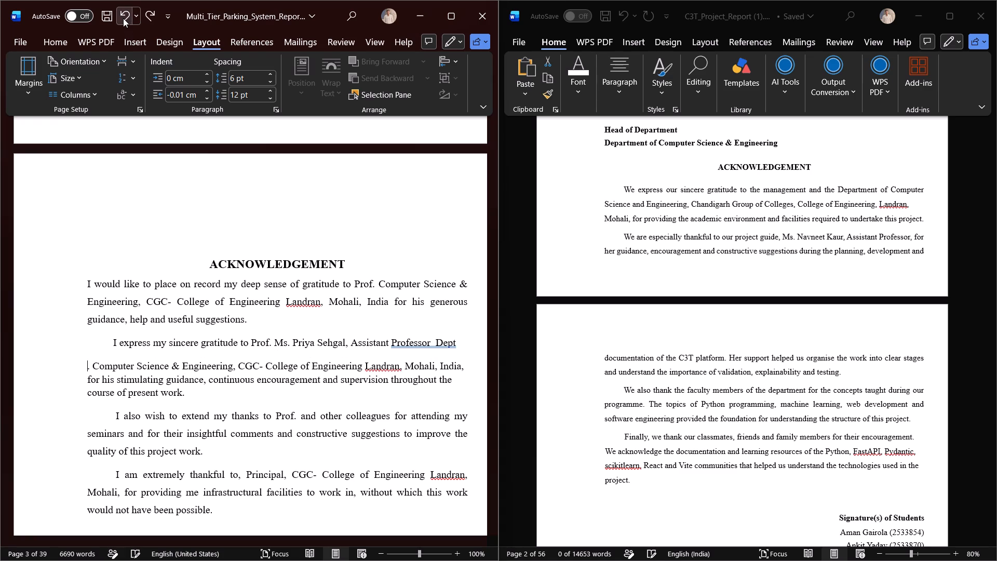
{"action": "left_click", "coordinate": [123, 18]}
{"action": "left_click", "coordinate": [123, 18]}
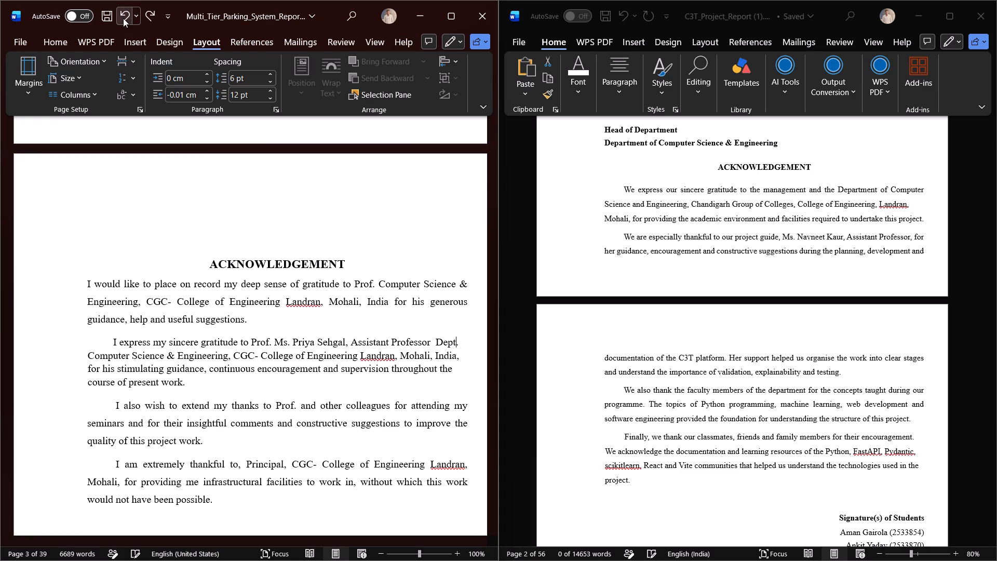
{"action": "left_click", "coordinate": [123, 18]}
{"action": "left_click", "coordinate": [123, 18]}
{"action": "left_click", "coordinate": [123, 18]}
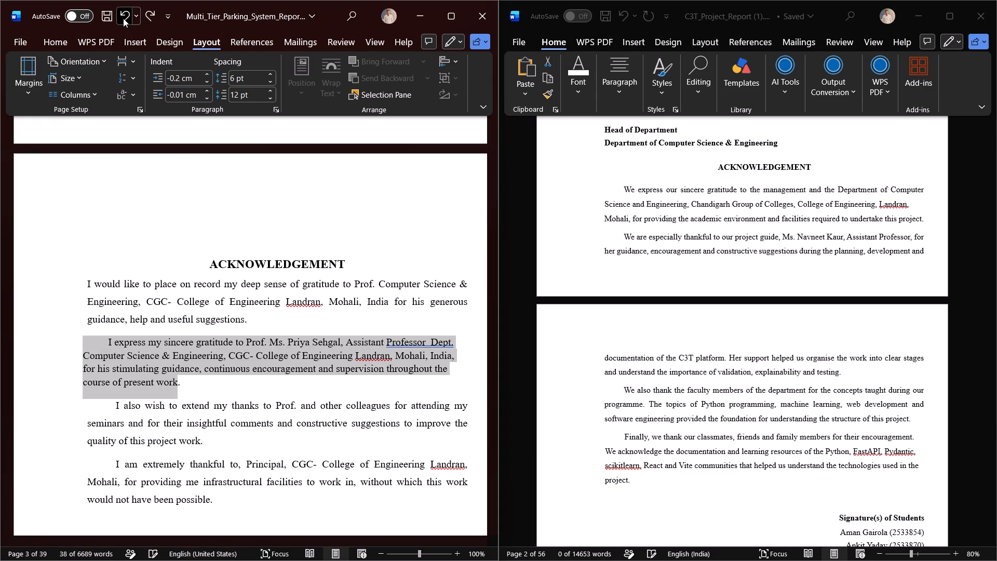
{"action": "left_click", "coordinate": [123, 18]}
{"action": "left_click", "coordinate": [123, 18]}
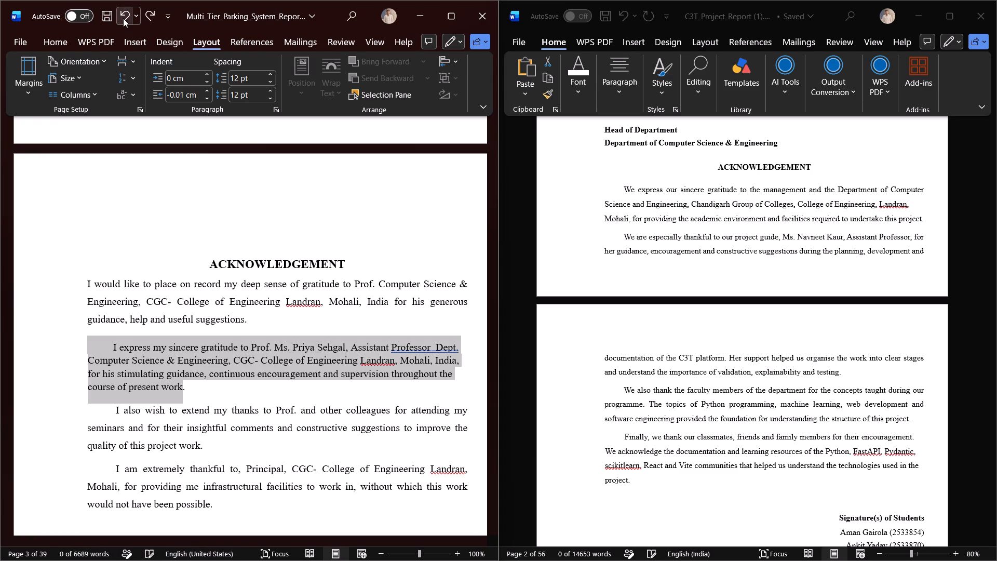
{"action": "left_click", "coordinate": [123, 18]}
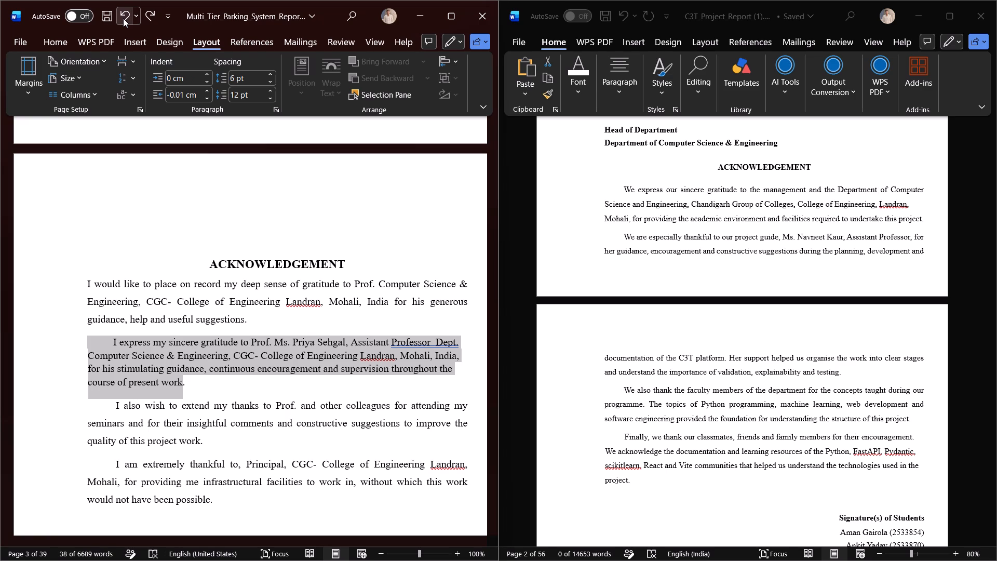
{"action": "left_click", "coordinate": [123, 18]}
{"action": "left_click", "coordinate": [123, 18]}
{"action": "left_click", "coordinate": [123, 18]}
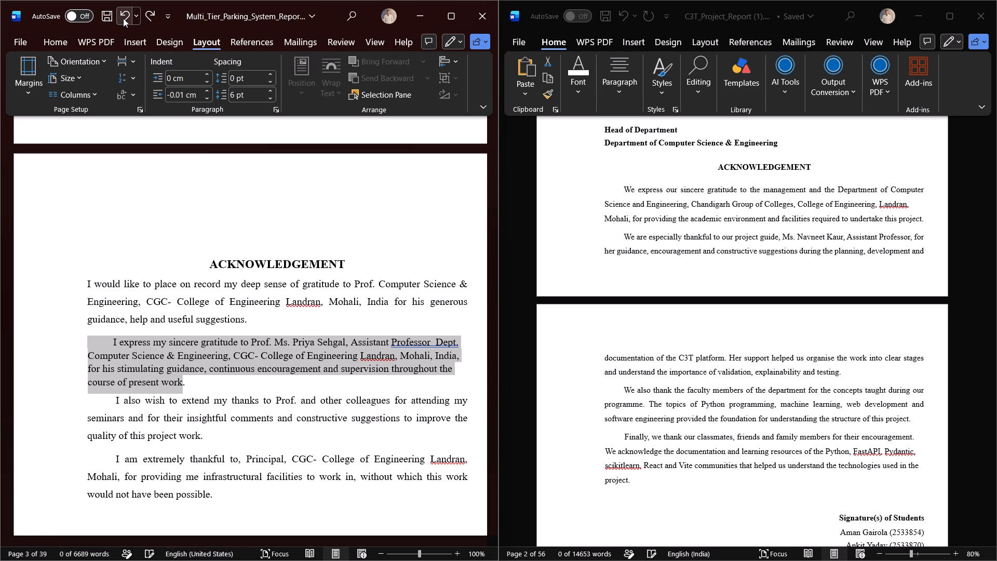
{"action": "left_click", "coordinate": [123, 18]}
{"action": "left_click", "coordinate": [123, 18]}
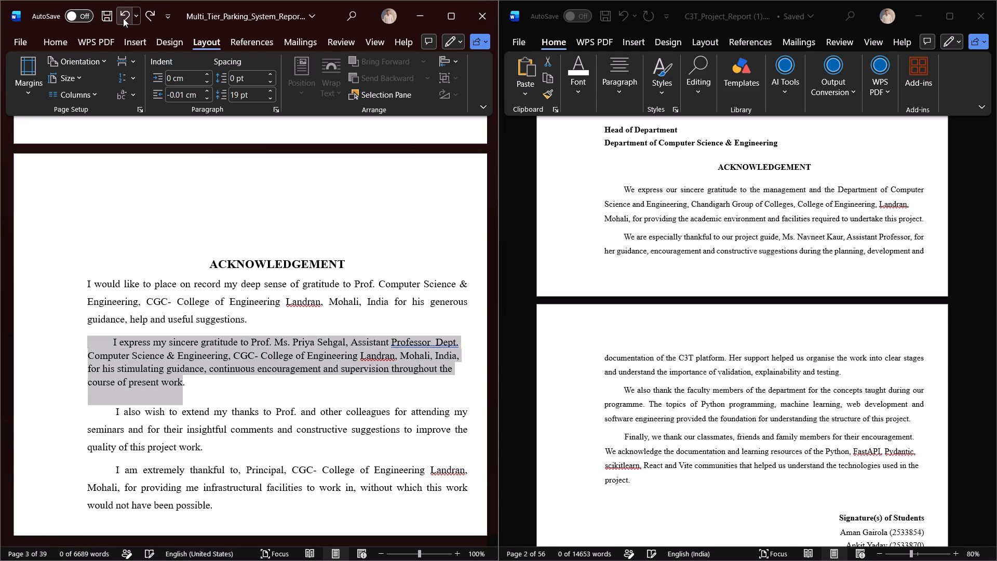
{"action": "left_click", "coordinate": [123, 18]}
{"action": "left_click", "coordinate": [123, 18]}
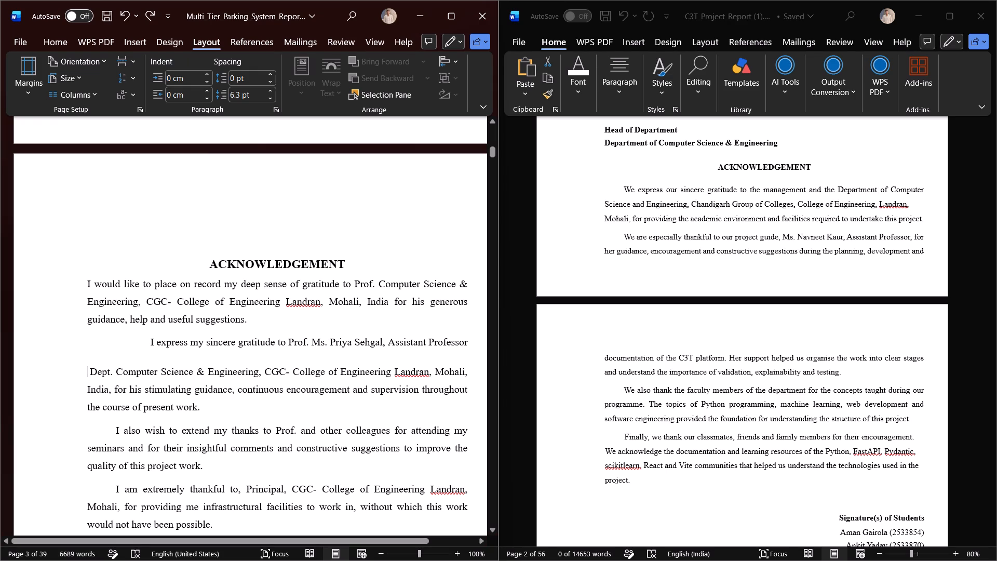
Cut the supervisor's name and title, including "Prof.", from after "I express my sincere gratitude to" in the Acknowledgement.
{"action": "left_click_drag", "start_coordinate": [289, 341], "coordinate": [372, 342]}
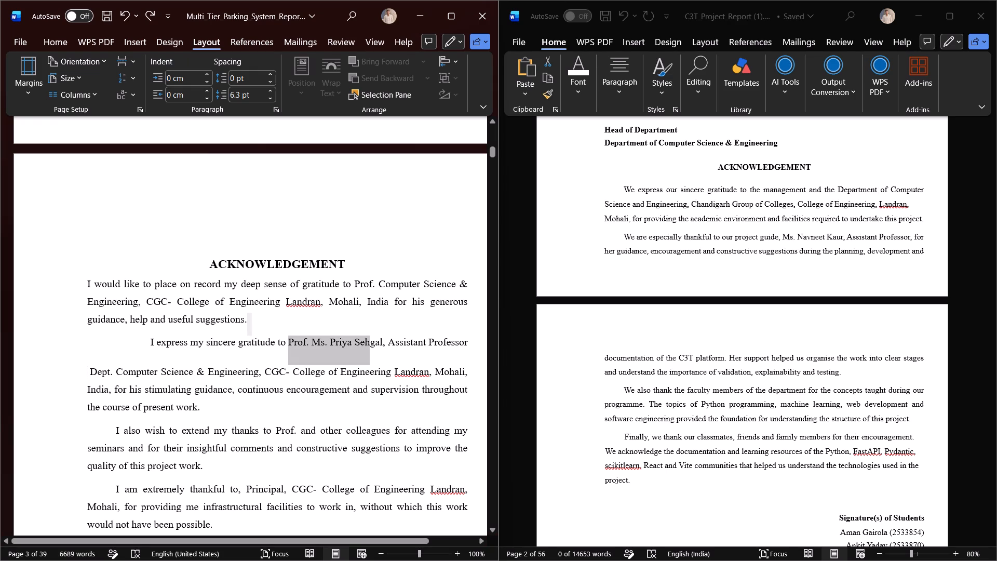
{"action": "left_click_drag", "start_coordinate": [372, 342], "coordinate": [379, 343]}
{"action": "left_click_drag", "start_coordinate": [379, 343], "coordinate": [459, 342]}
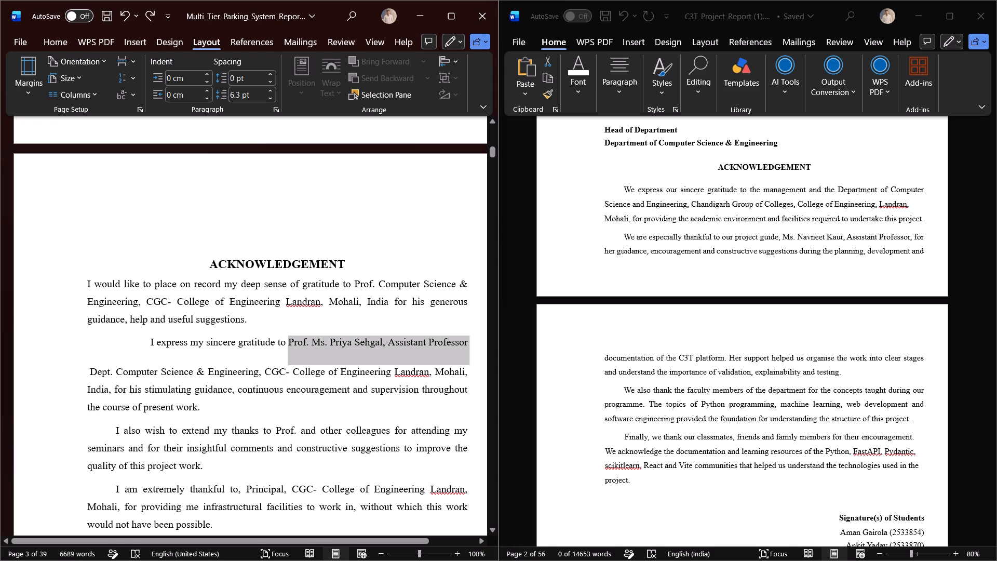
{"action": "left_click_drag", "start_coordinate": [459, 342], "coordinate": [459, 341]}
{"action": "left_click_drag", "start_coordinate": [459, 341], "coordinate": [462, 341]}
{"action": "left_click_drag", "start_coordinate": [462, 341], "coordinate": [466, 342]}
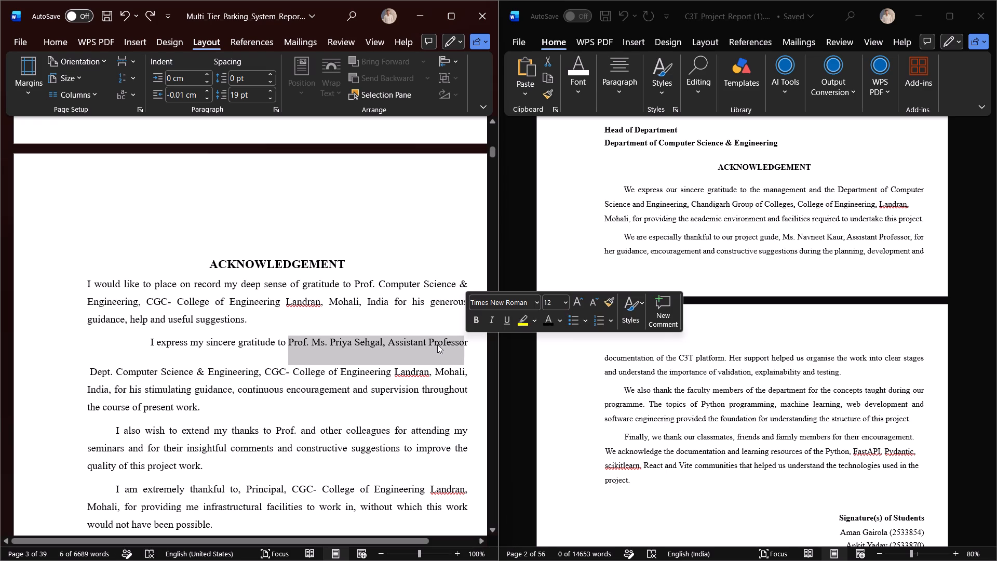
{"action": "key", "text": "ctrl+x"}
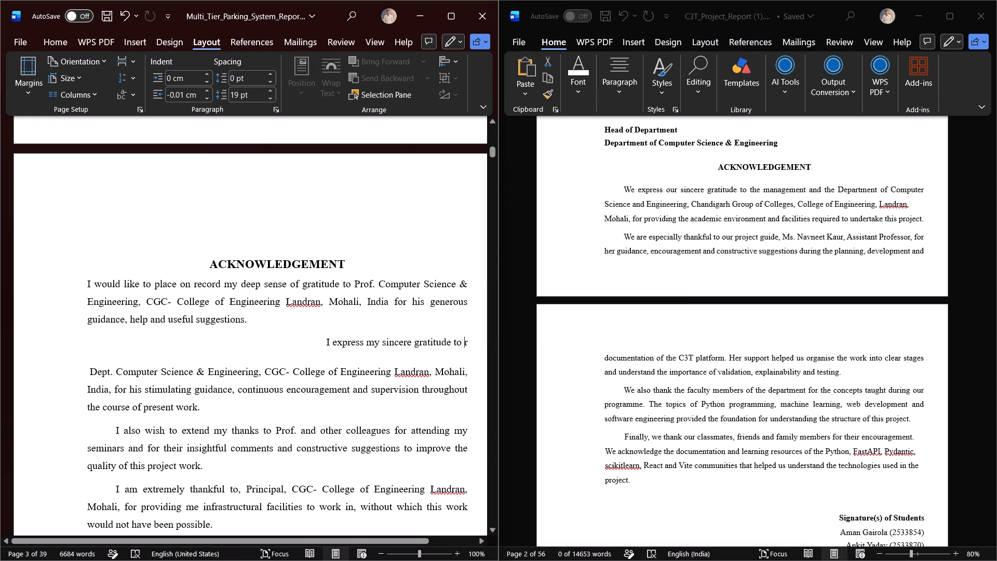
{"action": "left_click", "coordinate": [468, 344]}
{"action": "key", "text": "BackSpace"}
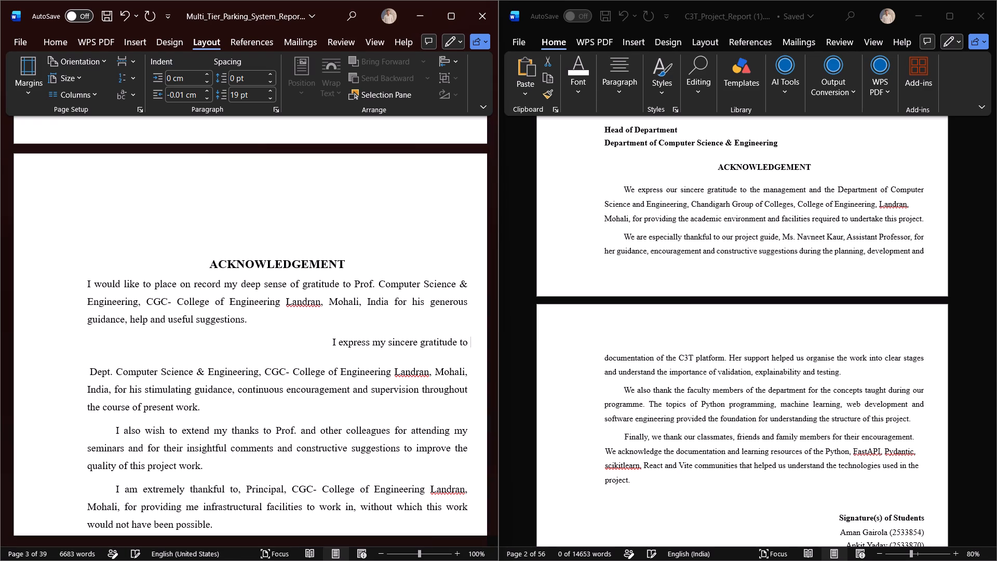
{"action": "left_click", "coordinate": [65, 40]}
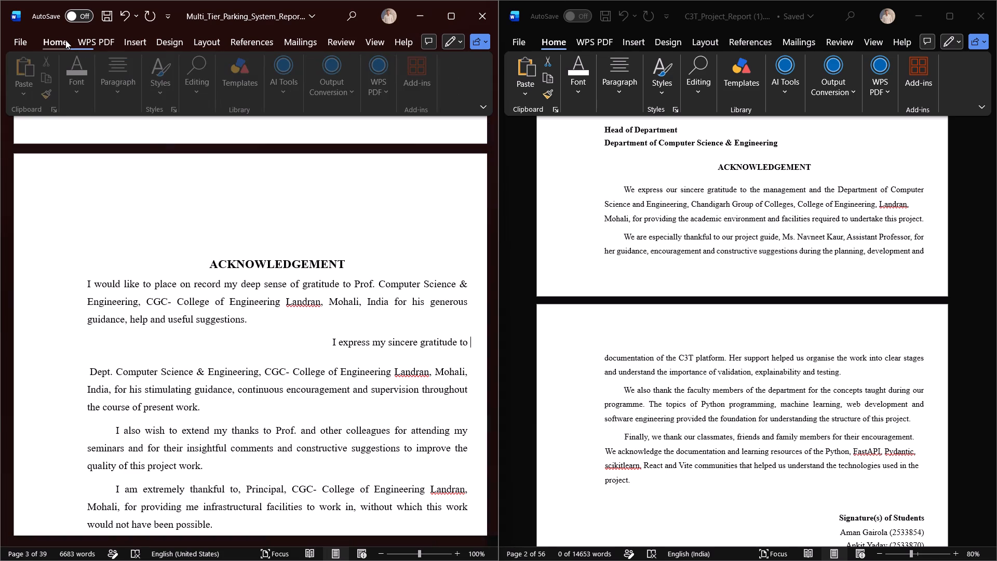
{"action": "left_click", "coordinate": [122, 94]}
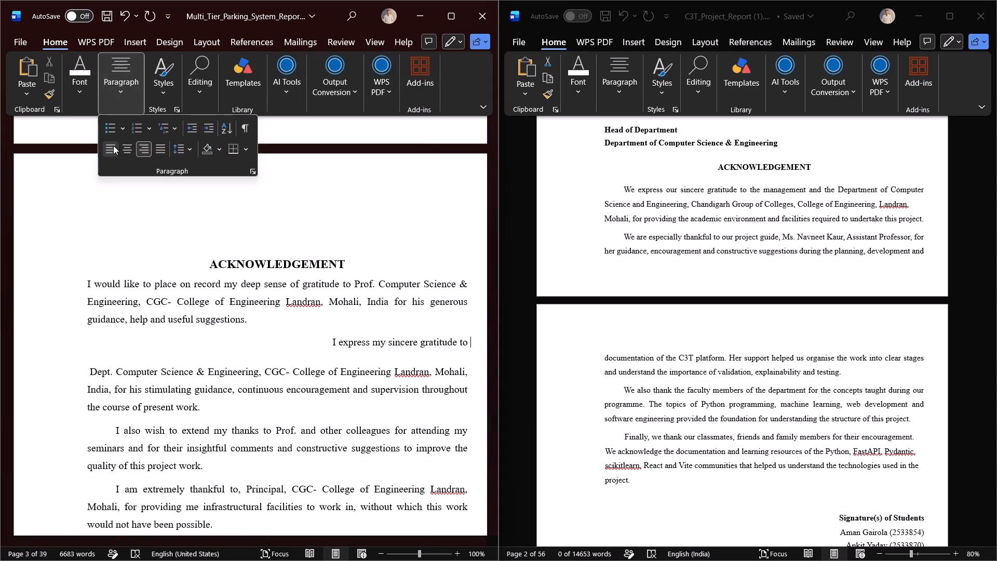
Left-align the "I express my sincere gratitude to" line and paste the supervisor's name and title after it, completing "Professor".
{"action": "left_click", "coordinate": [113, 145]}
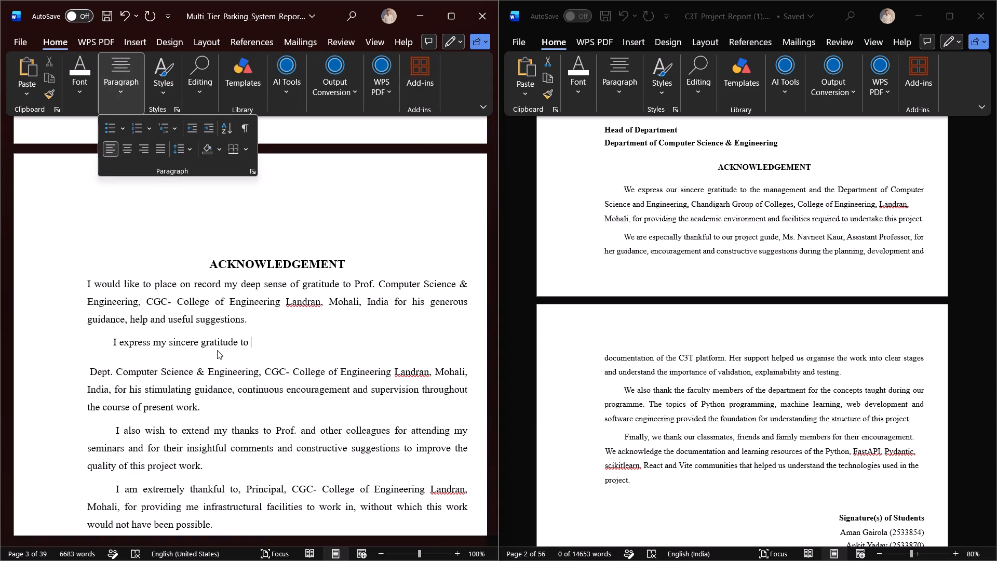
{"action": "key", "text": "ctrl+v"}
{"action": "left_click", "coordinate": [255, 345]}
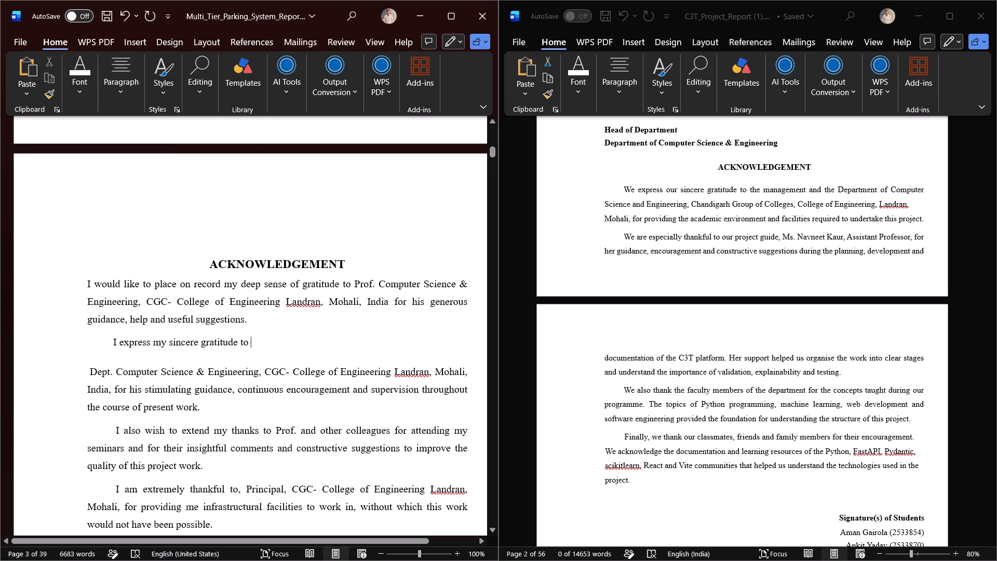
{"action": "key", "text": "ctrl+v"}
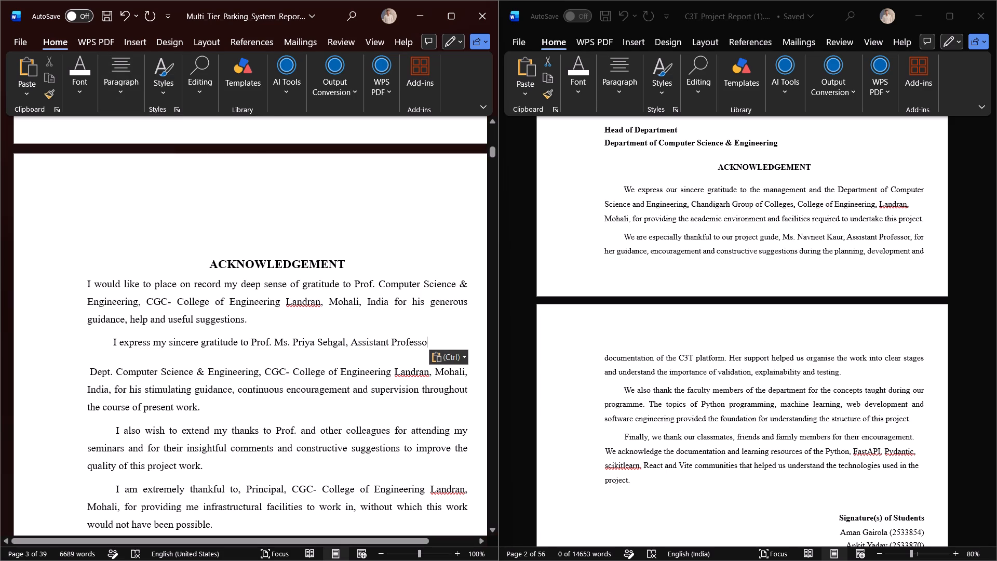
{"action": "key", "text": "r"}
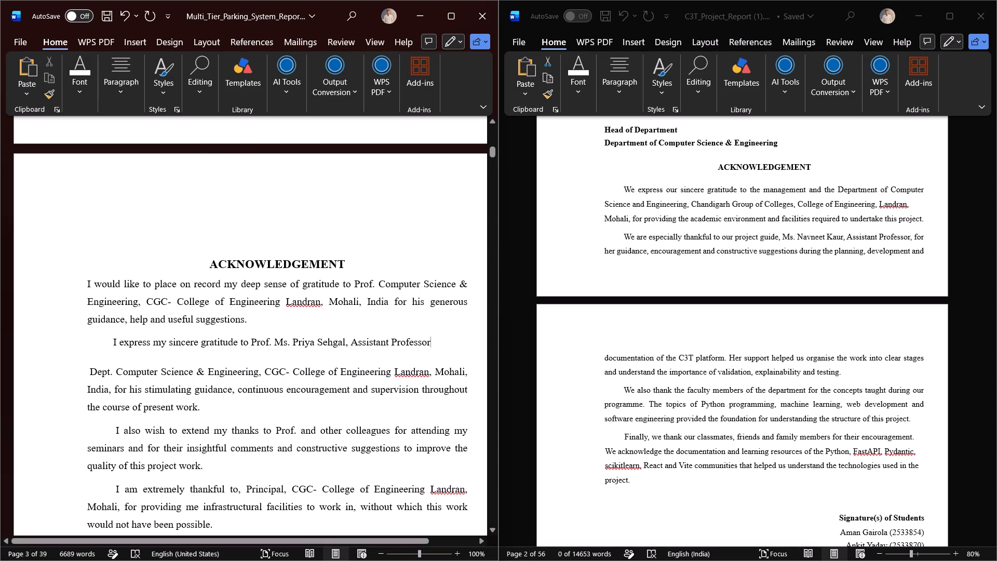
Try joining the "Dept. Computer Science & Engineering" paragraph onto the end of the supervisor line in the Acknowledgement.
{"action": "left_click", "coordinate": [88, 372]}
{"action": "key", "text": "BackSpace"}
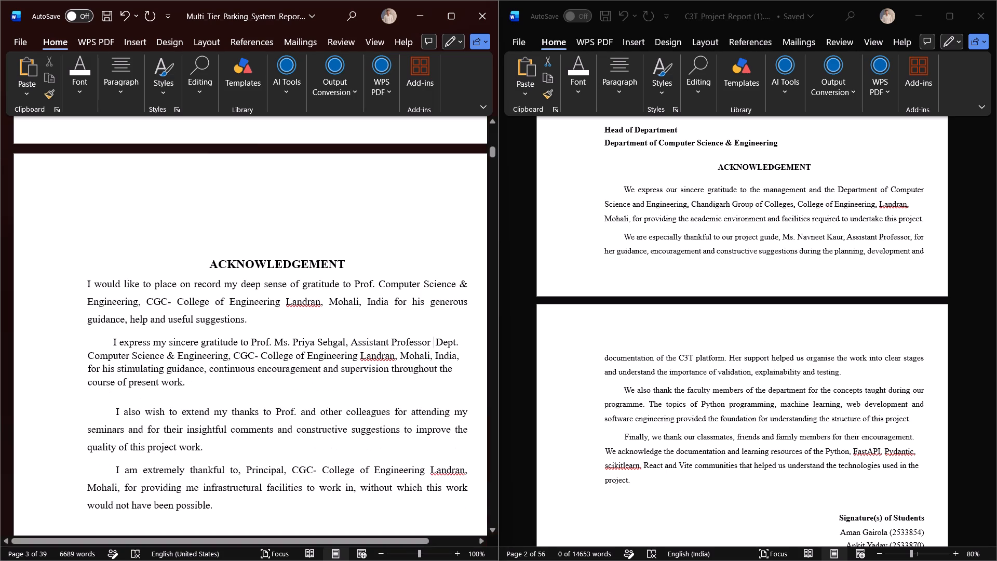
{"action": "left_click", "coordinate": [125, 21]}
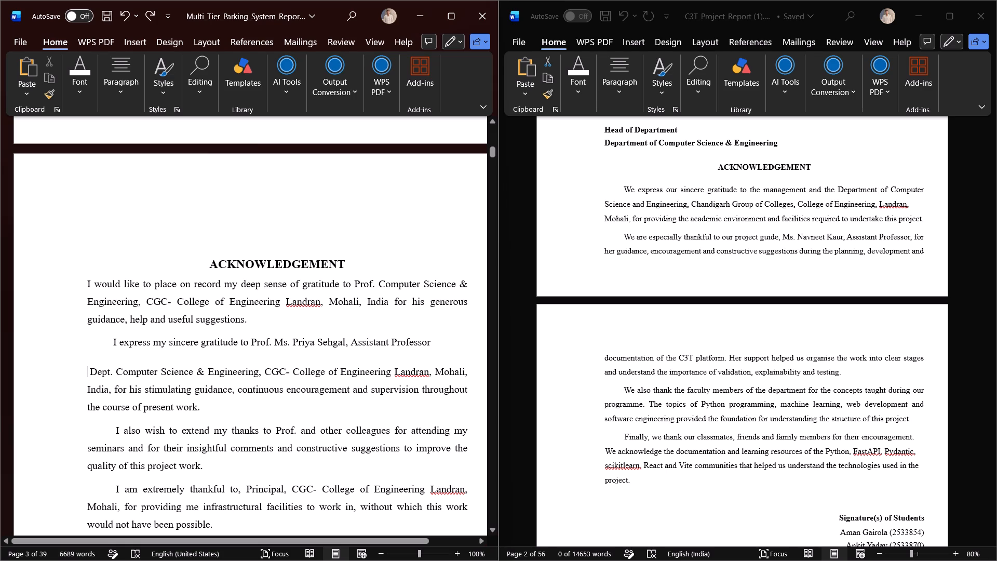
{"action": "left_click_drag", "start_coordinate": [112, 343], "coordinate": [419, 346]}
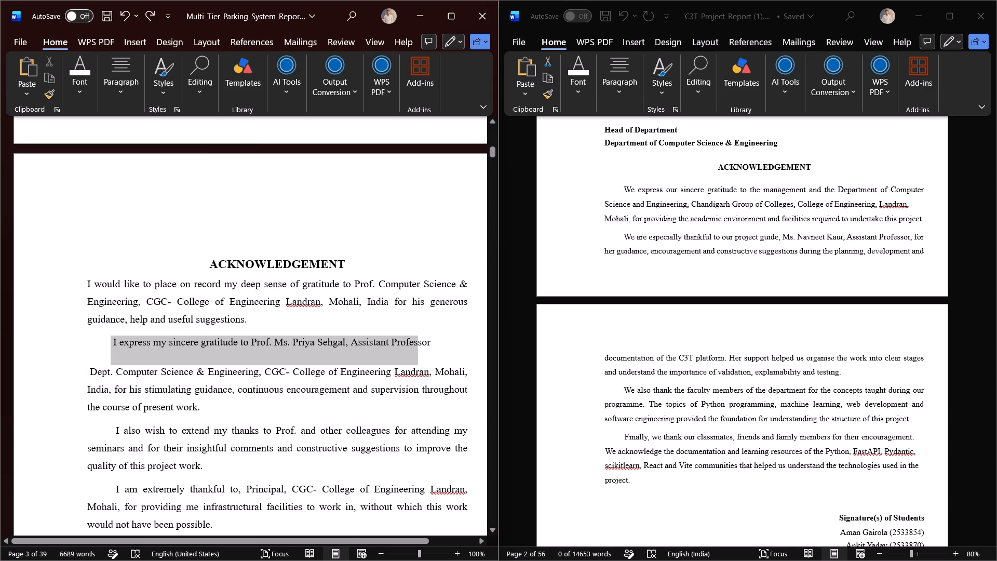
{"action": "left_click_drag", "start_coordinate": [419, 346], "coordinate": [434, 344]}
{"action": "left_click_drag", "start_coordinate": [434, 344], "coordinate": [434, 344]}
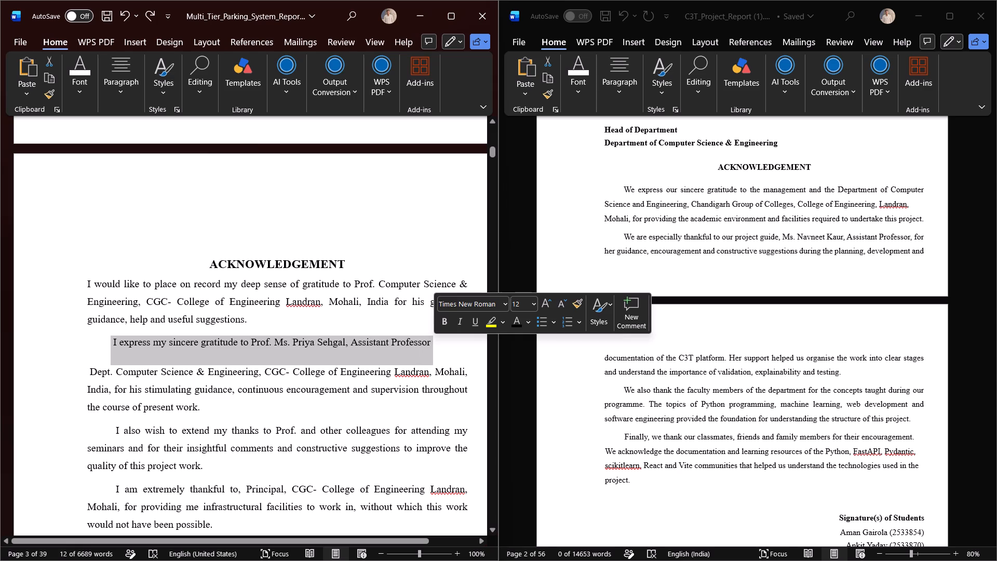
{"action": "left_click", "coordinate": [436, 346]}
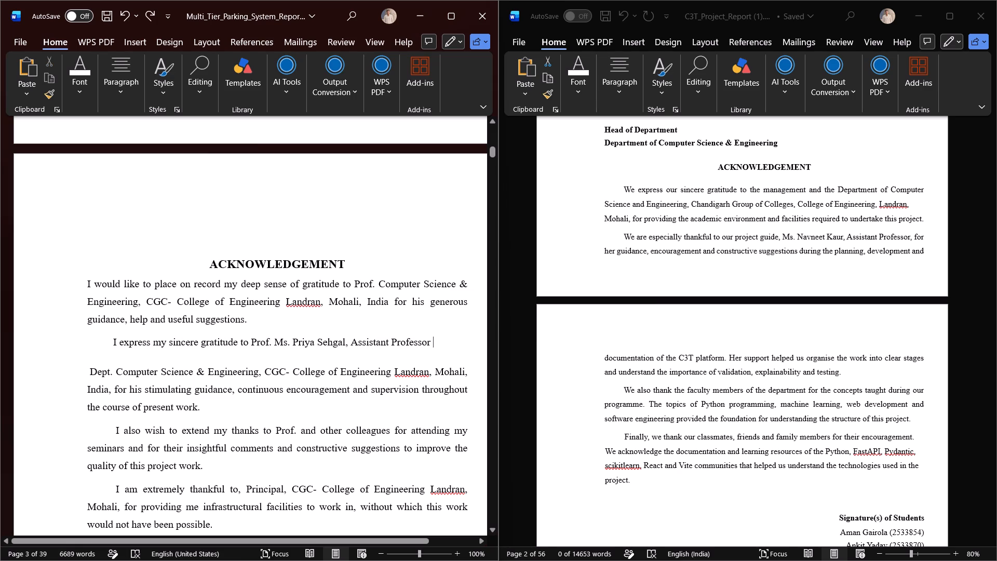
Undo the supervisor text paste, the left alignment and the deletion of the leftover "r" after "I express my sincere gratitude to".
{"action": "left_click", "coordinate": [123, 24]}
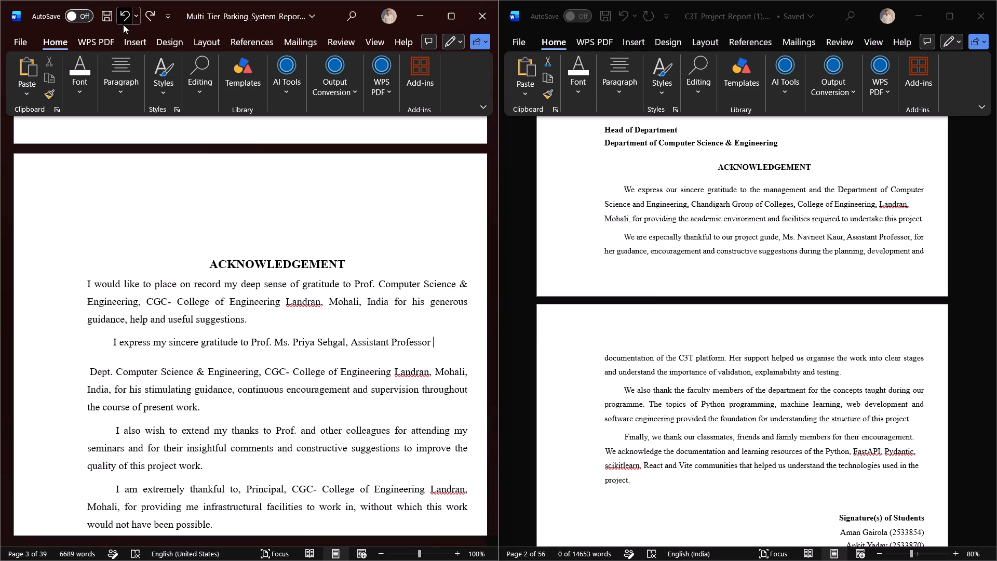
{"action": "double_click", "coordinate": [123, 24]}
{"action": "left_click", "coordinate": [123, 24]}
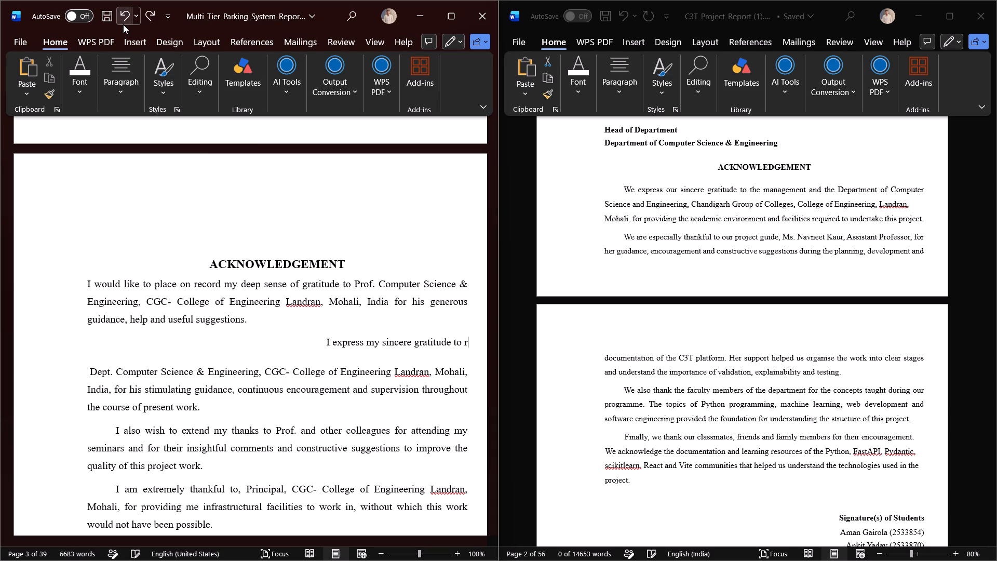
Undo the cut and the earlier insertion of the supervisor's details, back to "Prof." directly followed by "Dept." in one paragraph.
{"action": "left_click", "coordinate": [123, 24]}
{"action": "left_click", "coordinate": [123, 24]}
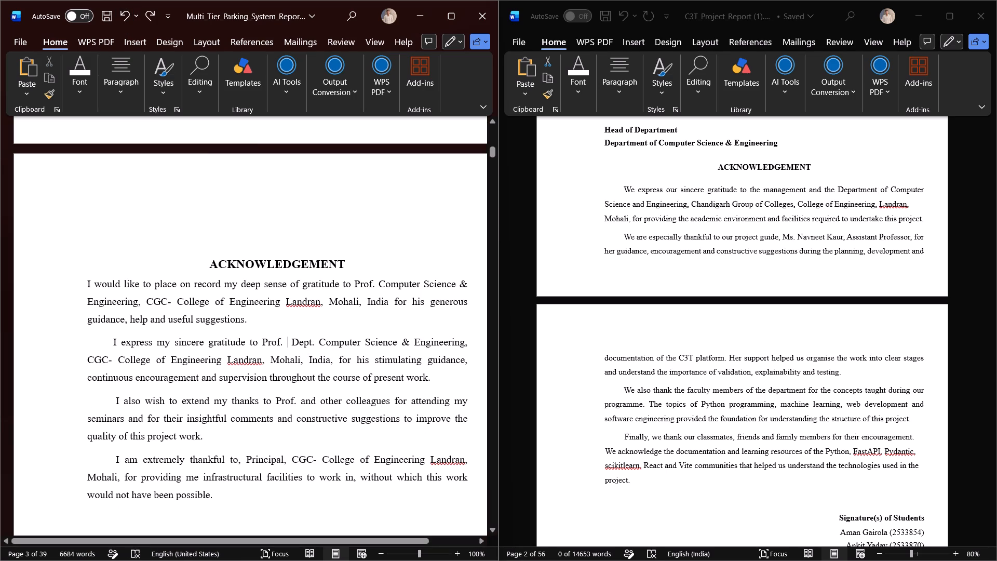
Enter the supervisor's name as in the Certificate, without "Ms." and followed by a comma, between "Prof." and "Dept." in the second Acknowledgement paragraph.
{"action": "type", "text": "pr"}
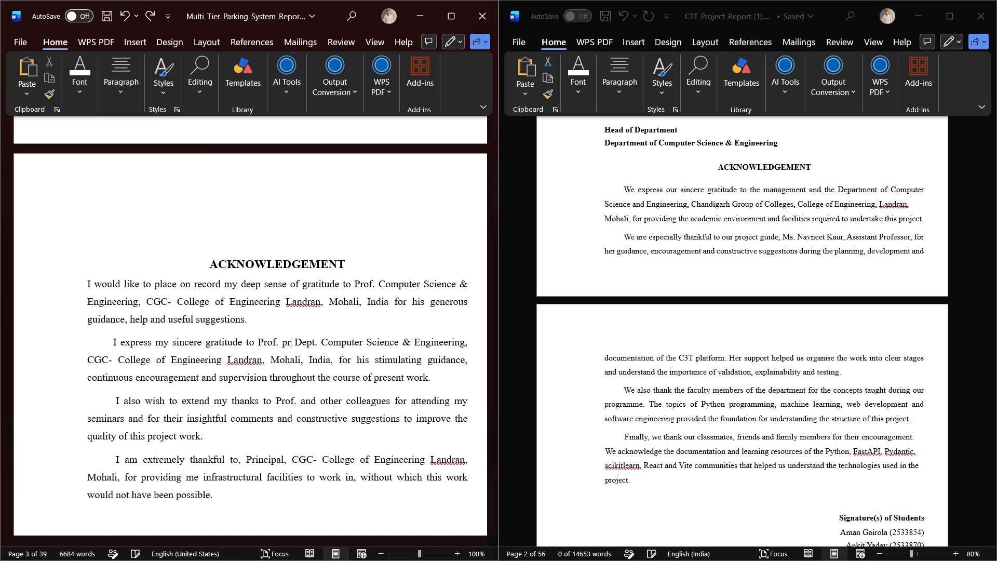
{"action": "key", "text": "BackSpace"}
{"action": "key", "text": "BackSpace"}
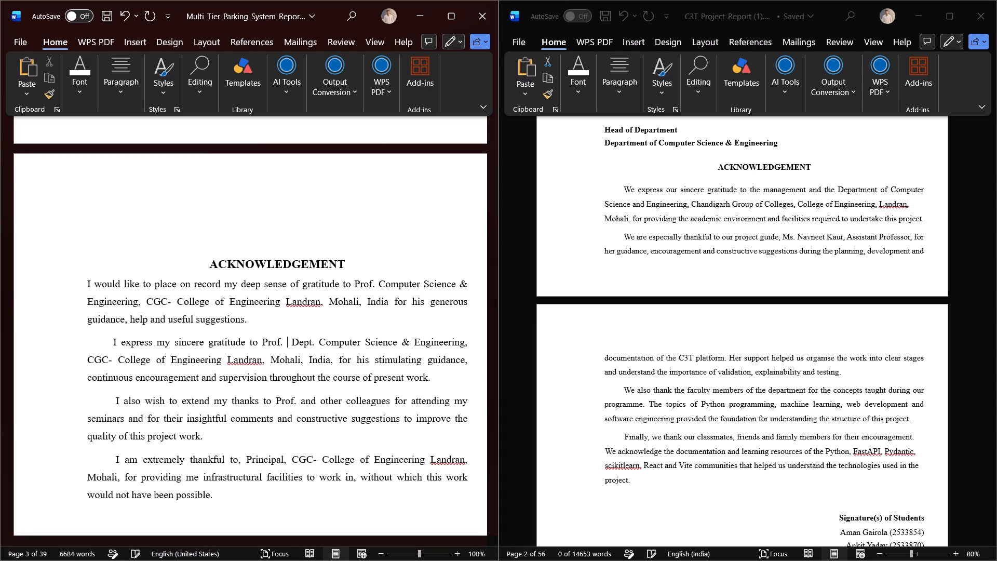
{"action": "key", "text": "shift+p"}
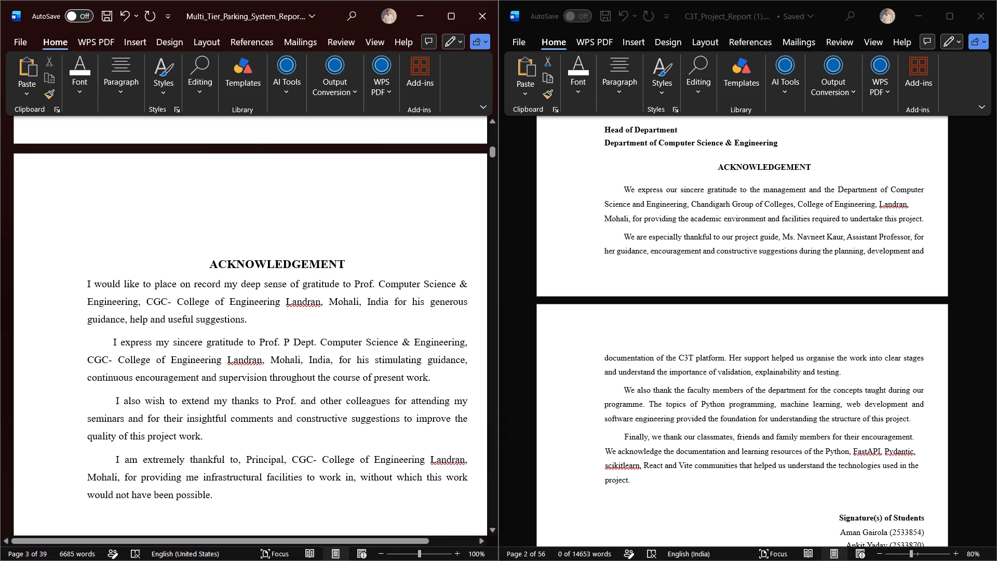
{"action": "scroll", "coordinate": [380, 319], "scroll_direction": "up", "scroll_amount": 3}
{"action": "scroll", "coordinate": [380, 319], "scroll_direction": "down", "scroll_amount": 1}
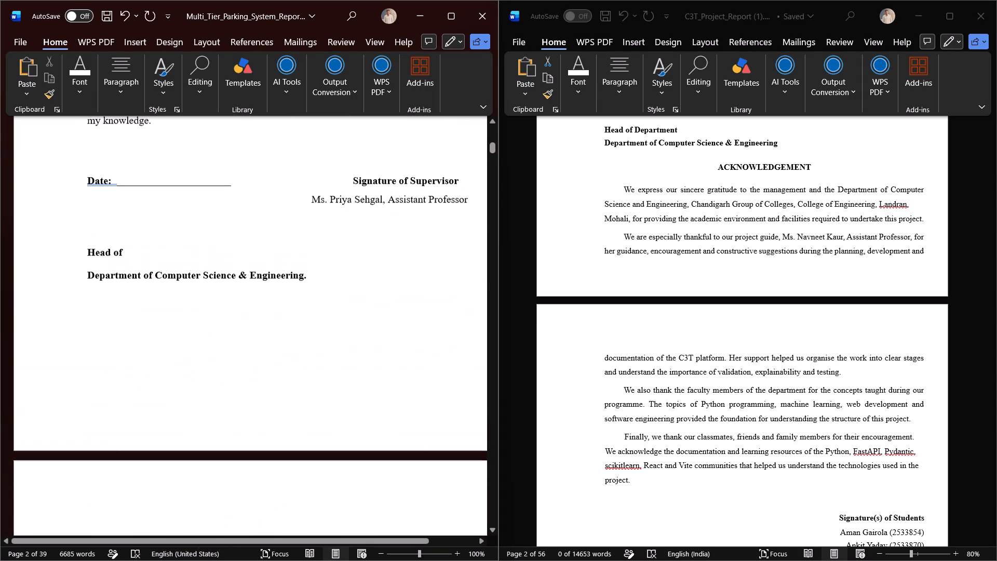
{"action": "scroll", "coordinate": [380, 319], "scroll_direction": "down", "scroll_amount": 1}
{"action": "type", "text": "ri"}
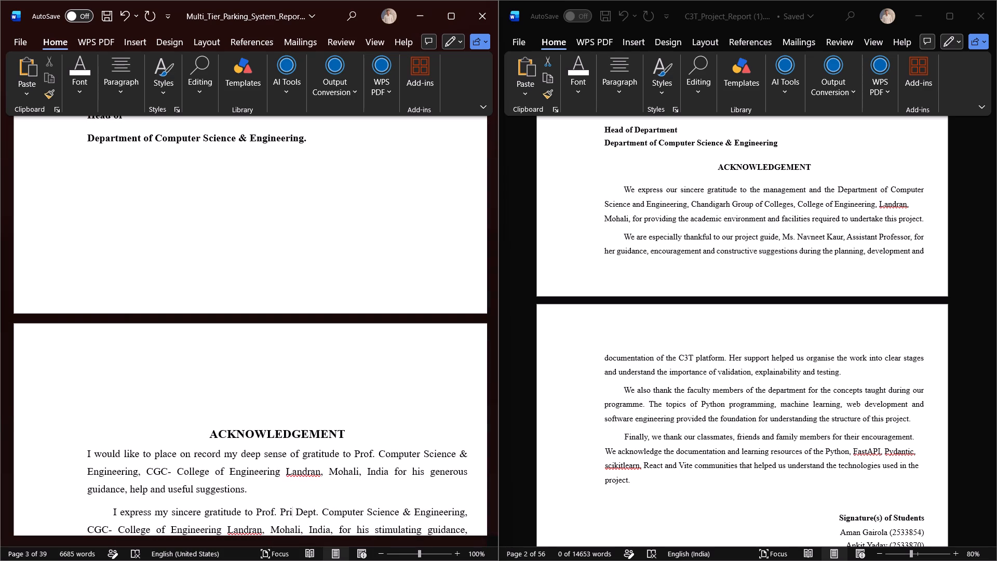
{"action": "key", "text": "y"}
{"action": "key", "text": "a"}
{"action": "scroll", "coordinate": [380, 319], "scroll_direction": "up", "scroll_amount": 1}
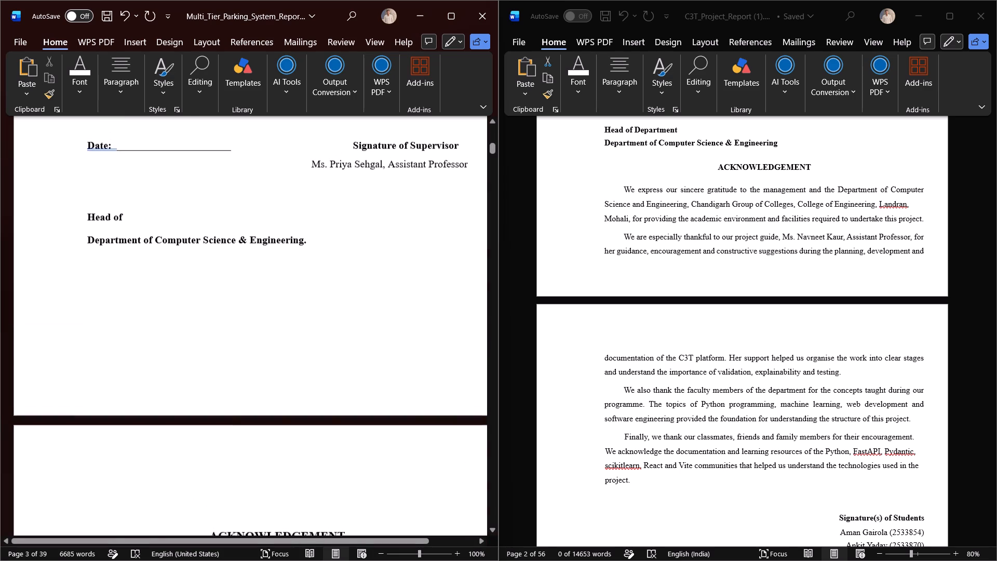
{"action": "scroll", "coordinate": [380, 319], "scroll_direction": "down", "scroll_amount": 3, "text": "ctrl"}
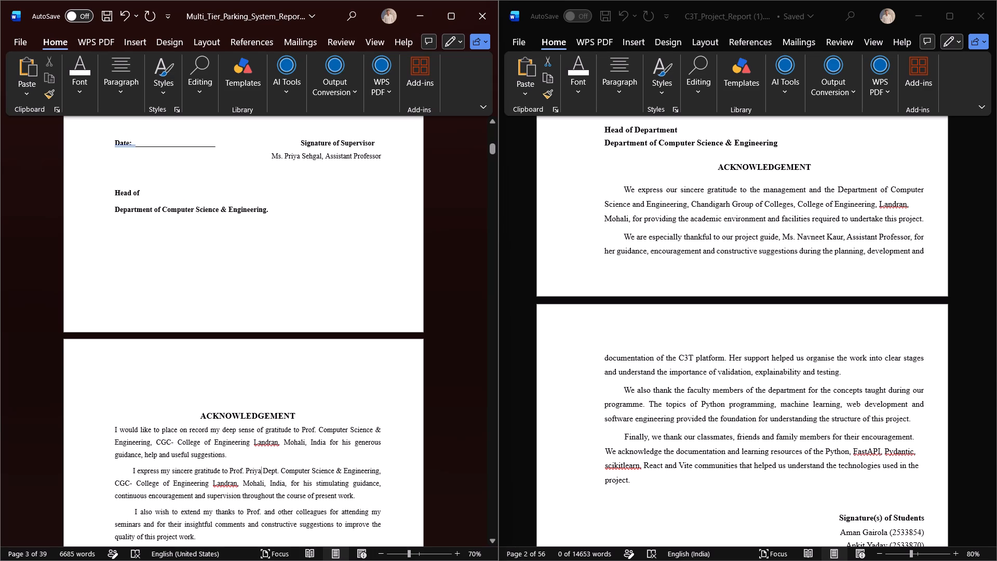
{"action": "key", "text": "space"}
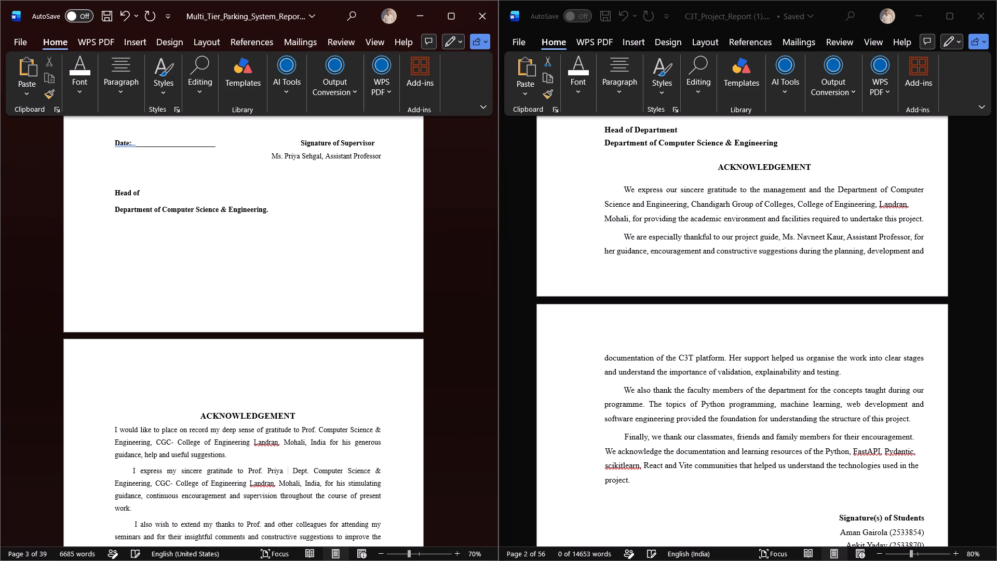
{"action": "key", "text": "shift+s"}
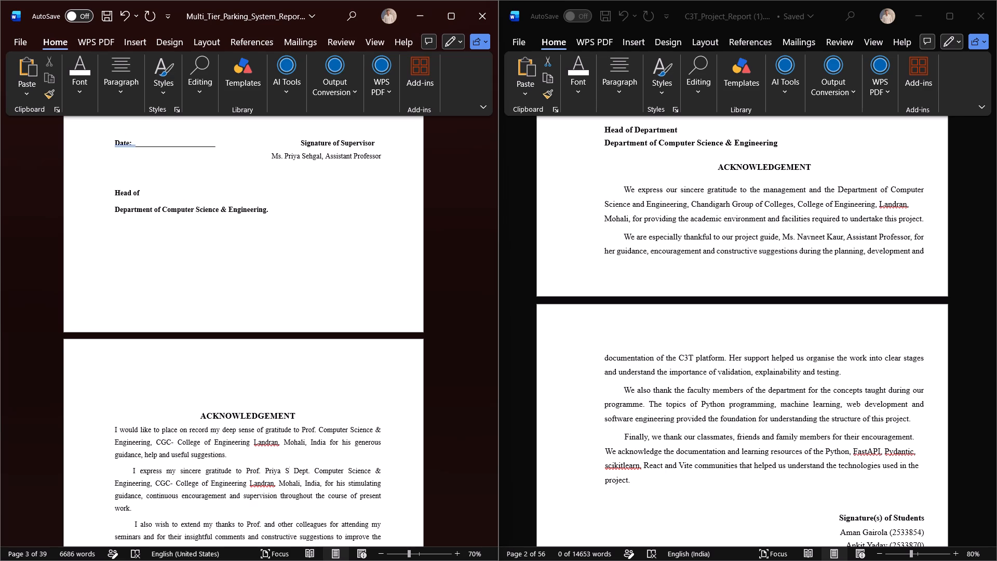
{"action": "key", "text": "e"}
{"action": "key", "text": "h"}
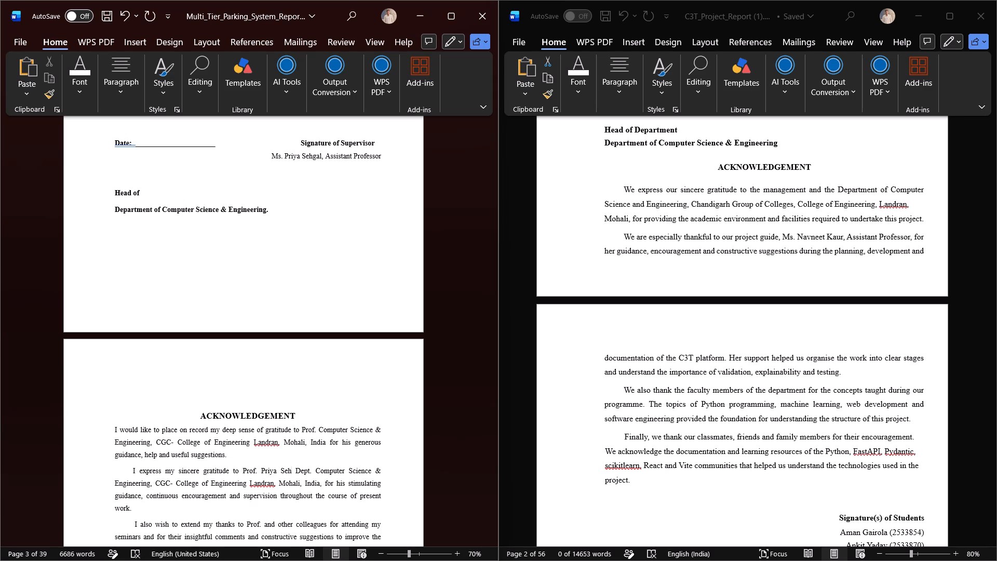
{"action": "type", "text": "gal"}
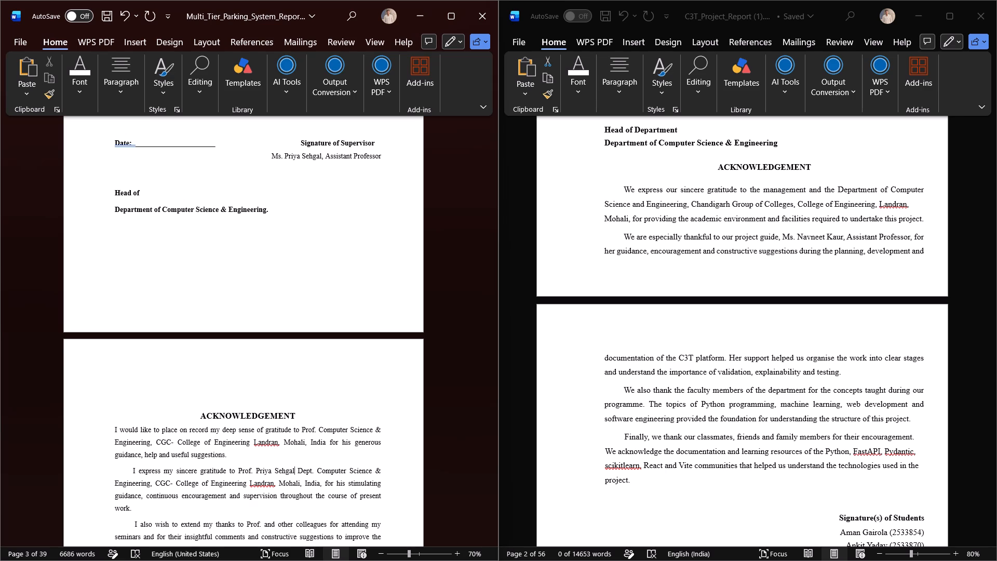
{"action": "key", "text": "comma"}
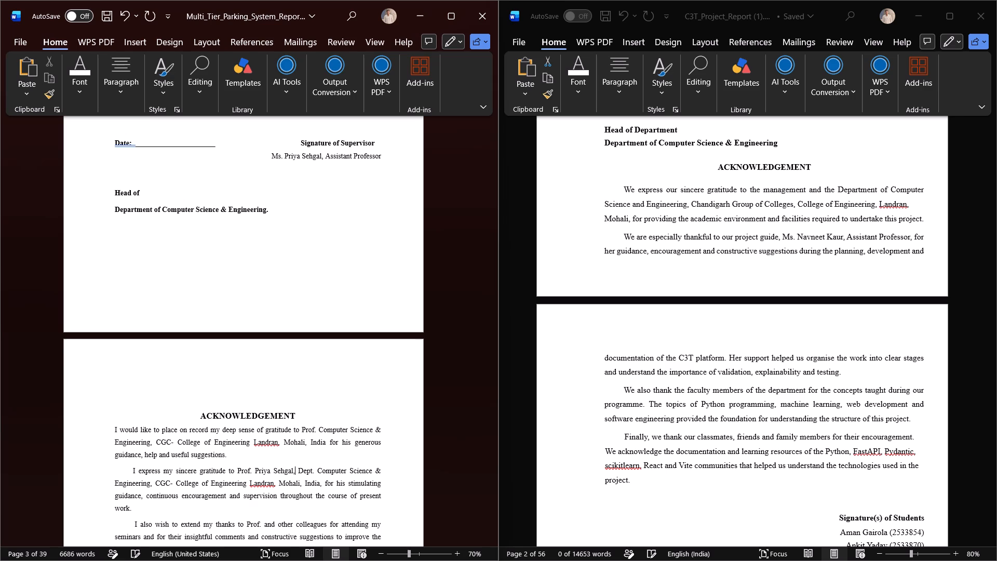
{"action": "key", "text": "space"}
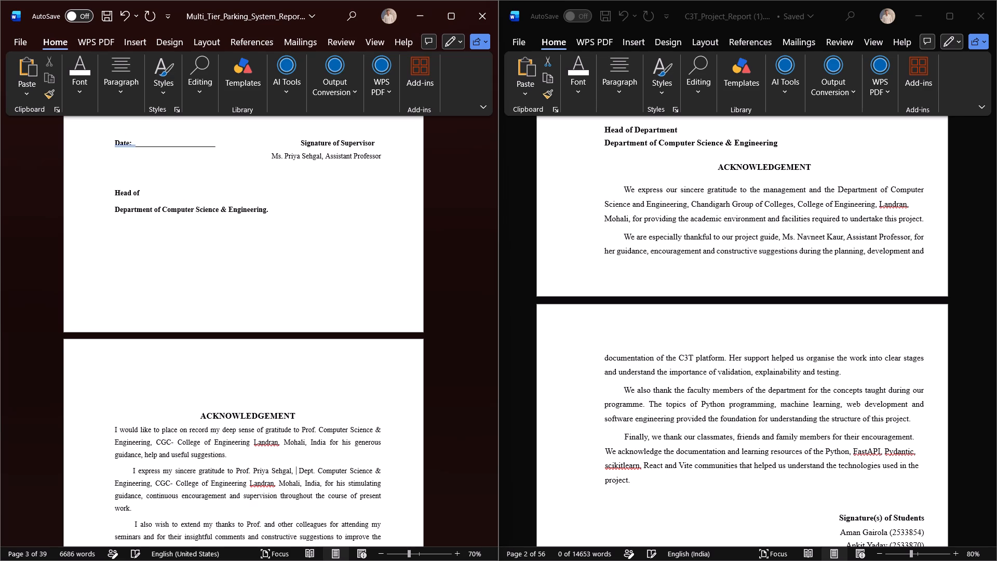
Add "Assistant Professor," after the supervisor's name in the second Acknowledgement paragraph, before "Dept.".
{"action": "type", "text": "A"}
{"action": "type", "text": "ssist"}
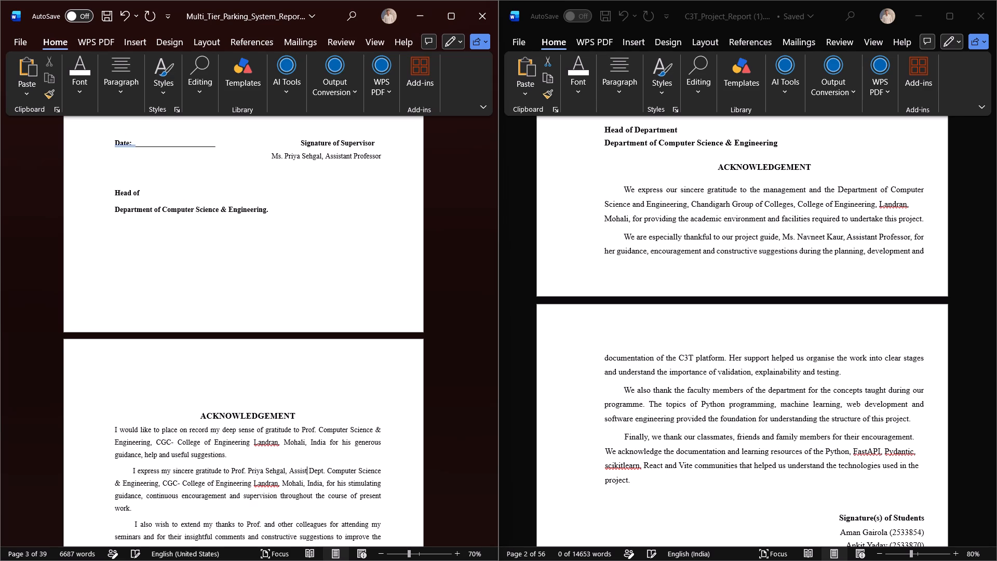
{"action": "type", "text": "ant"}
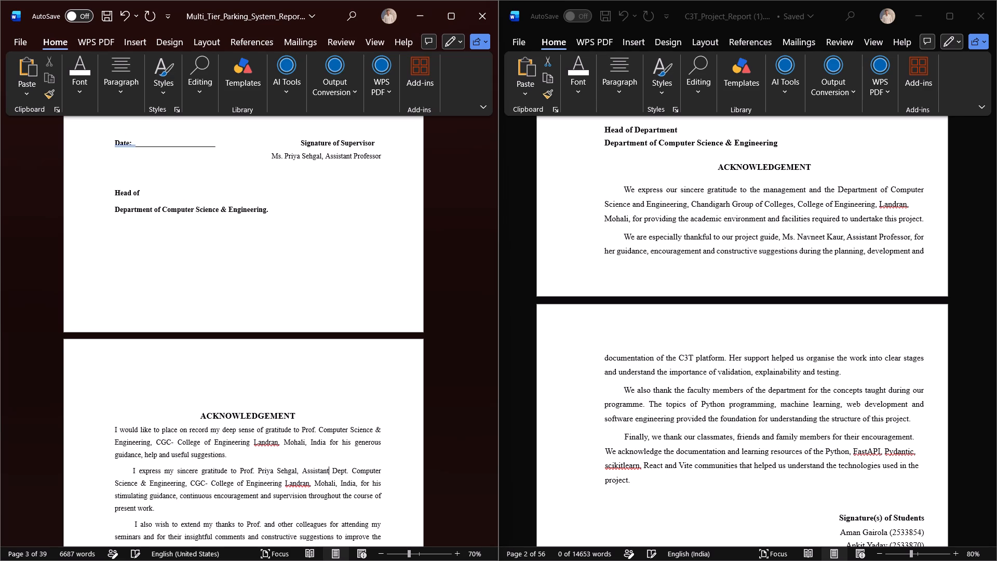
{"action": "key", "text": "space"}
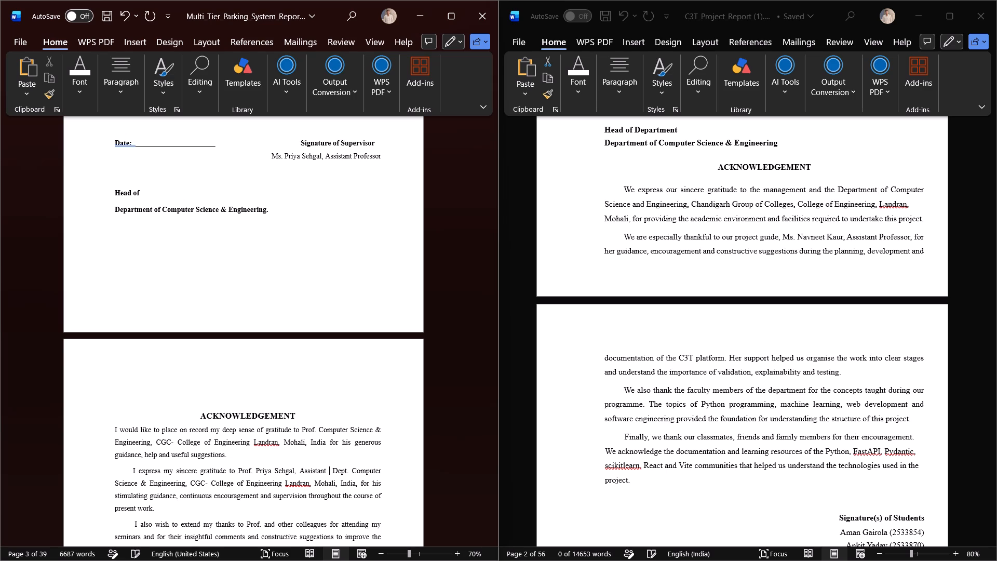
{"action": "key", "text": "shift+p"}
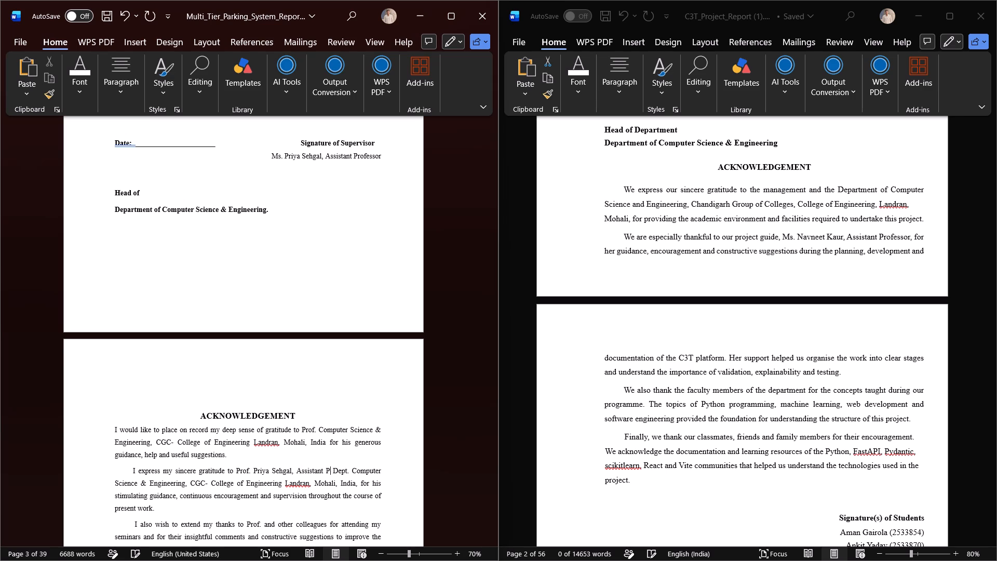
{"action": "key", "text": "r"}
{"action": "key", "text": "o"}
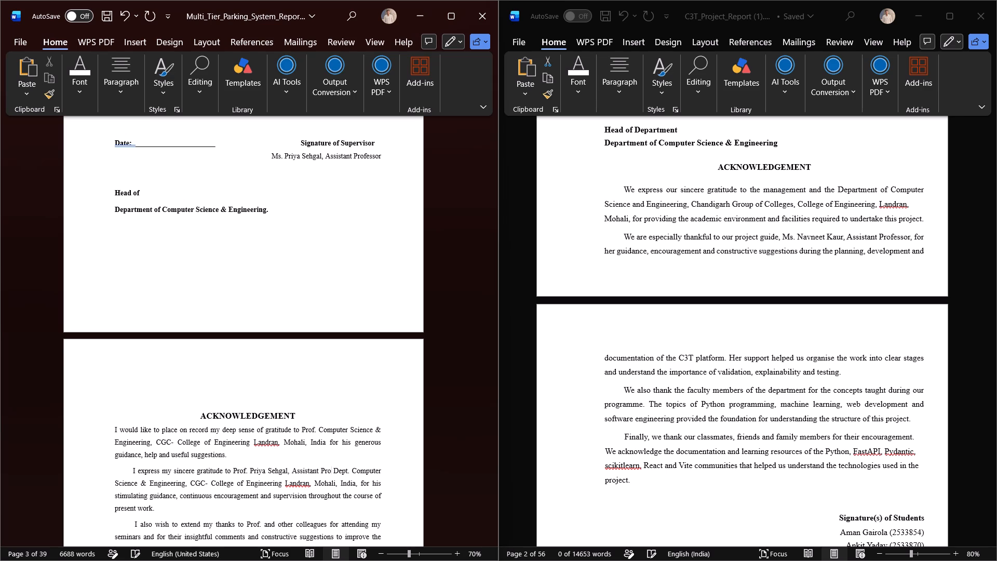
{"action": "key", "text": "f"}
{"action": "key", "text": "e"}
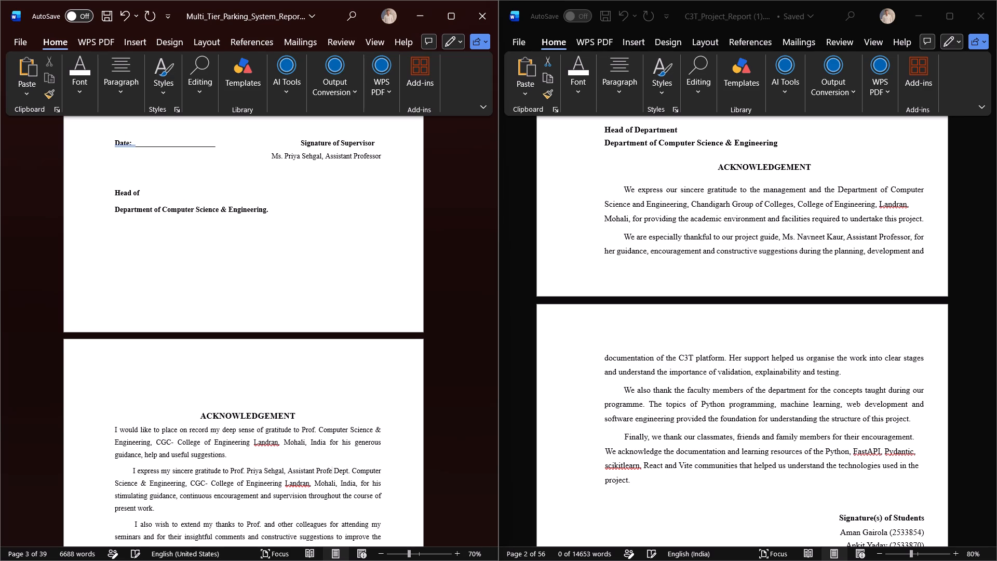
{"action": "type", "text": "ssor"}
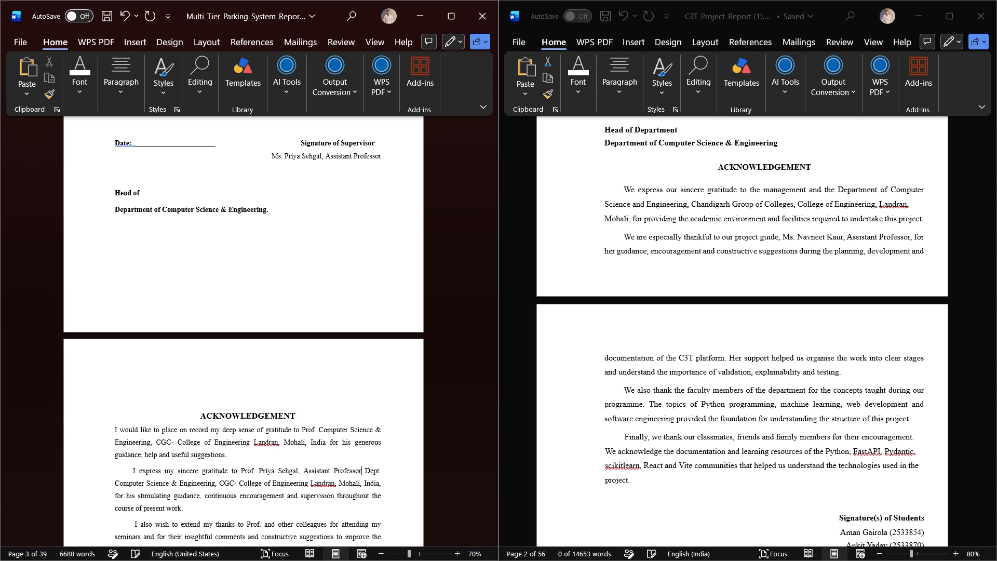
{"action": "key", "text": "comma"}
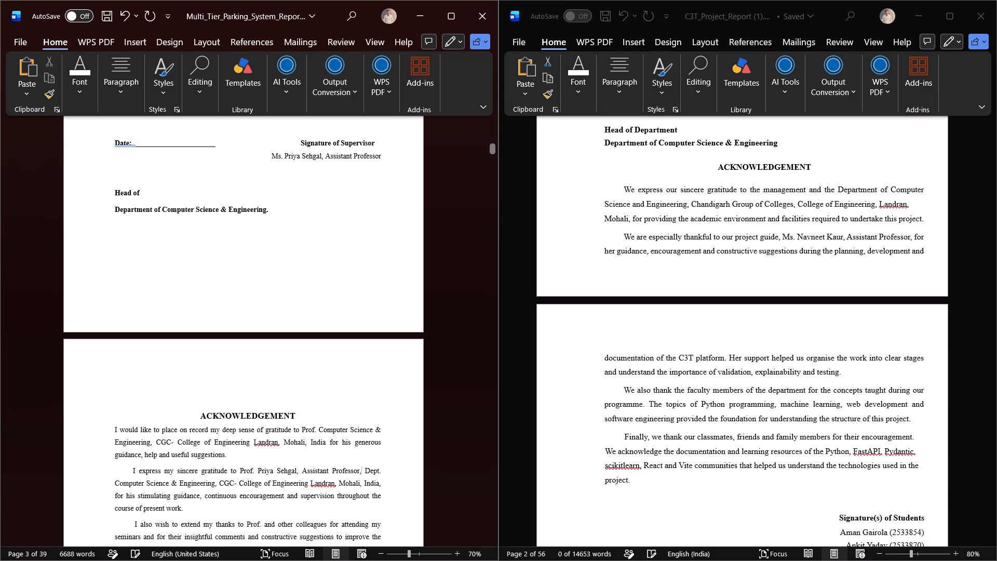
Copy the phrase "the faculty members of the department" from the Acknowledgement in the C3T reference report.
{"action": "scroll", "coordinate": [280, 439], "scroll_direction": "down", "scroll_amount": 1}
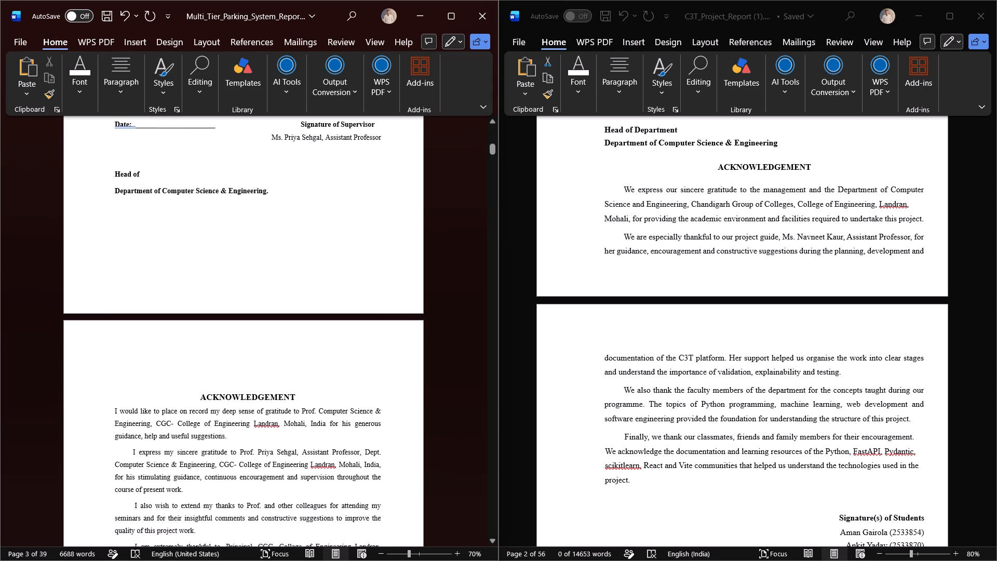
{"action": "scroll", "coordinate": [280, 439], "scroll_direction": "down", "scroll_amount": 1}
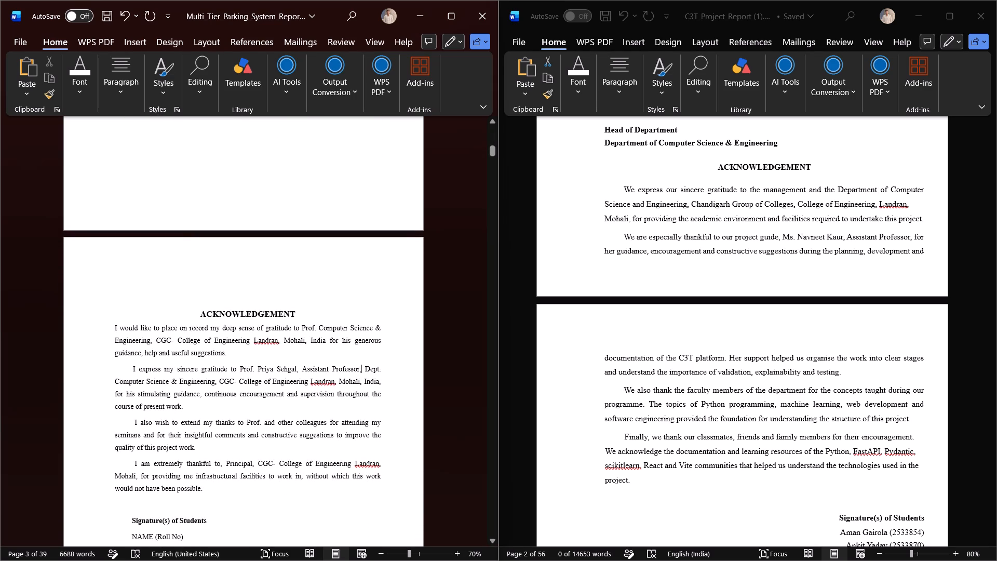
{"action": "scroll", "coordinate": [229, 403], "scroll_direction": "up", "scroll_amount": 3, "text": "ctrl"}
{"action": "scroll", "coordinate": [229, 403], "scroll_direction": "down", "scroll_amount": 1}
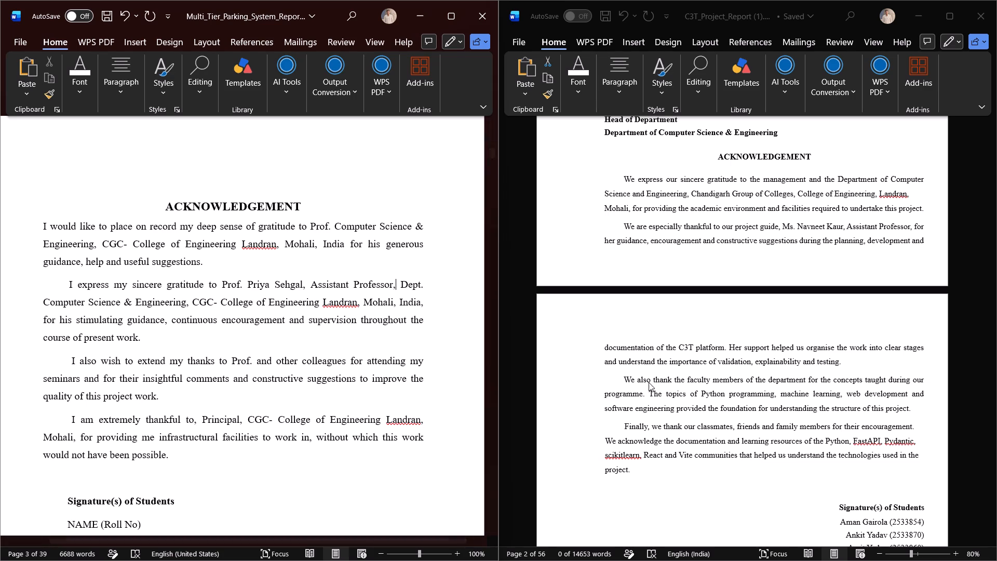
{"action": "left_click", "coordinate": [711, 395]}
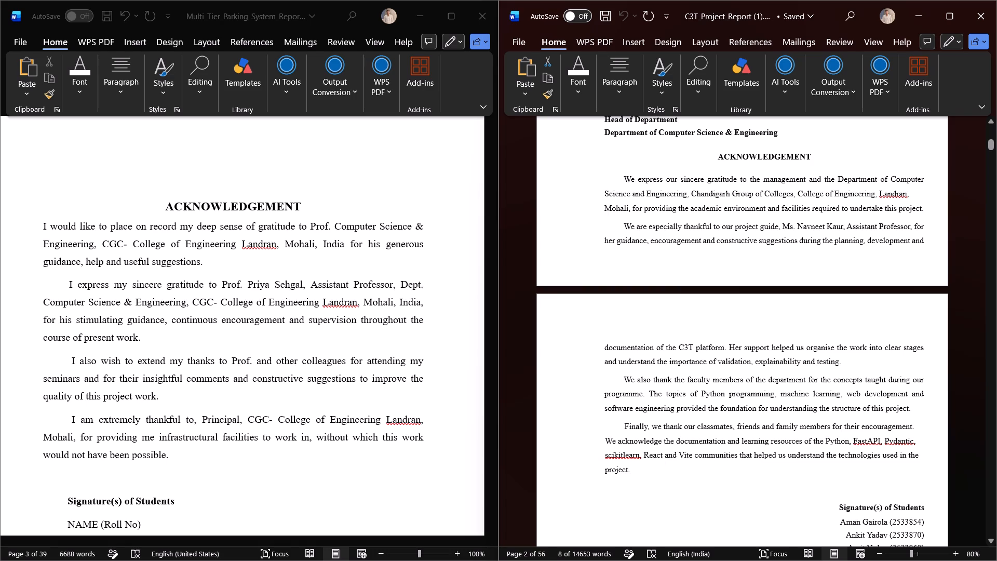
{"action": "left_click_drag", "start_coordinate": [675, 380], "coordinate": [730, 379]}
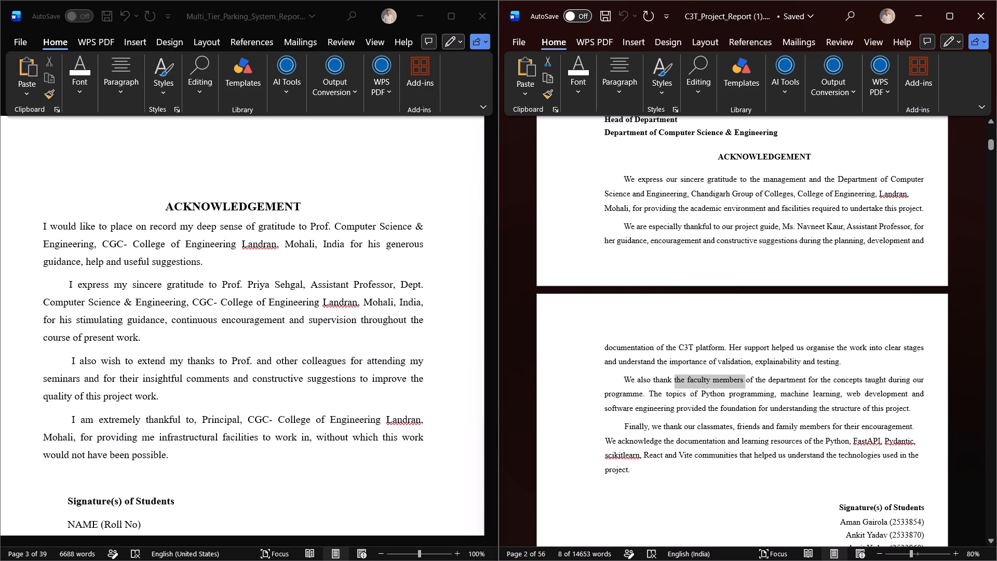
{"action": "left_click_drag", "start_coordinate": [730, 379], "coordinate": [740, 377]}
{"action": "left_click_drag", "start_coordinate": [740, 377], "coordinate": [740, 377]}
{"action": "left_click_drag", "start_coordinate": [740, 377], "coordinate": [743, 376]}
{"action": "left_click_drag", "start_coordinate": [743, 376], "coordinate": [790, 382]}
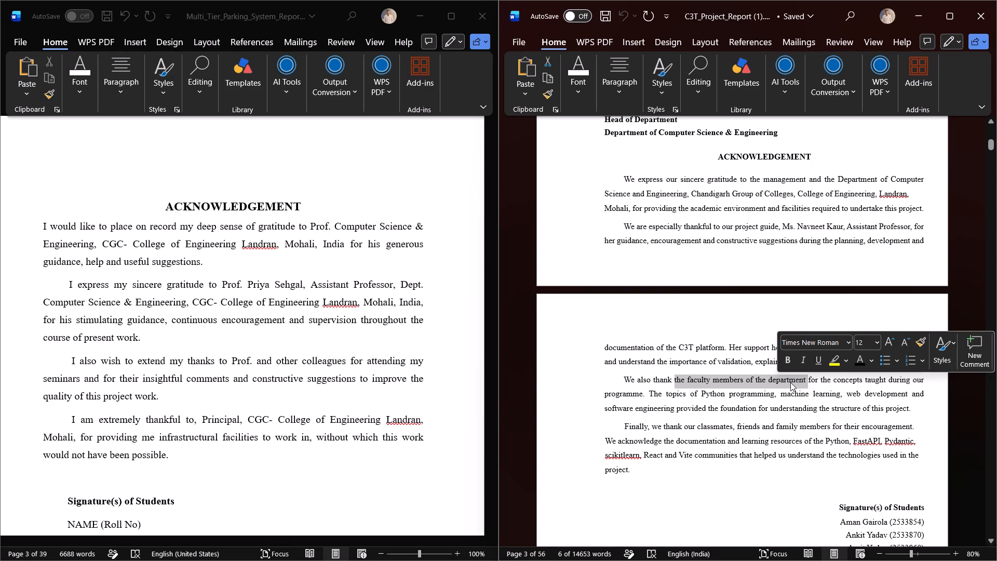
{"action": "key", "text": "ctrl+c"}
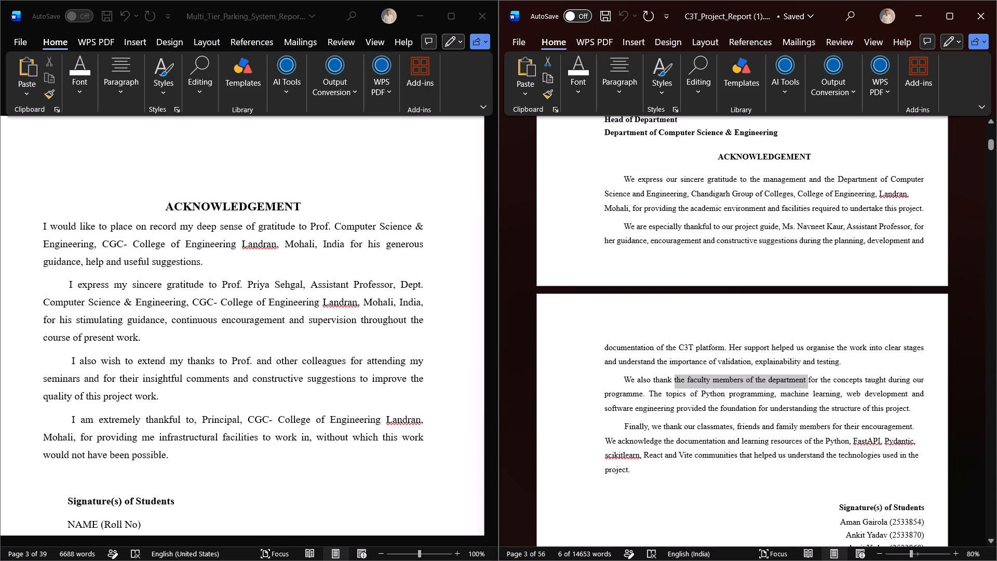
Replace "Prof." in the third Acknowledgement paragraph of the parking report with the copied phrase "the faculty members of the department".
{"action": "left_click", "coordinate": [278, 395]}
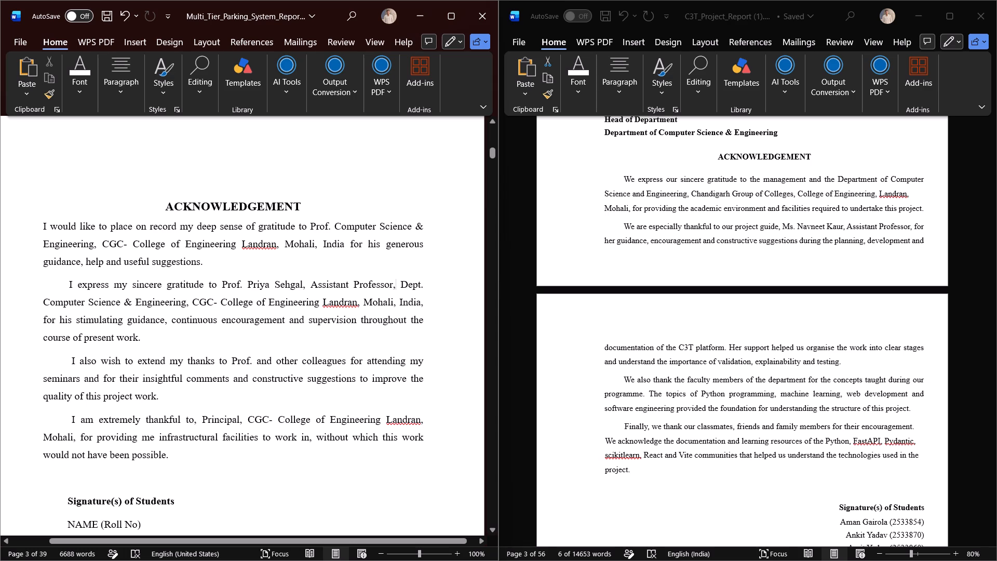
{"action": "left_click", "coordinate": [254, 361]}
{"action": "key", "text": "BackSpace"}
{"action": "key", "text": "BackSpace"}
{"action": "key", "text": "BackSpace"}
{"action": "key", "text": "BackSpace"}
{"action": "key", "text": "BackSpace"}
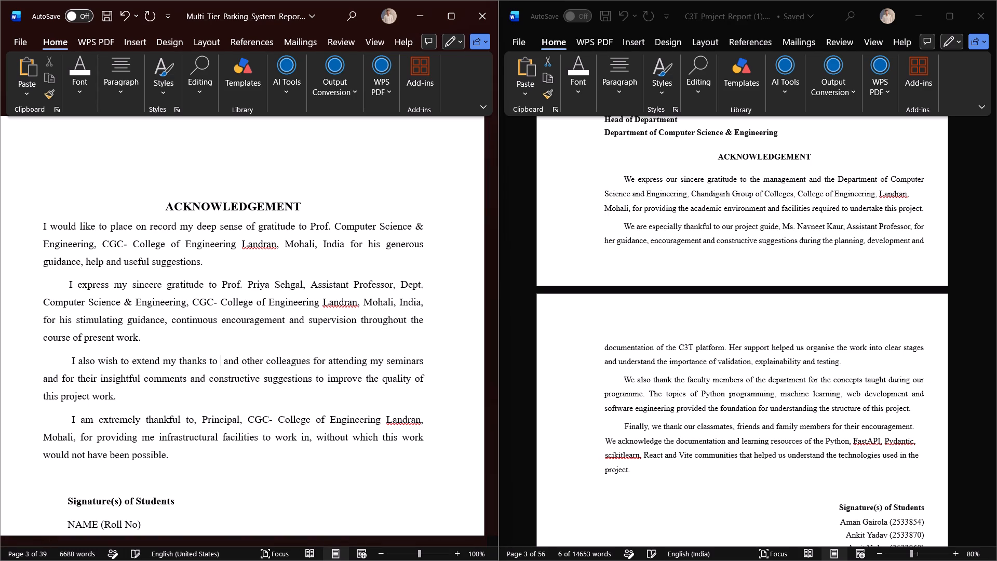
{"action": "key", "text": "ctrl+v"}
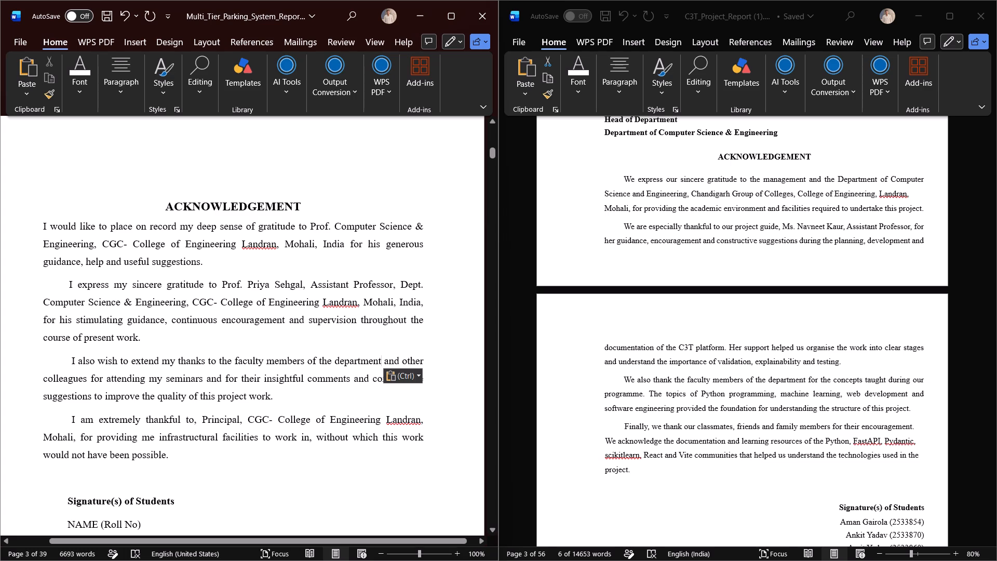
Delete the word "other" before "colleagues" in the third Acknowledgement paragraph.
{"action": "left_click", "coordinate": [422, 360]}
{"action": "key", "text": "BackSpace"}
{"action": "key", "text": "BackSpace"}
{"action": "key", "text": "BackSpace"}
{"action": "key", "text": "BackSpace"}
{"action": "key", "text": "BackSpace"}
{"action": "key", "text": "BackSpace"}
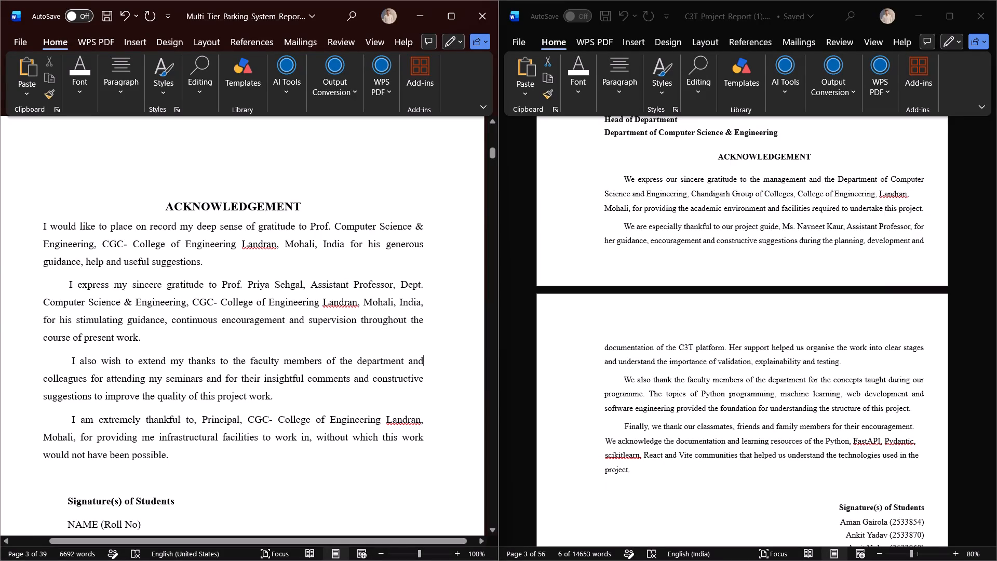
Copy the three student name and roll number lines under "Signature of Student (S)" in the Certificate.
{"action": "scroll", "coordinate": [230, 382], "scroll_direction": "down", "scroll_amount": 2}
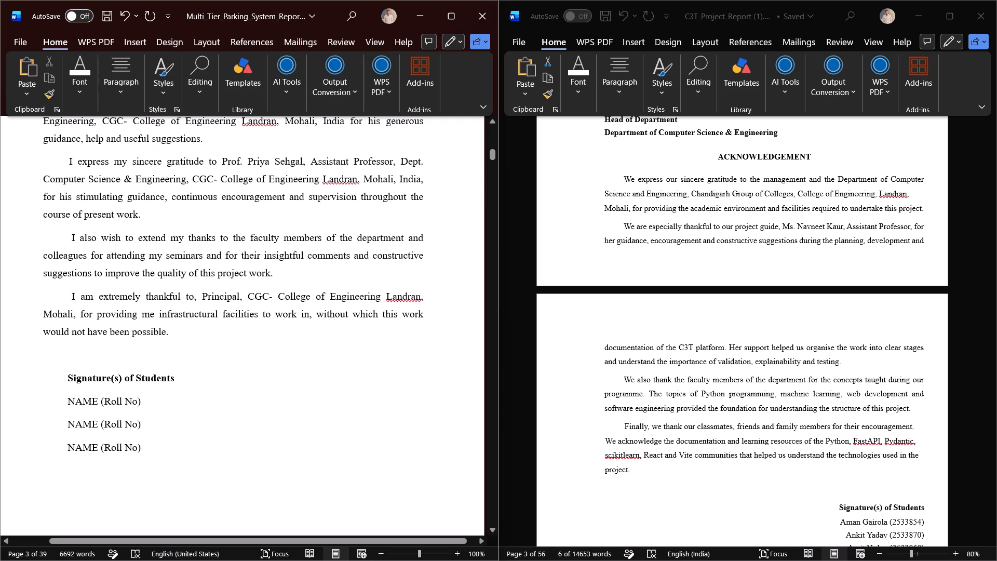
{"action": "scroll", "coordinate": [259, 375], "scroll_direction": "up", "scroll_amount": 3}
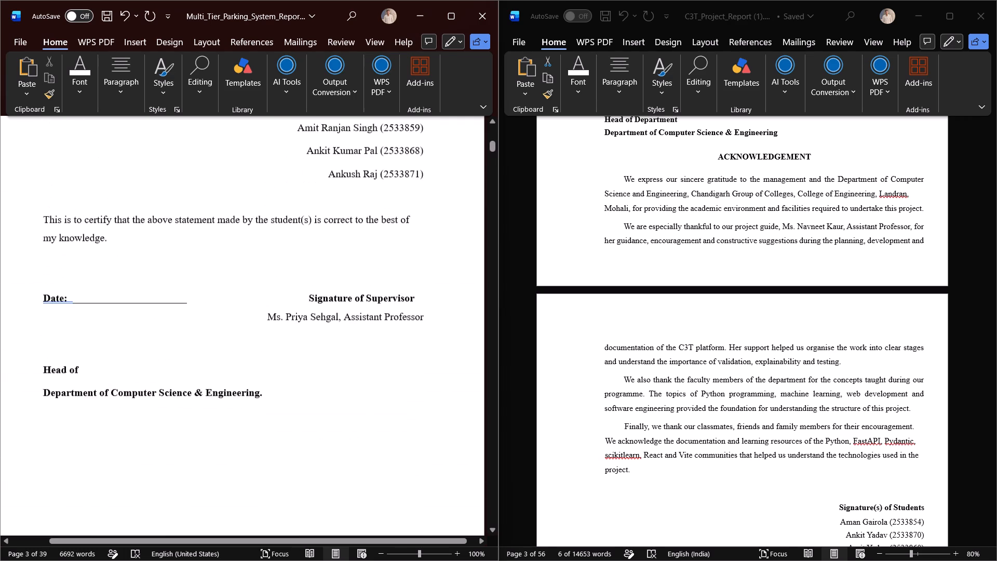
{"action": "scroll", "coordinate": [259, 375], "scroll_direction": "up", "scroll_amount": 2}
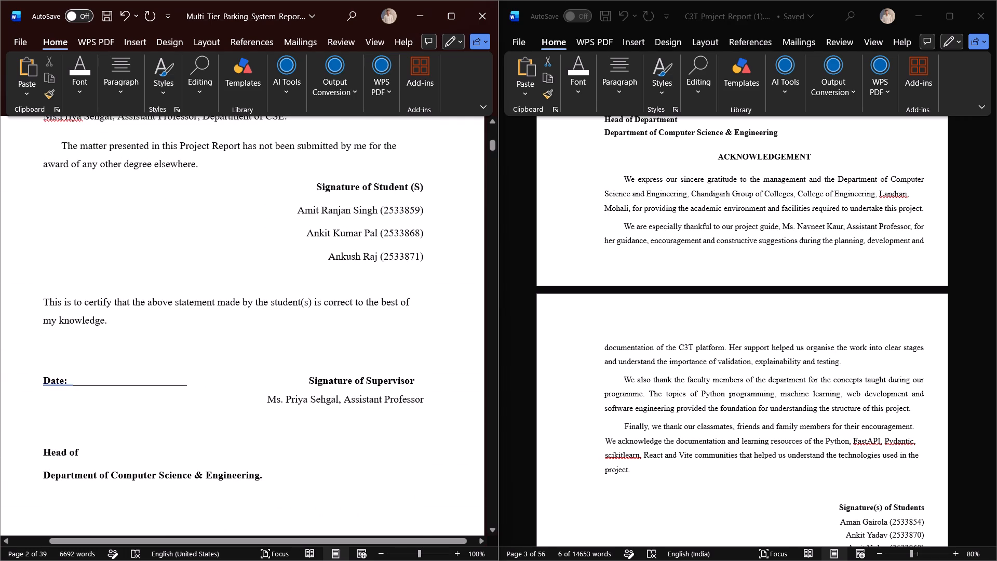
{"action": "left_click_drag", "start_coordinate": [298, 210], "coordinate": [380, 230]}
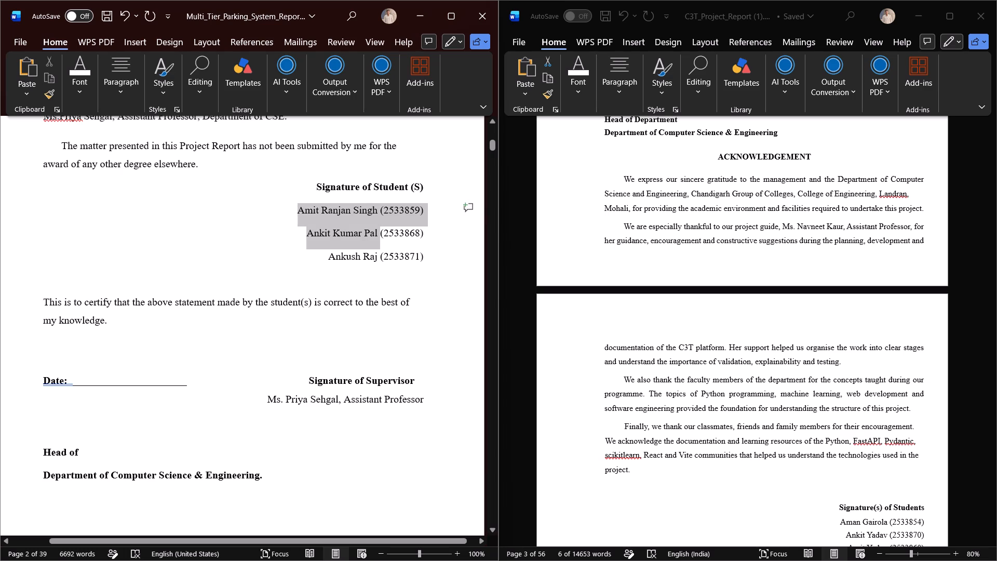
{"action": "left_click_drag", "start_coordinate": [380, 230], "coordinate": [424, 254]}
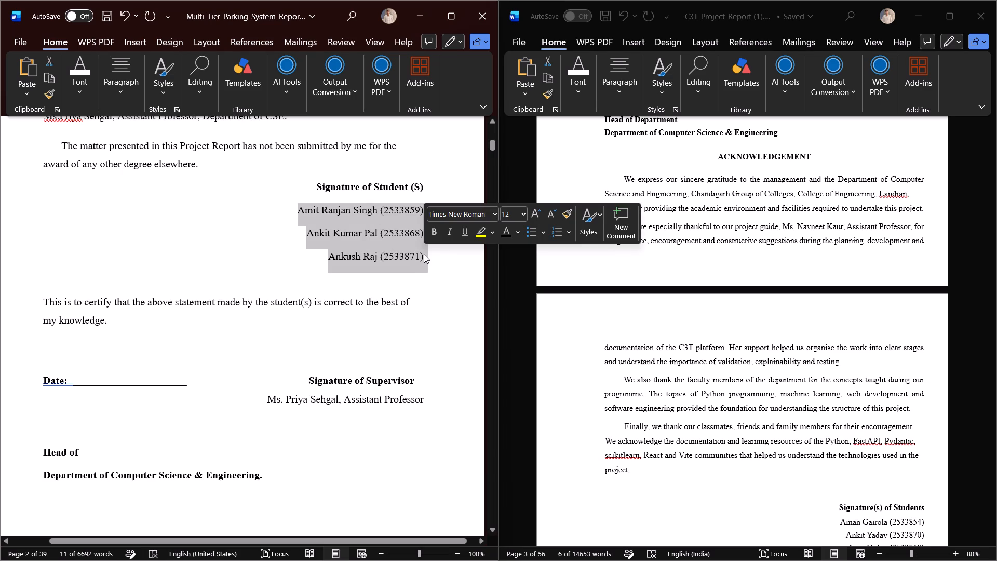
{"action": "key", "text": "ctrl+c"}
Replace the three "NAME (Roll No)" placeholders under the Acknowledgement's "Signature(s) of Students" with the copied student lines.
{"action": "scroll", "coordinate": [424, 254], "scroll_direction": "down", "scroll_amount": 3}
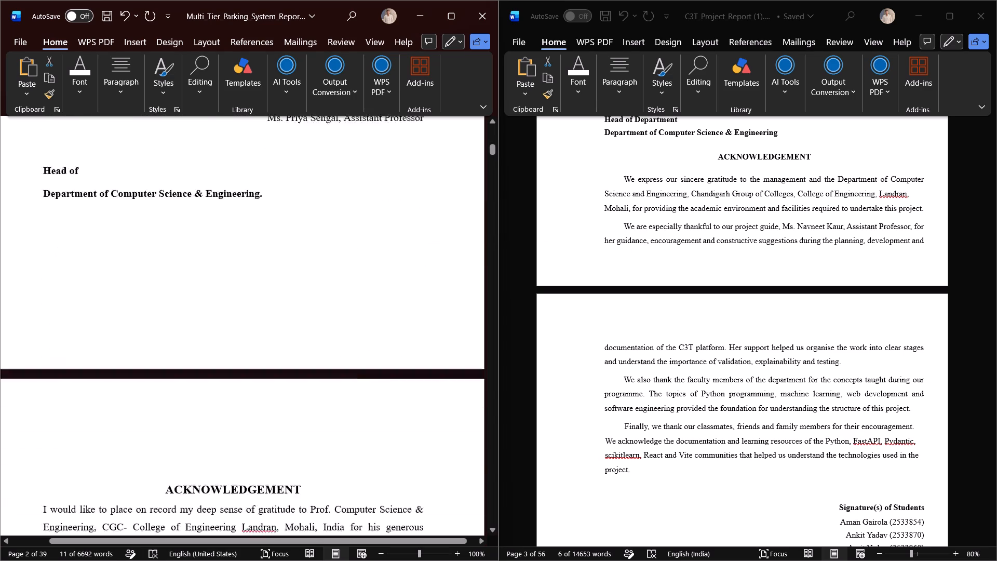
{"action": "scroll", "coordinate": [424, 254], "scroll_direction": "down", "scroll_amount": 4}
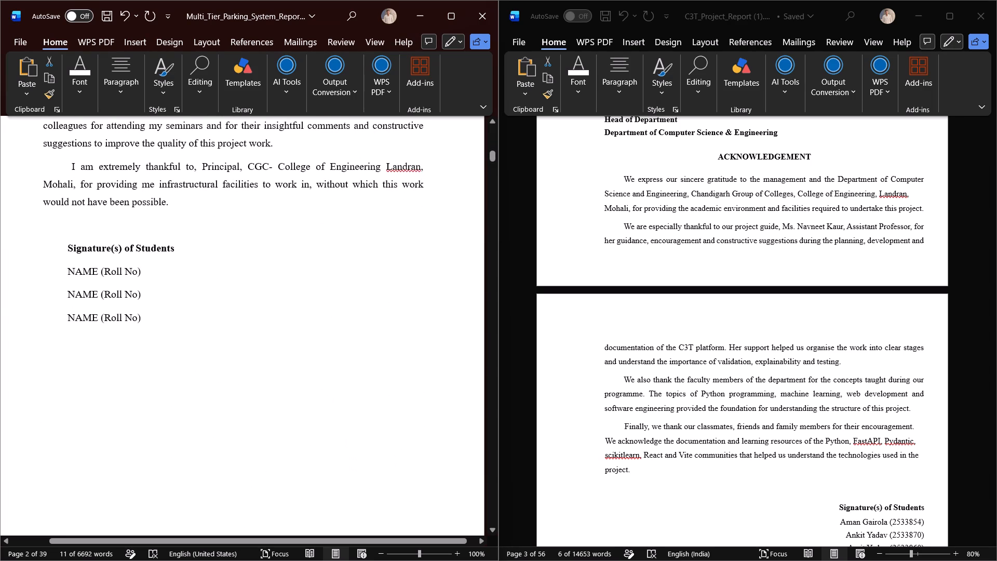
{"action": "left_click", "coordinate": [65, 270]}
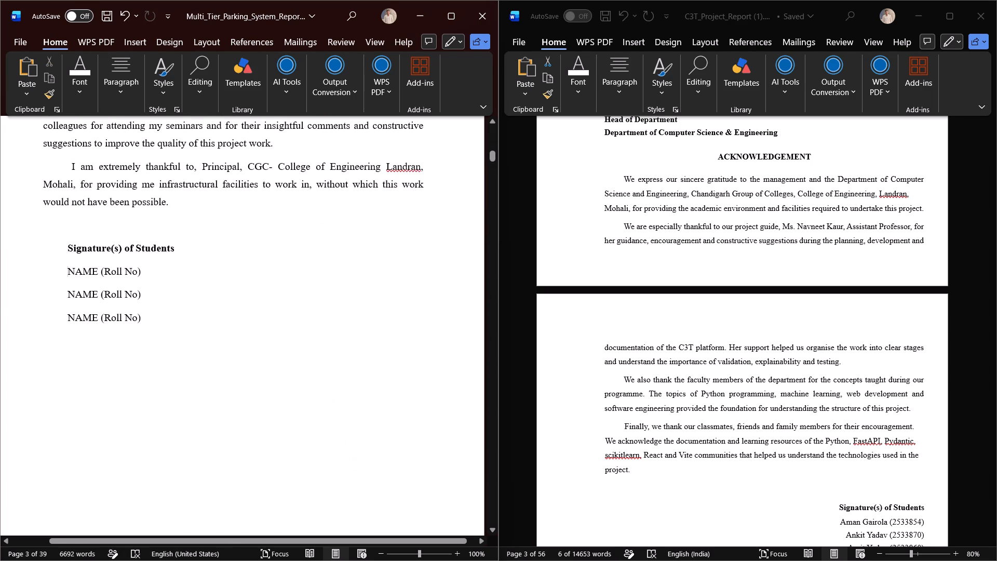
{"action": "left_click_drag", "start_coordinate": [68, 271], "coordinate": [153, 318]}
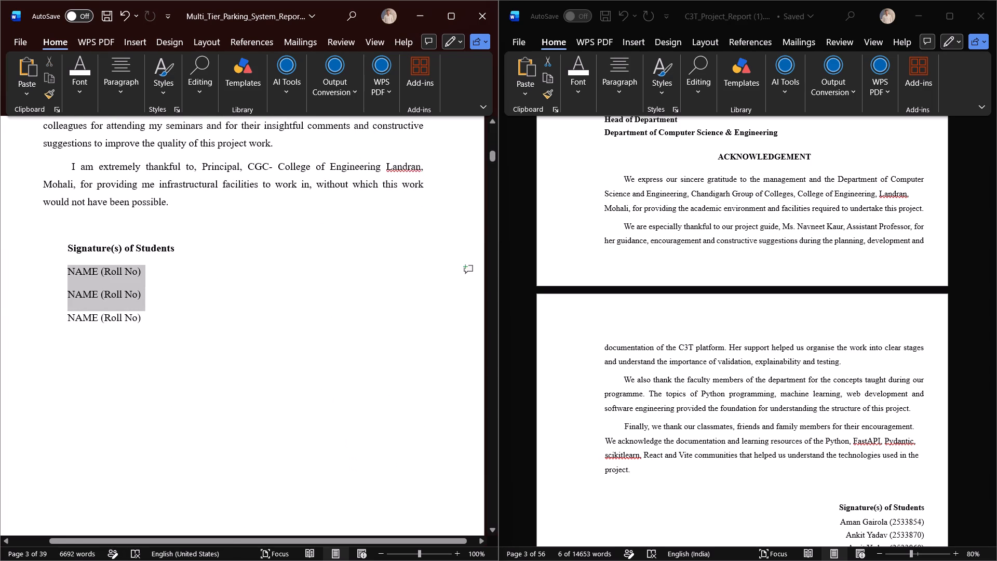
{"action": "left_click_drag", "start_coordinate": [153, 318], "coordinate": [153, 319]}
{"action": "key", "text": "ctrl+v"}
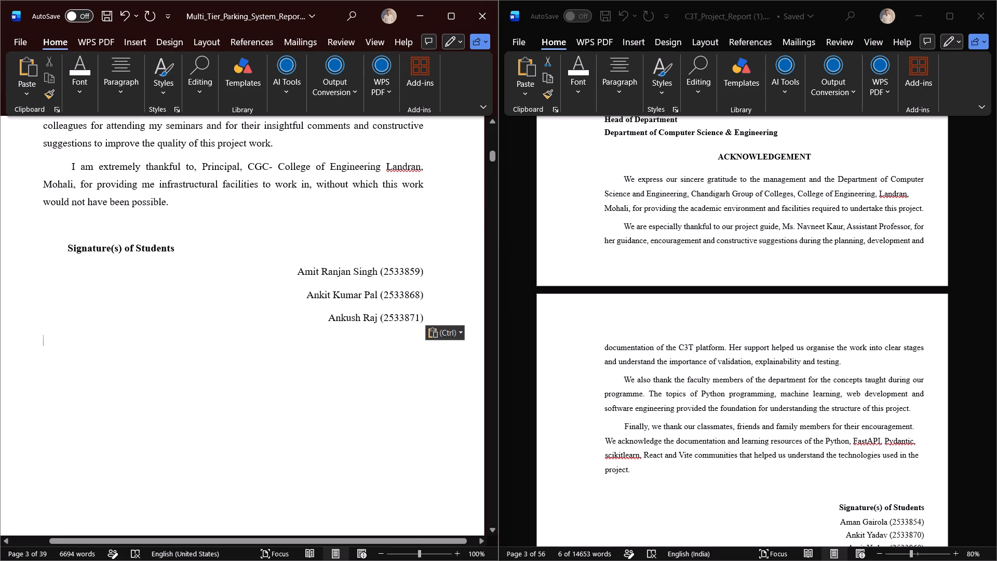
Left-align the three student name and roll number lines under the Acknowledgement's "Signature(s) of Students" in the parking report.
{"action": "left_click_drag", "start_coordinate": [298, 272], "coordinate": [422, 321]}
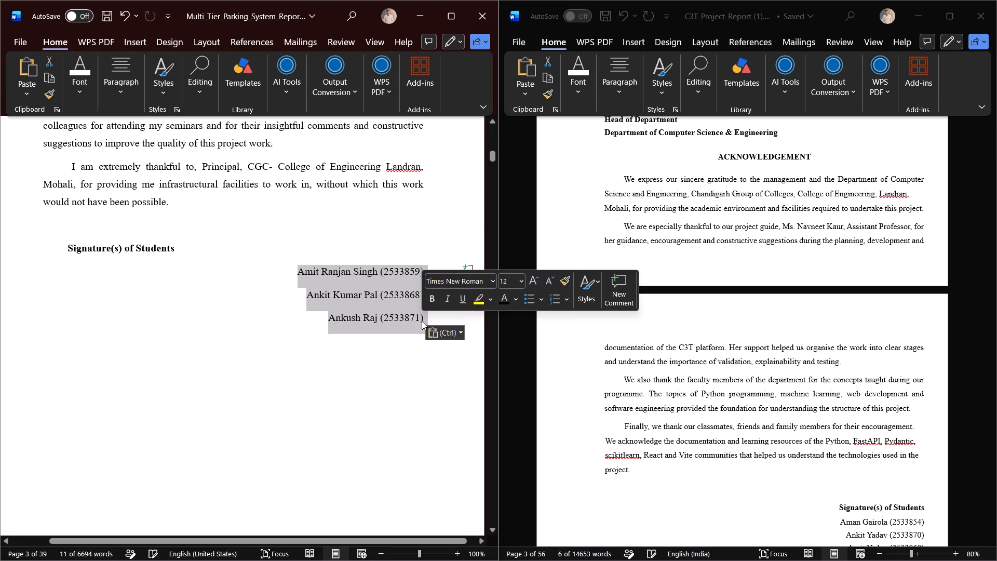
{"action": "left_click", "coordinate": [114, 103]}
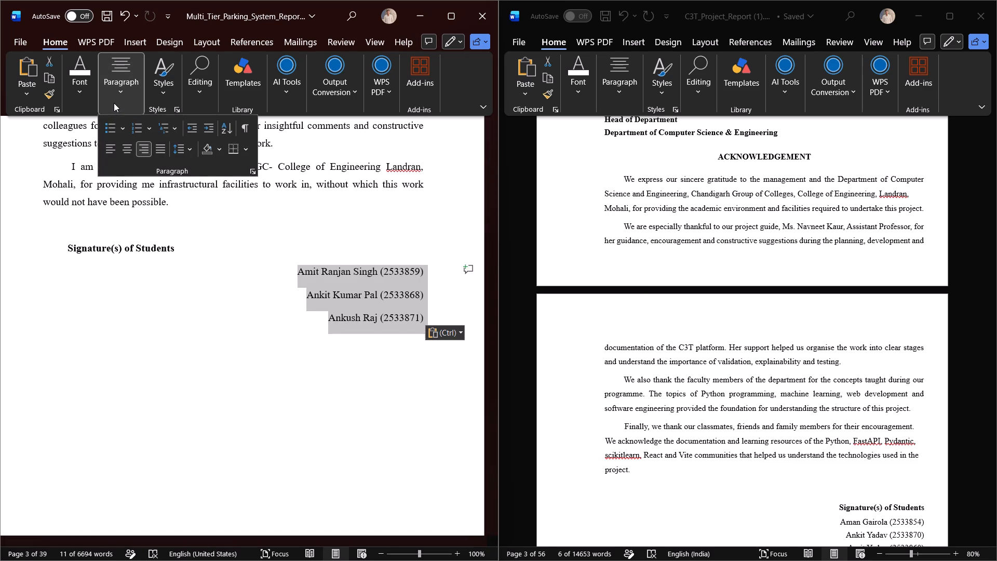
{"action": "left_click", "coordinate": [115, 151]}
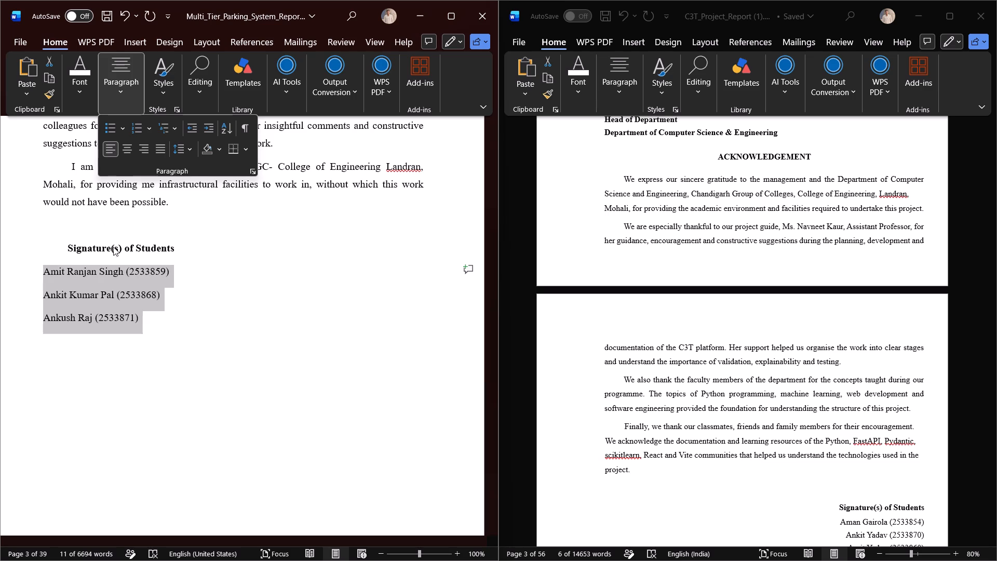
Remove the indent before the "Signature(s) of Students" line in the parking report's Acknowledgement.
{"action": "left_click", "coordinate": [63, 244]}
{"action": "left_click", "coordinate": [69, 246]}
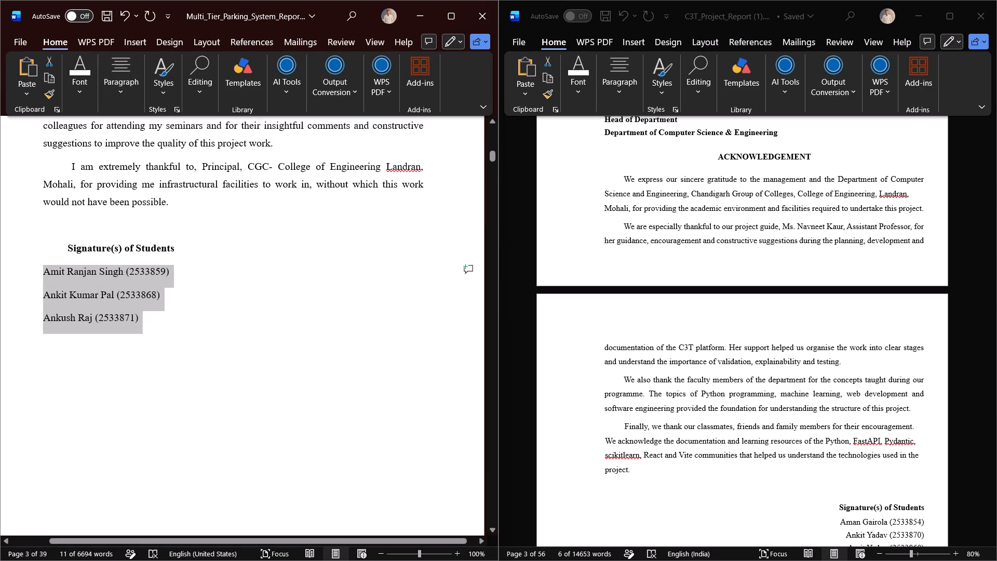
{"action": "key", "text": "BackSpace"}
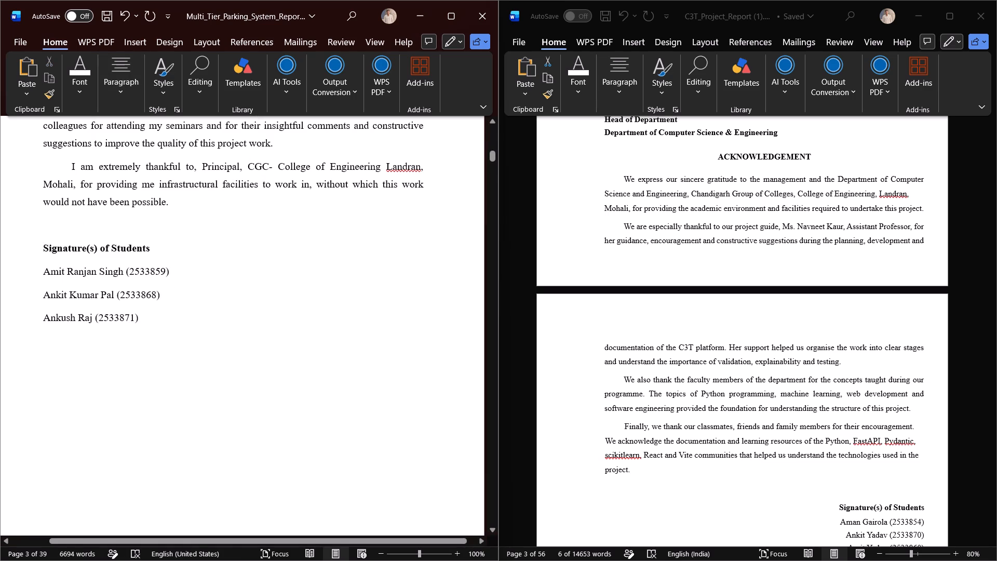
Review the parking report's Acknowledgement page, including its paragraphs and the student signature block.
{"action": "scroll", "coordinate": [179, 320], "scroll_direction": "up", "scroll_amount": 1}
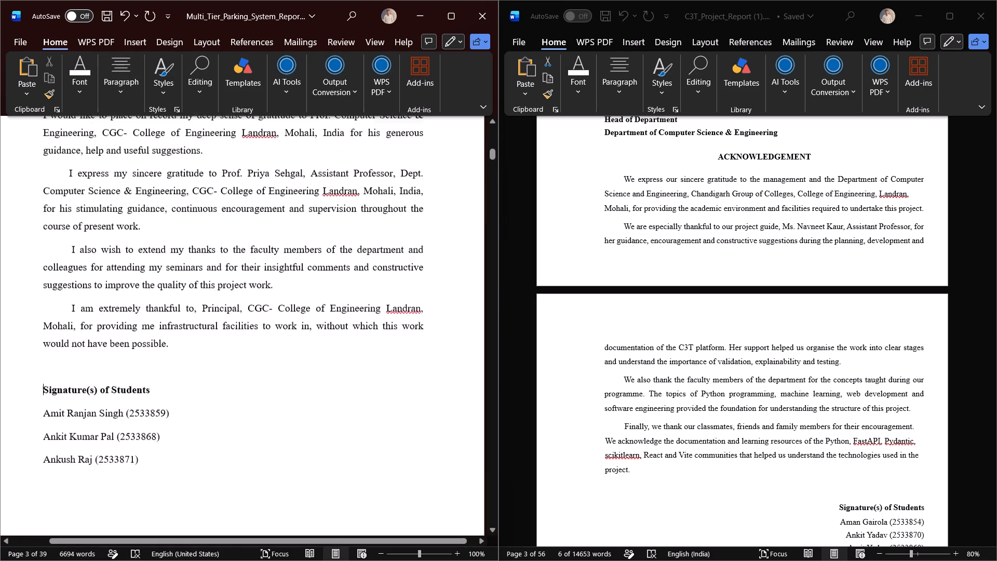
{"action": "scroll", "coordinate": [179, 320], "scroll_direction": "up", "scroll_amount": 2}
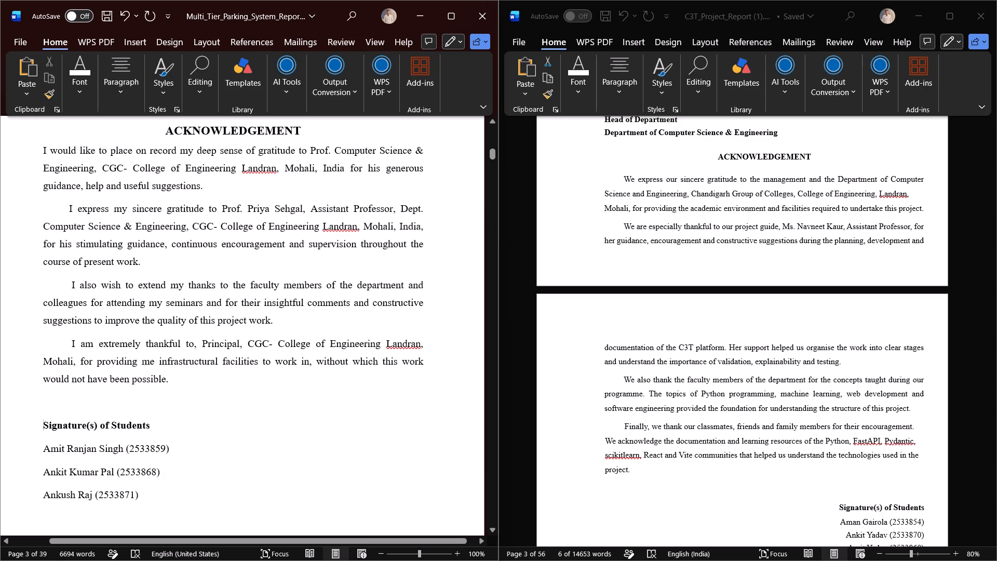
{"action": "scroll", "coordinate": [275, 391], "scroll_direction": "down", "scroll_amount": 1}
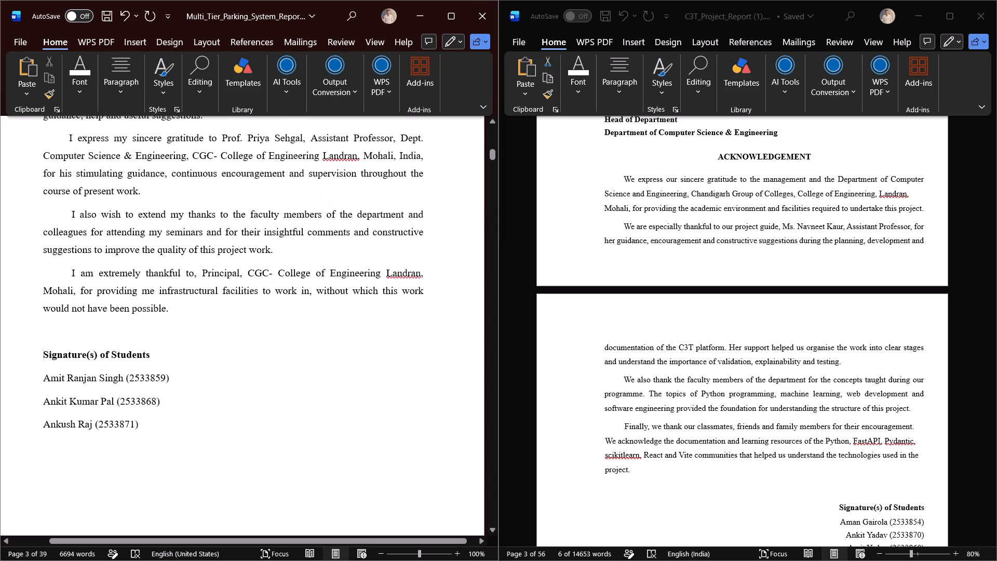
{"action": "scroll", "coordinate": [275, 391], "scroll_direction": "down", "scroll_amount": 1}
{"action": "scroll", "coordinate": [332, 414], "scroll_direction": "down", "scroll_amount": 1}
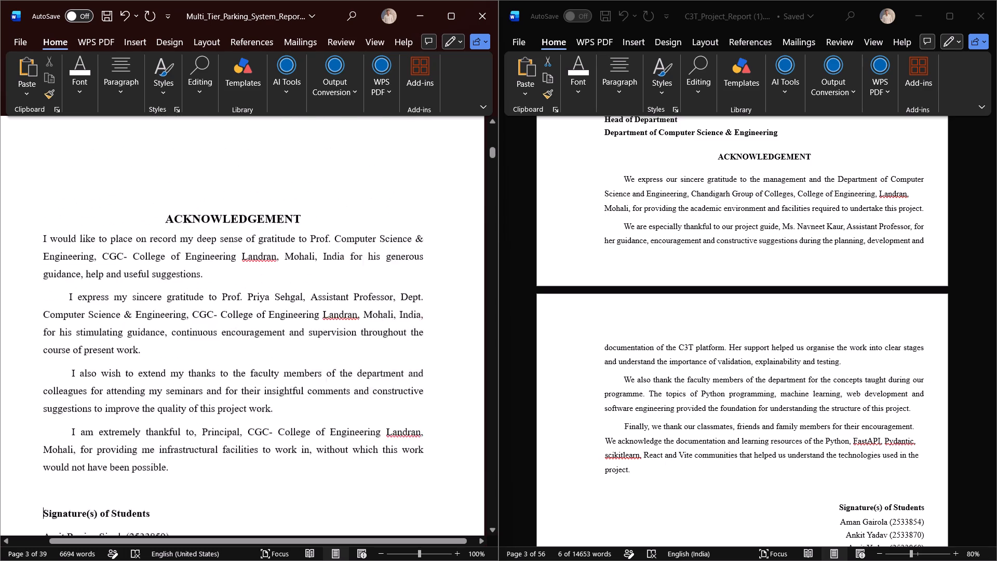
{"action": "scroll", "coordinate": [332, 414], "scroll_direction": "down", "scroll_amount": 2}
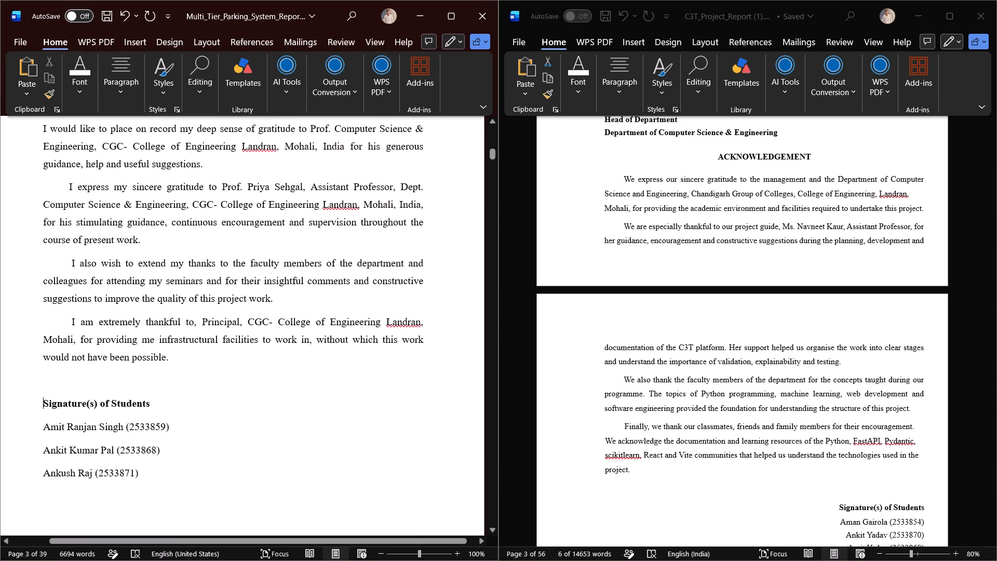
{"action": "scroll", "coordinate": [332, 414], "scroll_direction": "down", "scroll_amount": 1}
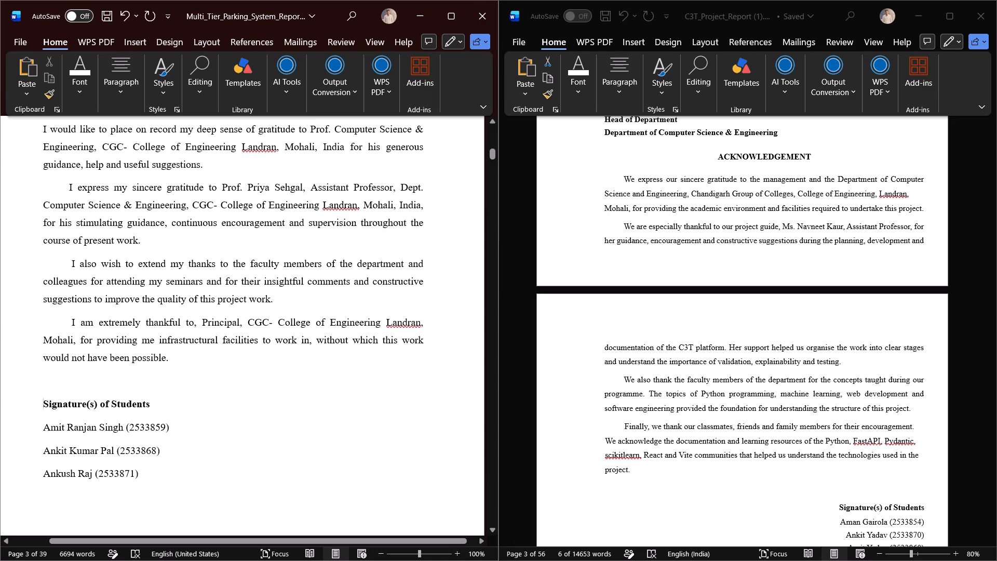
{"action": "scroll", "coordinate": [332, 414], "scroll_direction": "down", "scroll_amount": 1}
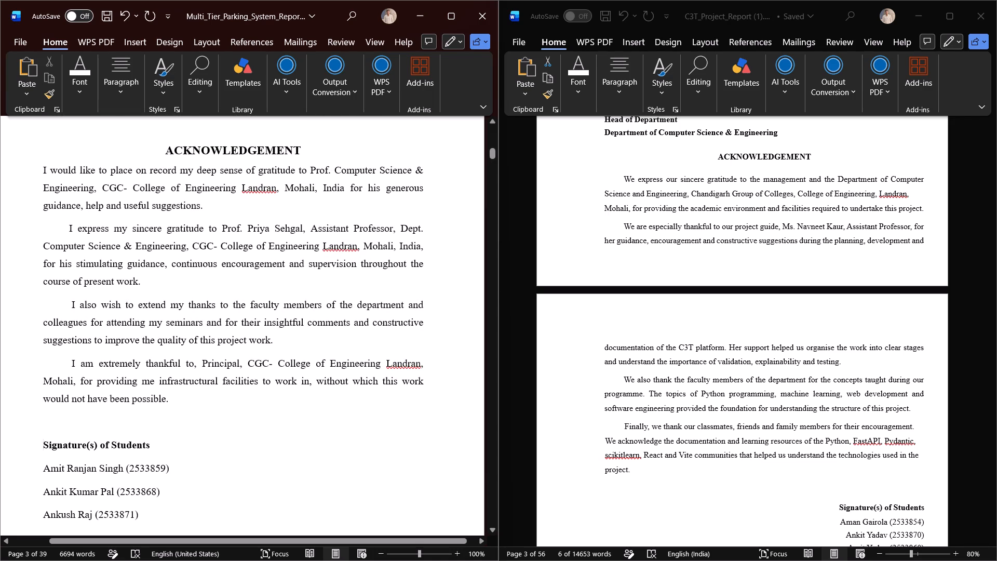
{"action": "scroll", "coordinate": [332, 414], "scroll_direction": "down", "scroll_amount": 1}
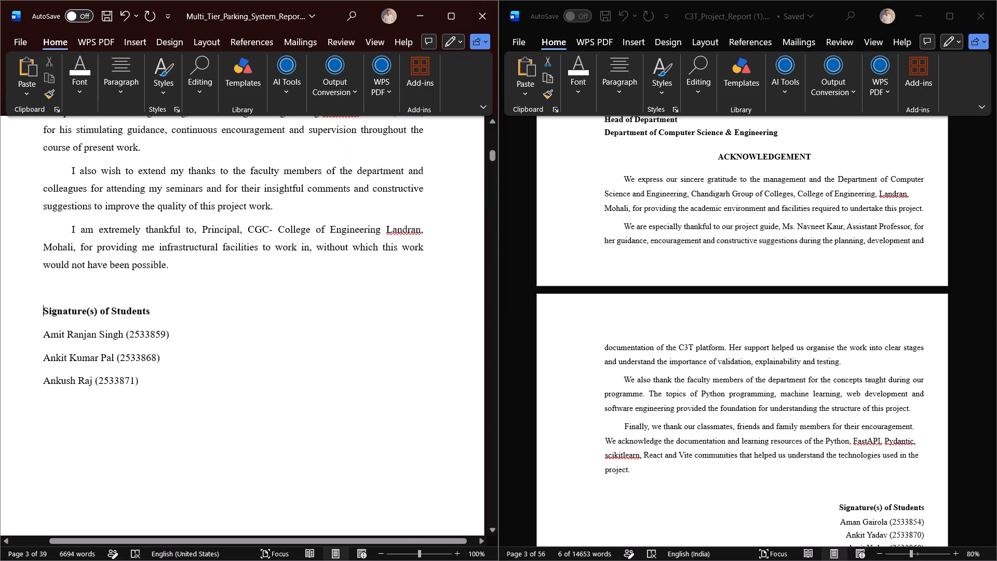
{"action": "scroll", "coordinate": [332, 414], "scroll_direction": "down", "scroll_amount": 2}
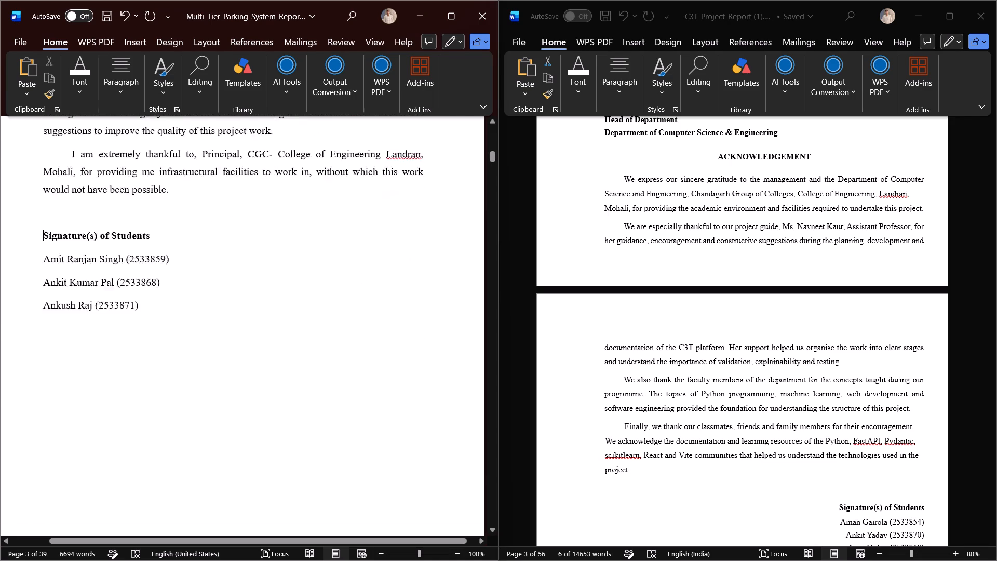
{"action": "scroll", "coordinate": [332, 414], "scroll_direction": "down", "scroll_amount": 1}
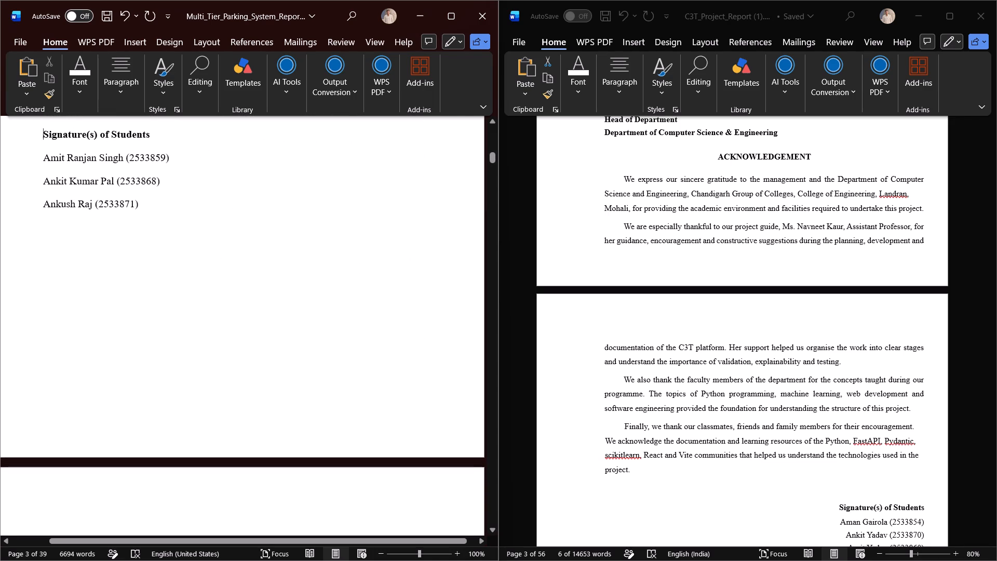
Bold the supervisor's name, title and department line at the end of the Certificate's first paragraph in the parking report.
{"action": "scroll", "coordinate": [332, 414], "scroll_direction": "up", "scroll_amount": 3}
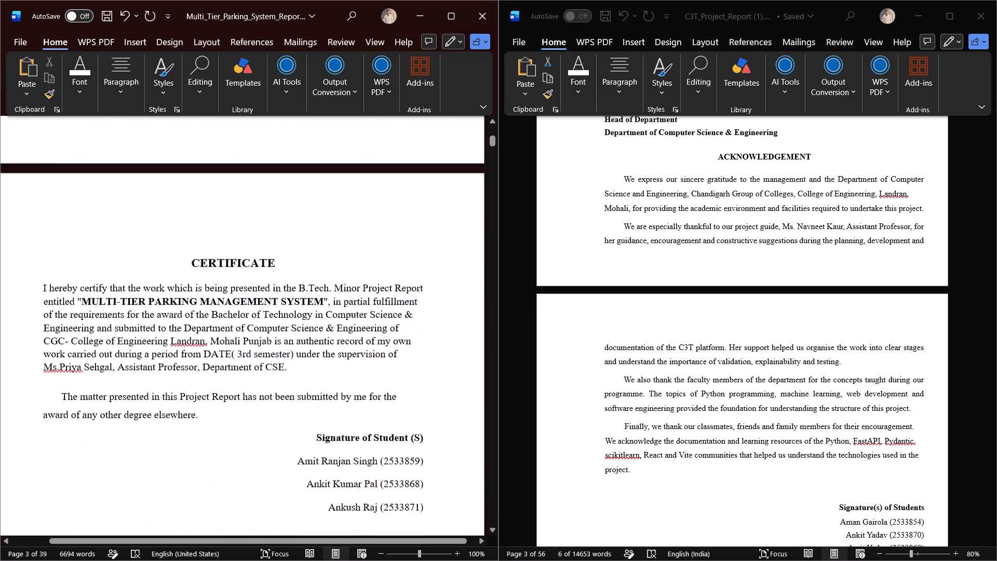
{"action": "scroll", "coordinate": [332, 414], "scroll_direction": "up", "scroll_amount": 2}
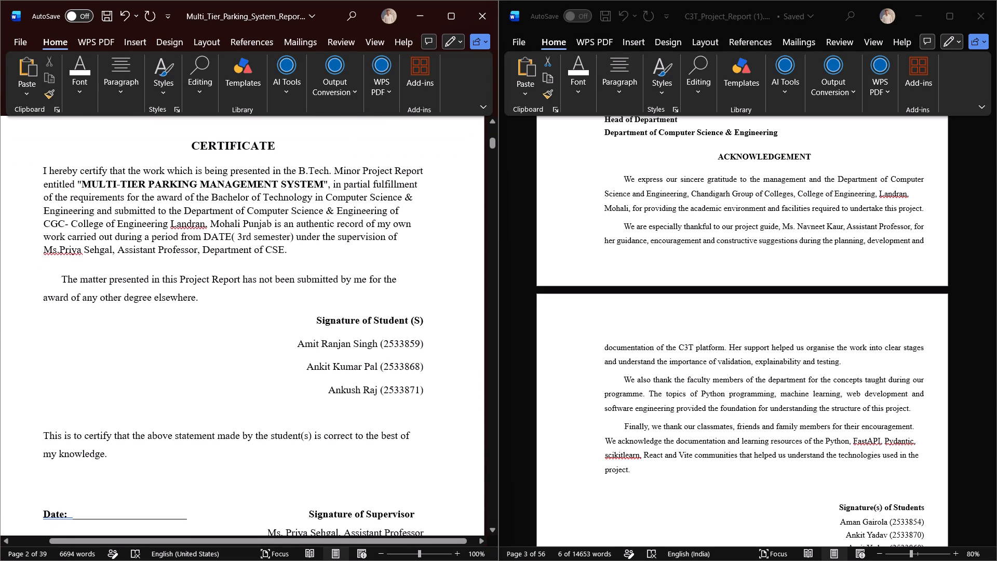
{"action": "scroll", "coordinate": [332, 414], "scroll_direction": "up", "scroll_amount": 1}
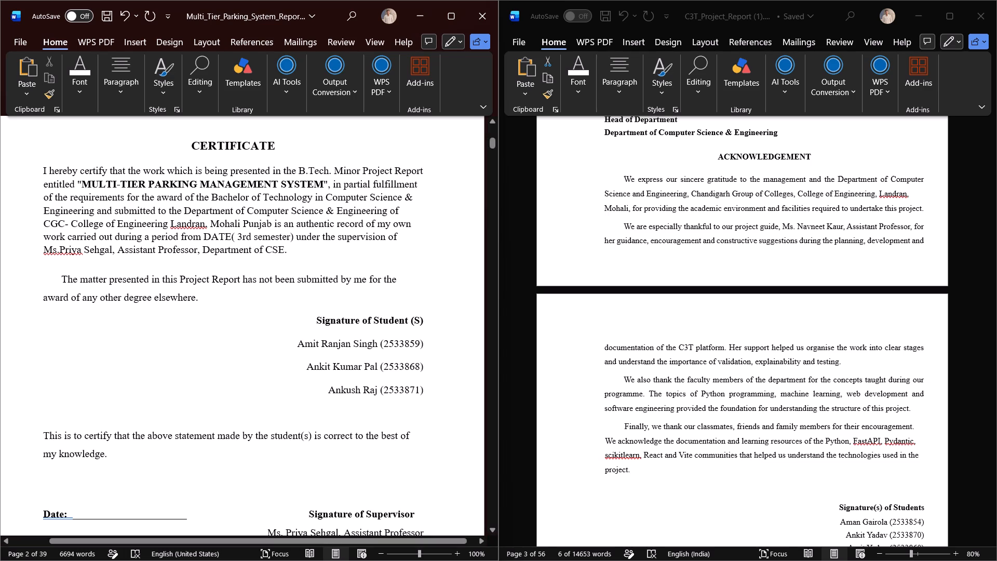
{"action": "left_click_drag", "start_coordinate": [44, 247], "coordinate": [281, 254]}
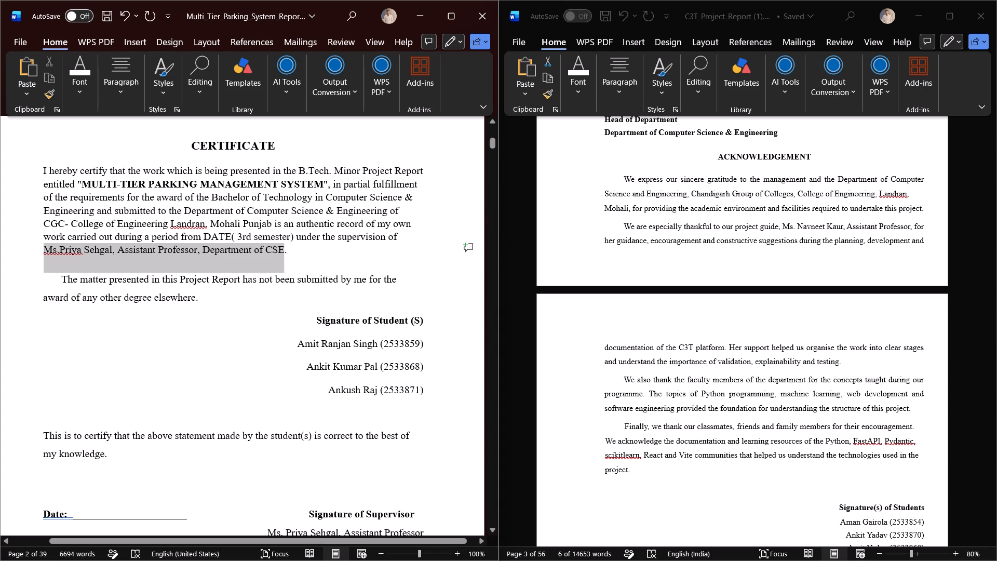
{"action": "left_click_drag", "start_coordinate": [281, 254], "coordinate": [288, 253]}
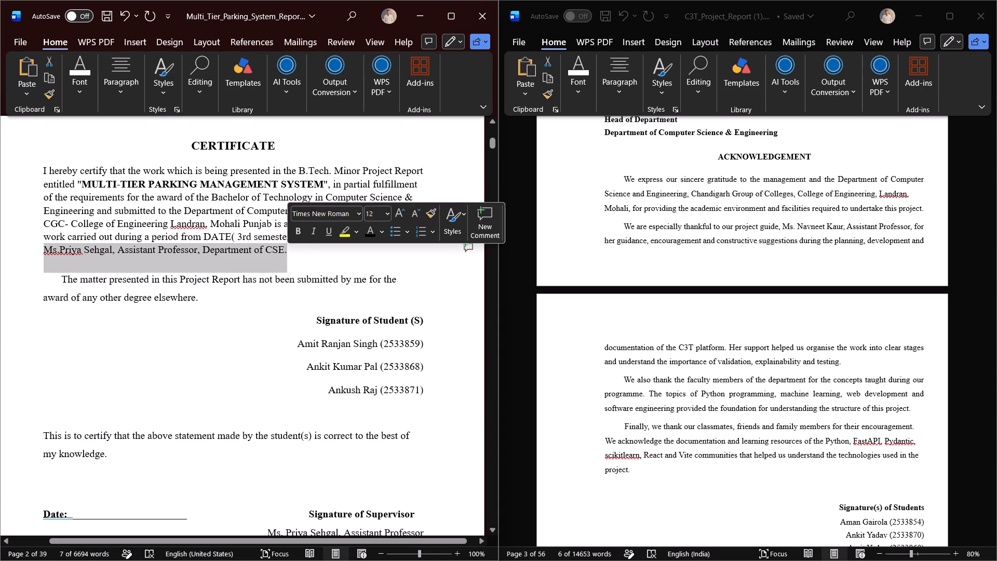
{"action": "left_click", "coordinate": [302, 236]}
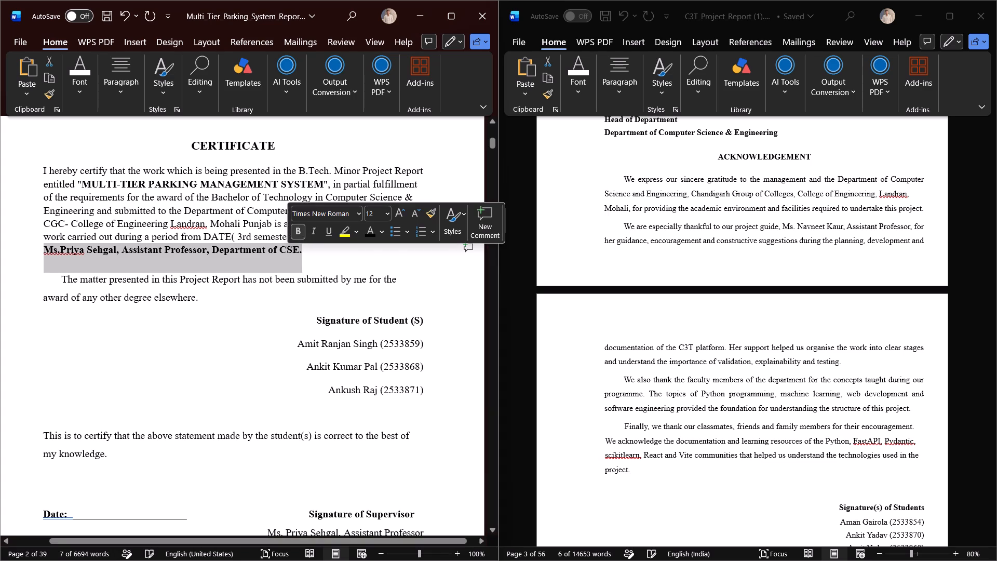
{"action": "left_click", "coordinate": [330, 263]}
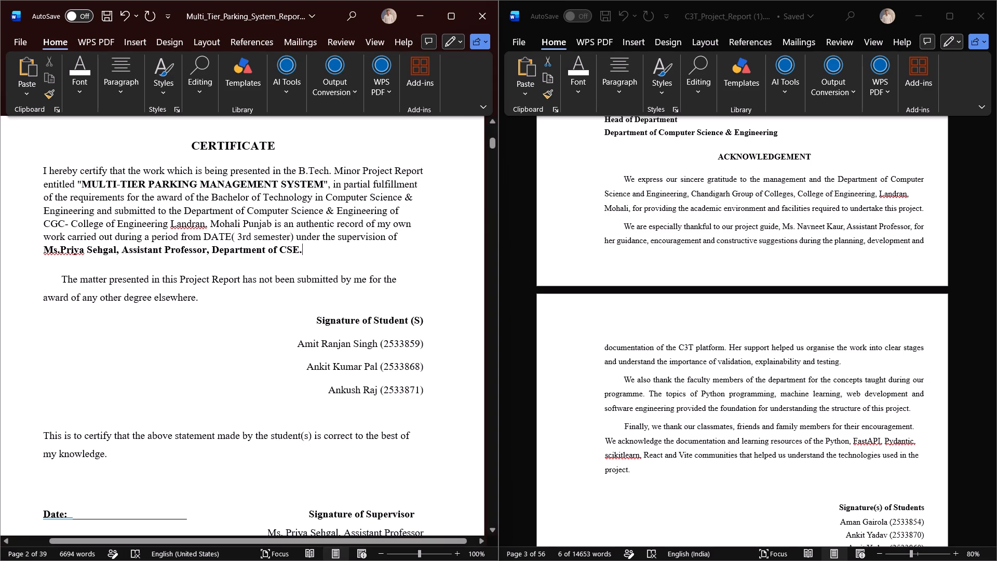
Compare the signature, date and Head of Department lines of the parking report's Certificate with the reference C3T report.
{"action": "scroll", "coordinate": [232, 330], "scroll_direction": "down", "scroll_amount": 1}
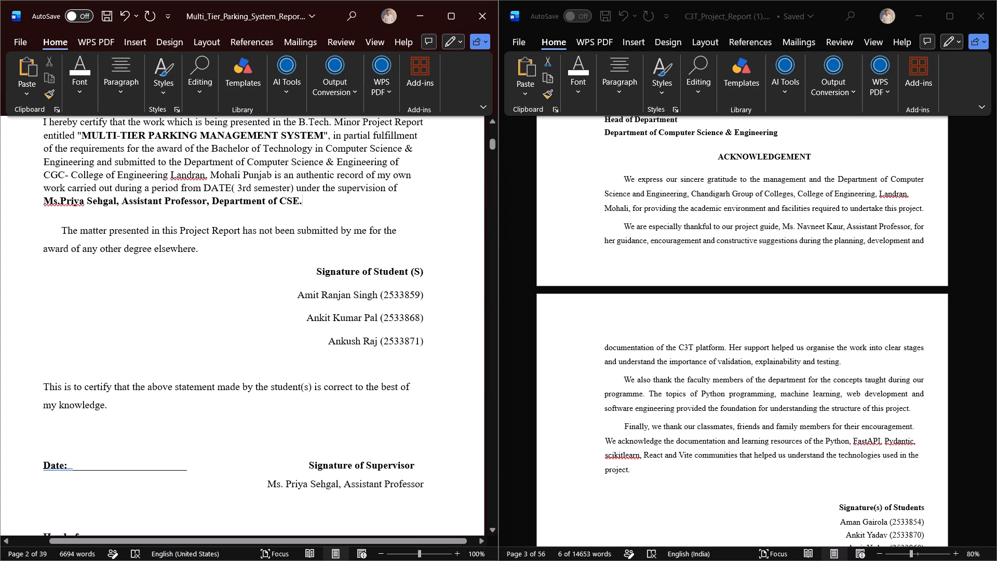
{"action": "scroll", "coordinate": [232, 330], "scroll_direction": "down", "scroll_amount": 1}
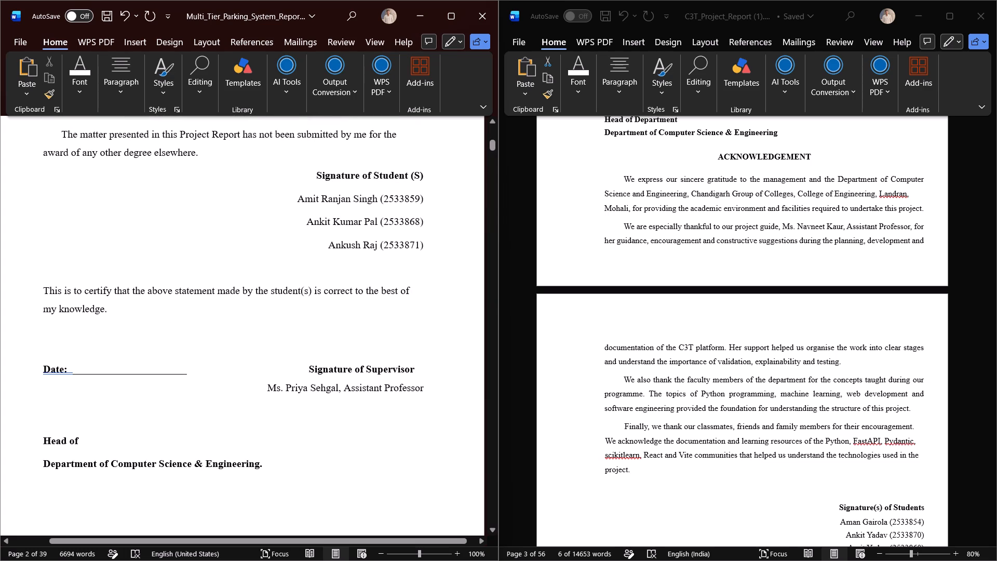
{"action": "scroll", "coordinate": [618, 392], "scroll_direction": "up", "scroll_amount": 2}
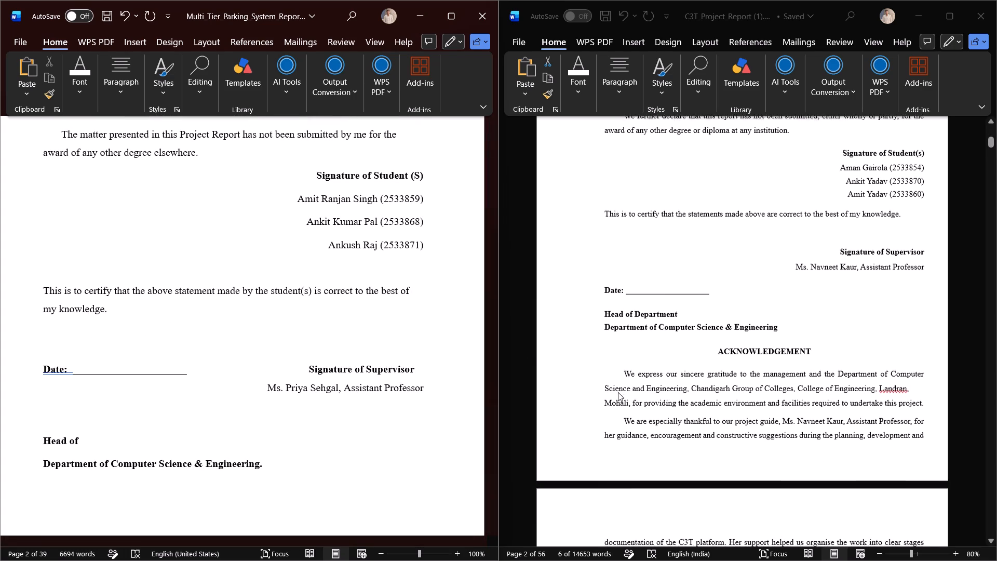
{"action": "scroll", "coordinate": [618, 392], "scroll_direction": "up", "scroll_amount": 1}
Review the parking report from Acknowledgement through Abstract, Table of Contents and List of Tables, and examine the C3T reference's Acknowledgement and Abstract.
{"action": "scroll", "coordinate": [410, 384], "scroll_direction": "down", "scroll_amount": 4}
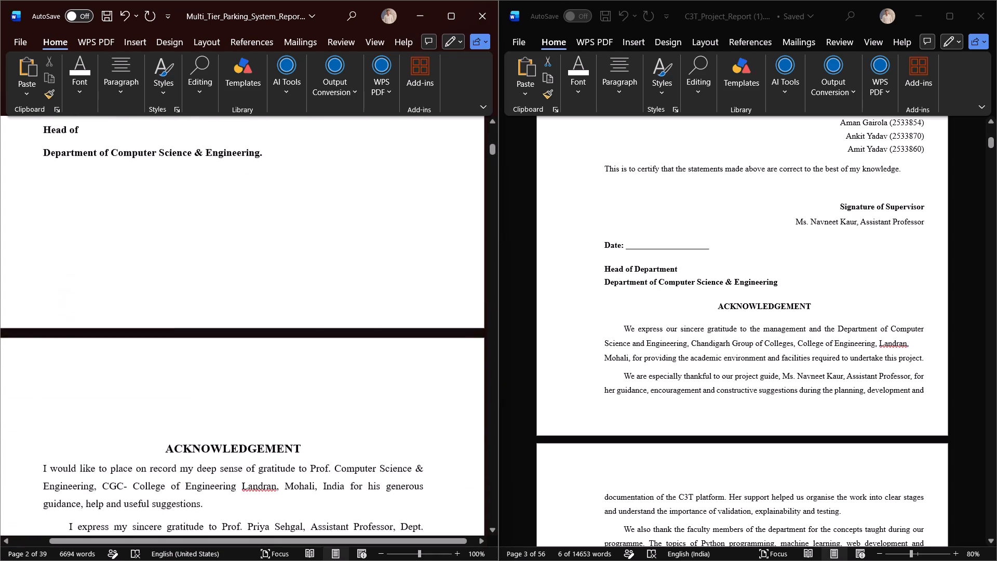
{"action": "scroll", "coordinate": [410, 384], "scroll_direction": "down", "scroll_amount": 2}
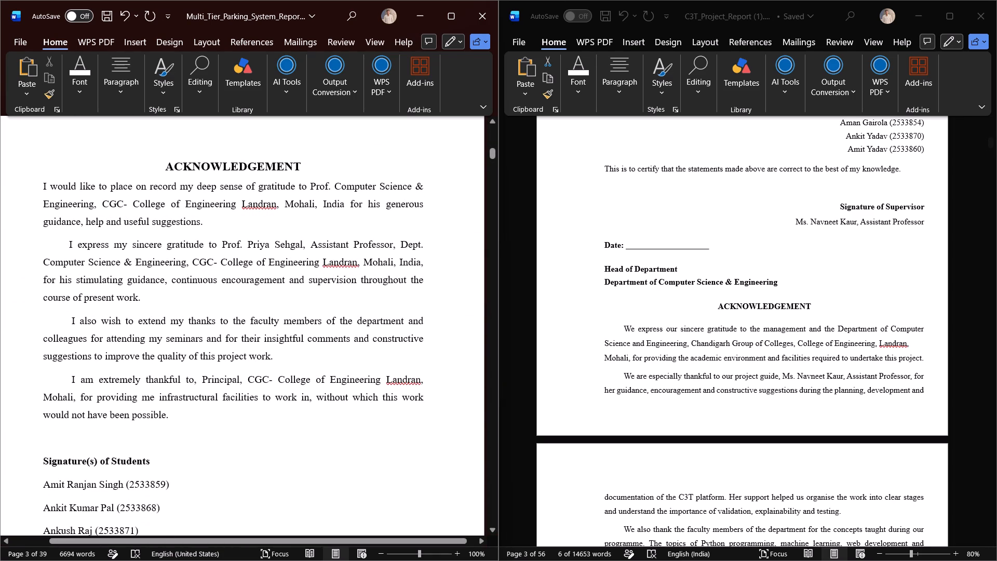
{"action": "scroll", "coordinate": [410, 384], "scroll_direction": "down", "scroll_amount": 2}
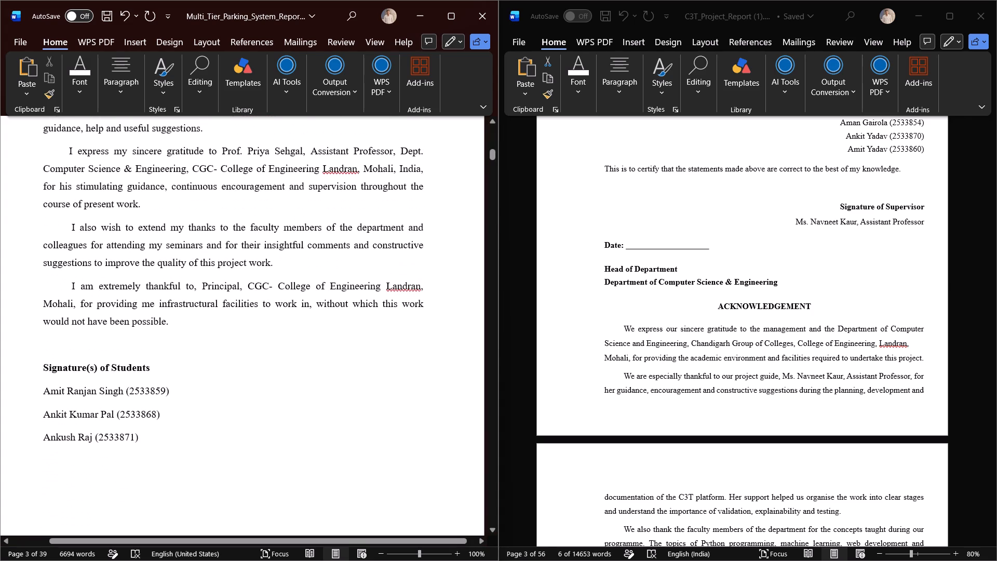
{"action": "scroll", "coordinate": [410, 384], "scroll_direction": "down", "scroll_amount": 4}
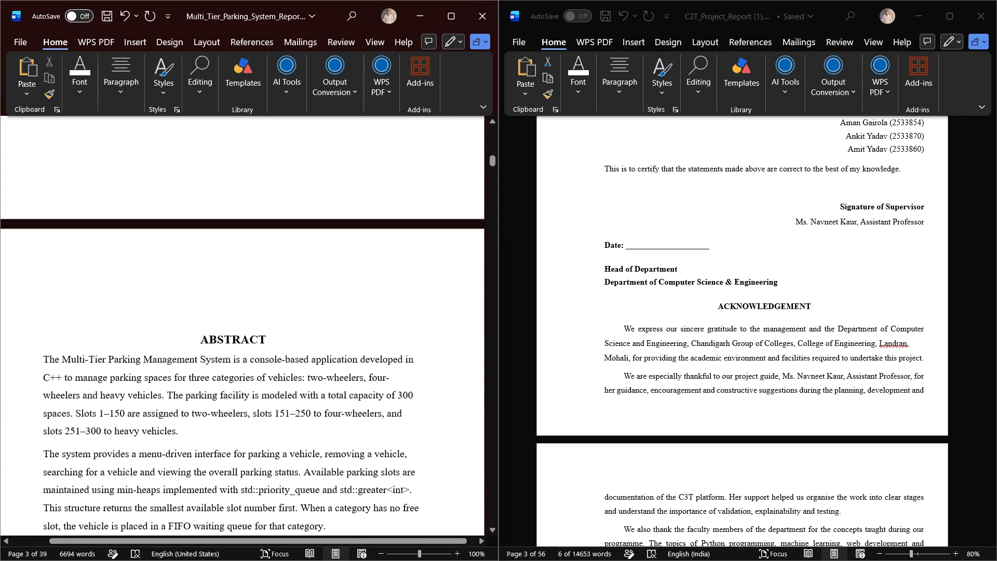
{"action": "scroll", "coordinate": [410, 384], "scroll_direction": "down", "scroll_amount": 4}
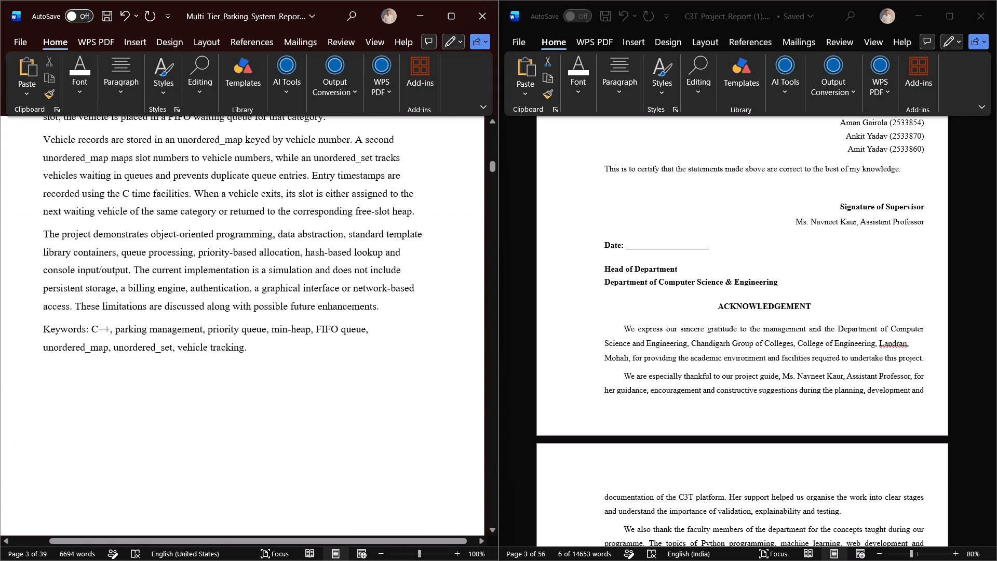
{"action": "scroll", "coordinate": [410, 384], "scroll_direction": "down", "scroll_amount": 3}
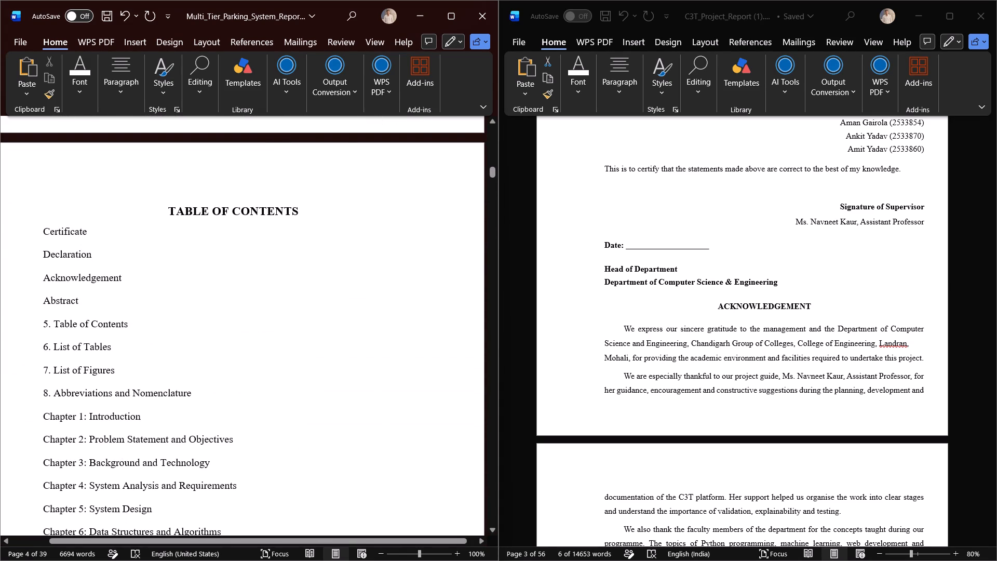
{"action": "scroll", "coordinate": [410, 384], "scroll_direction": "down", "scroll_amount": 2}
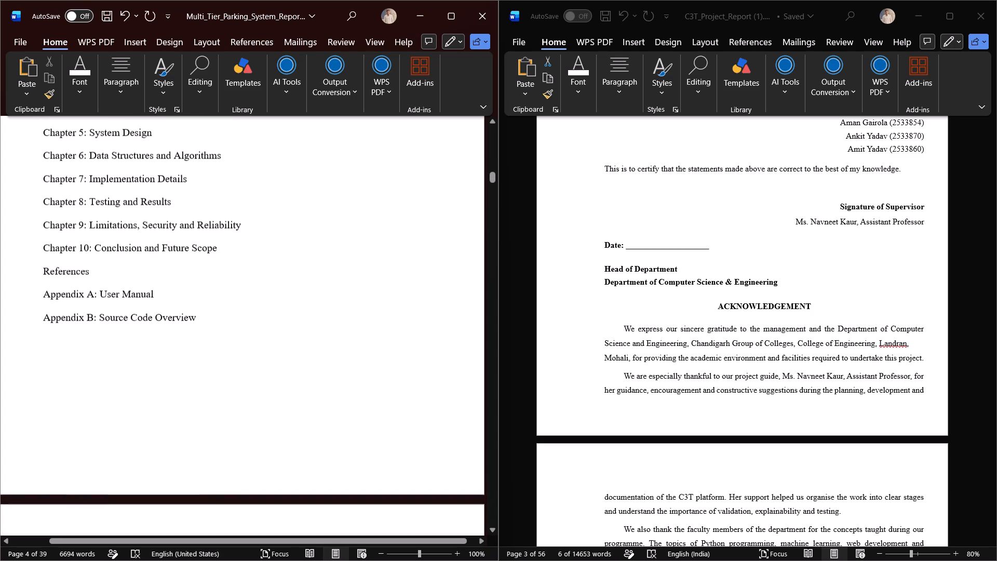
{"action": "scroll", "coordinate": [410, 384], "scroll_direction": "down", "scroll_amount": 3}
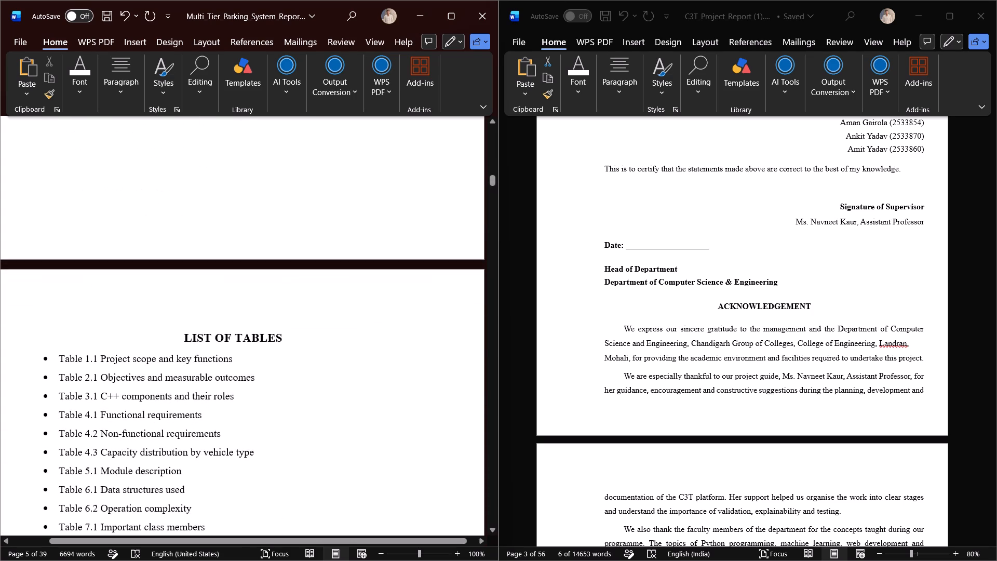
{"action": "scroll", "coordinate": [410, 384], "scroll_direction": "down", "scroll_amount": 1}
{"action": "scroll", "coordinate": [685, 439], "scroll_direction": "down", "scroll_amount": 4}
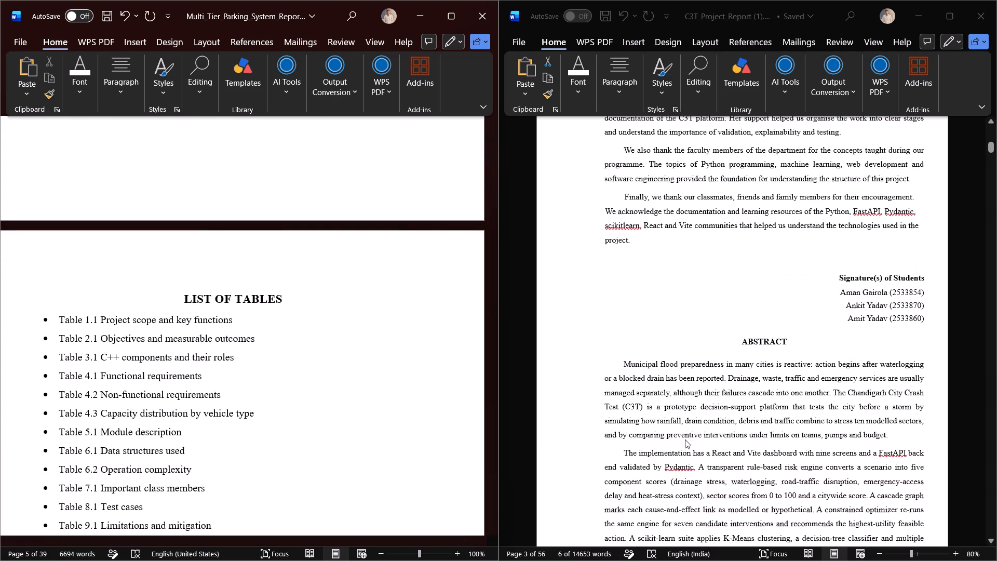
{"action": "scroll", "coordinate": [685, 439], "scroll_direction": "down", "scroll_amount": 2}
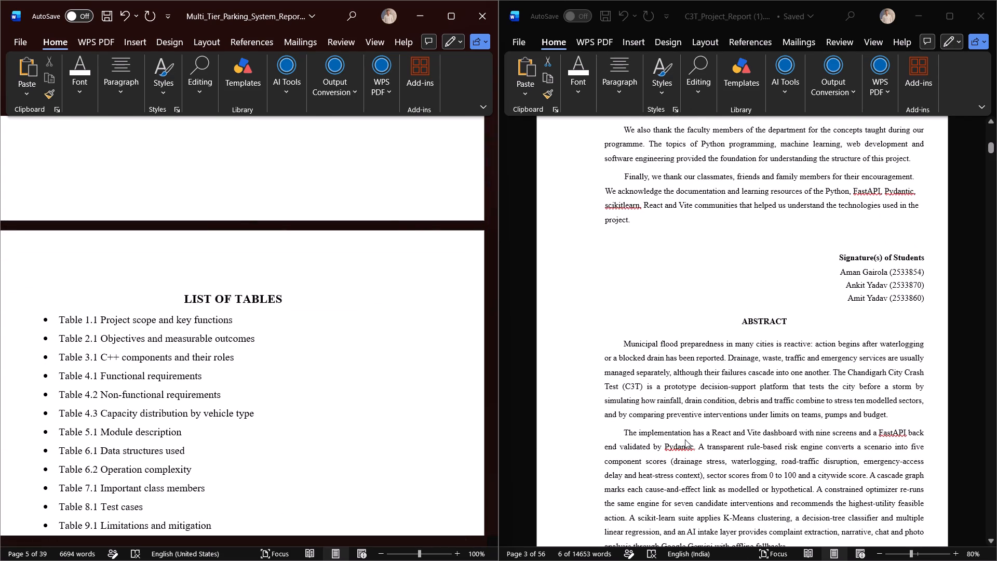